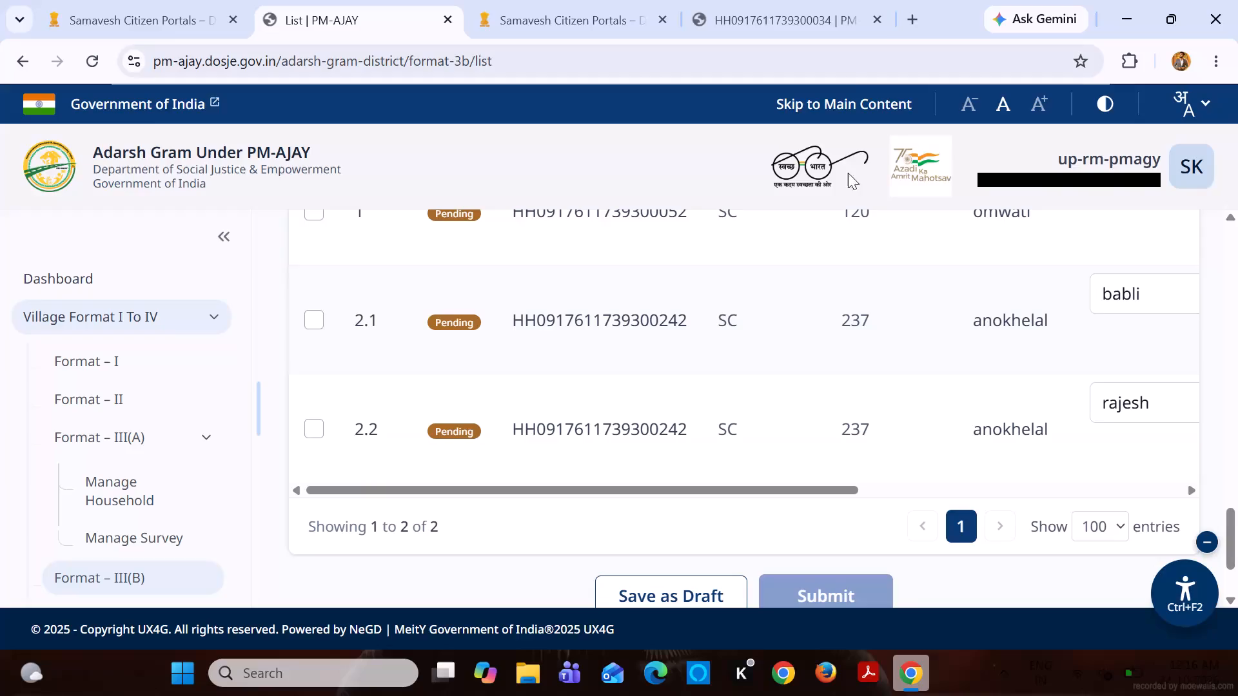
# Switch to the open Format – III(A) Survey Edit form and go back from it to the Manage Survey page.
pyautogui.click(823, 3)
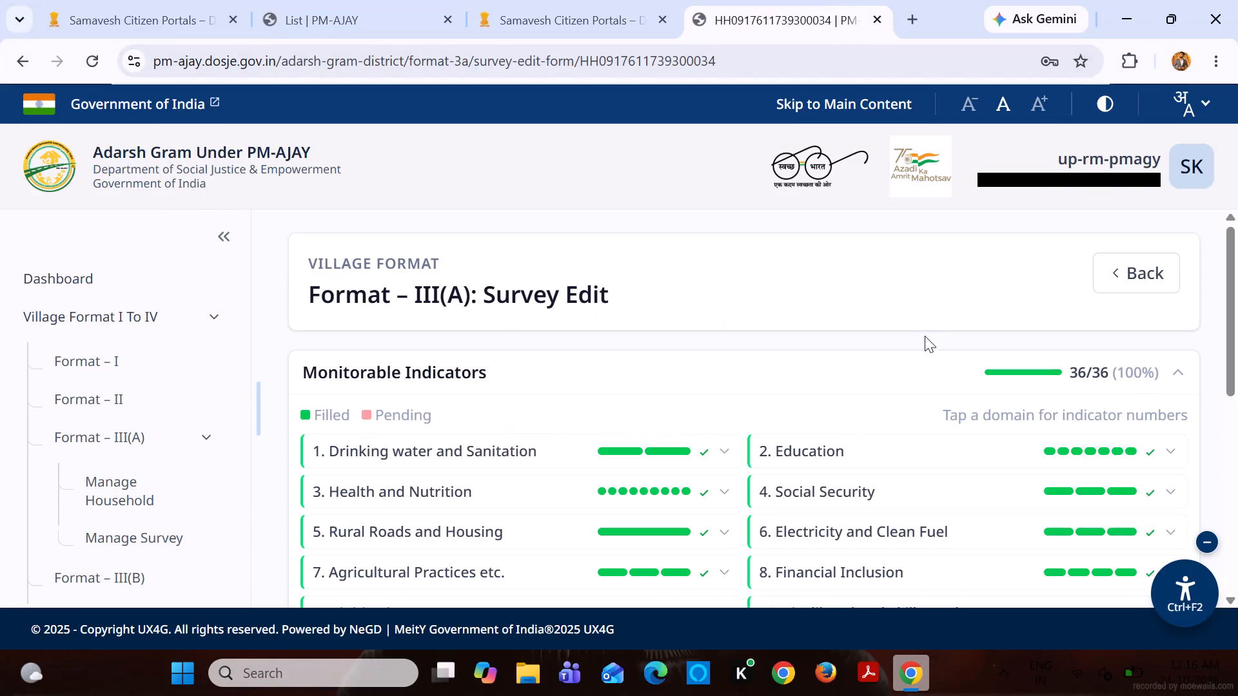
pyautogui.scroll(2, 925, 337)
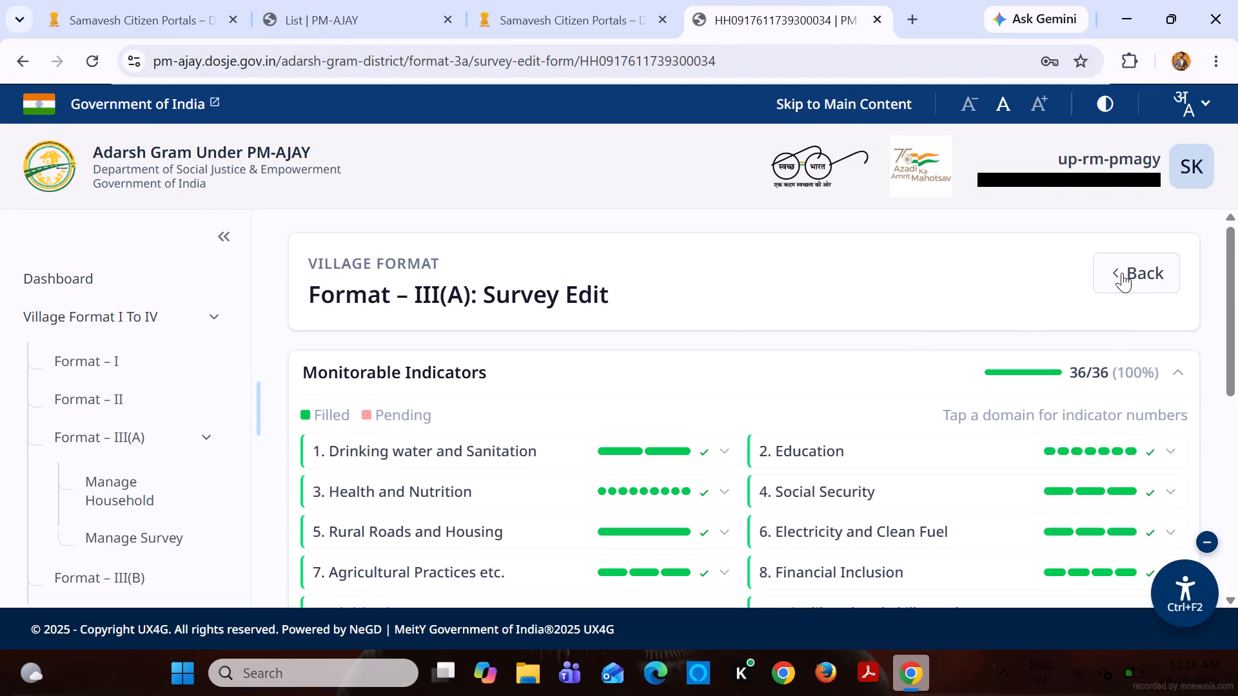
pyautogui.click(1122, 273)
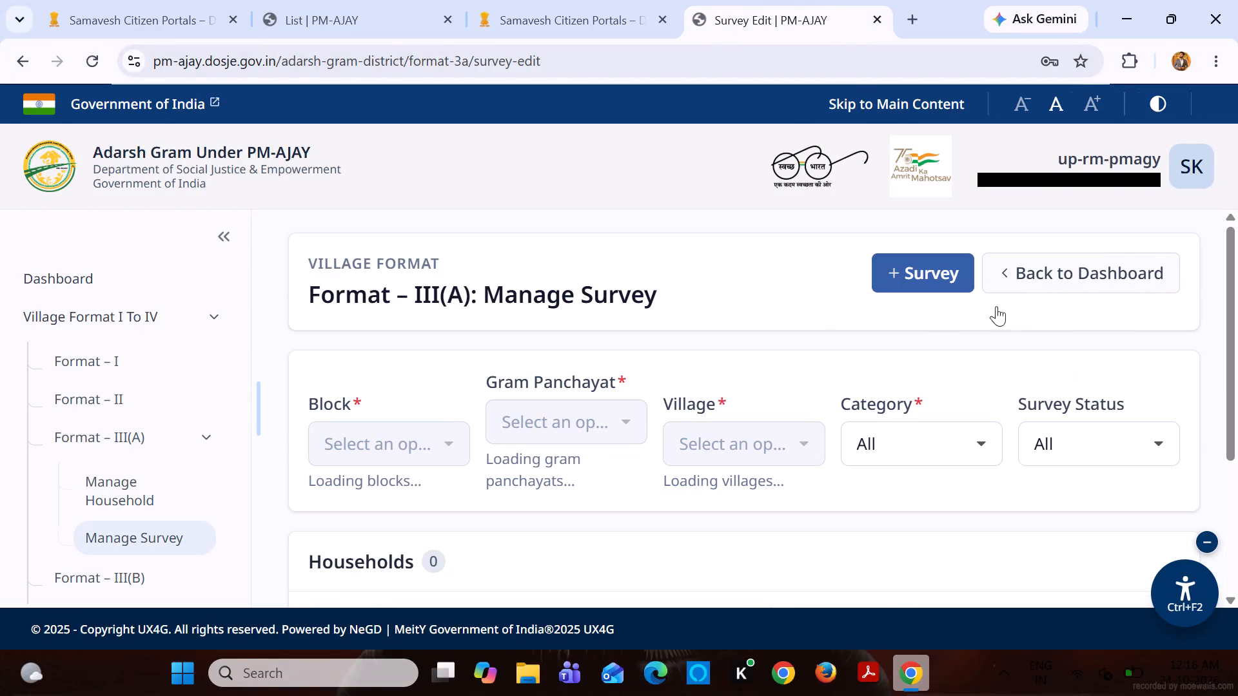
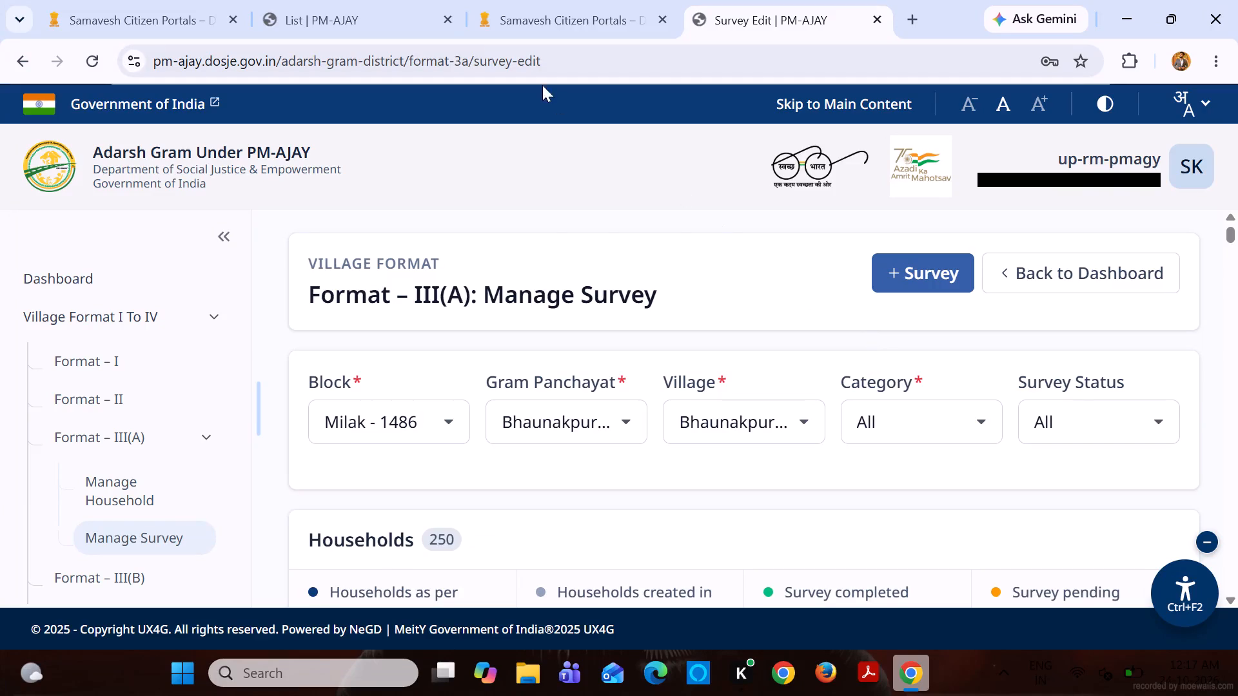
# Review the village's indicator status and filter selections in the open Format – III(B) list, and return to the Format – III(A) Manage Survey page.
pyautogui.click(423, 4)
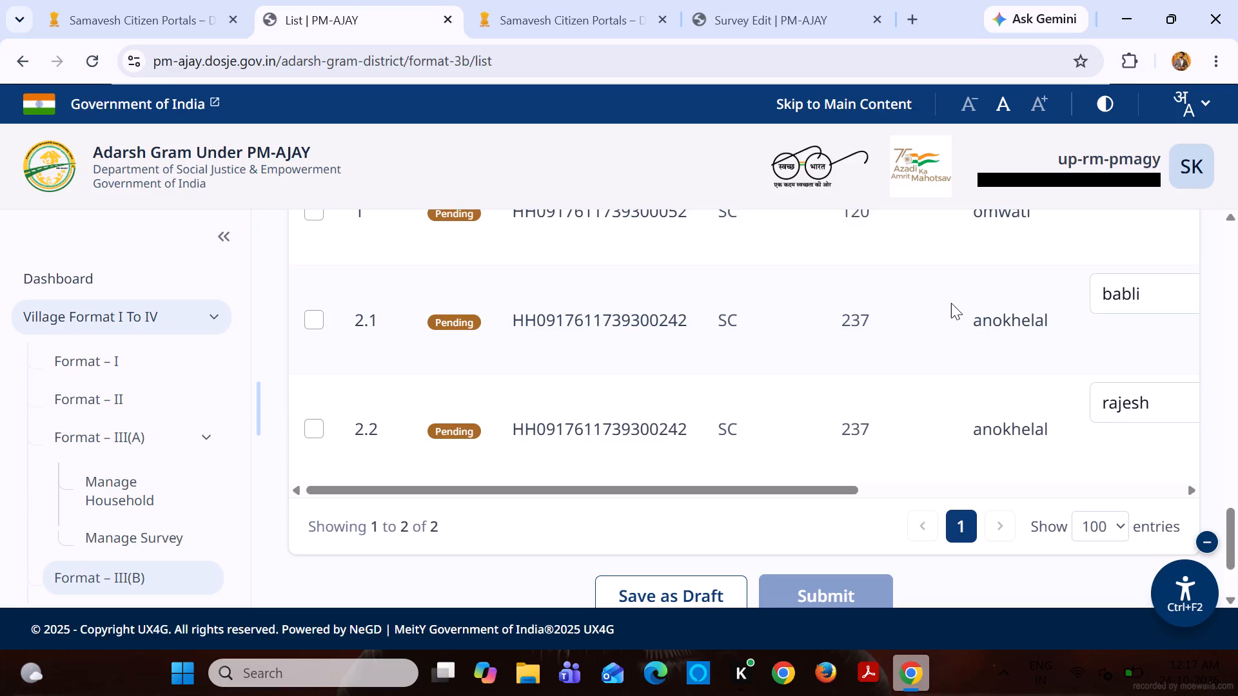
pyautogui.scroll(6, 951, 303)
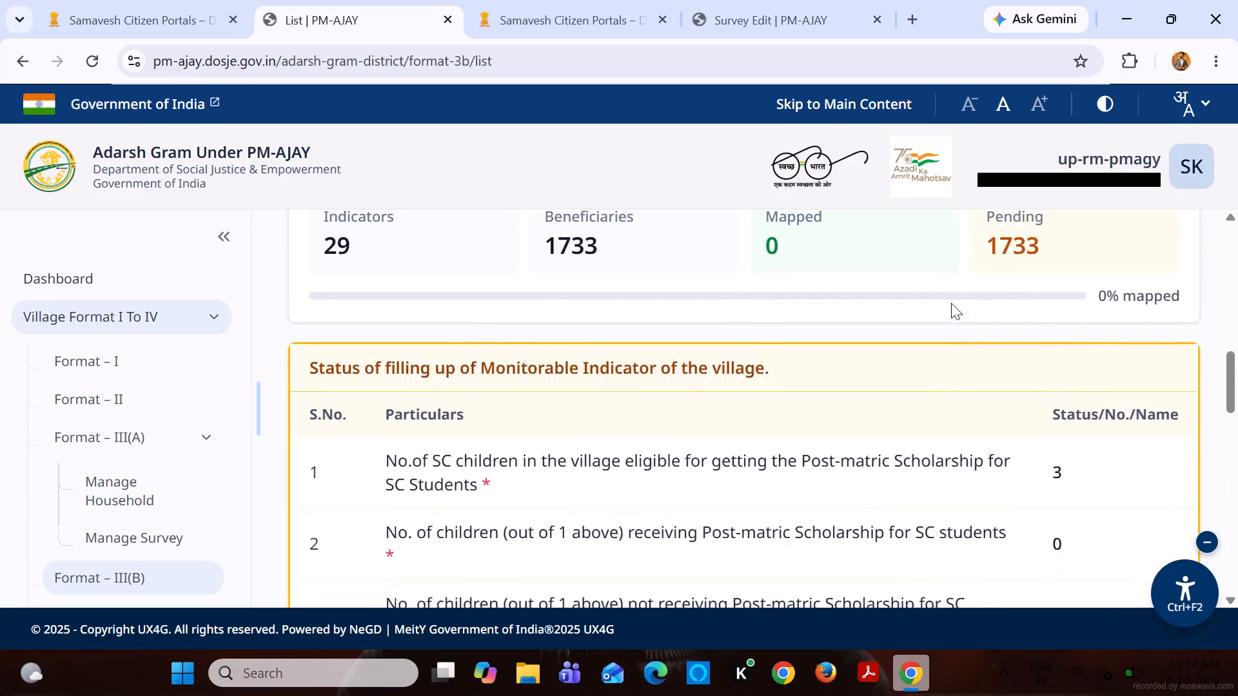
pyautogui.scroll(6, 951, 303)
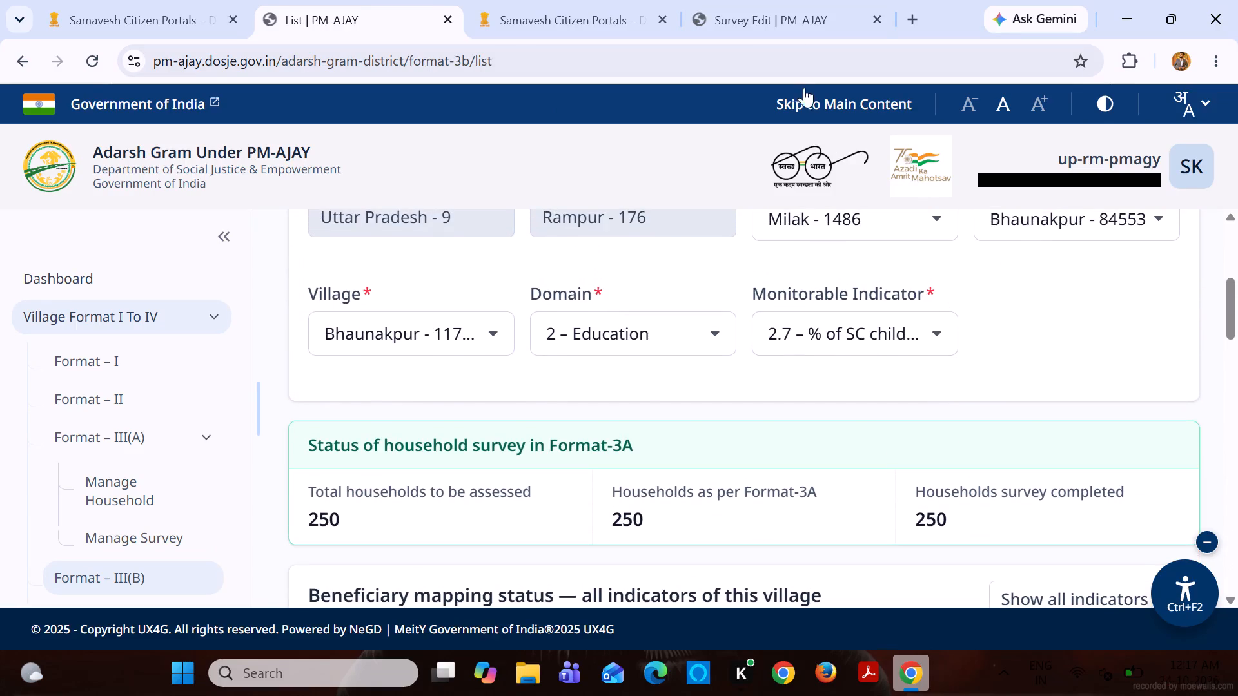
pyautogui.click(790, 23)
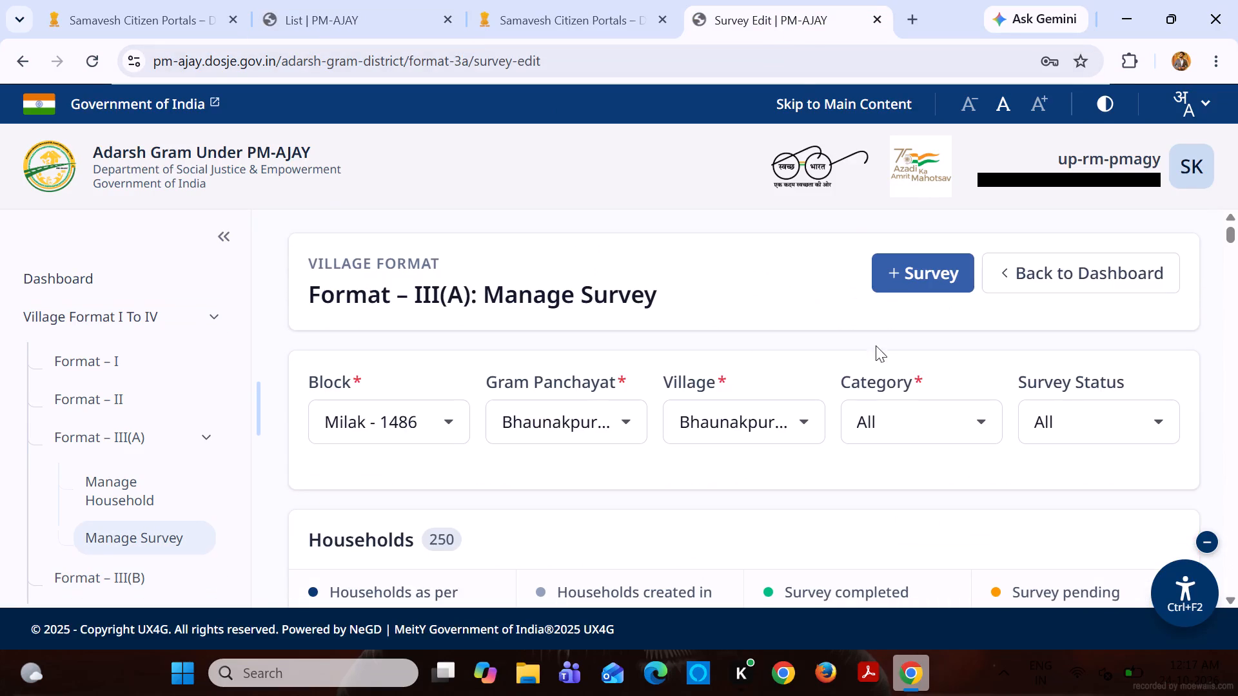
# Open the survey of household serial number 2 for editing and select the domain 2 – Education.
pyautogui.scroll(-5, 898, 420)
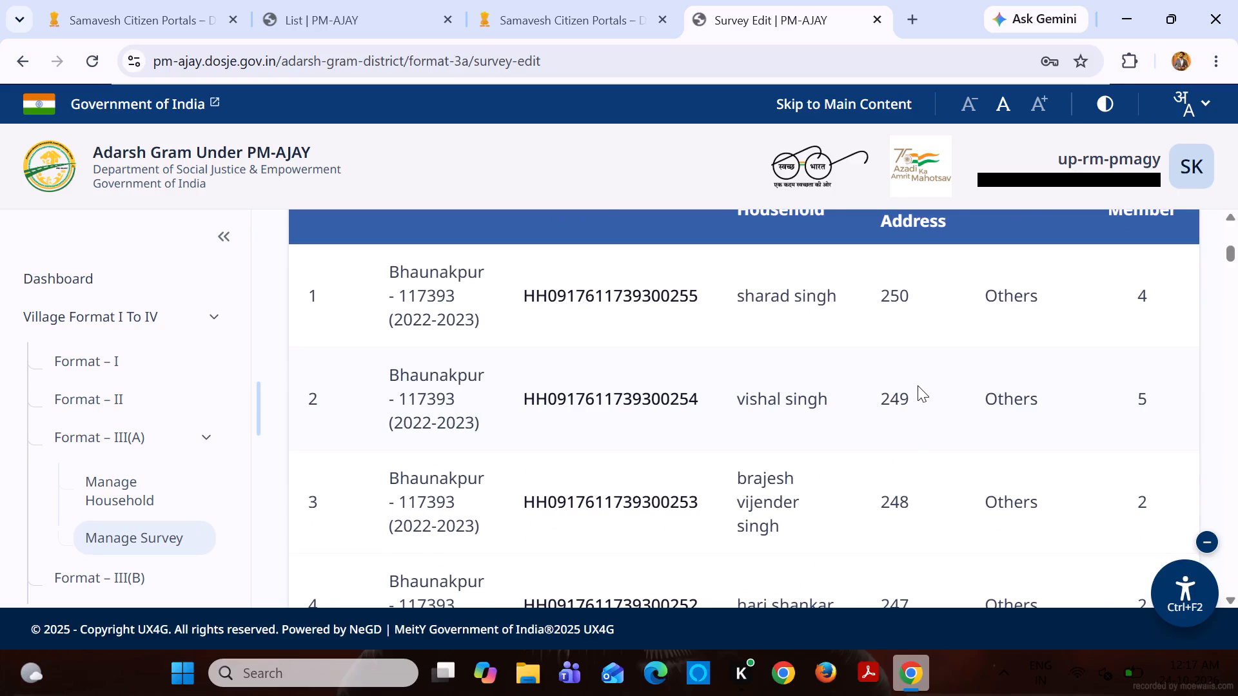
pyautogui.hscroll(-9, 918, 385)
pyautogui.click(1158, 391)
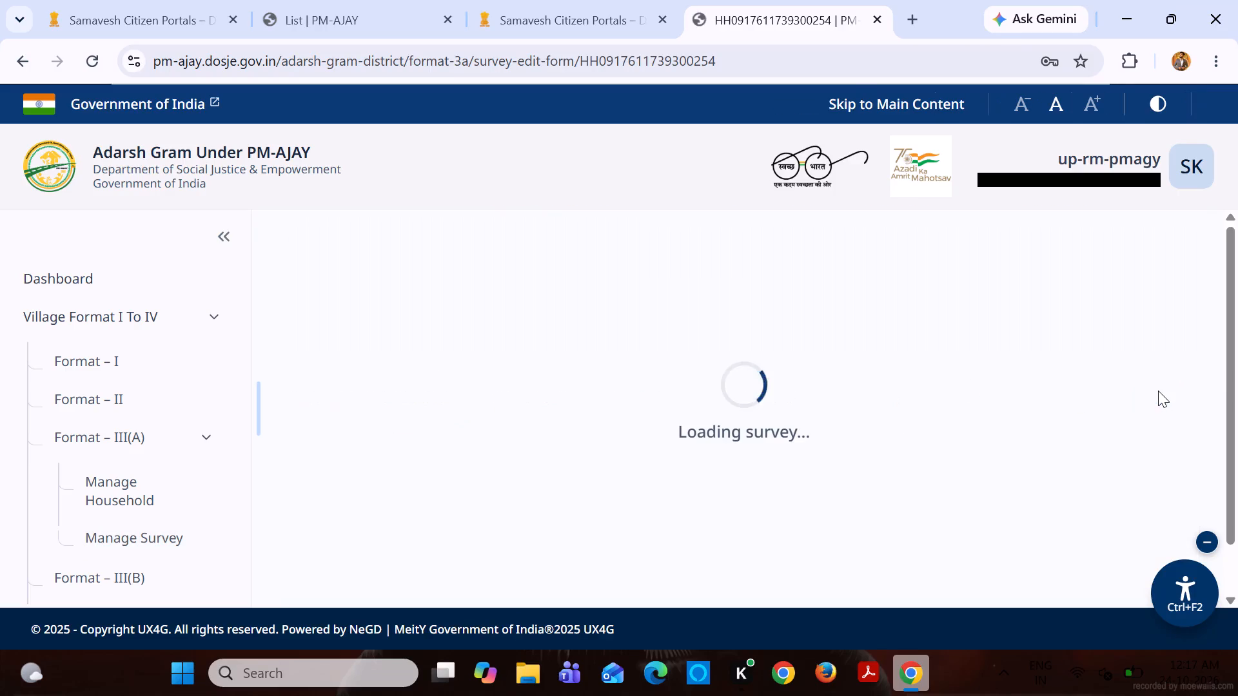
pyautogui.scroll(-5, 956, 399)
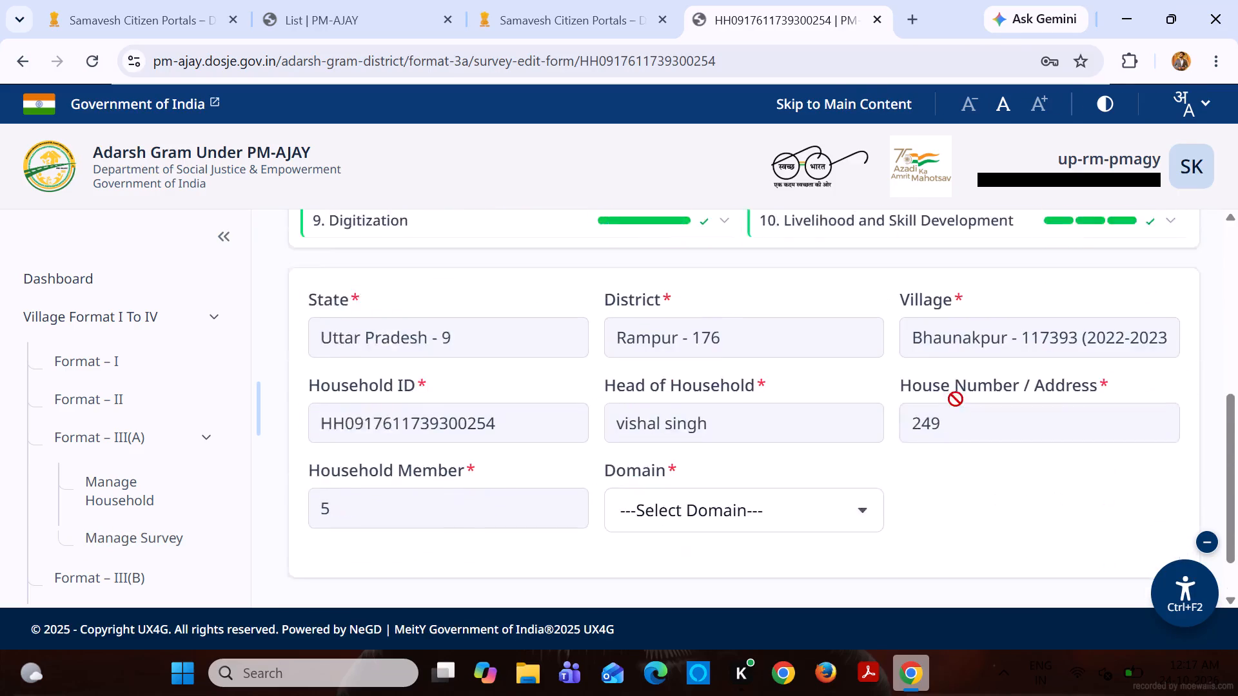
pyautogui.click(833, 429)
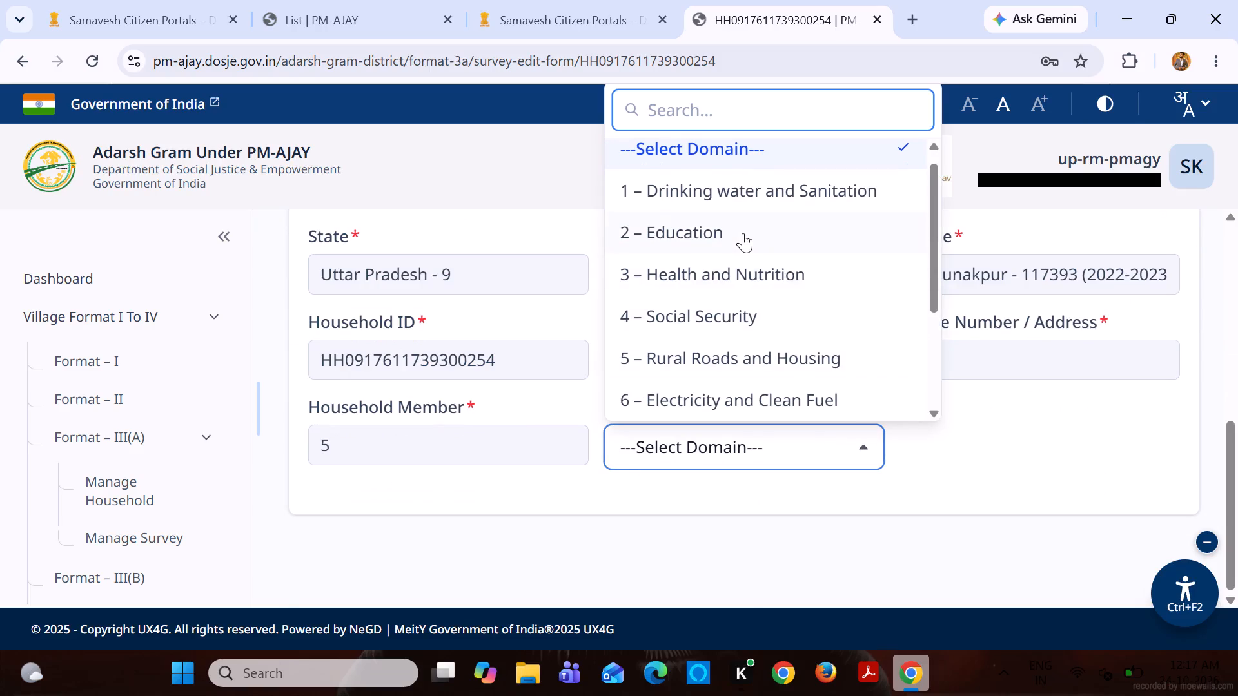
pyautogui.click(743, 233)
# Set the number of children aged 16-17 attending higher secondary school to 1, save the answers and return to the household list.
pyautogui.scroll(-5, 967, 447)
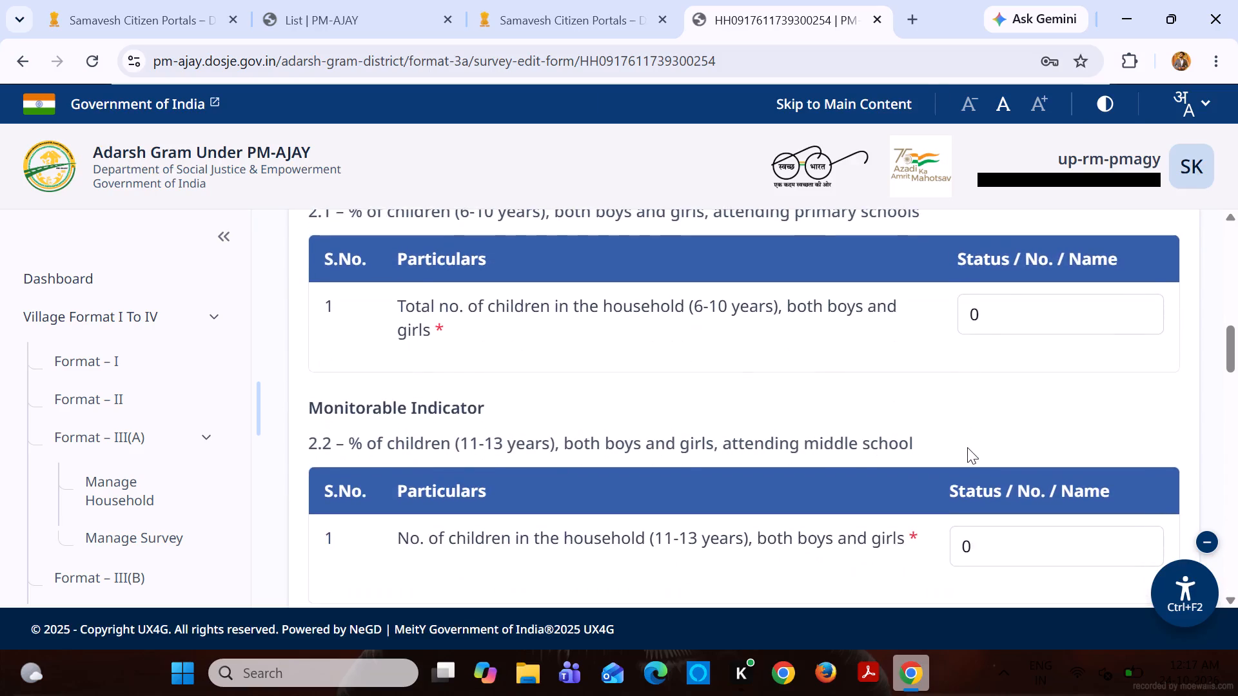
pyautogui.scroll(-7, 1038, 418)
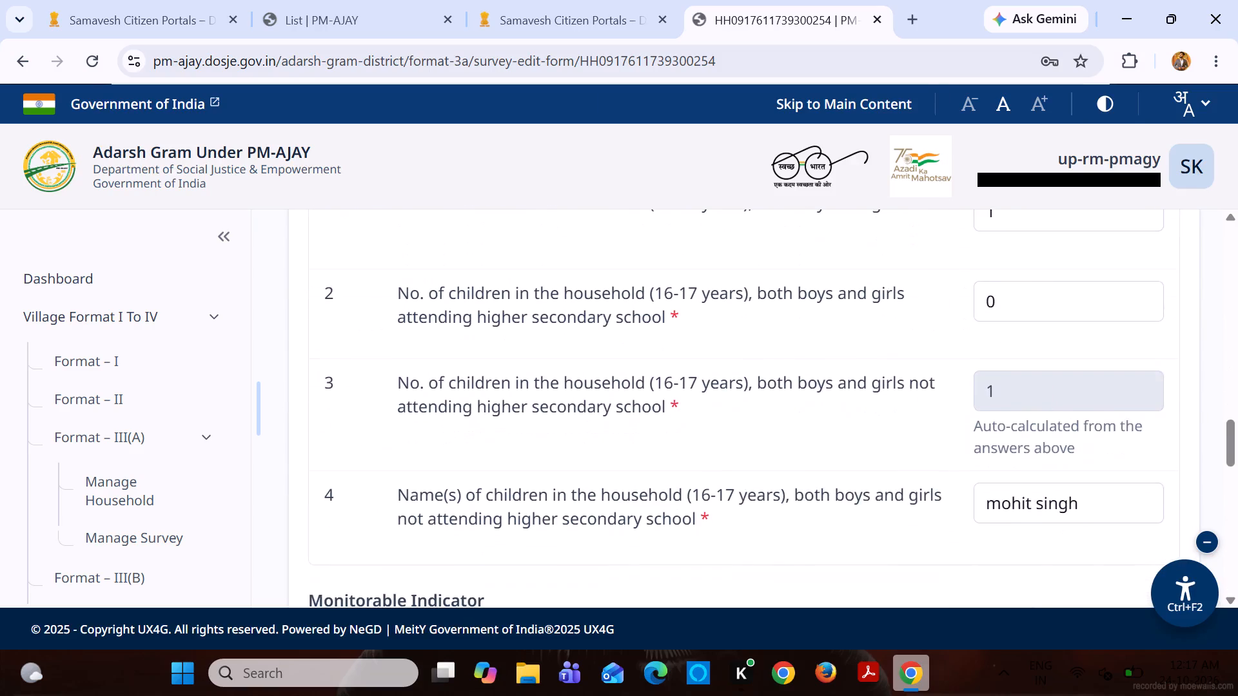
pyautogui.scroll(1, 1038, 418)
pyautogui.click(1061, 353)
pyautogui.press('BackSpace')
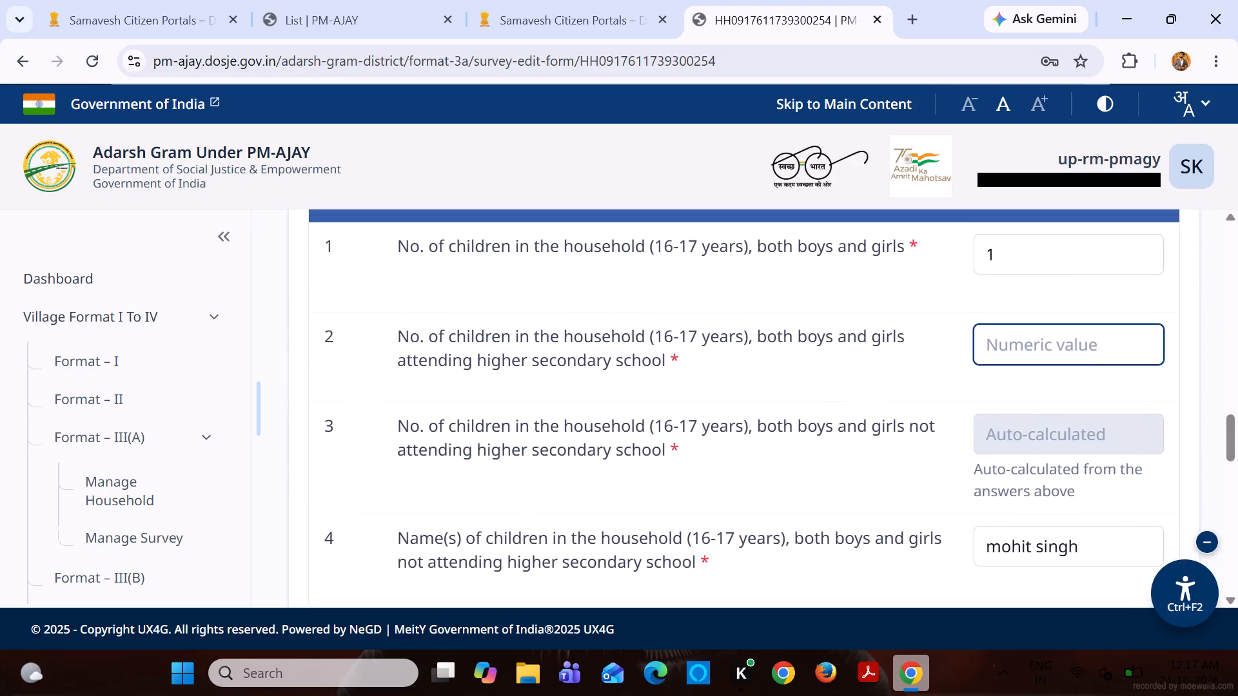
pyautogui.press('1')
pyautogui.scroll(-4, 1061, 353)
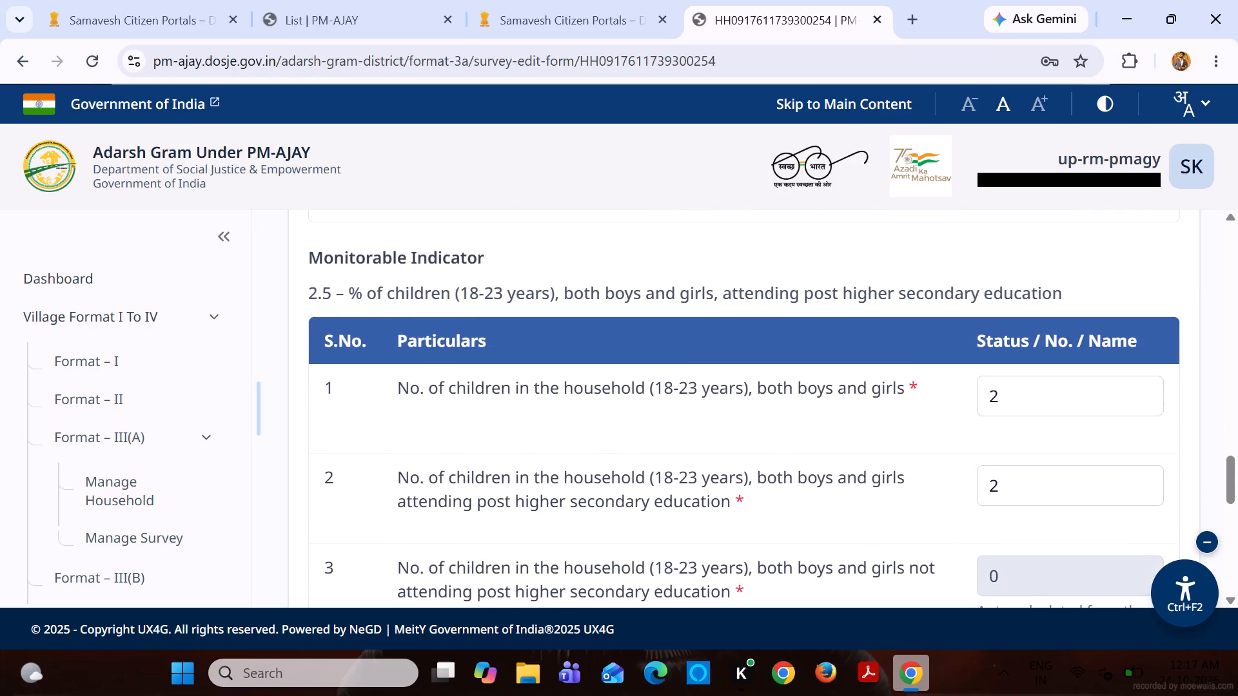
pyautogui.scroll(-6, 1028, 398)
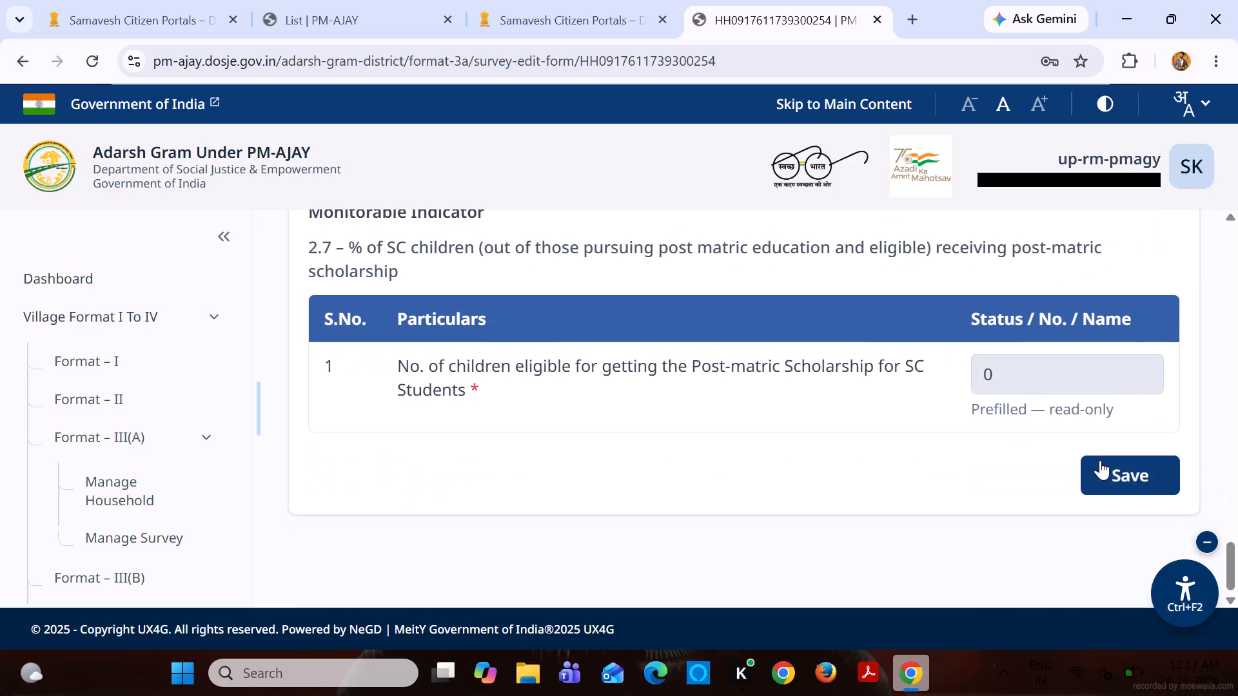
pyautogui.click(1104, 465)
pyautogui.scroll(6, 1052, 316)
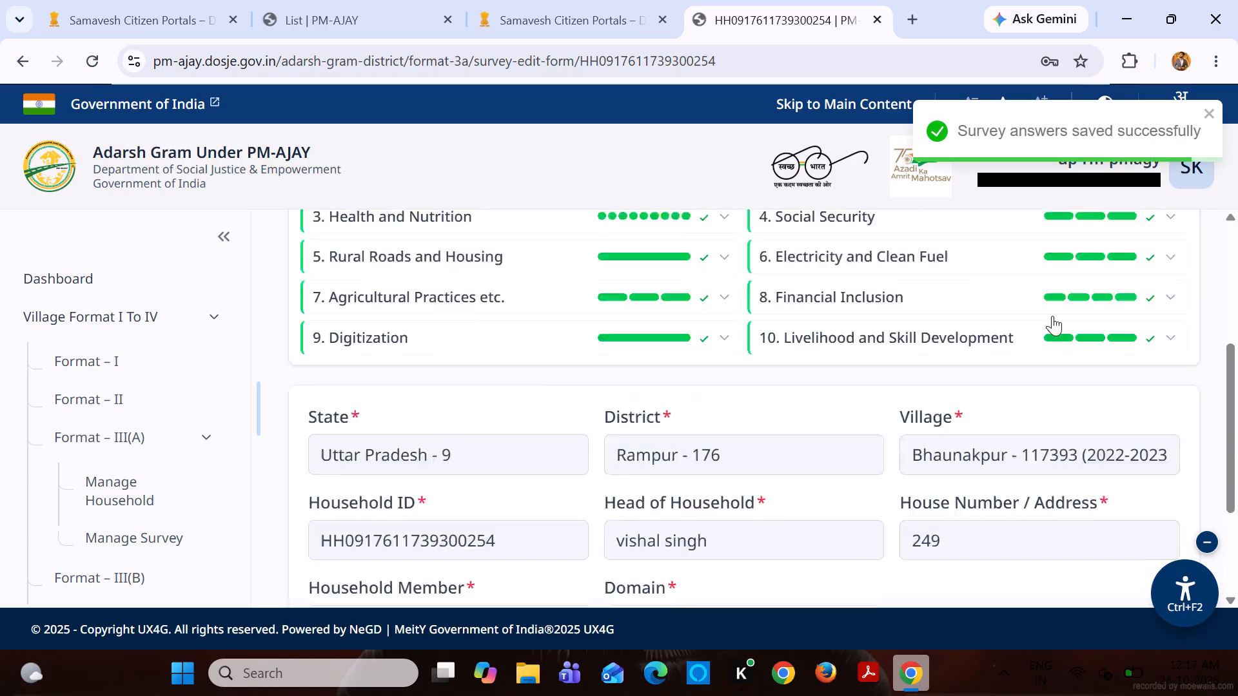
pyautogui.scroll(3, 1052, 316)
pyautogui.click(1123, 278)
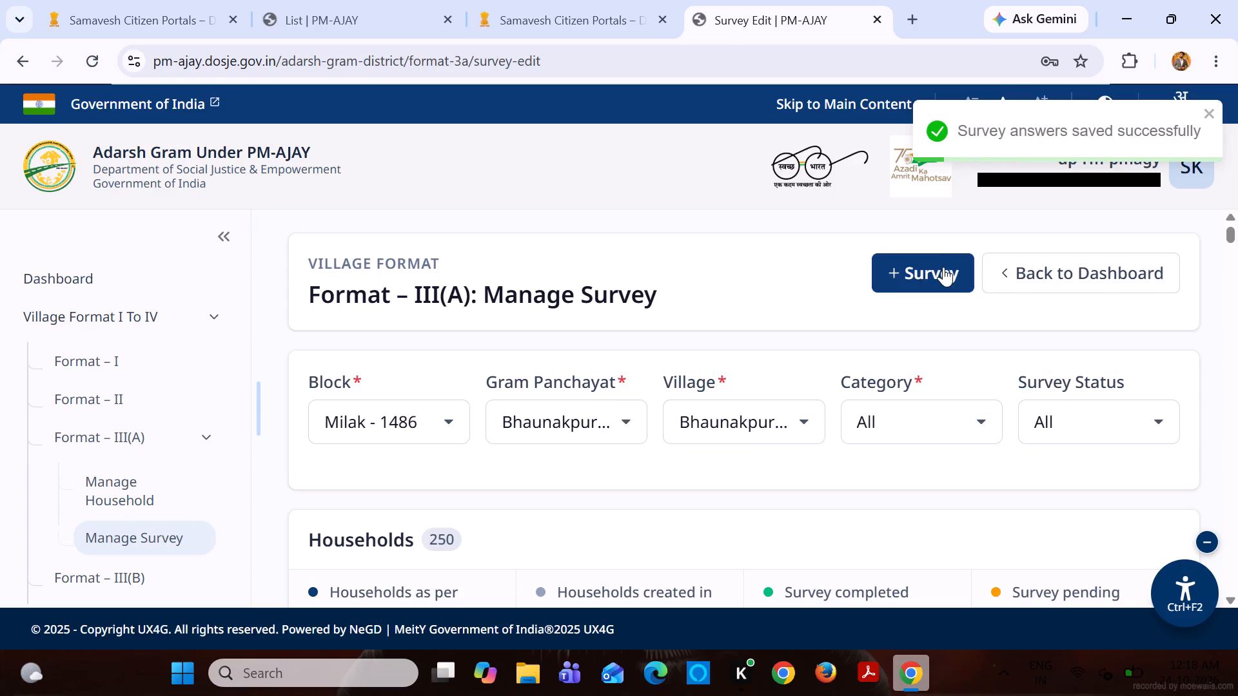
# Open the survey of household serial number 8 for editing and select the domain 2 – Education.
pyautogui.scroll(-10, 943, 267)
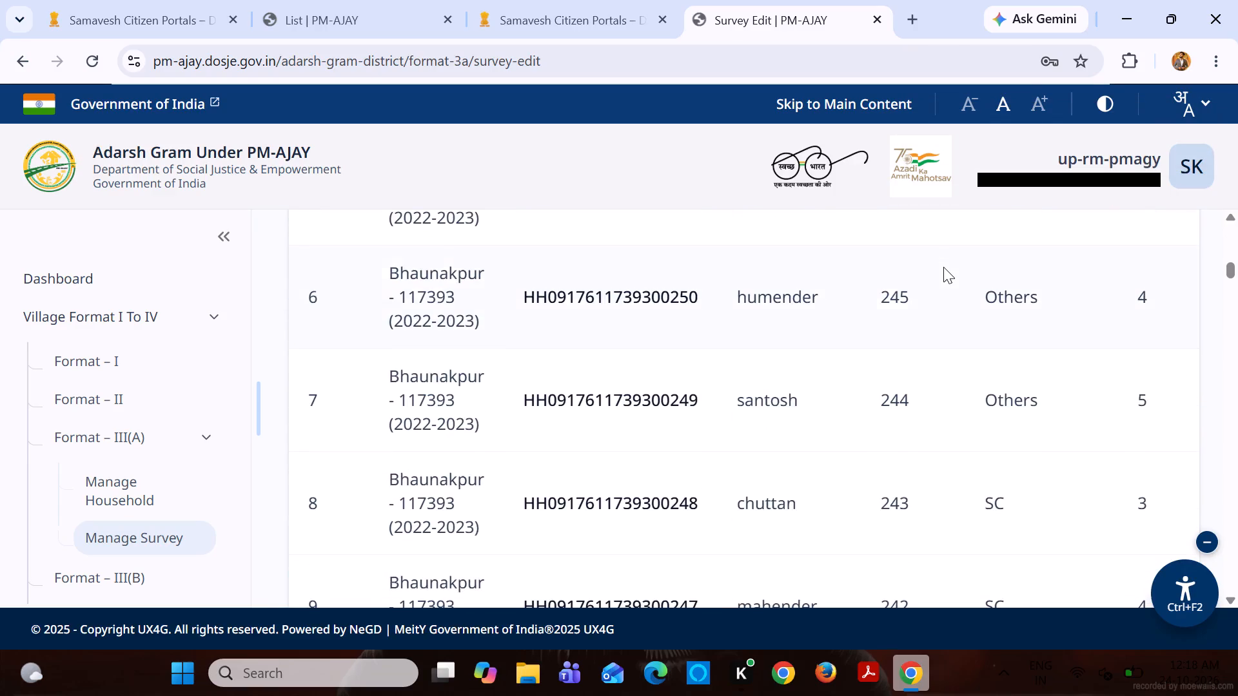
pyautogui.scroll(-4, 943, 267)
pyautogui.hscroll(-2, 943, 267)
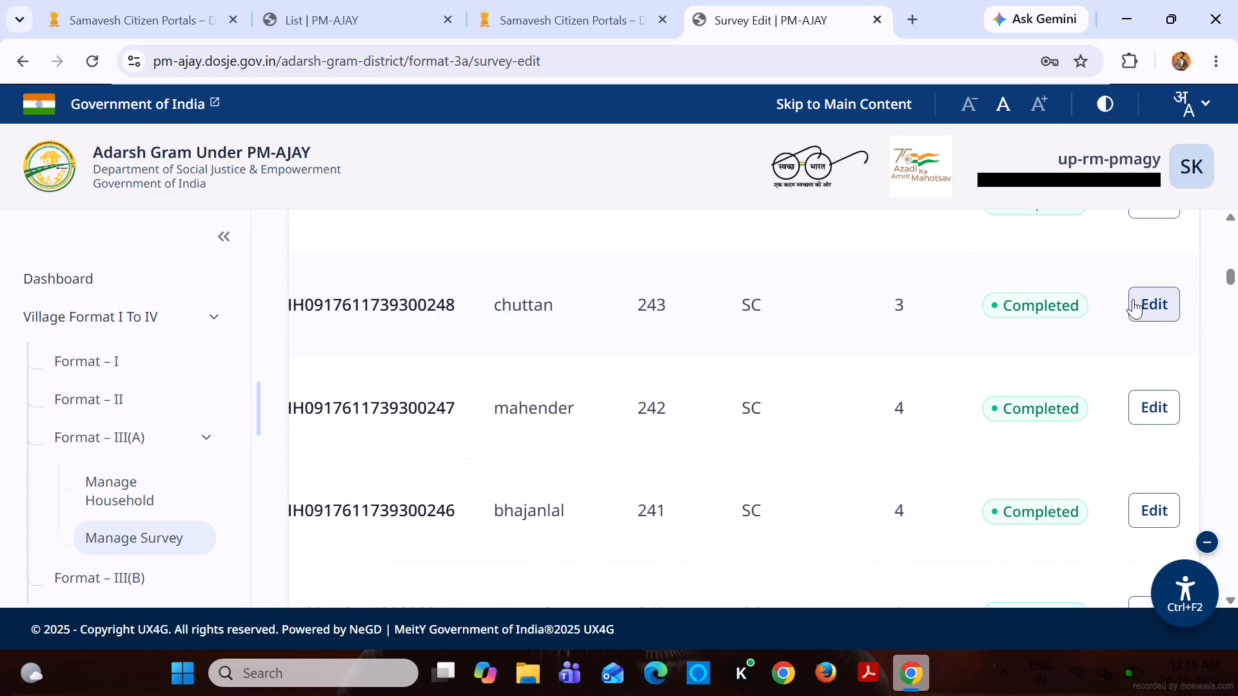
pyautogui.click(1133, 299)
pyautogui.scroll(-3, 932, 389)
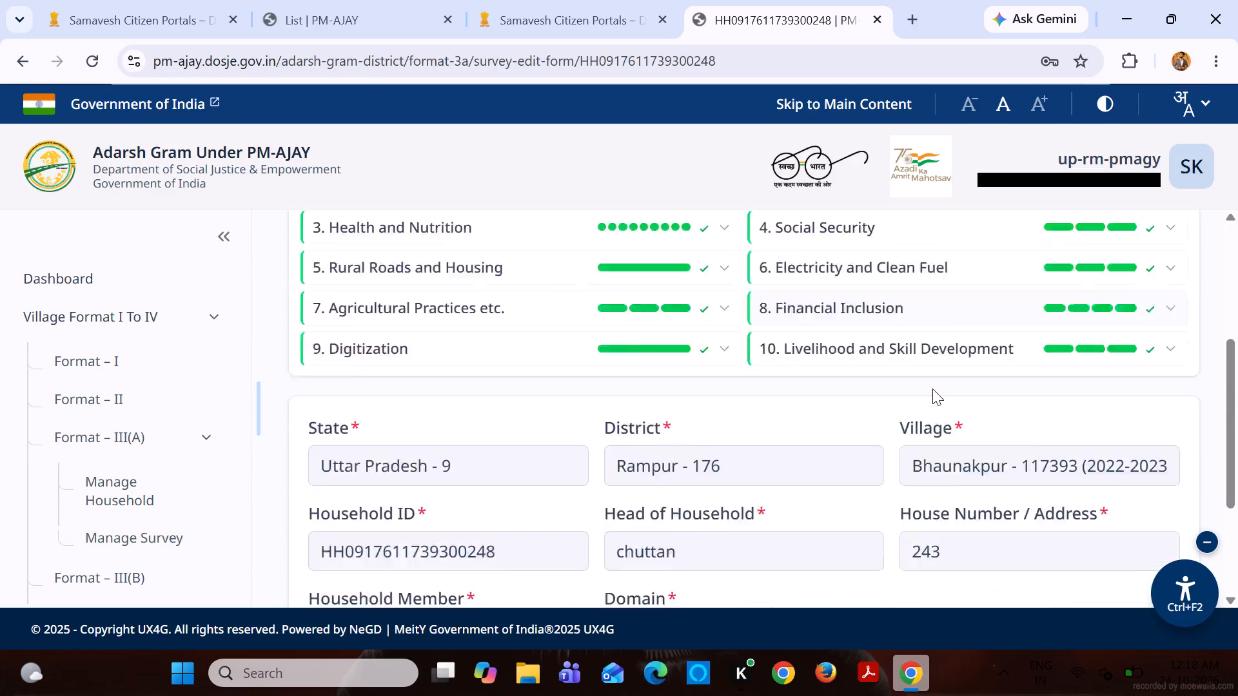
pyautogui.scroll(-2, 932, 389)
pyautogui.click(807, 429)
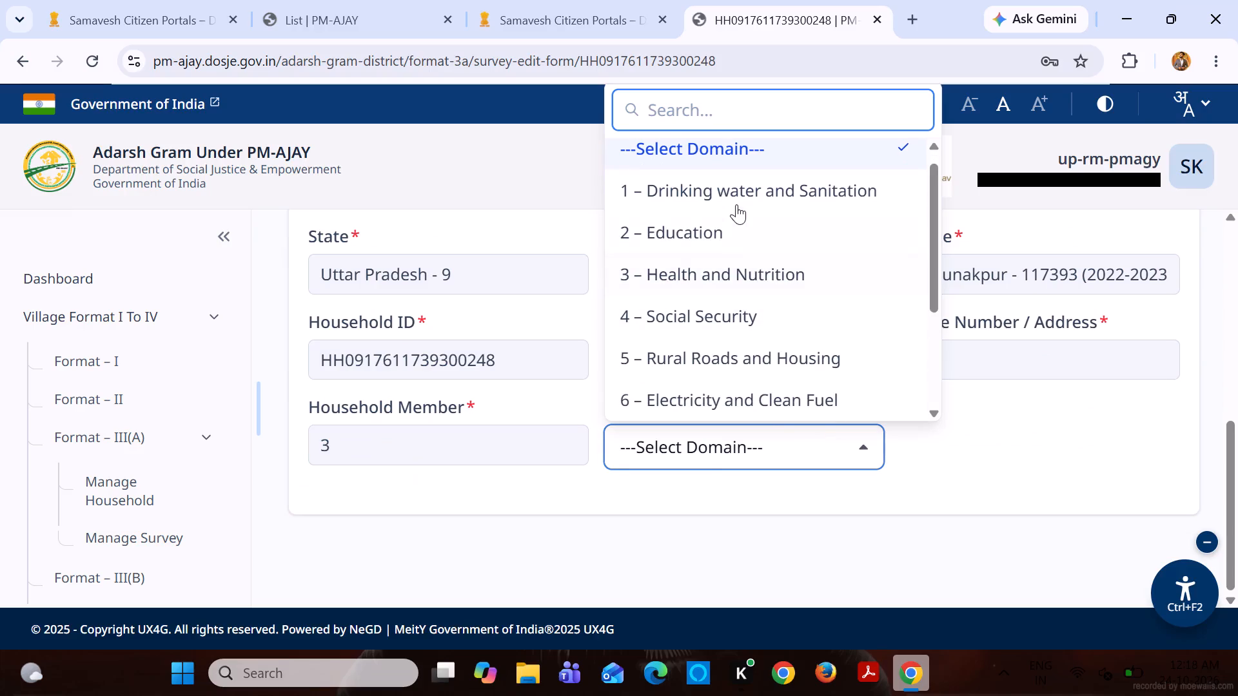
pyautogui.click(734, 198)
pyautogui.click(781, 436)
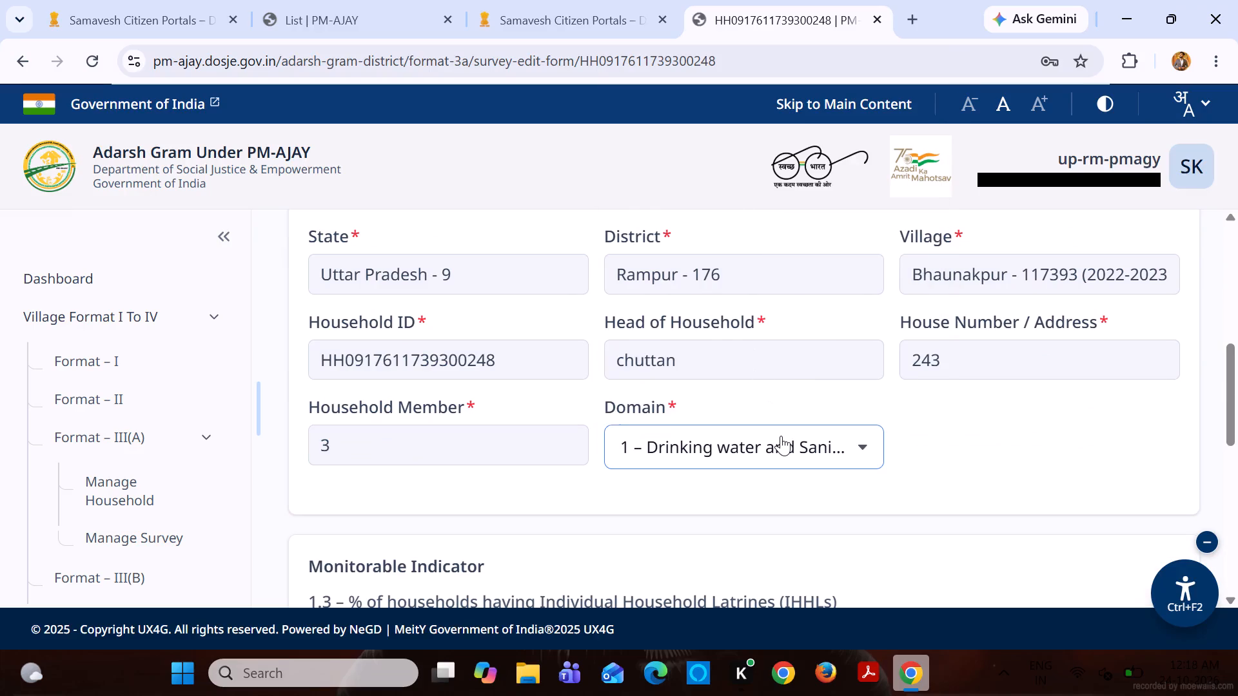
pyautogui.click(714, 237)
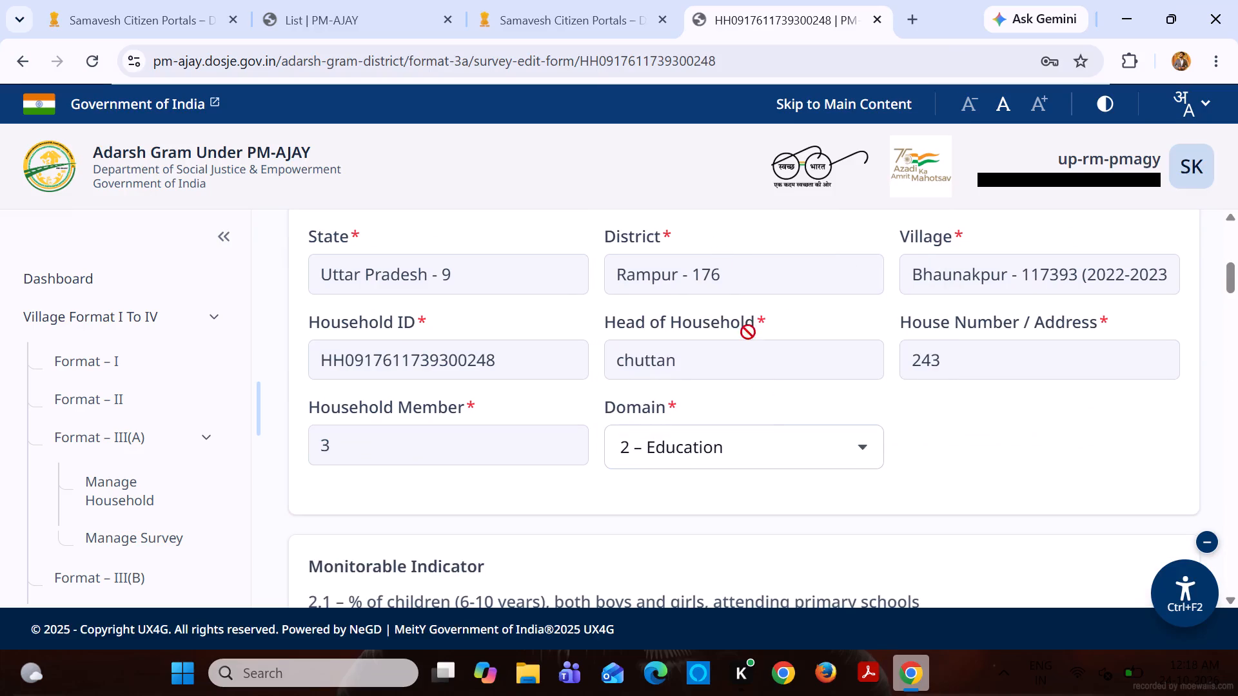
# Set the number of children aged 11-13 attending middle school to 1, save the answers and return to the household list.
pyautogui.scroll(-6, 778, 413)
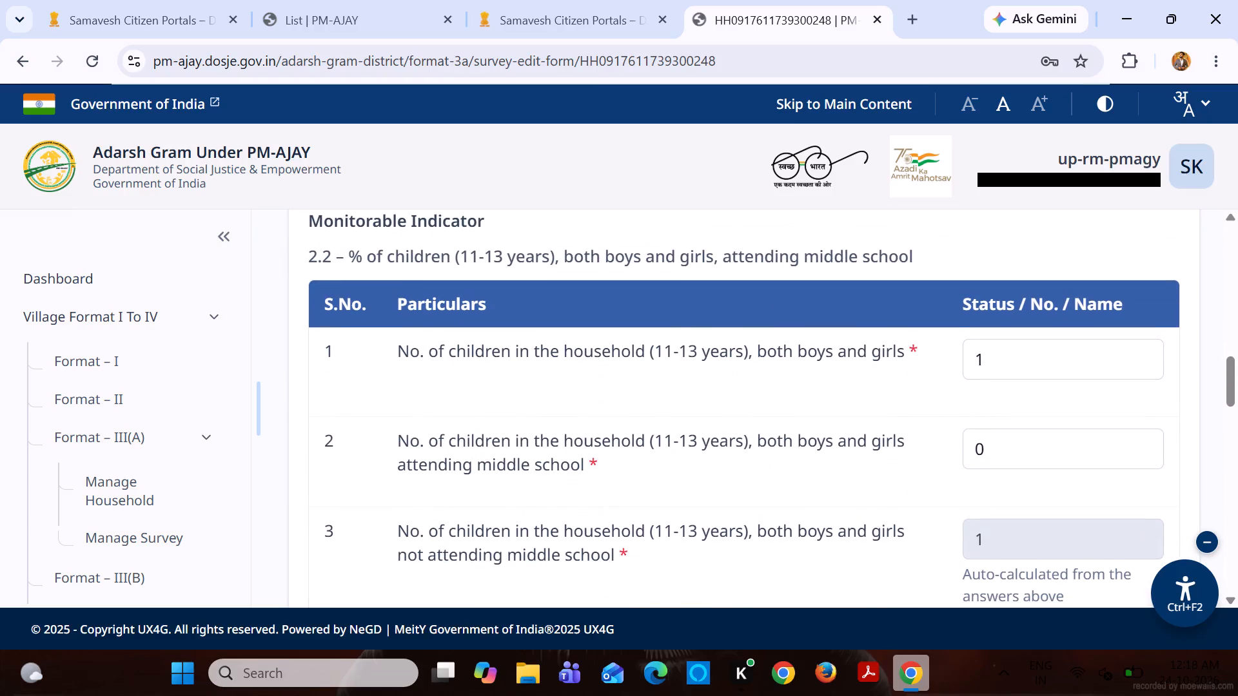
pyautogui.click(1037, 454)
pyautogui.press('BackSpace')
pyautogui.press('1')
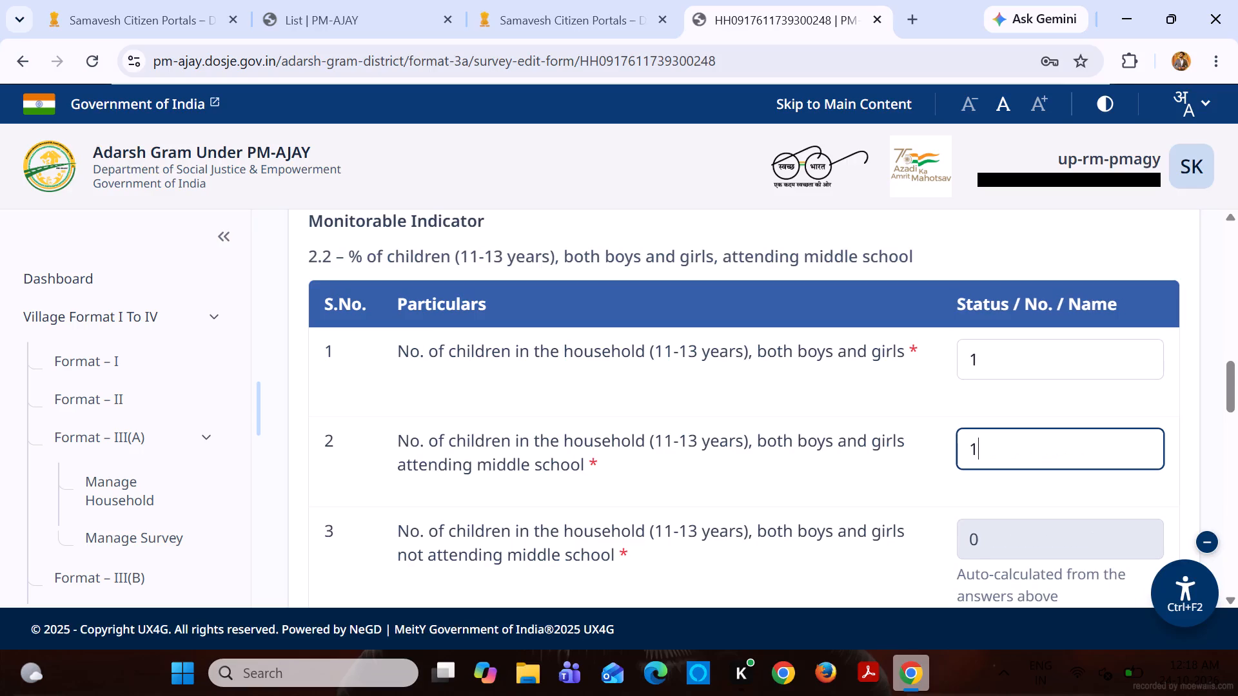
pyautogui.scroll(-5, 1037, 454)
pyautogui.scroll(-4, 1086, 502)
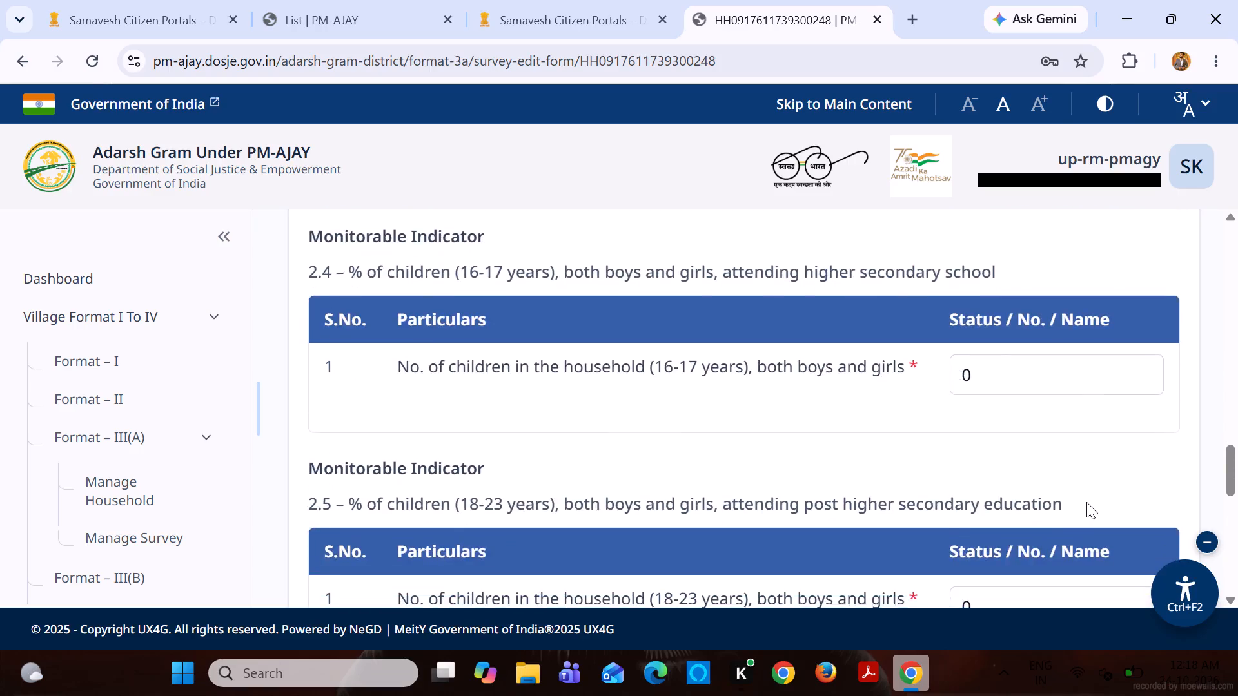
pyautogui.scroll(-9, 1086, 502)
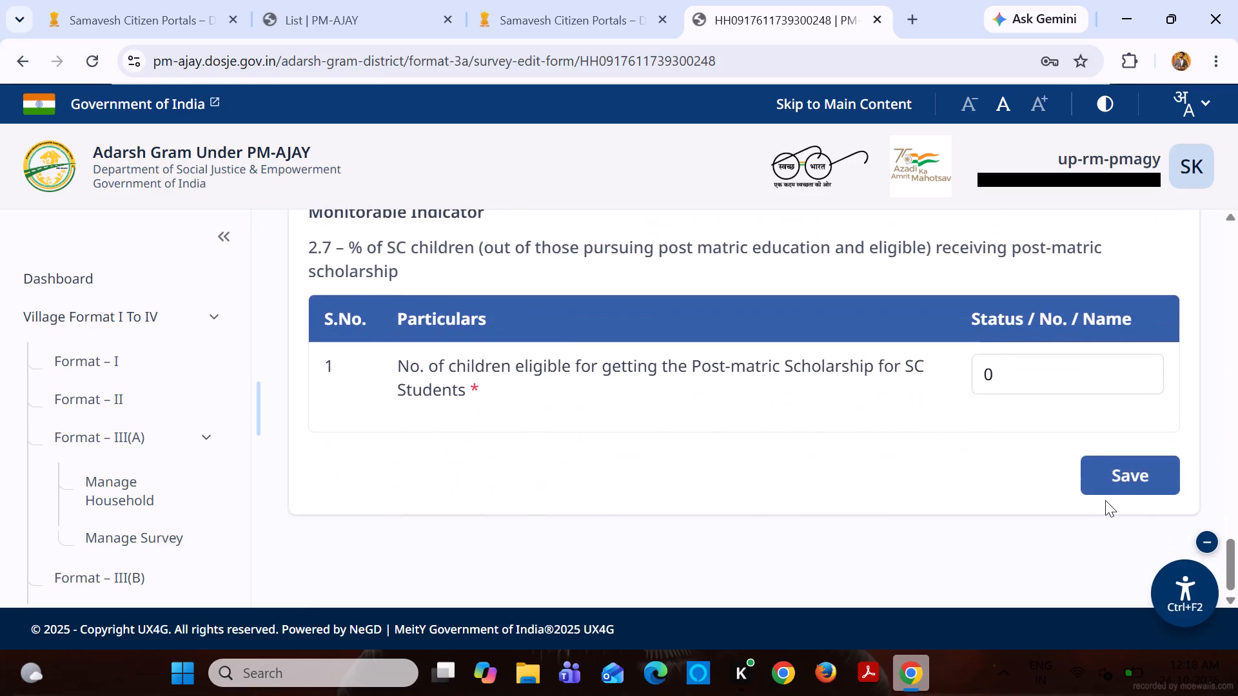
pyautogui.click(1164, 465)
pyautogui.scroll(4, 1055, 358)
pyautogui.click(1126, 285)
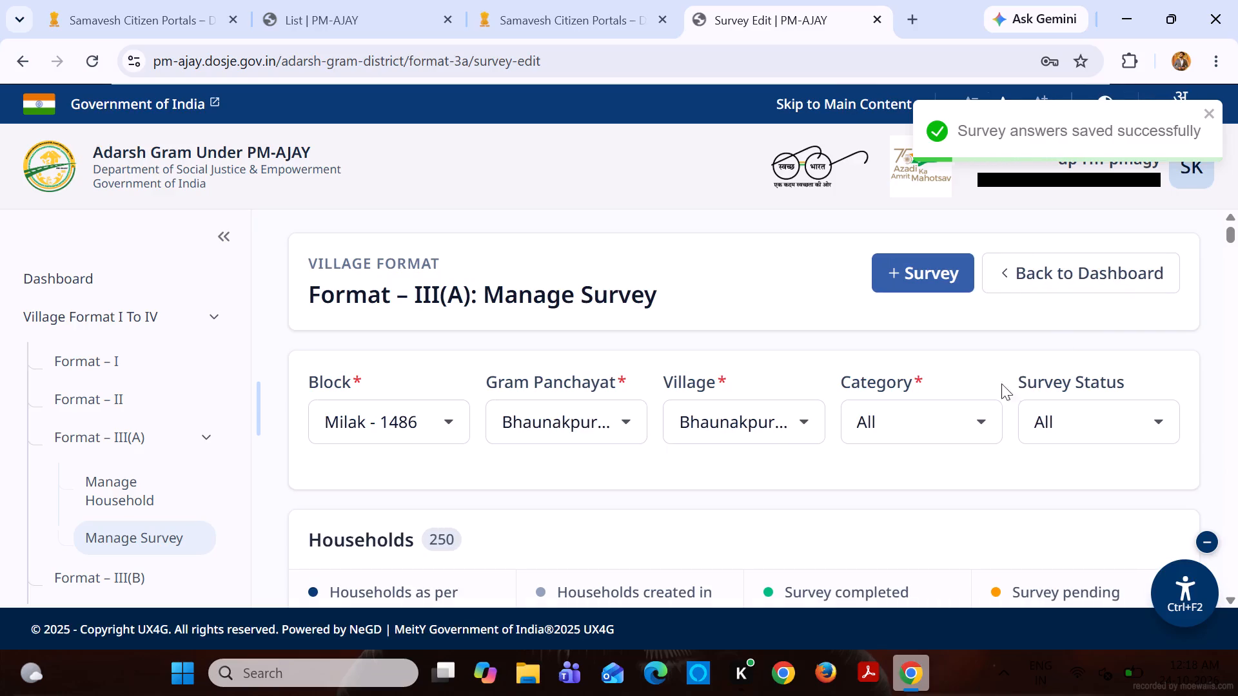
# Open the survey of household serial number 9 for editing and select the domain 2 – Education.
pyautogui.scroll(-7, 918, 454)
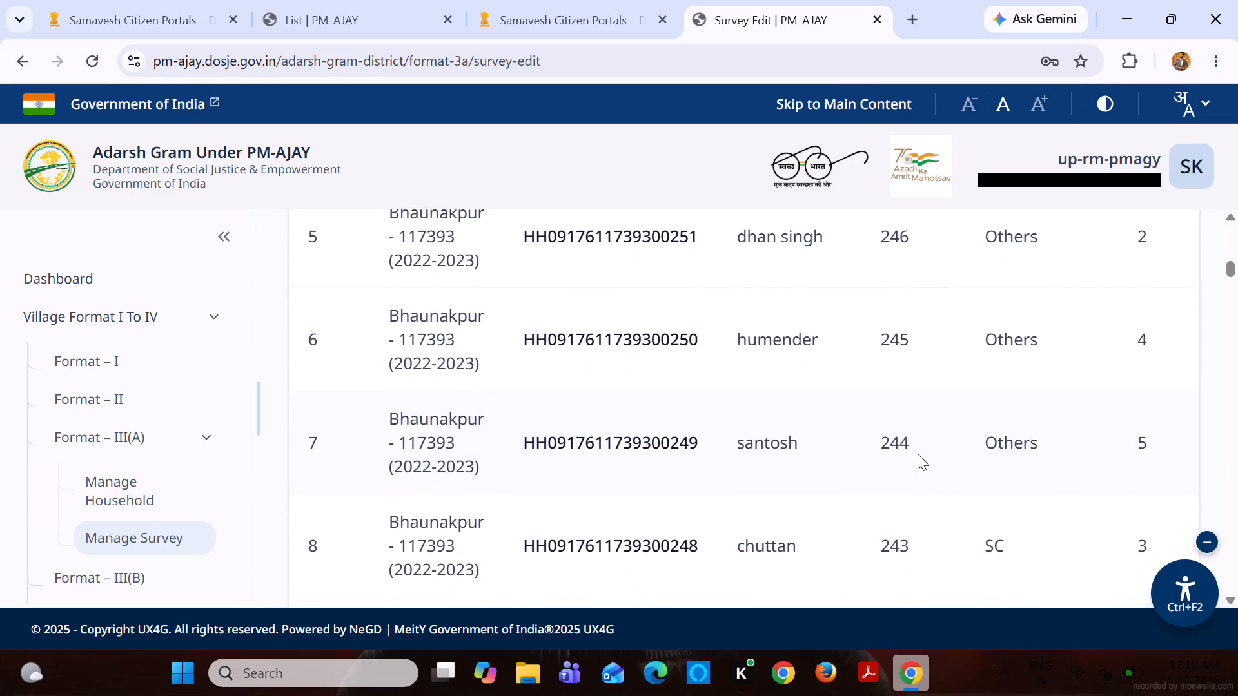
pyautogui.scroll(-3, 918, 454)
pyautogui.hscroll(-2, 918, 454)
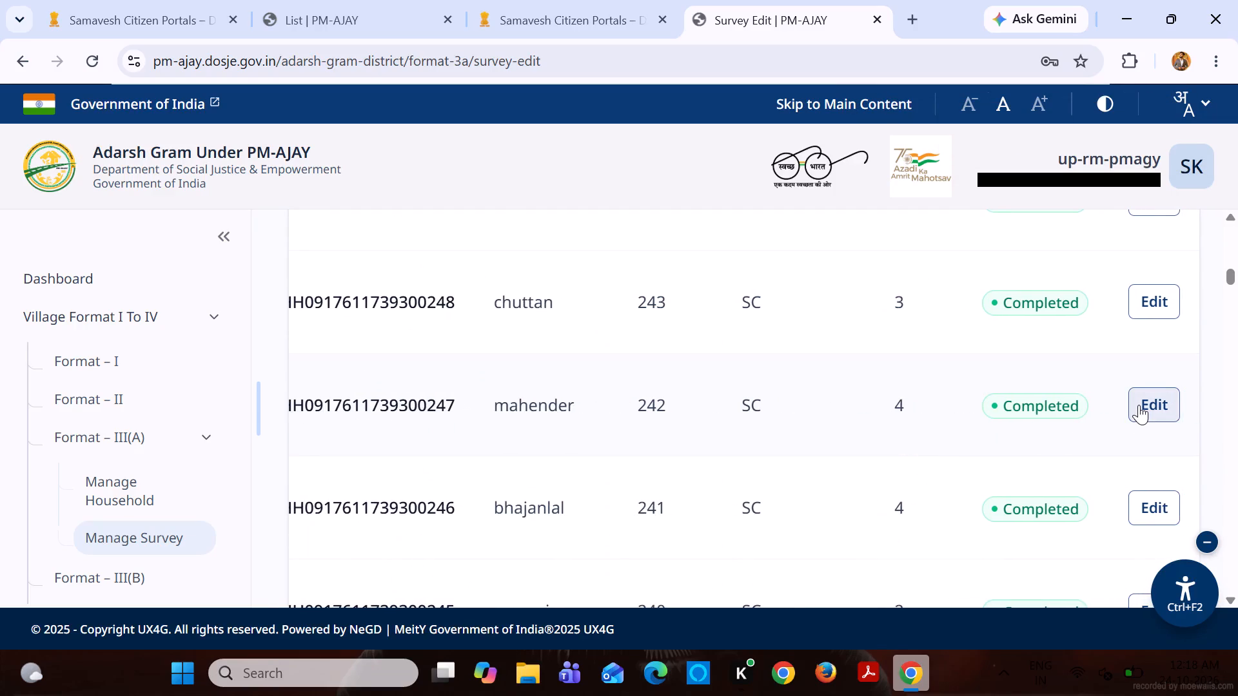
pyautogui.click(1139, 405)
pyautogui.scroll(-6, 1012, 455)
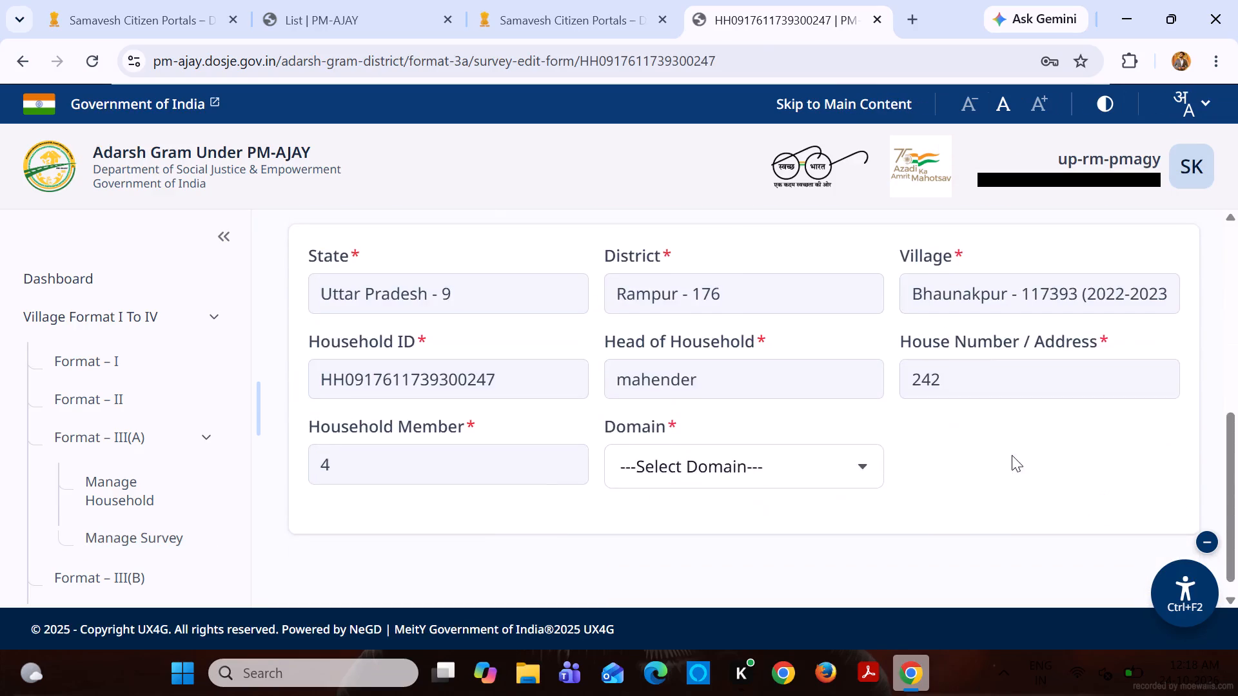
pyautogui.click(874, 449)
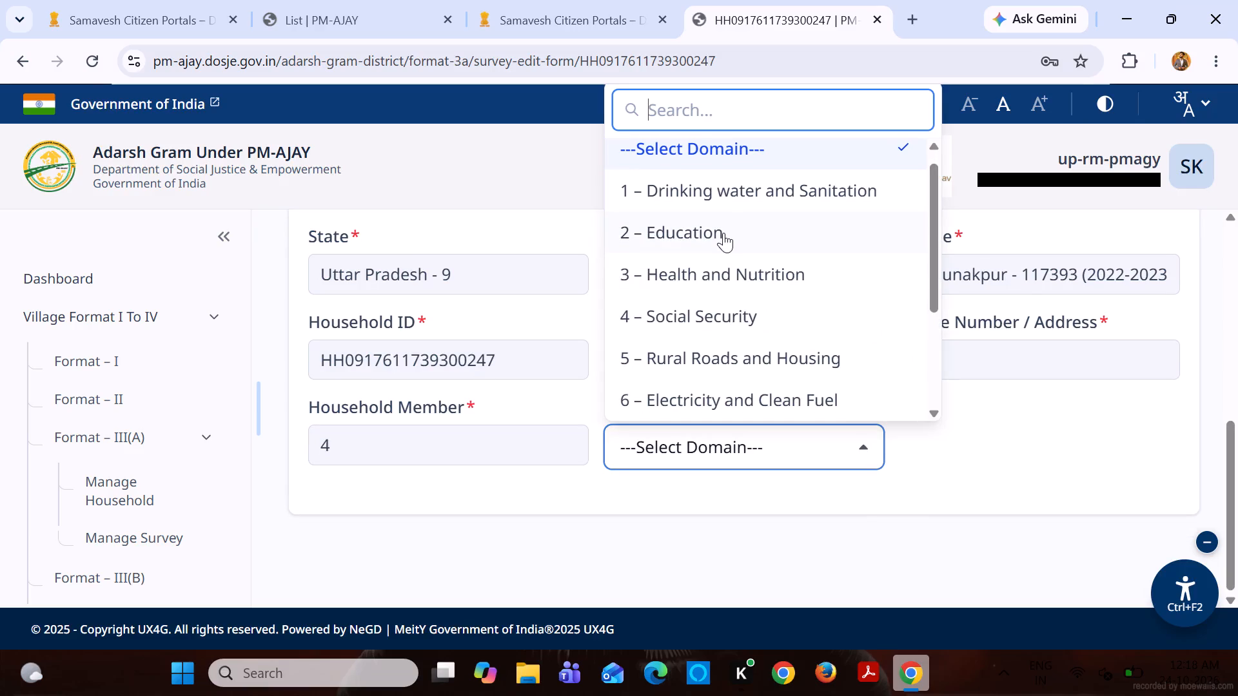
pyautogui.click(723, 233)
# Set the number of children aged 18-23 attending post higher secondary education to 2 and save the survey answers.
pyautogui.scroll(-5, 978, 423)
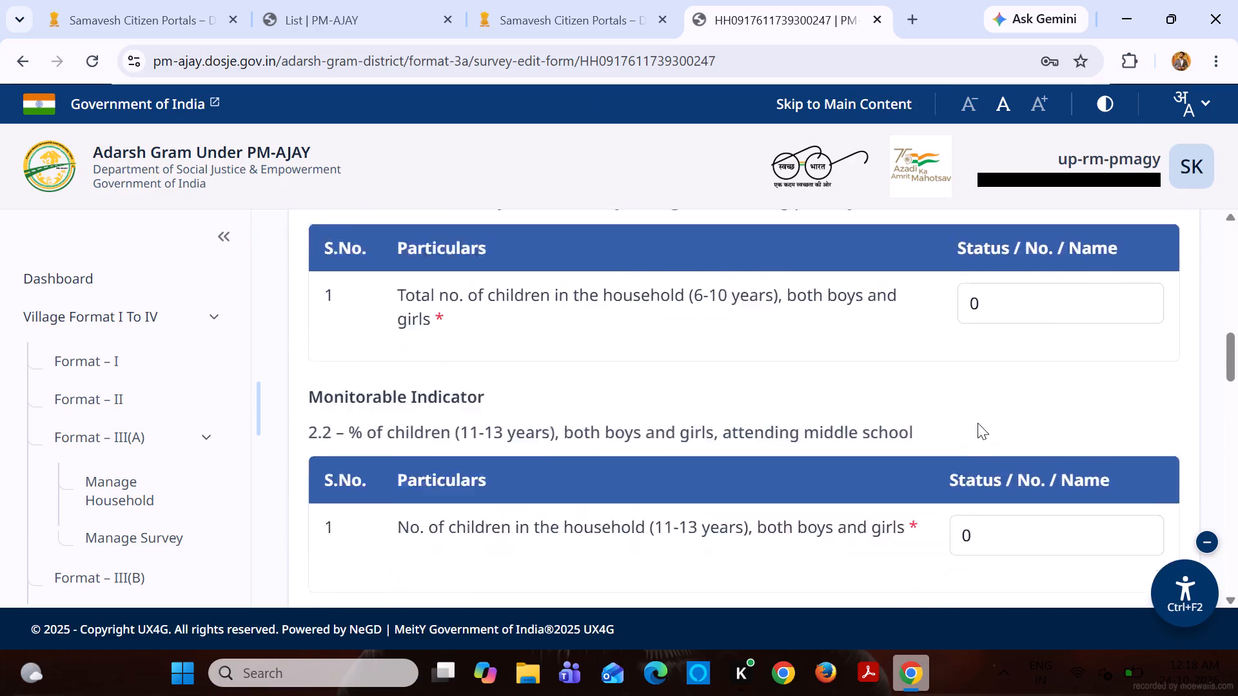
pyautogui.scroll(-6, 978, 423)
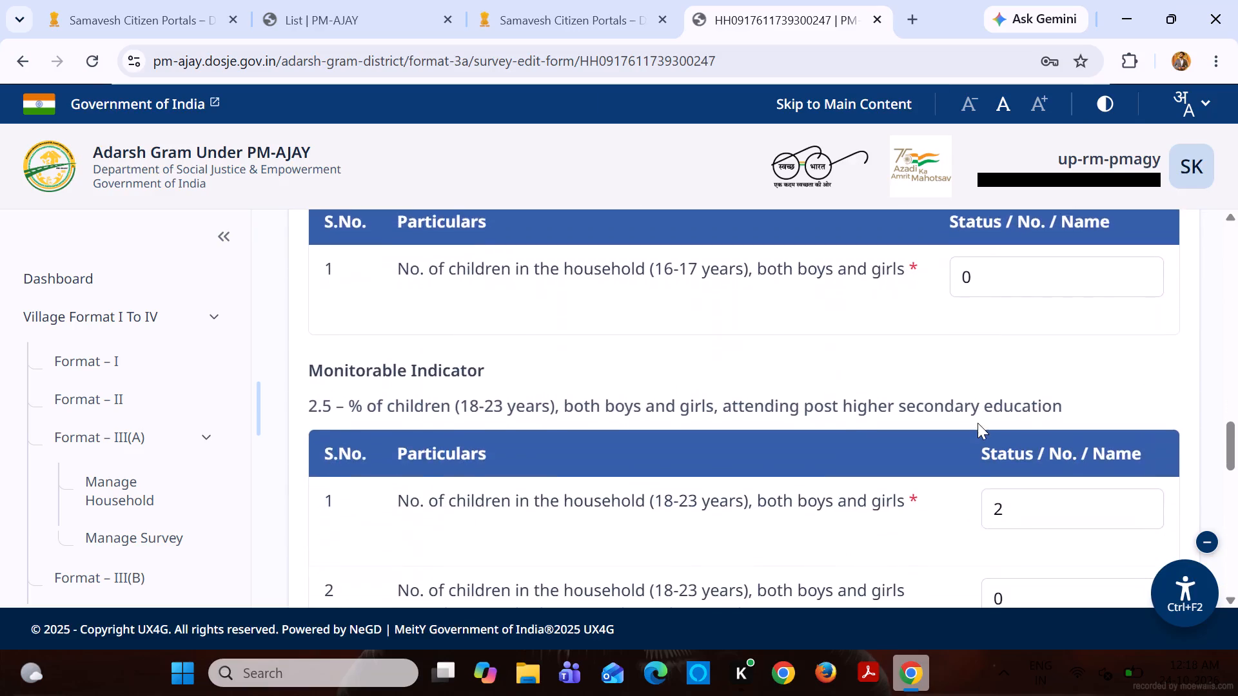
pyautogui.scroll(-2, 978, 423)
pyautogui.click(1037, 523)
pyautogui.press('BackSpace')
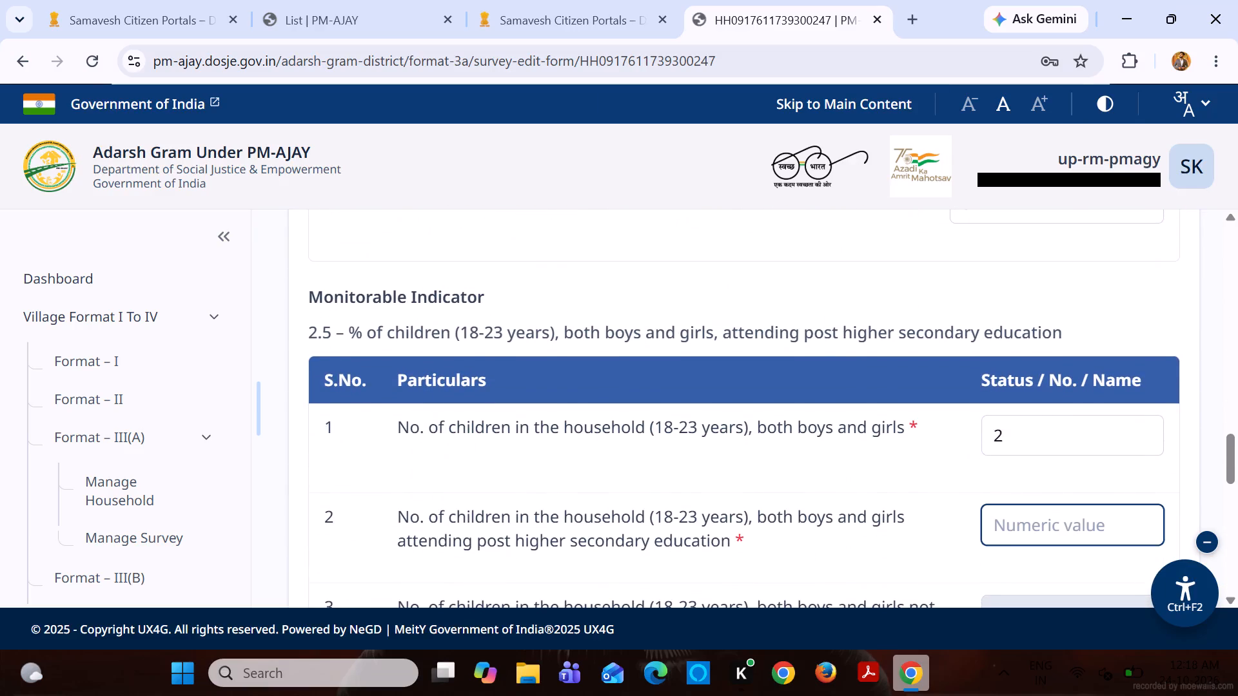
pyautogui.press('2')
pyautogui.scroll(-4, 1037, 523)
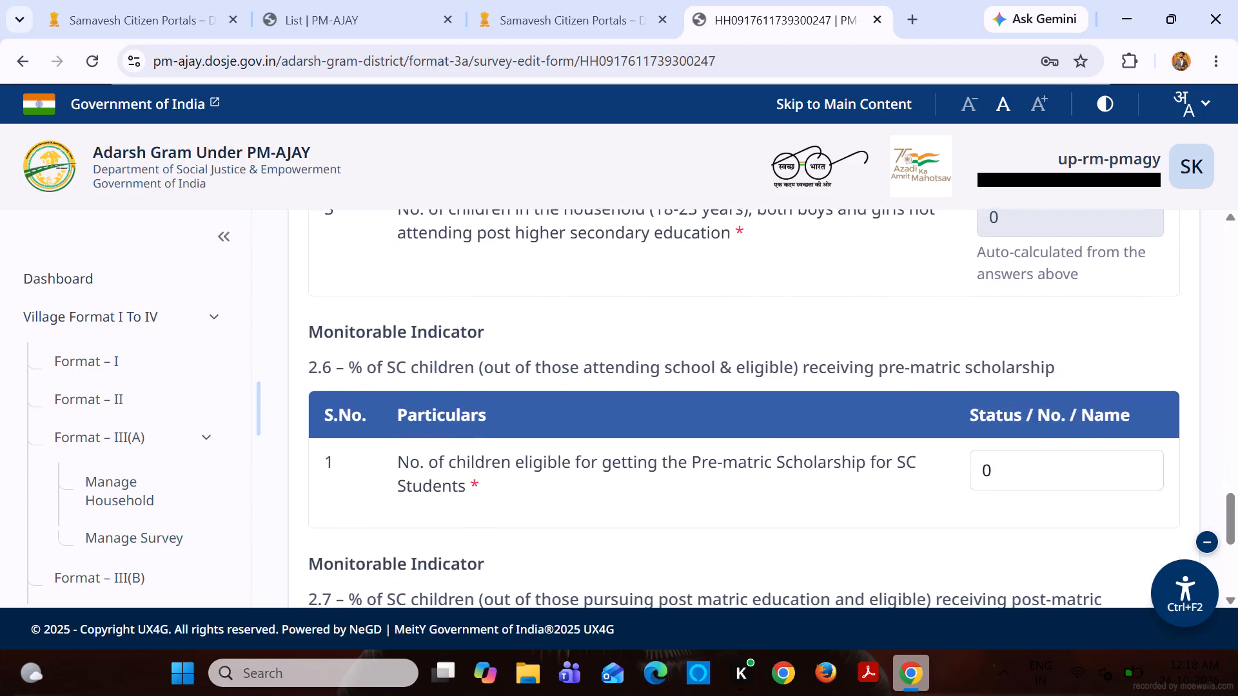
pyautogui.scroll(-7, 1037, 523)
pyautogui.click(1121, 485)
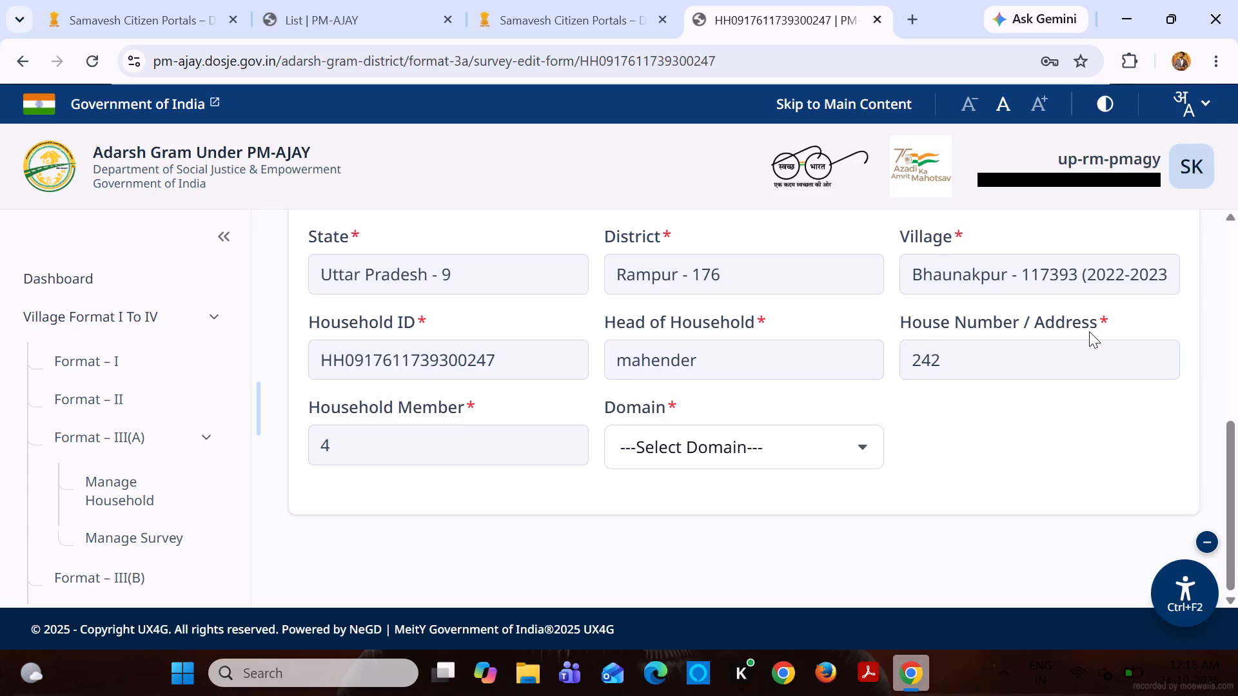
# Return from the saved household survey to the Format – III(A) household list.
pyautogui.scroll(6, 1089, 331)
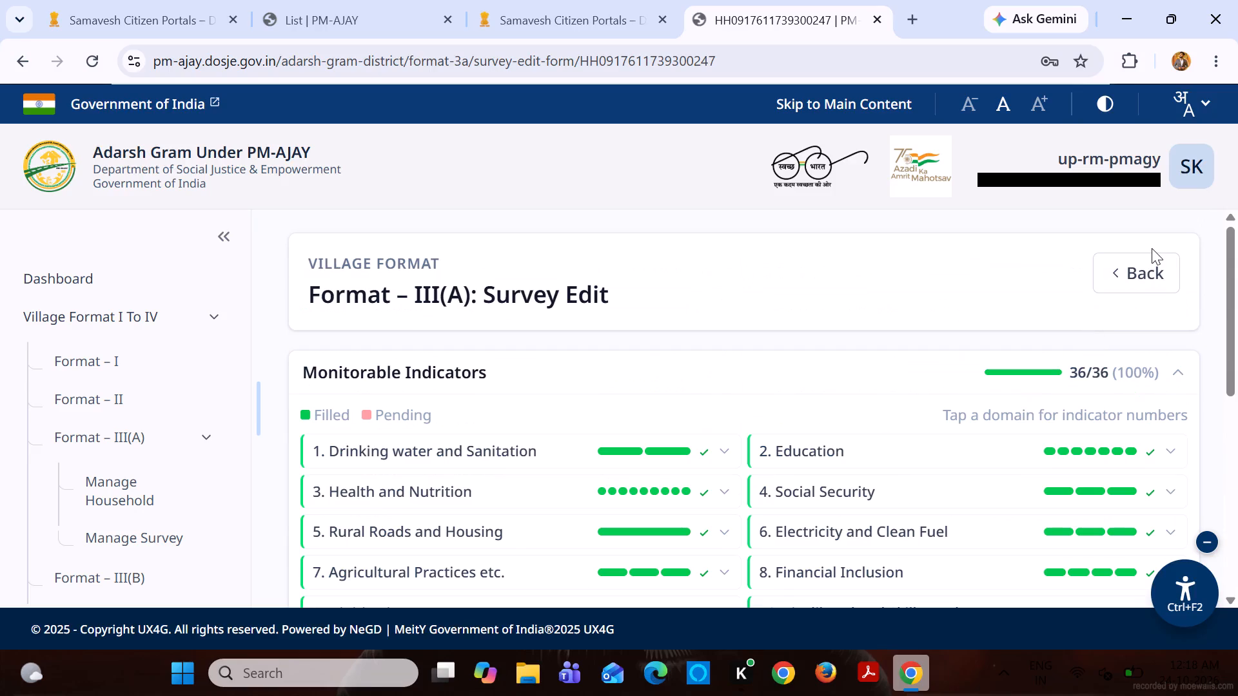
pyautogui.click(1131, 278)
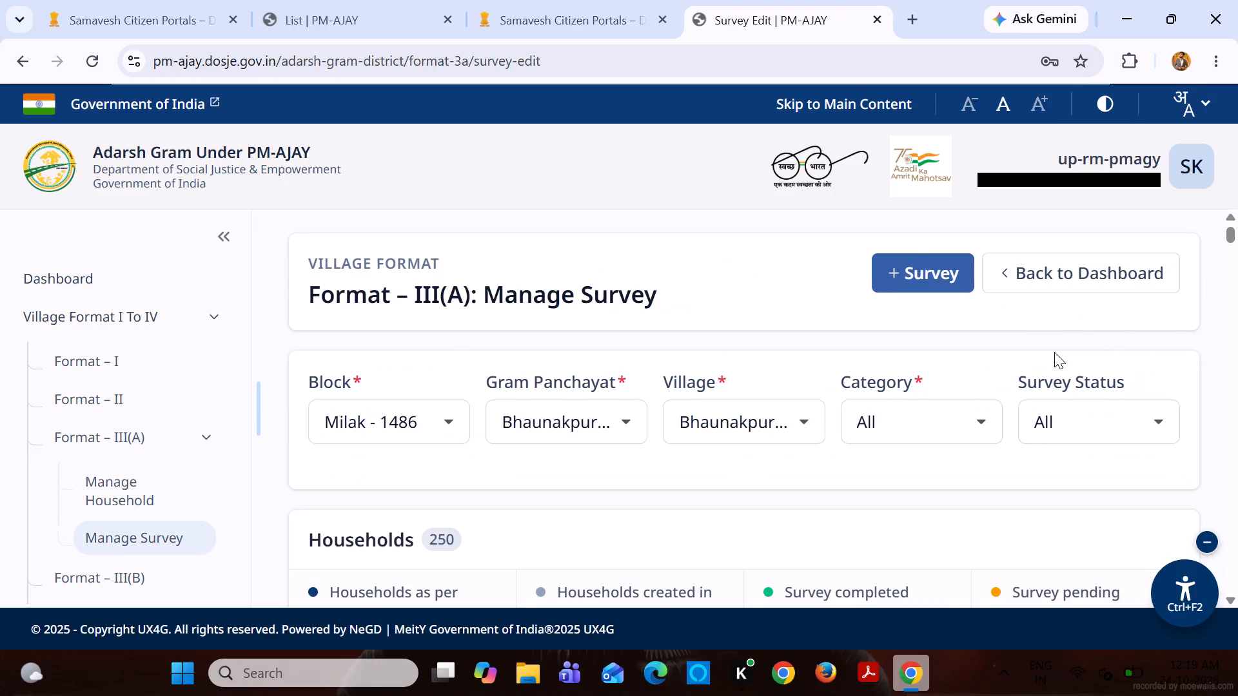
pyautogui.scroll(-7, 1054, 352)
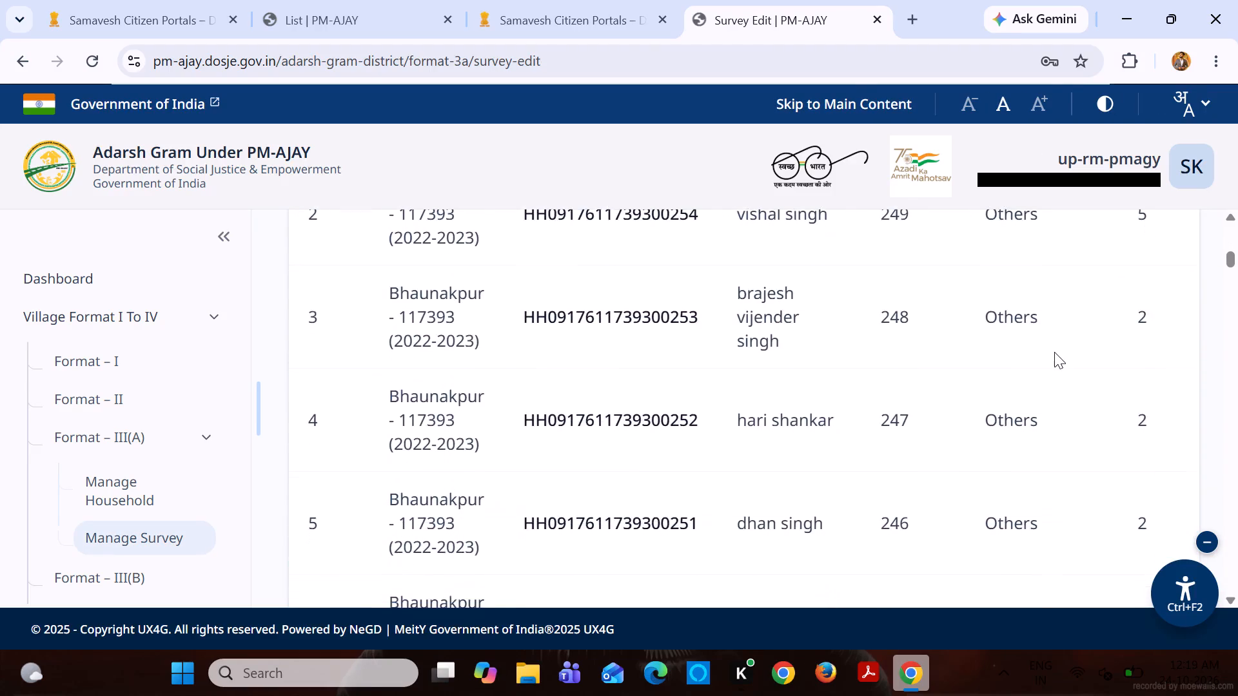
pyautogui.scroll(-5, 1054, 352)
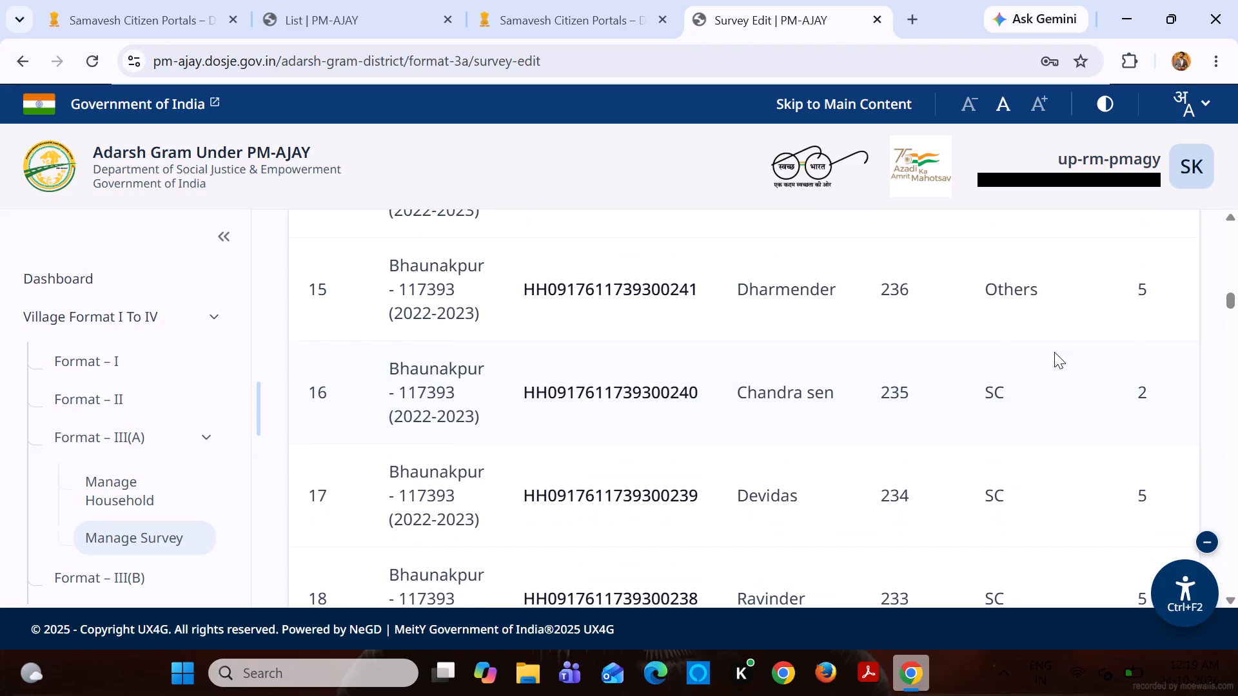
pyautogui.scroll(1, 1054, 352)
pyautogui.click(1139, 300)
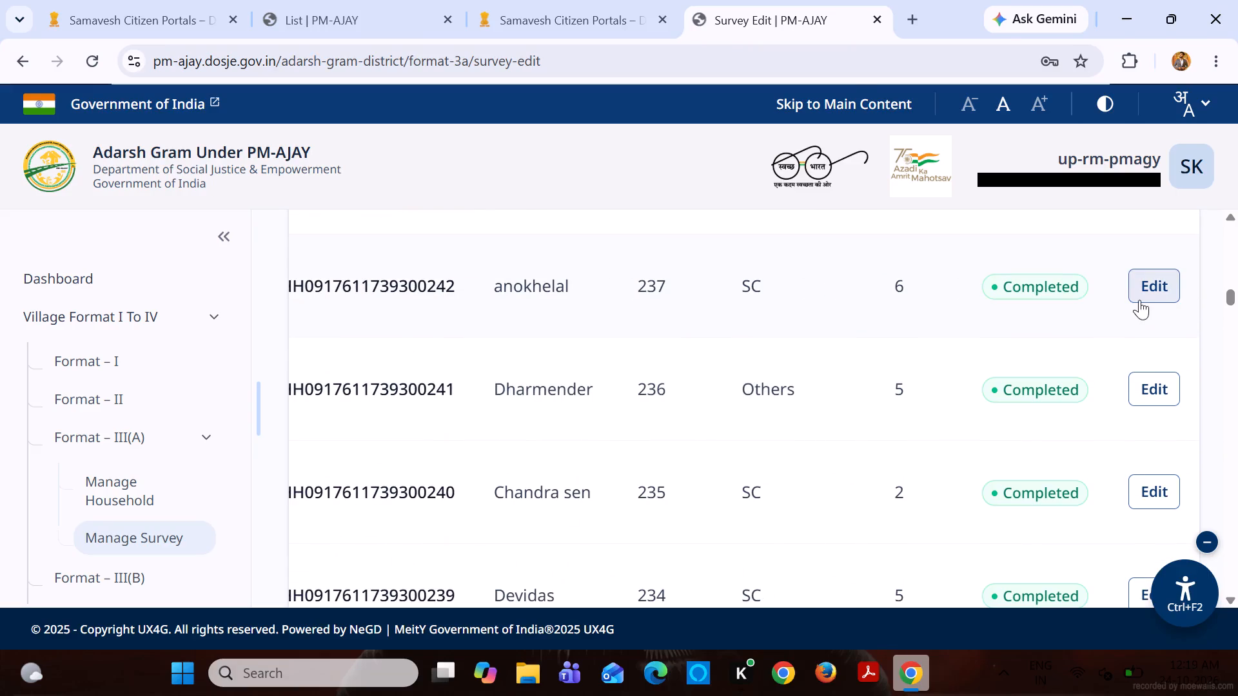
pyautogui.scroll(-6, 996, 388)
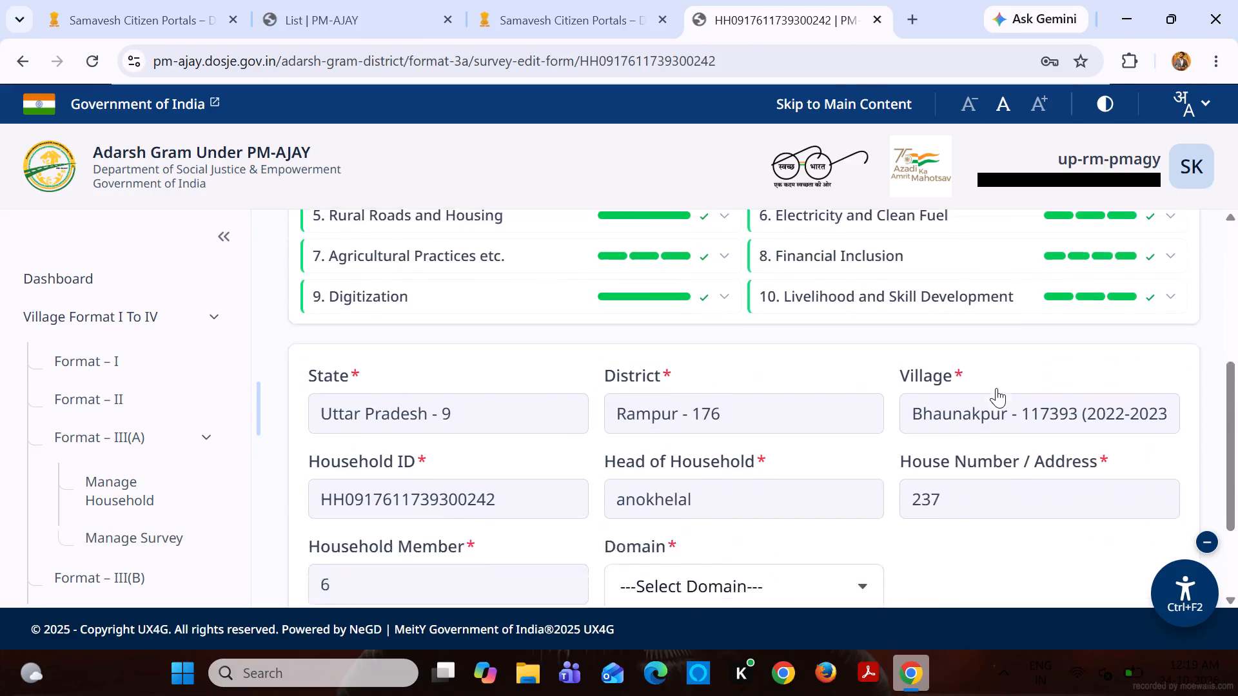
pyautogui.click(874, 459)
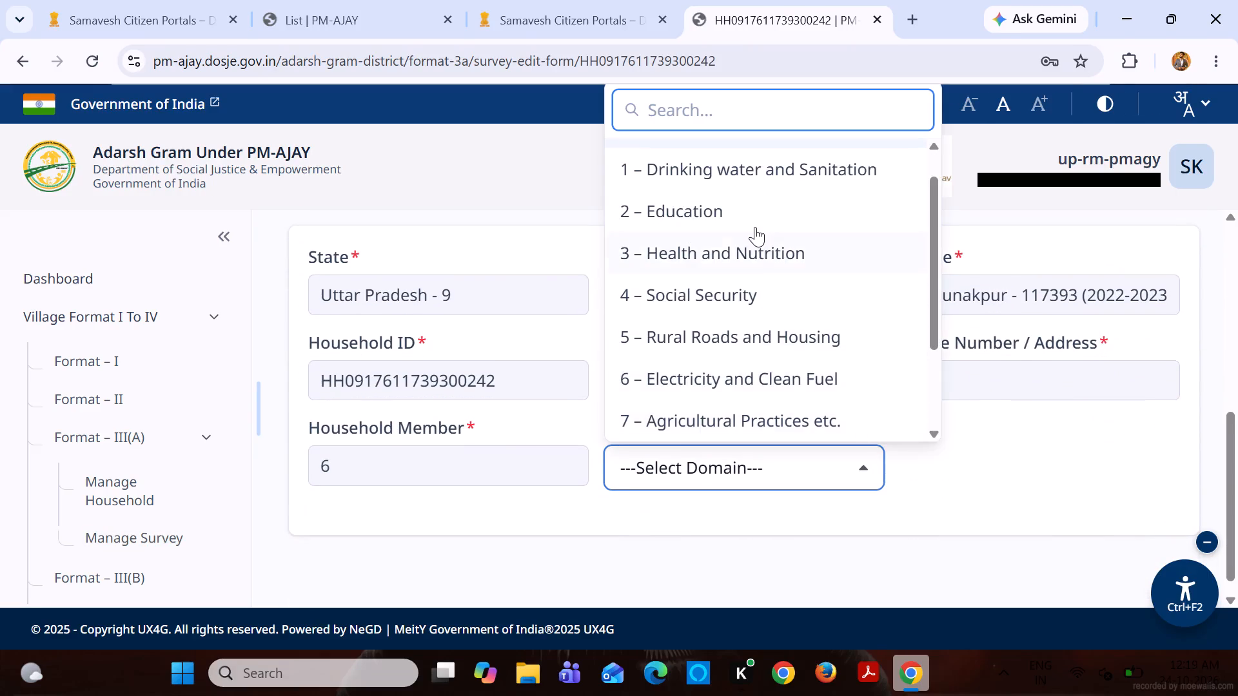
pyautogui.click(754, 225)
# Set the number of children aged 11-13 attending middle school to 1 and those aged 14-15 attending secondary school to 1.
pyautogui.scroll(-4, 867, 361)
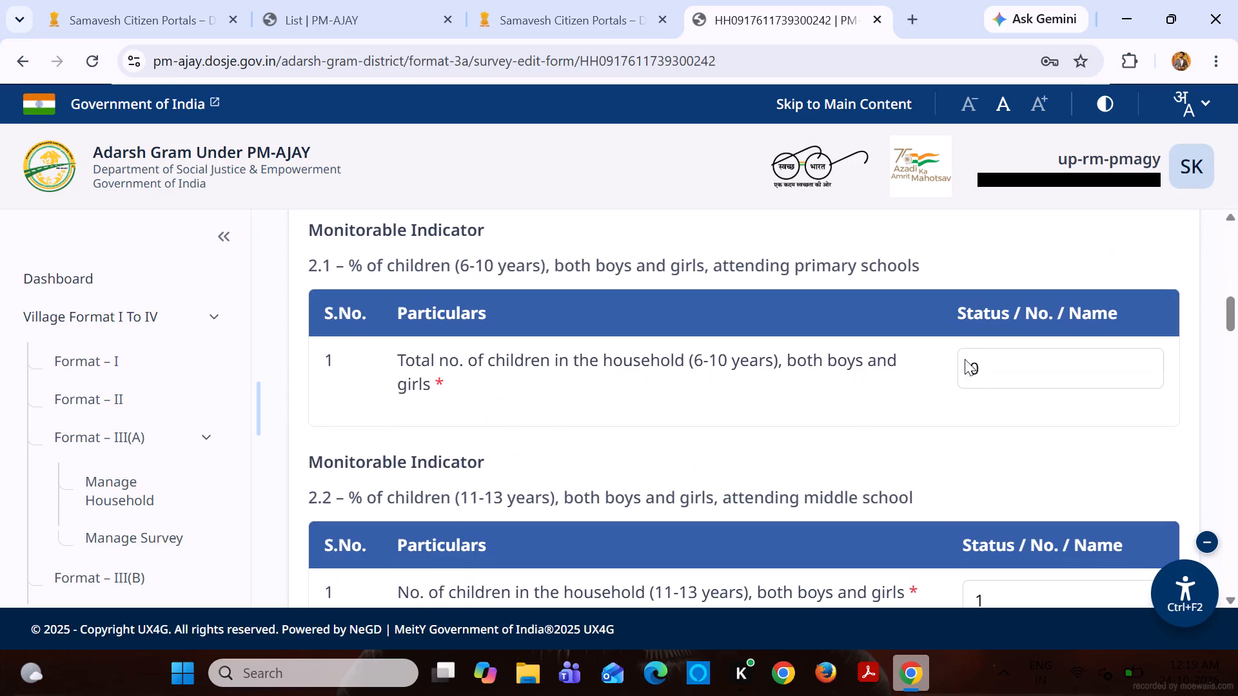
pyautogui.scroll(-3, 1012, 368)
pyautogui.click(1008, 403)
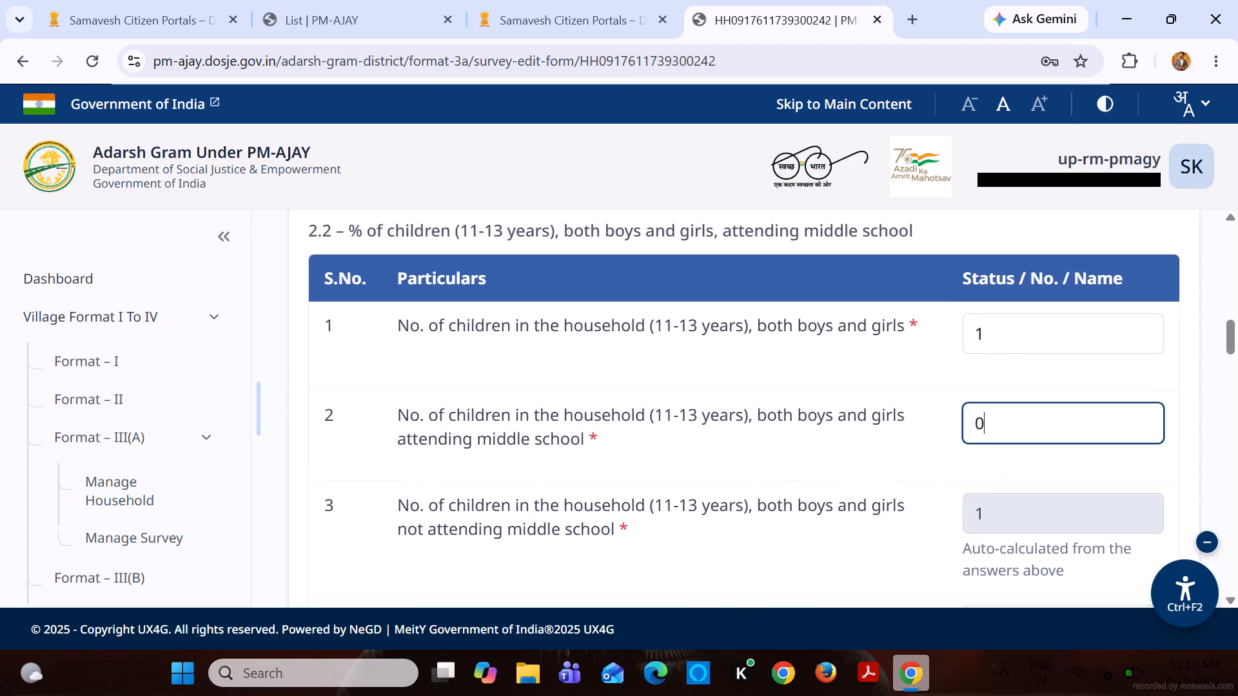
pyautogui.press('BackSpace')
pyautogui.press('1')
pyautogui.scroll(-4, 1008, 403)
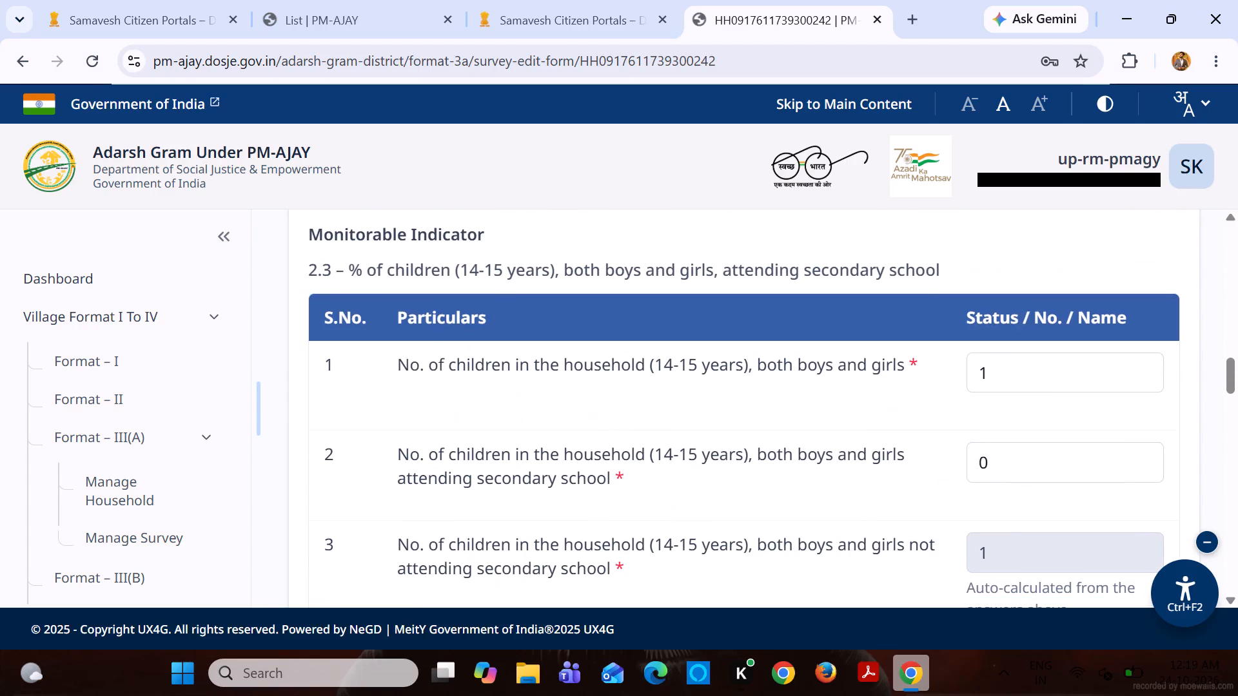
pyautogui.click(997, 457)
pyautogui.press('BackSpace')
pyautogui.press('1')
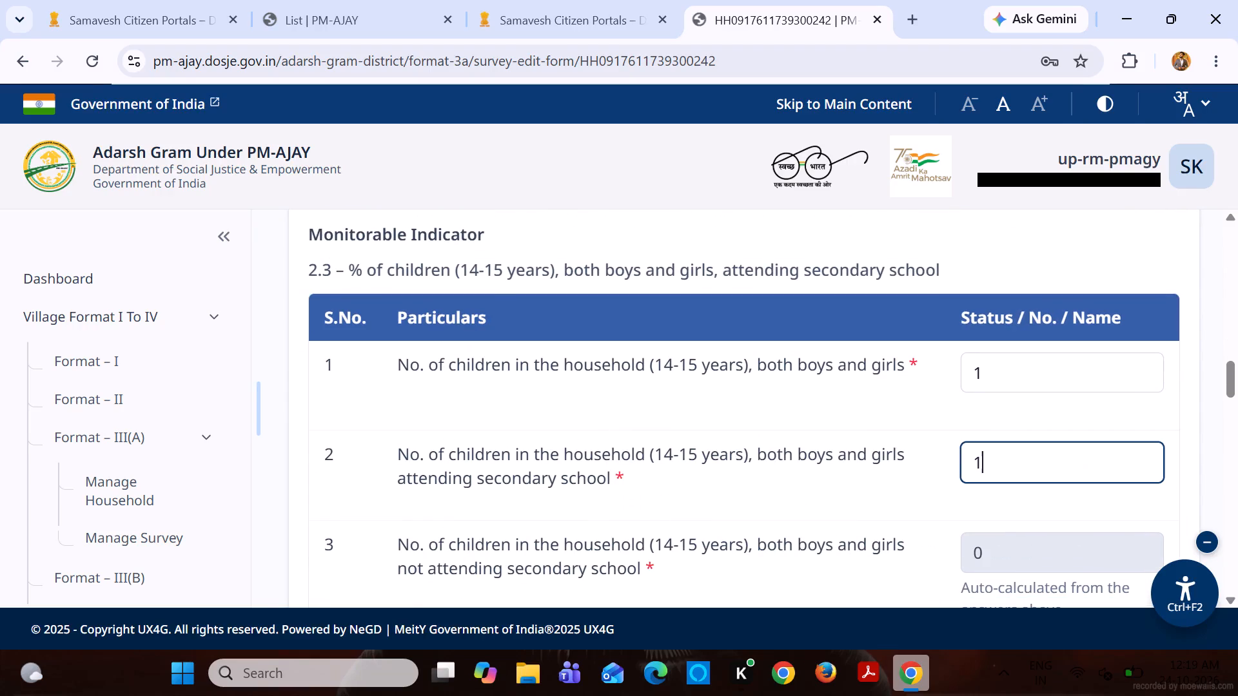
# Set the children aged 16-17 attending higher secondary school to 1 and those aged 18-23 attending post higher secondary education to 1.
pyautogui.scroll(-4, 997, 457)
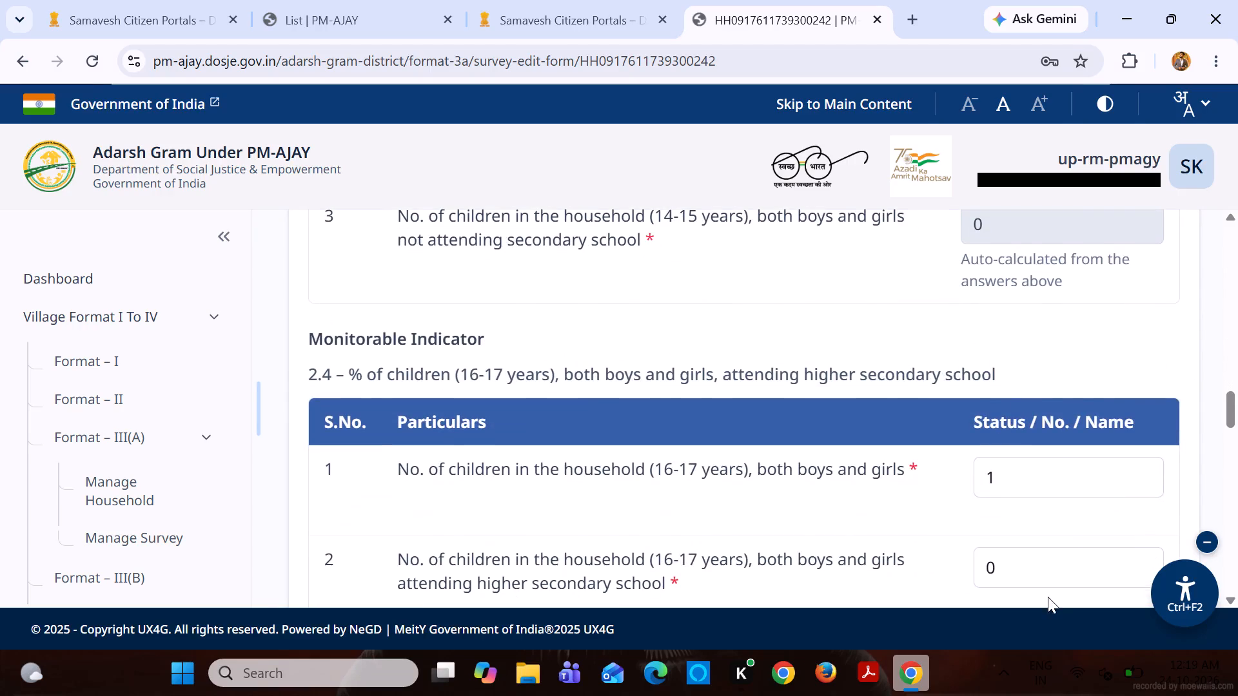
pyautogui.click(1045, 564)
pyautogui.press('BackSpace')
pyautogui.press('1')
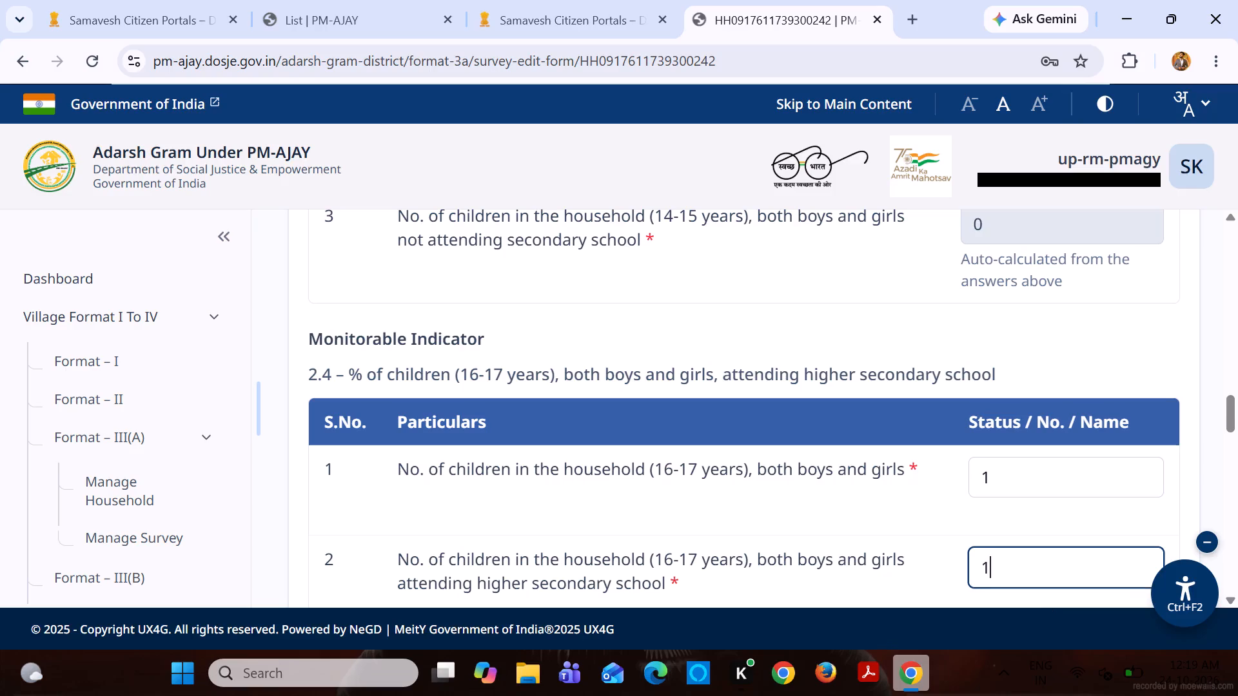
pyautogui.scroll(-5, 1045, 564)
pyautogui.scroll(-4, 1059, 512)
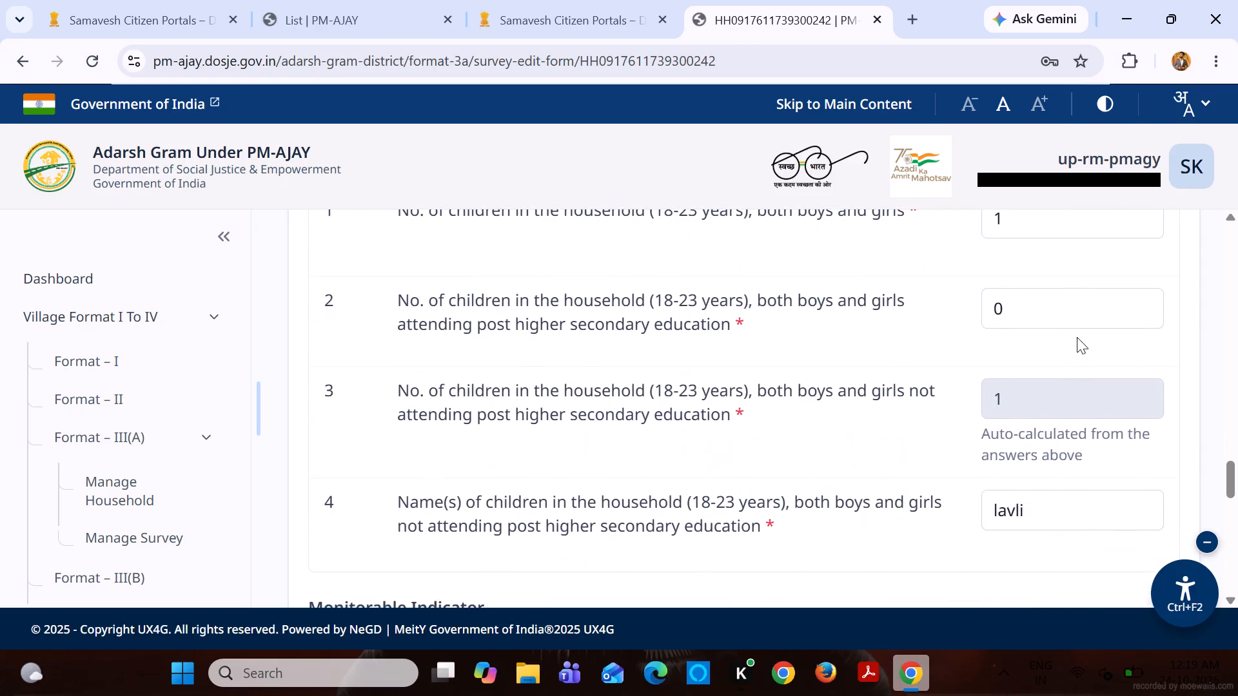
pyautogui.click(1055, 302)
pyautogui.press('BackSpace')
pyautogui.press('1')
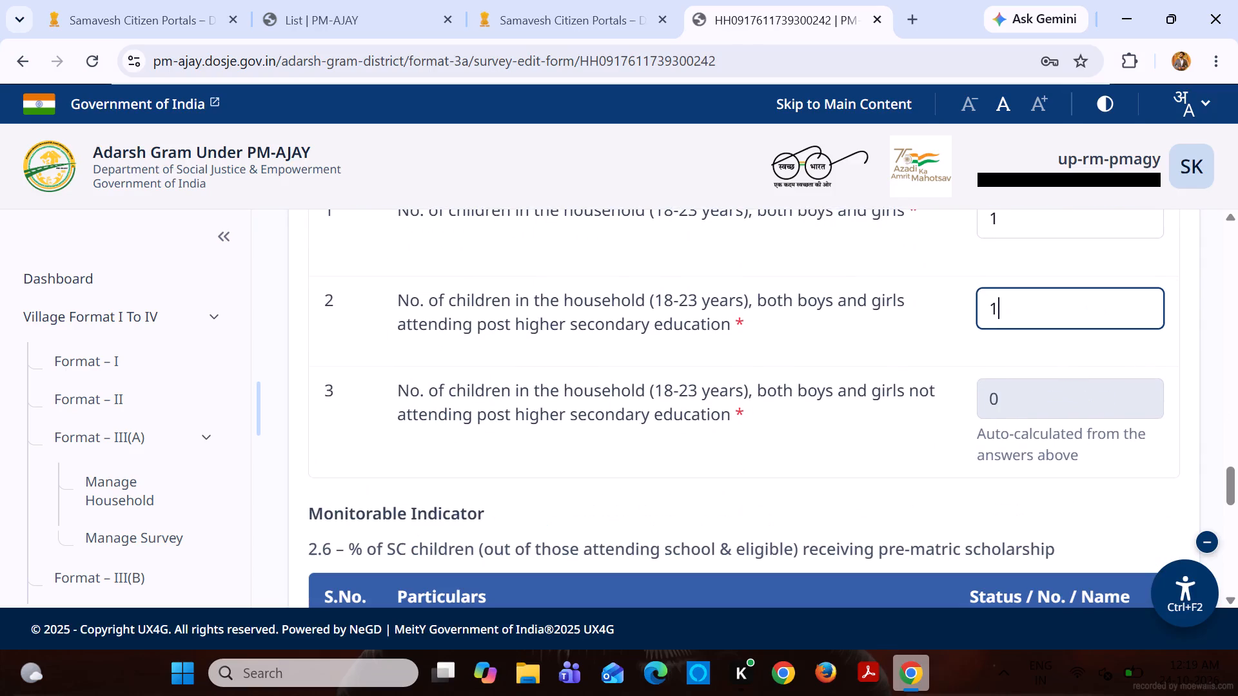
# Set the number of children receiving the Post-matric Scholarship for SC students to 2, save the answers and return to the household list.
pyautogui.scroll(-7, 1055, 302)
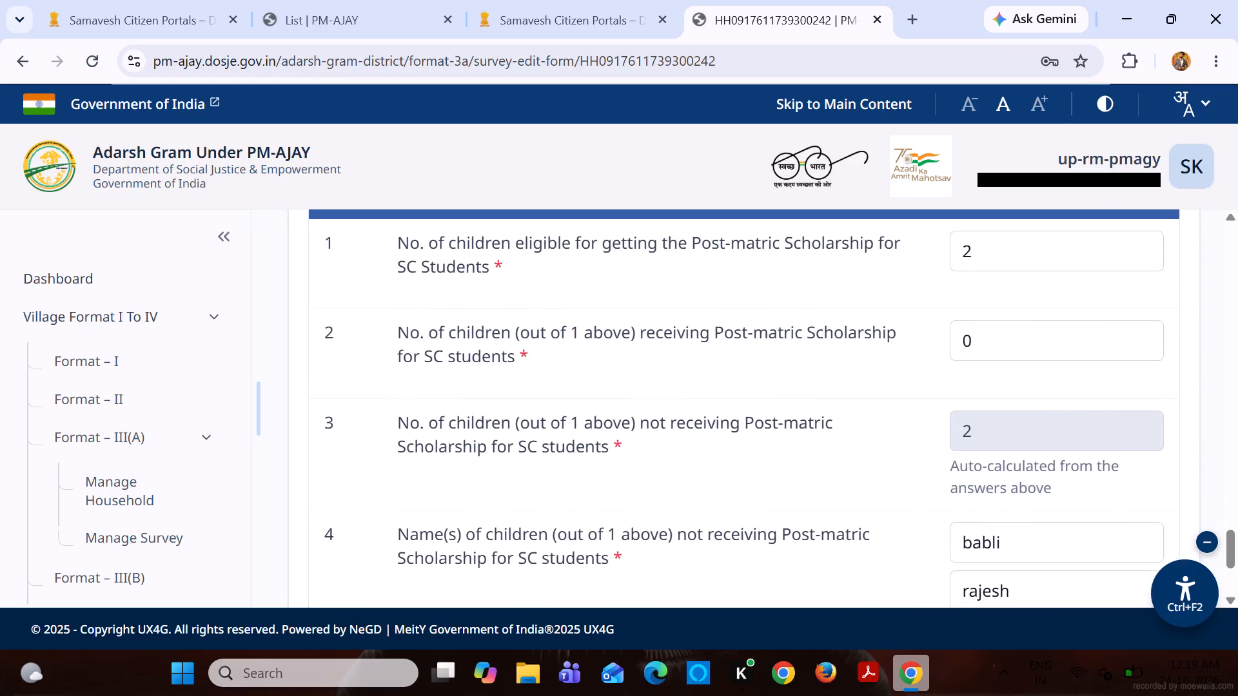
pyautogui.click(1025, 322)
pyautogui.press('BackSpace')
pyautogui.press('2')
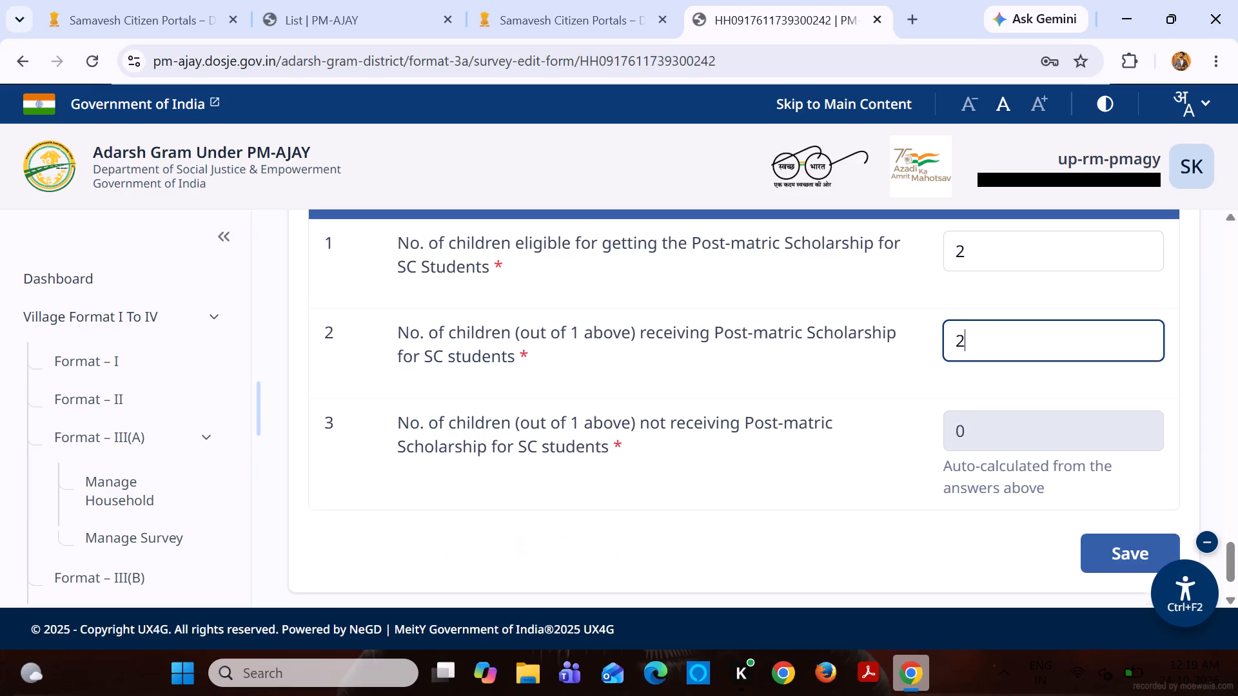
pyautogui.scroll(-2, 1025, 322)
pyautogui.click(1128, 473)
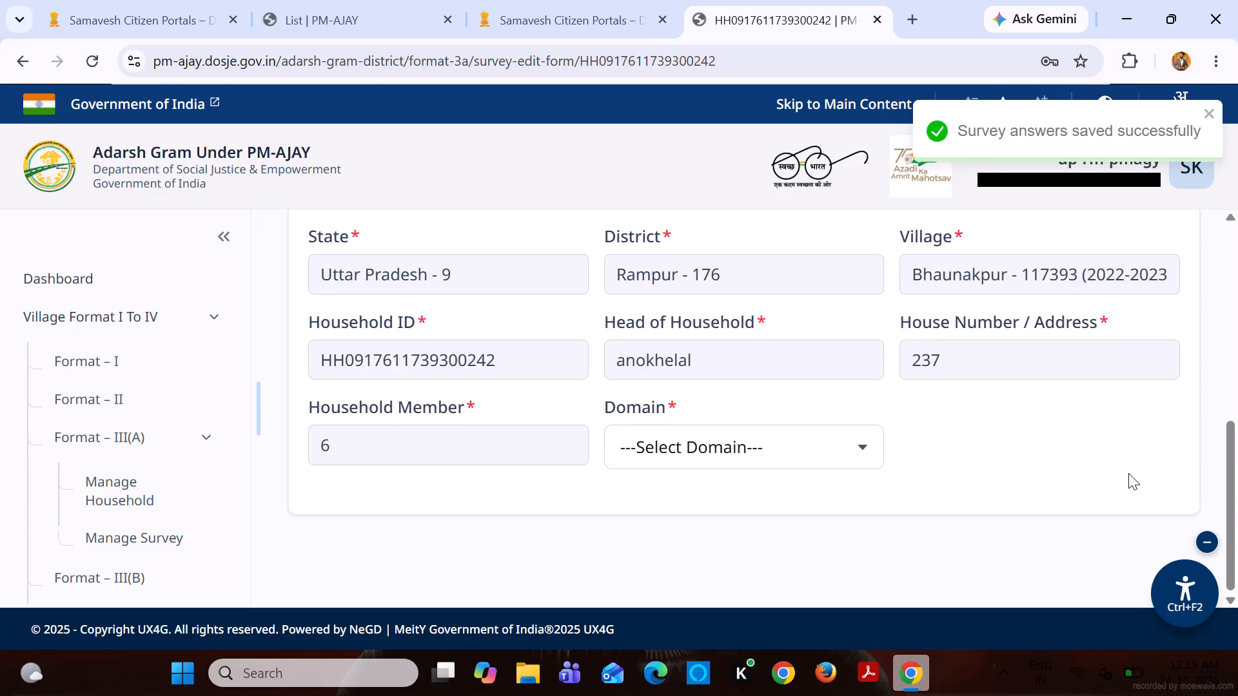
pyautogui.scroll(8, 1076, 355)
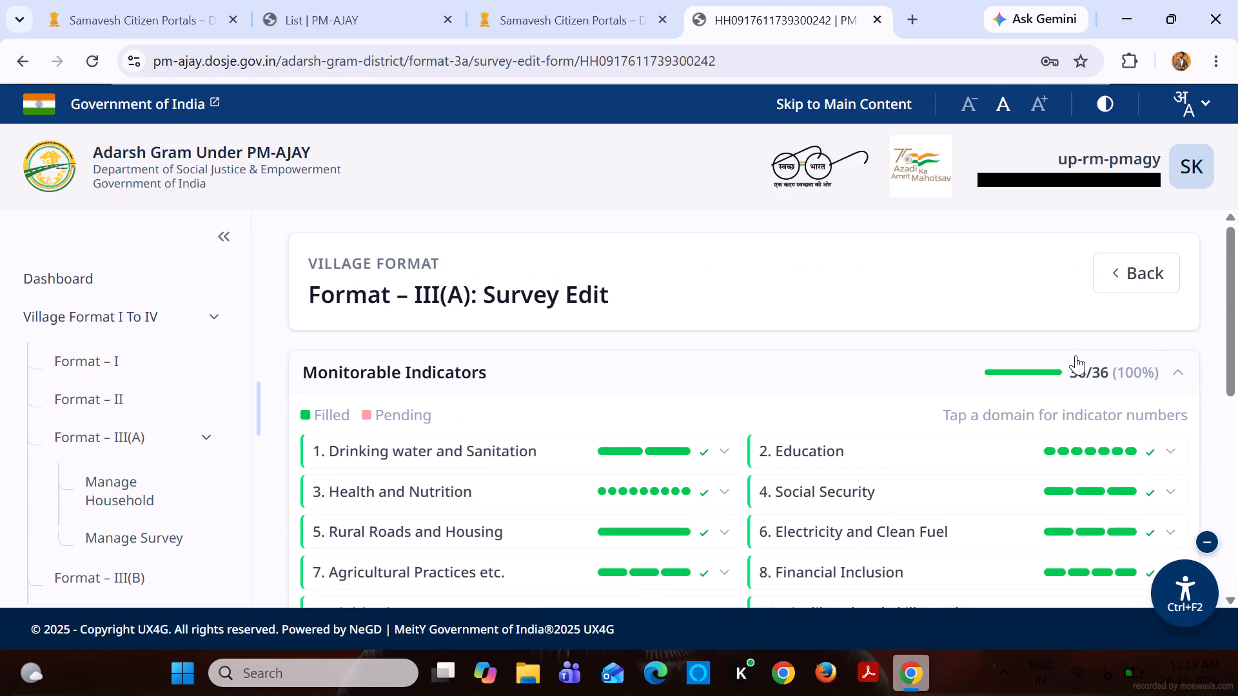
pyautogui.click(1130, 276)
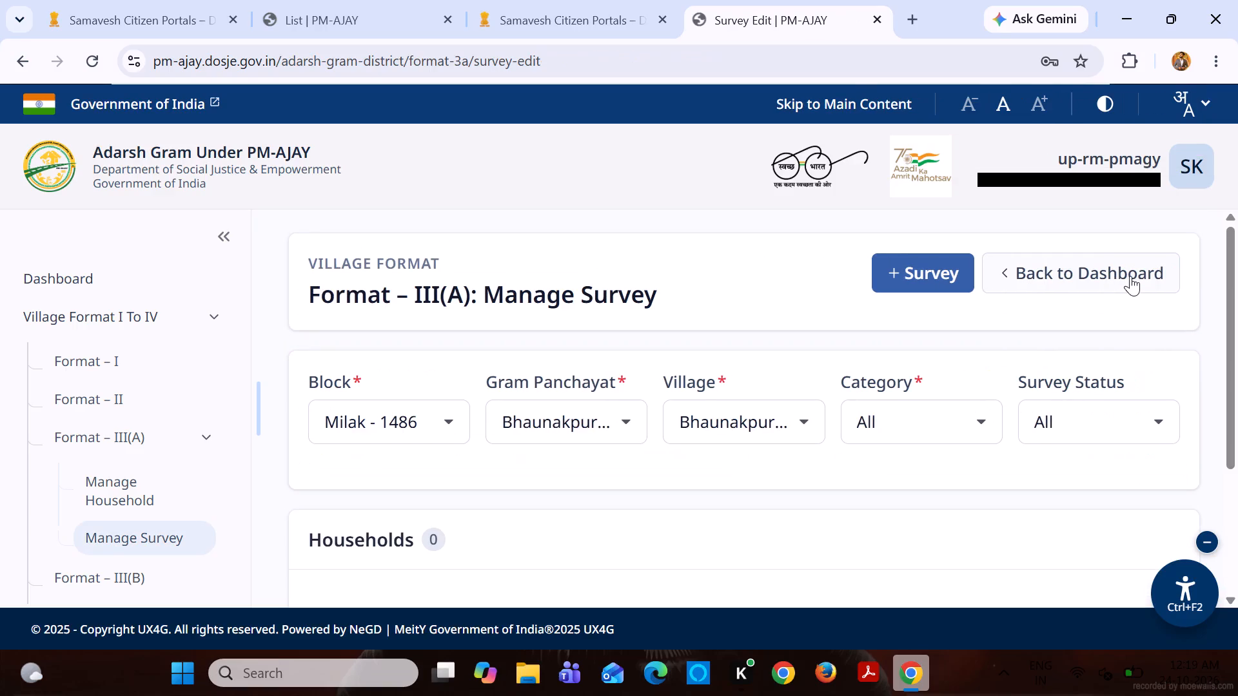
# Open the survey of household serial number 41 (house number 210) for editing and select the domain 2 – Education.
pyautogui.scroll(-4, 1023, 372)
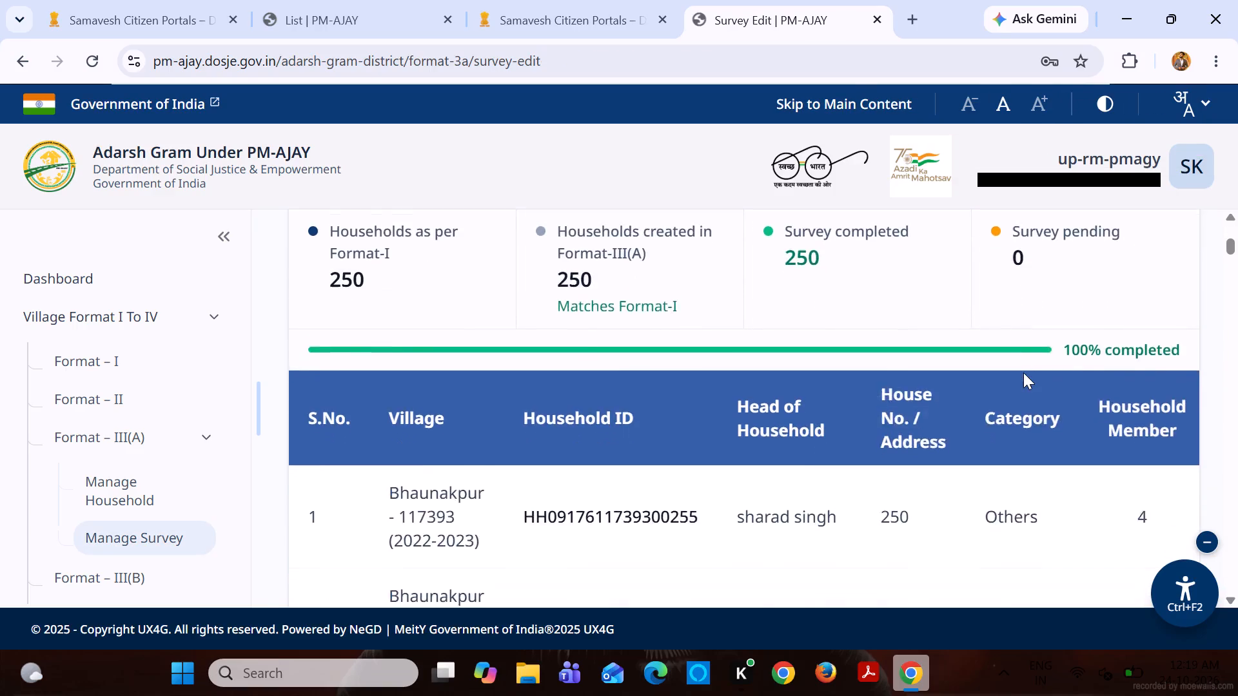
pyautogui.scroll(-12, 1023, 372)
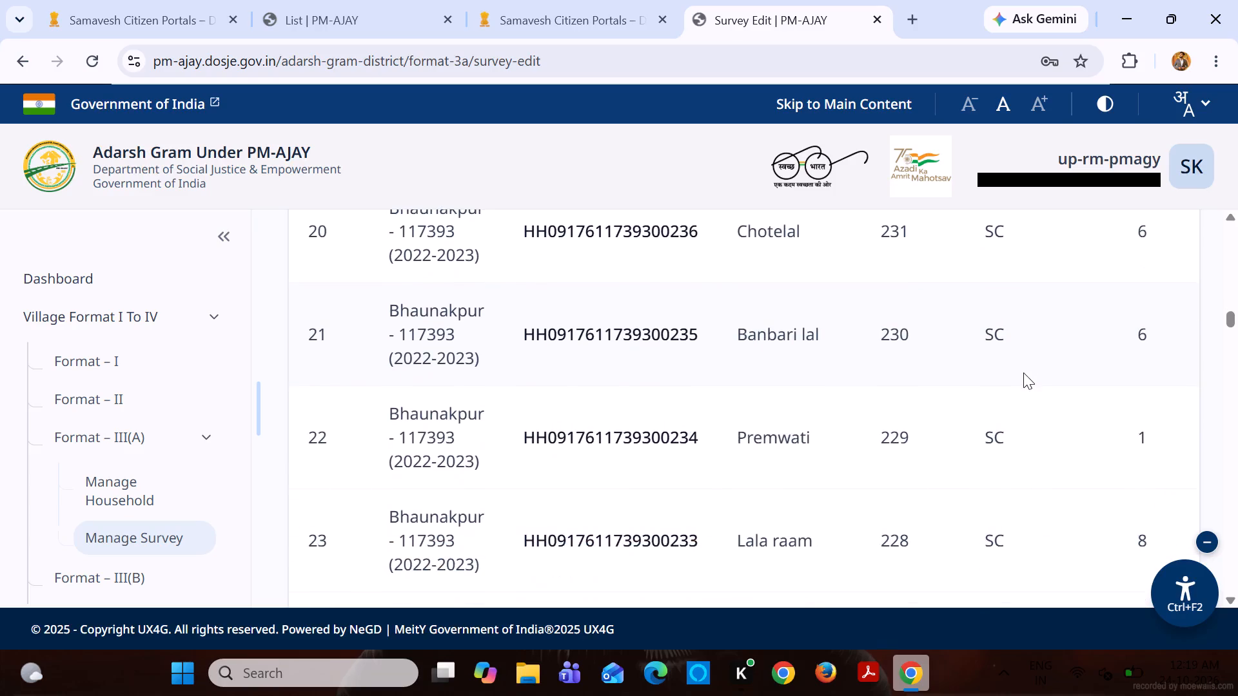
pyautogui.scroll(-9, 1023, 372)
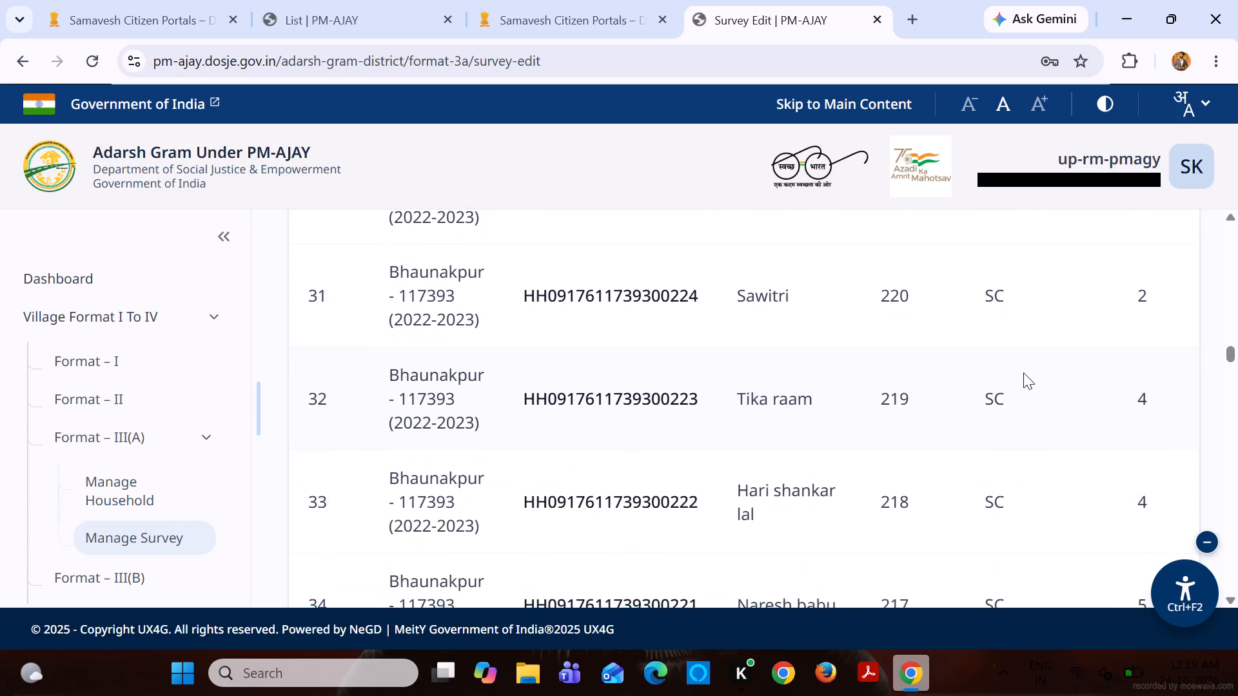
pyautogui.scroll(-8, 1023, 372)
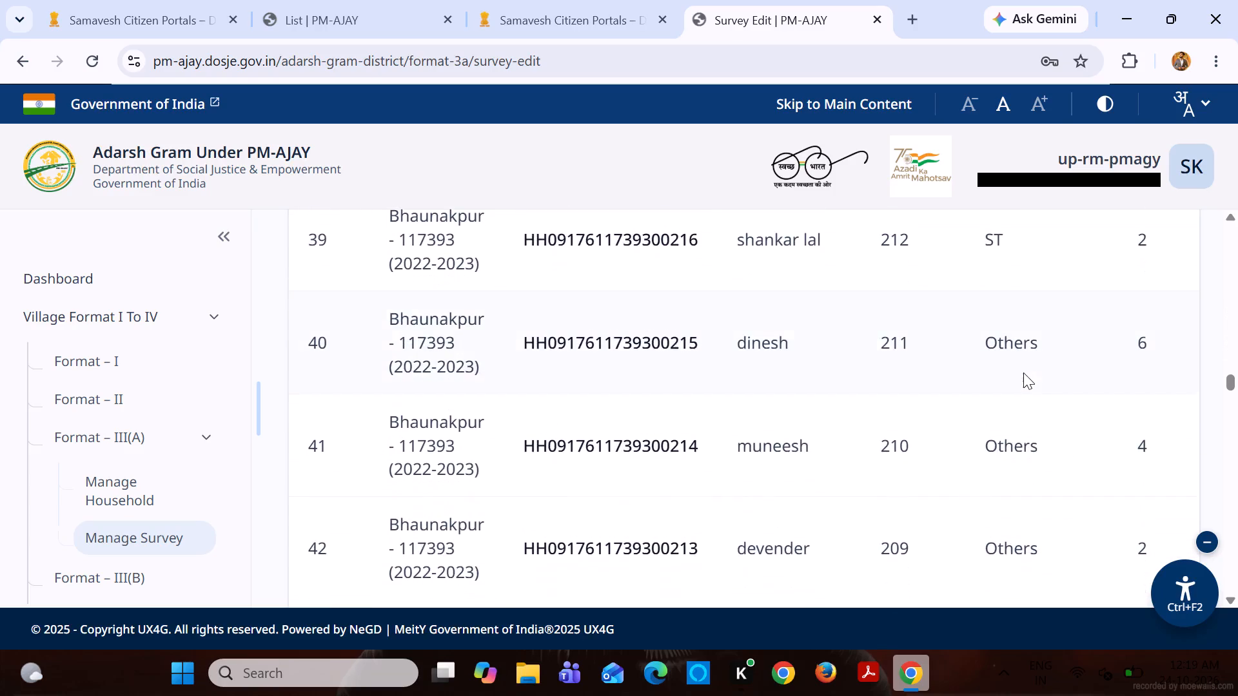
pyautogui.scroll(-1, 1023, 372)
pyautogui.hscroll(-6, 1023, 372)
pyautogui.moveTo(1146, 385); pyautogui.dragTo(1148, 394)
pyautogui.click(1148, 394)
pyautogui.scroll(-2, 1001, 421)
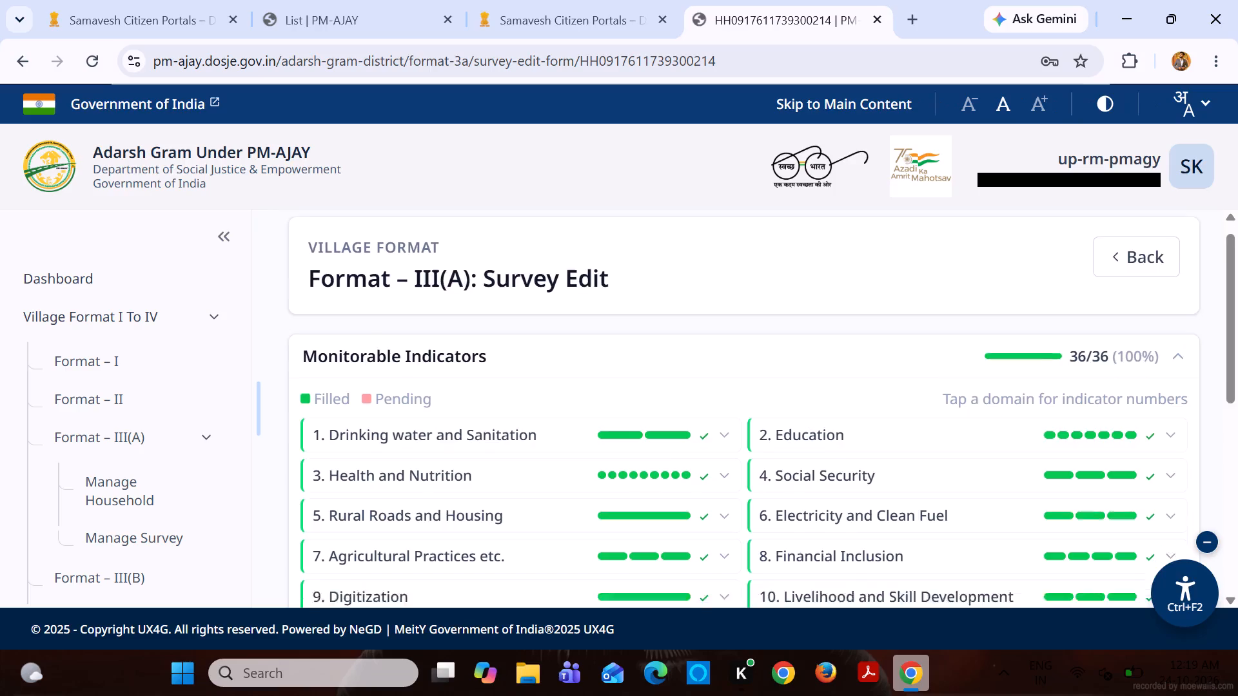
pyautogui.scroll(-4, 1001, 421)
pyautogui.click(854, 441)
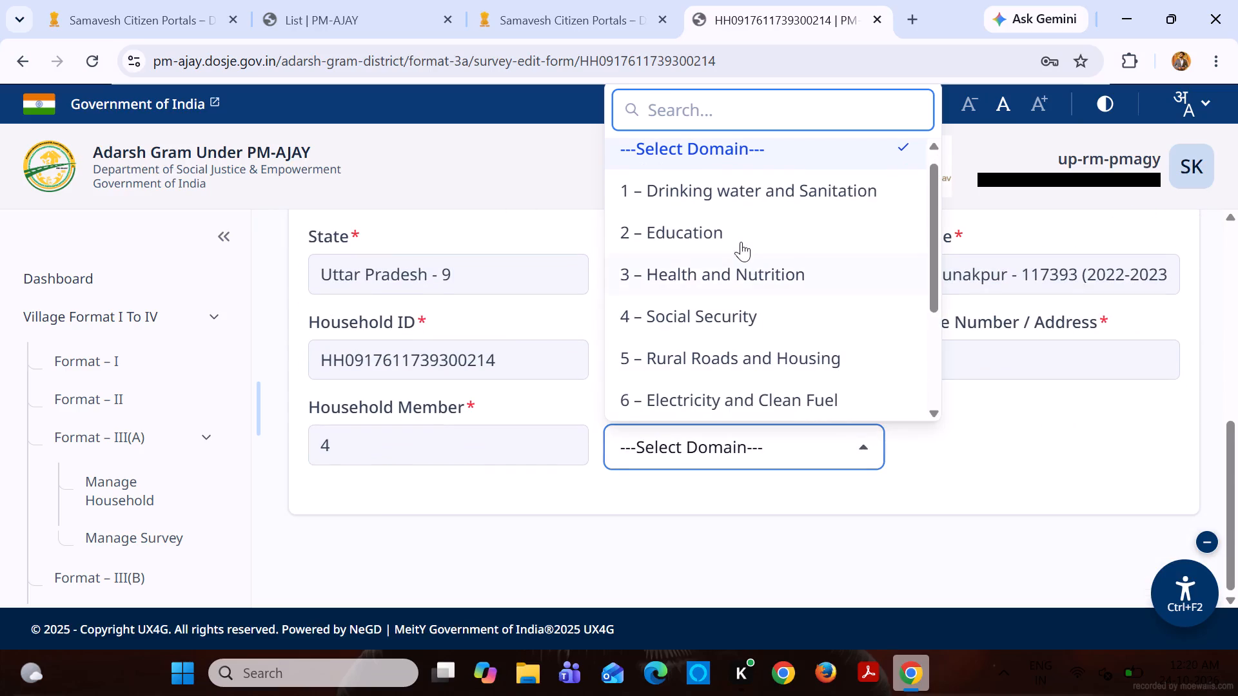
pyautogui.click(740, 231)
# Set the number of children aged 6-10 attending primary school to 1, save the answers and return to the household list.
pyautogui.scroll(-5, 838, 360)
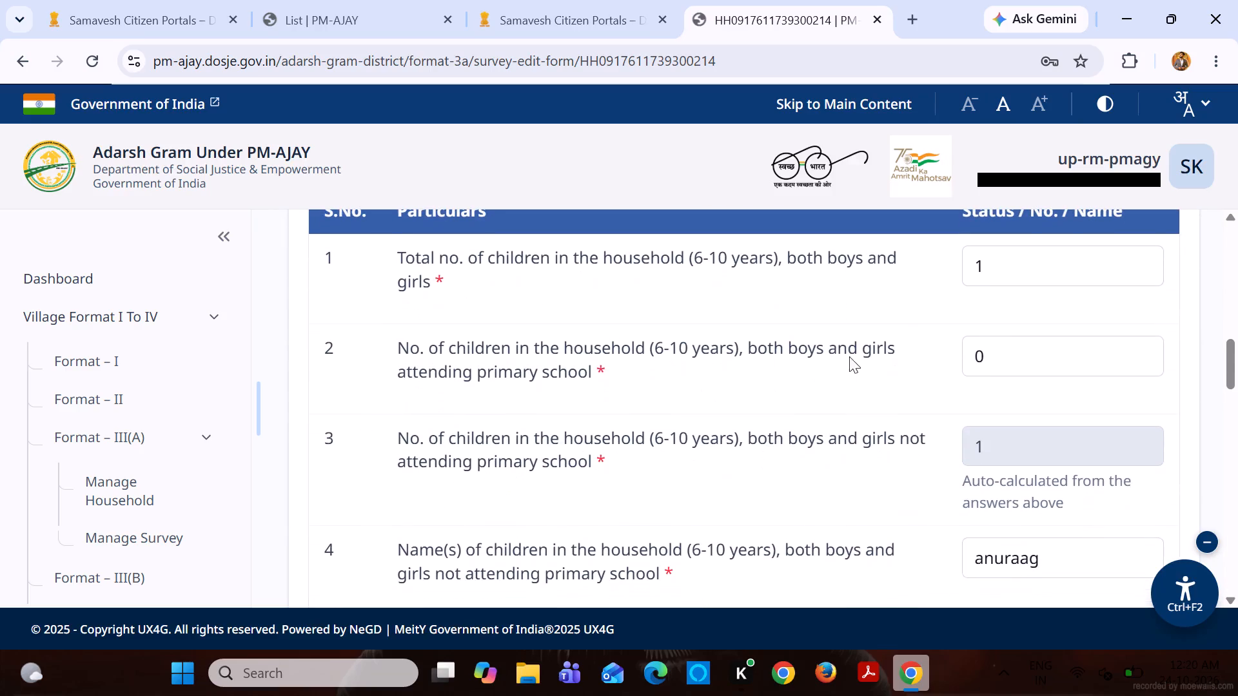
pyautogui.click(992, 350)
pyautogui.press('BackSpace')
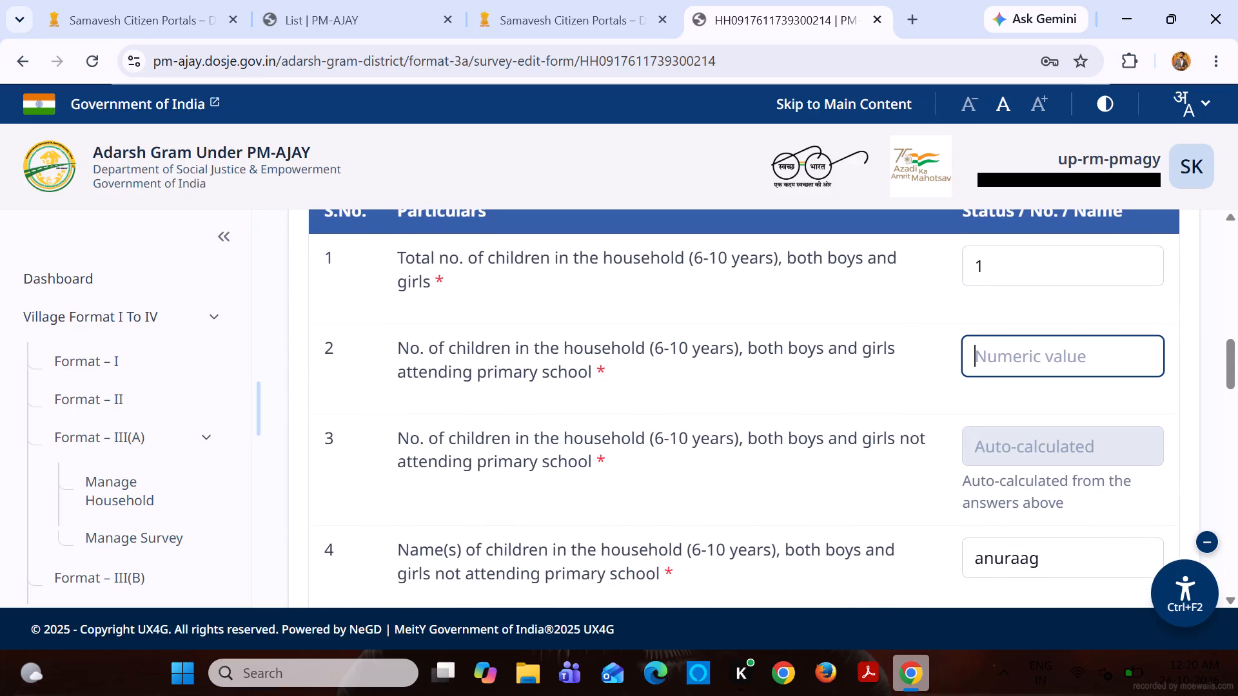
pyautogui.press('1')
pyautogui.scroll(-4, 992, 350)
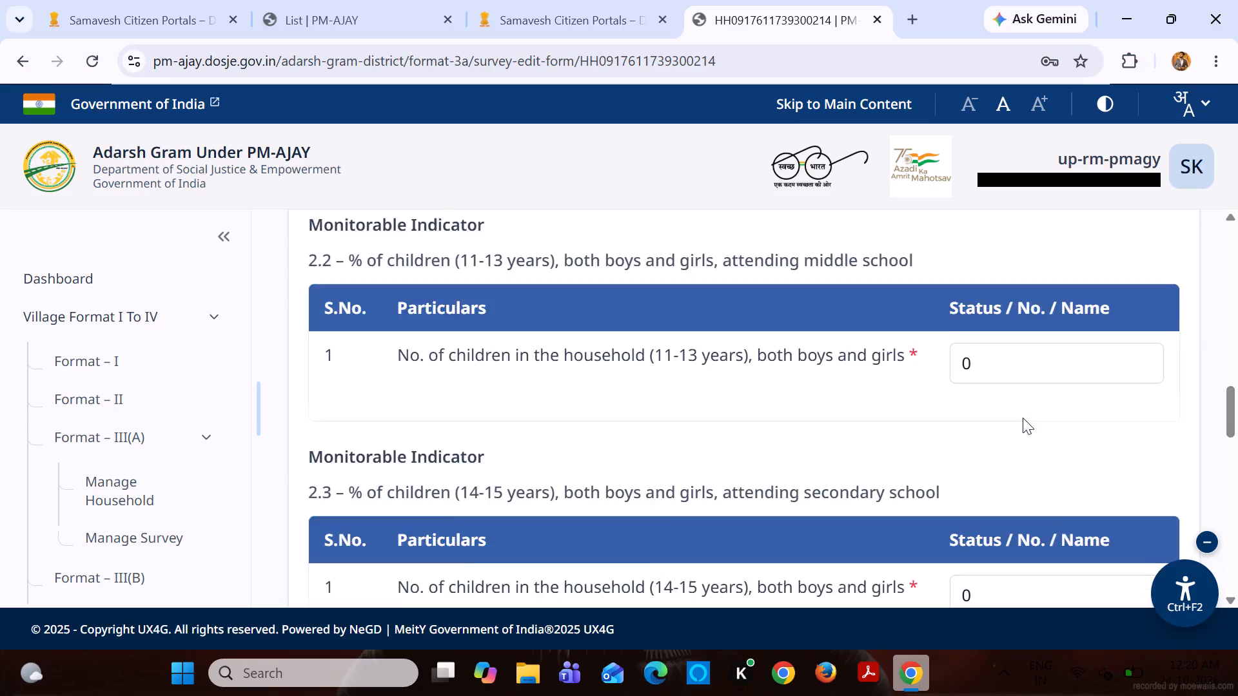
pyautogui.scroll(-13, 1023, 418)
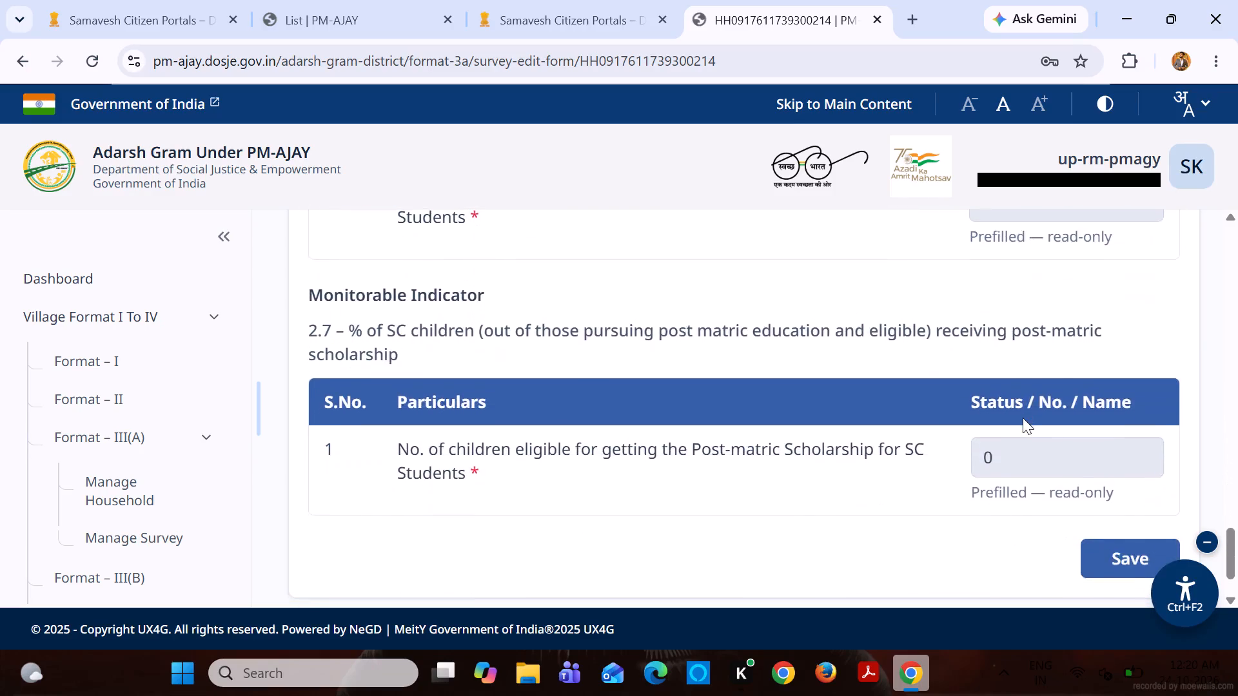
pyautogui.scroll(-3, 1023, 418)
pyautogui.click(1135, 468)
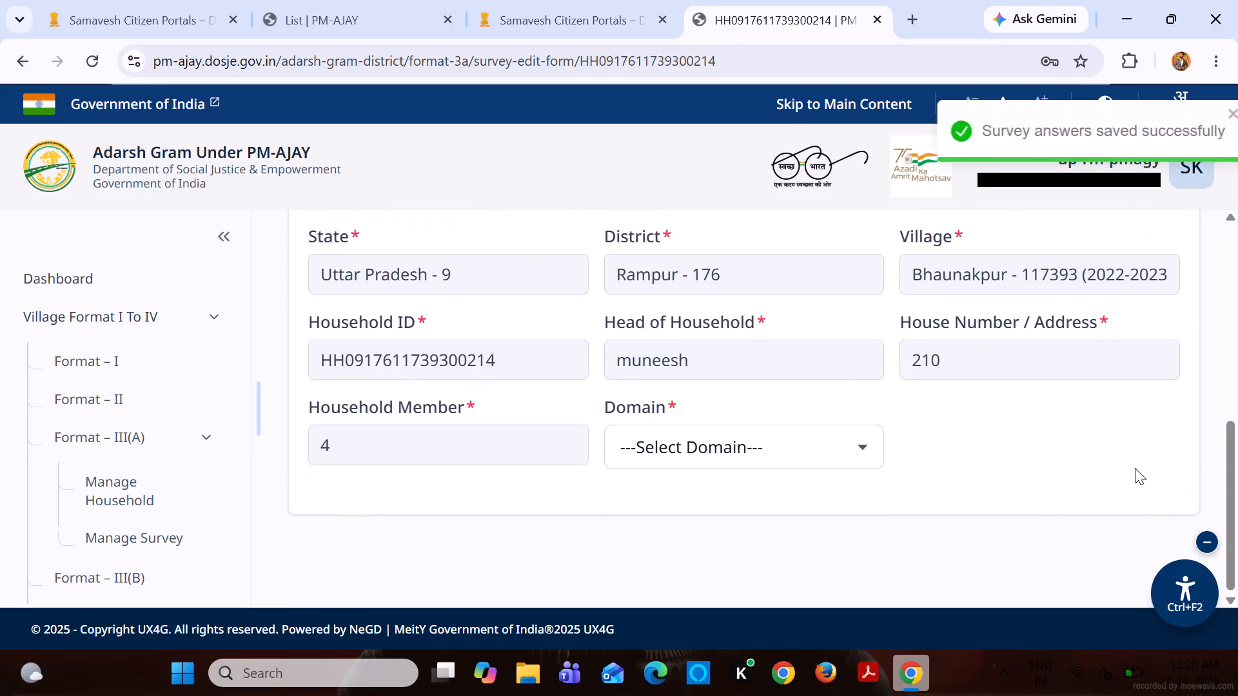
pyautogui.scroll(7, 1043, 304)
pyautogui.click(1137, 266)
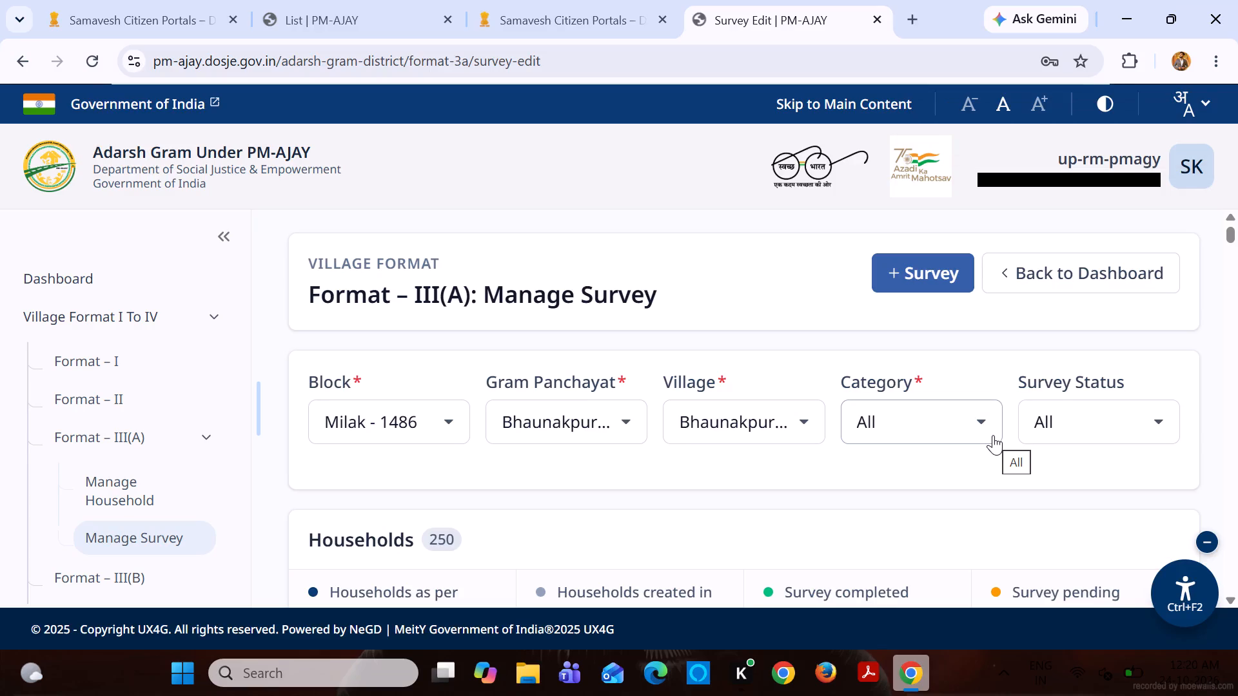
# Open the survey of household serial number 45 (house number 98) for editing and select the domain 2 – Education.
pyautogui.scroll(-7, 983, 368)
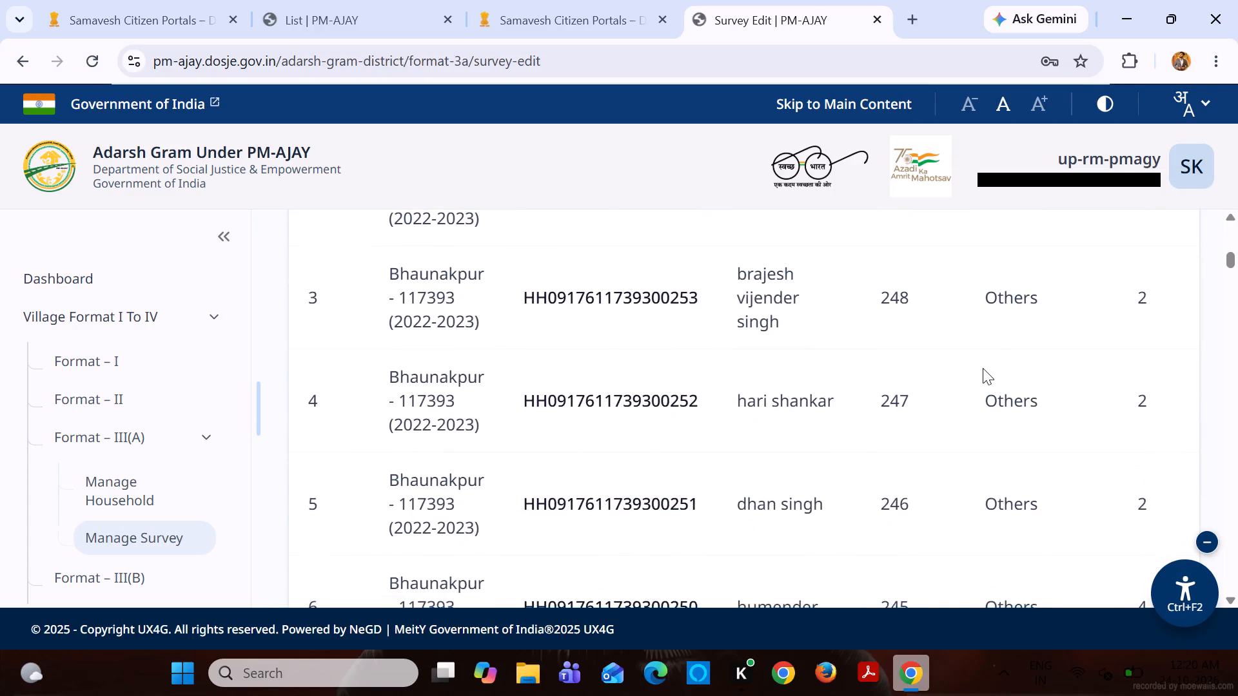
pyautogui.scroll(-7, 983, 368)
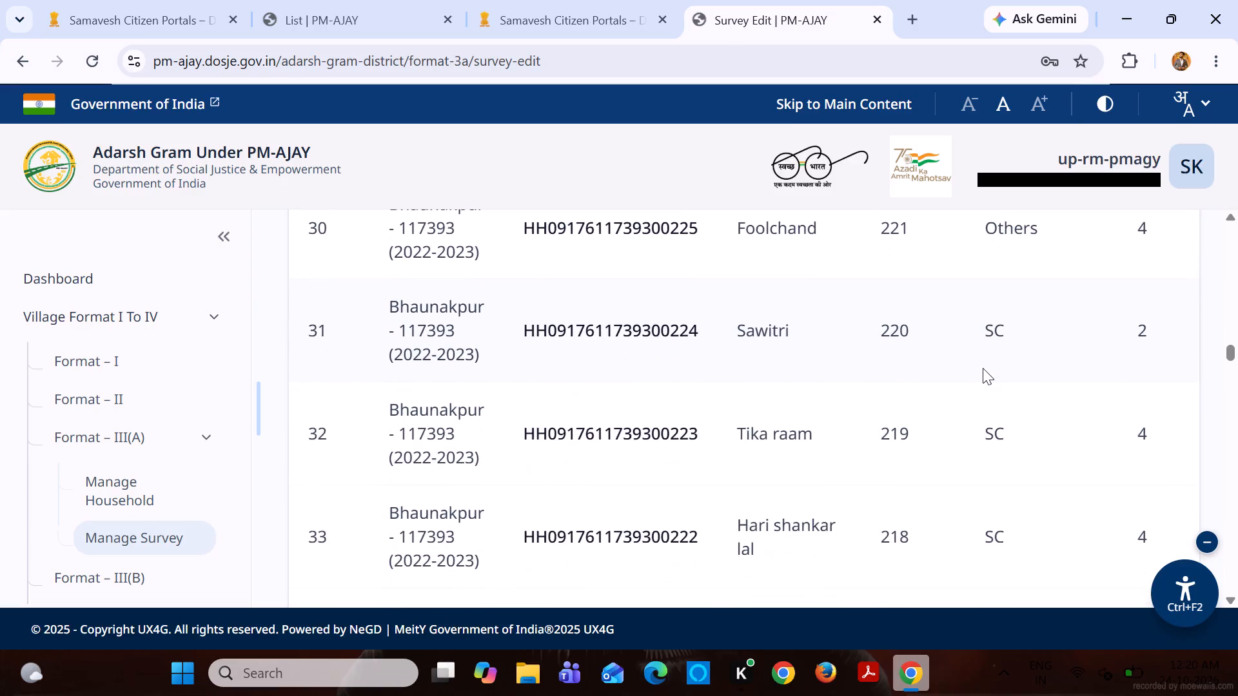
pyautogui.scroll(-1, 983, 368)
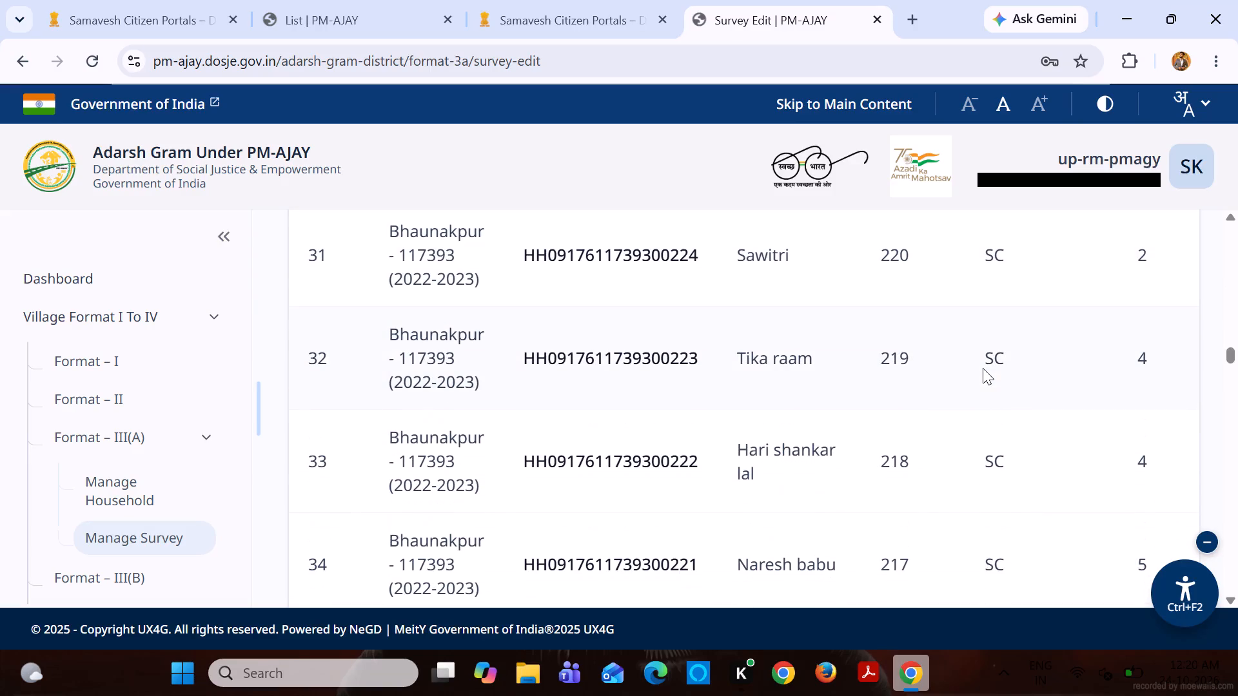
pyautogui.scroll(-1, 983, 368)
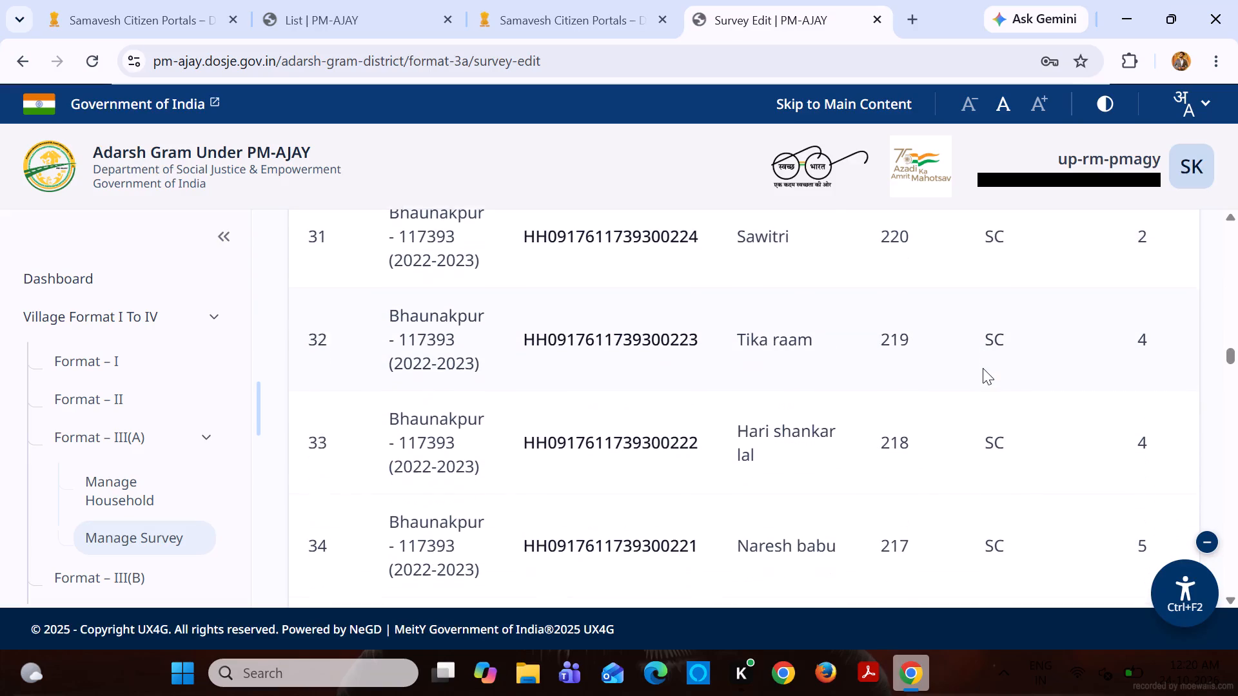
pyautogui.scroll(-10, 983, 368)
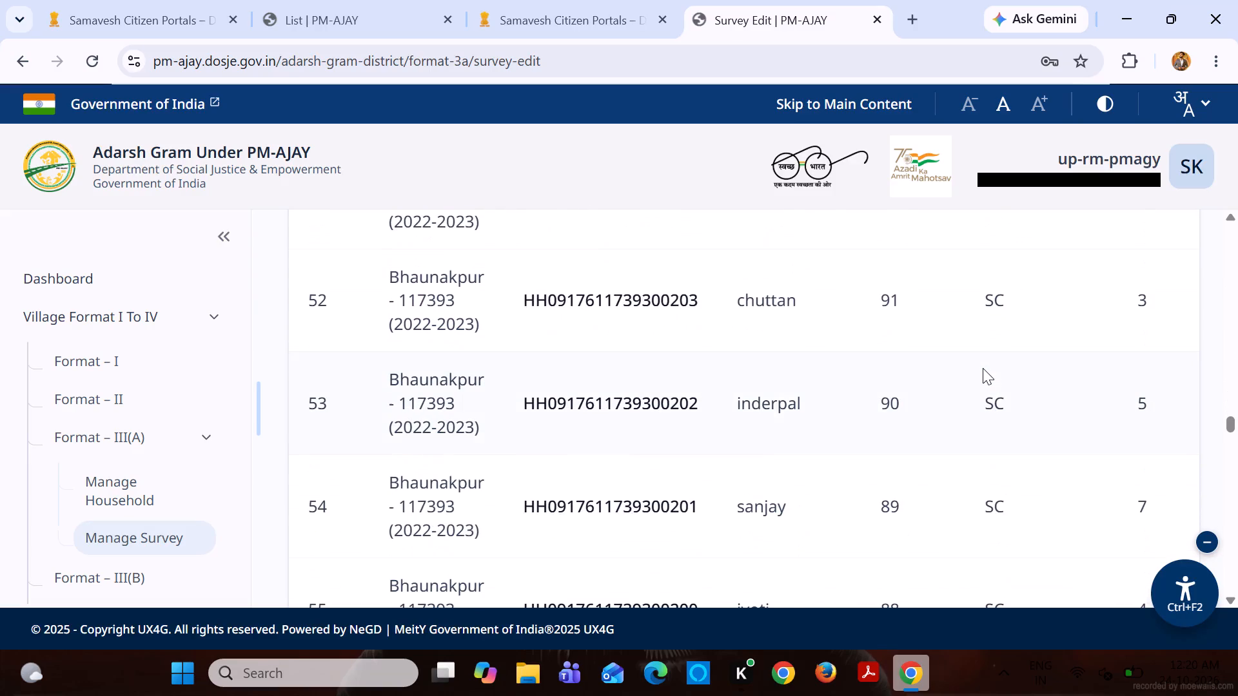
pyautogui.scroll(7, 983, 368)
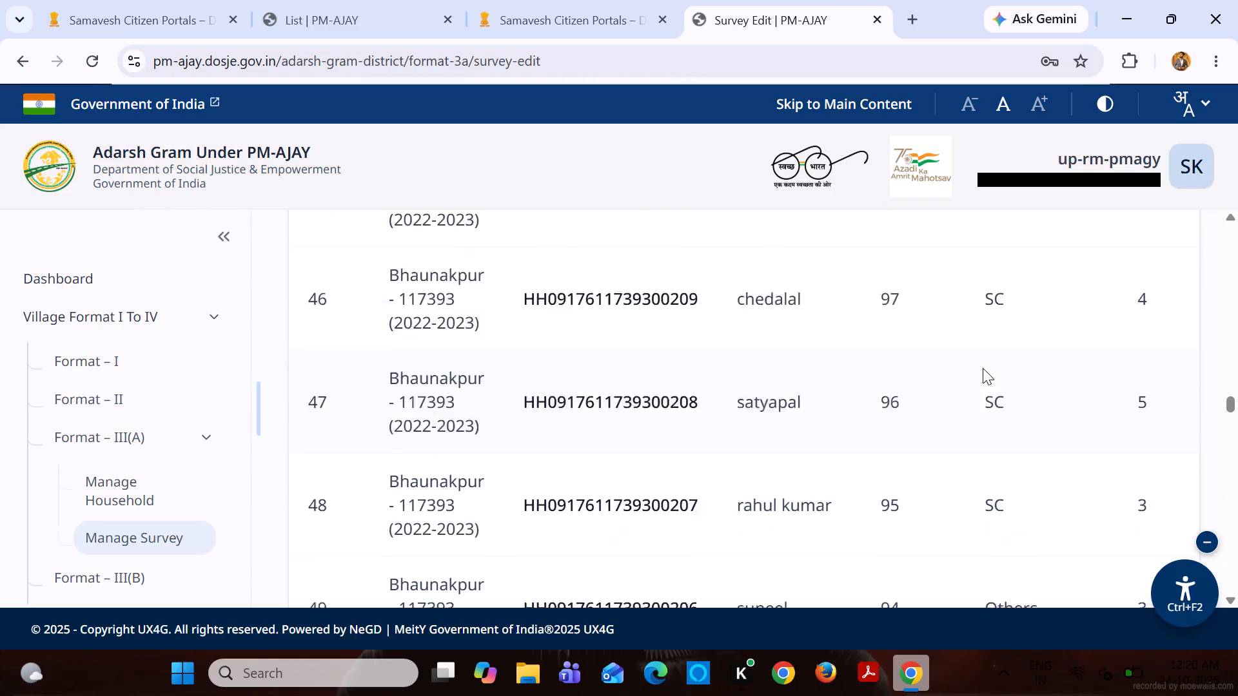
pyautogui.scroll(4, 983, 368)
pyautogui.click(1159, 352)
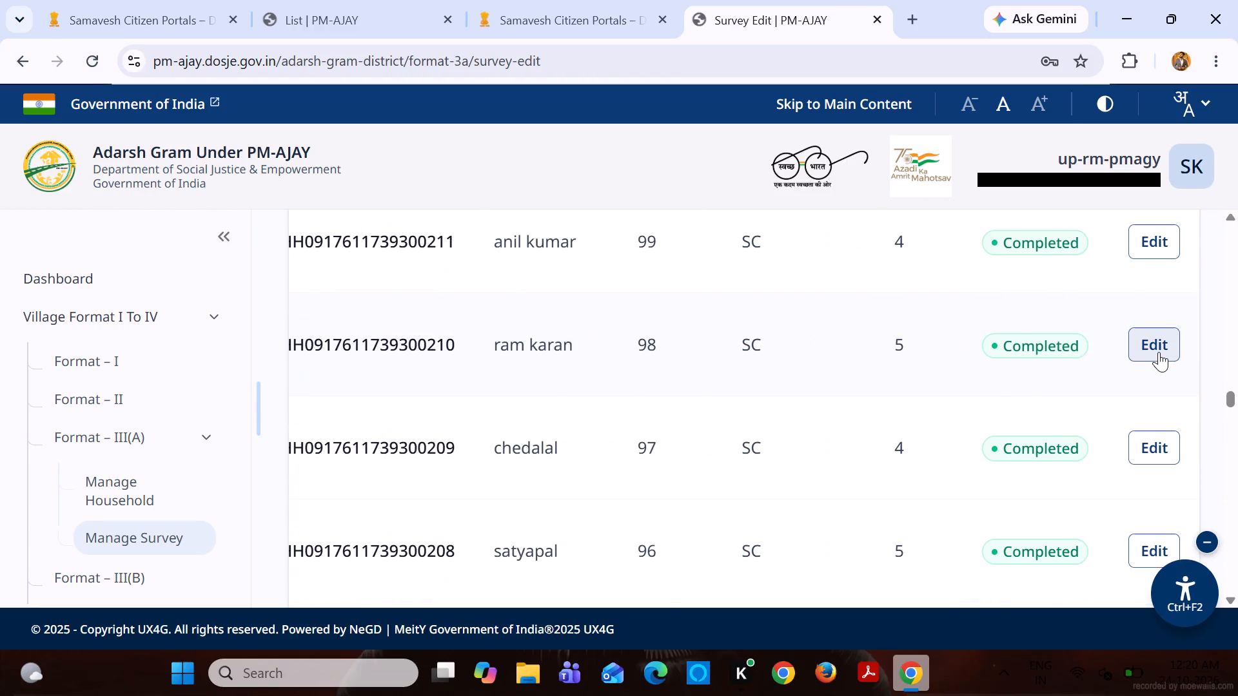
pyautogui.scroll(-6, 987, 425)
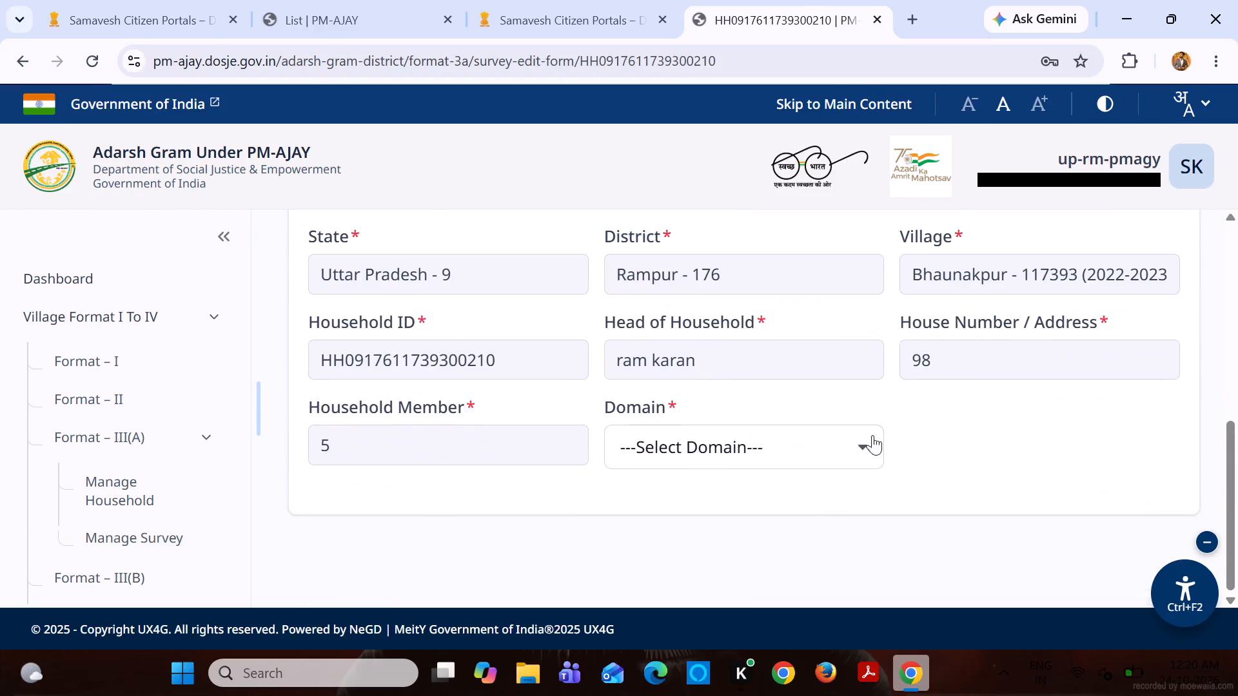
pyautogui.click(863, 438)
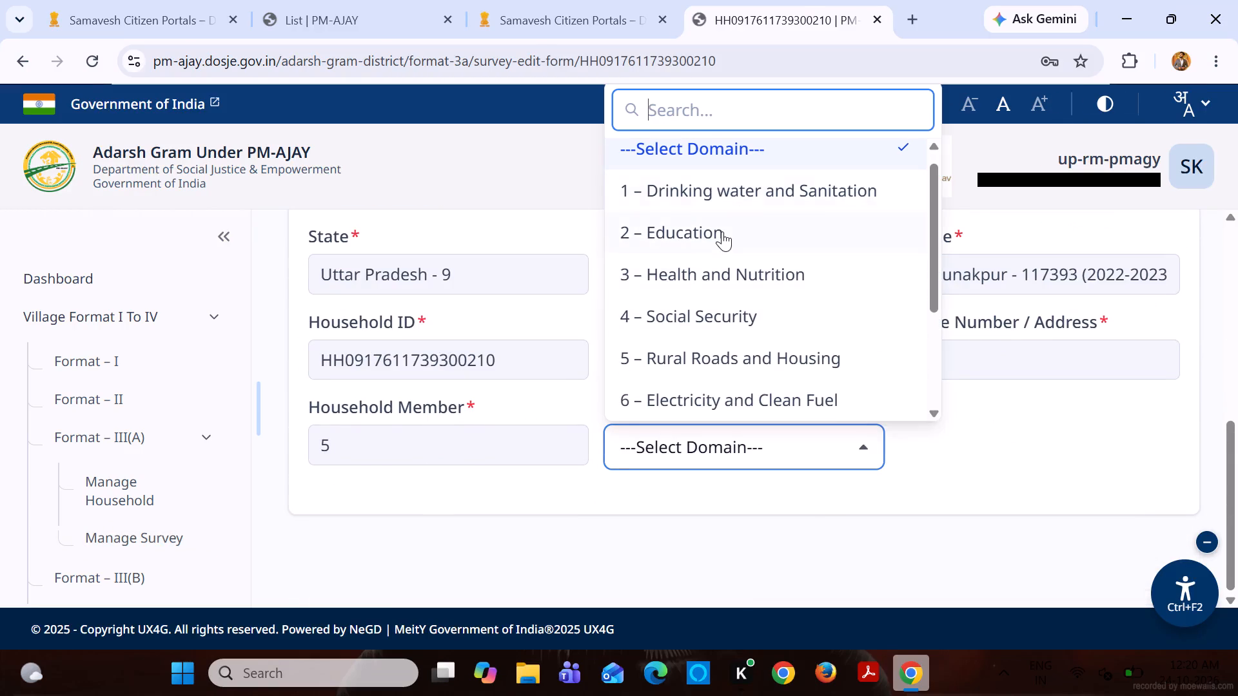
pyautogui.click(722, 231)
# Set the number of children aged 14-15 attending secondary school to 1.
pyautogui.scroll(-4, 874, 427)
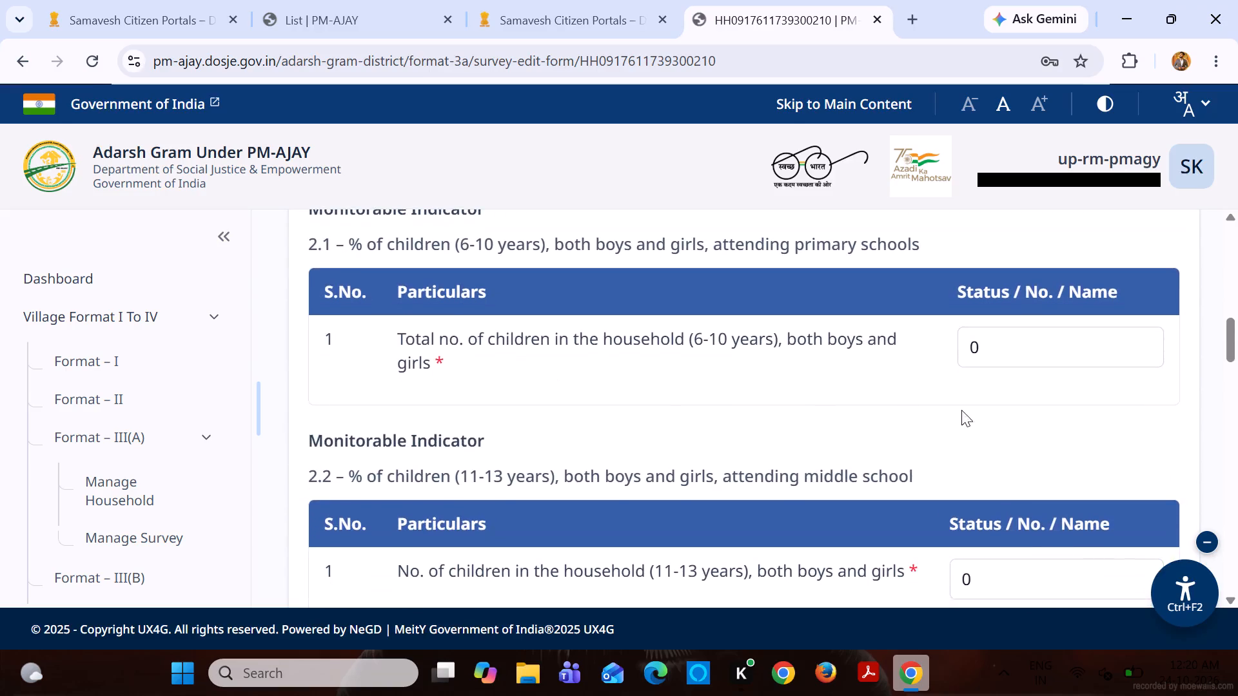
pyautogui.scroll(-5, 974, 414)
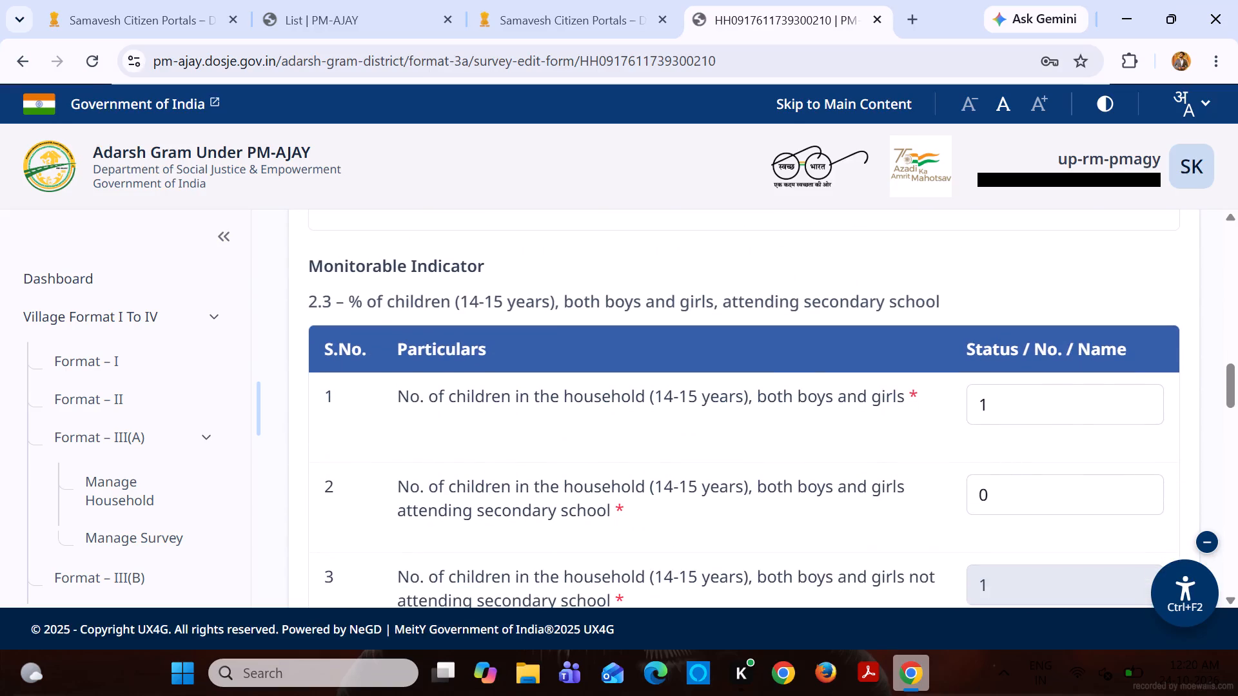
pyautogui.click(1010, 495)
pyautogui.press('BackSpace')
pyautogui.press('1')
# Set the number of children aged 18-23 in the household to 0, save the answers and return to the household list.
pyautogui.scroll(-2, 1010, 495)
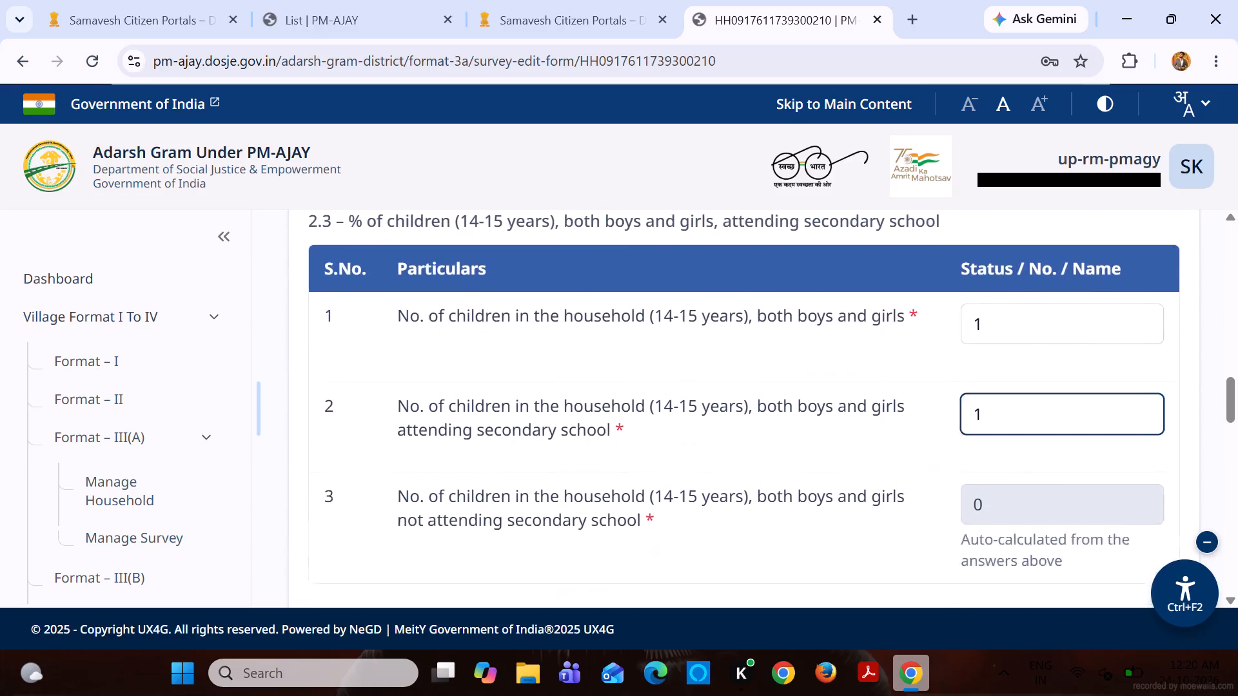
pyautogui.scroll(-3, 1010, 495)
pyautogui.scroll(-4, 1083, 472)
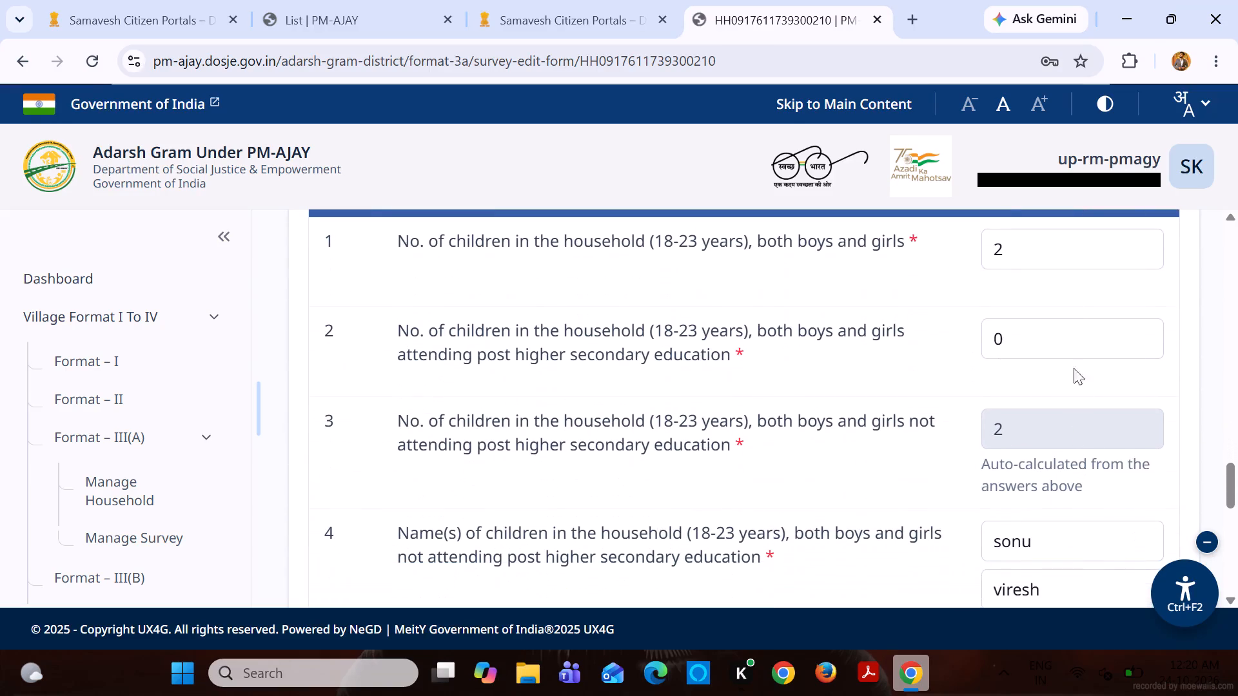
pyautogui.click(1066, 352)
pyautogui.click(1072, 256)
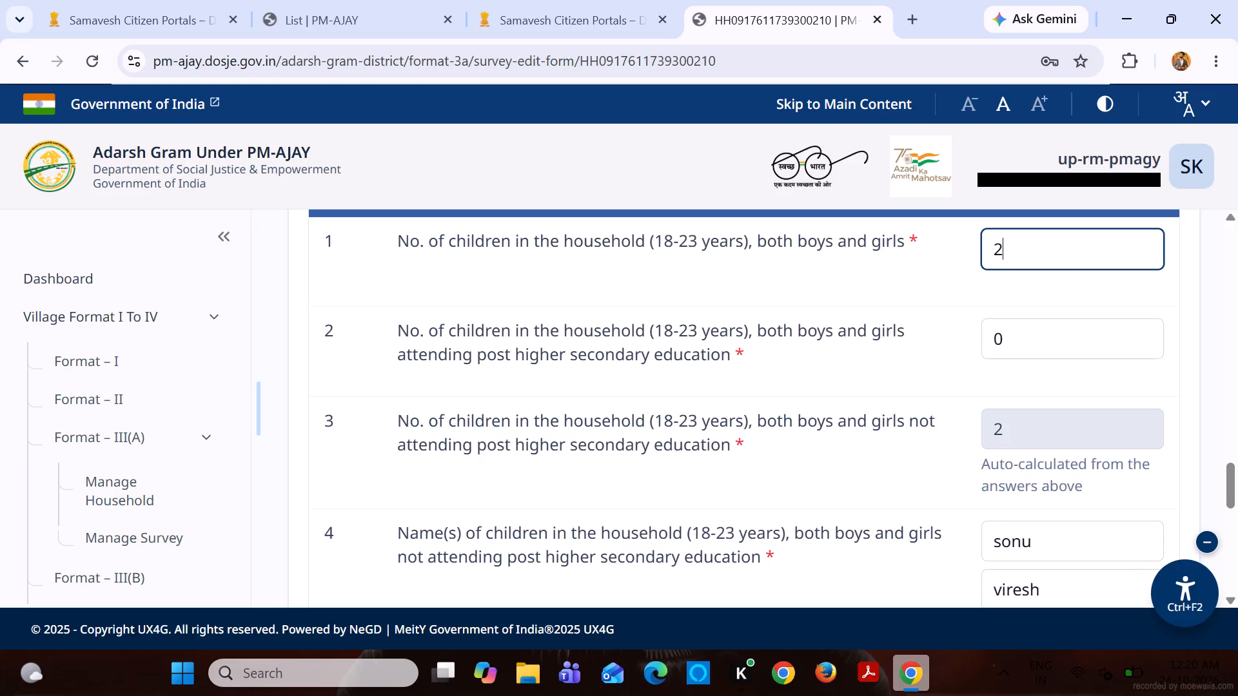
pyautogui.press('BackSpace')
pyautogui.press('0')
pyautogui.scroll(-5, 1072, 256)
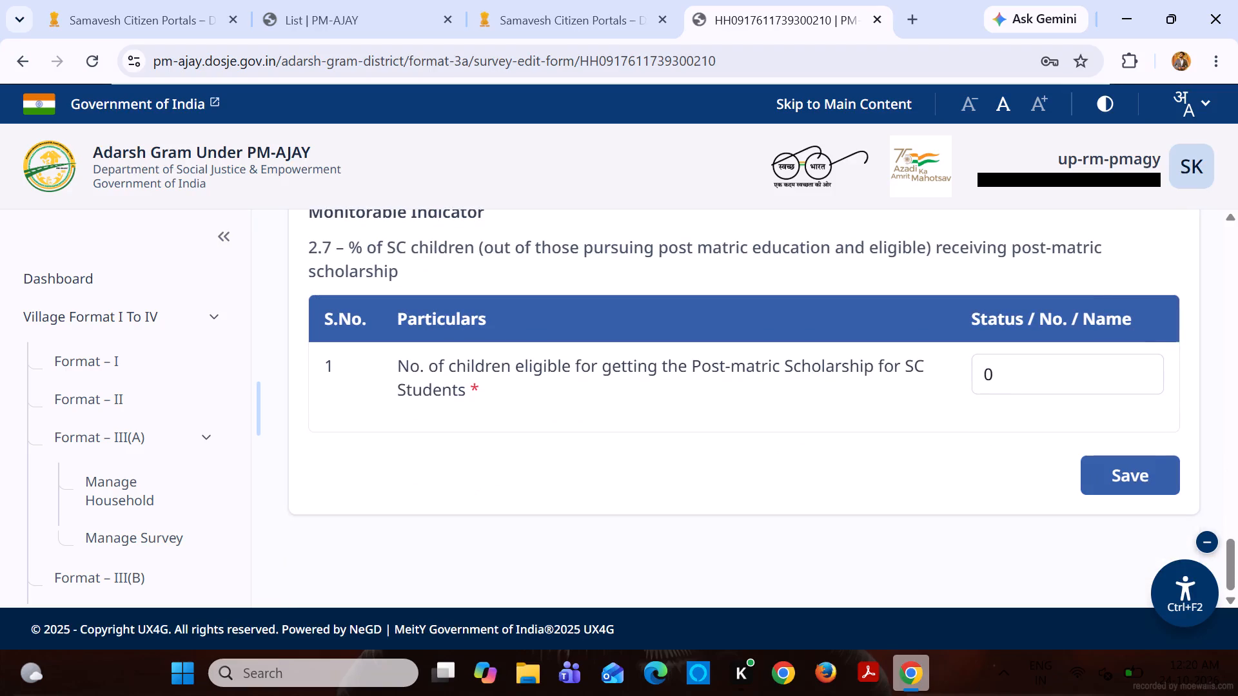
pyautogui.click(1142, 482)
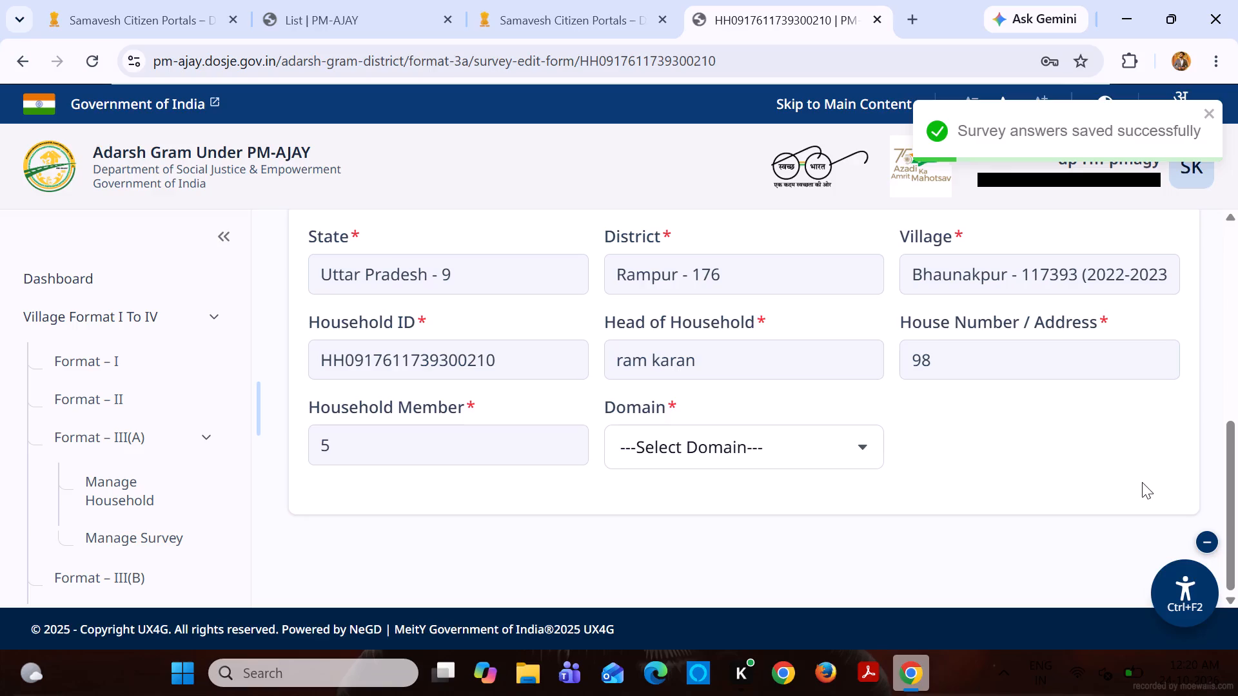
pyautogui.scroll(5, 1076, 342)
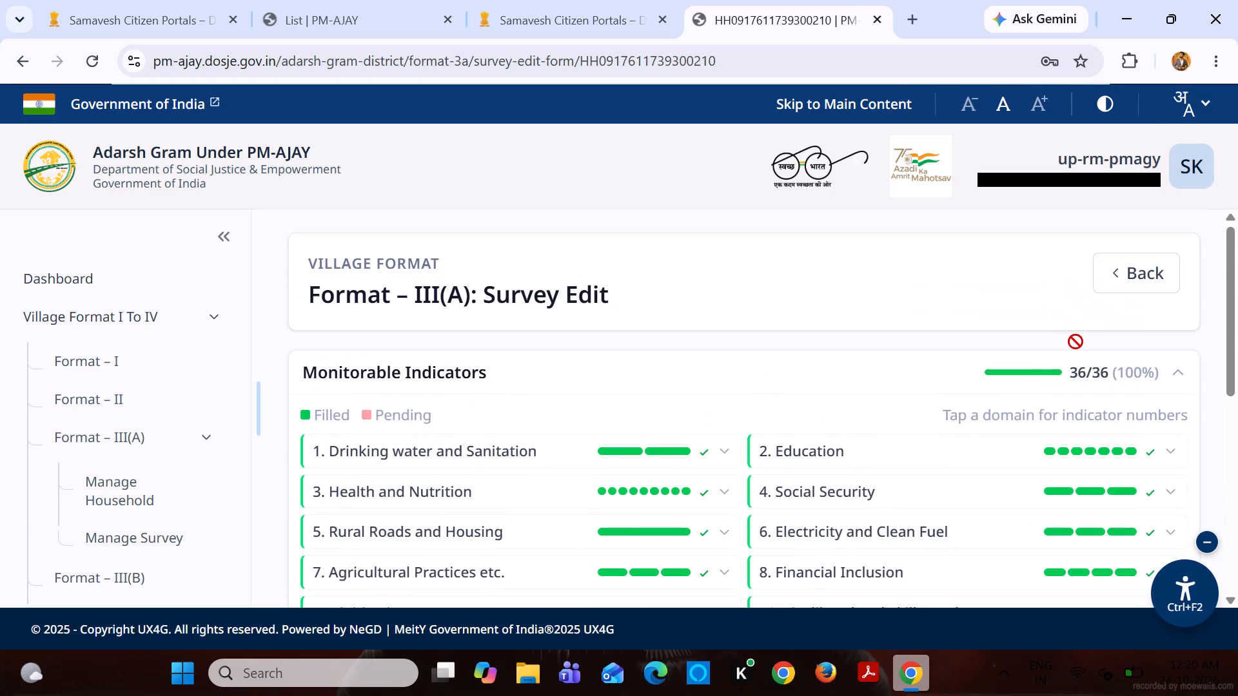
pyautogui.click(1136, 285)
# Open the survey of household serial number 47 (house number 96) for editing and select the domain 2 – Education.
pyautogui.scroll(-1, 1063, 363)
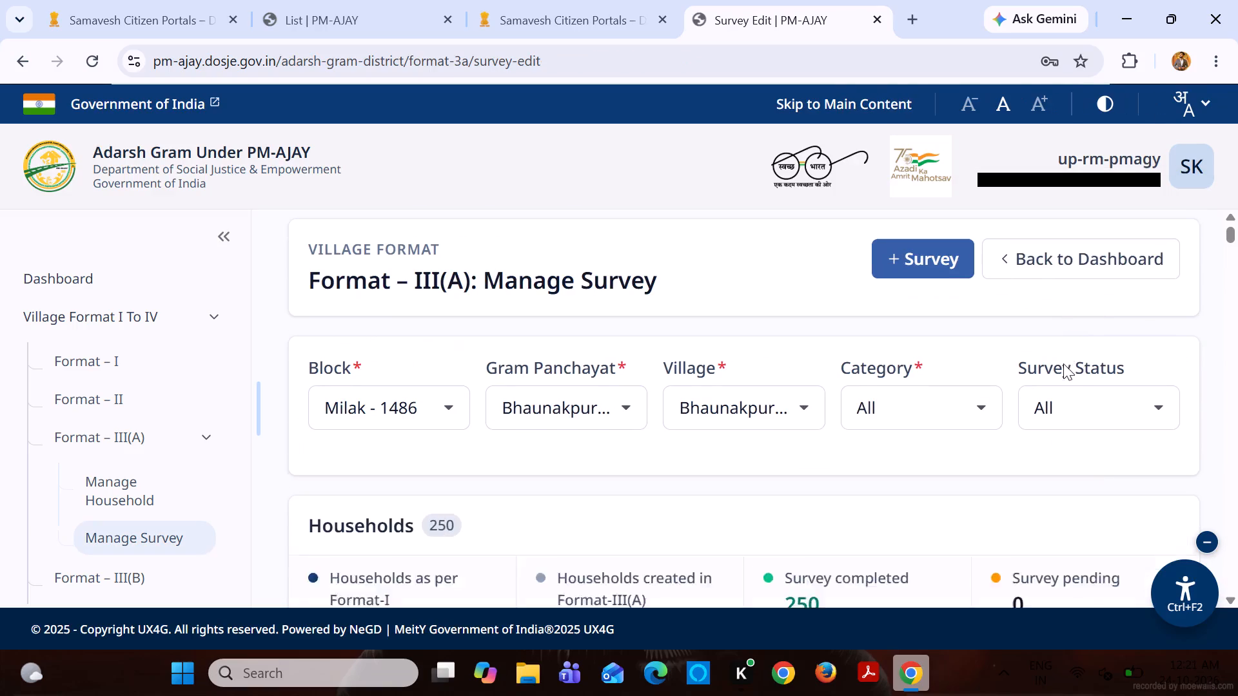
pyautogui.scroll(-13, 1063, 363)
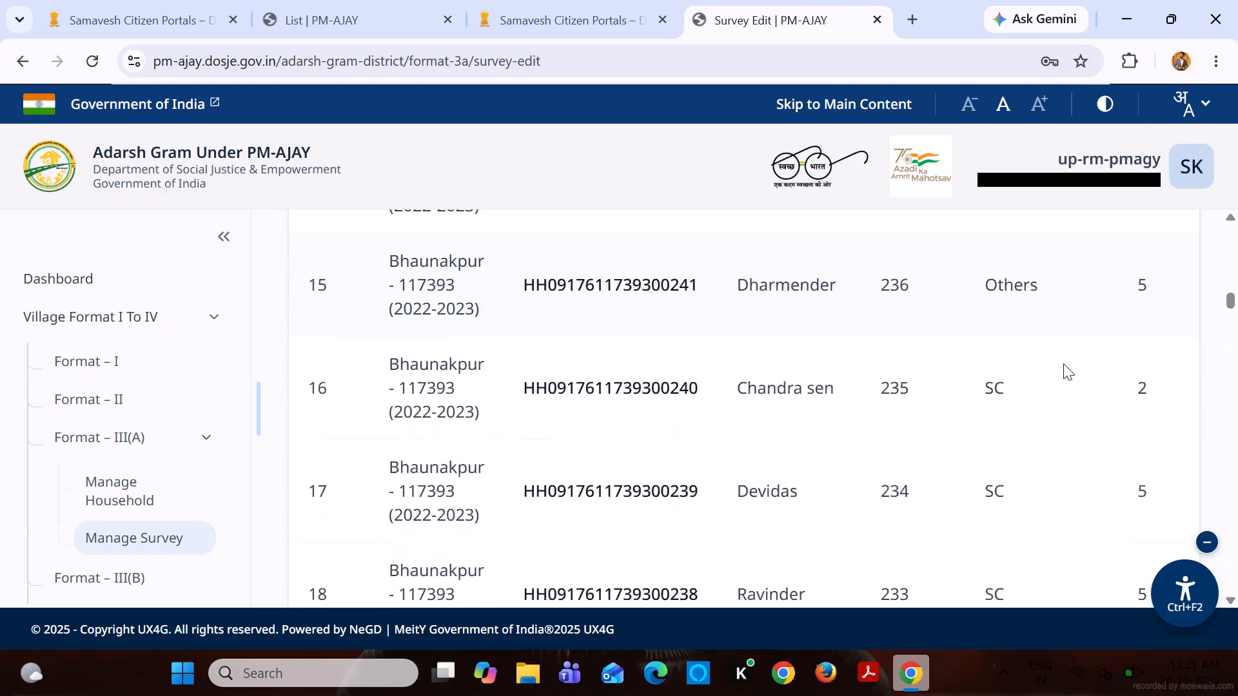
pyautogui.scroll(-9, 1063, 363)
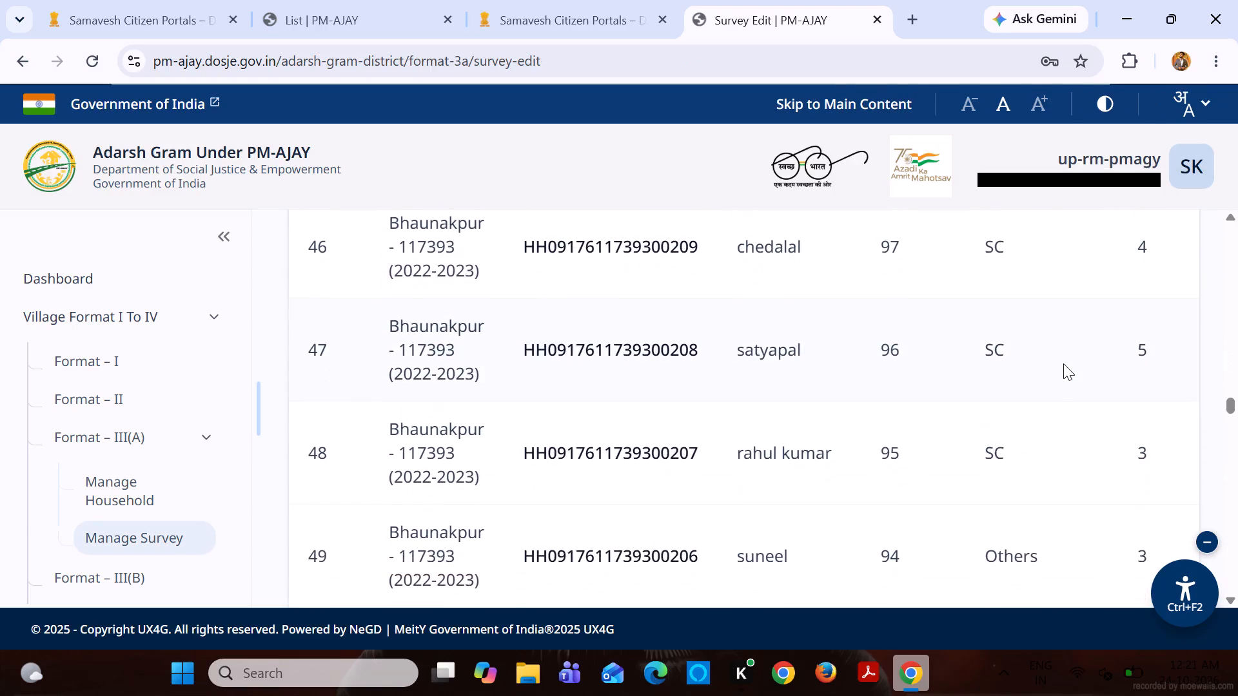
pyautogui.hscroll(-4, 1063, 363)
pyautogui.click(1150, 345)
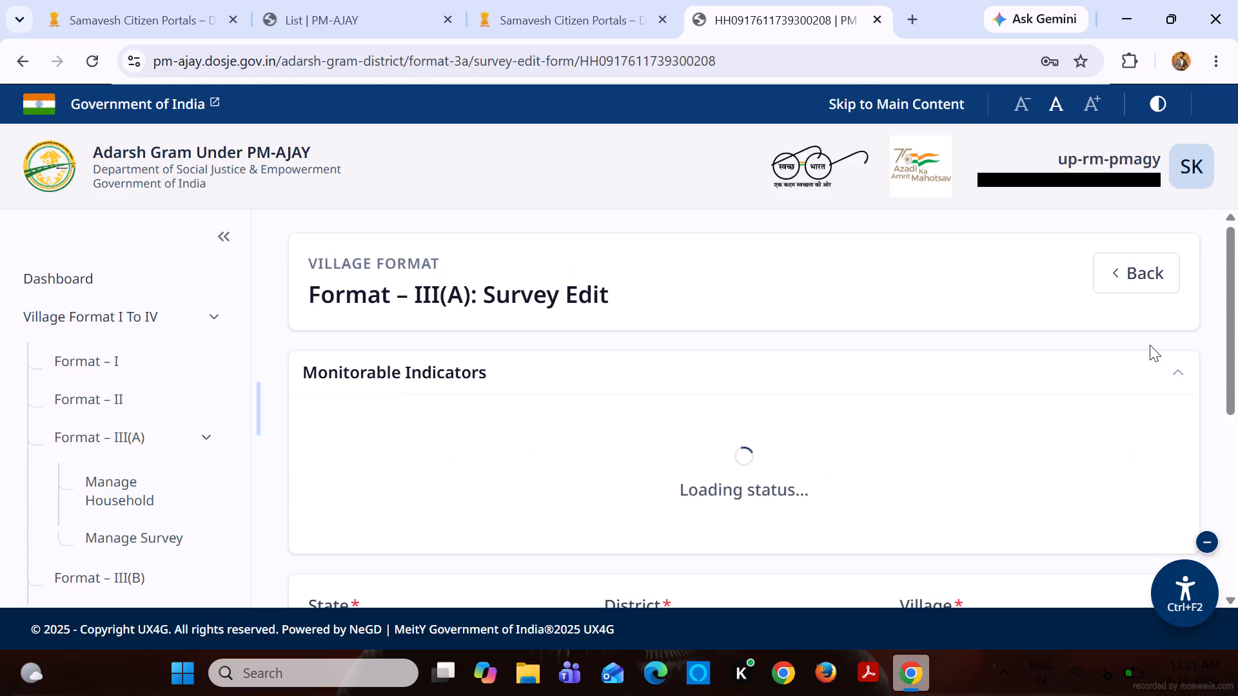
pyautogui.scroll(-6, 988, 405)
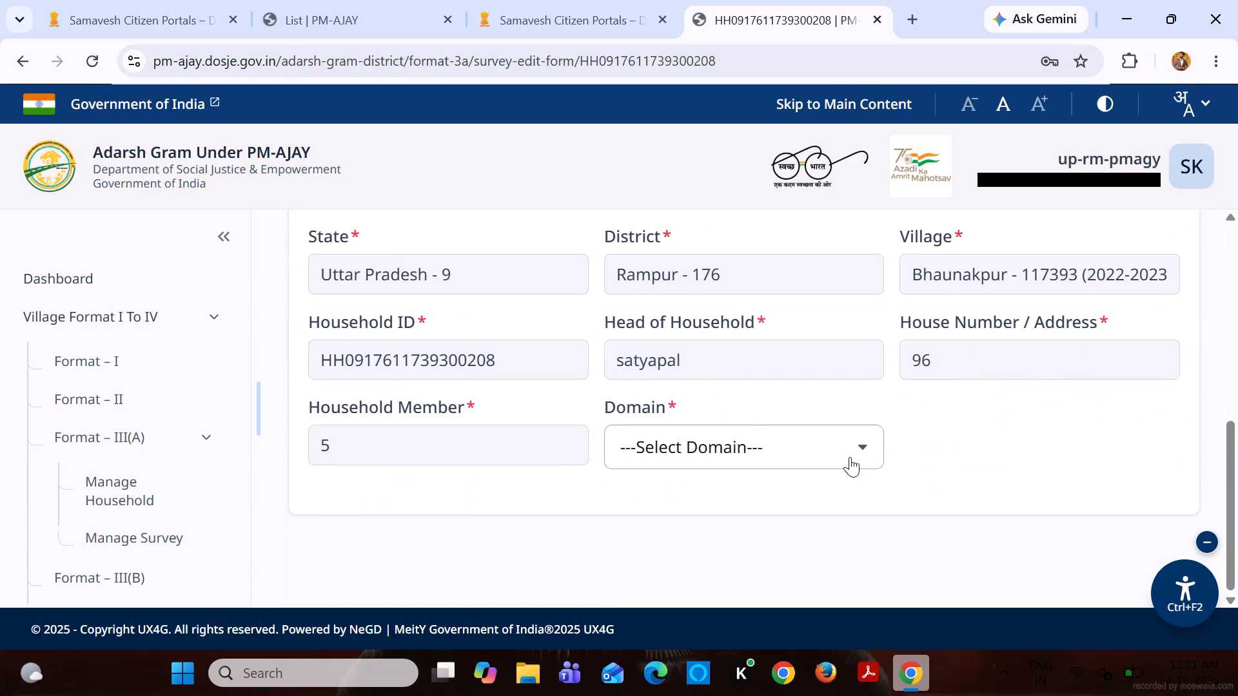
pyautogui.click(850, 457)
pyautogui.click(749, 225)
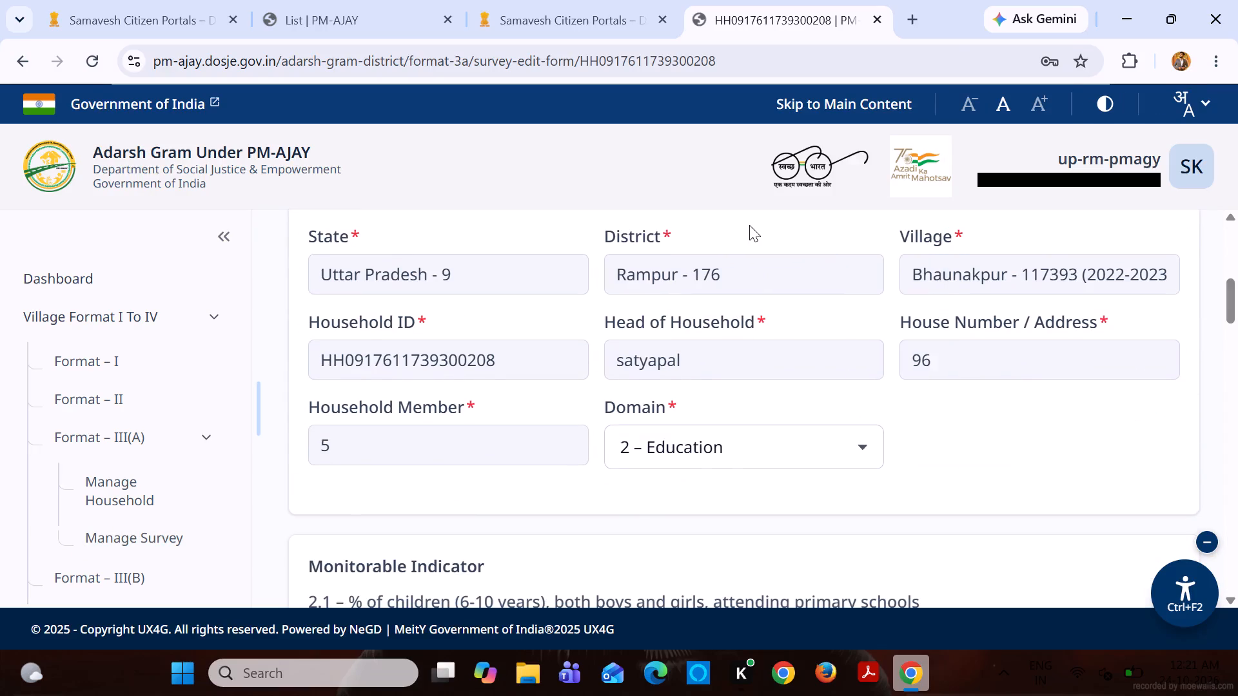
# Set the children aged 6-10 attending primary school to 1 and those aged 11-13 attending middle school to 1.
pyautogui.scroll(-5, 856, 349)
pyautogui.click(1005, 372)
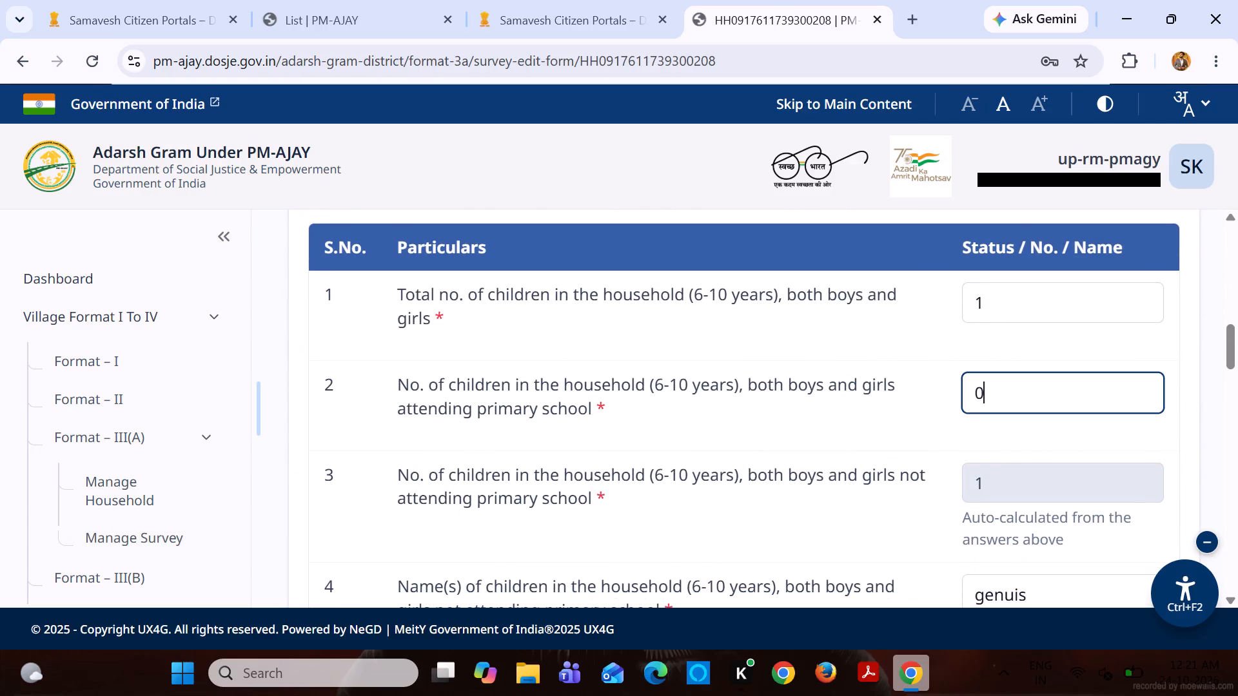
pyautogui.press('BackSpace')
pyautogui.press('1')
pyautogui.scroll(-2, 1005, 372)
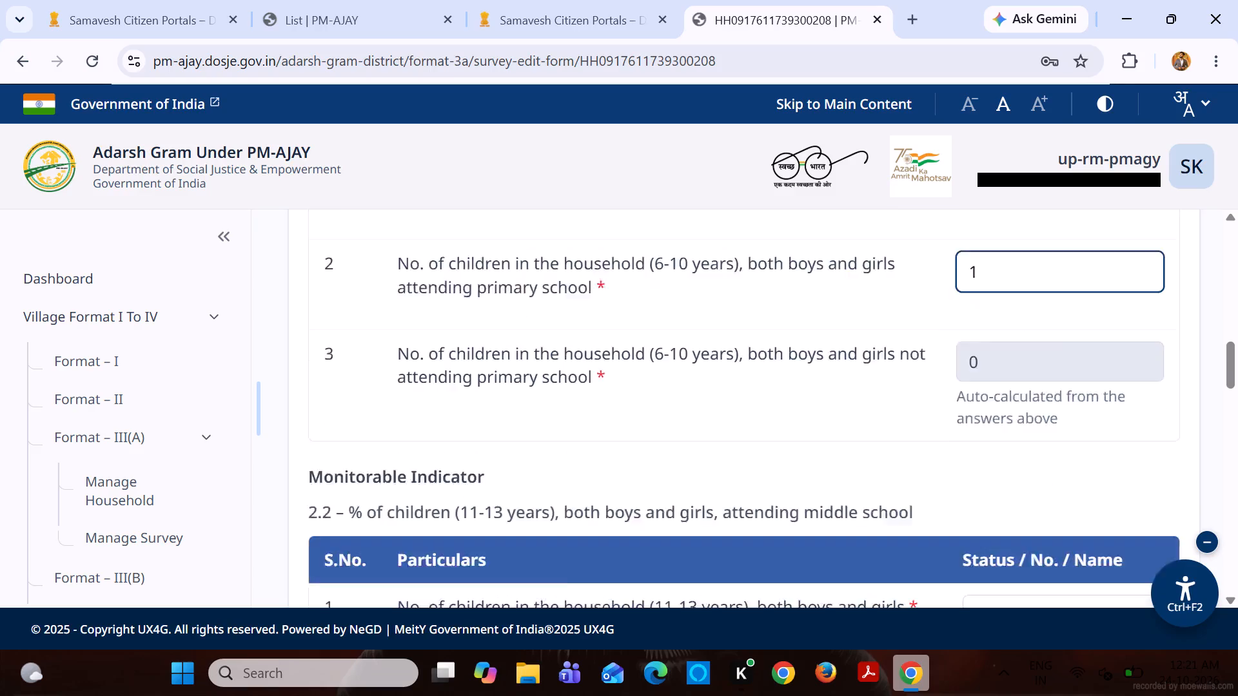
pyautogui.scroll(-2, 1005, 372)
pyautogui.click(1008, 440)
pyautogui.press('BackSpace')
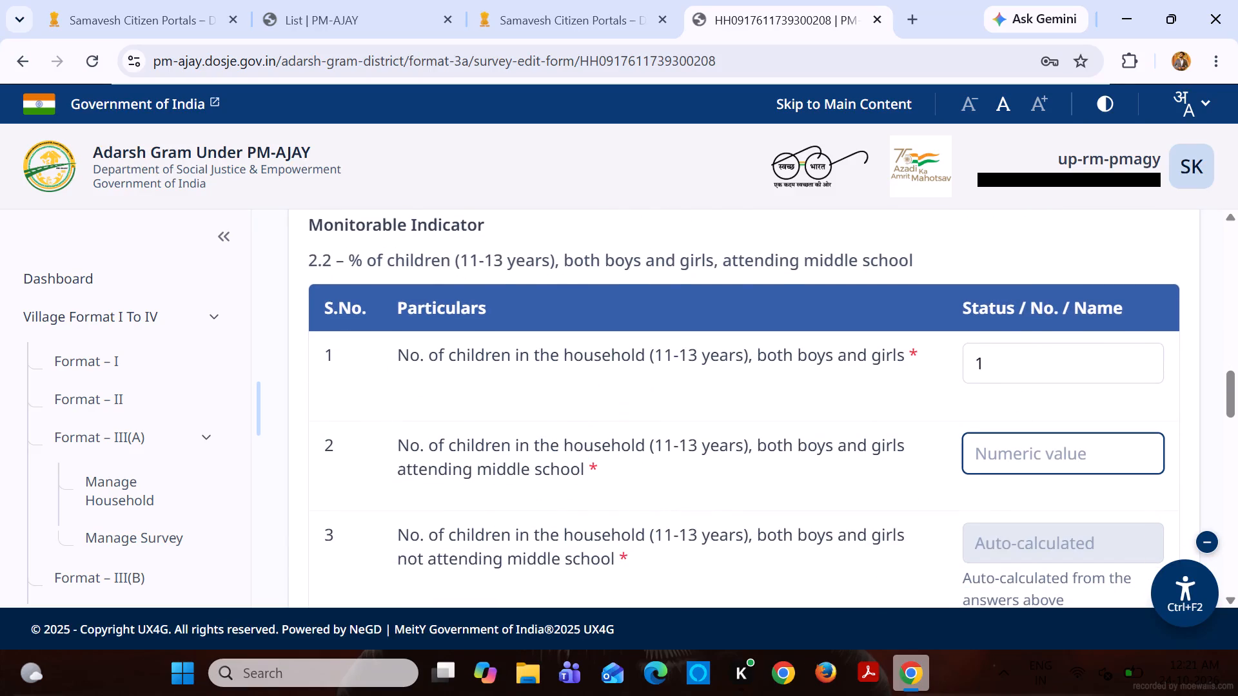
pyautogui.press('1')
# Save the Education answers of this household and return to the household list.
pyautogui.scroll(-4, 1008, 440)
pyautogui.scroll(-2, 1067, 418)
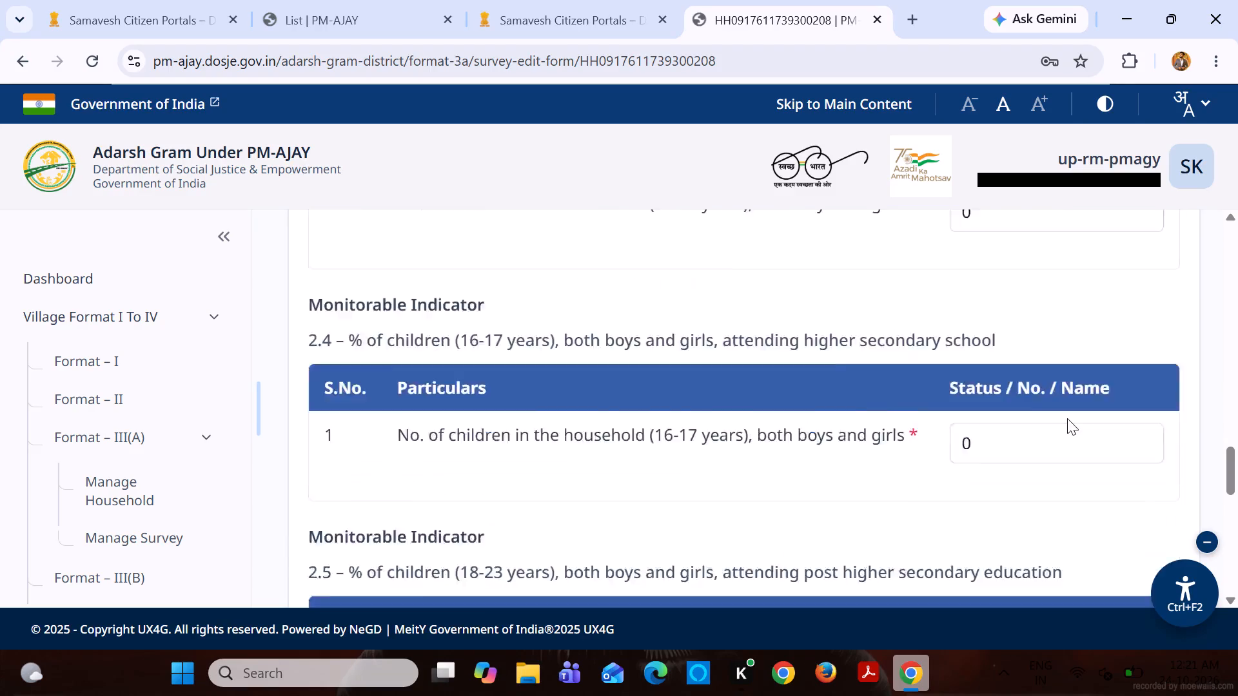
pyautogui.scroll(-7, 1067, 418)
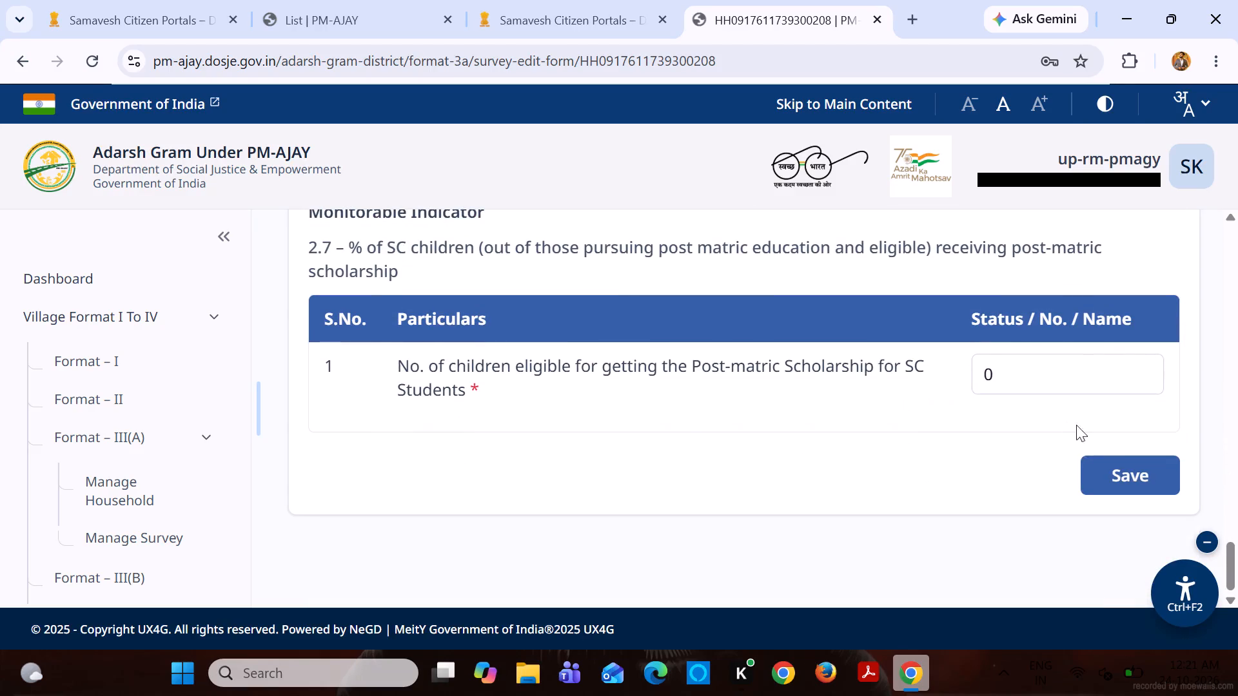
pyautogui.click(1115, 470)
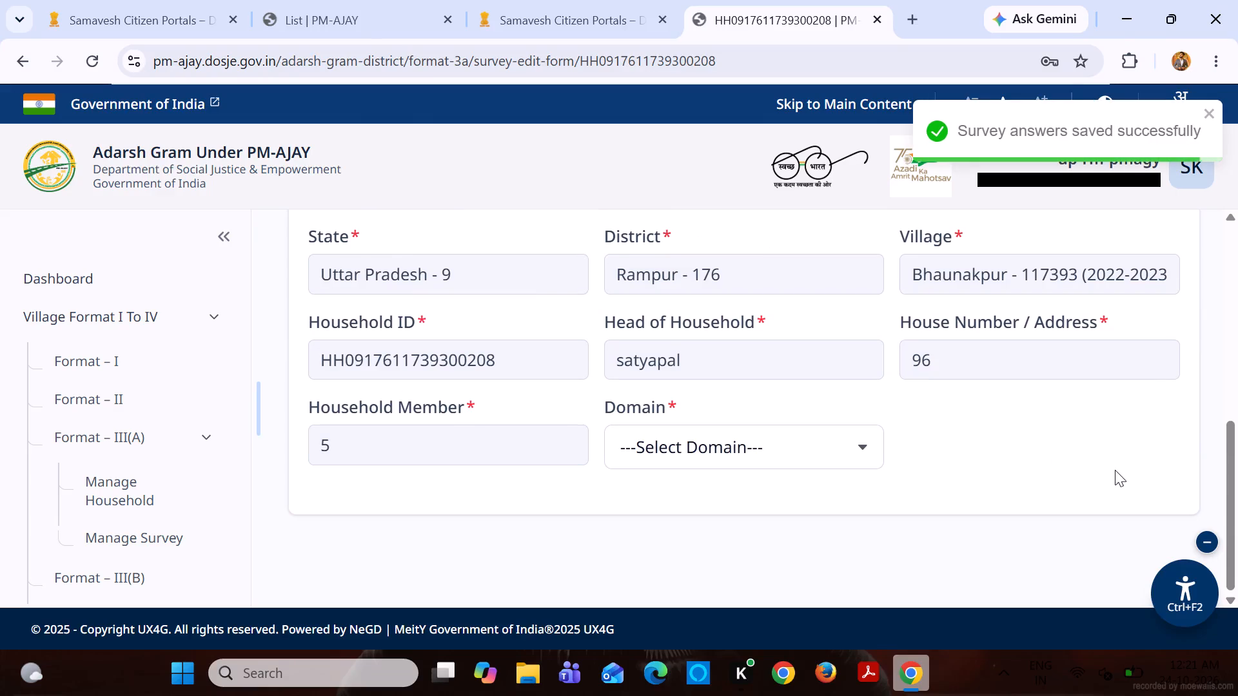
pyautogui.scroll(11, 1066, 352)
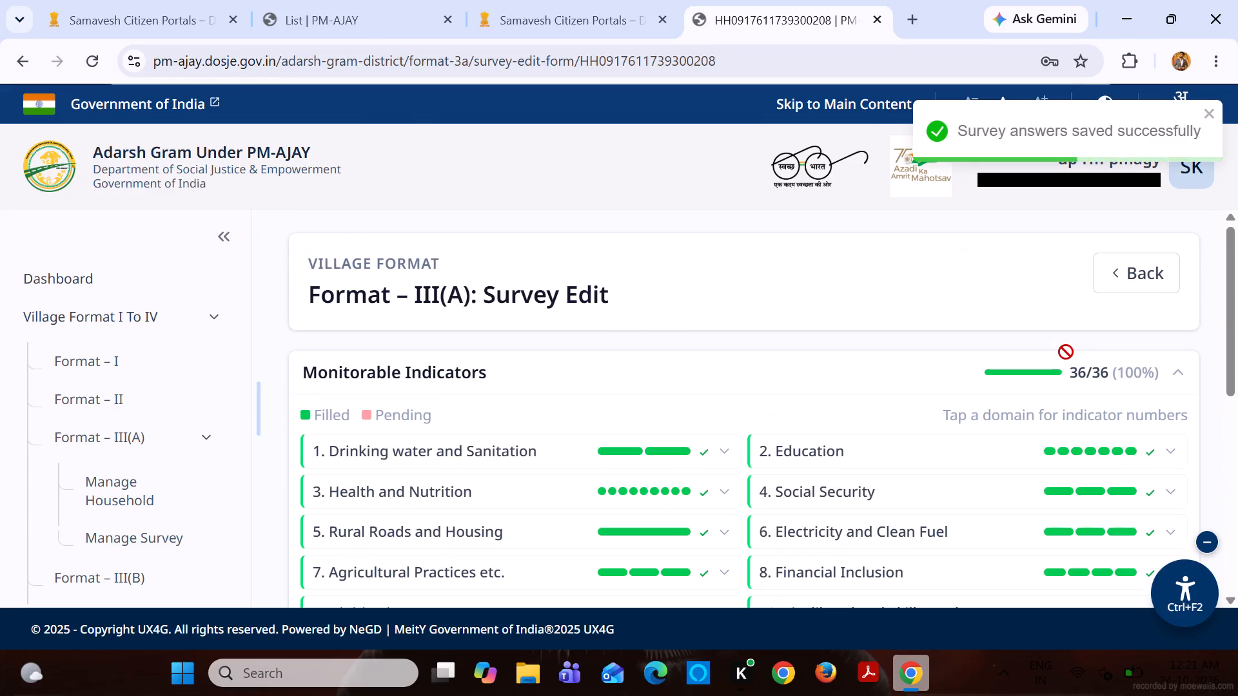
pyautogui.click(1141, 281)
# Open the survey of household serial number 50 (house number 93) for editing and select the domain 2 – Education.
pyautogui.scroll(-6, 1058, 407)
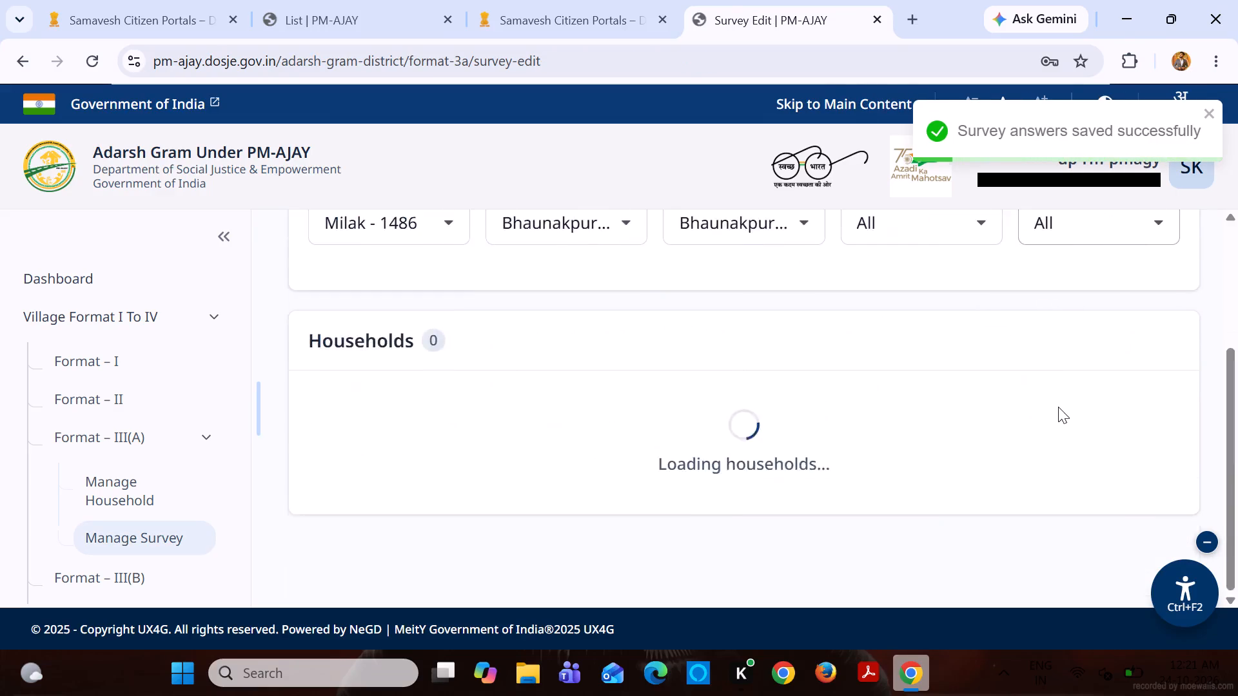
pyautogui.scroll(-10, 1058, 407)
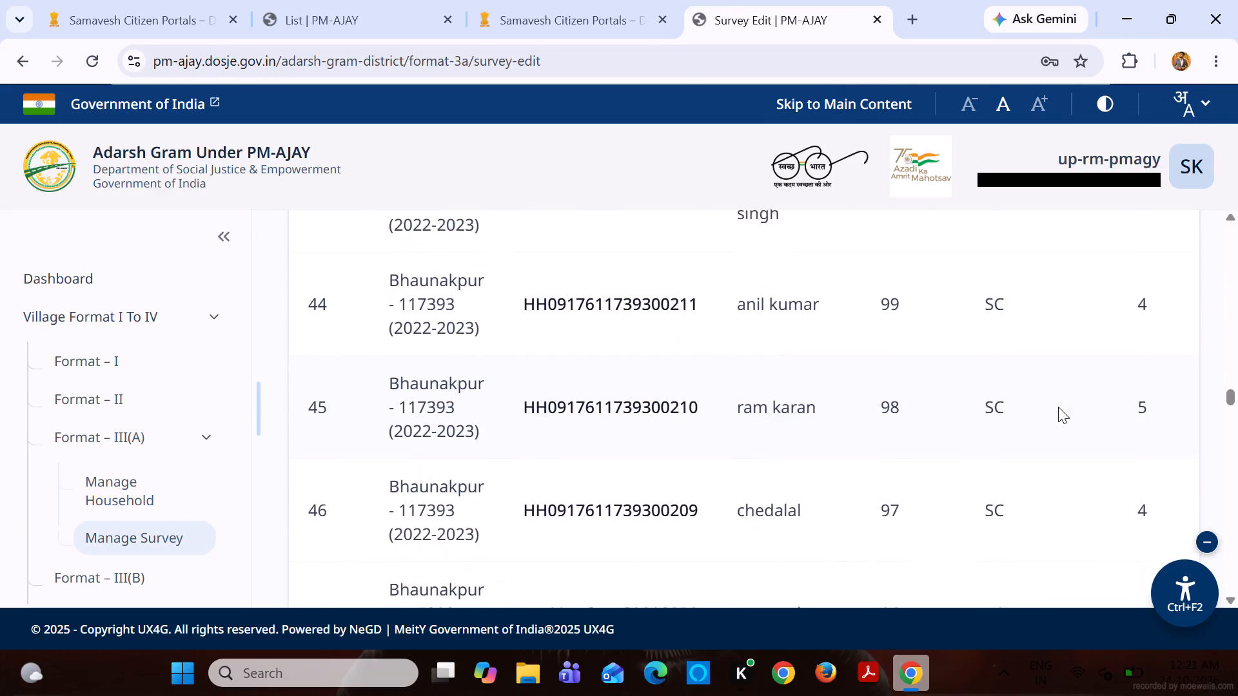
pyautogui.scroll(-8, 1058, 407)
pyautogui.hscroll(-7, 1058, 407)
pyautogui.click(1165, 394)
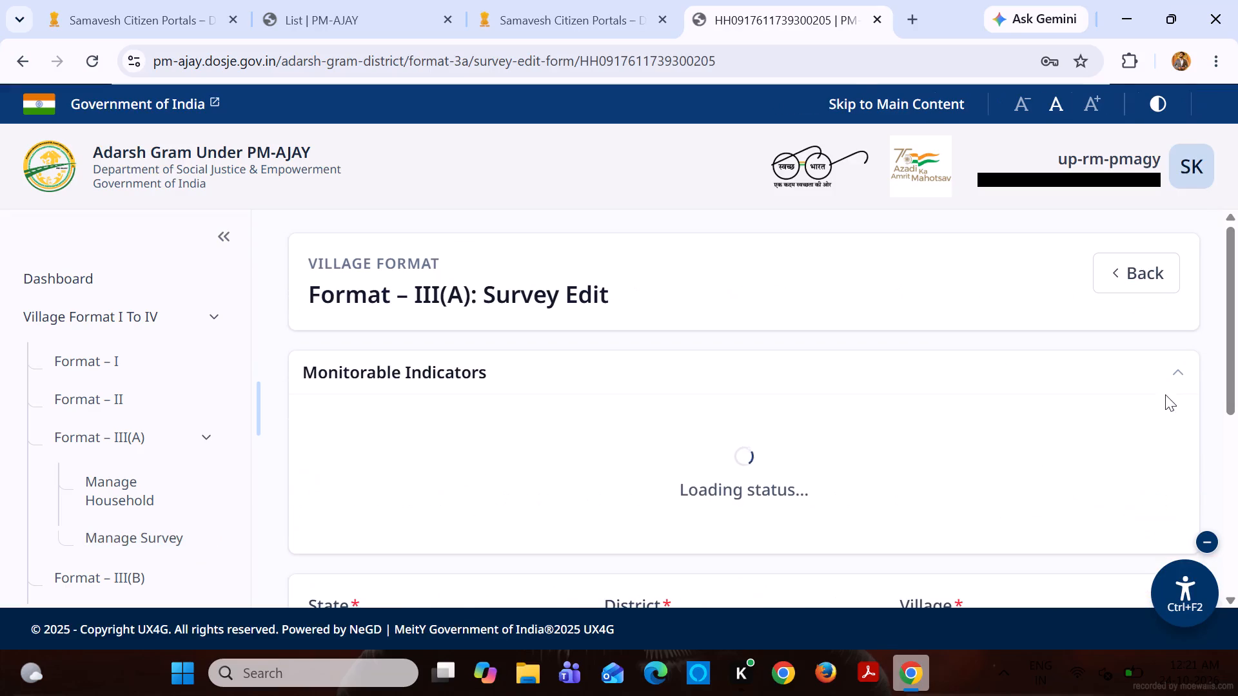
pyautogui.scroll(-5, 1001, 401)
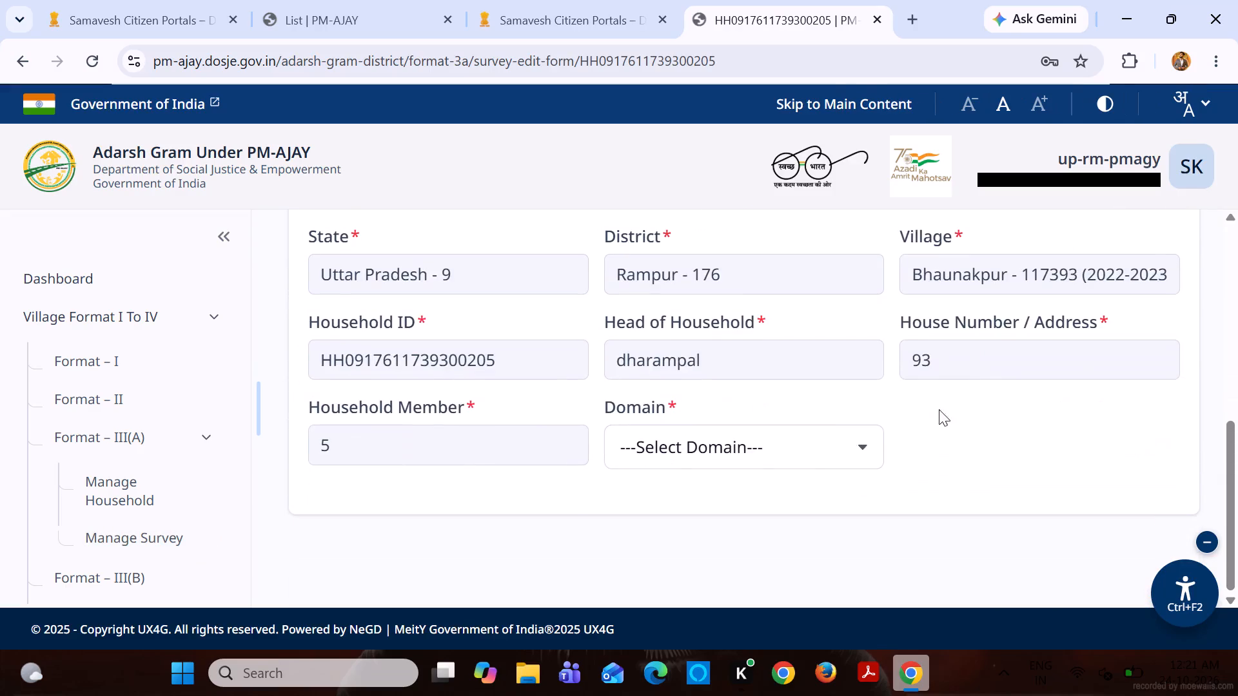
pyautogui.click(855, 453)
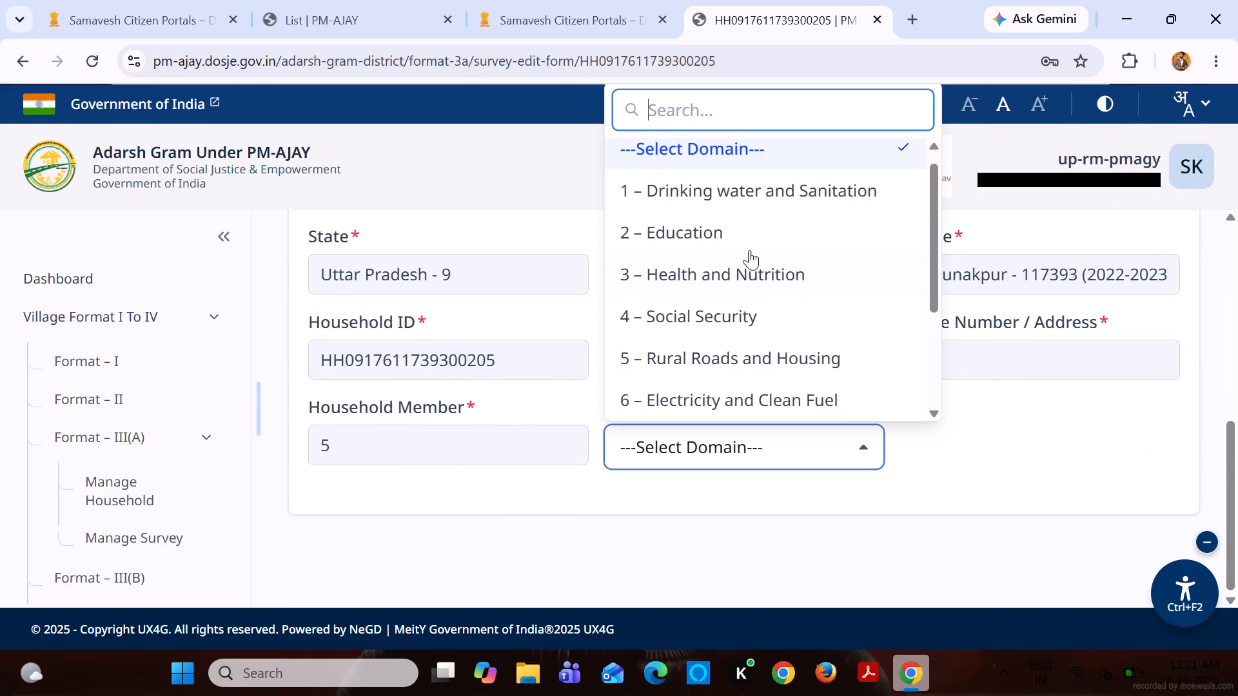
pyautogui.click(740, 233)
# Set the number of children aged 6-10 attending primary school to 2 for house number 93.
pyautogui.scroll(-5, 833, 416)
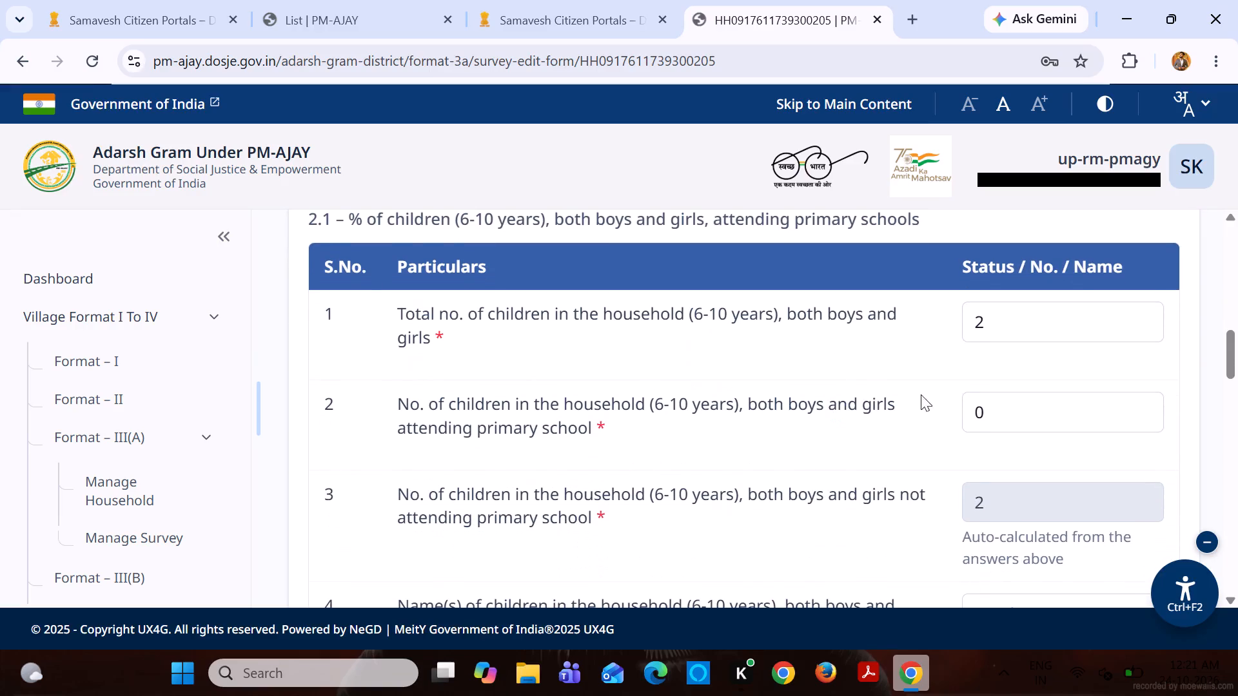
pyautogui.doubleClick(996, 397)
pyautogui.press('BackSpace')
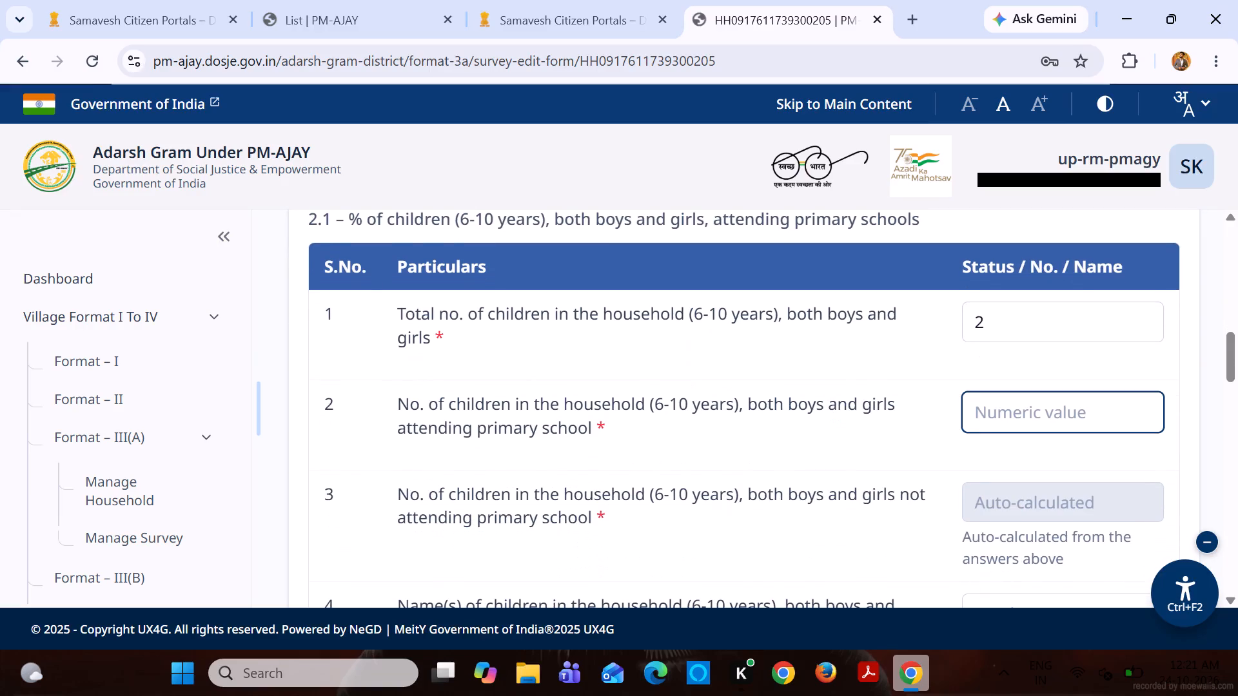
pyautogui.press('2')
# Save the Education answers of house number 93 and return to the household list.
pyautogui.scroll(-4, 996, 397)
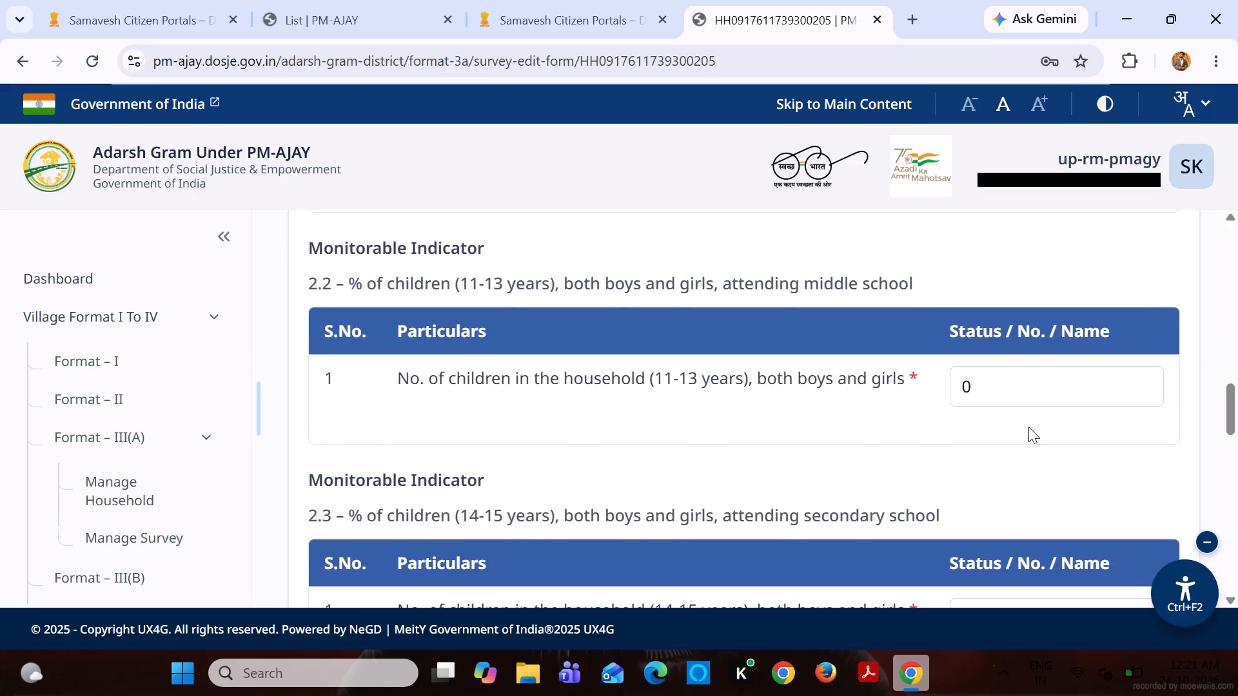
pyautogui.scroll(-9, 1028, 427)
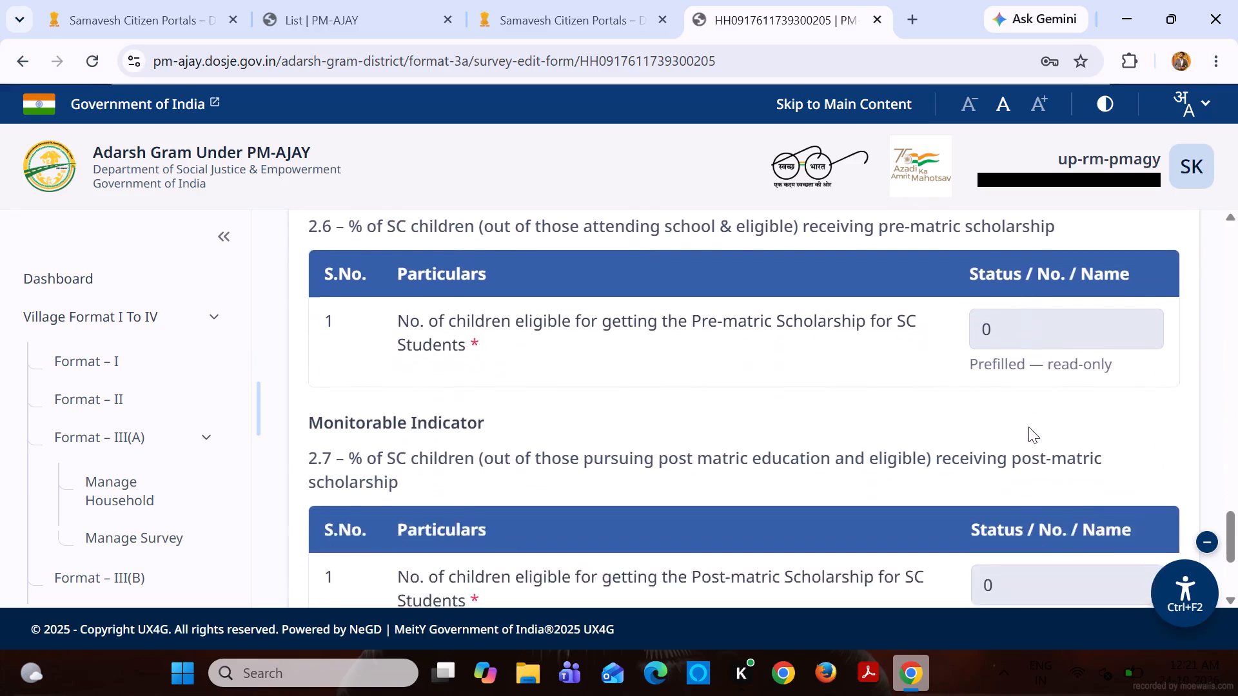
pyautogui.scroll(-3, 1028, 427)
pyautogui.click(1128, 479)
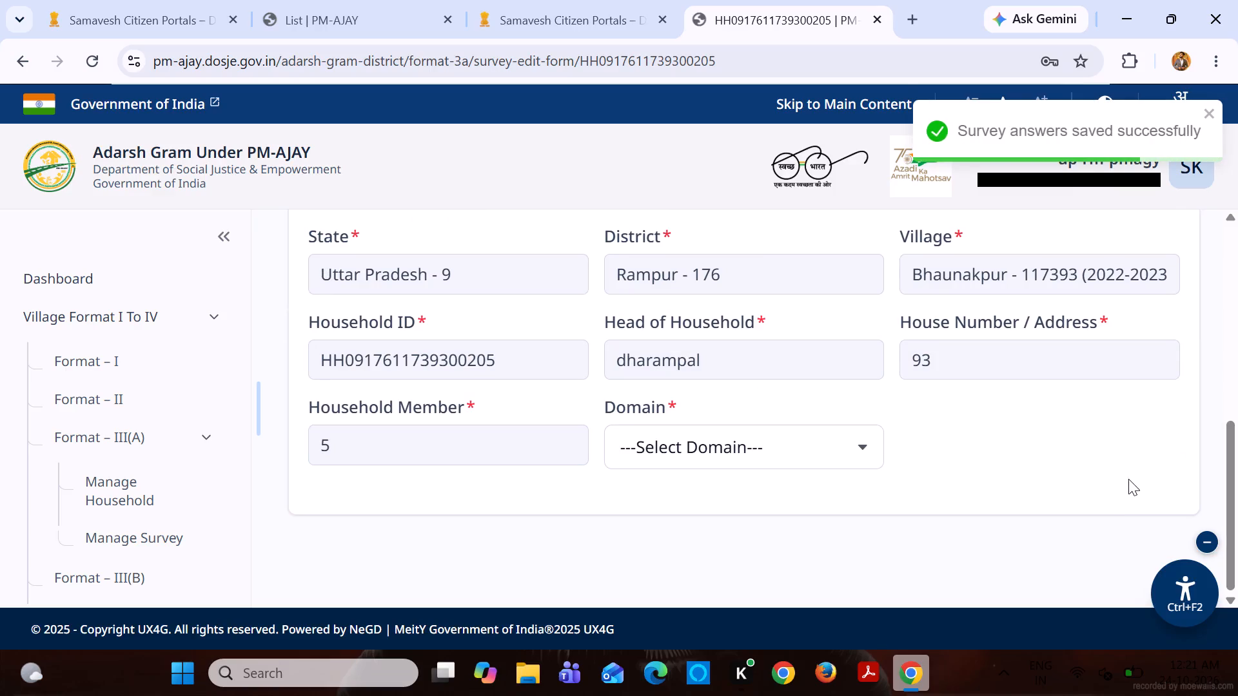
pyautogui.scroll(7, 1128, 479)
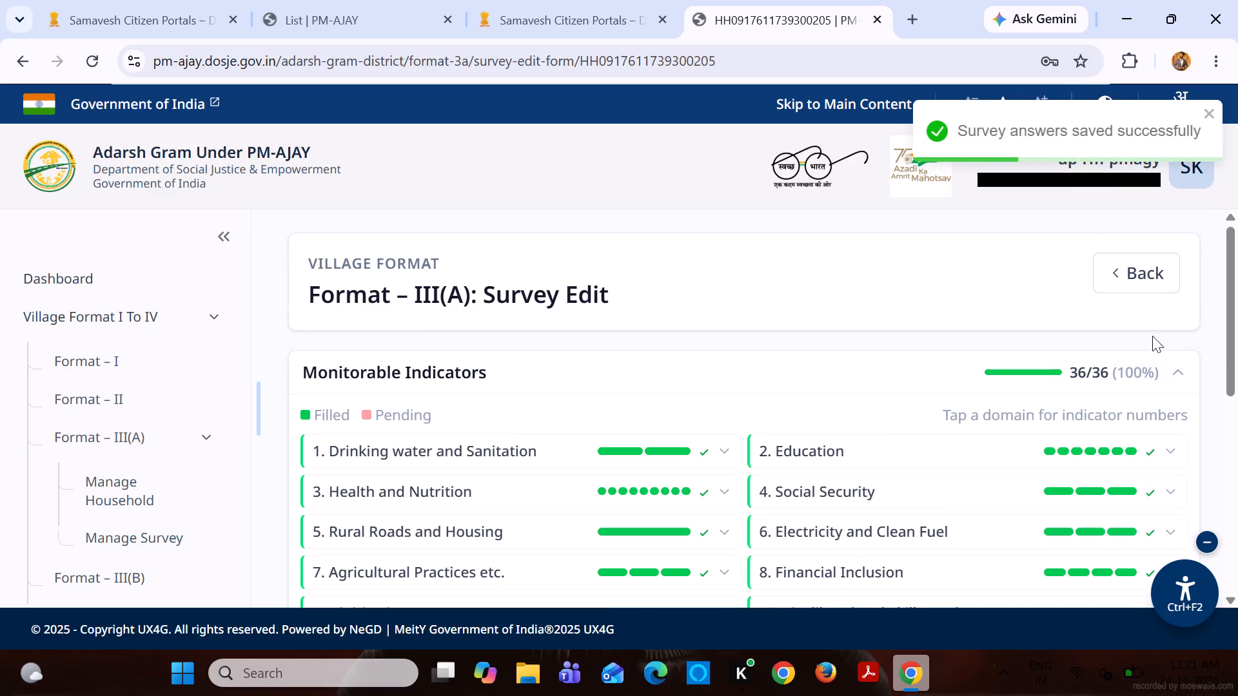
pyautogui.click(1143, 285)
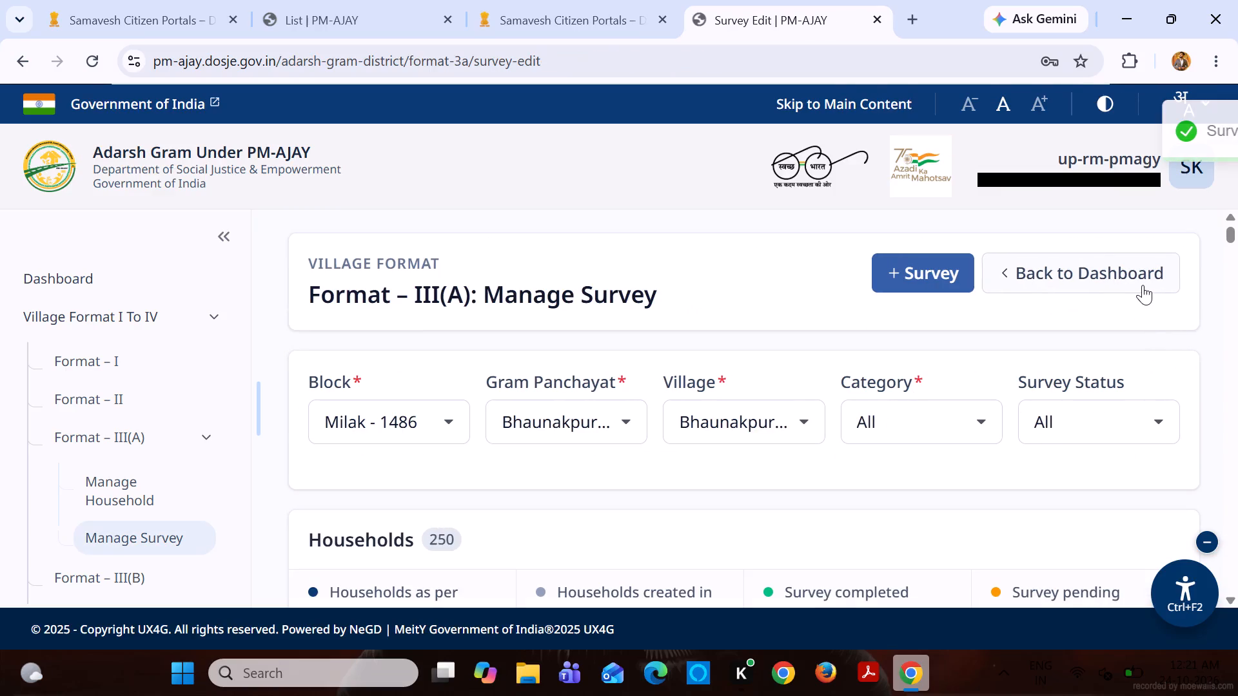
# Open the survey of household serial number 53 (house number 90) for editing and select the domain 2 – Education.
pyautogui.scroll(-7, 1063, 383)
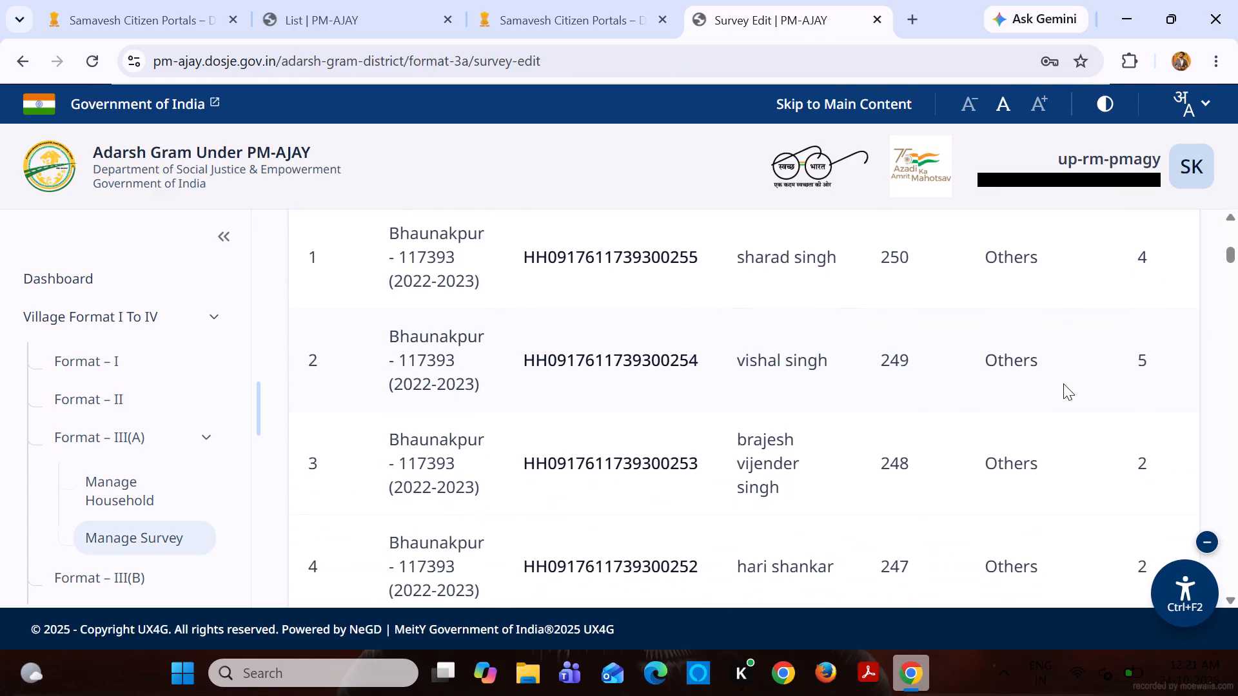
pyautogui.scroll(-10, 1063, 383)
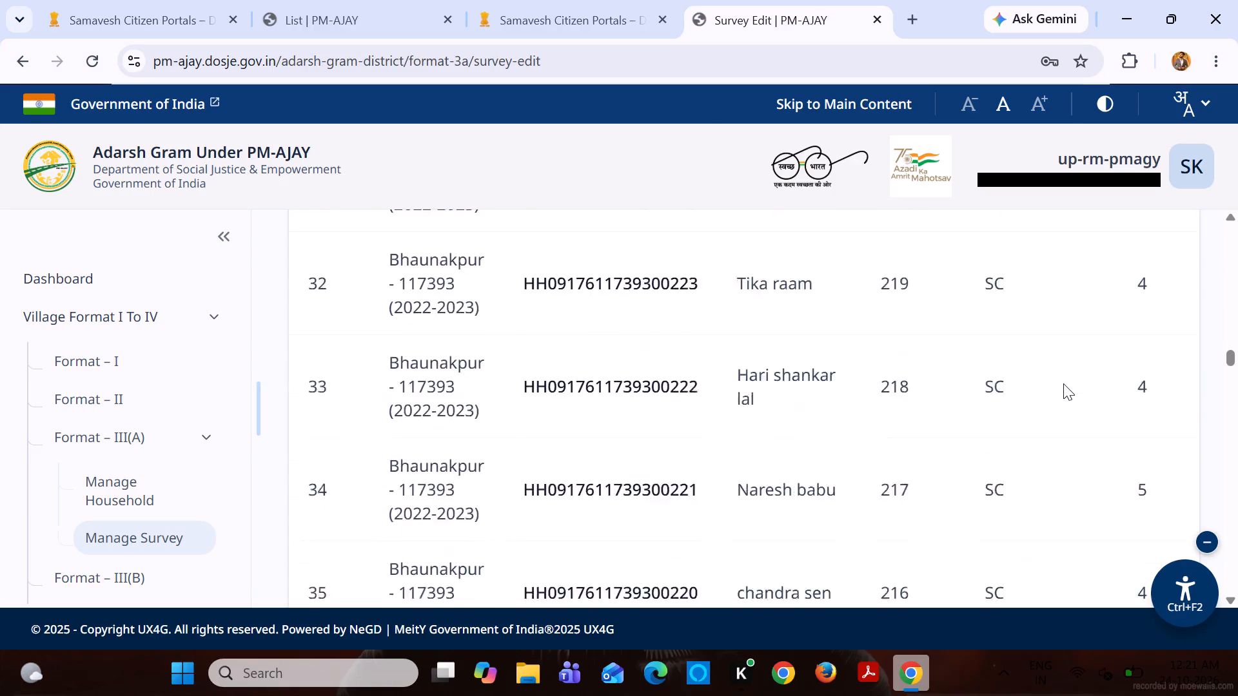
pyautogui.scroll(-8, 1063, 383)
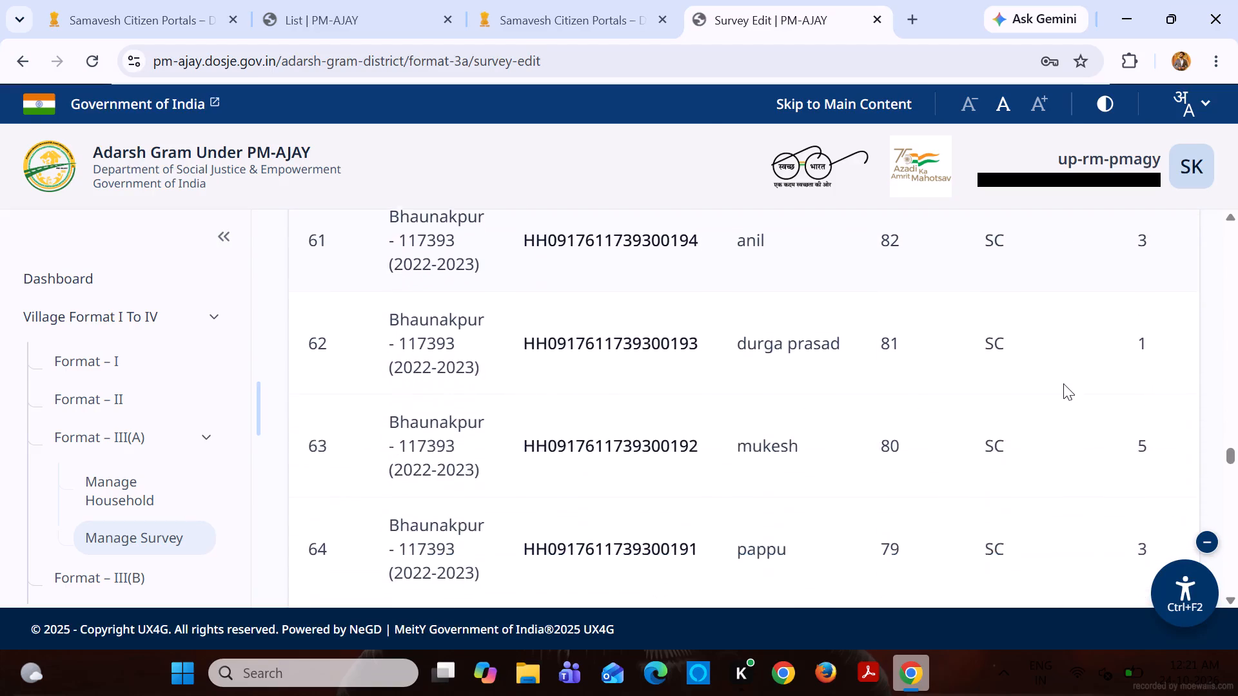
pyautogui.scroll(-6, 1063, 383)
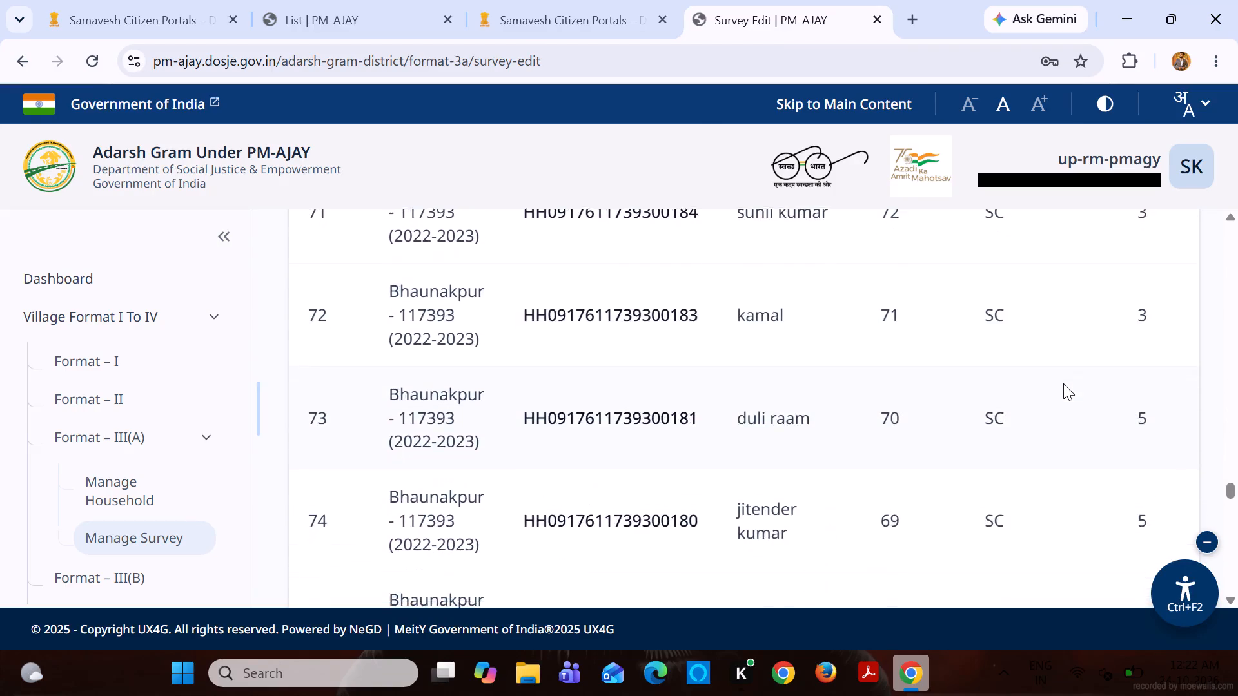
pyautogui.scroll(-2, 1063, 383)
pyautogui.scroll(2, 1063, 383)
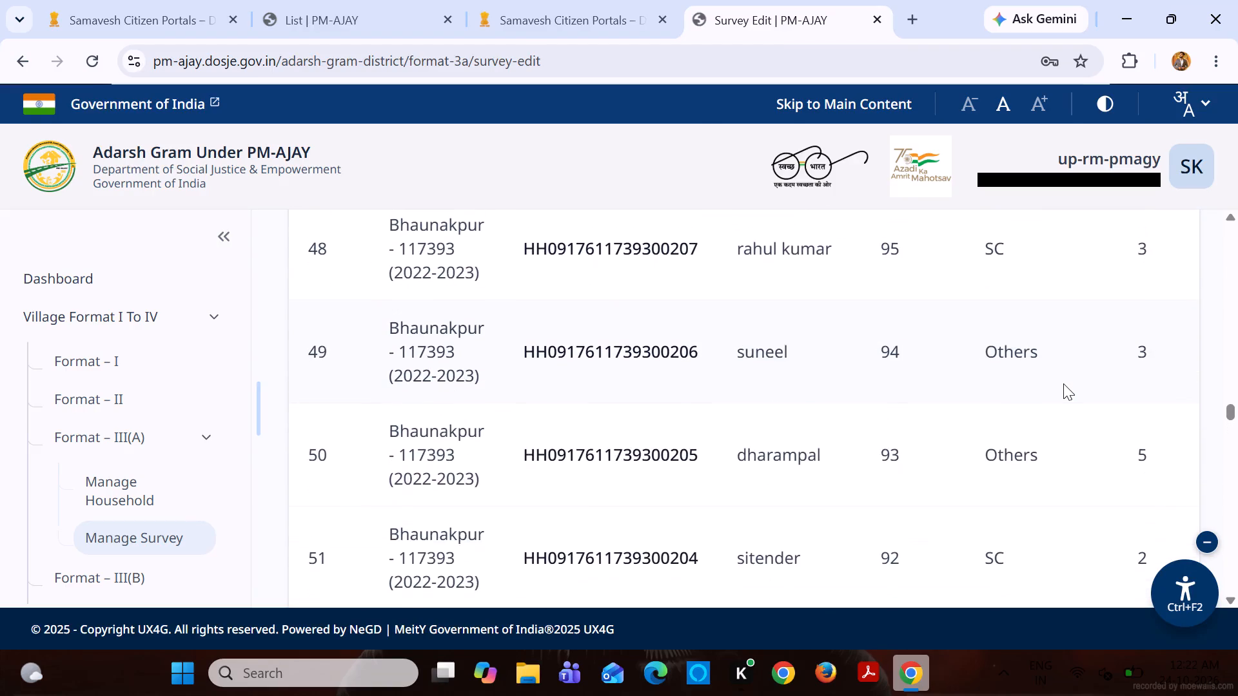
pyautogui.scroll(-4, 1063, 383)
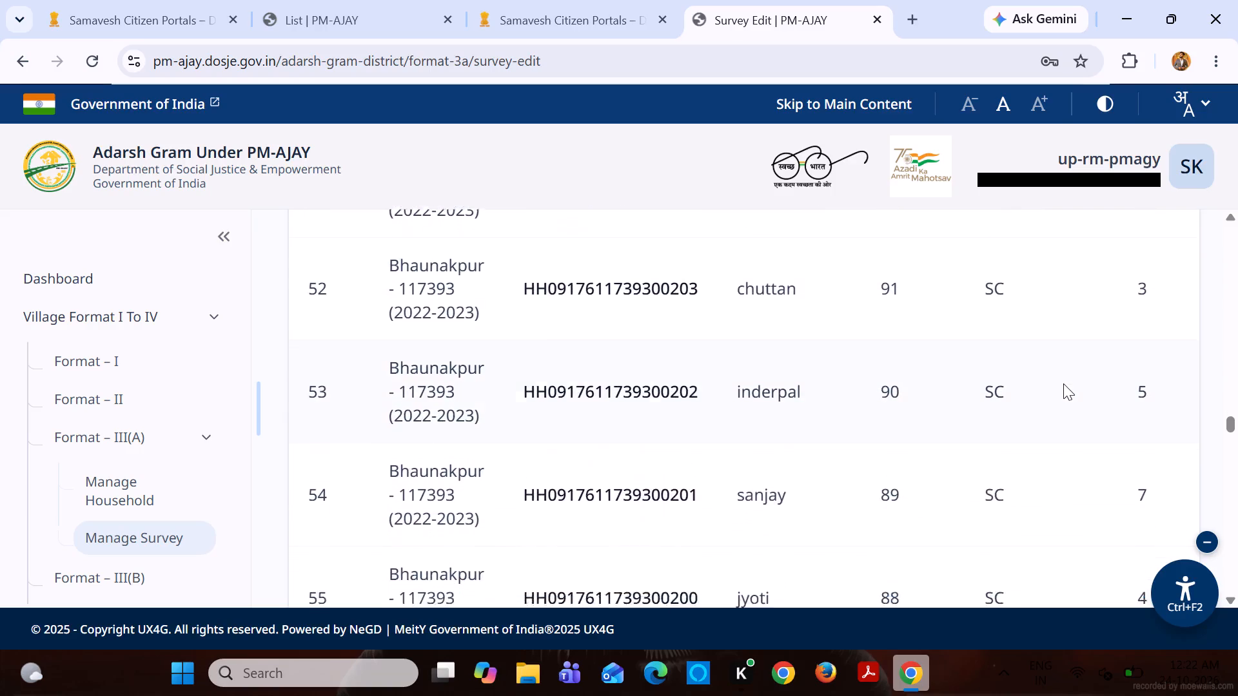
pyautogui.scroll(-1, 1063, 383)
pyautogui.hscroll(-6, 1063, 383)
pyautogui.click(1161, 384)
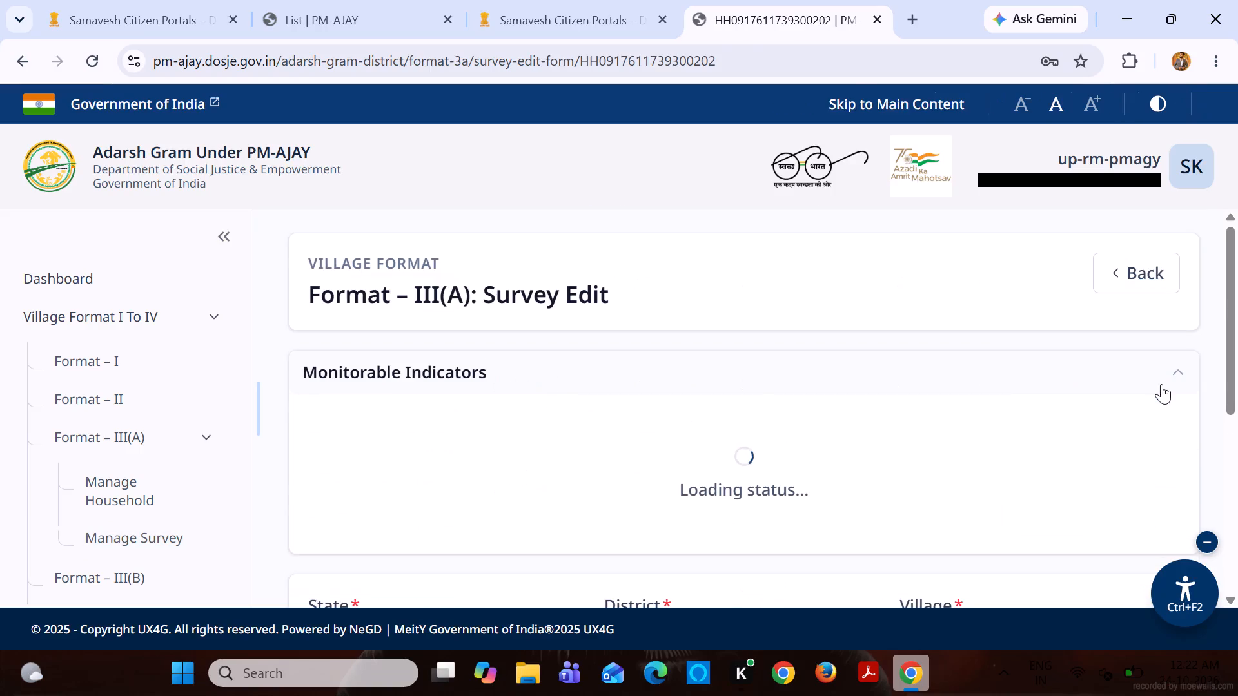
pyautogui.scroll(-6, 1005, 398)
pyautogui.click(876, 438)
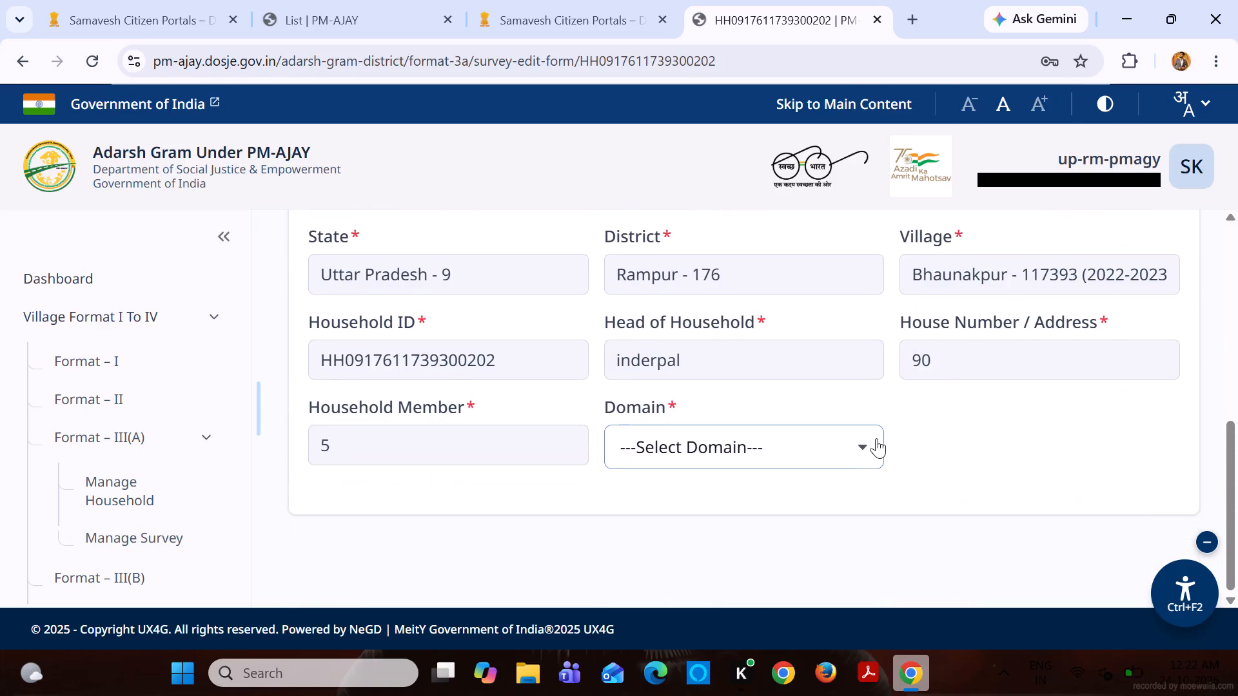
pyautogui.click(794, 233)
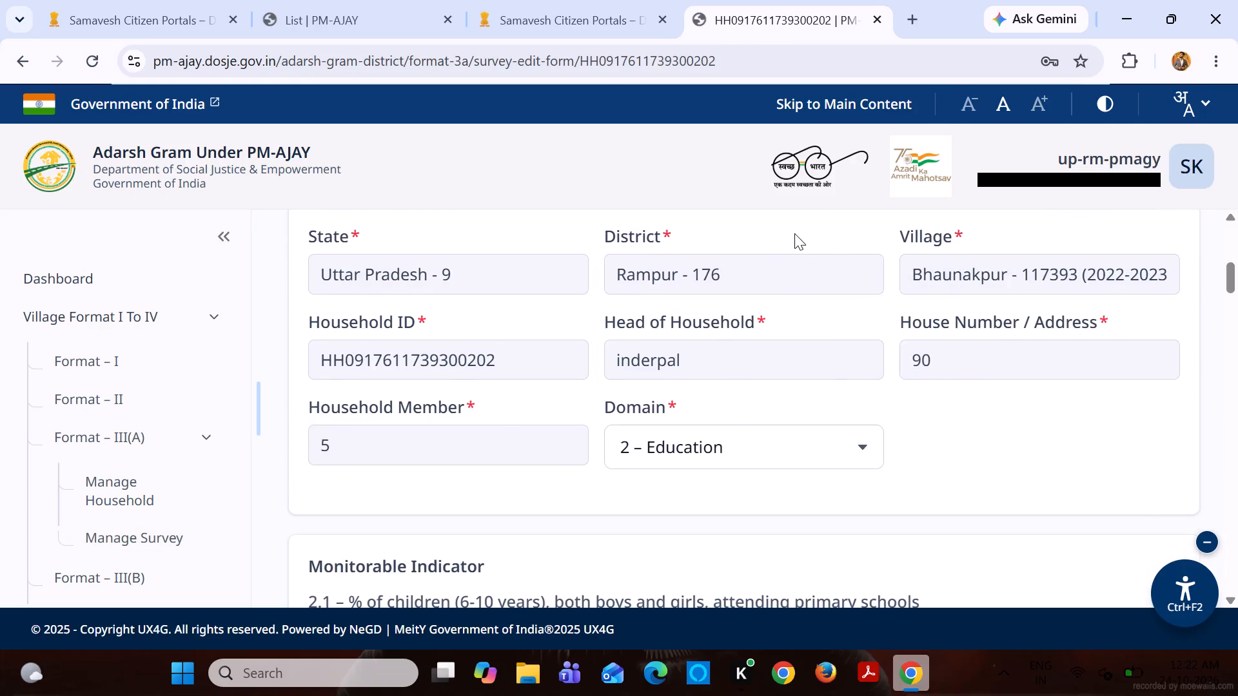
# Set the number of children aged 6-10 attending primary school to 2 for house number 90.
pyautogui.scroll(-4, 909, 427)
pyautogui.click(1022, 479)
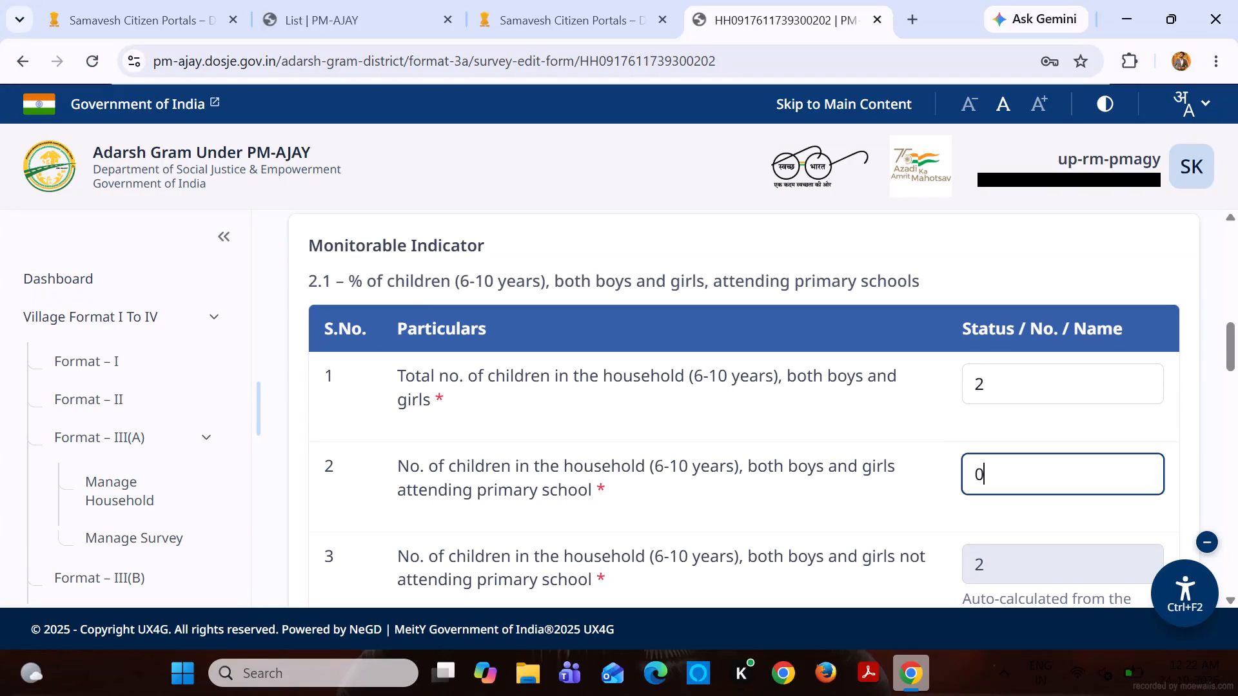
pyautogui.press('BackSpace')
pyautogui.press('2')
# Save the Education answers of house number 90 and return to the household list.
pyautogui.scroll(-5, 1022, 479)
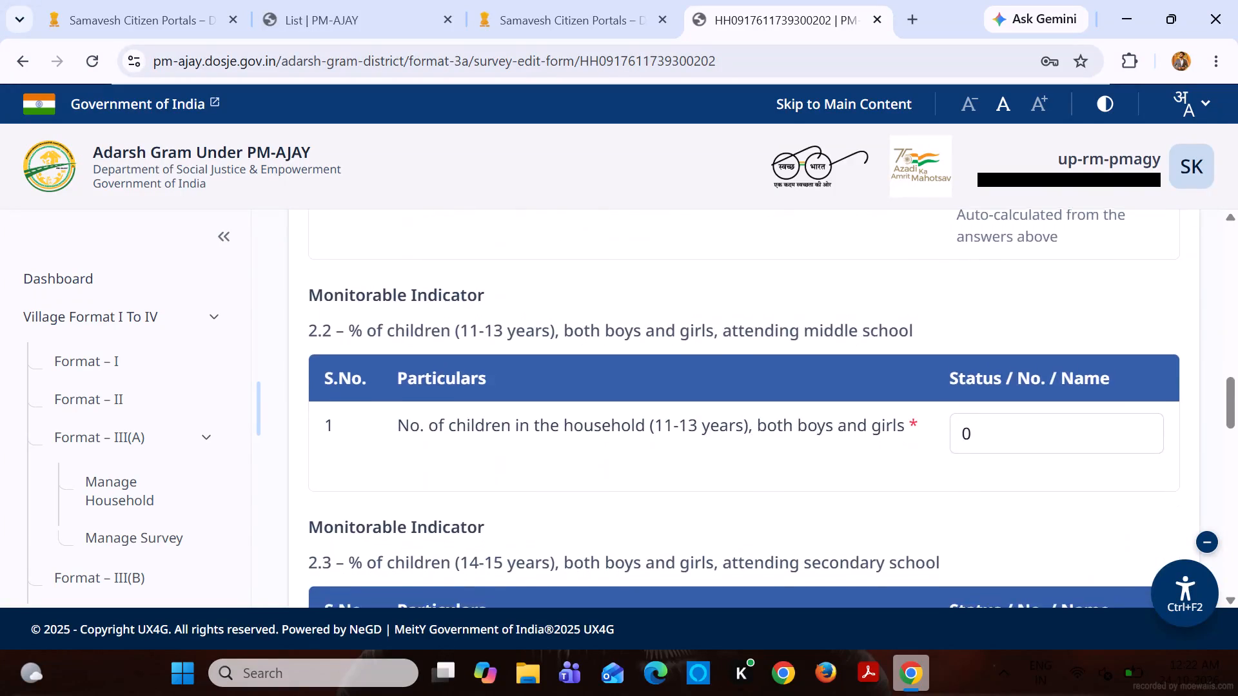
pyautogui.scroll(-9, 1022, 479)
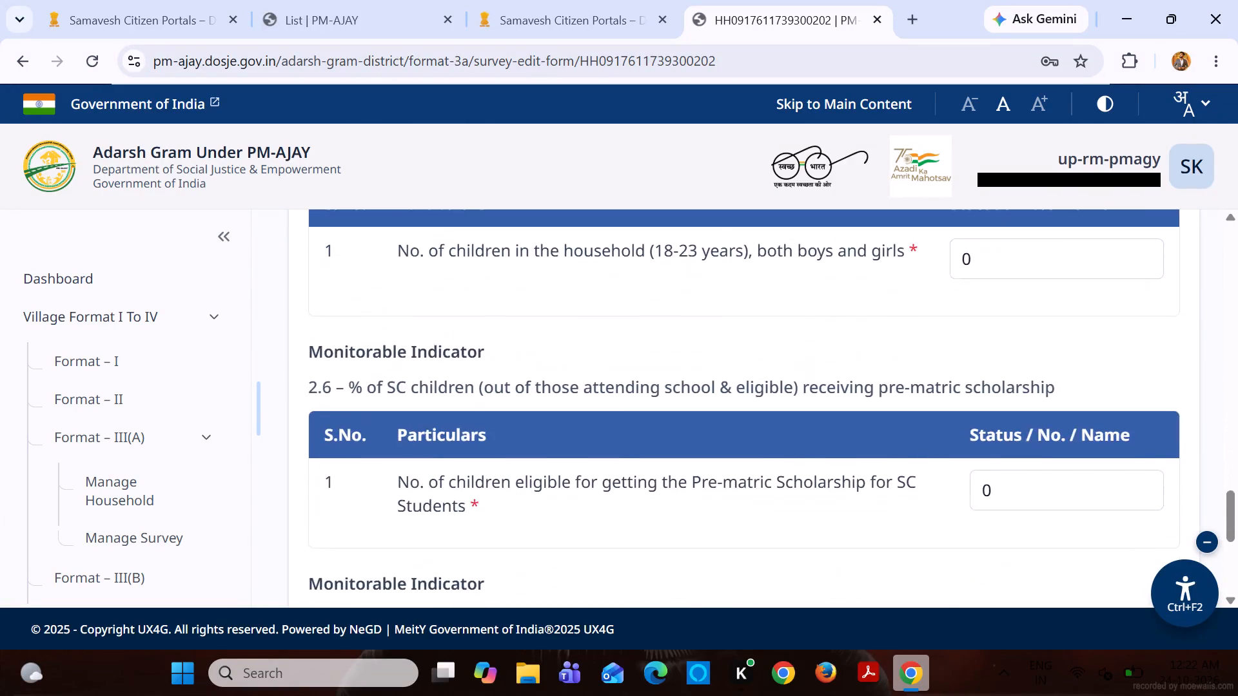
pyautogui.scroll(-6, 1022, 479)
pyautogui.click(1113, 473)
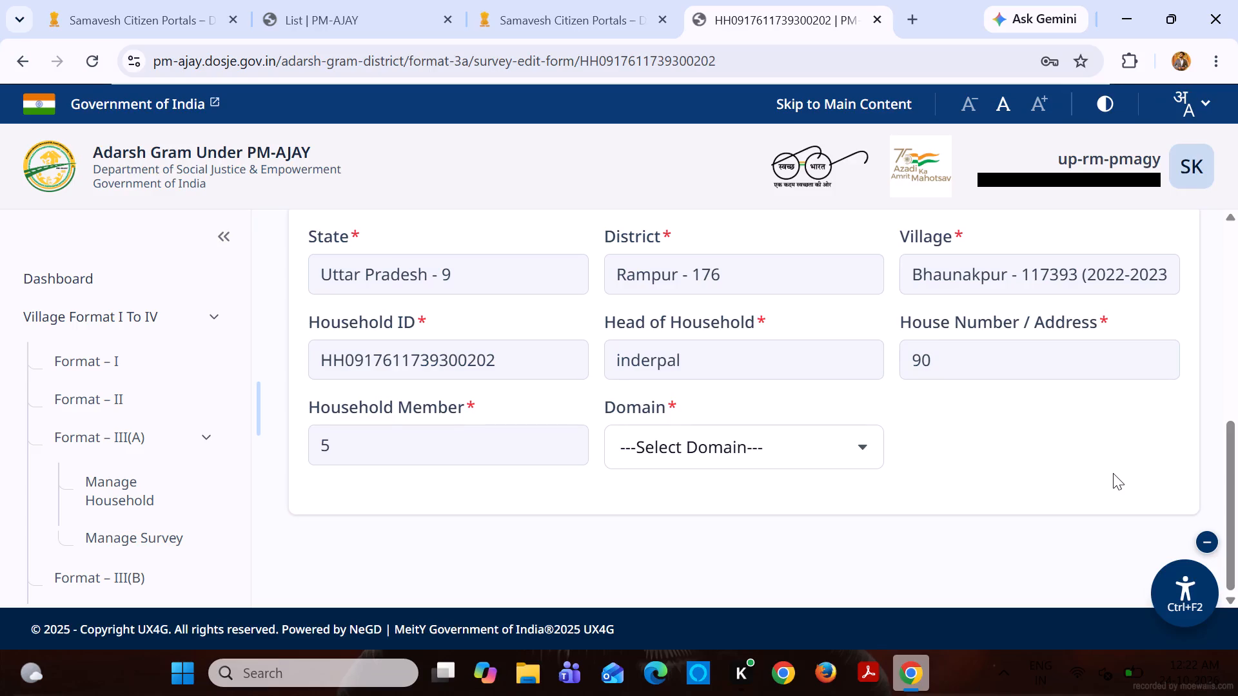
pyautogui.scroll(7, 1040, 304)
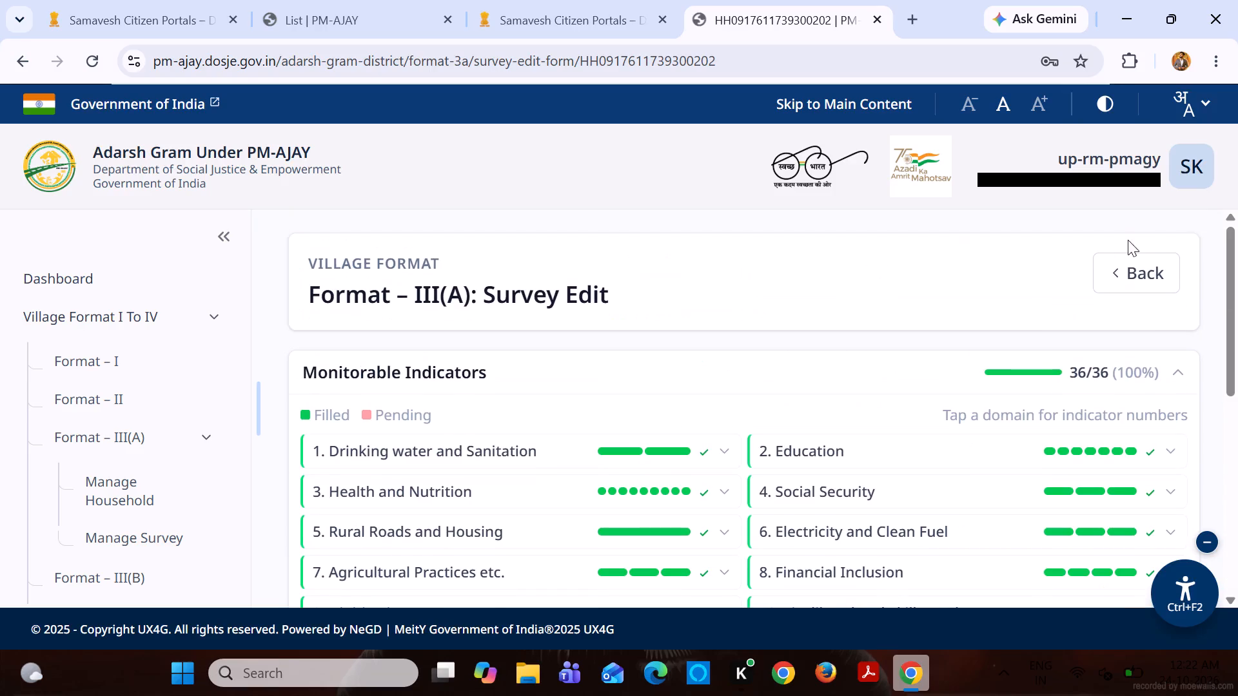
pyautogui.click(1123, 293)
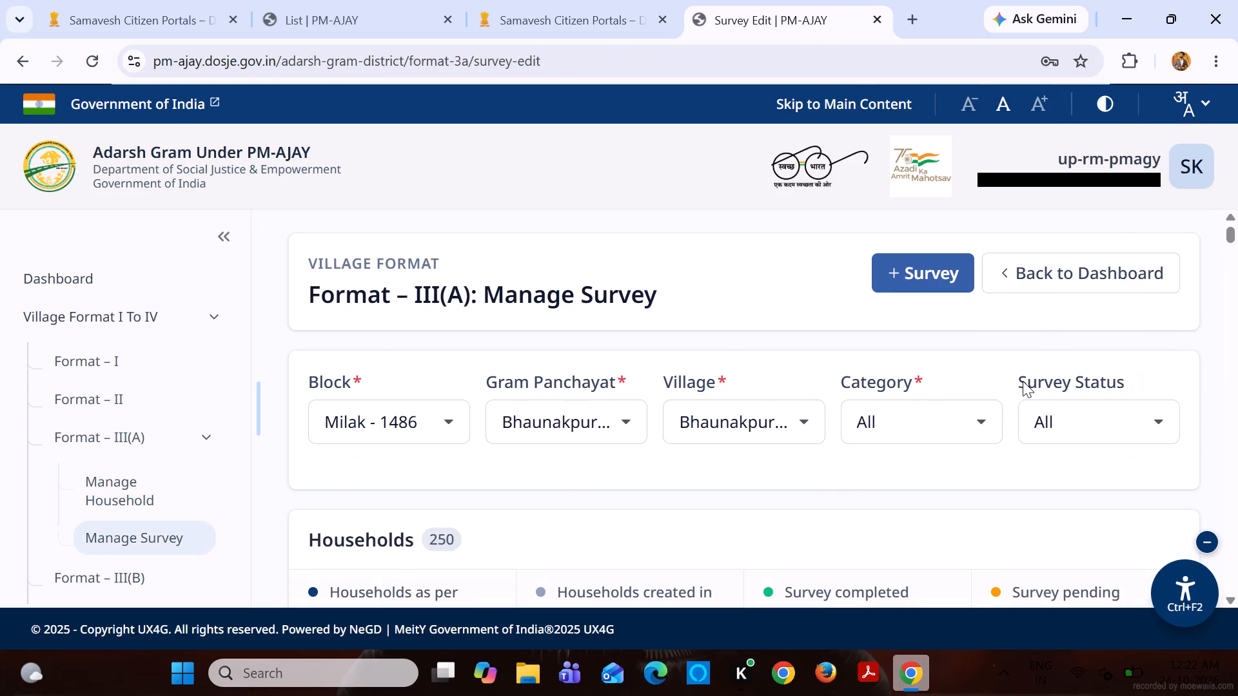
# Open the survey of household serial number 55 (house number 88) for editing and select the domain 2 – Education.
pyautogui.scroll(-11, 1023, 381)
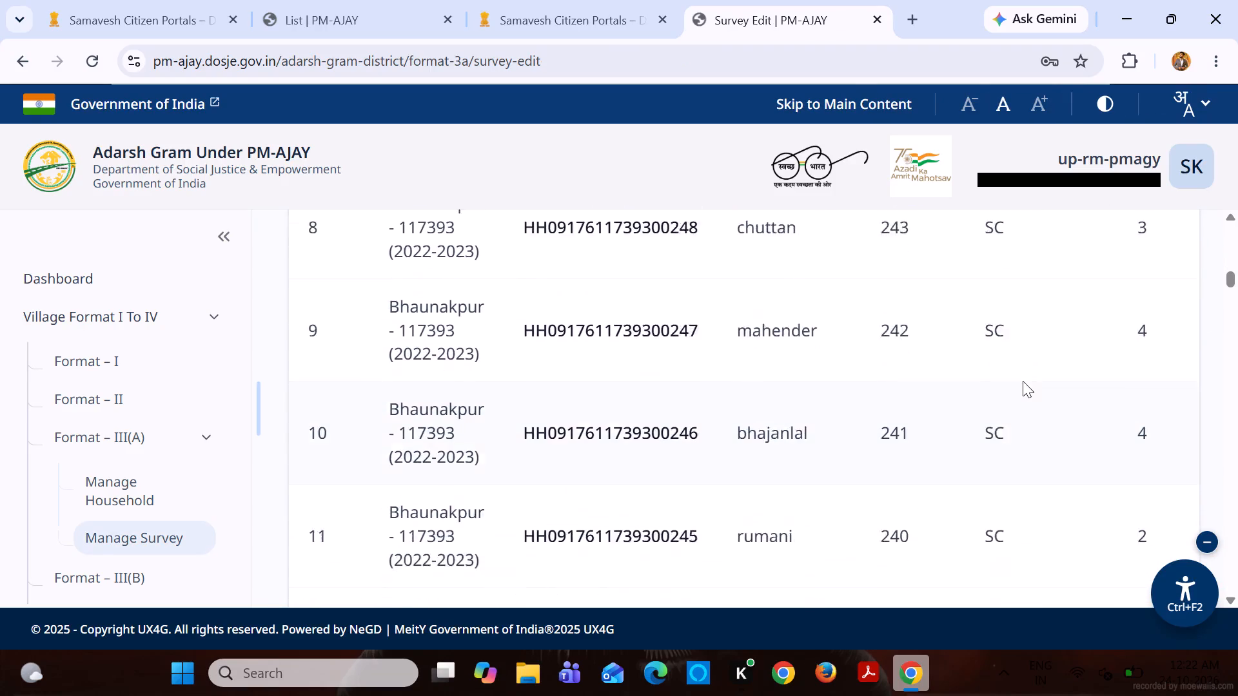
pyautogui.scroll(-9, 1023, 381)
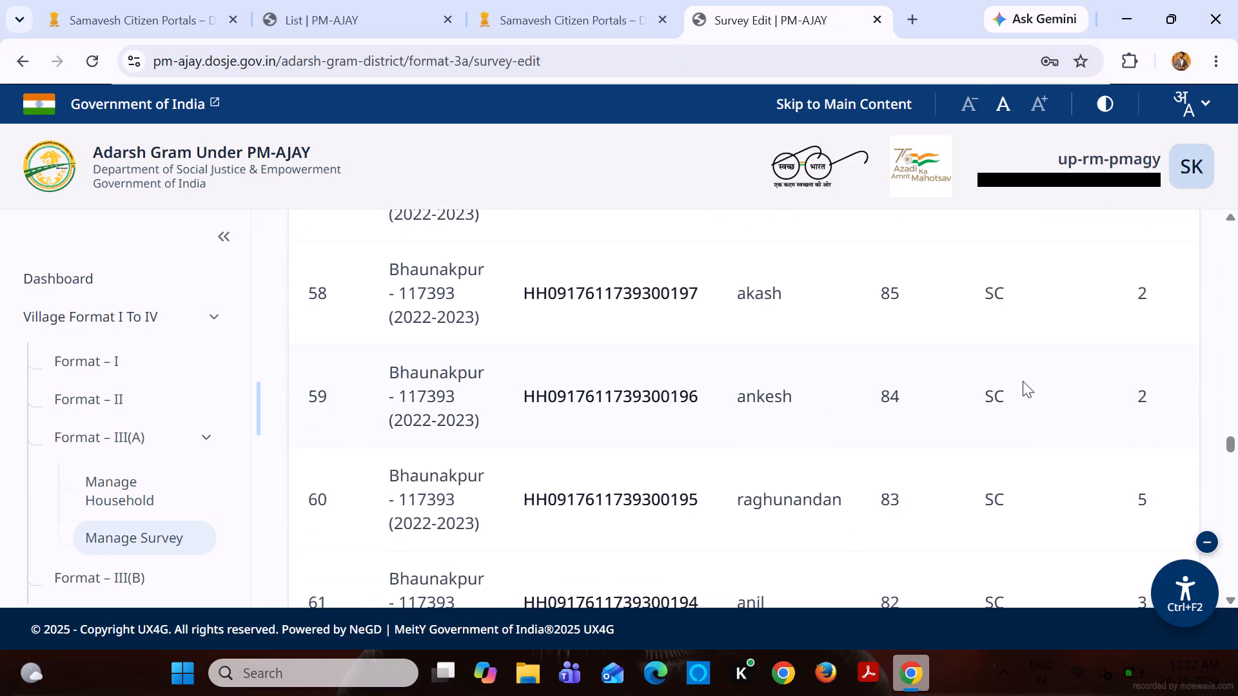
pyautogui.hscroll(-4, 1023, 381)
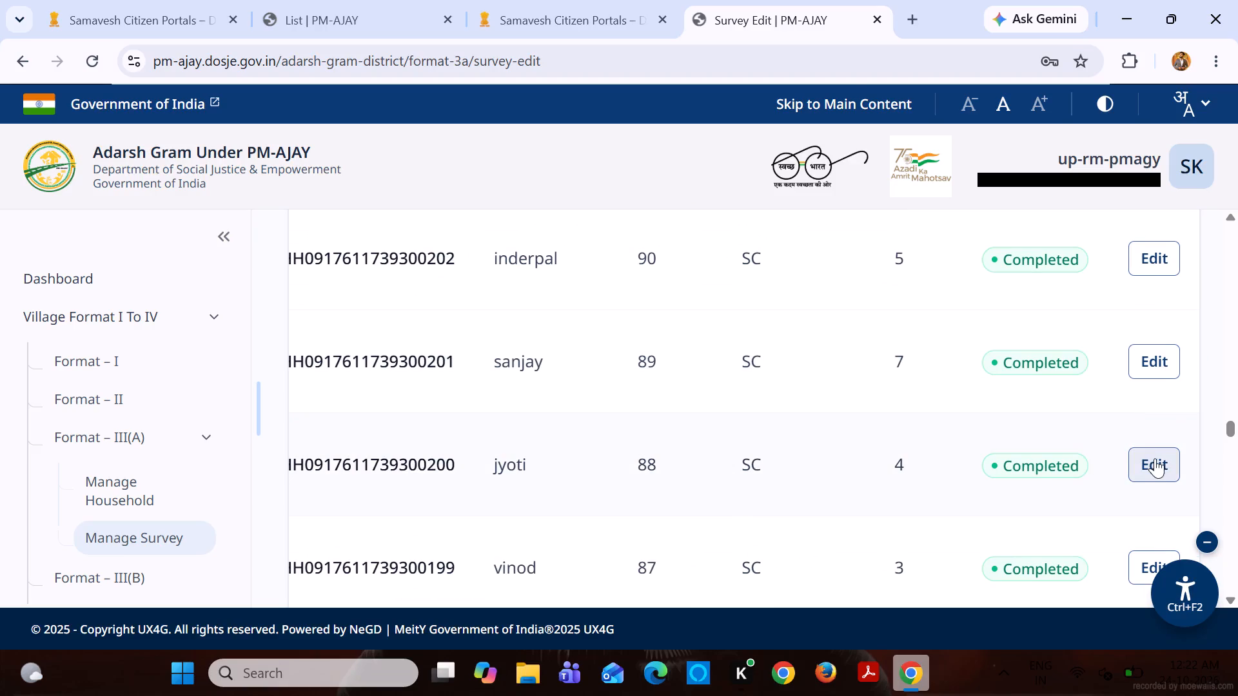
pyautogui.click(1155, 458)
pyautogui.scroll(-5, 1012, 466)
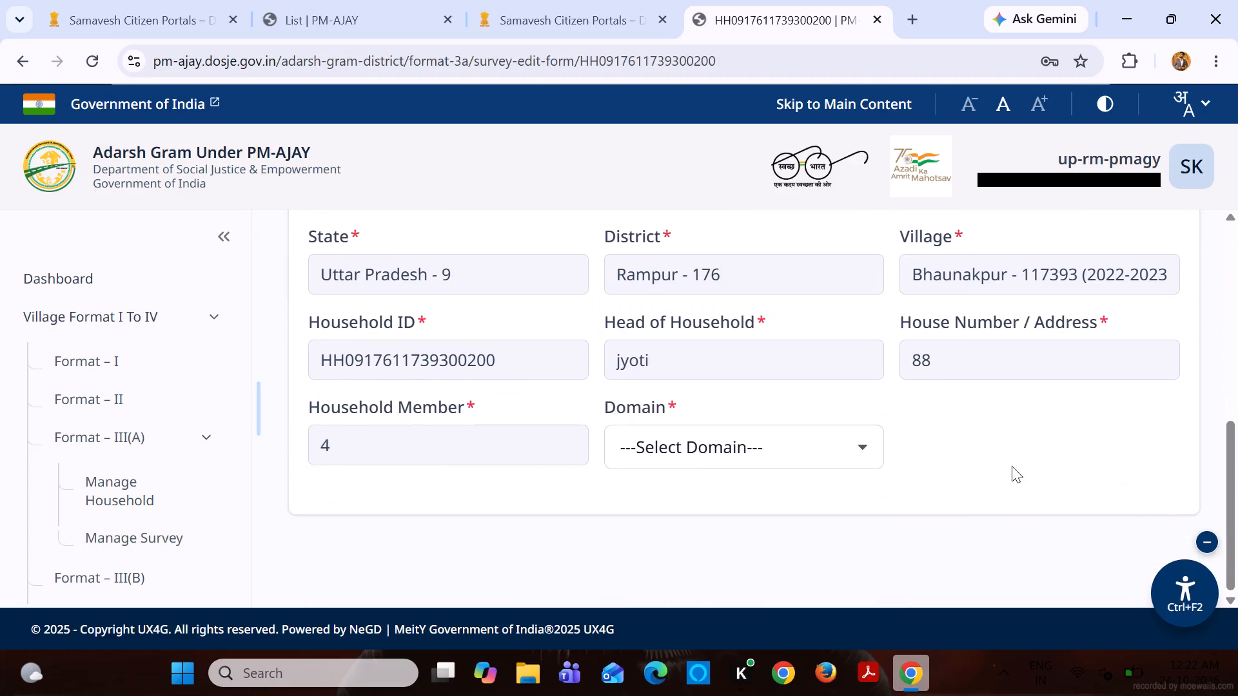
pyautogui.click(870, 461)
pyautogui.click(777, 221)
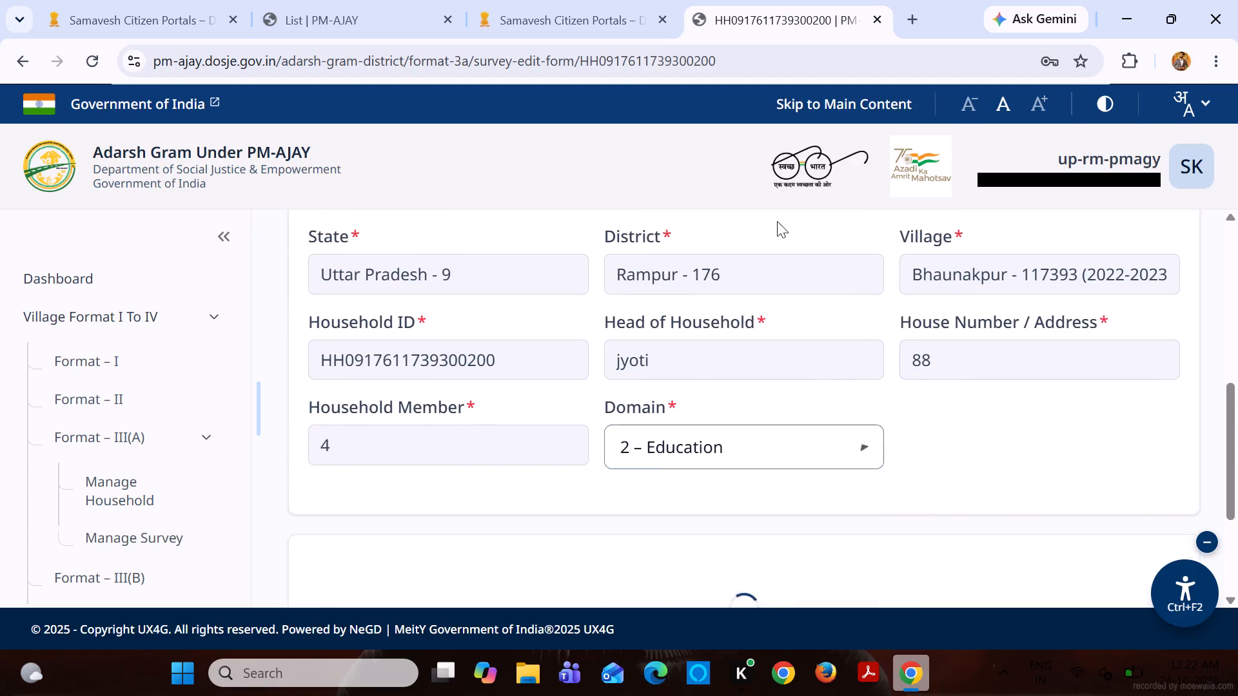
# Set the number of children aged 16-17 attending higher secondary school to 1 for house number 88.
pyautogui.scroll(-3, 976, 417)
pyautogui.scroll(-4, 1020, 389)
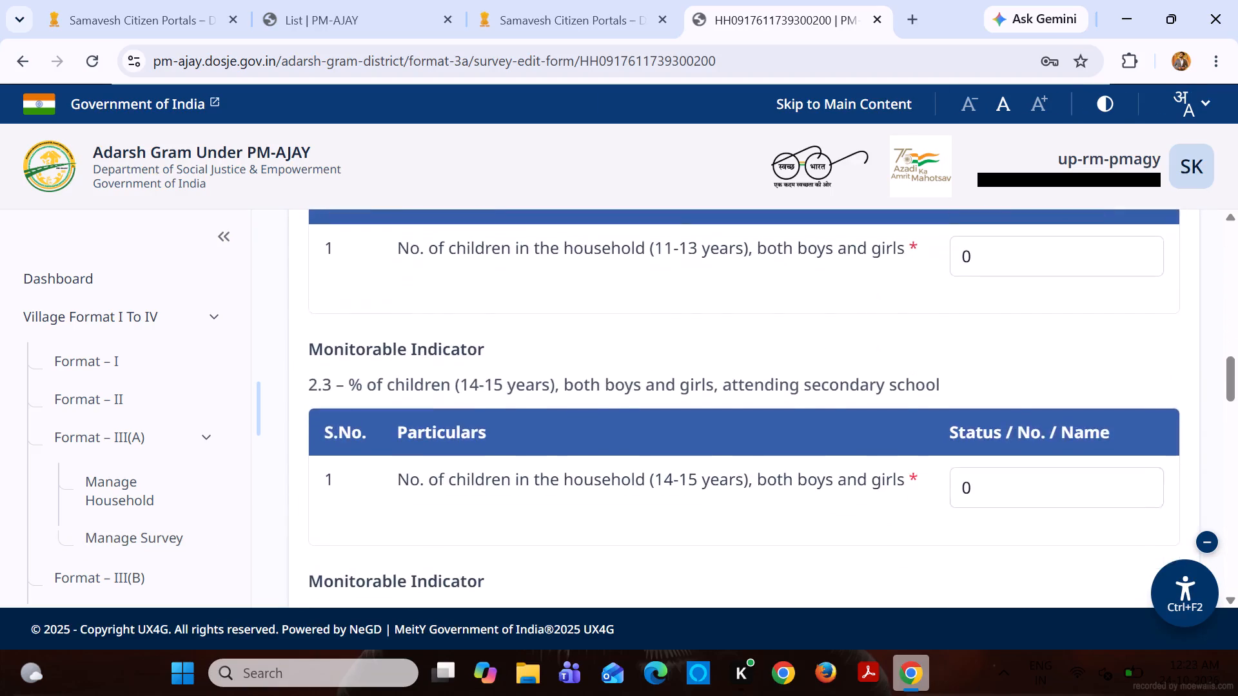
pyautogui.scroll(-3, 1020, 389)
pyautogui.click(1020, 389)
pyautogui.press('BackSpace')
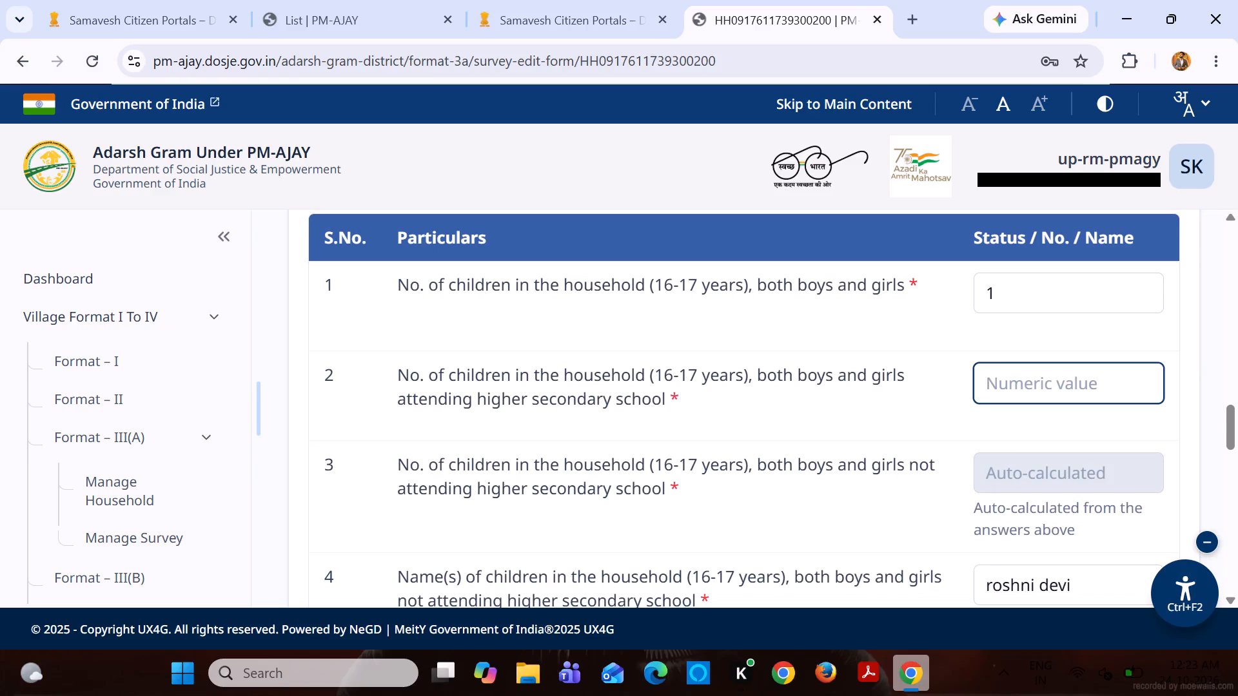
pyautogui.press('1')
pyautogui.scroll(-3, 1020, 389)
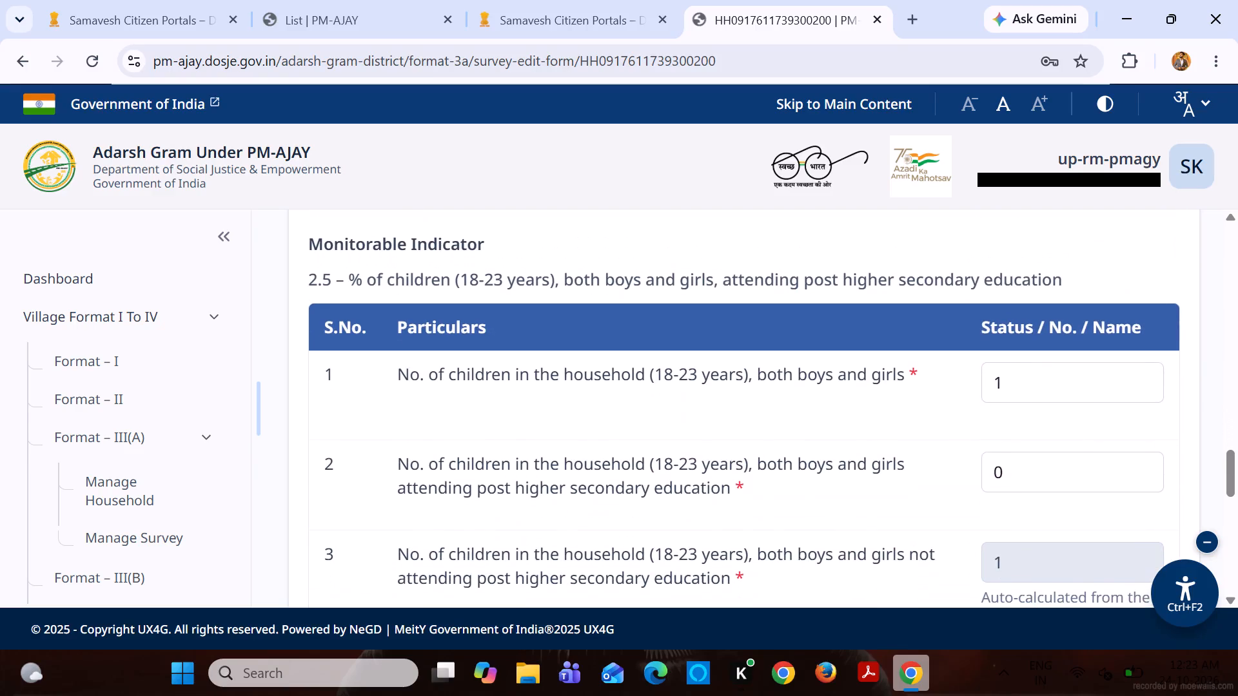
# Set the number of children aged 18-23 attending post higher secondary education to 1 for house number 88.
pyautogui.click(1027, 456)
pyautogui.press('BackSpace')
pyautogui.press('1')
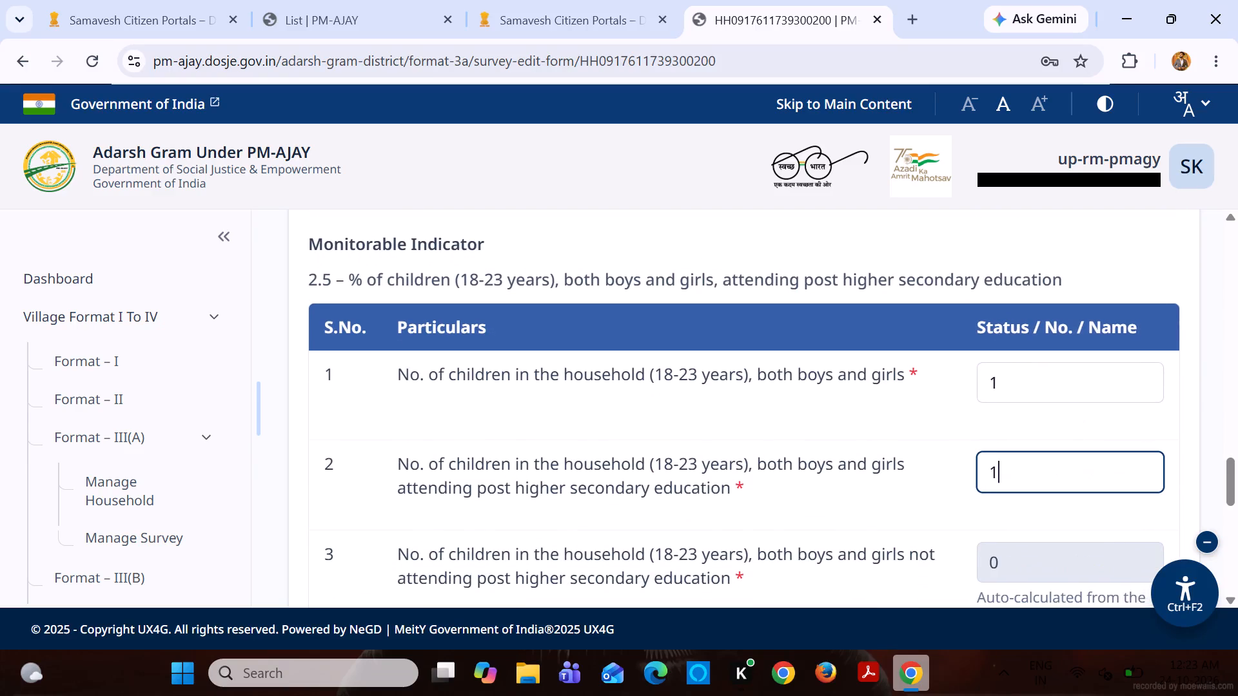
# Save the Education answers of house number 88 and return to the household list.
pyautogui.scroll(-7, 1027, 456)
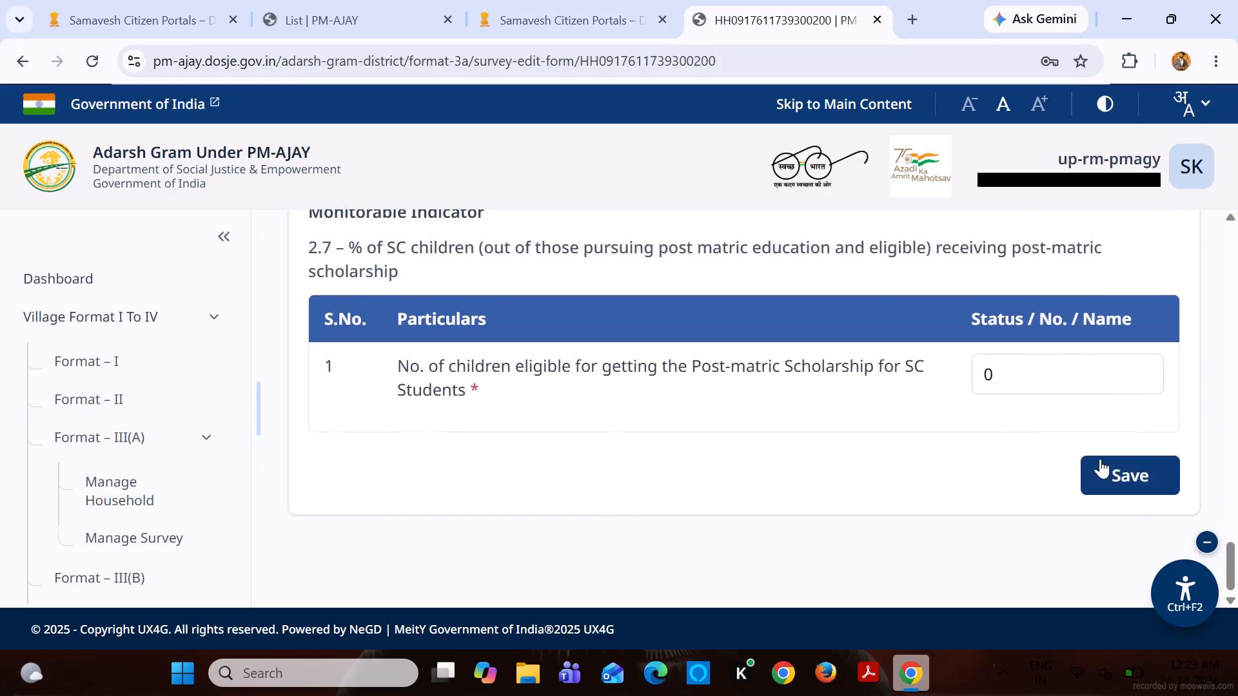
pyautogui.click(1122, 467)
pyautogui.scroll(4, 1076, 309)
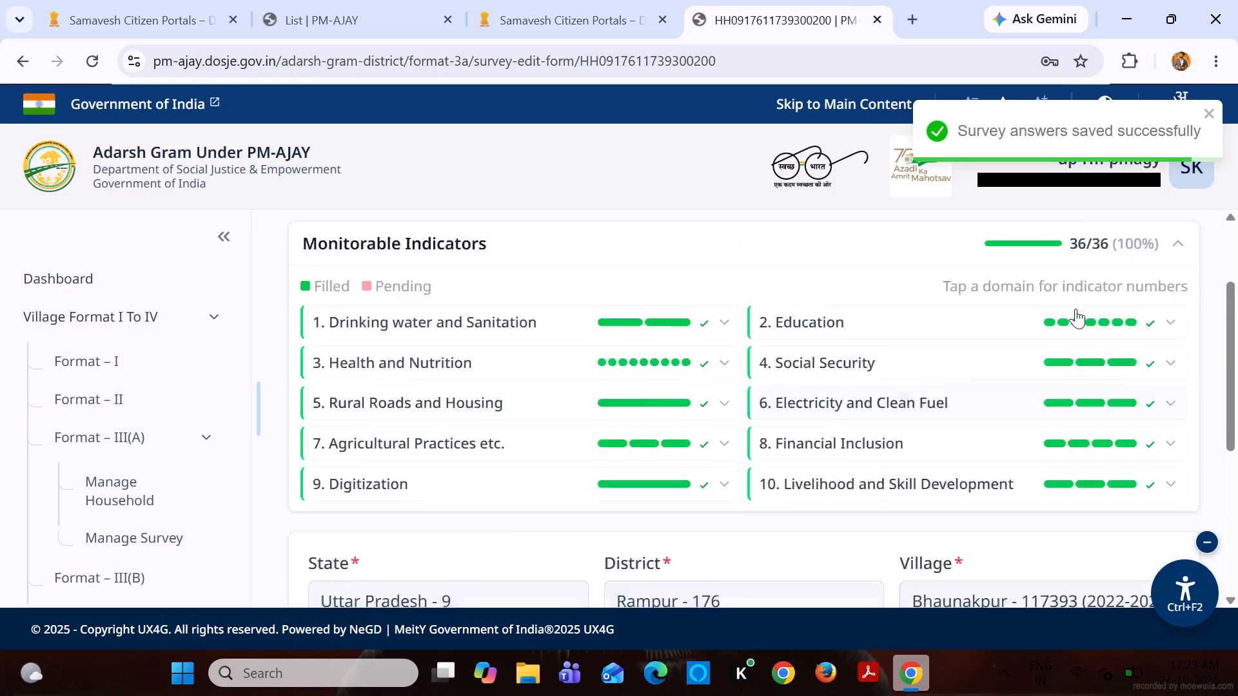
pyautogui.scroll(2, 1076, 309)
pyautogui.click(1127, 275)
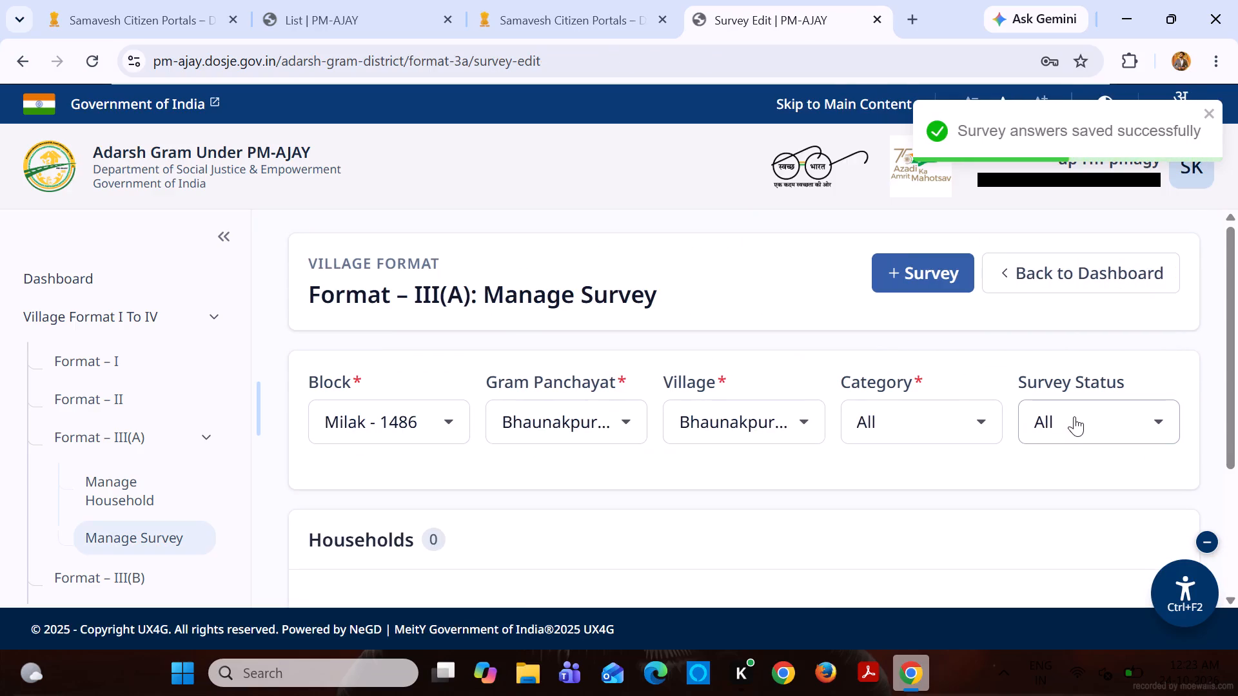
# Open the survey of household serial number 57 (house number 86) for editing and select the domain 2 – Education.
pyautogui.scroll(-3, 1074, 416)
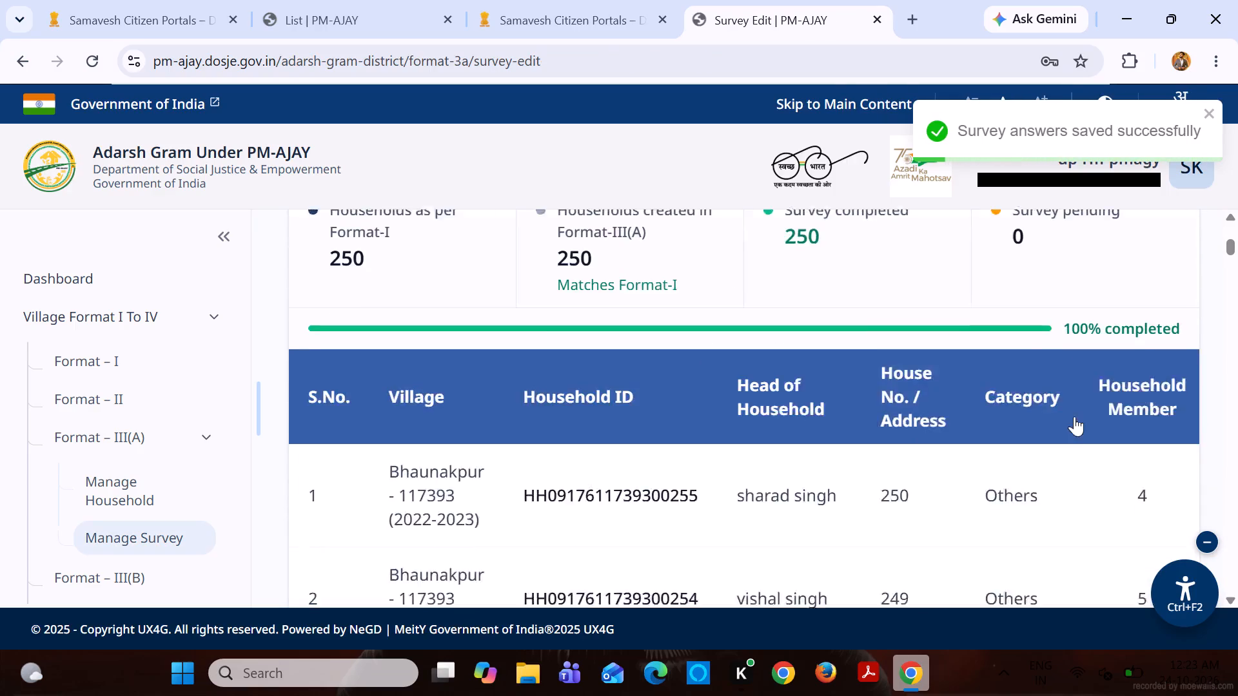
pyautogui.scroll(-11, 1074, 416)
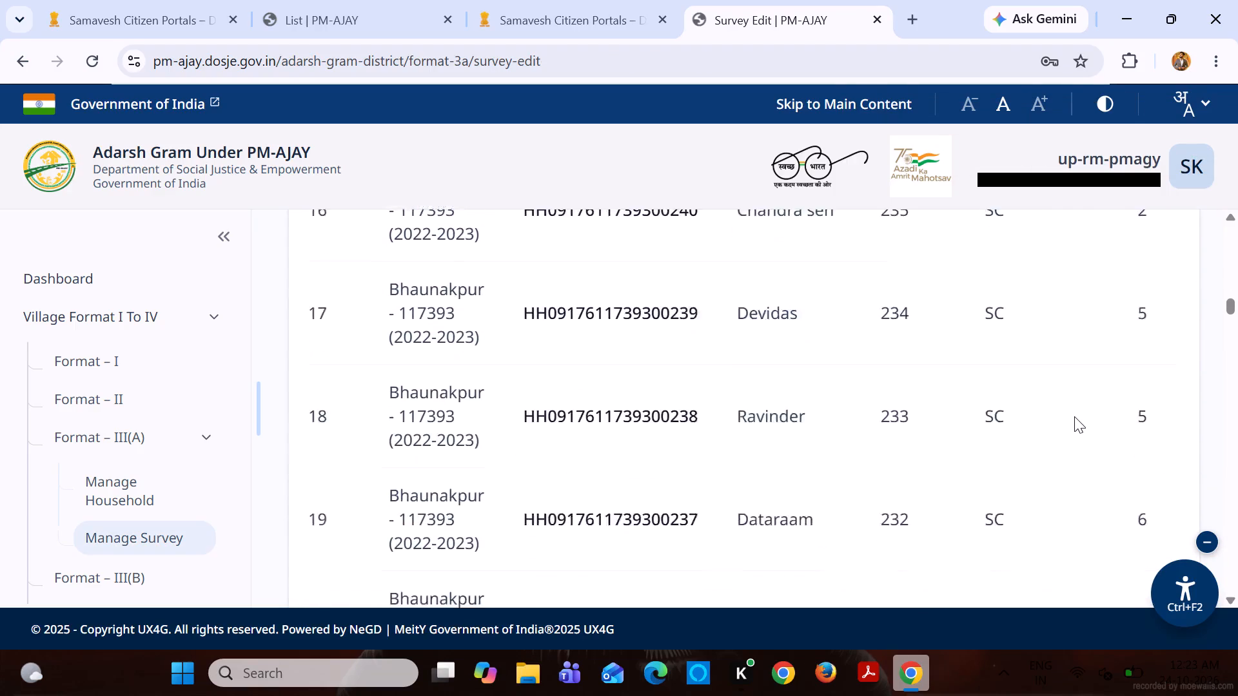
pyautogui.scroll(-9, 1074, 416)
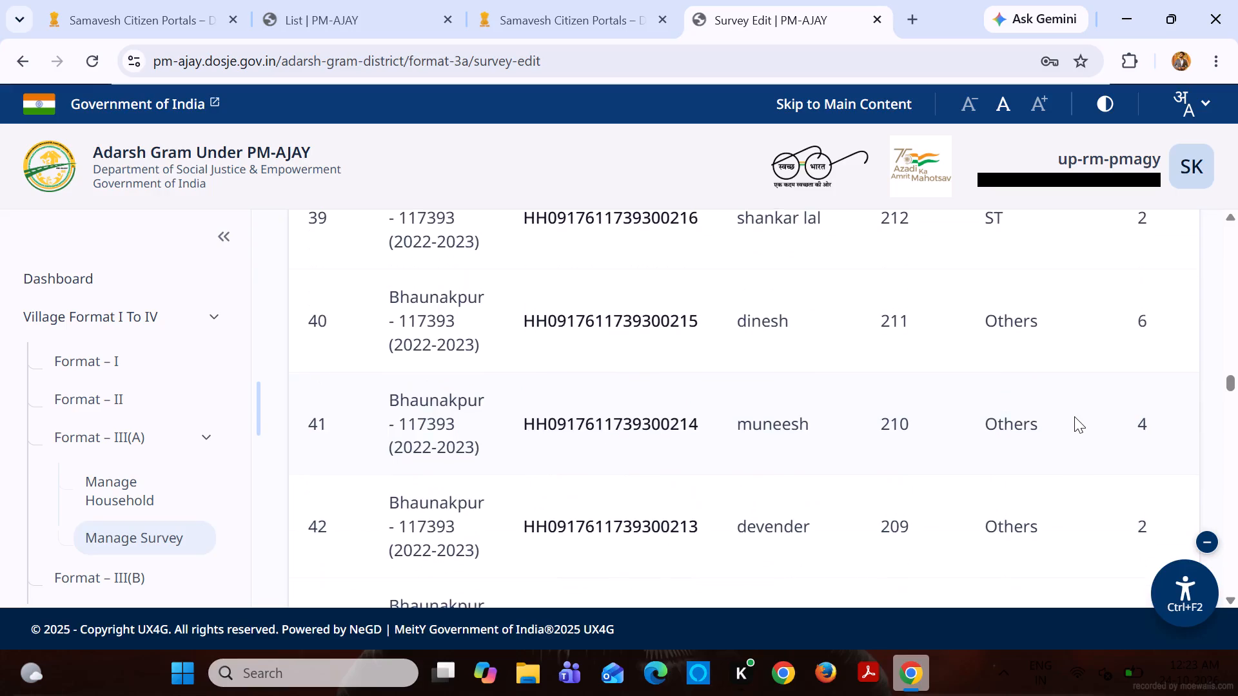
pyautogui.scroll(-8, 1074, 416)
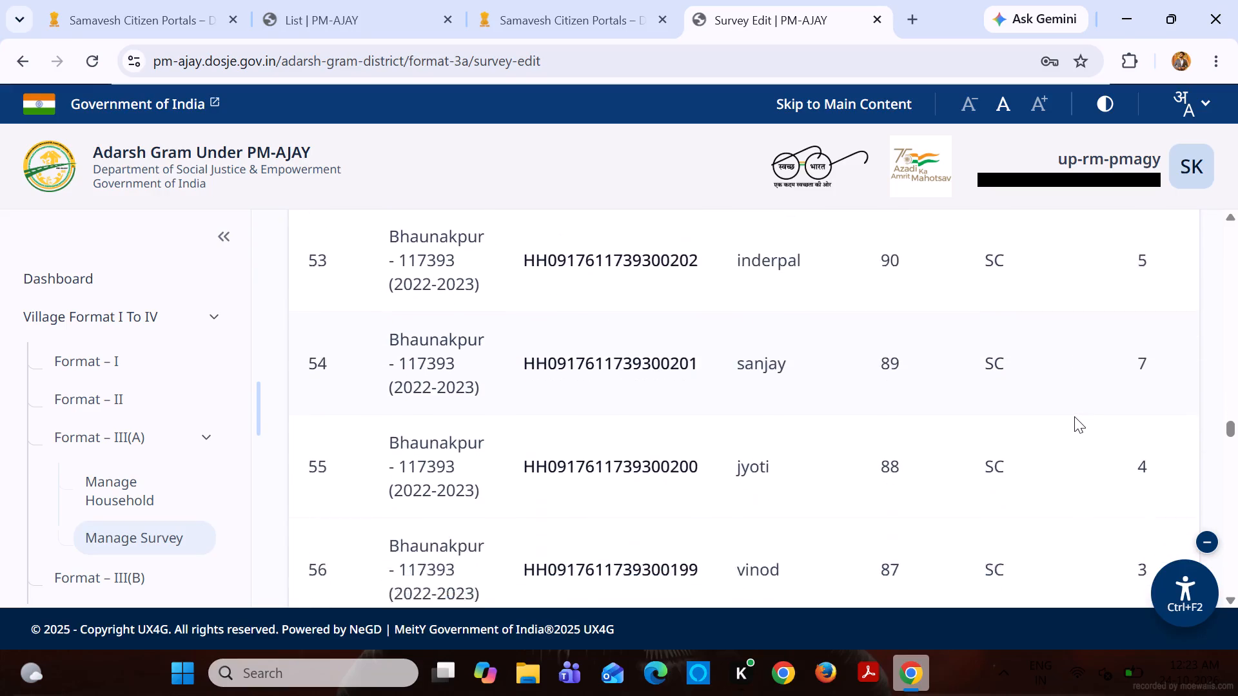
pyautogui.scroll(-4, 1074, 416)
pyautogui.hscroll(-5, 1074, 416)
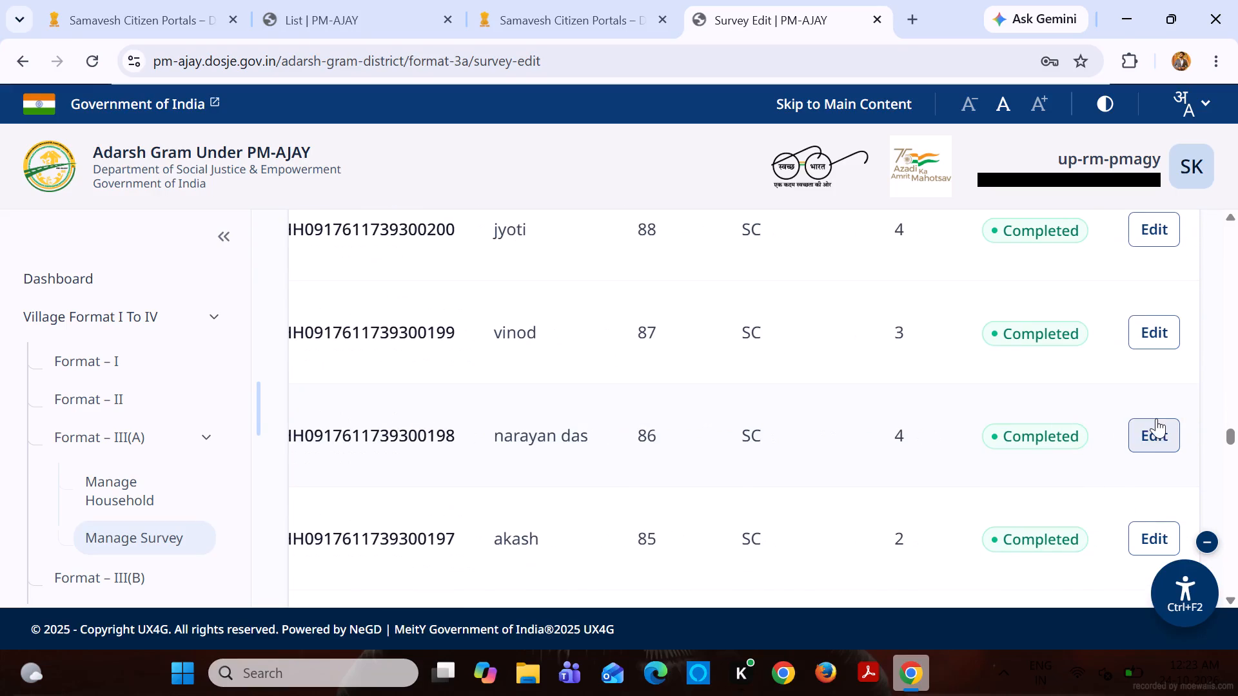
pyautogui.click(1155, 423)
pyautogui.scroll(-6, 976, 430)
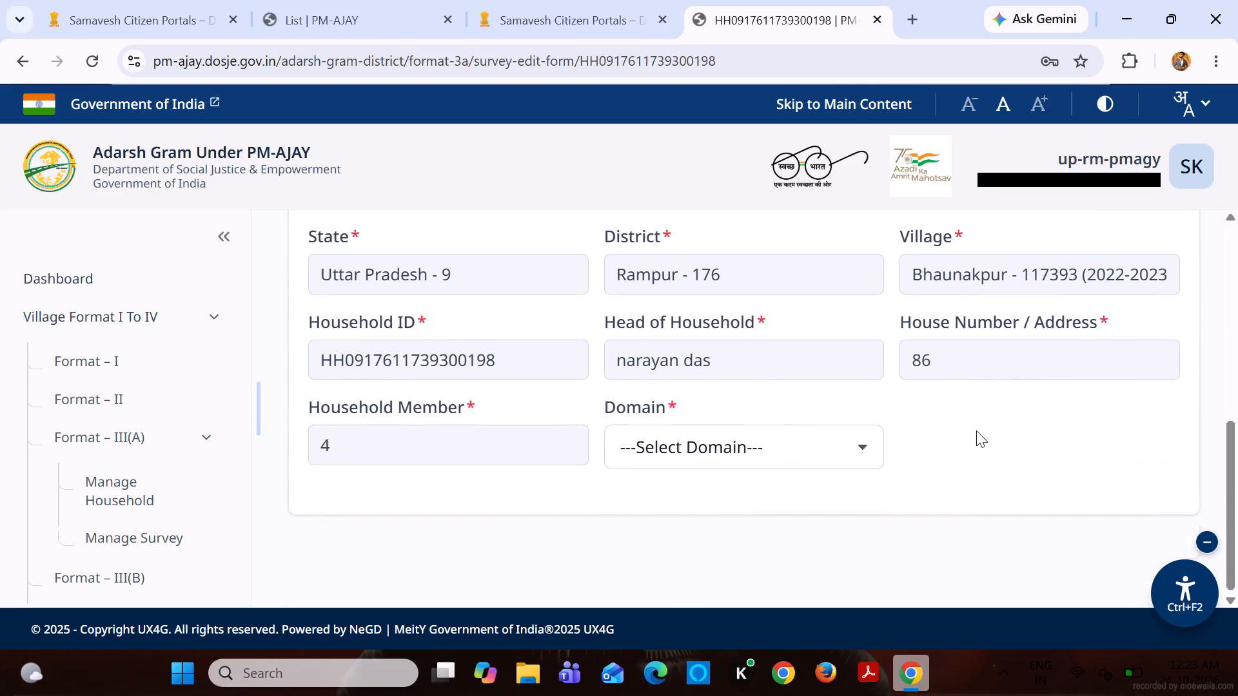
pyautogui.scroll(-1, 976, 430)
pyautogui.click(858, 440)
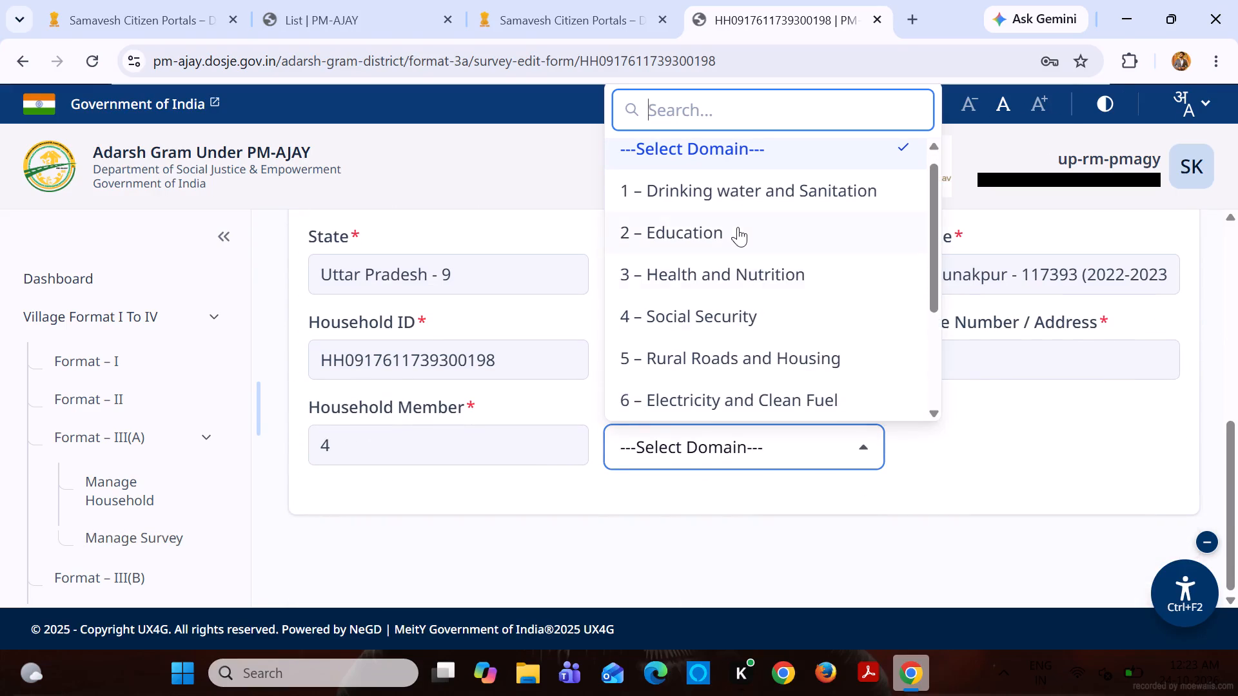
pyautogui.click(738, 227)
# Set the number of children aged 11-13 attending middle school to 1 for house number 86.
pyautogui.scroll(-6, 972, 427)
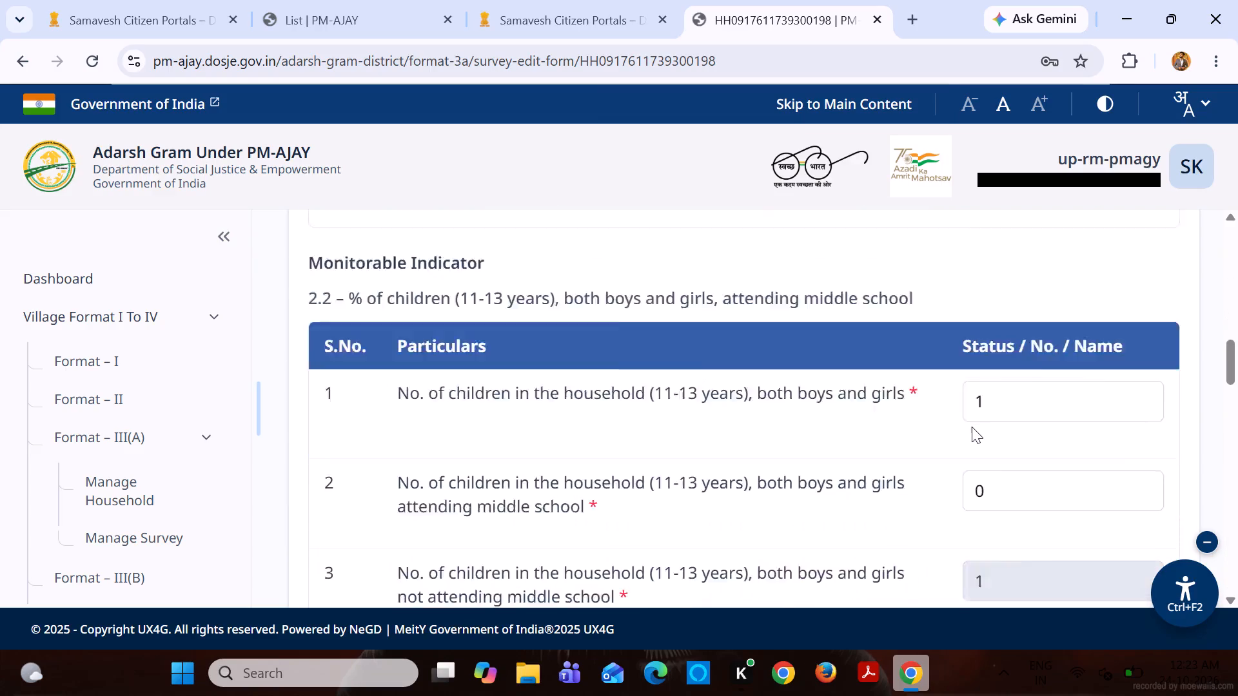
pyautogui.scroll(-1, 972, 427)
pyautogui.click(1029, 346)
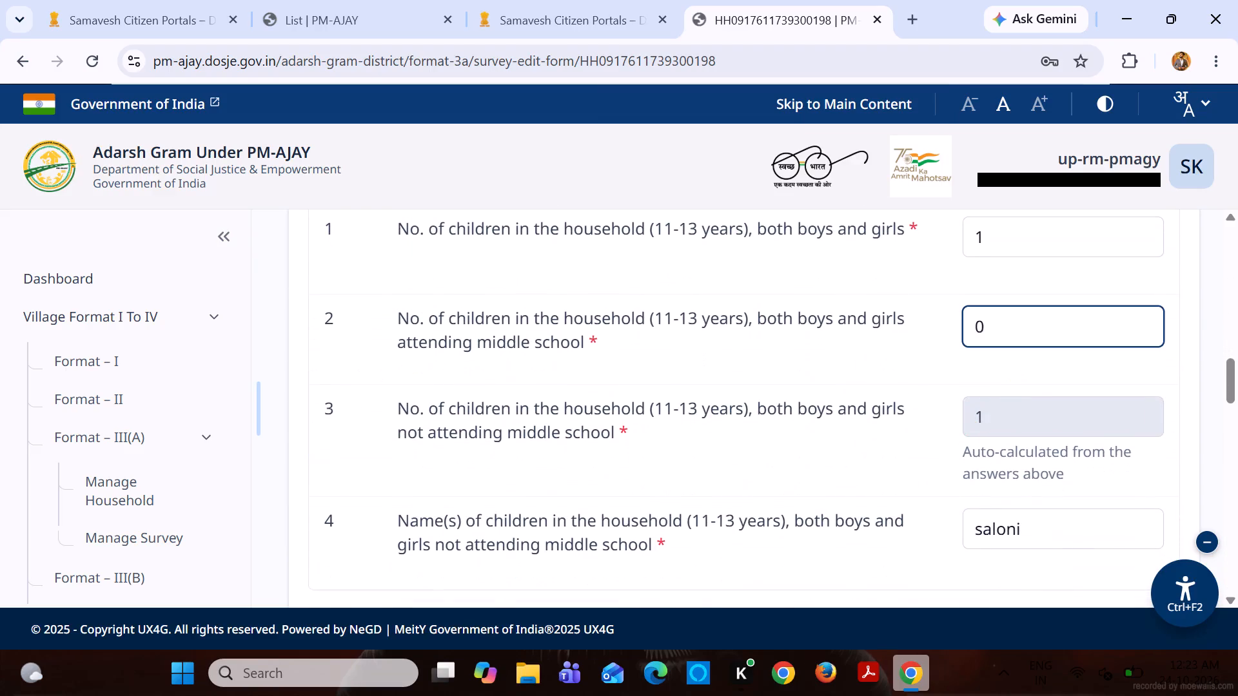
pyautogui.press('BackSpace')
pyautogui.press('1')
# Set the number of children aged 16-17 attending higher secondary school to 1 for house number 86.
pyautogui.scroll(-4, 1029, 346)
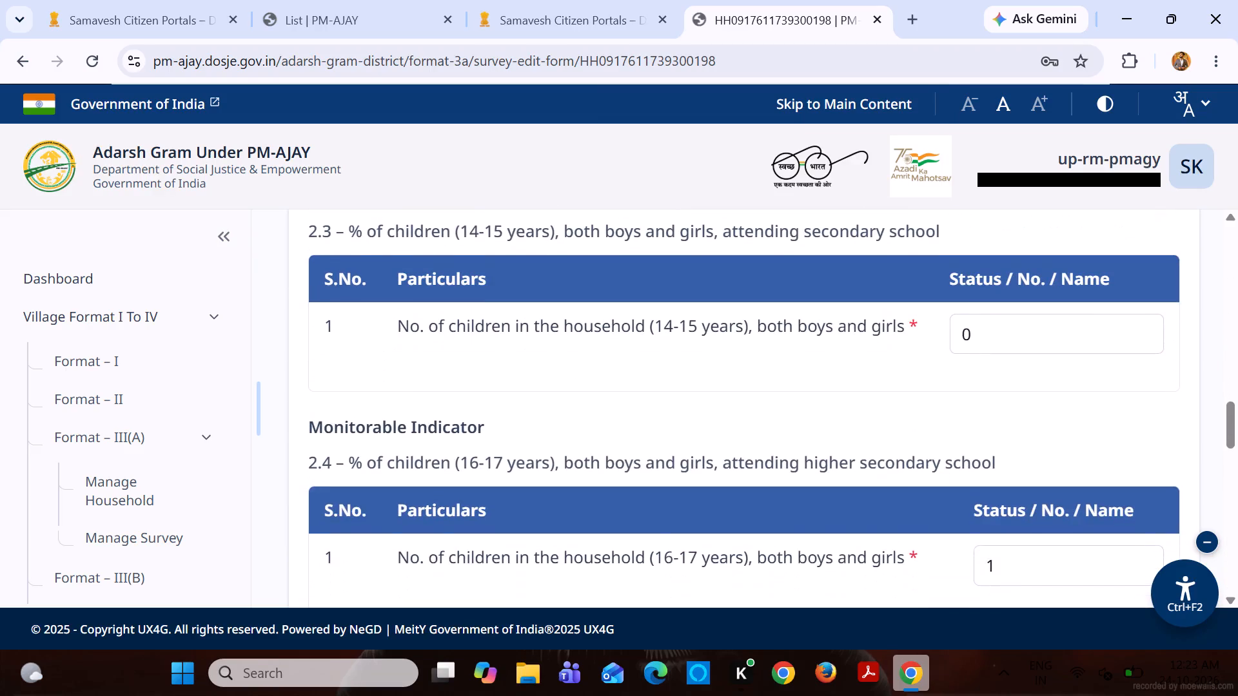
pyautogui.scroll(-2, 1108, 391)
pyautogui.click(1082, 398)
pyautogui.press('BackSpace')
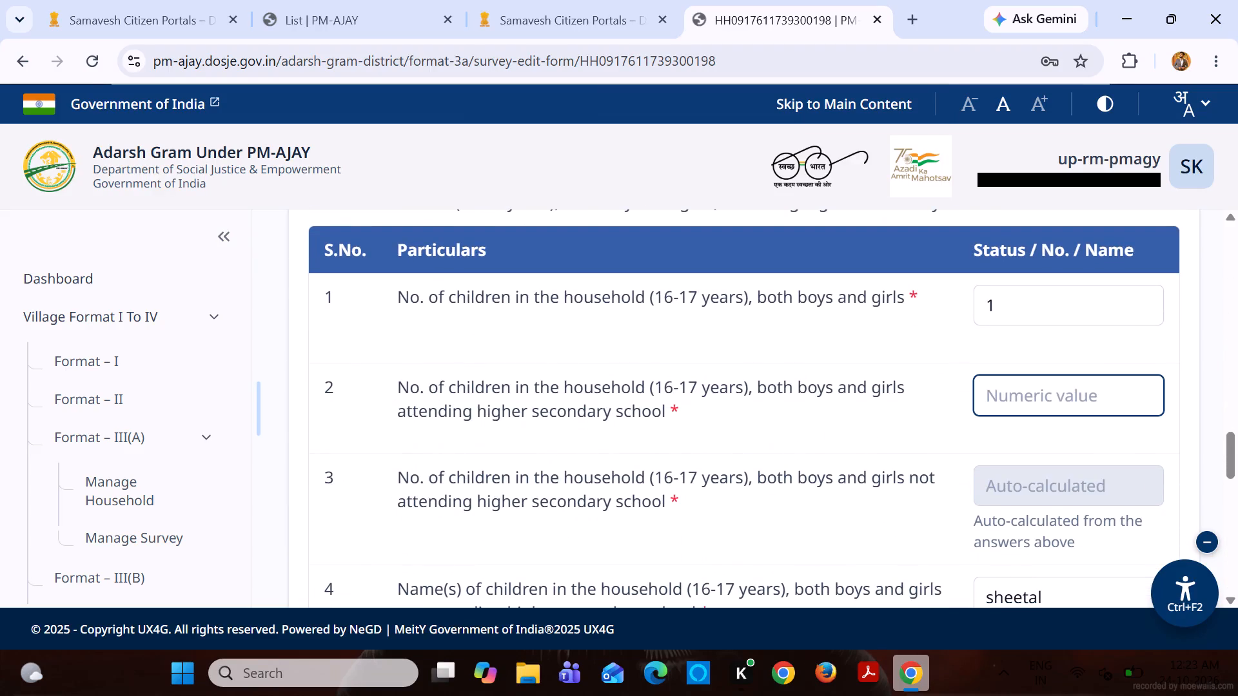
pyautogui.press('1')
# Save the Education answers of house number 86 and return to the household list.
pyautogui.scroll(-5, 1082, 398)
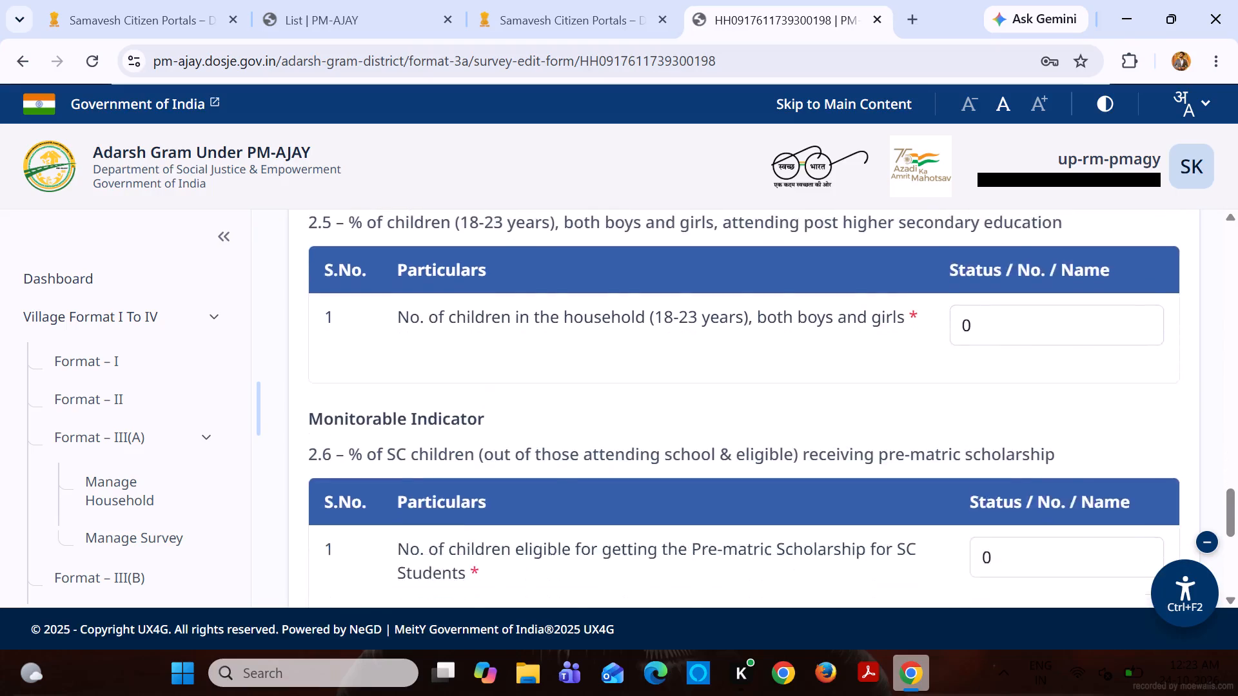
pyautogui.scroll(-6, 1082, 398)
pyautogui.click(1129, 474)
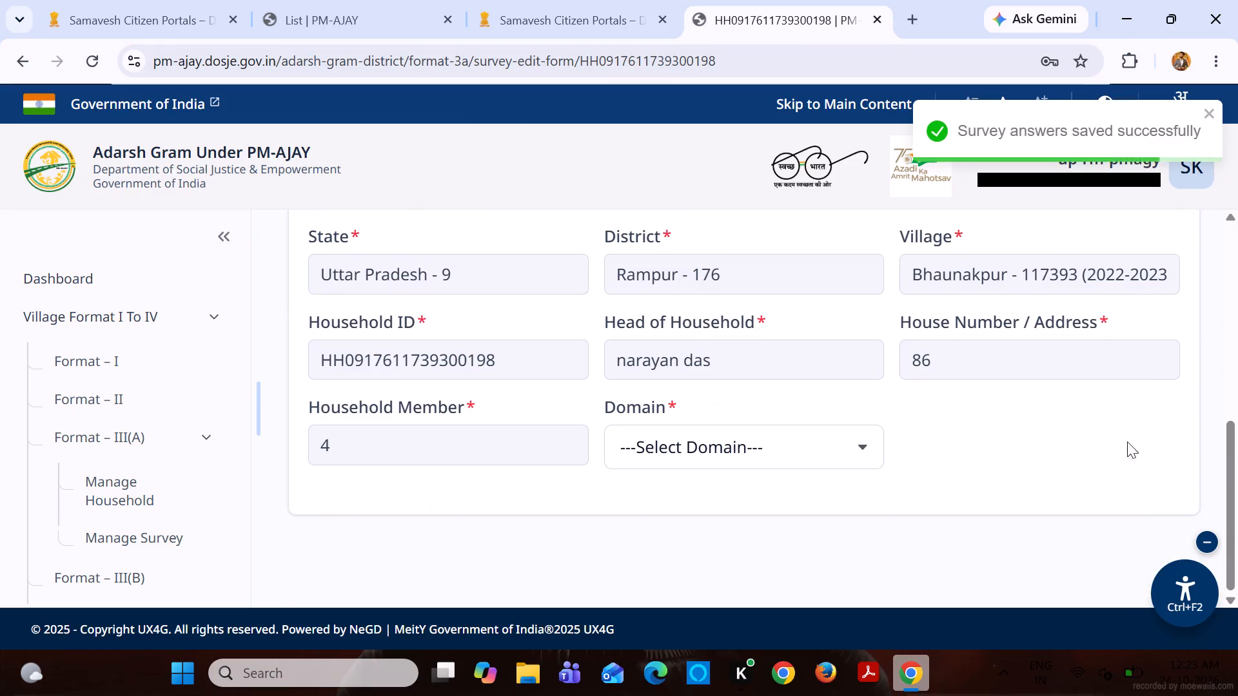
pyautogui.scroll(5, 1095, 341)
pyautogui.click(1137, 280)
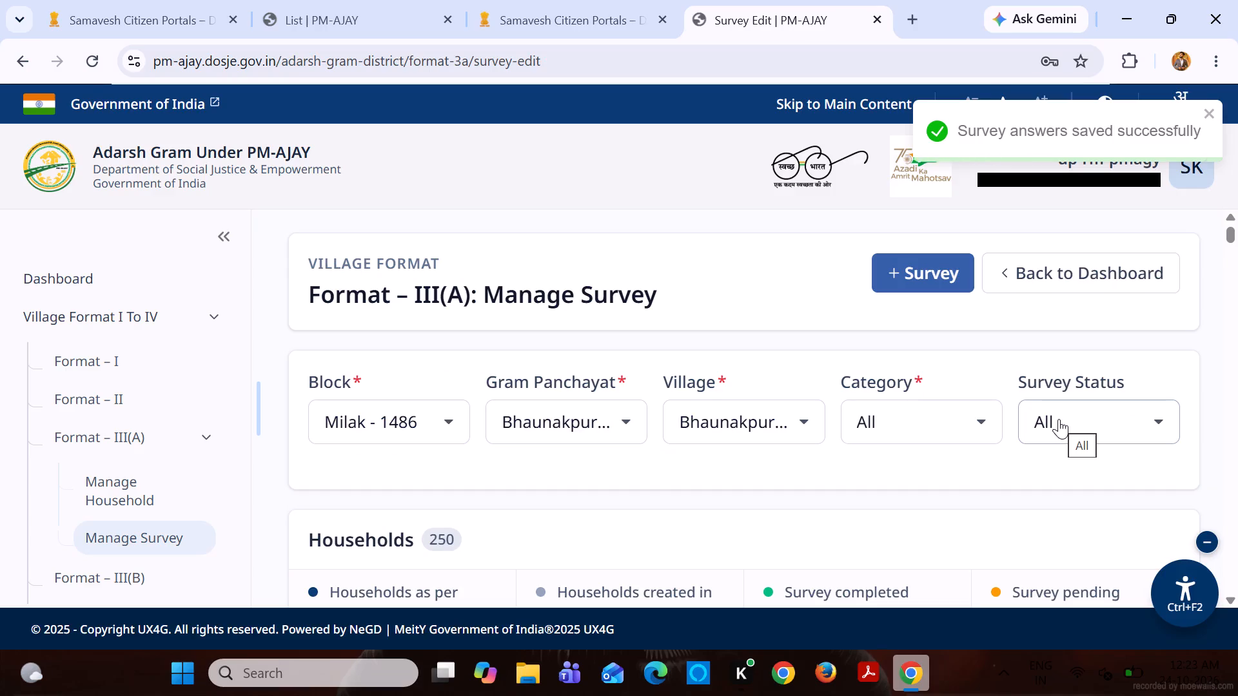
# Open the survey of household serial number 60 (house number 83) for editing and select the domain 2 – Education.
pyautogui.scroll(-9, 1059, 419)
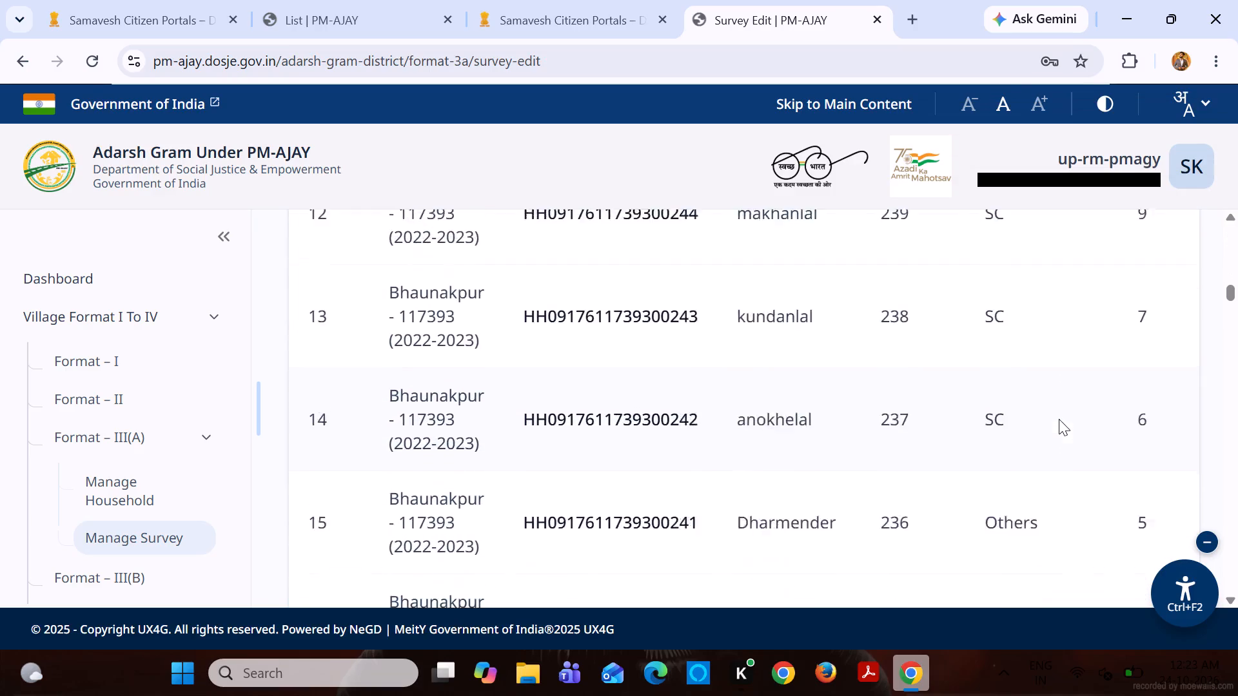
pyautogui.scroll(-7, 1059, 419)
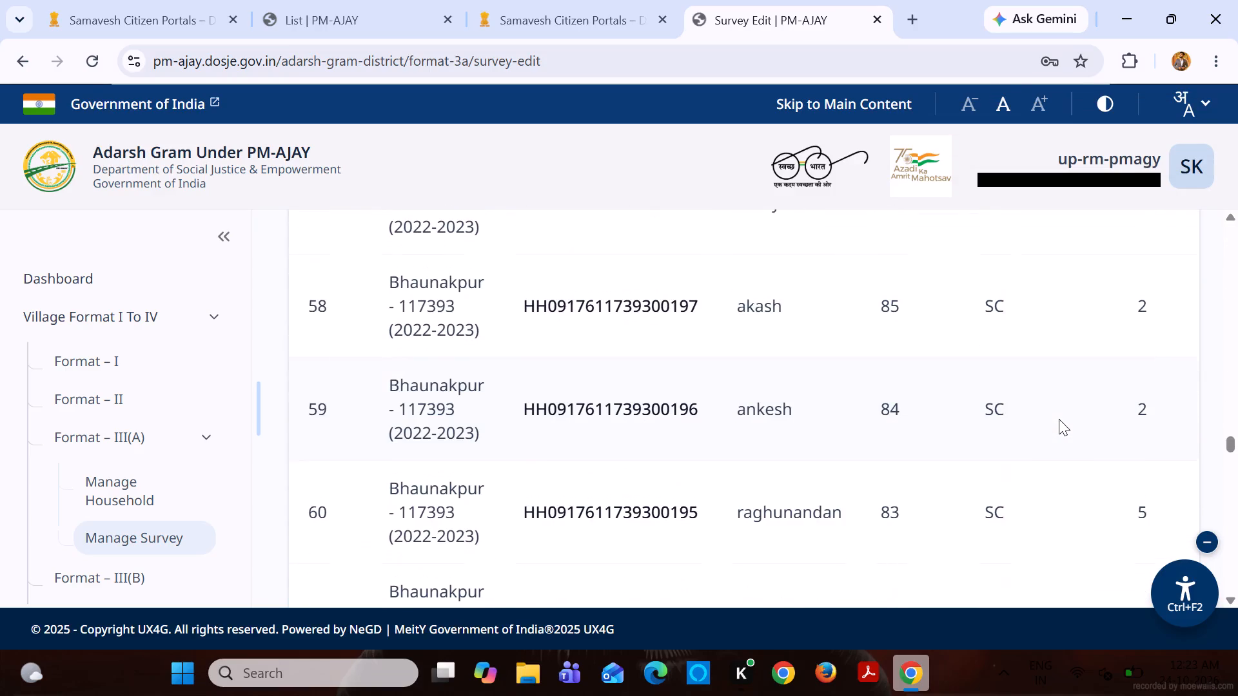
pyautogui.scroll(-3, 1059, 419)
pyautogui.hscroll(-6, 1059, 419)
pyautogui.click(1177, 416)
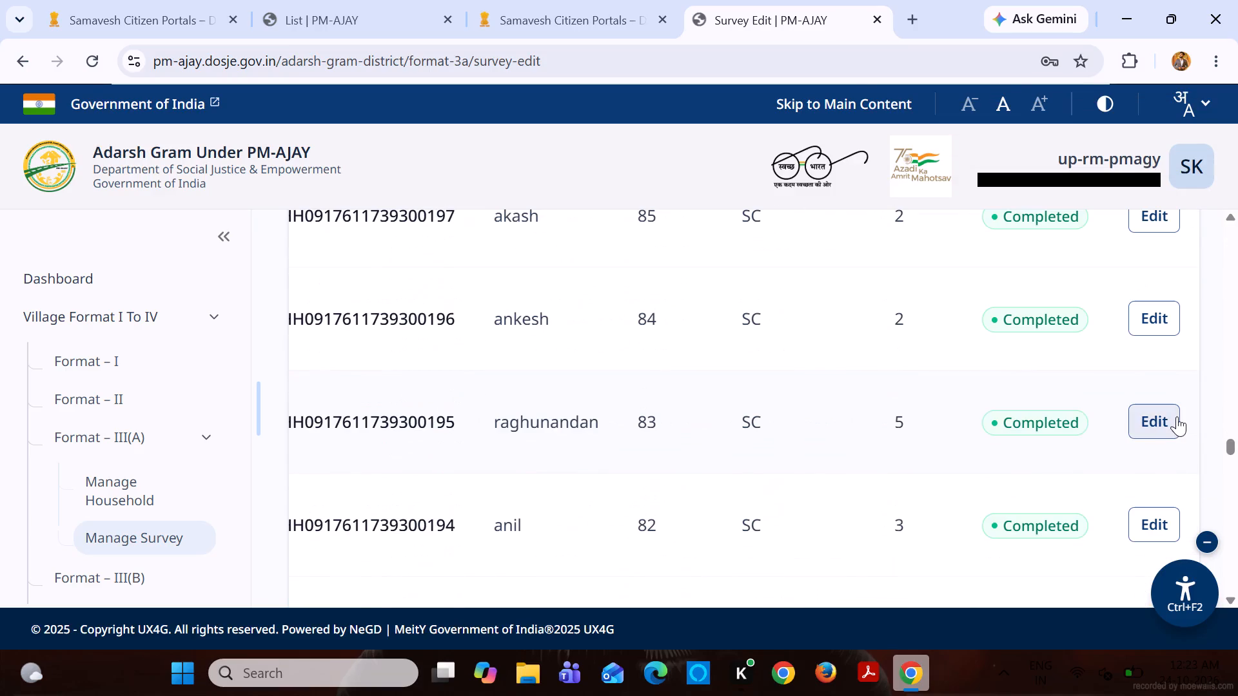
pyautogui.scroll(-5, 1023, 405)
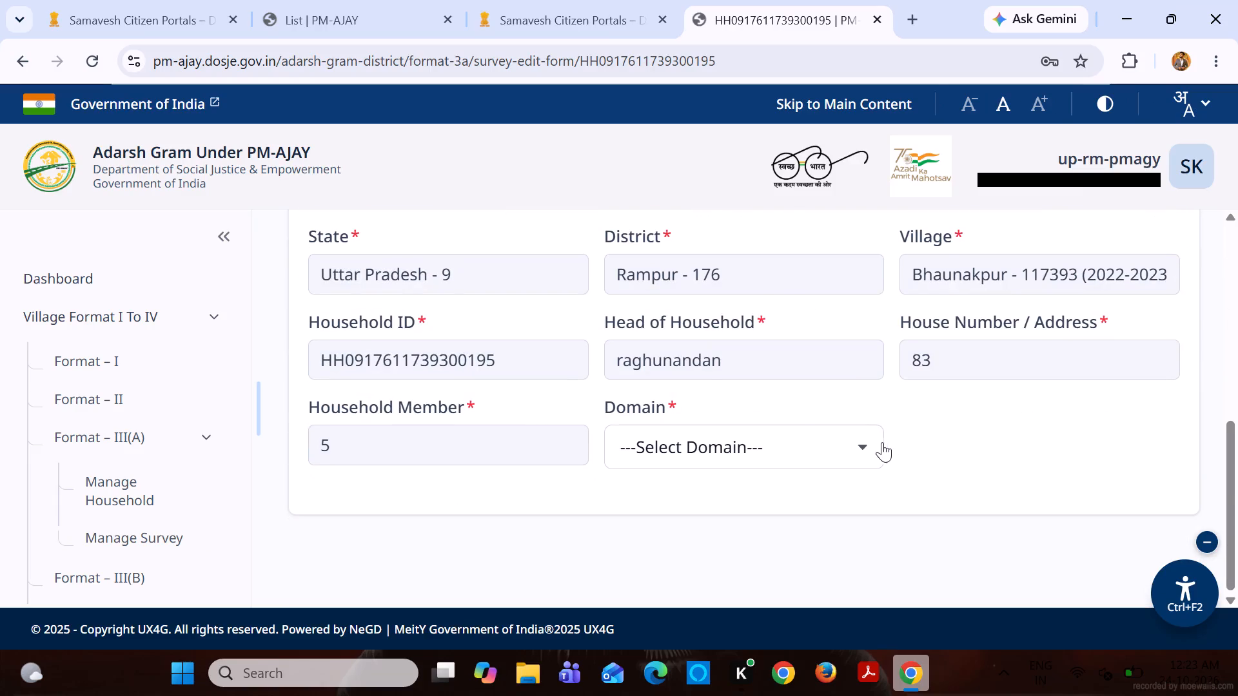
pyautogui.click(874, 445)
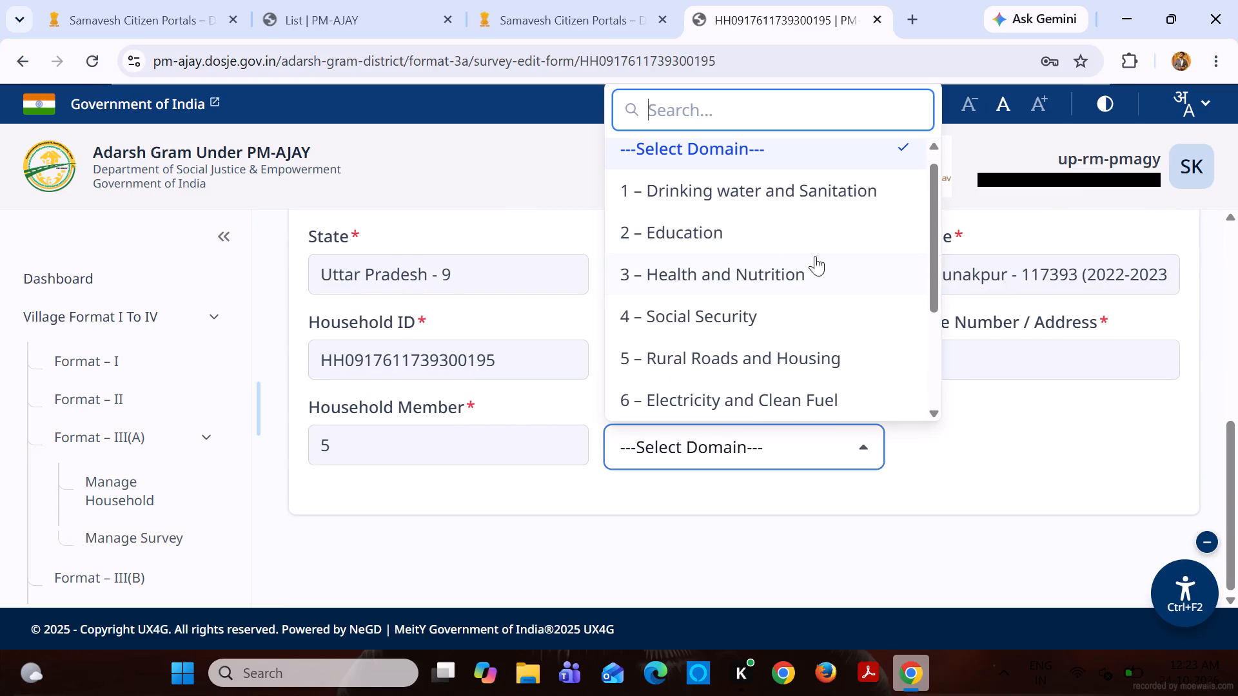
pyautogui.click(778, 241)
# Set the number of children aged 6-10 attending primary school to 1 for house number 83.
pyautogui.scroll(-3, 907, 366)
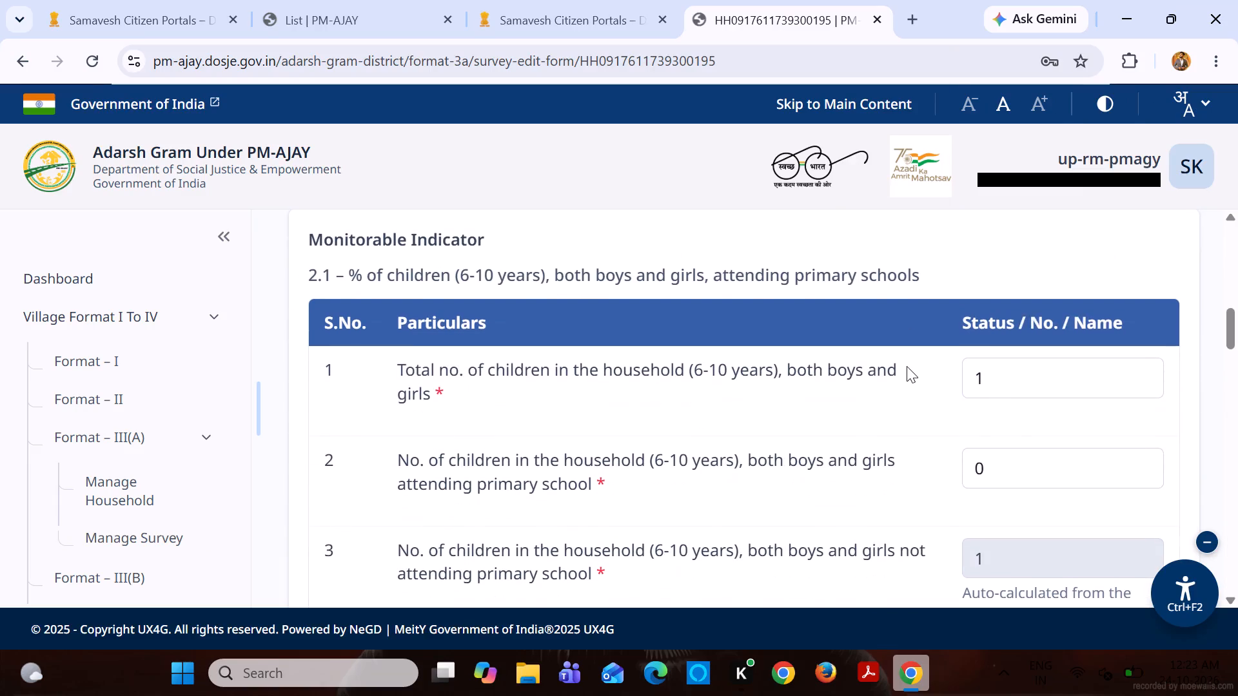
pyautogui.click(1001, 449)
pyautogui.press('BackSpace')
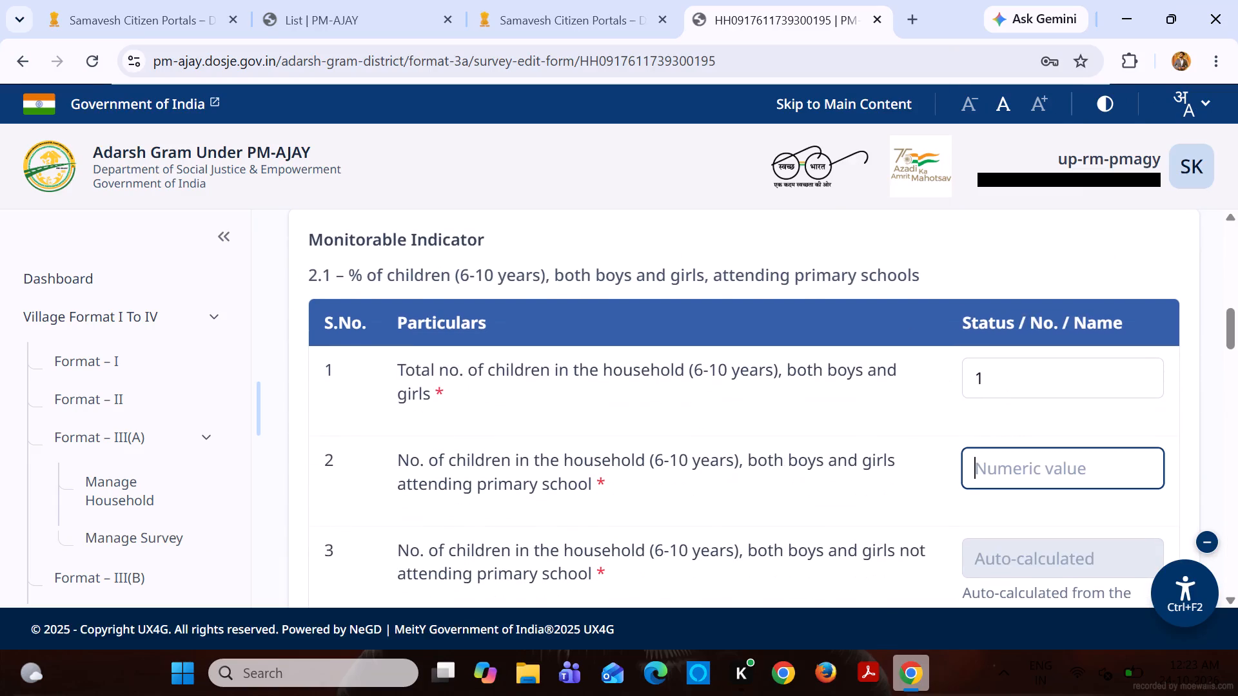
pyautogui.press('1')
# Set the number of children aged 14-15 attending secondary school to 1 for house number 83.
pyautogui.scroll(-4, 1001, 449)
pyautogui.scroll(-2, 1071, 439)
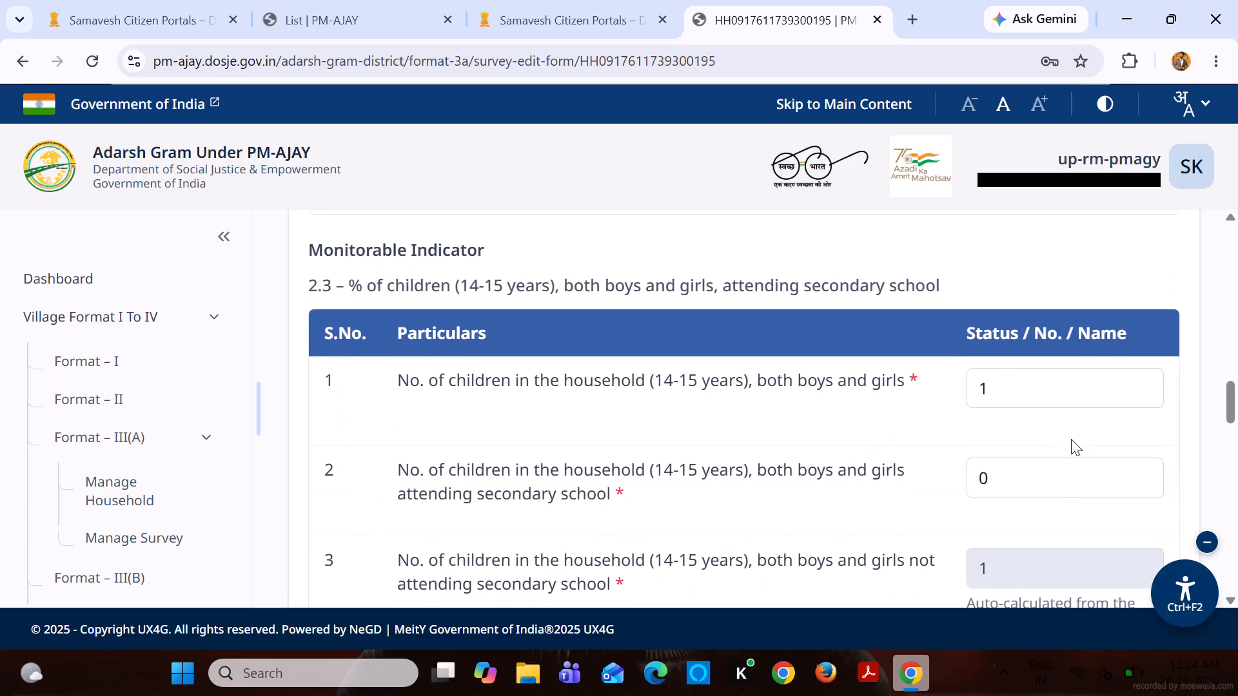
pyautogui.click(1028, 479)
pyautogui.press('BackSpace')
pyautogui.press('1')
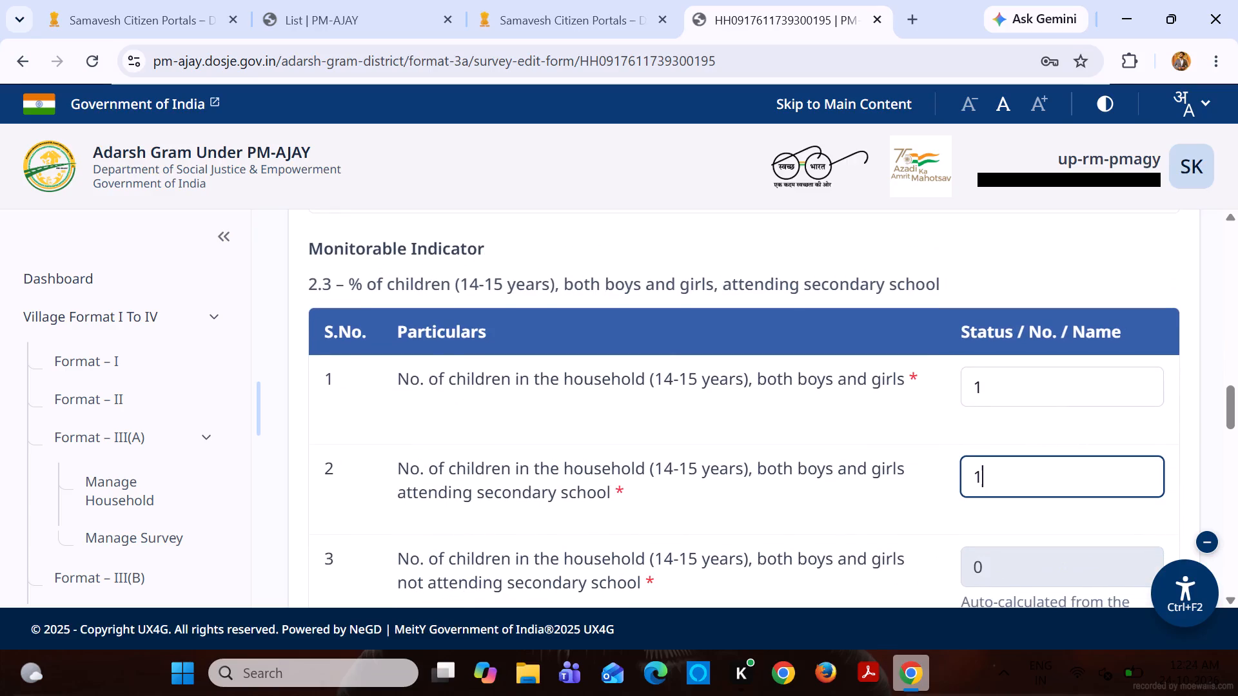
# Set the number of children aged 18-23 attending post higher secondary education to 1 for house number 83.
pyautogui.scroll(-4, 1028, 479)
pyautogui.scroll(-4, 1110, 462)
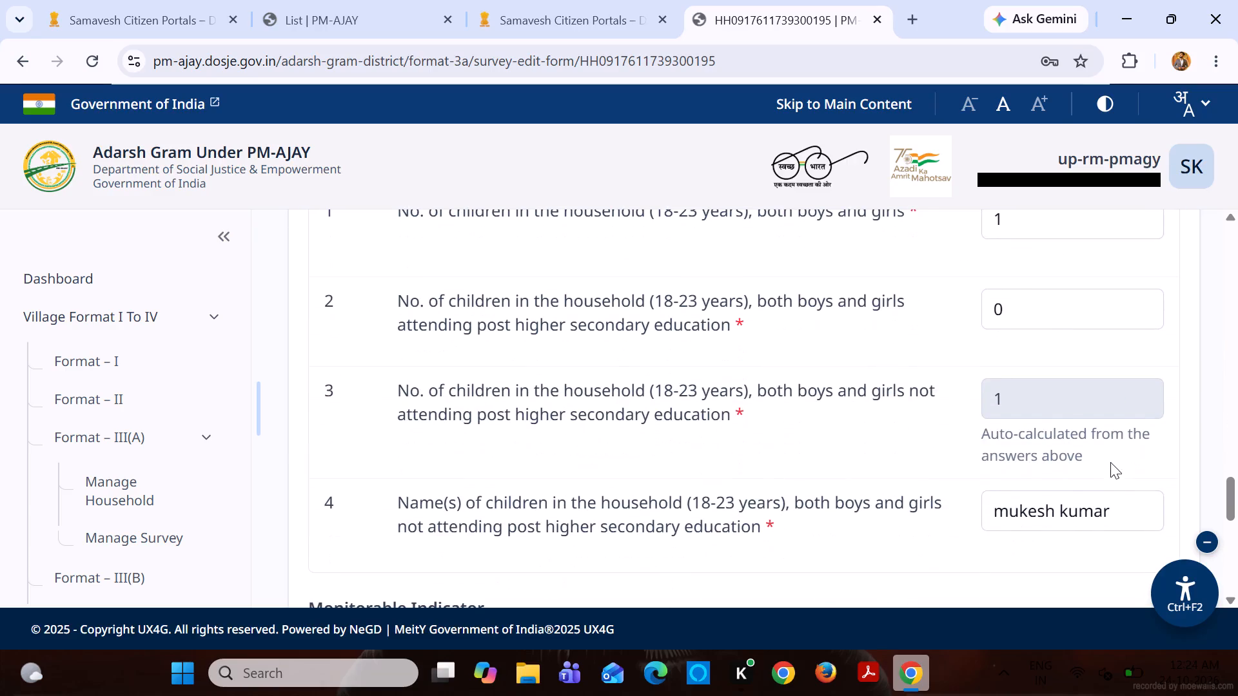
pyautogui.click(1063, 301)
pyautogui.press('BackSpace')
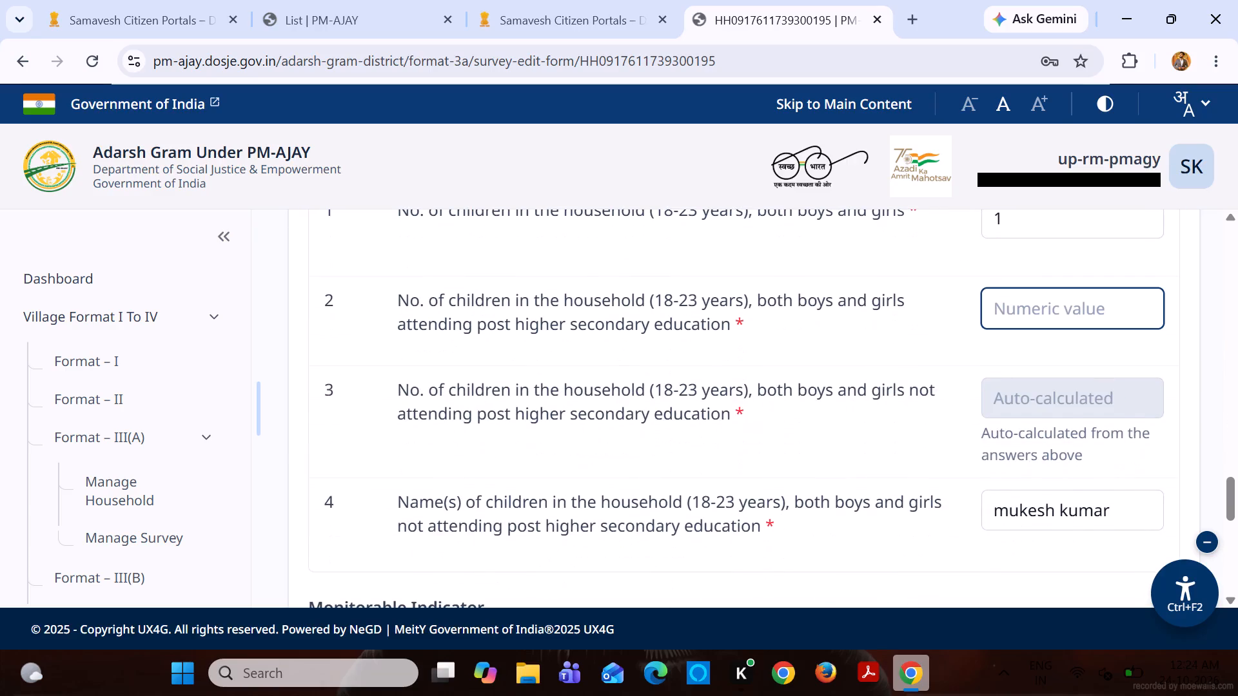
pyautogui.press('1')
# Save the Education answers of house number 83 and return to the household list.
pyautogui.scroll(-7, 1063, 301)
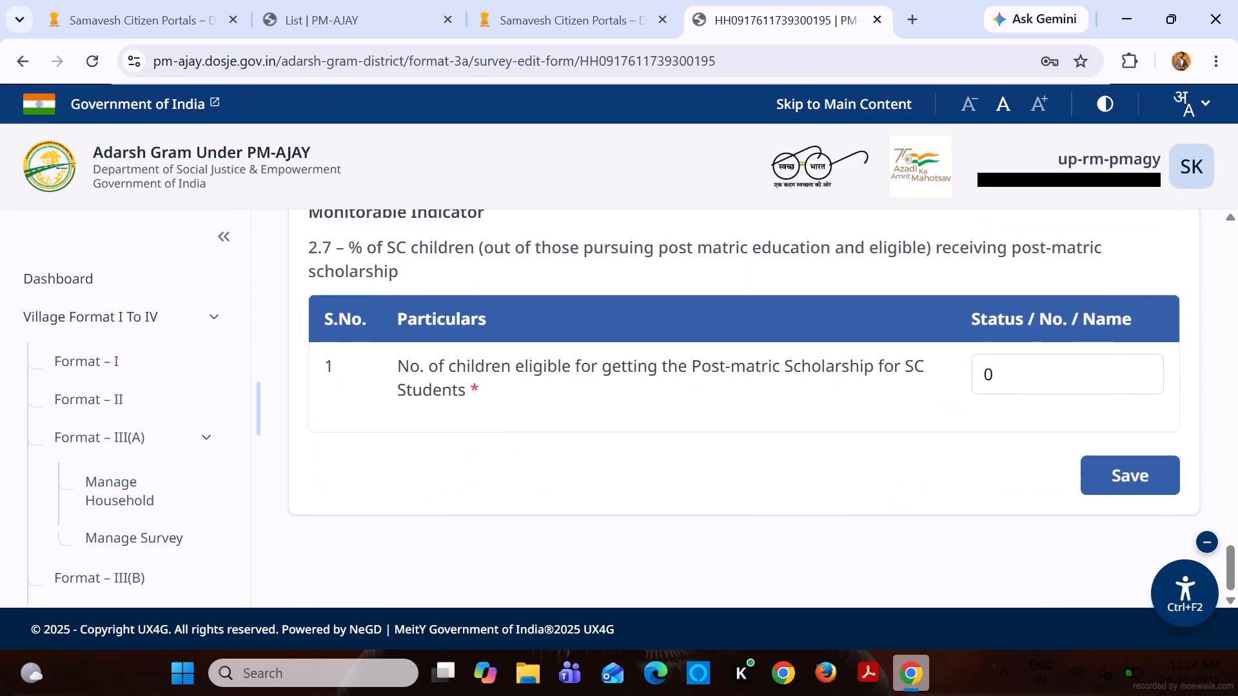
pyautogui.scroll(-2, 1063, 301)
pyautogui.click(1130, 465)
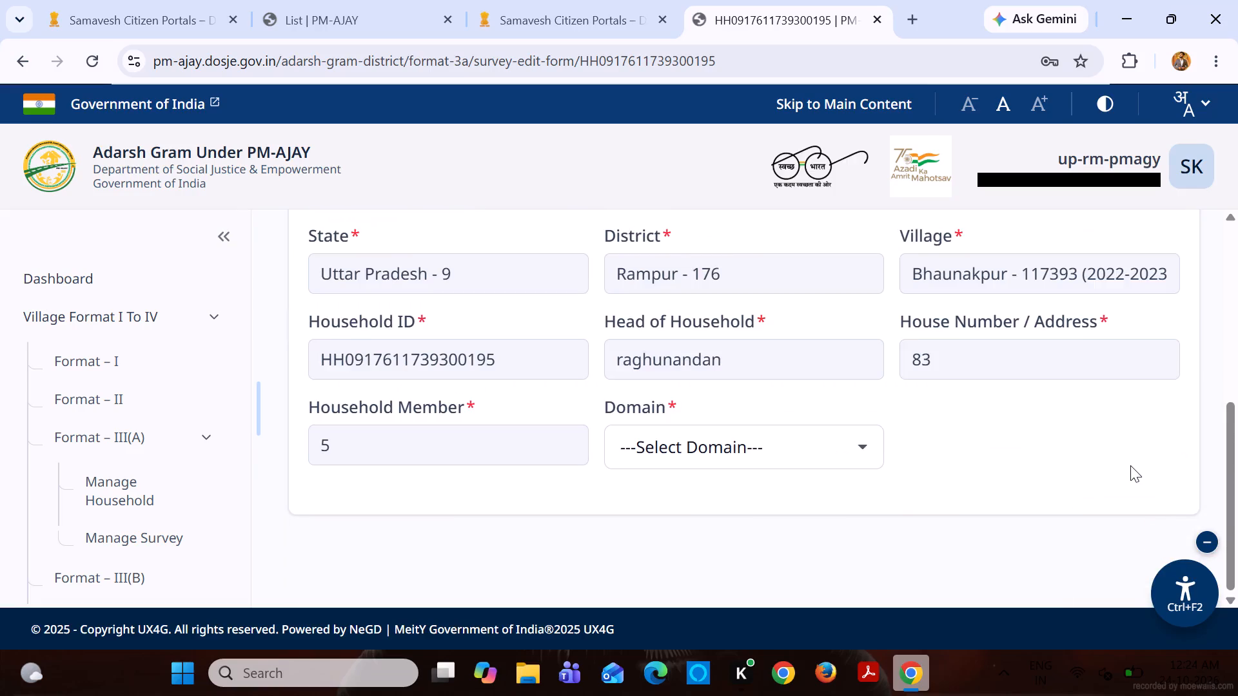
pyautogui.scroll(6, 1066, 324)
pyautogui.click(1125, 266)
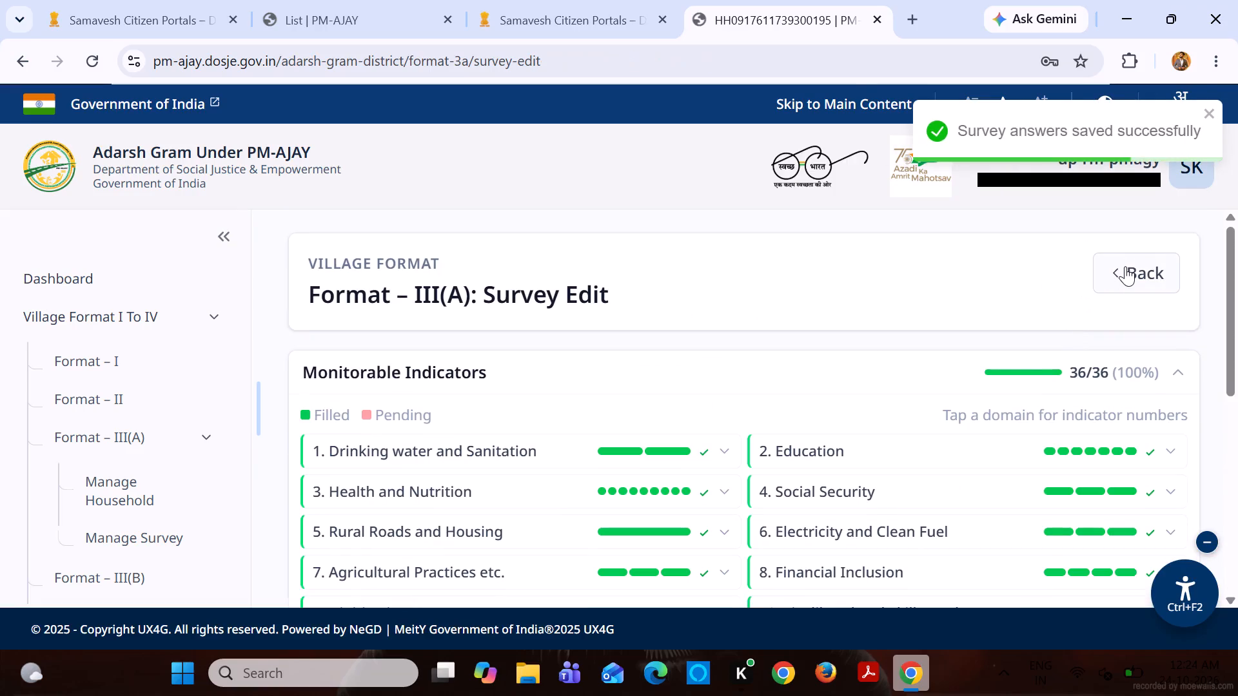
# Open the survey of house number 80 for editing and choose the domain 2 – Education.
pyautogui.scroll(-10, 1030, 391)
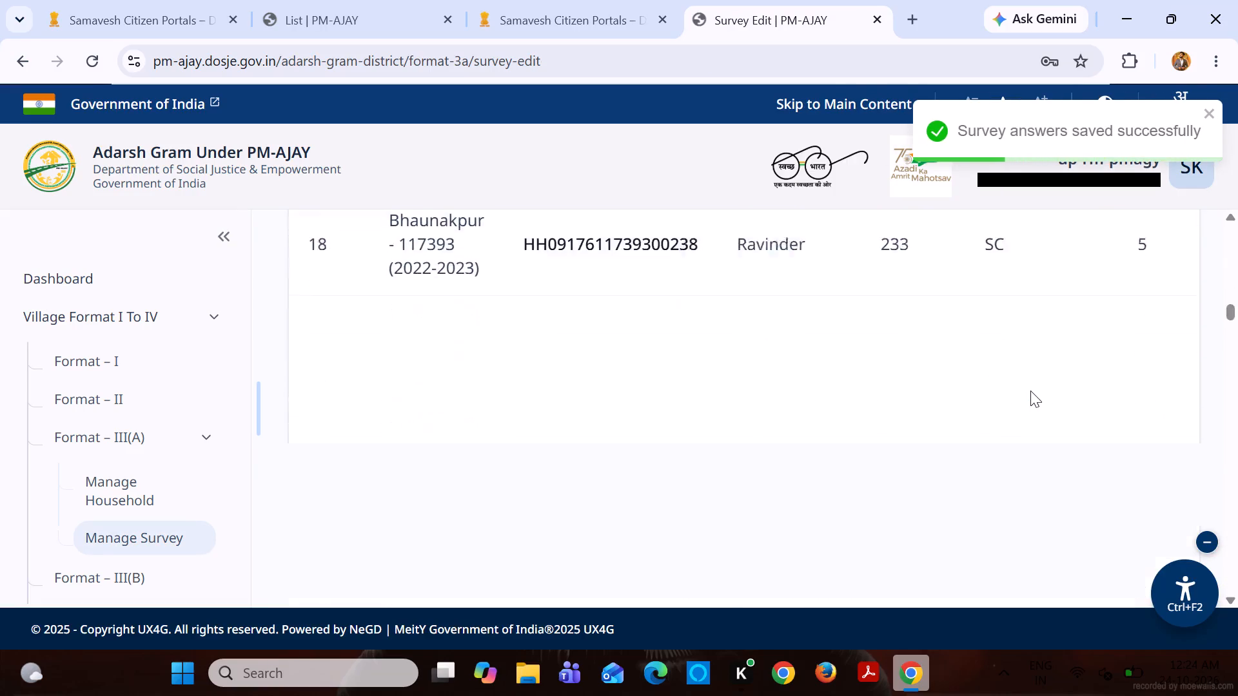
pyautogui.scroll(-3, 1030, 391)
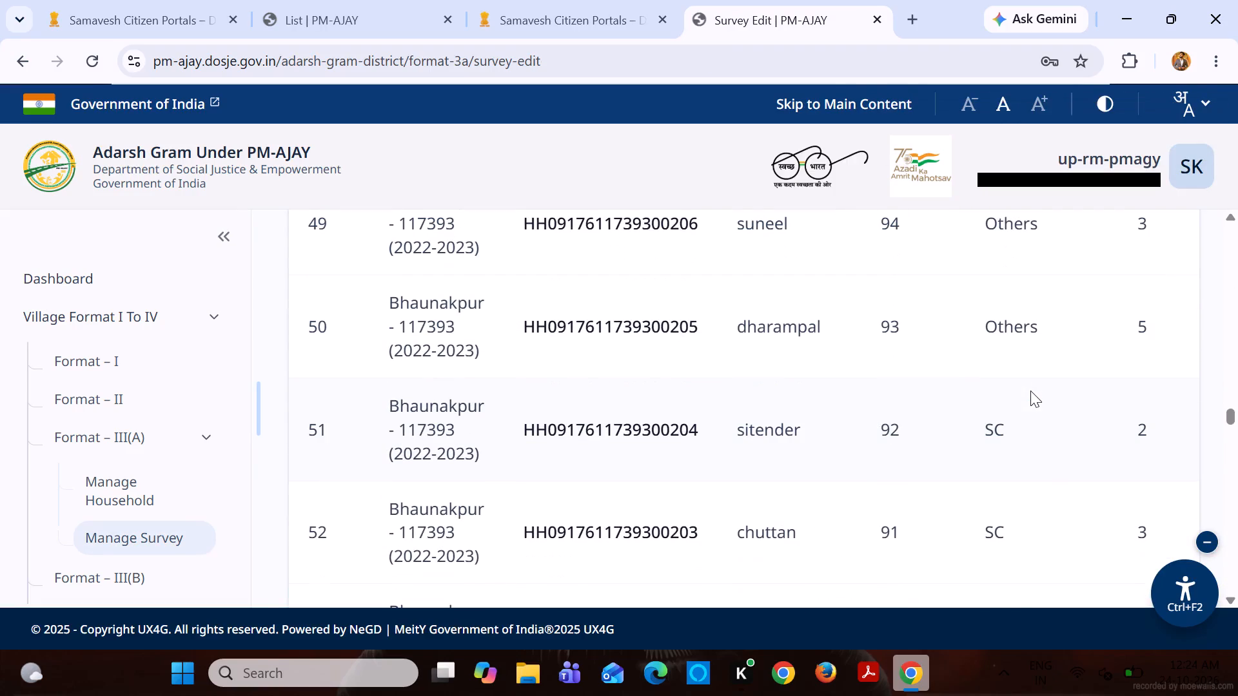
pyautogui.scroll(-1, 1030, 391)
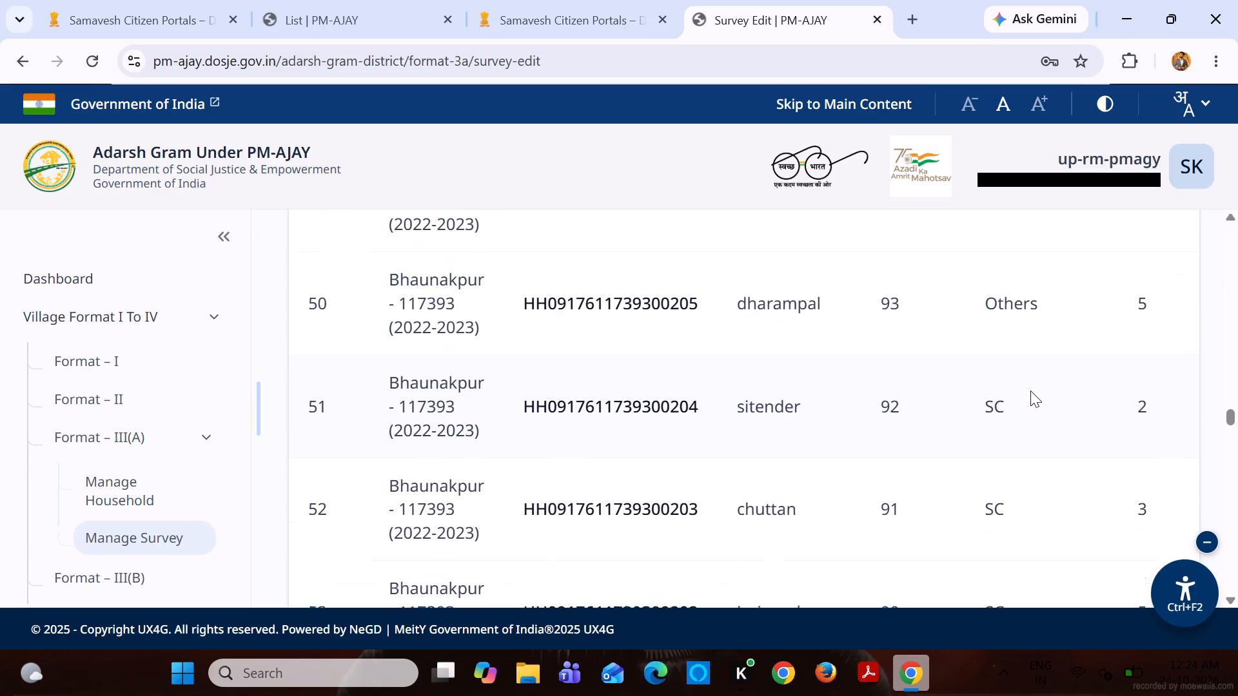
pyautogui.scroll(-8, 1030, 391)
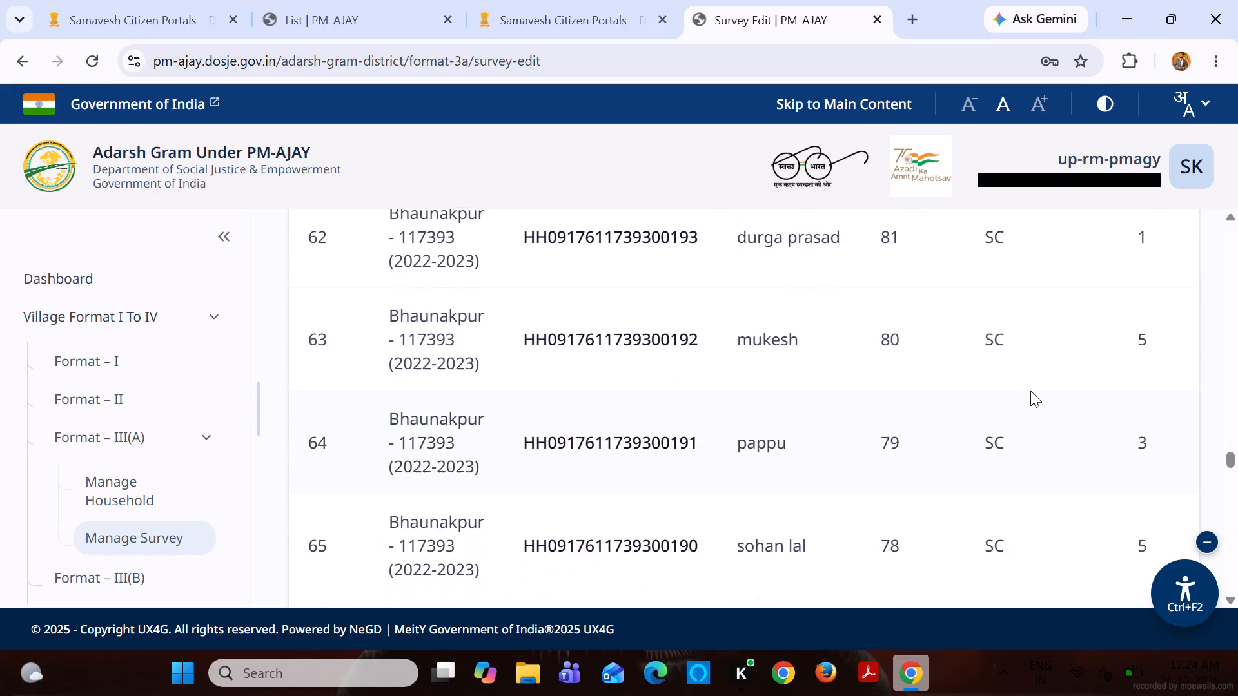
pyautogui.hscroll(-5, 1030, 391)
pyautogui.click(1161, 338)
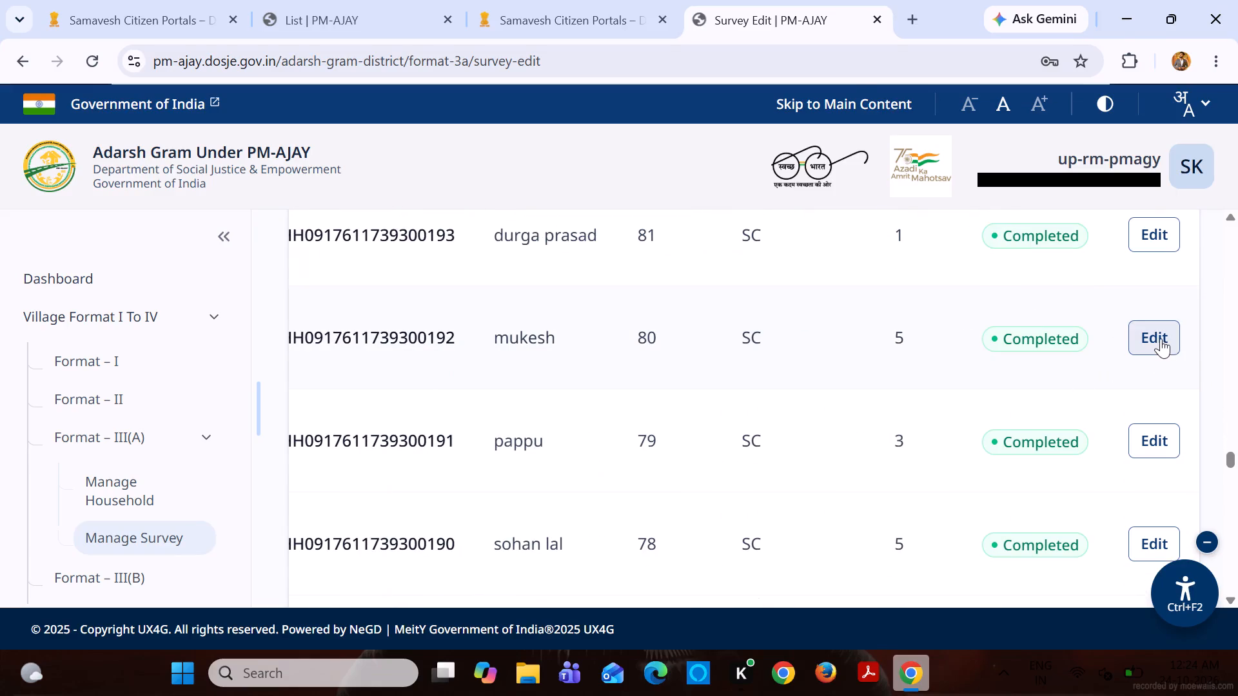
pyautogui.scroll(-8, 999, 434)
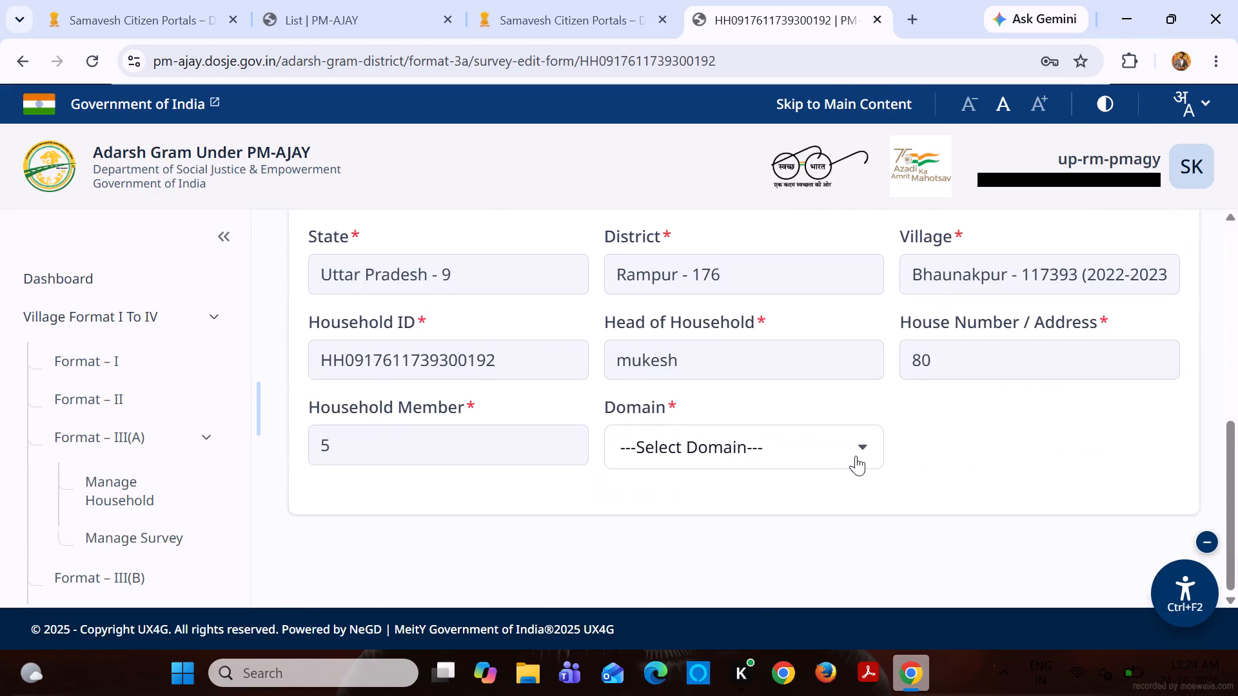
pyautogui.click(852, 456)
pyautogui.click(760, 237)
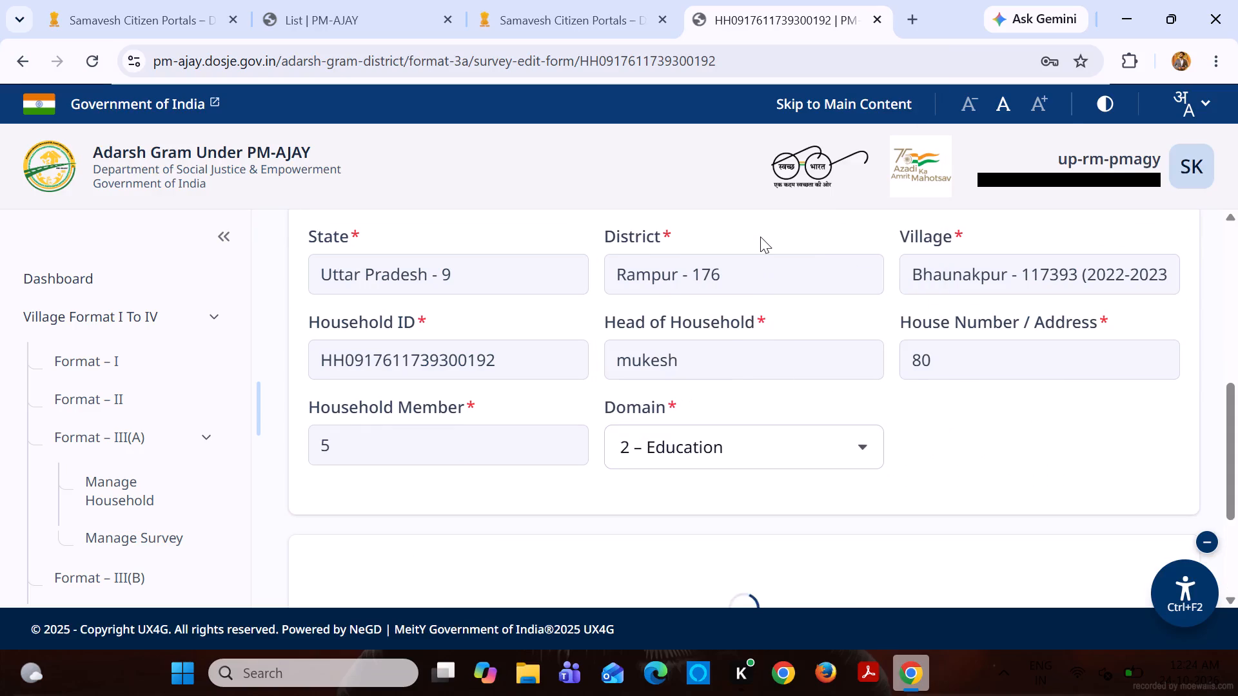
# Set the number of children aged 6-10 attending primary school to 1 for house number 80.
pyautogui.scroll(-4, 953, 474)
pyautogui.click(1043, 420)
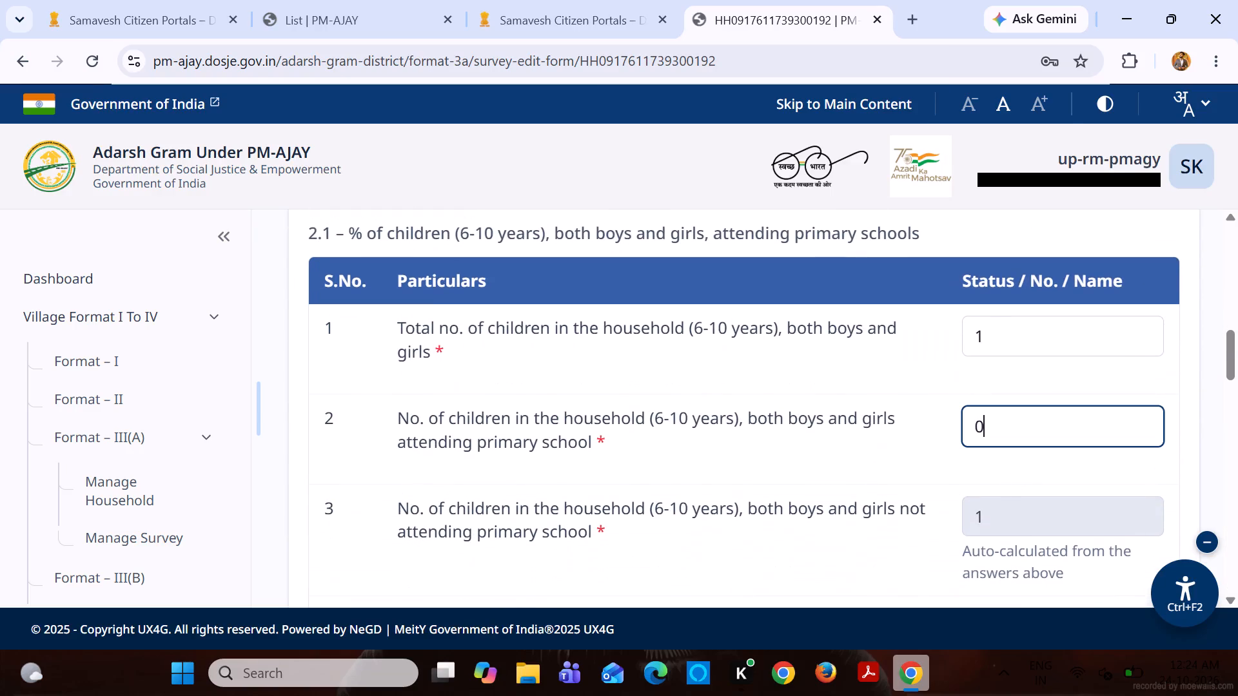
pyautogui.press('BackSpace')
pyautogui.press('1')
# Save the Education answers of house number 80 and return to the household list.
pyautogui.scroll(-3, 1043, 420)
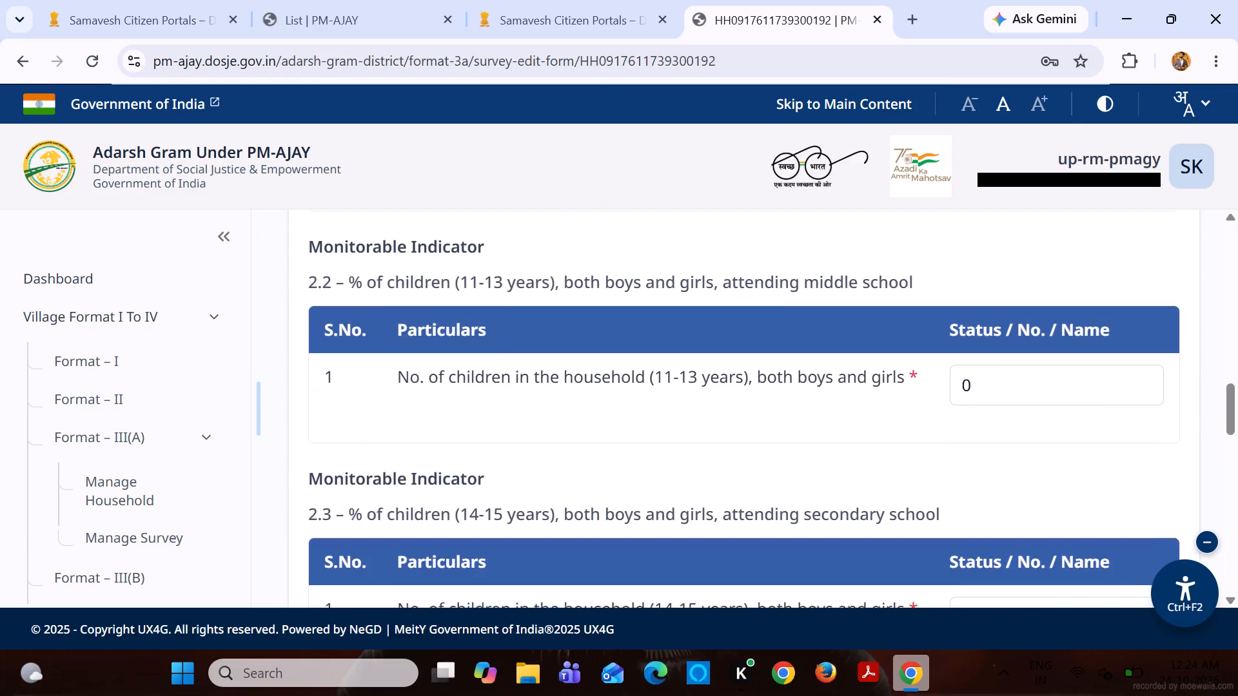
pyautogui.scroll(-1, 1043, 420)
pyautogui.scroll(-5, 1077, 361)
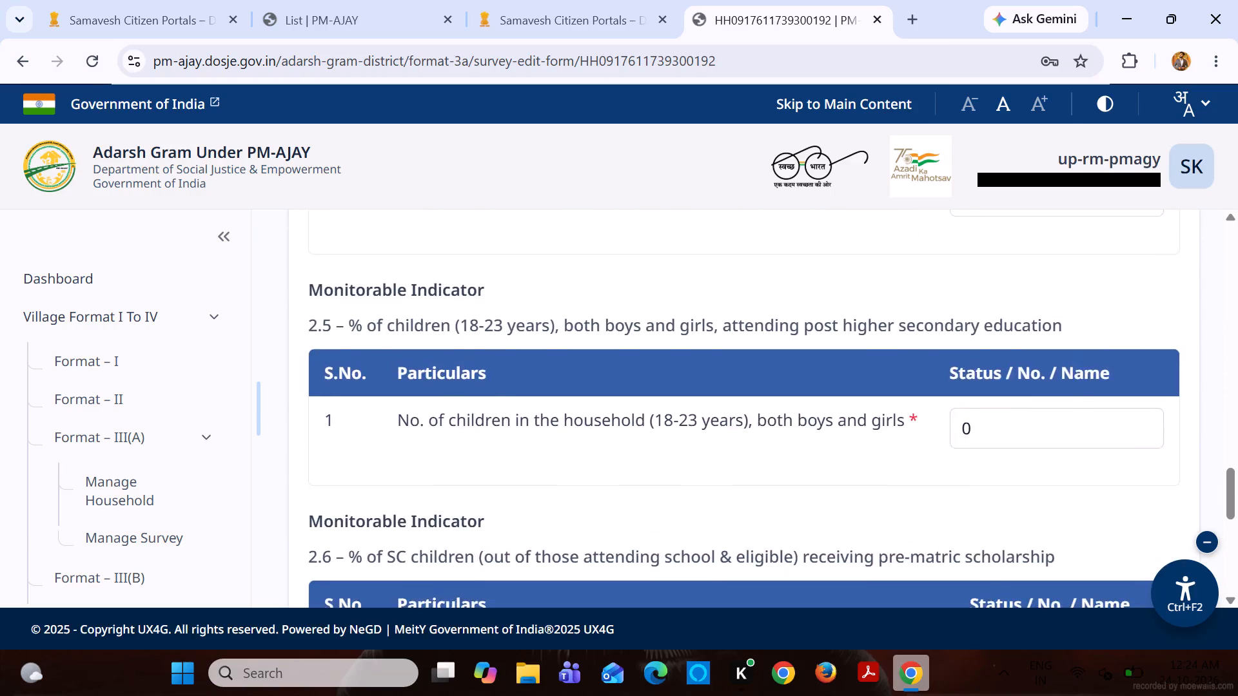
pyautogui.scroll(-8, 1077, 361)
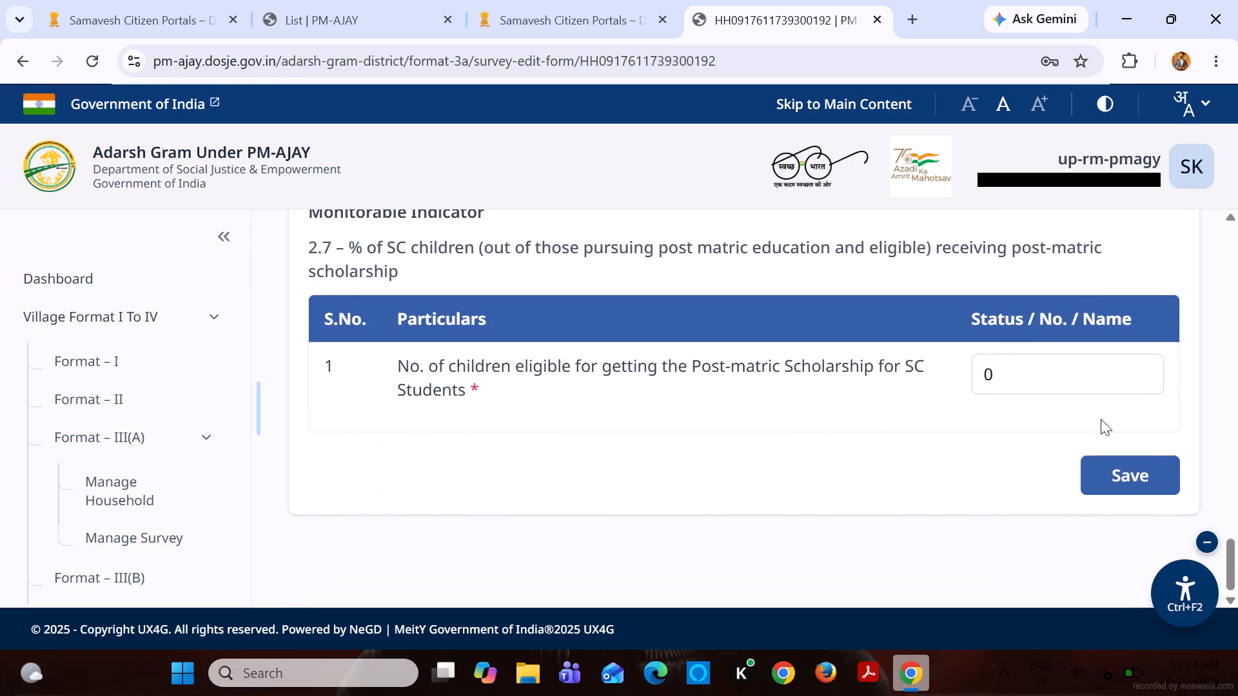
pyautogui.click(1121, 476)
pyautogui.scroll(6, 1072, 351)
pyautogui.click(1126, 280)
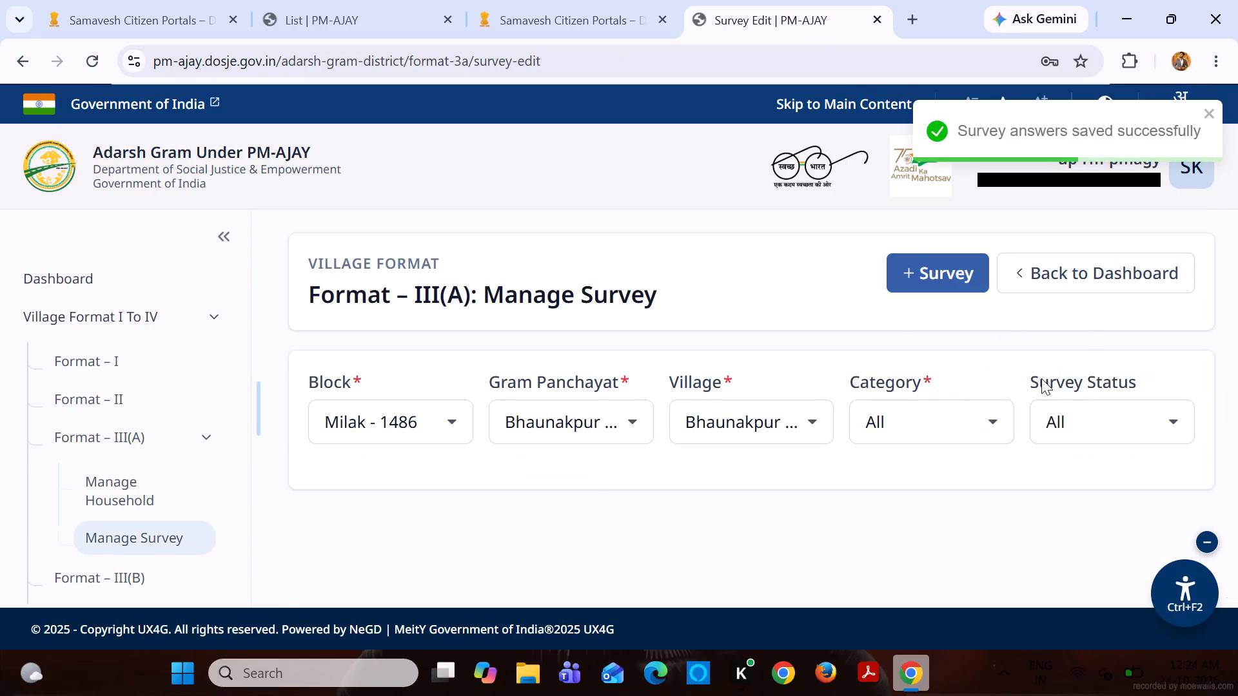
# Open the survey of house number 79 for editing and choose the domain 2 – Education.
pyautogui.scroll(-15, 1041, 378)
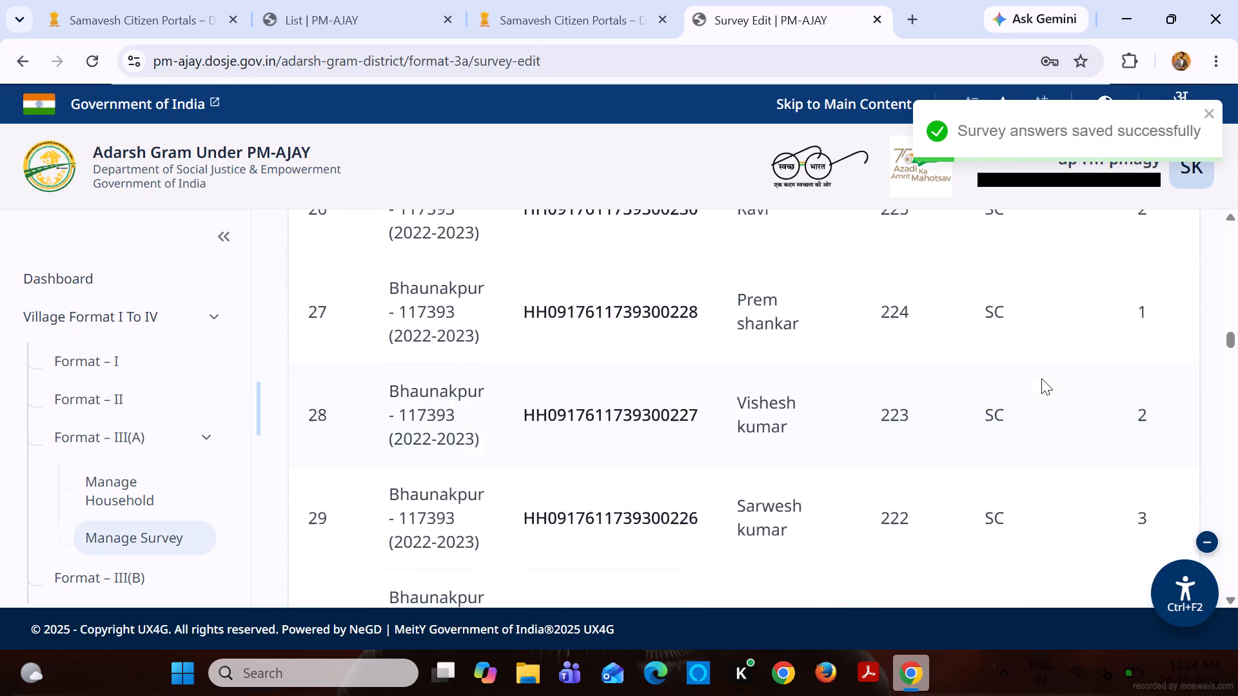
pyautogui.scroll(-4, 1041, 378)
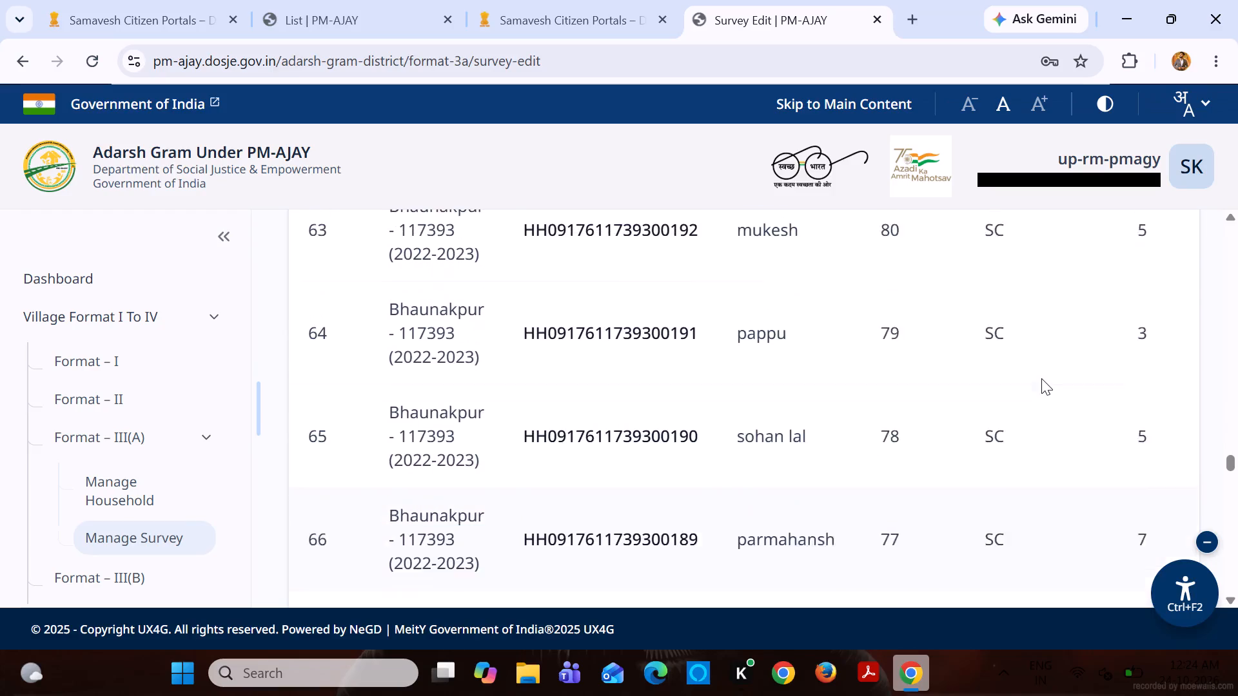
pyautogui.scroll(-1, 1041, 378)
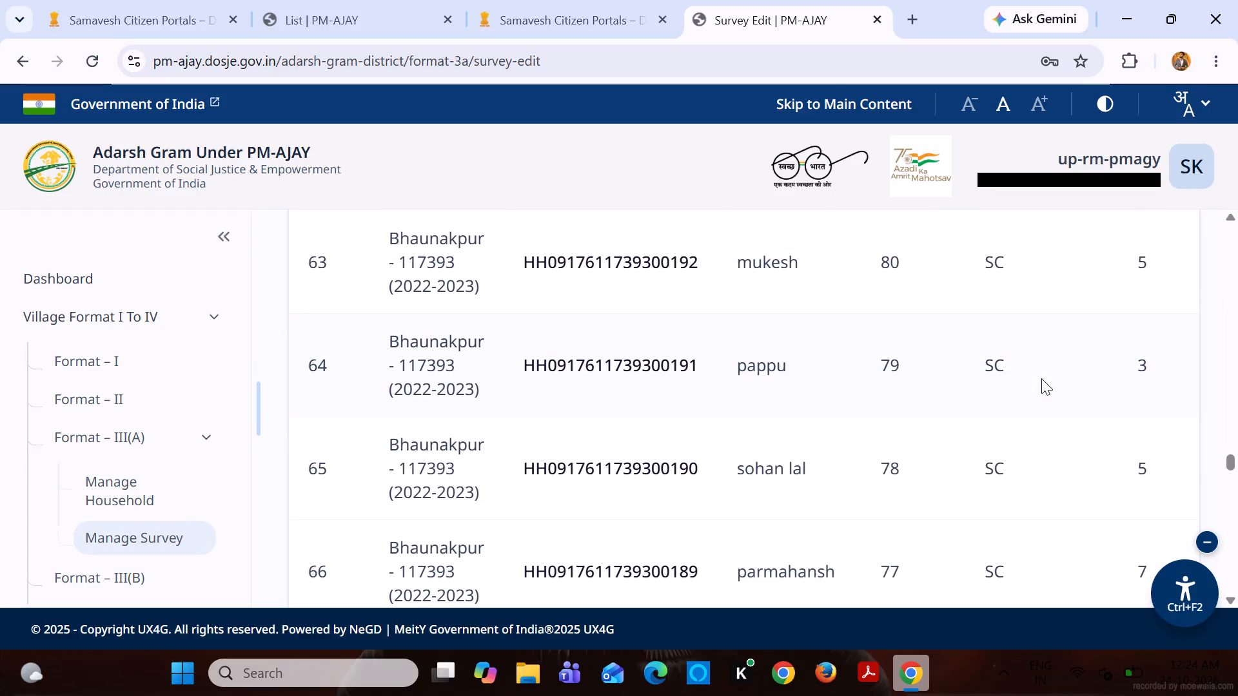
pyautogui.hscroll(-6, 1041, 378)
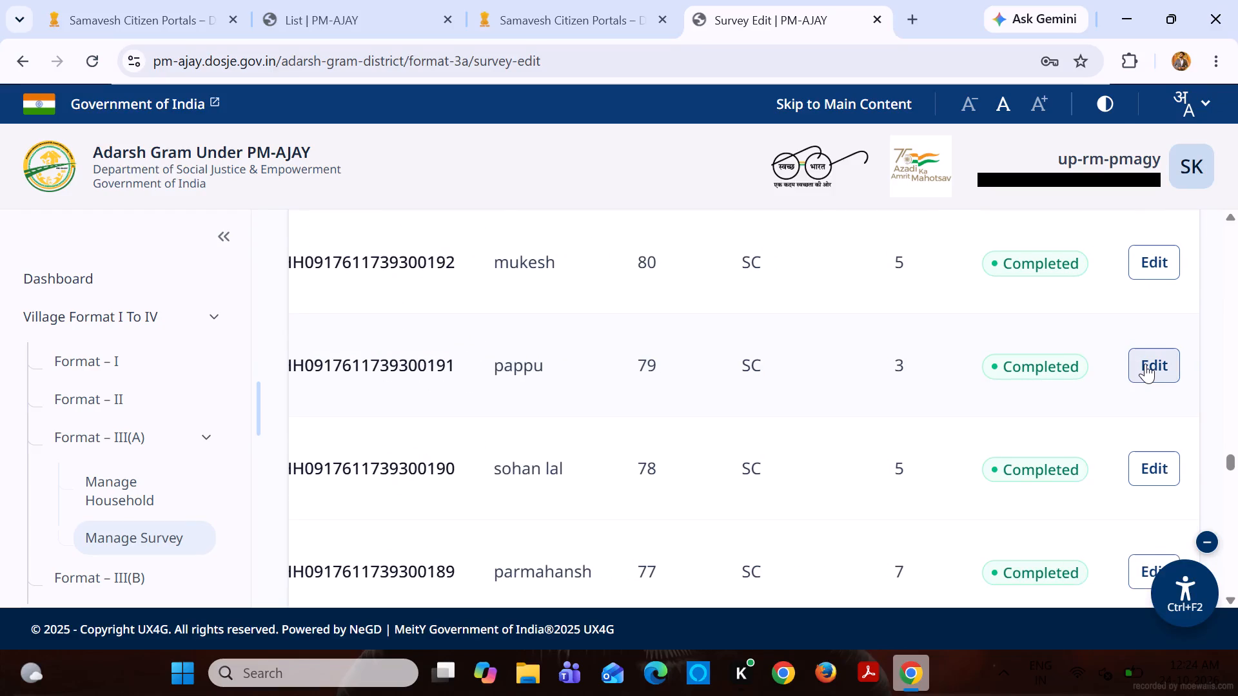
pyautogui.click(1145, 363)
pyautogui.scroll(-6, 965, 383)
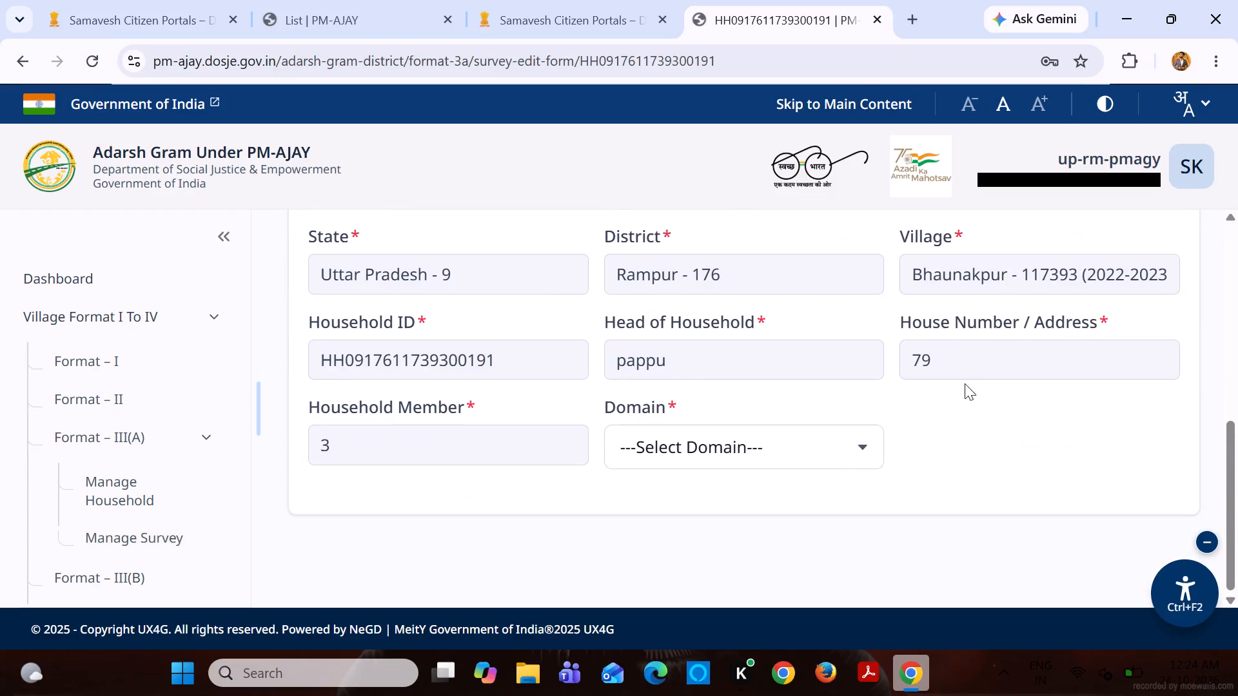
pyautogui.click(838, 446)
pyautogui.click(757, 237)
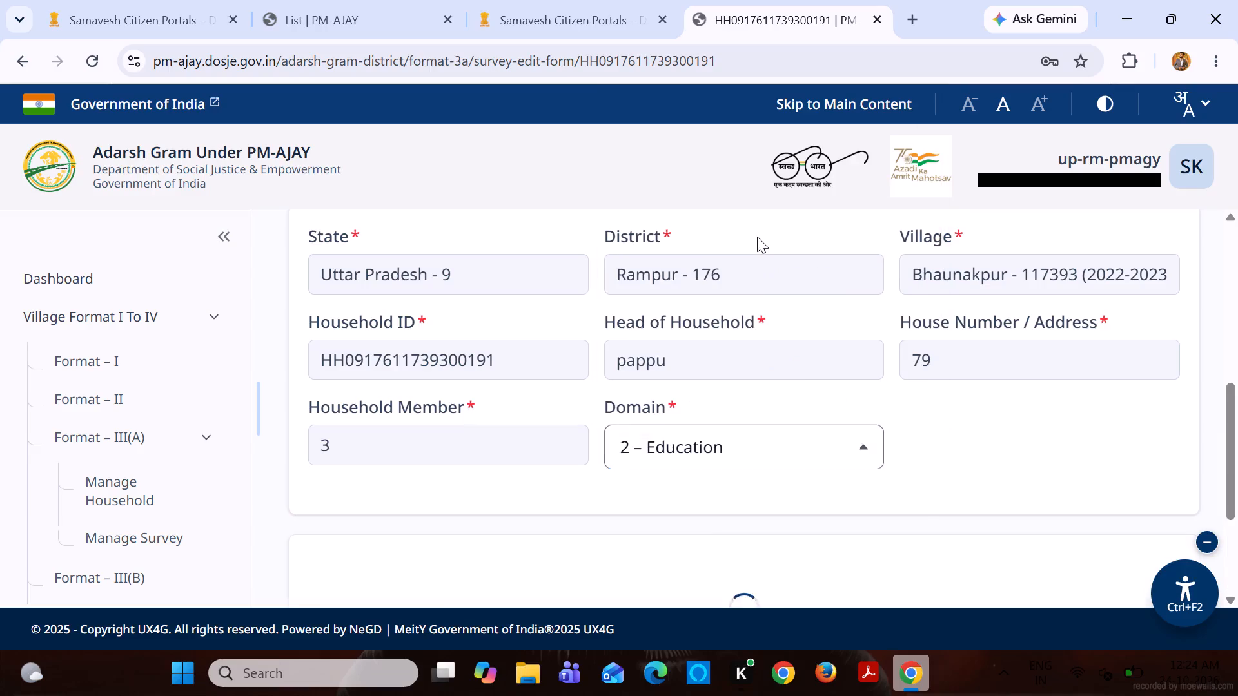
# Set the number of children aged 18-23 attending post higher secondary education to 1 for house number 79.
pyautogui.scroll(-5, 894, 413)
pyautogui.scroll(-2, 1002, 426)
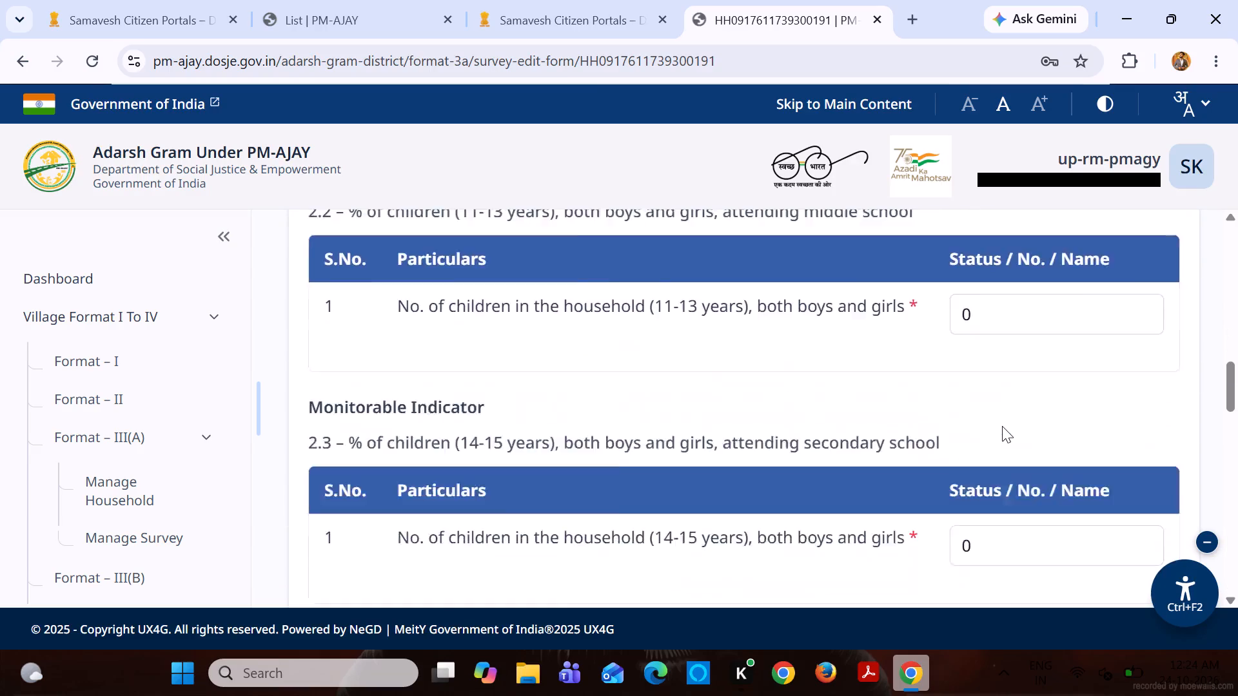
pyautogui.scroll(-7, 1002, 426)
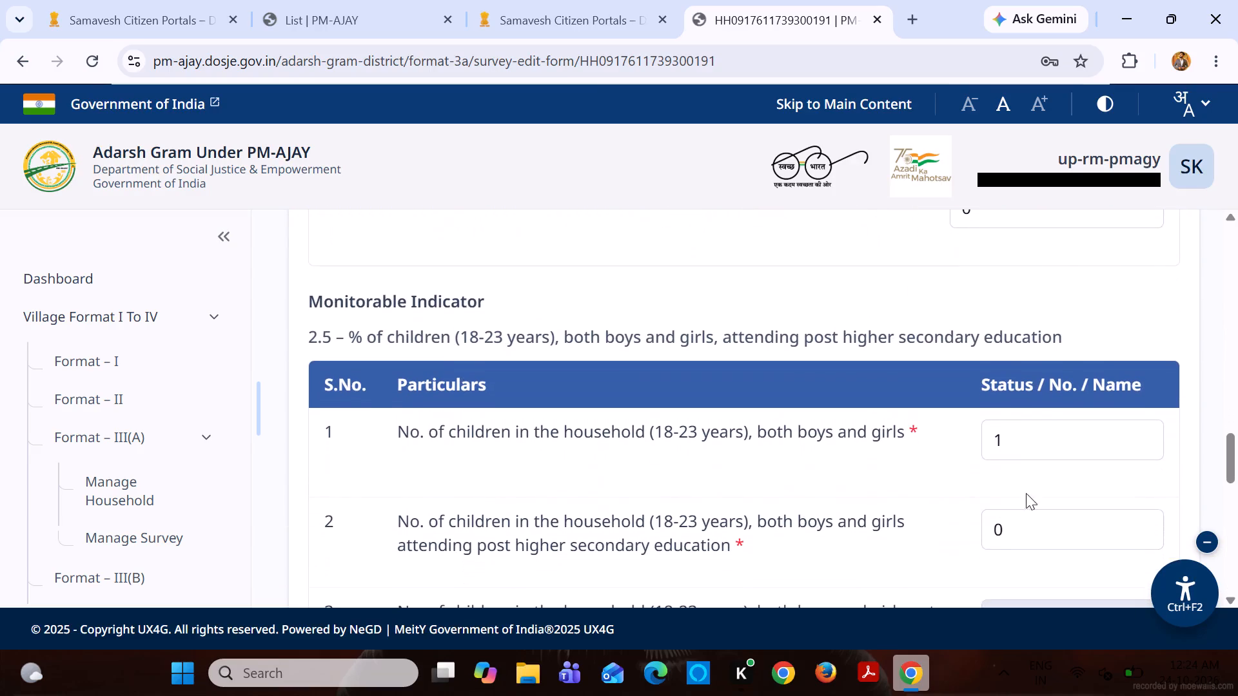
pyautogui.click(1025, 511)
pyautogui.press('BackSpace')
pyautogui.press('1')
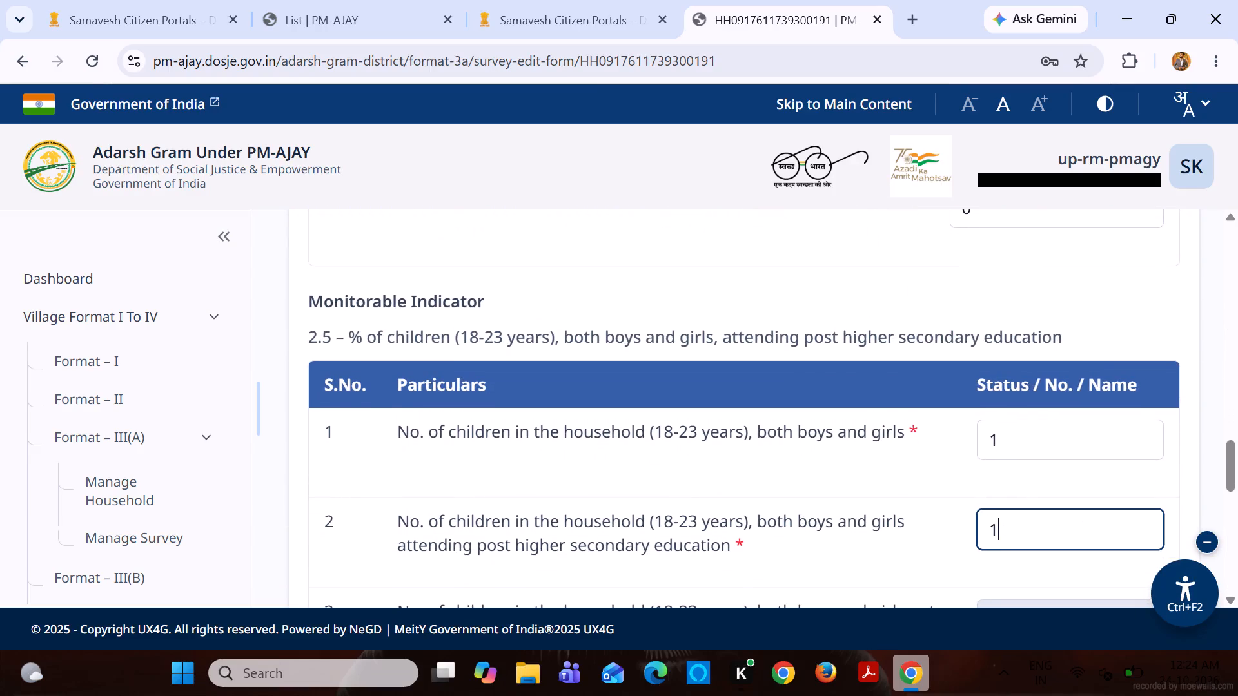
# Save the Education answers of house number 79 and return to the household list.
pyautogui.scroll(-4, 1025, 511)
pyautogui.scroll(-5, 1095, 459)
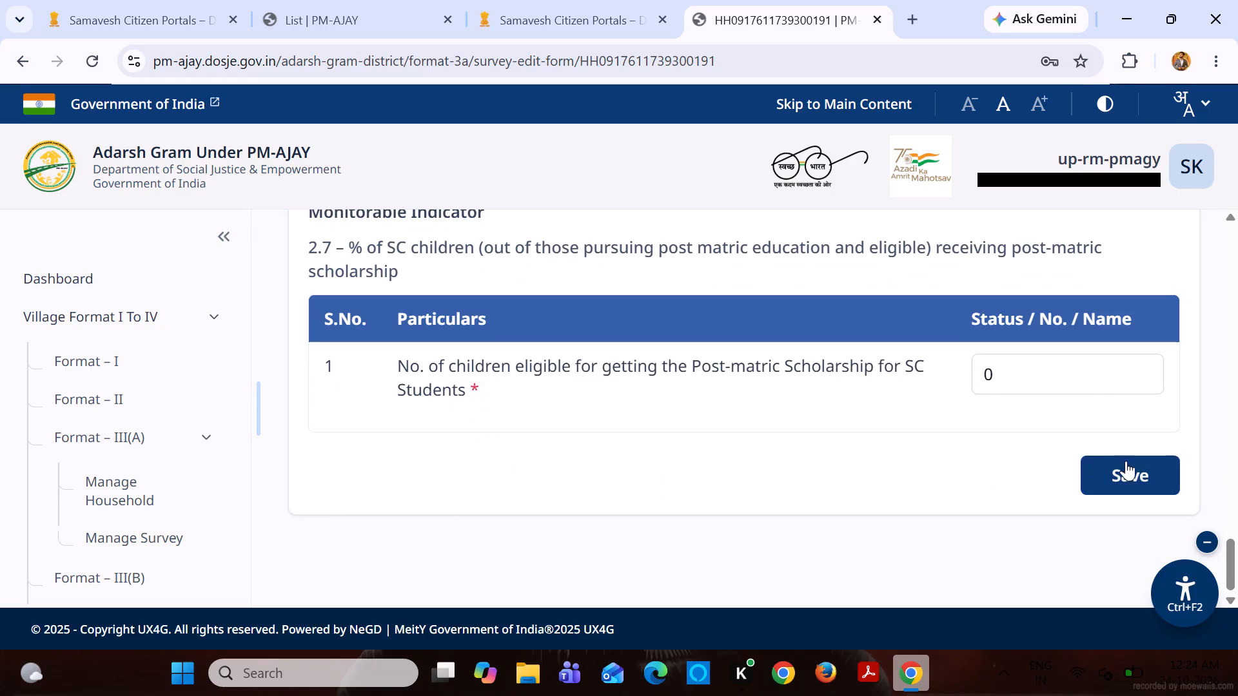
pyautogui.click(1128, 461)
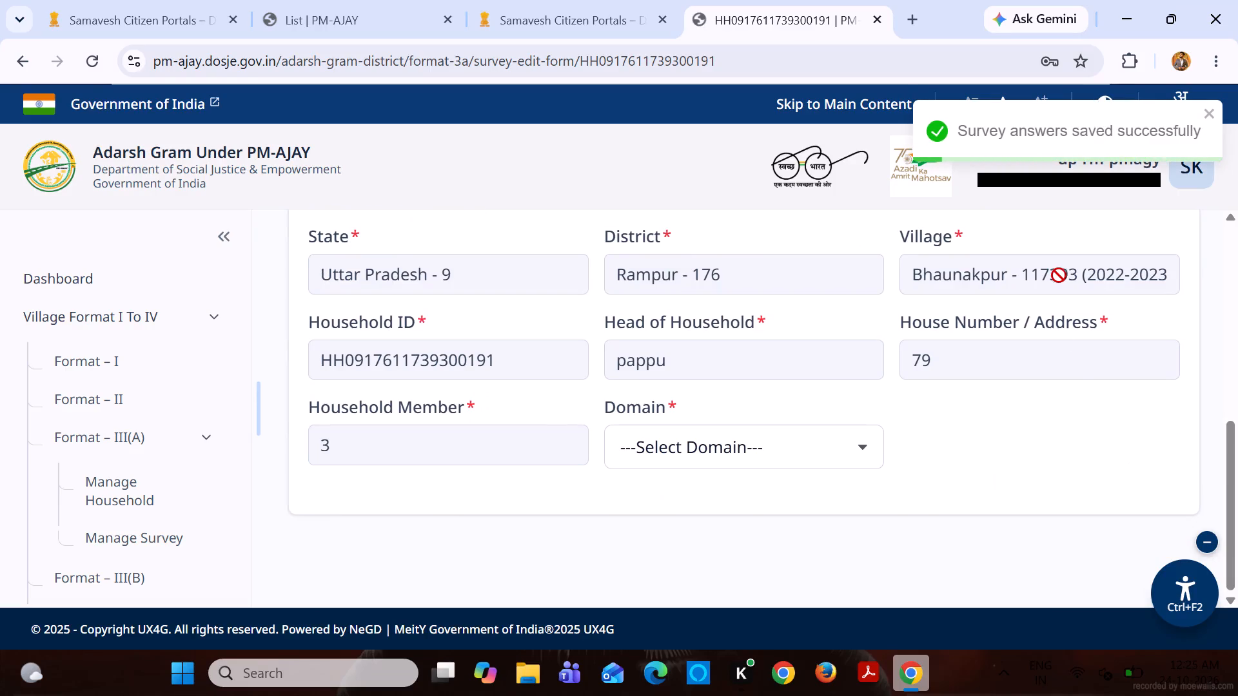
pyautogui.scroll(7, 1061, 274)
pyautogui.click(1130, 258)
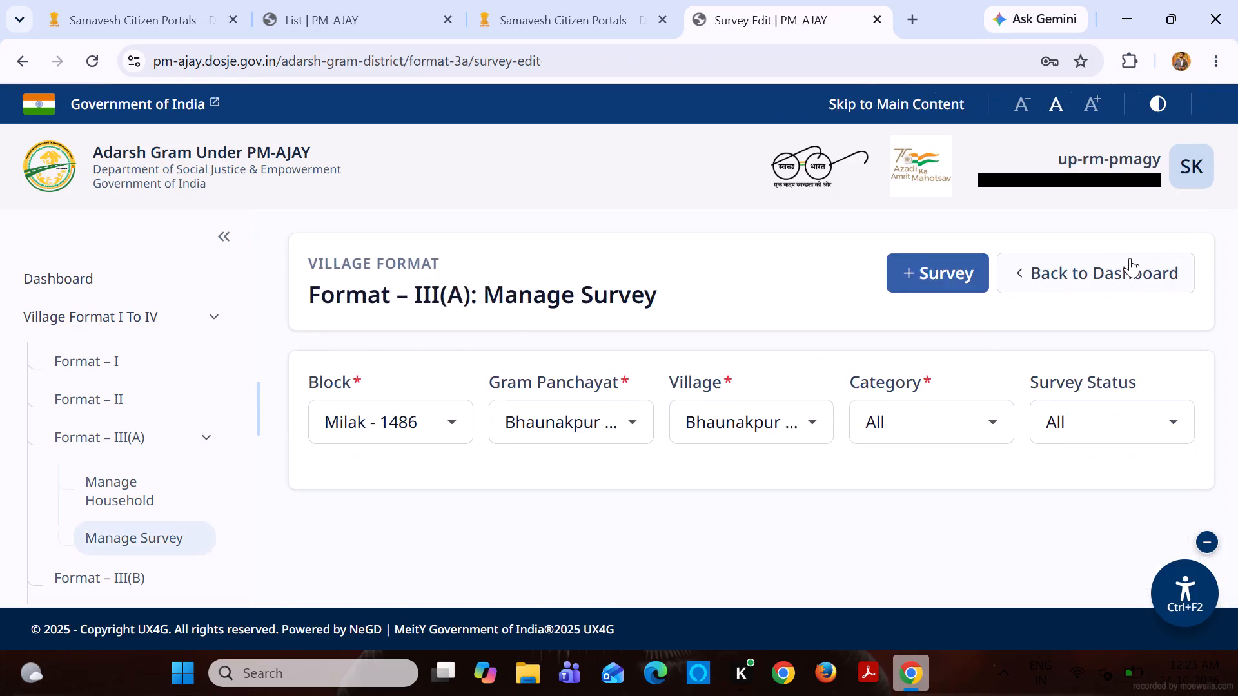
# Open the survey of house number 78 for editing and choose the domain 2 – Education.
pyautogui.scroll(-9, 1070, 357)
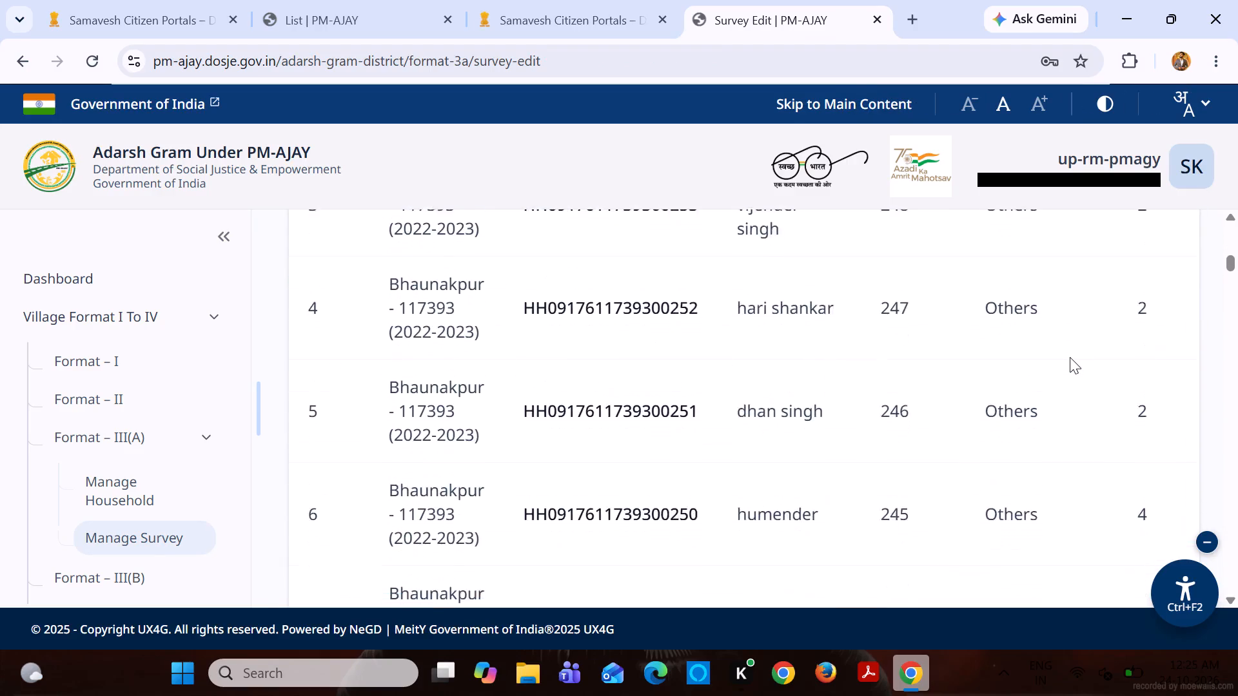
pyautogui.scroll(-10, 1070, 357)
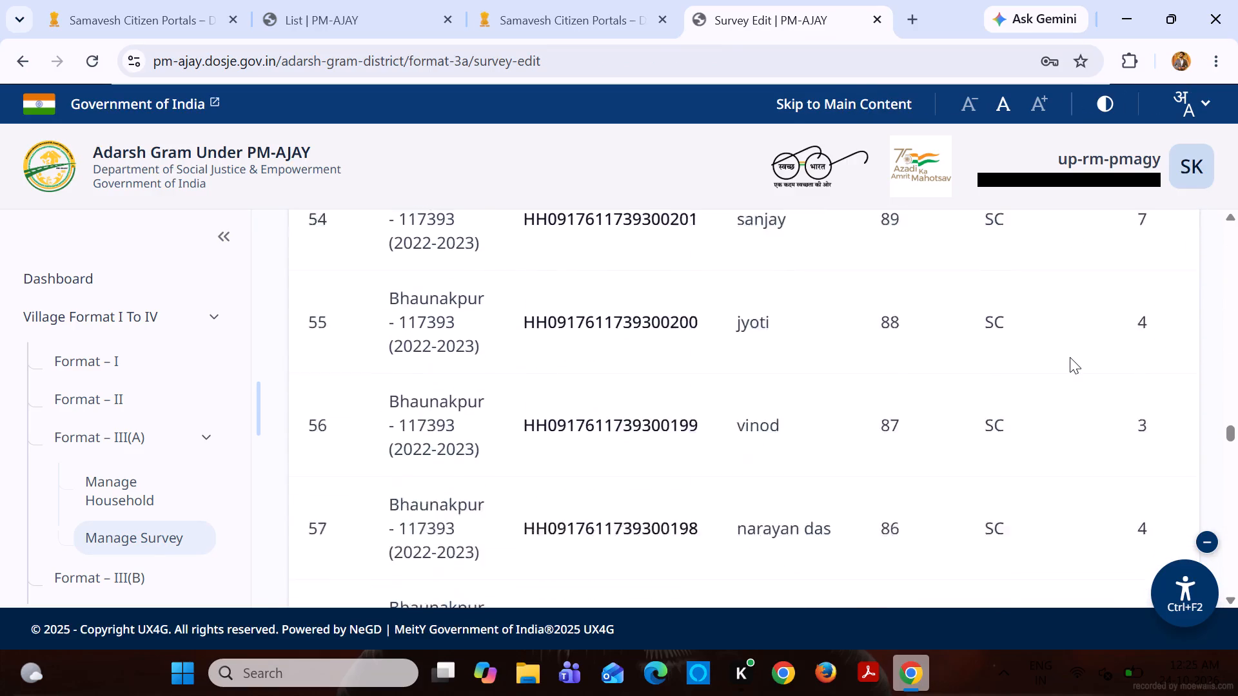
pyautogui.scroll(-6, 1070, 357)
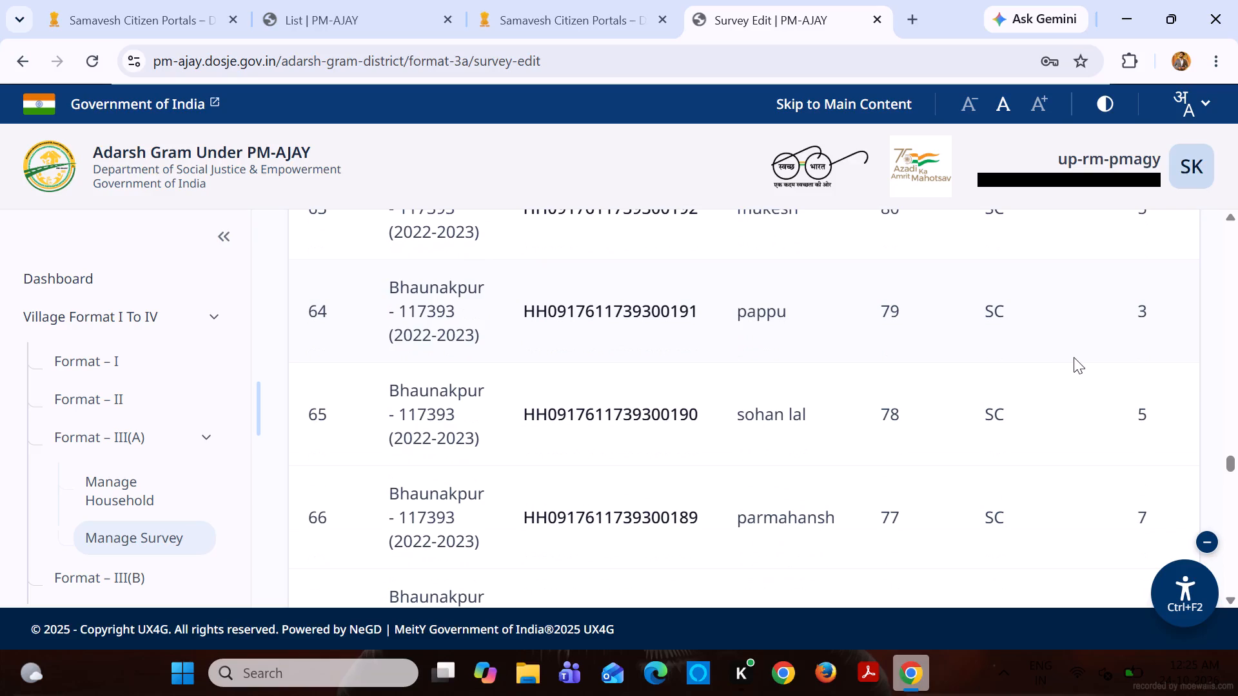
pyautogui.hscroll(-7, 1055, 399)
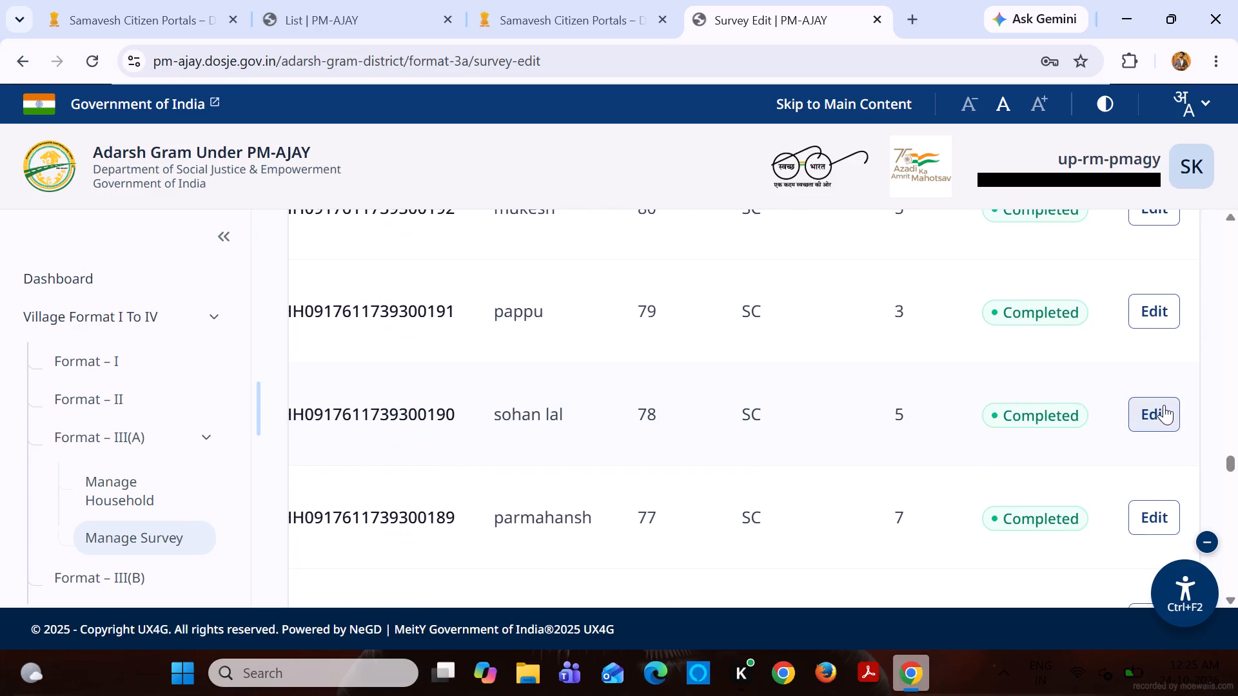
pyautogui.click(1164, 405)
pyautogui.scroll(-5, 1017, 445)
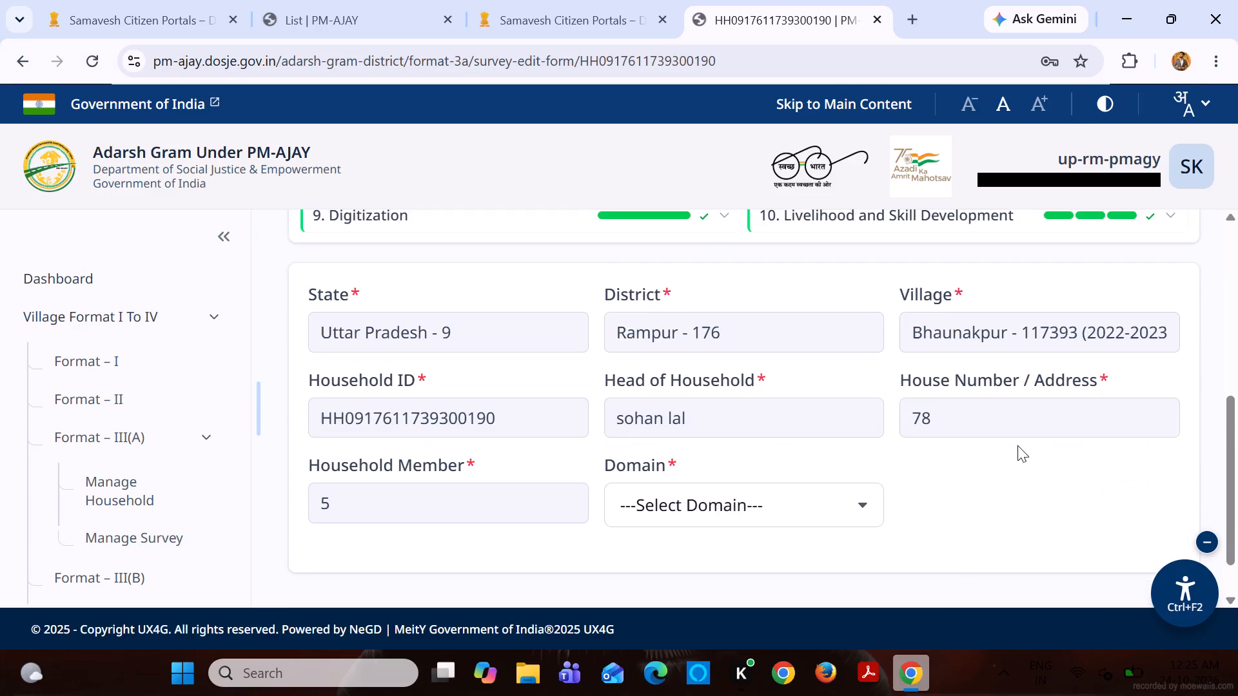
pyautogui.click(868, 461)
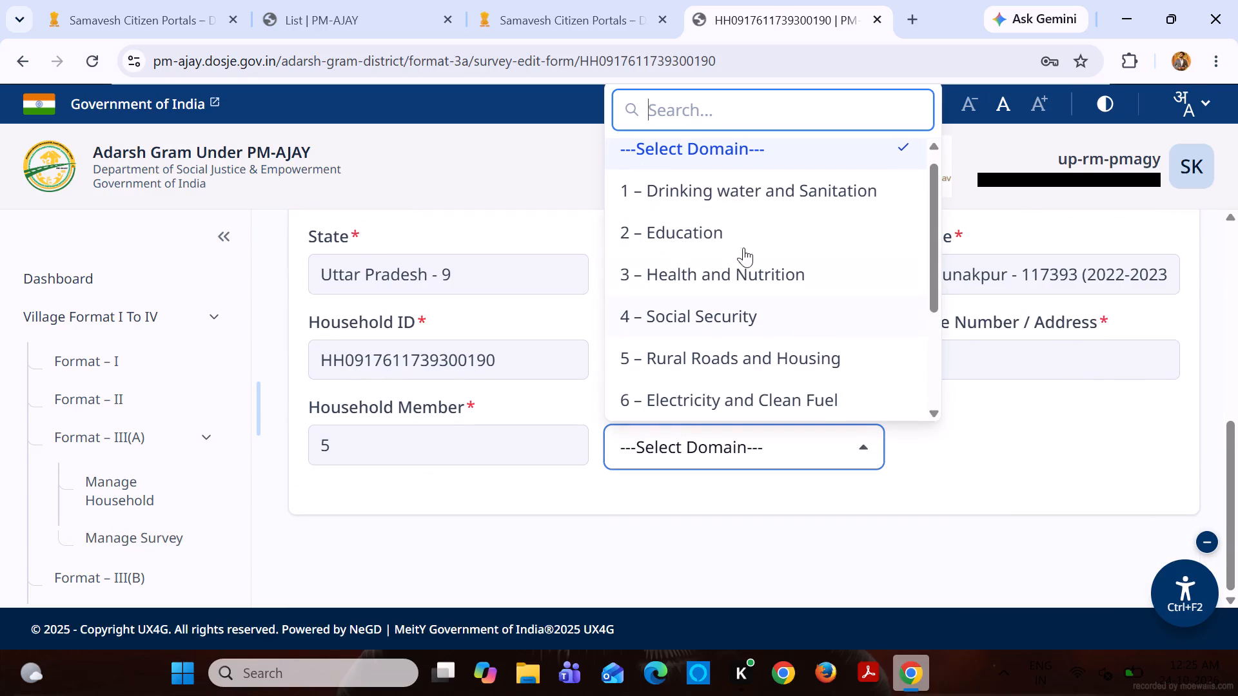
pyautogui.click(727, 231)
# Set the number of children aged 6-10 attending primary school to 2 for house number 78.
pyautogui.scroll(-3, 895, 430)
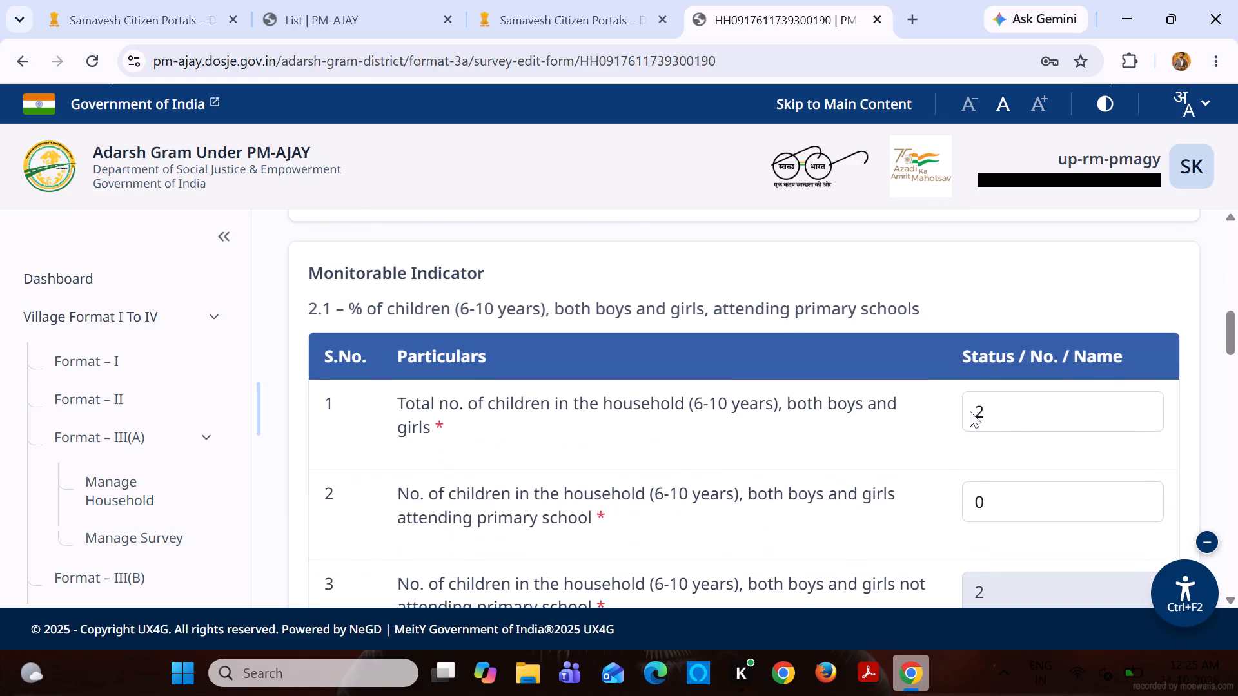
pyautogui.click(1019, 495)
pyautogui.press('BackSpace')
pyautogui.press('2')
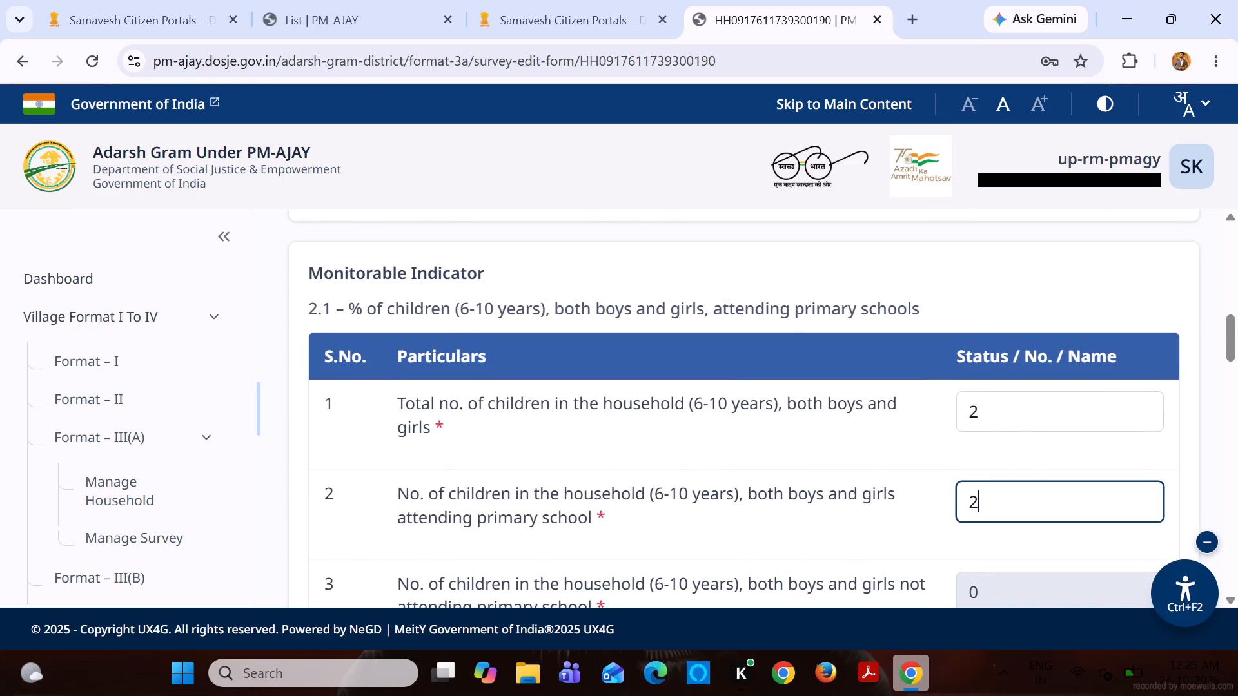
# Set the number of children aged 11-13 attending middle school to 1 for house number 78.
pyautogui.scroll(-6, 1019, 495)
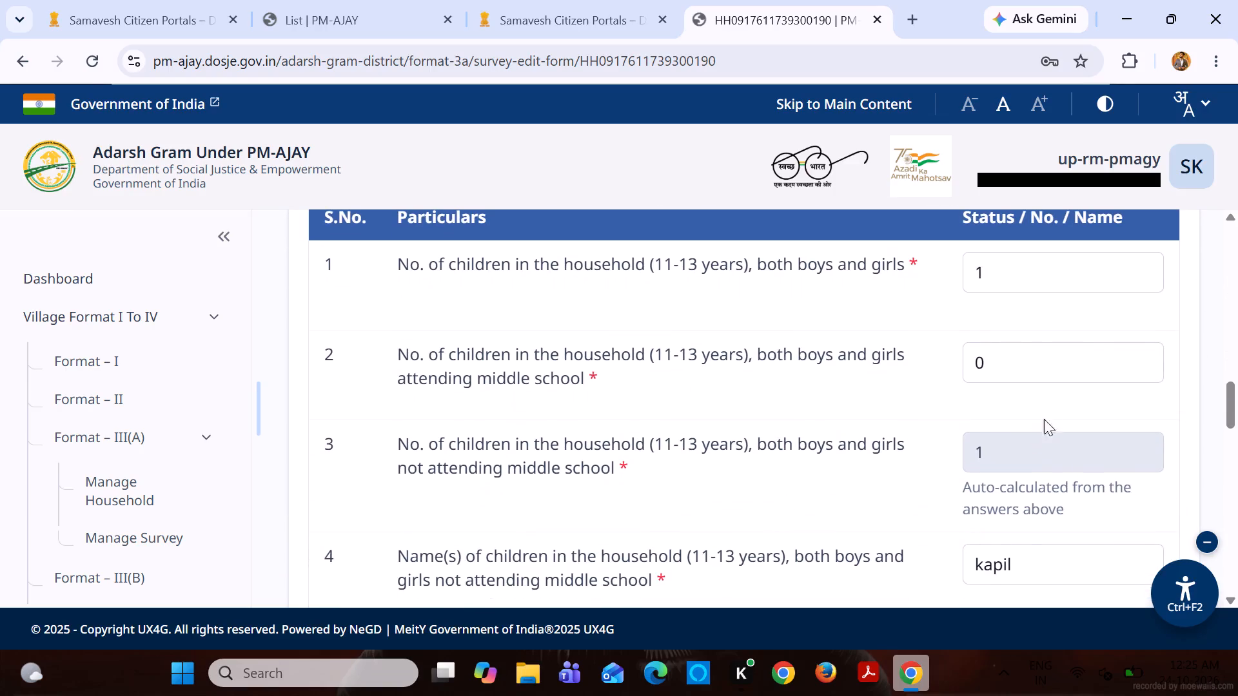
pyautogui.click(1059, 373)
pyautogui.press('BackSpace')
pyautogui.press('1')
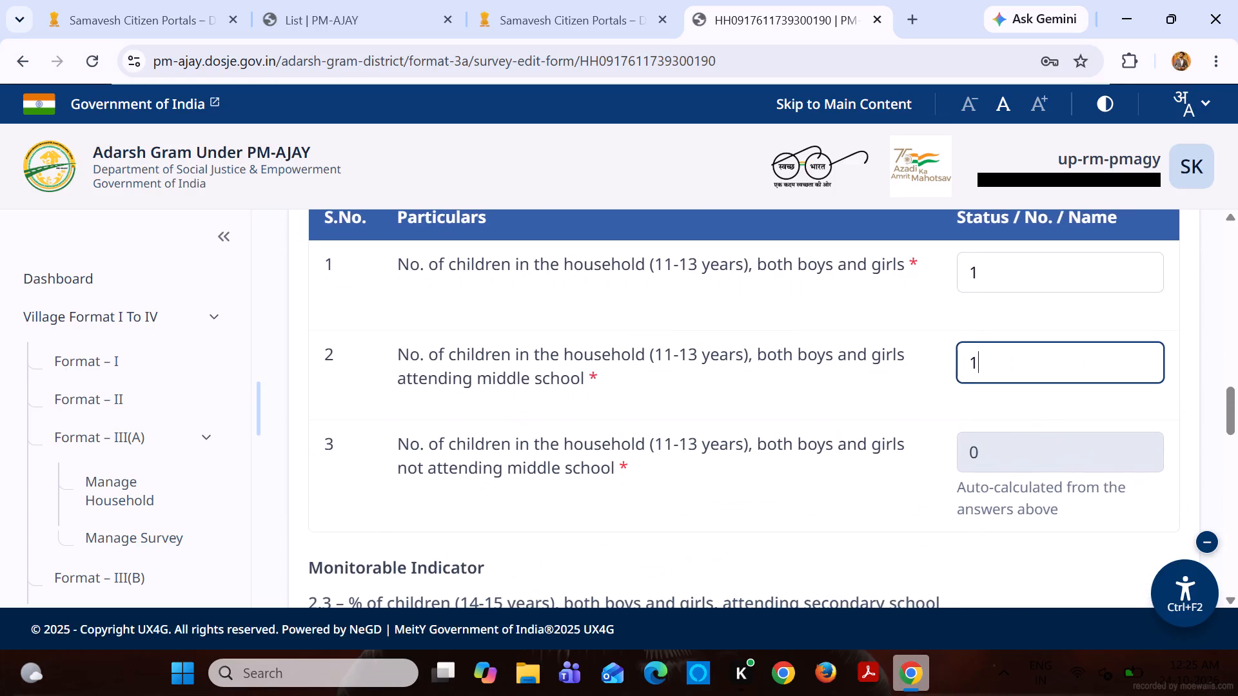
# Save the Education answers of house number 78 and return to the household list.
pyautogui.scroll(-4, 1059, 373)
pyautogui.scroll(-4, 1134, 407)
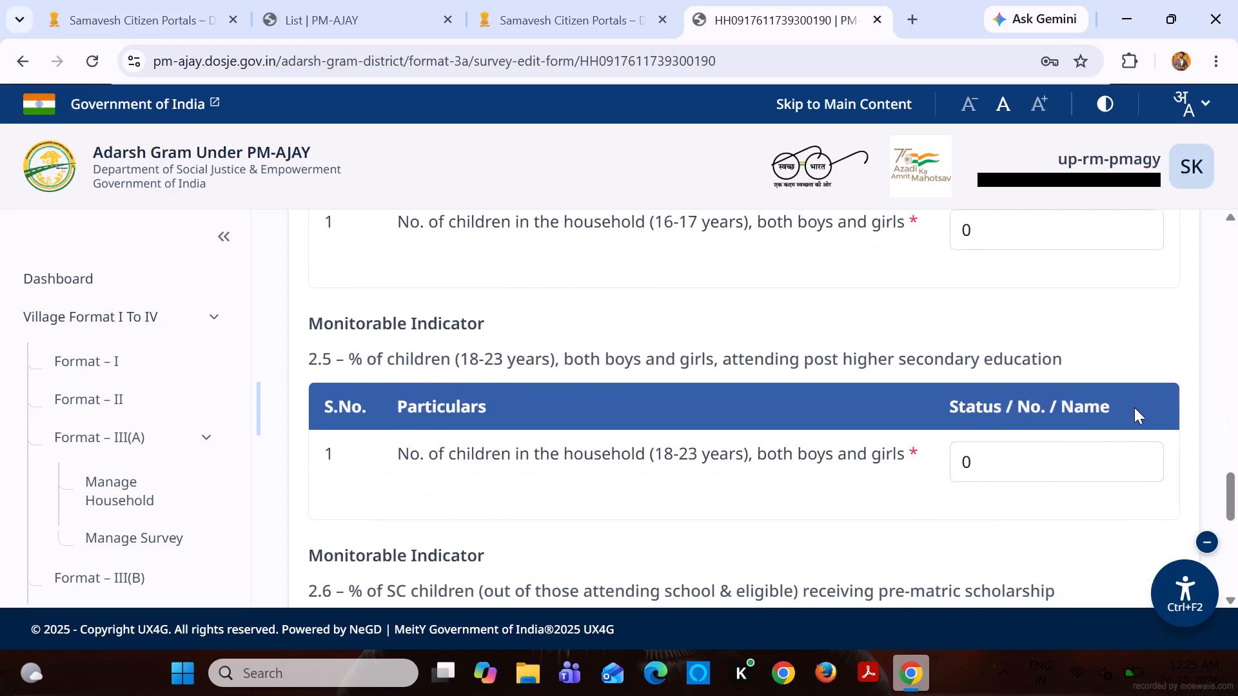
pyautogui.scroll(-5, 1134, 407)
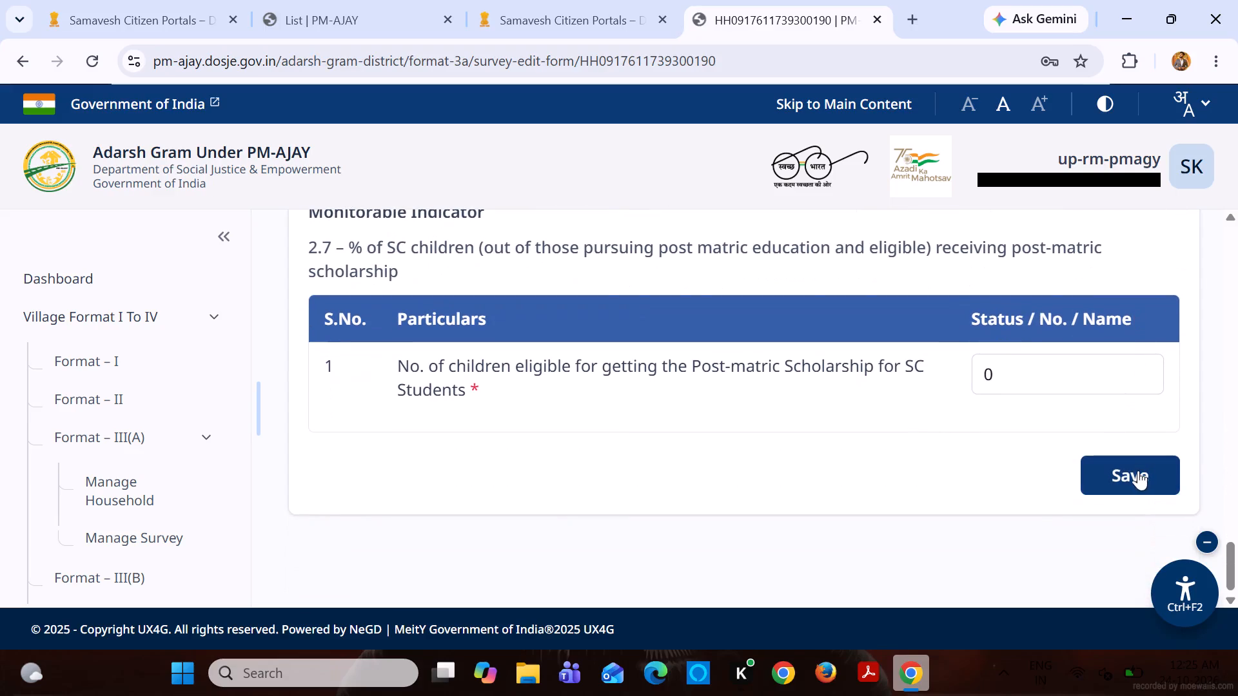
pyautogui.click(1138, 470)
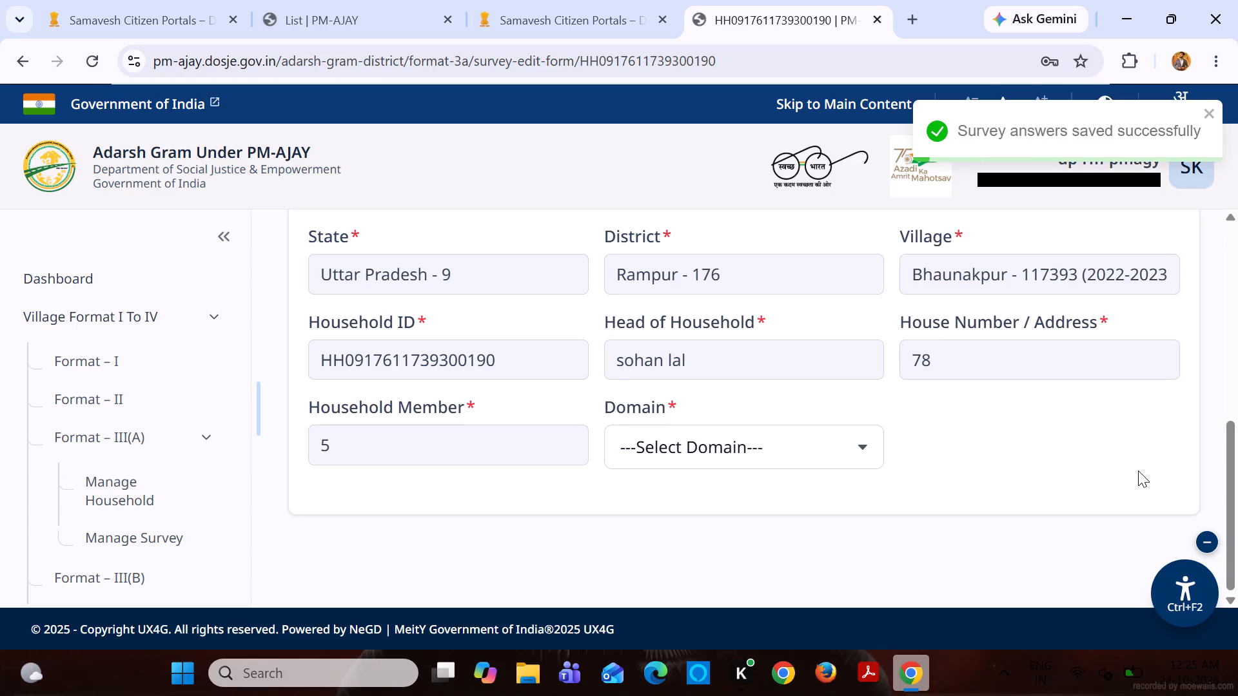
pyautogui.scroll(5, 1070, 301)
pyautogui.click(1130, 262)
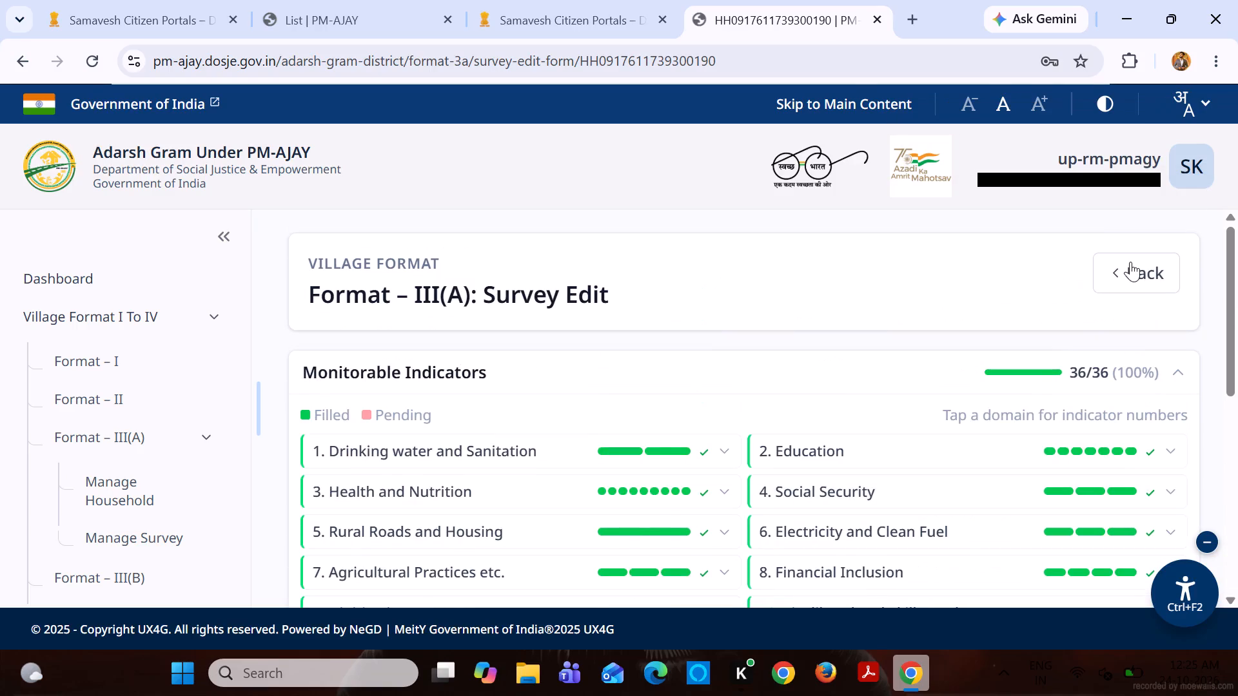
# Open the survey of house number 77 for editing and choose the domain 2 – Education.
pyautogui.scroll(-11, 1115, 383)
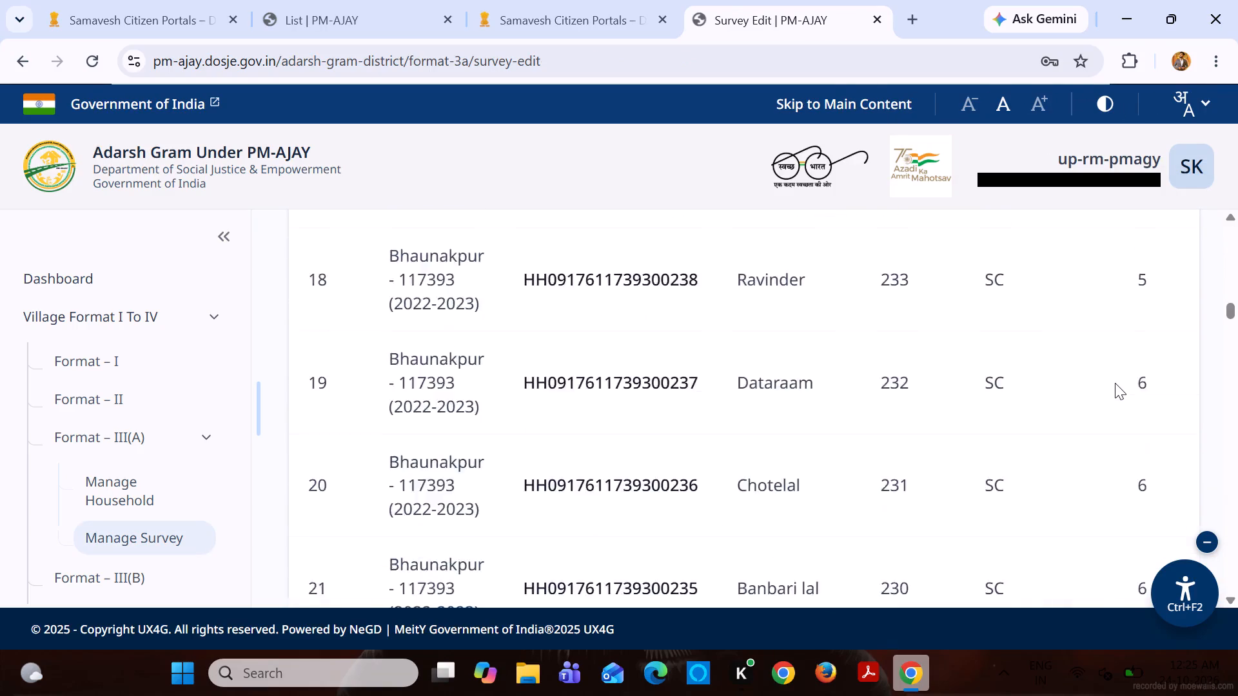
pyautogui.scroll(-11, 1115, 383)
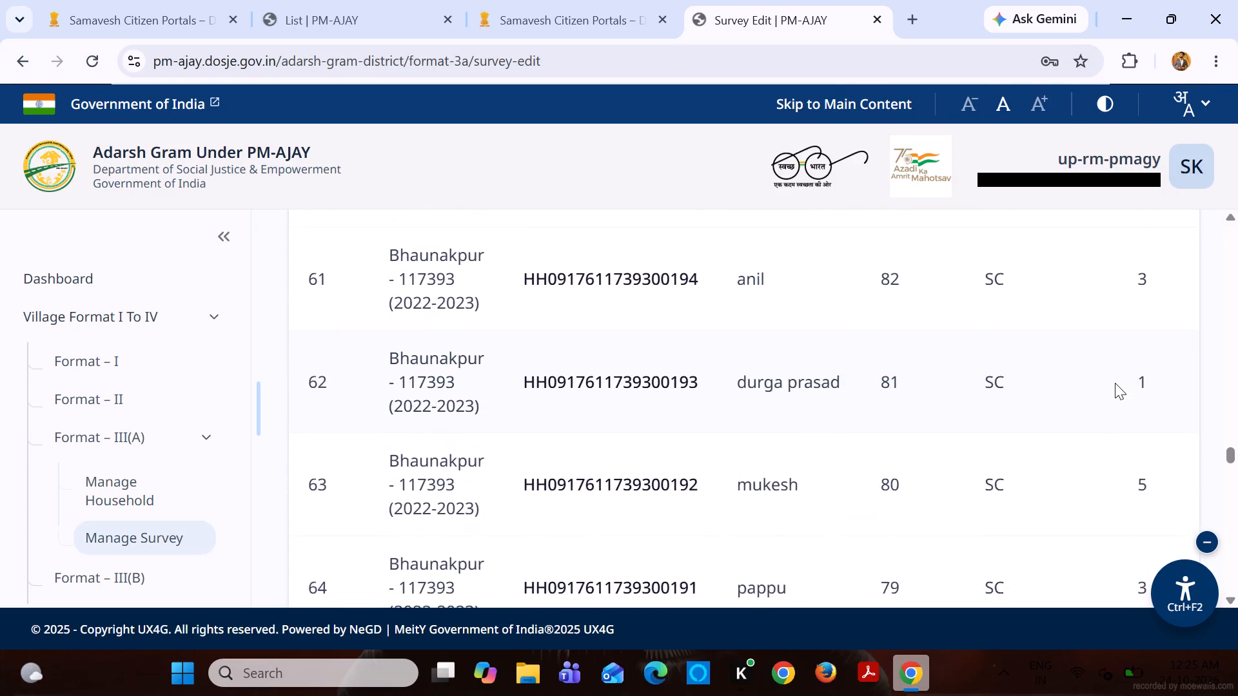
pyautogui.scroll(-3, 1115, 383)
pyautogui.hscroll(-5, 1115, 383)
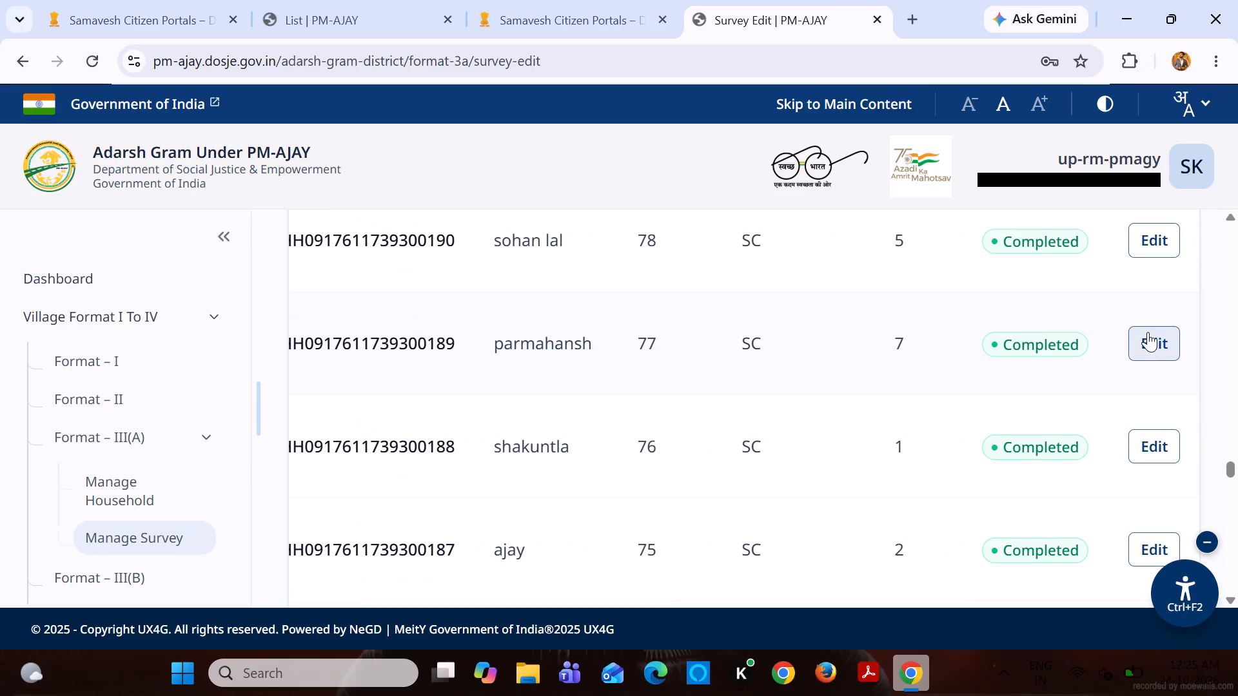
pyautogui.click(1148, 332)
pyautogui.scroll(-6, 981, 449)
pyautogui.click(843, 445)
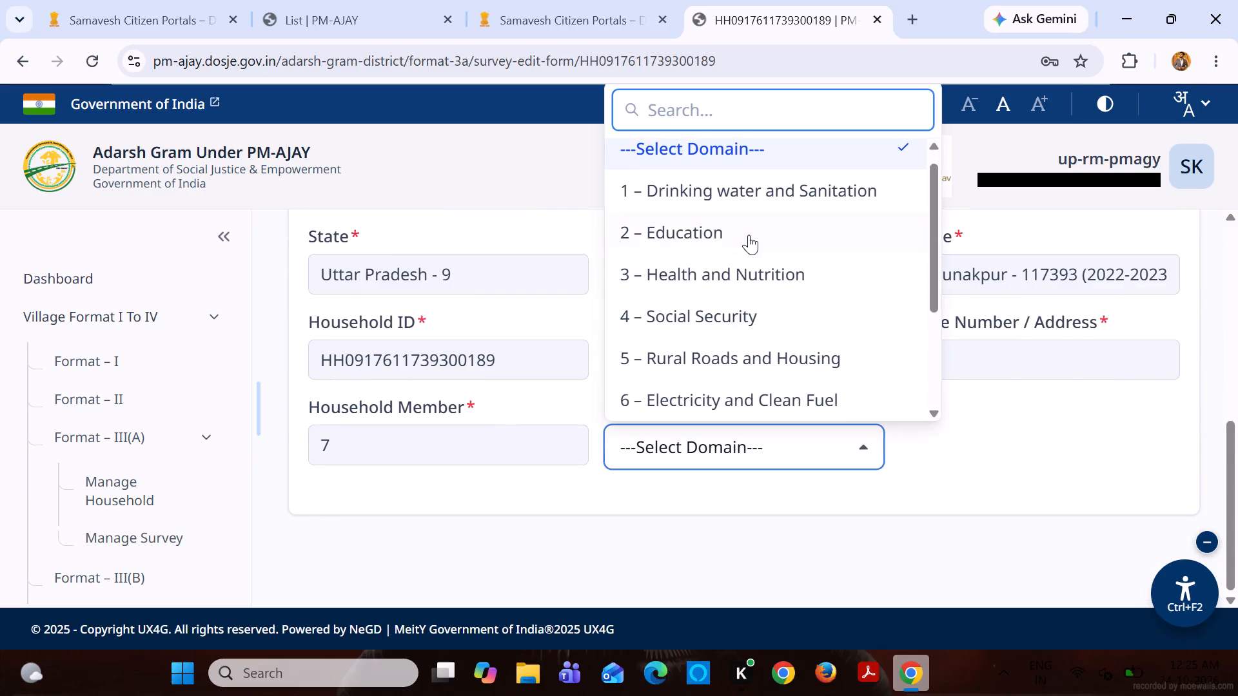
pyautogui.click(749, 234)
# Set the number of children aged 6-10 attending primary school to 3 for house number 77.
pyautogui.scroll(-4, 863, 412)
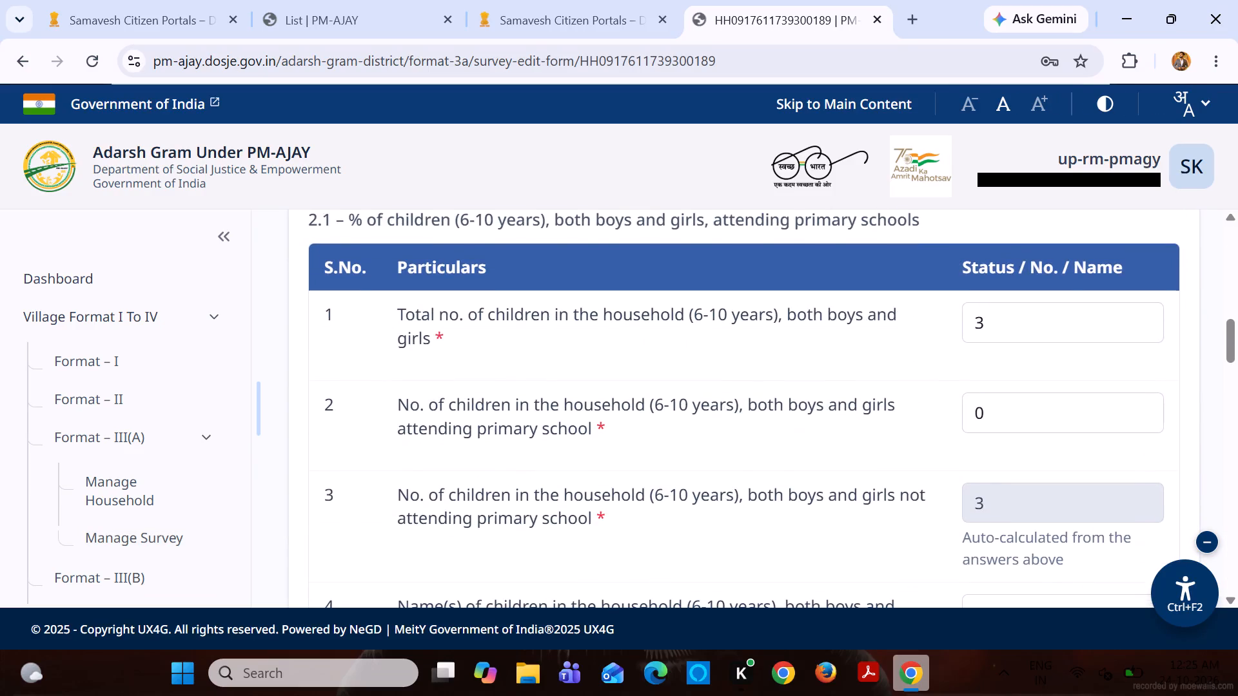
pyautogui.click(995, 415)
pyautogui.press('BackSpace')
pyautogui.press('3')
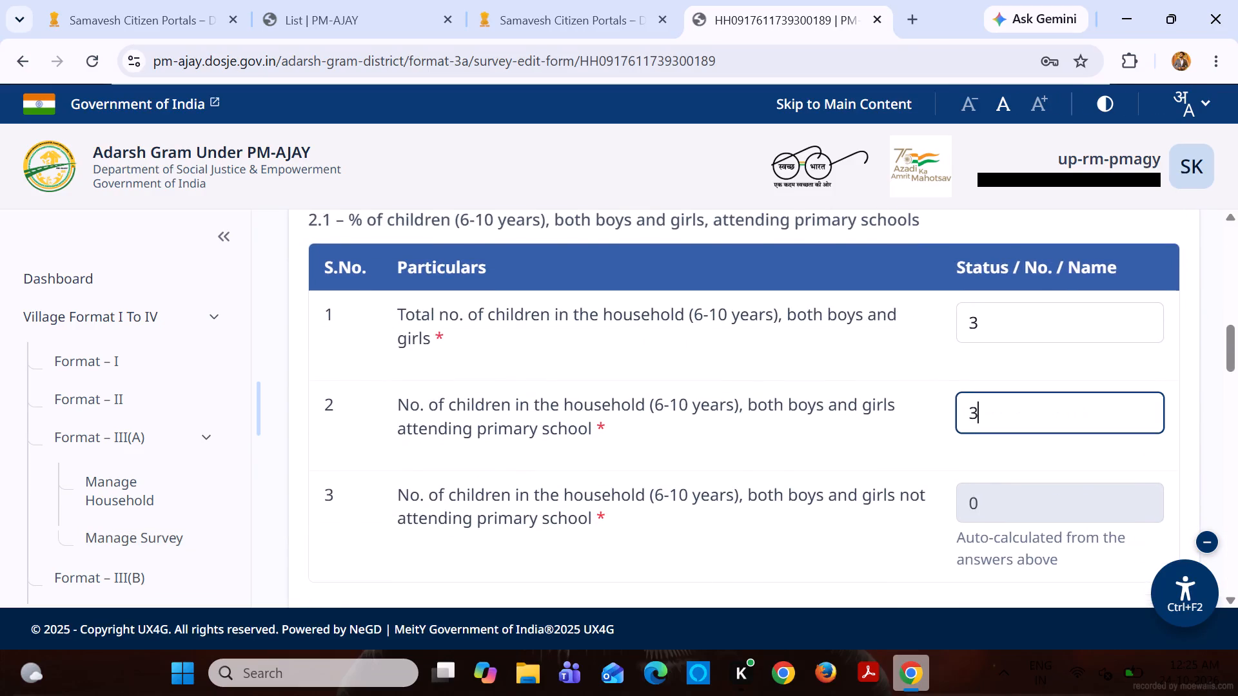
# Set the number of children aged 11-13 attending middle school to 1 for house number 77.
pyautogui.scroll(-4, 995, 415)
pyautogui.click(1016, 516)
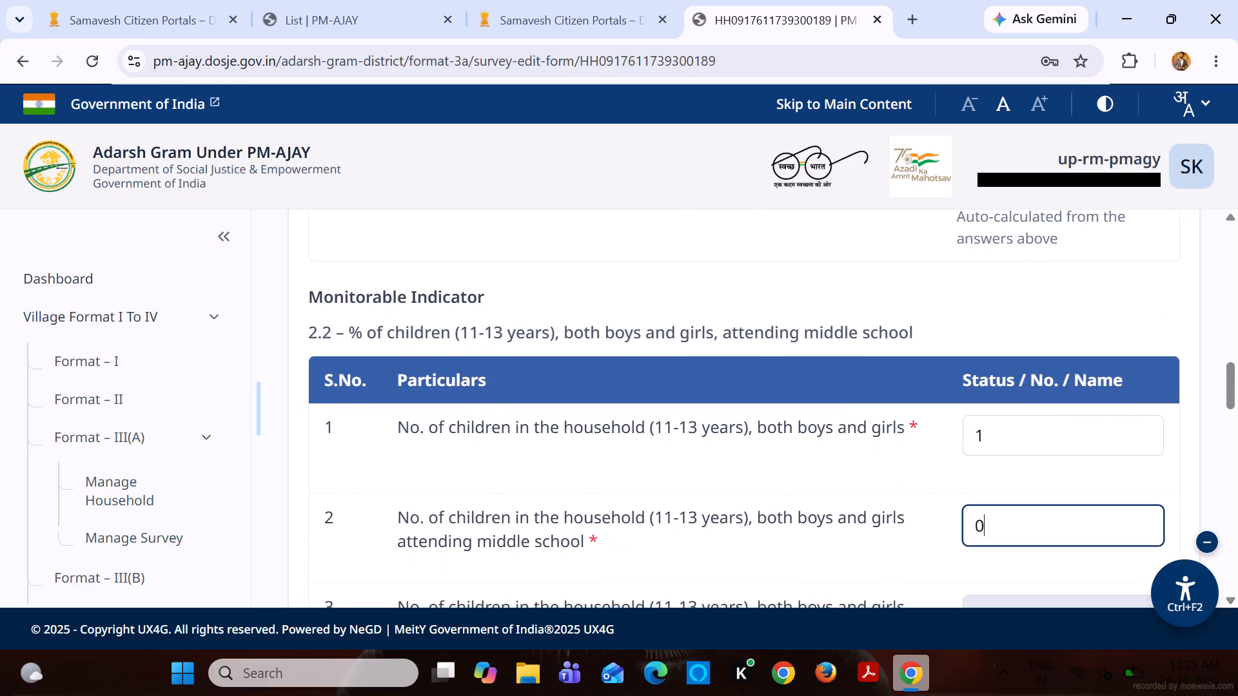
pyautogui.press('BackSpace')
pyautogui.press('1')
# Save the Education answers of house number 77 and return to the household list.
pyautogui.scroll(-6, 1016, 516)
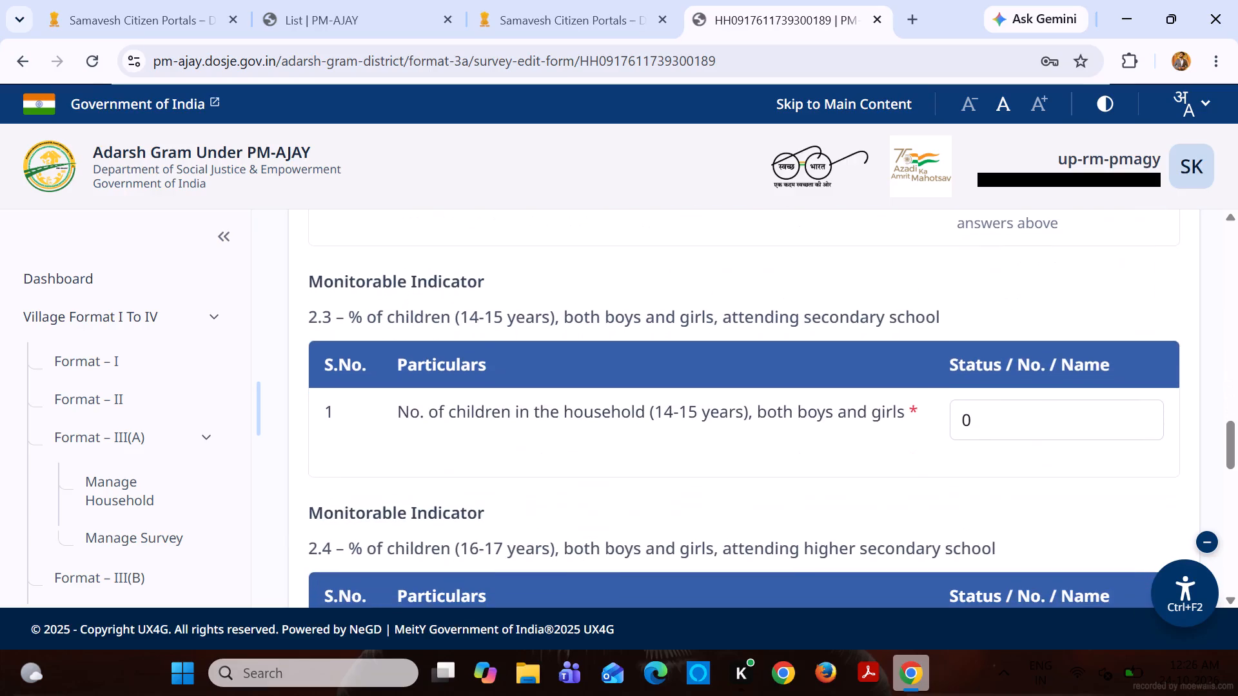
pyautogui.scroll(-7, 1106, 468)
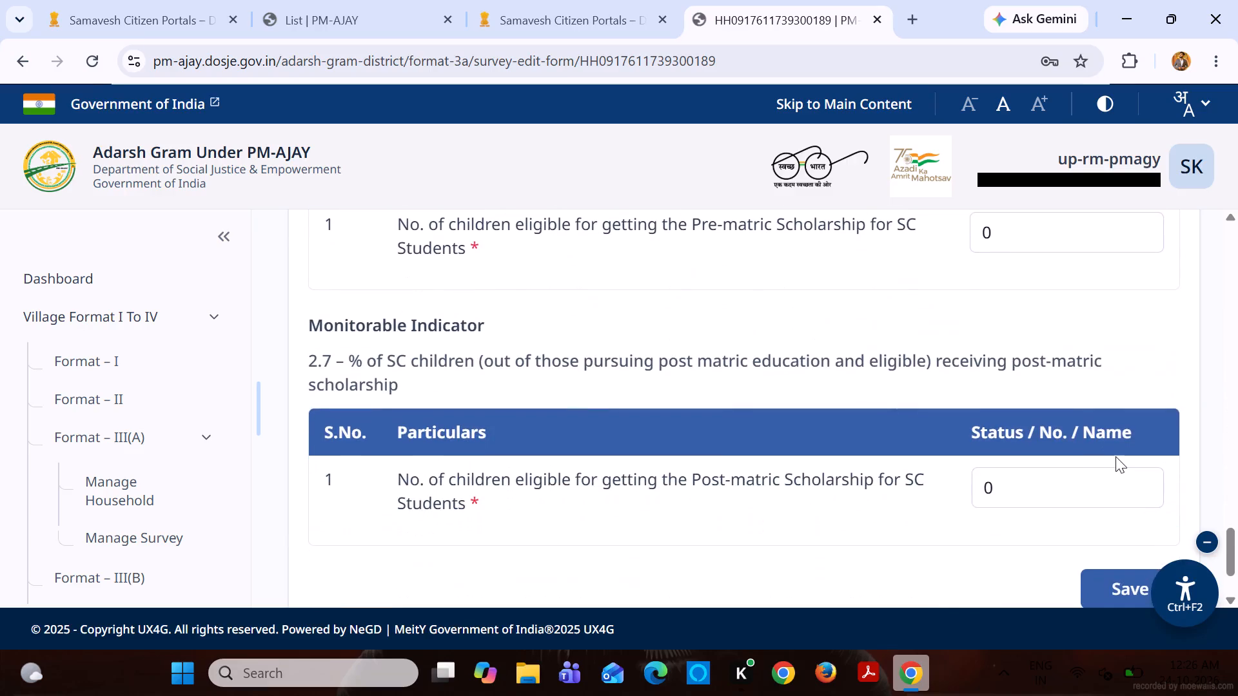
pyautogui.scroll(-2, 1115, 456)
pyautogui.click(1121, 463)
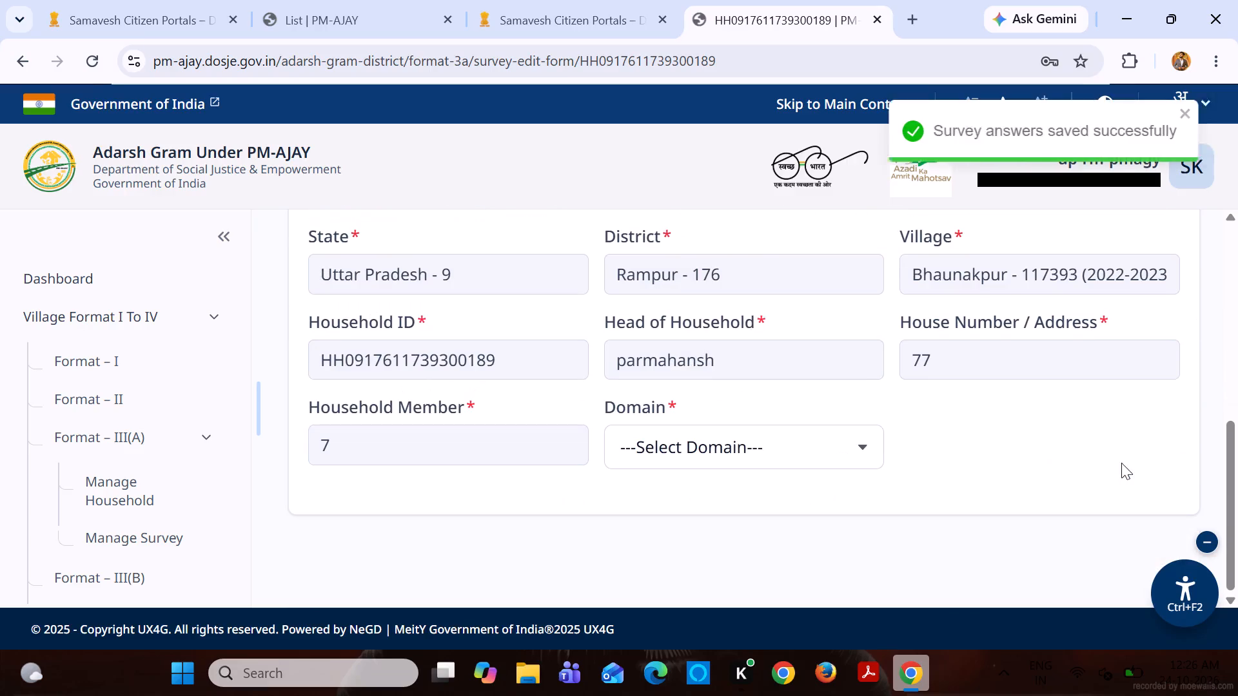
pyautogui.scroll(9, 1012, 234)
pyautogui.click(1117, 254)
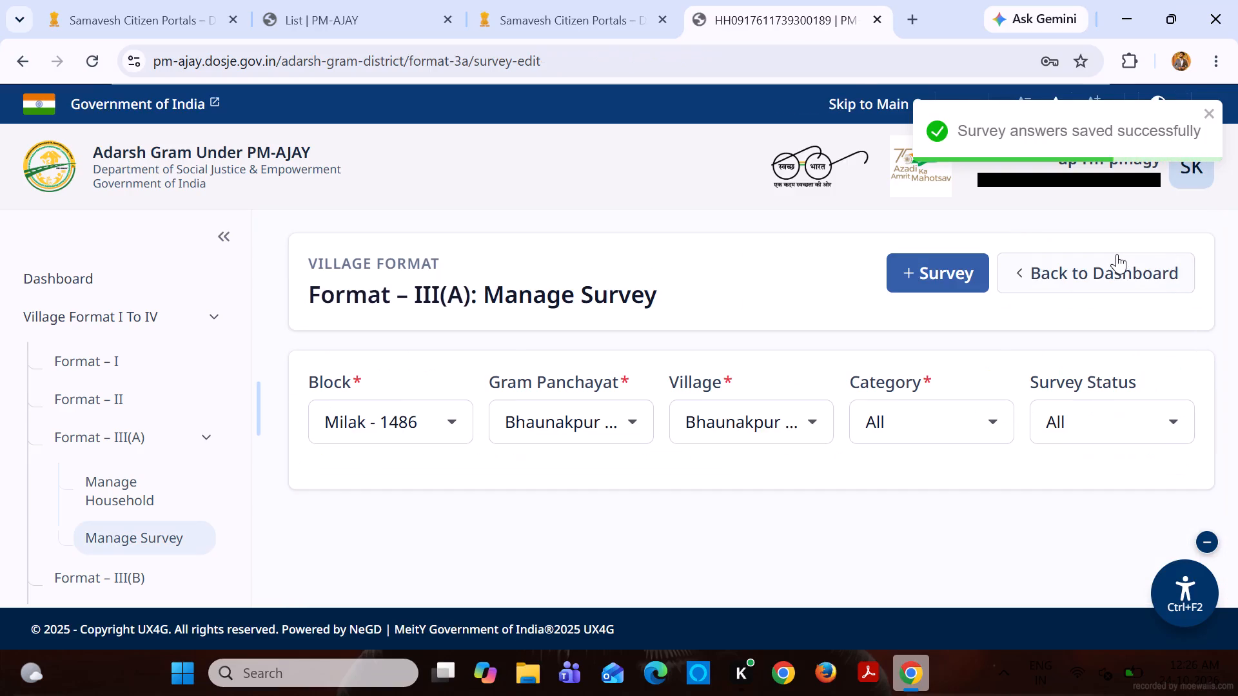
# Open the survey of house number 74 for editing and choose the domain 2 – Education.
pyautogui.scroll(-15, 1077, 392)
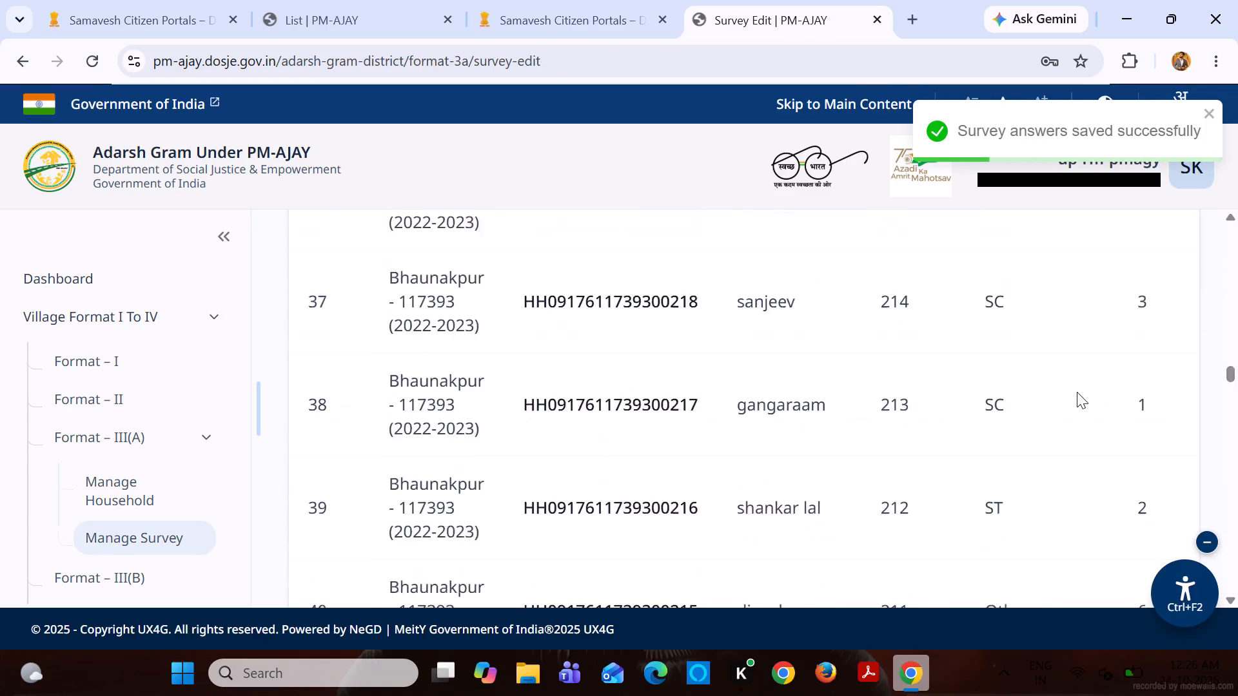
pyautogui.scroll(-4, 1077, 392)
pyautogui.hscroll(-6, 1077, 392)
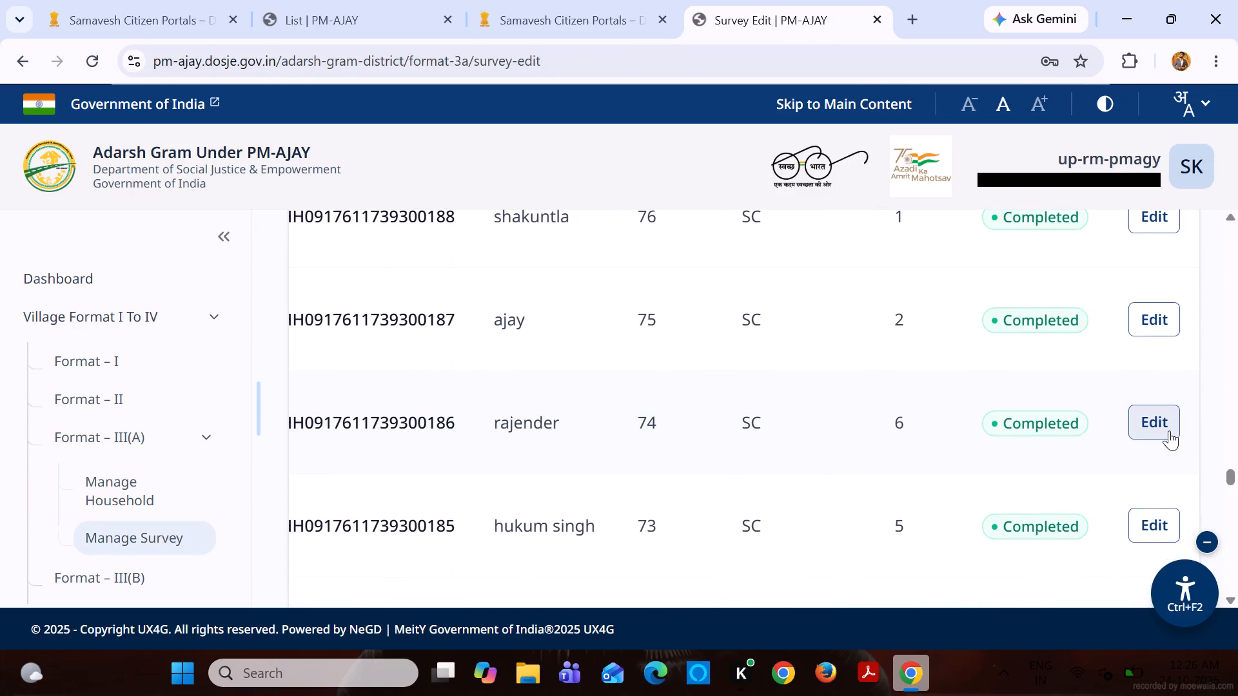
pyautogui.click(1169, 430)
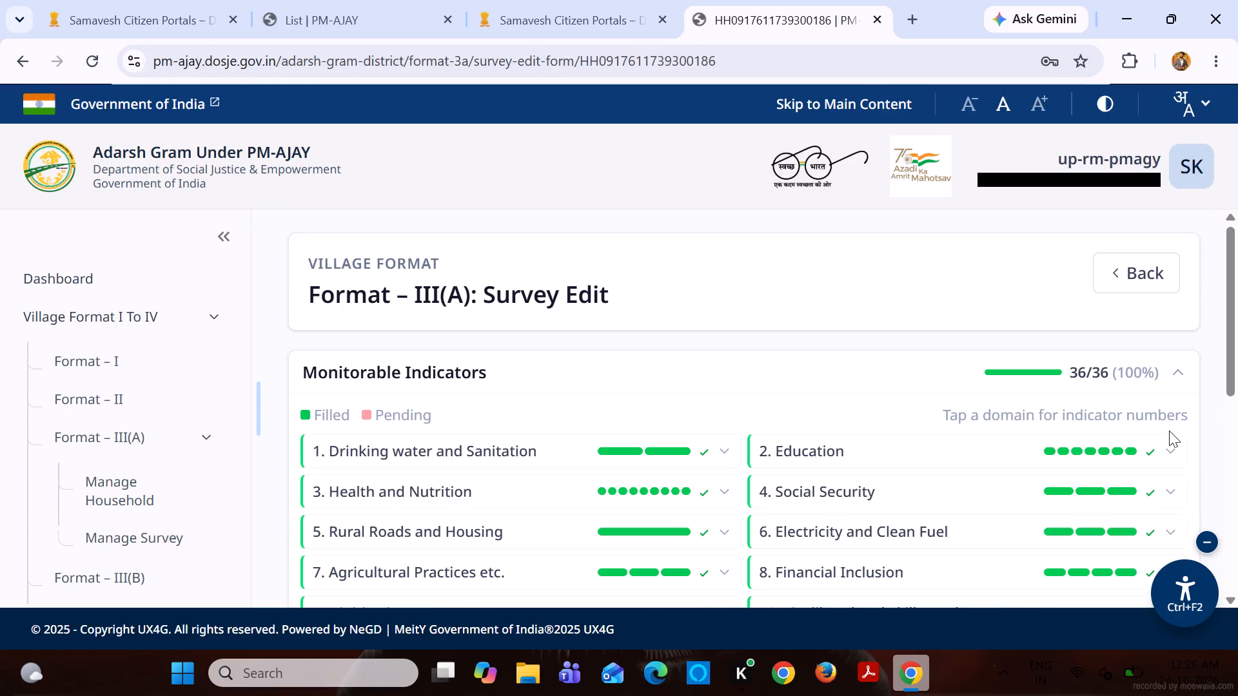
pyautogui.scroll(-7, 980, 427)
pyautogui.click(862, 438)
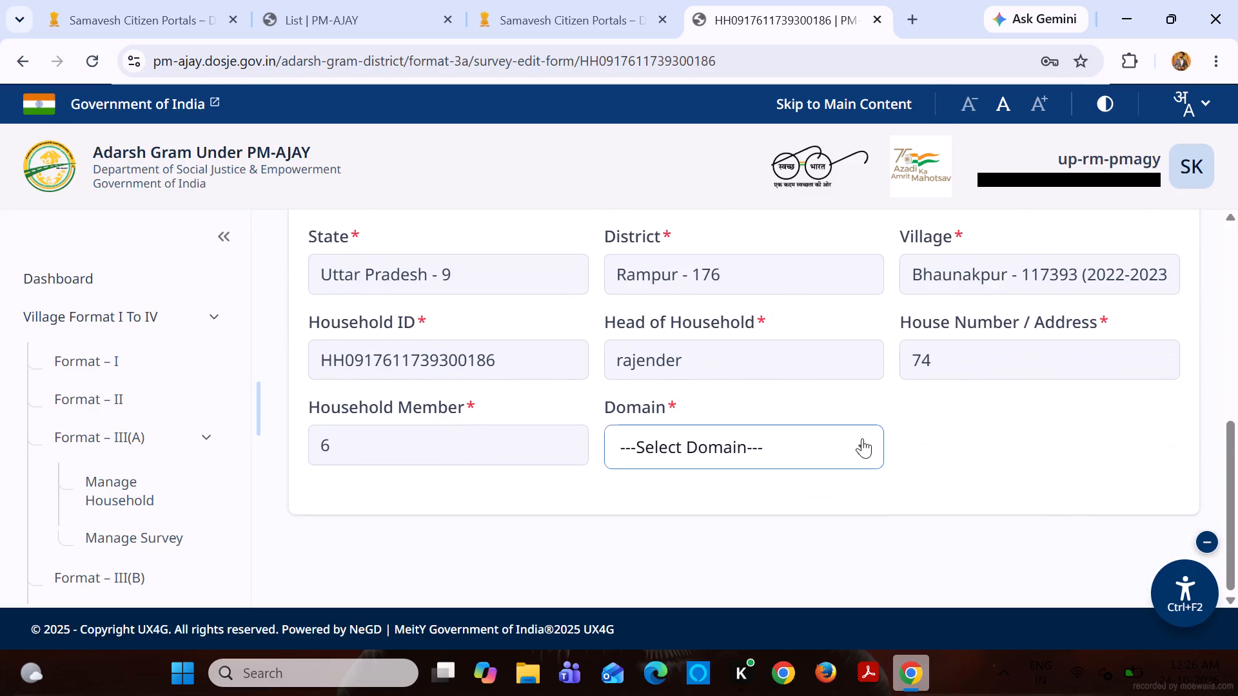
pyautogui.click(722, 235)
# Set the number of children aged 6-10 attending primary school to 1 for house number 74.
pyautogui.scroll(-2, 975, 508)
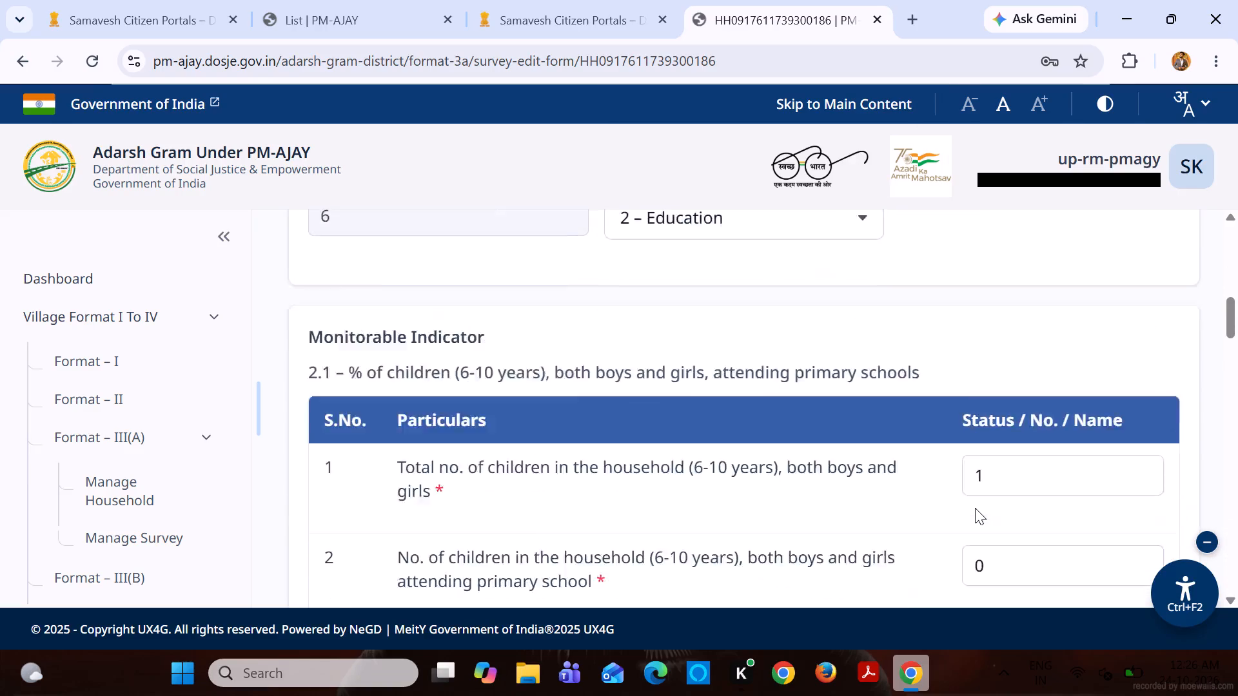
pyautogui.scroll(-1, 975, 508)
pyautogui.click(991, 494)
pyautogui.press('BackSpace')
pyautogui.press('1')
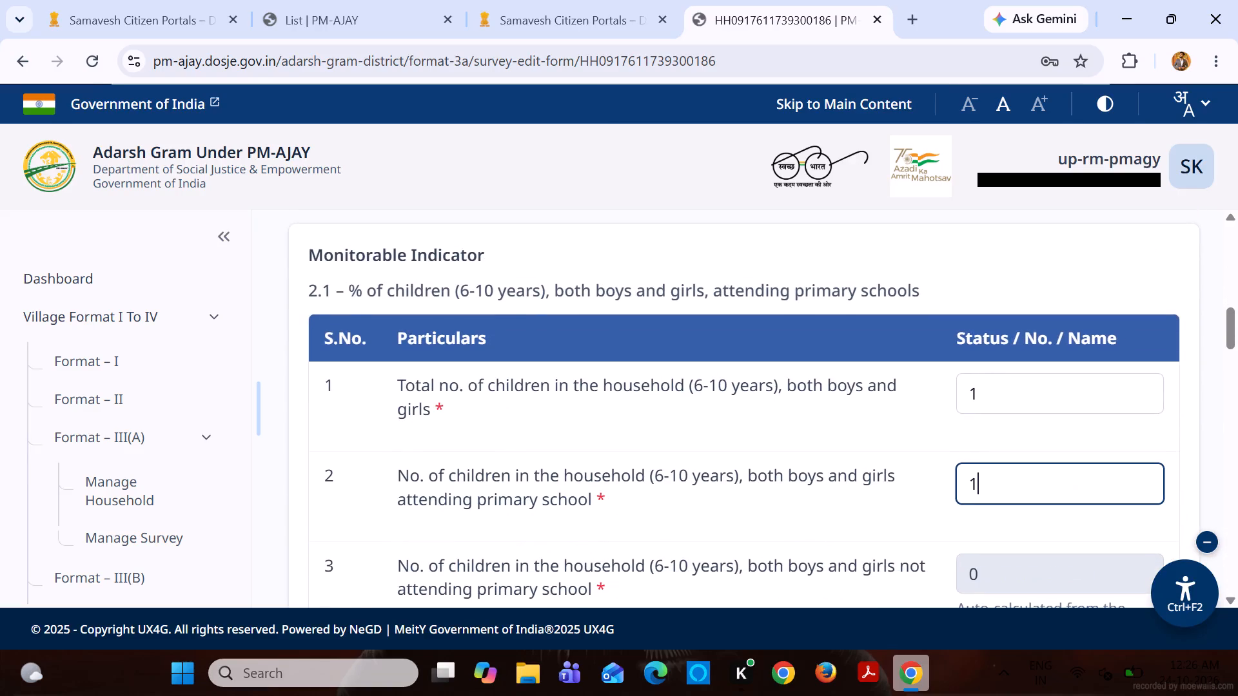
# Set the number of children aged 11-13 attending middle school to 1 for house number 74.
pyautogui.scroll(-5, 991, 494)
pyautogui.click(995, 499)
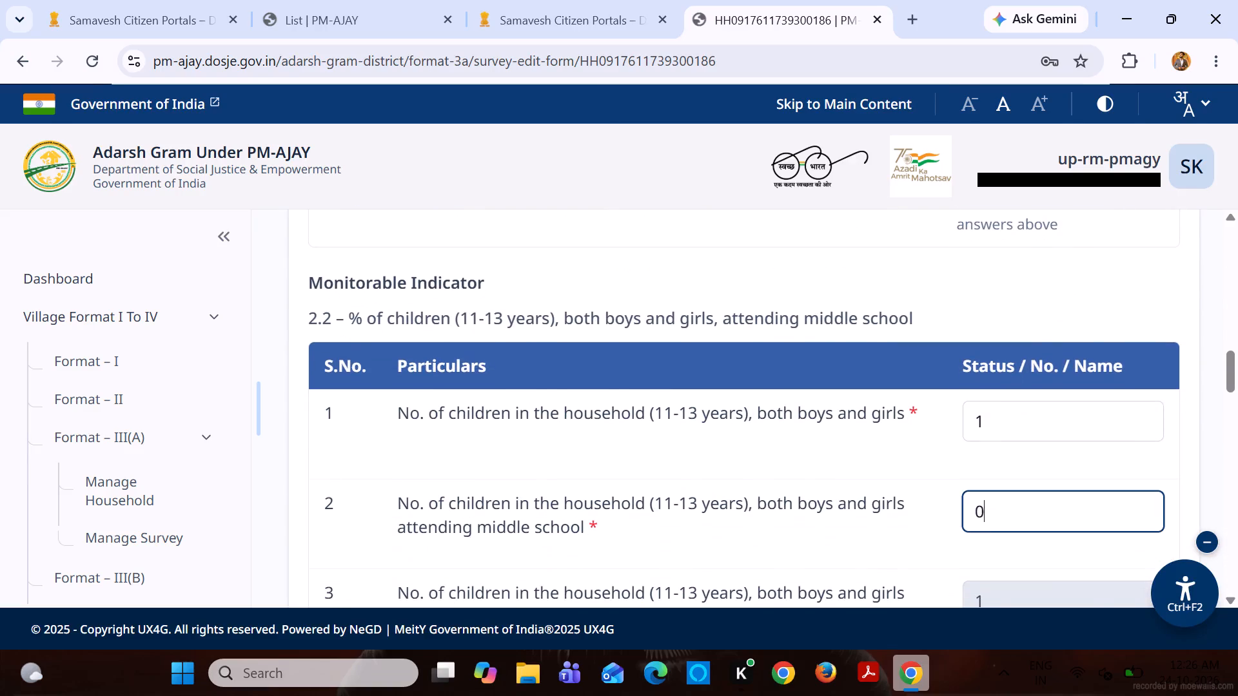
pyautogui.press('BackSpace')
pyautogui.press('1')
# Set the number of children aged 18-23 attending post higher secondary education to 2 for house number 74.
pyautogui.scroll(-4, 995, 499)
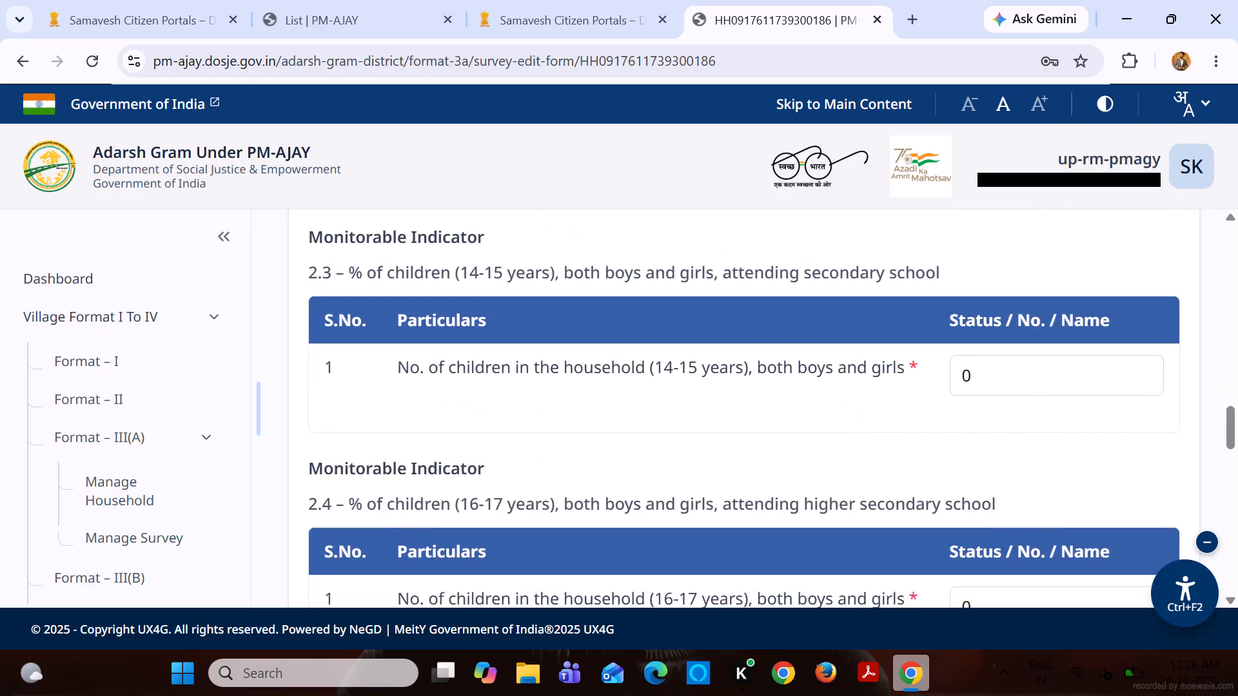
pyautogui.scroll(-1, 995, 499)
pyautogui.scroll(-5, 1043, 474)
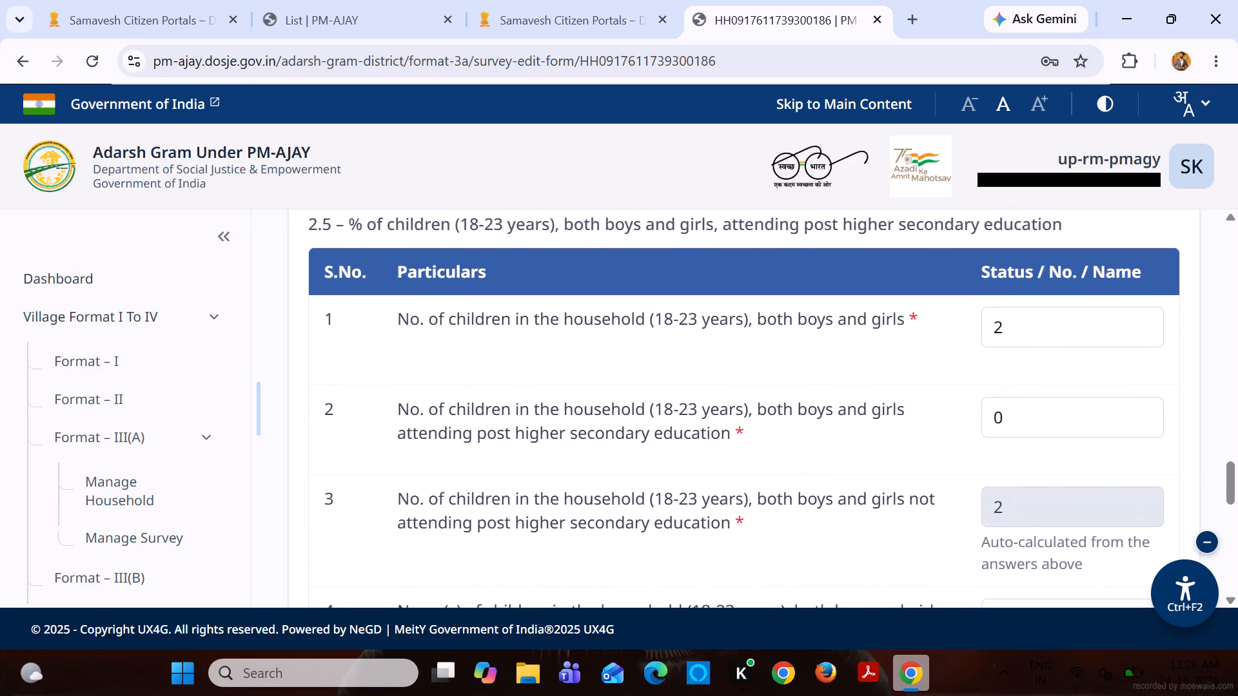
pyautogui.click(1018, 417)
pyautogui.press('BackSpace')
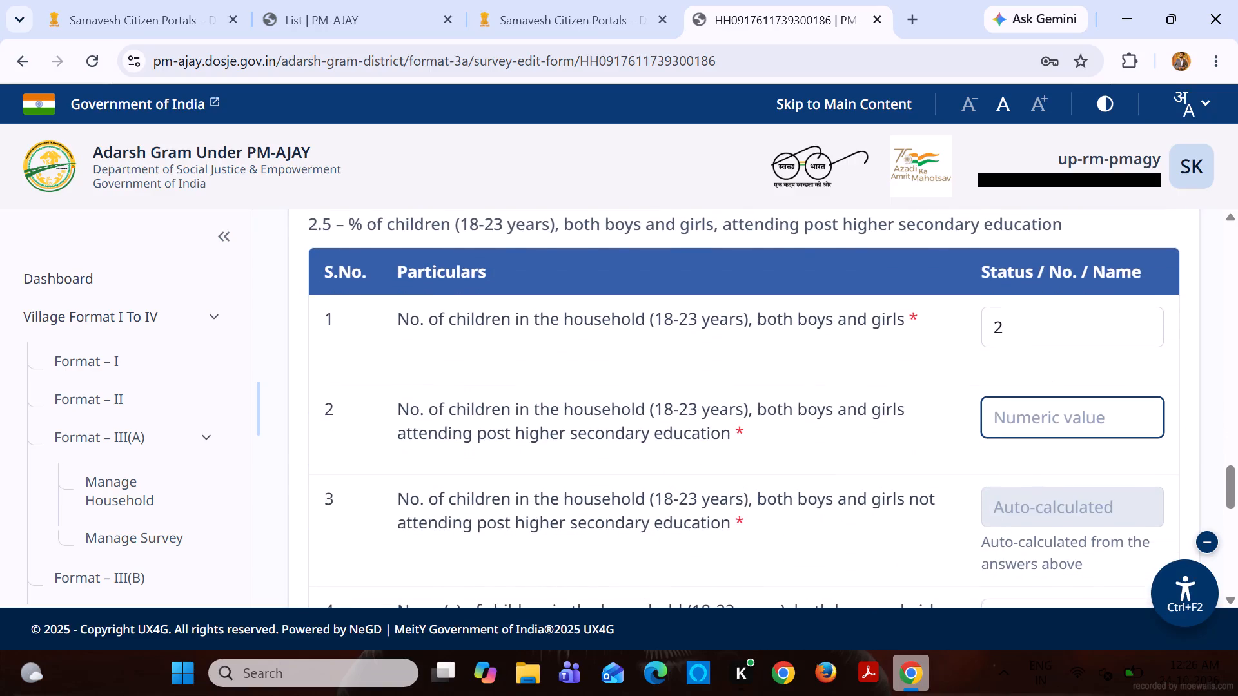
pyautogui.press('2')
# Save the Education answers of house number 74 and return to the household list.
pyautogui.scroll(-5, 1018, 417)
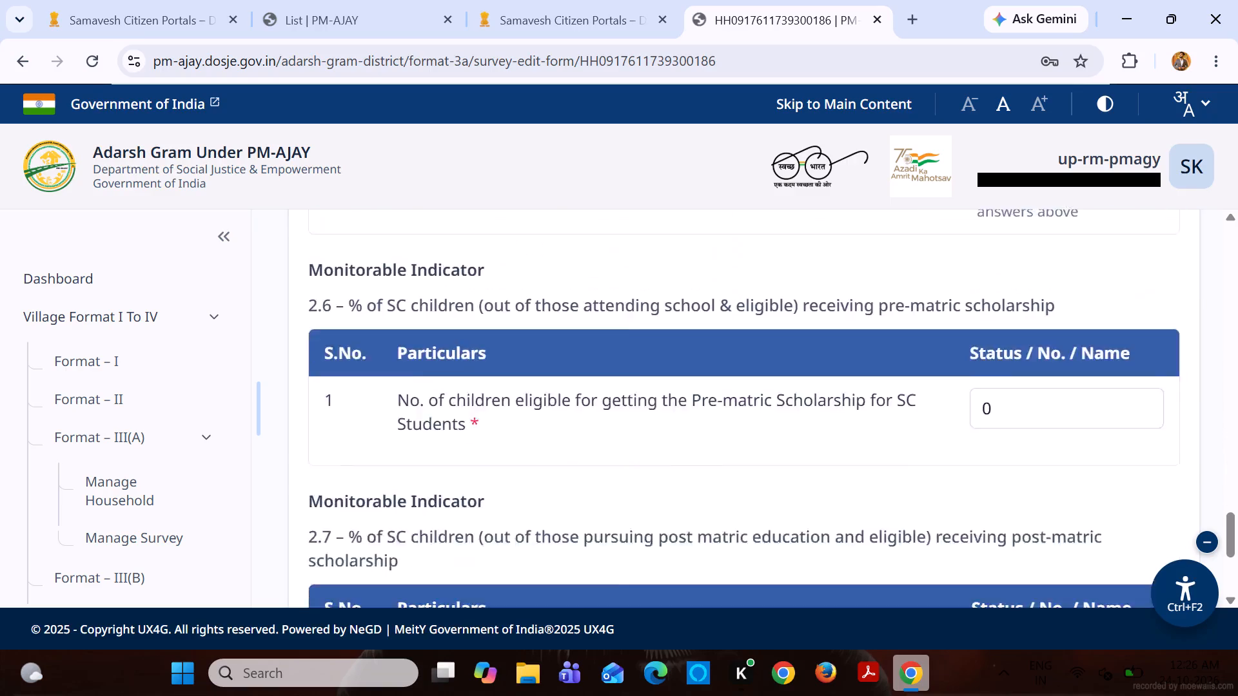
pyautogui.scroll(-4, 1018, 417)
pyautogui.click(1132, 471)
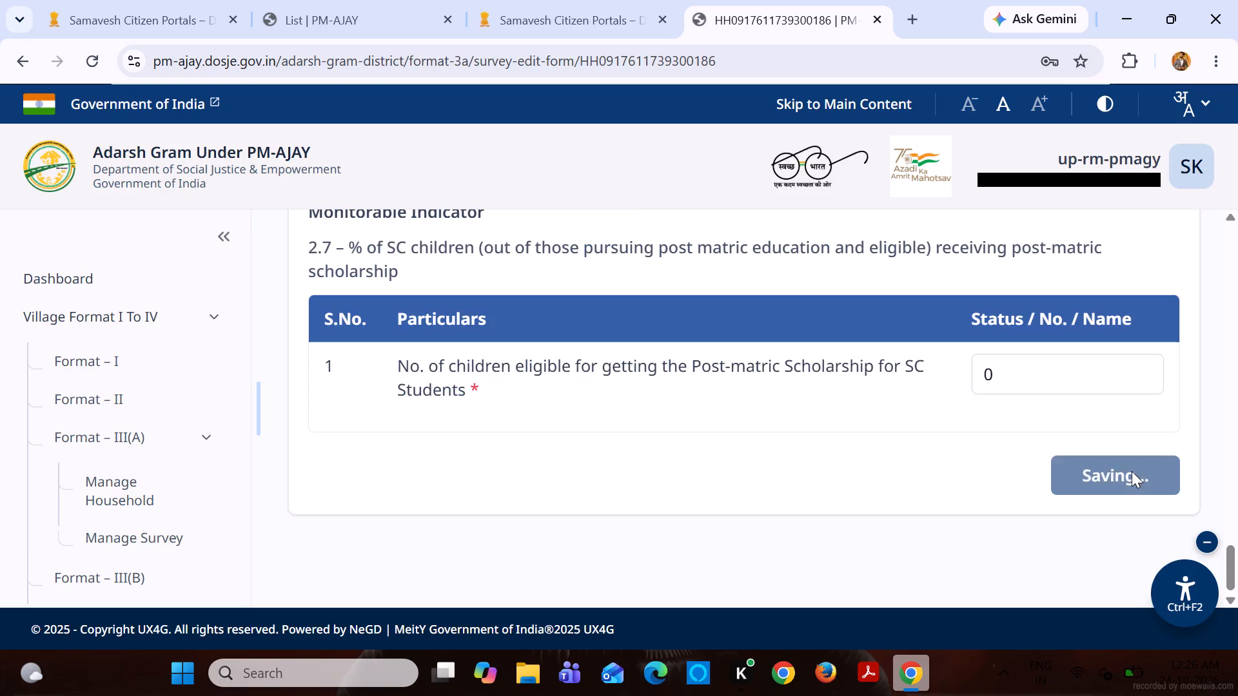
pyautogui.scroll(6, 1029, 327)
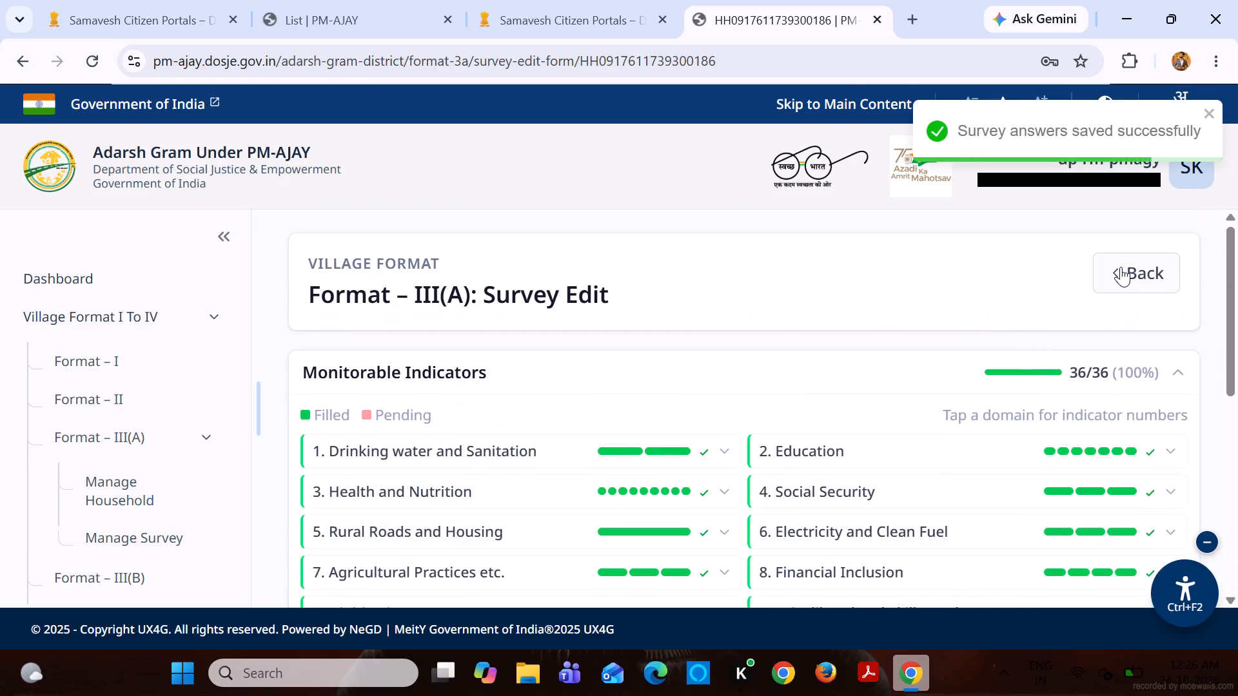
pyautogui.click(1121, 267)
# Open the survey of house number 73 for editing and choose the domain 2 – Education.
pyautogui.scroll(-9, 1063, 369)
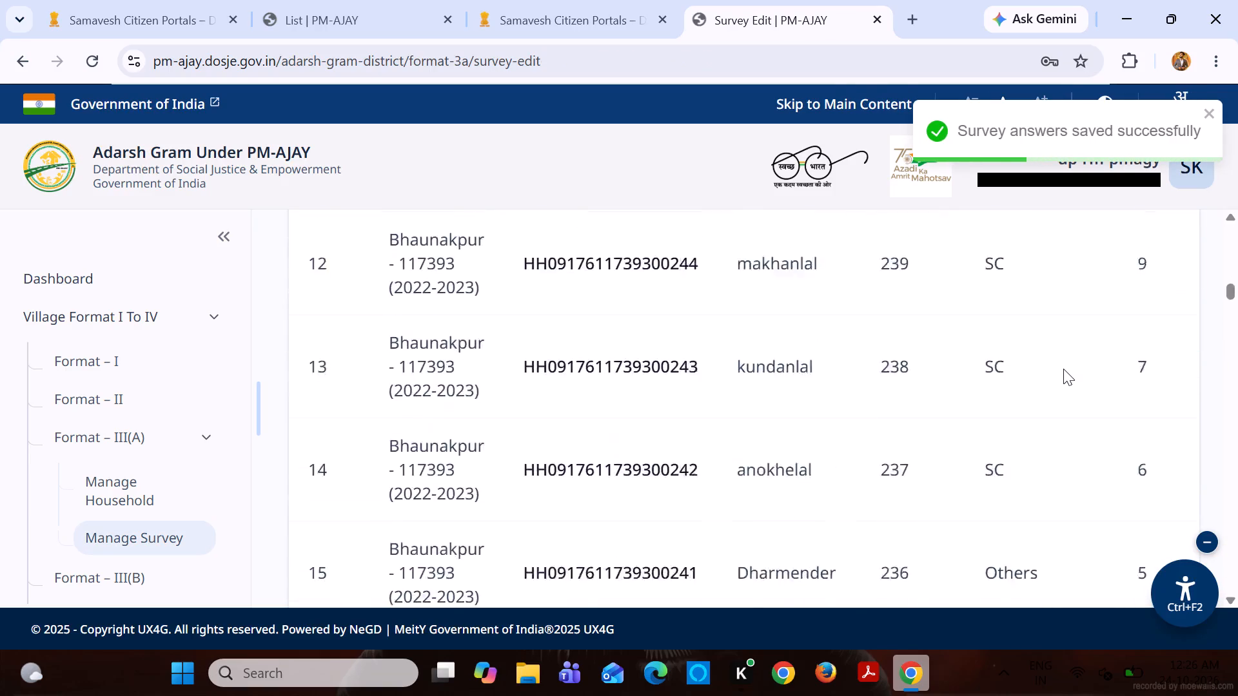
pyautogui.scroll(-10, 1063, 369)
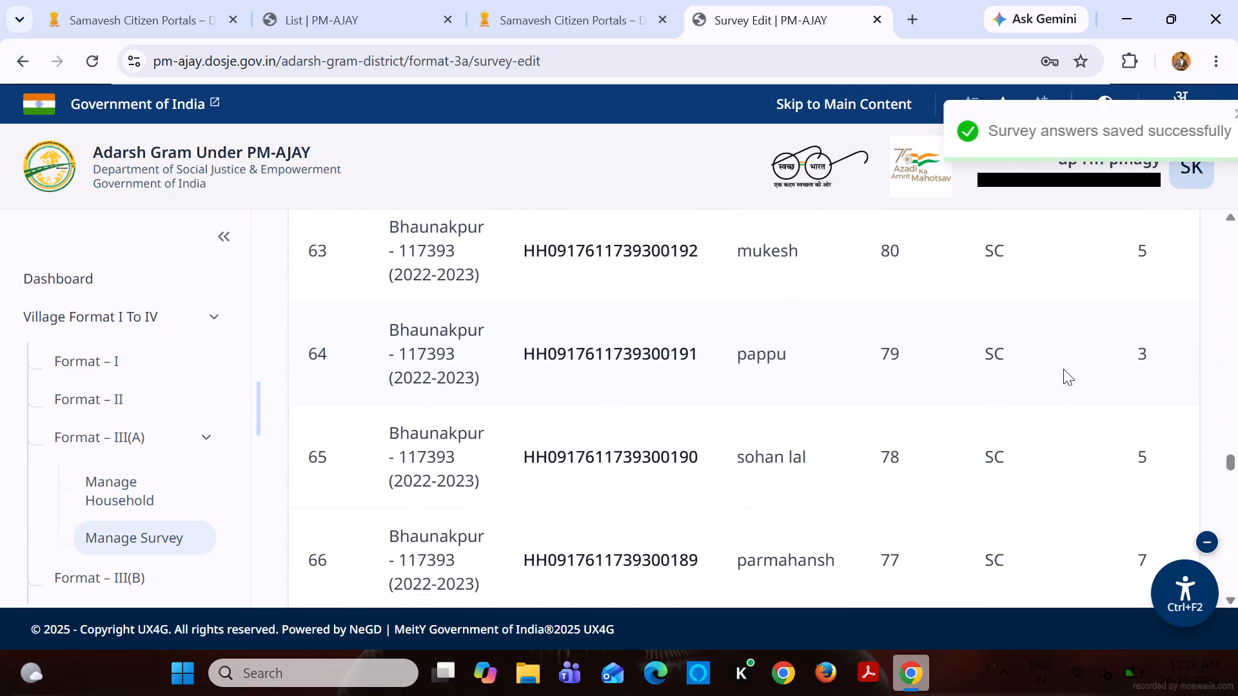
pyautogui.scroll(-4, 1063, 369)
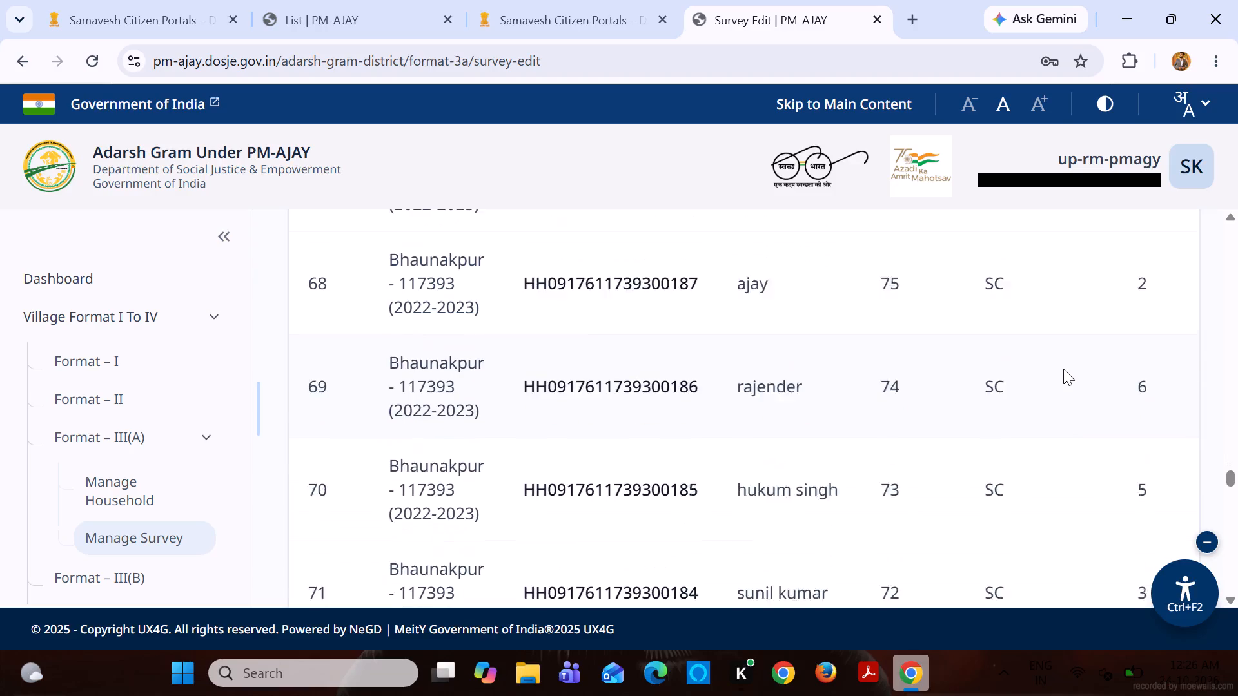
pyautogui.scroll(-2, 1063, 369)
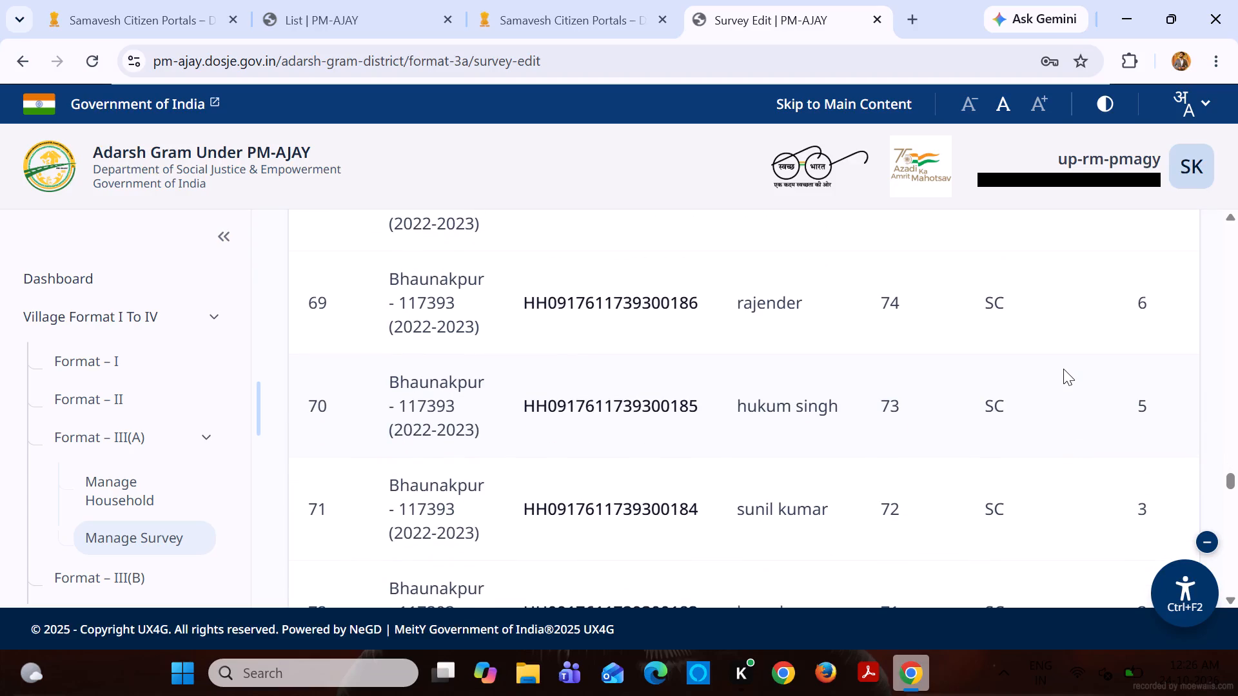
pyautogui.hscroll(-7, 1024, 402)
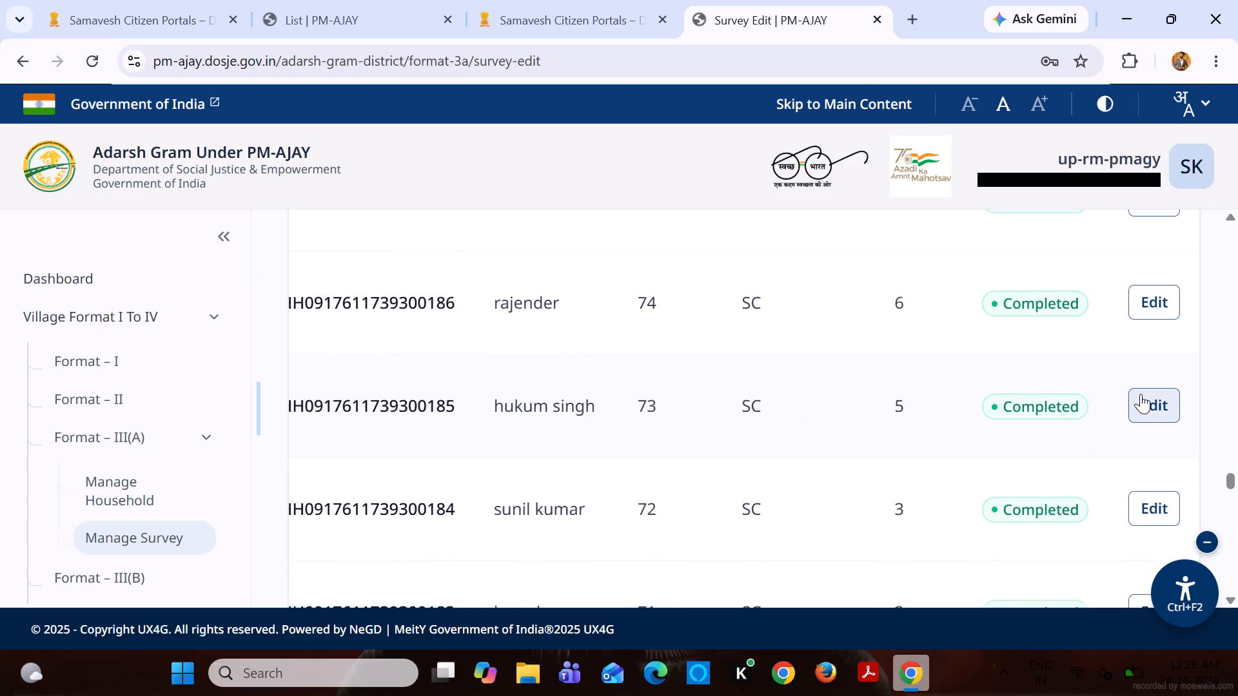
pyautogui.click(1141, 394)
pyautogui.scroll(-5, 1010, 433)
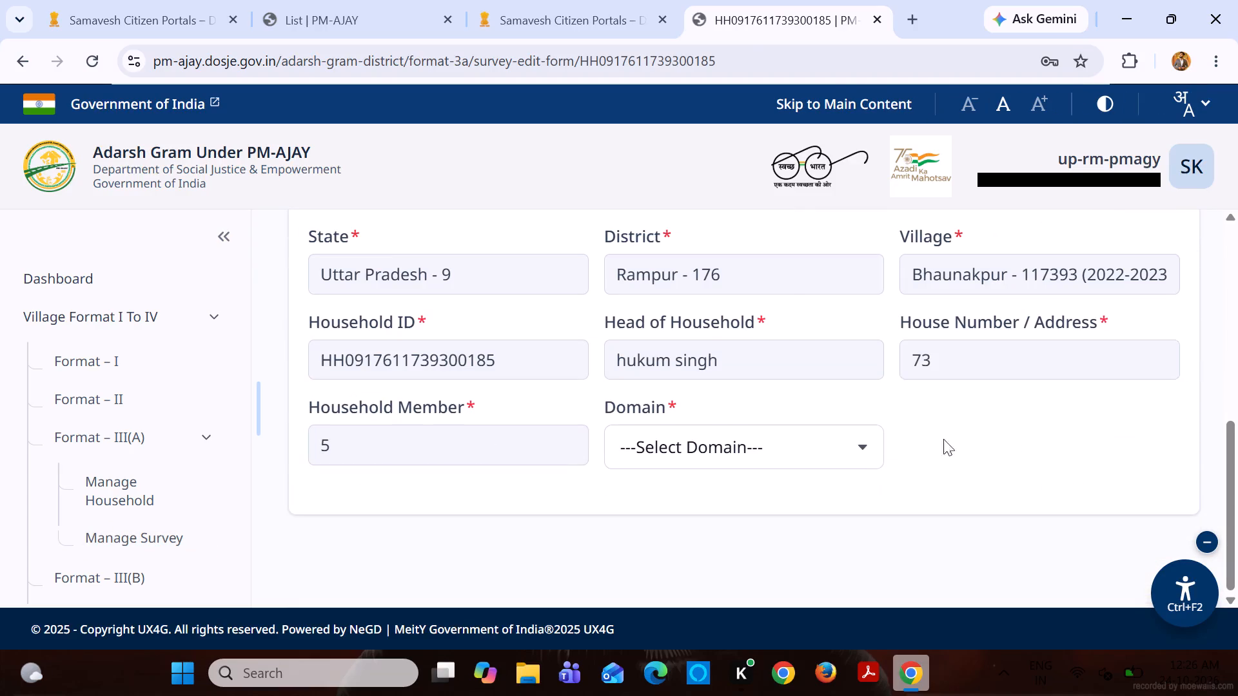
pyautogui.click(878, 456)
pyautogui.click(763, 211)
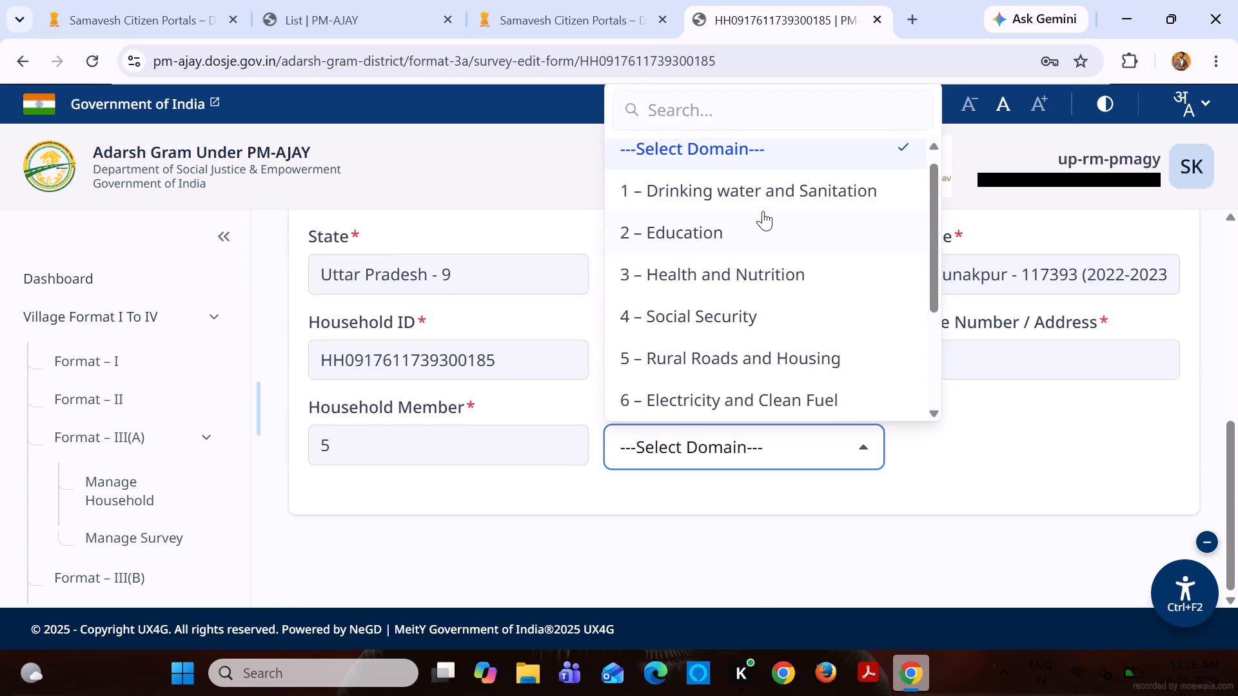
# Set the number of children aged 18-23 attending post higher secondary education to 3 for house number 73.
pyautogui.scroll(-4, 914, 427)
pyautogui.scroll(-1, 1006, 427)
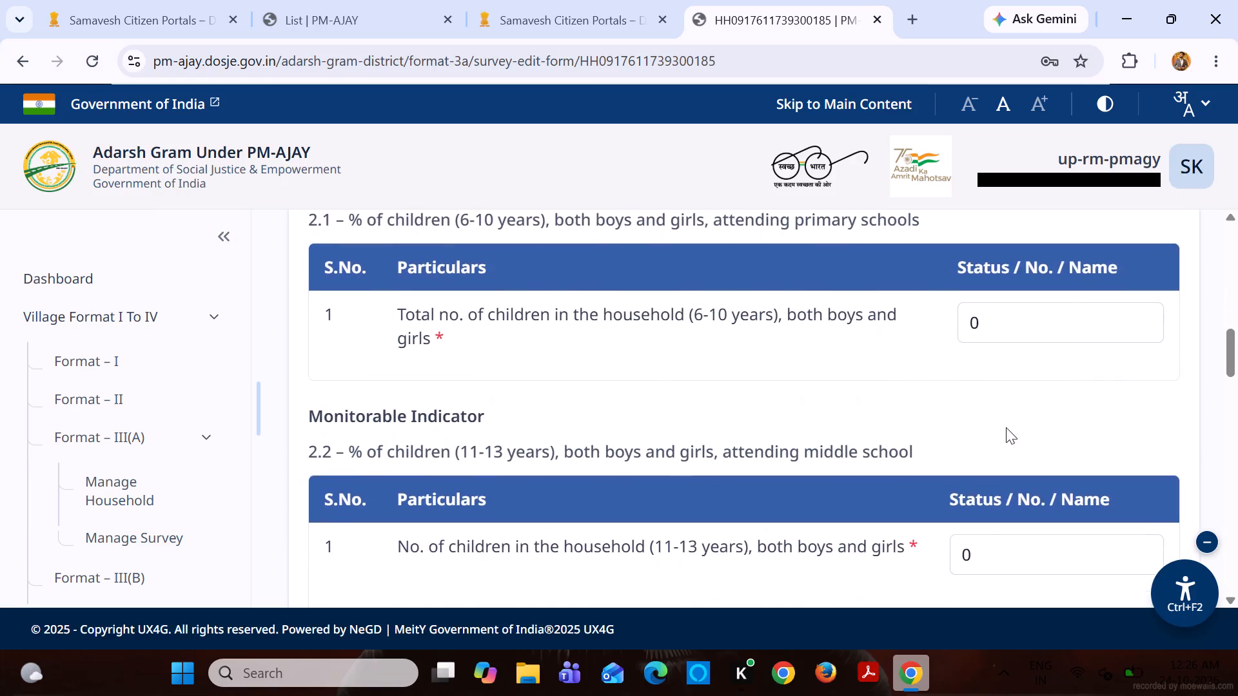
pyautogui.scroll(-8, 1006, 427)
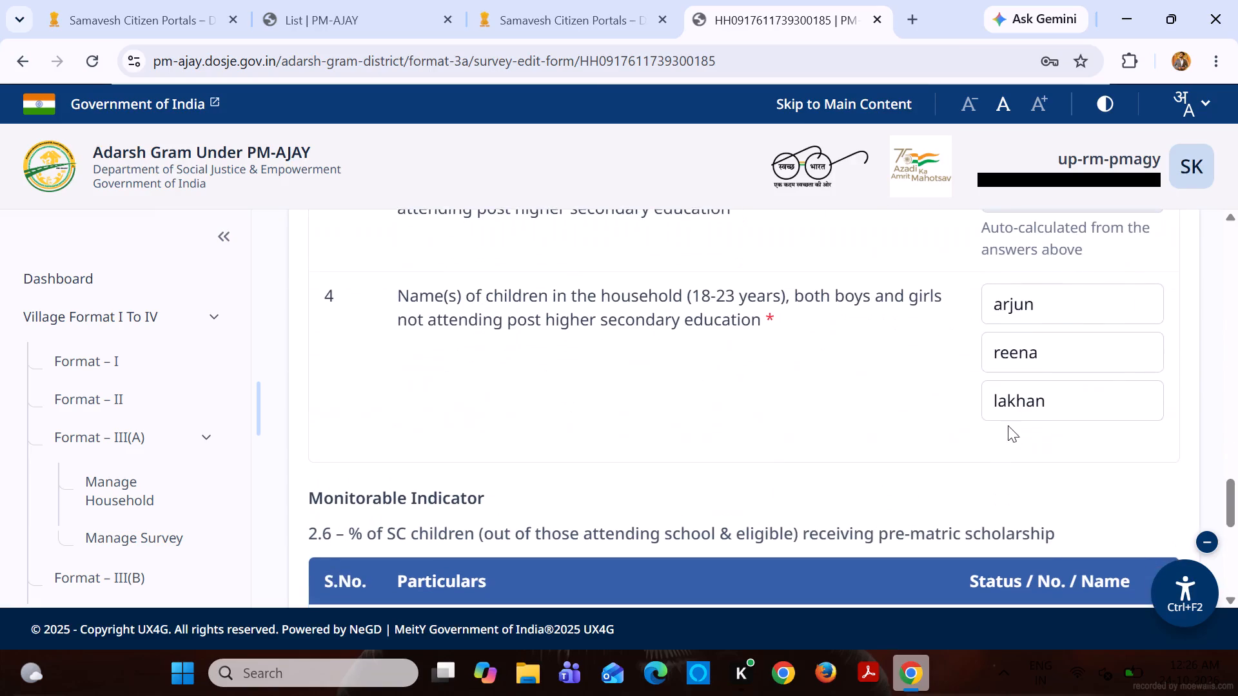
pyautogui.scroll(4, 1008, 425)
pyautogui.click(1033, 405)
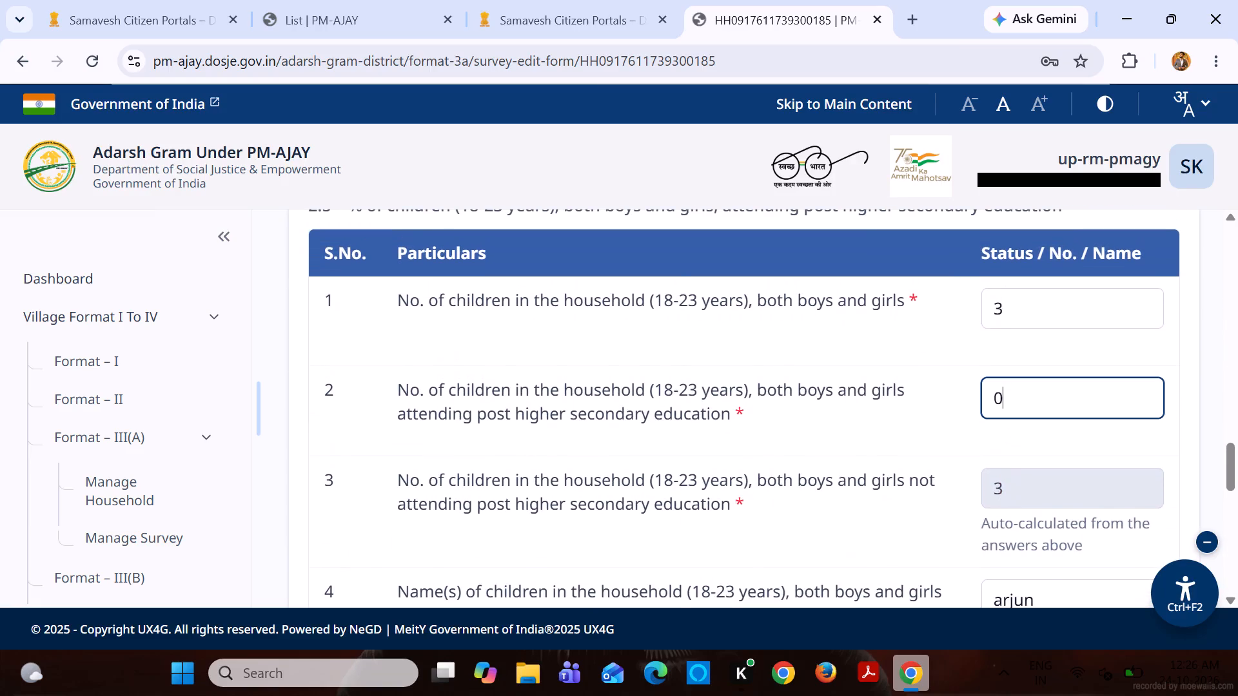
pyautogui.press('BackSpace')
pyautogui.press('3')
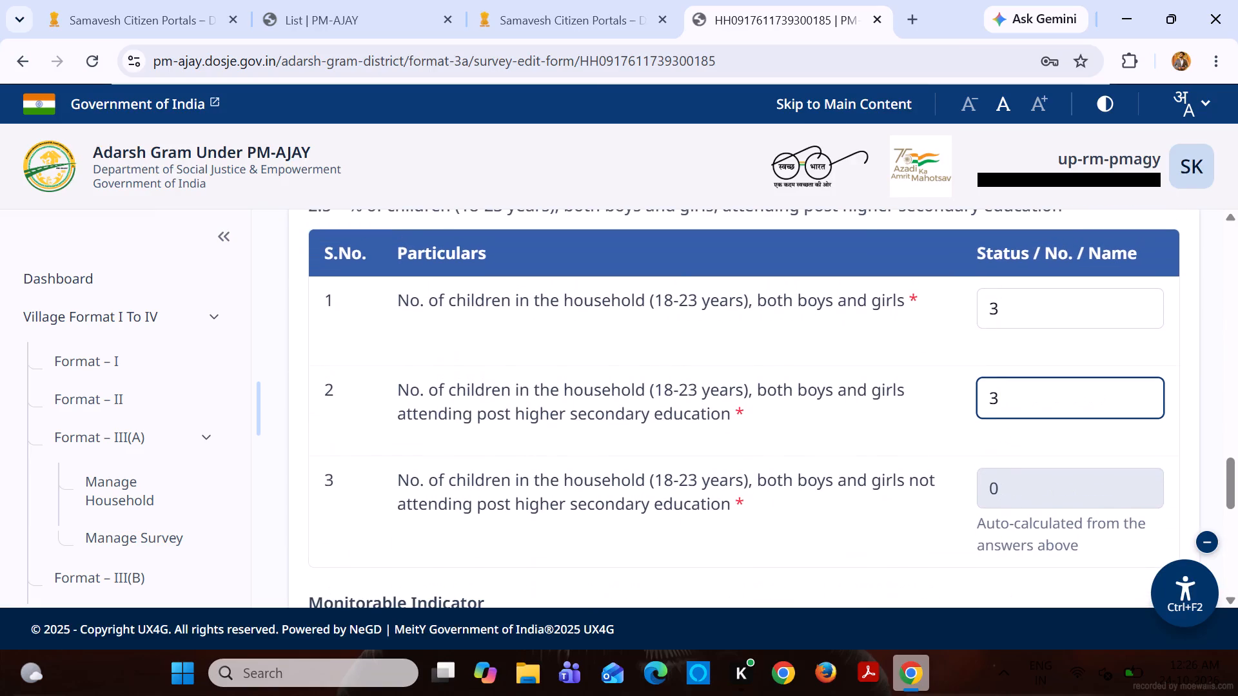
# Save the Education answers of house number 73 and return to the household list.
pyautogui.scroll(-7, 1033, 405)
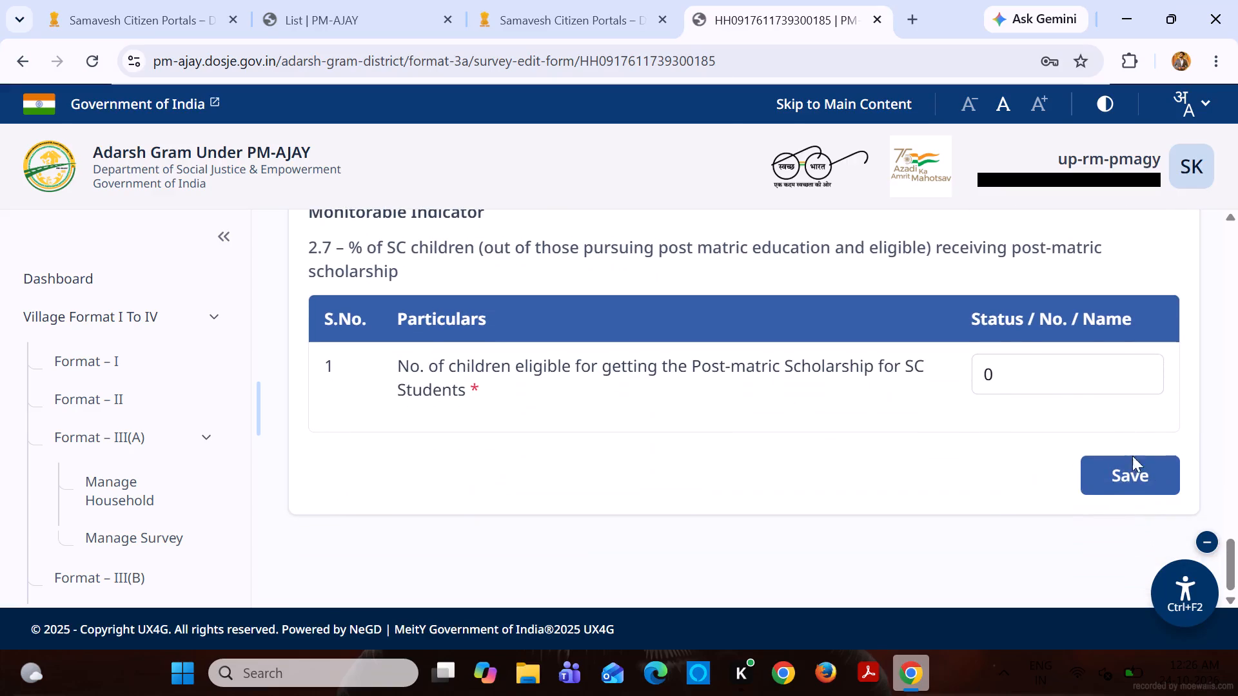
pyautogui.click(1148, 491)
pyautogui.scroll(4, 1057, 365)
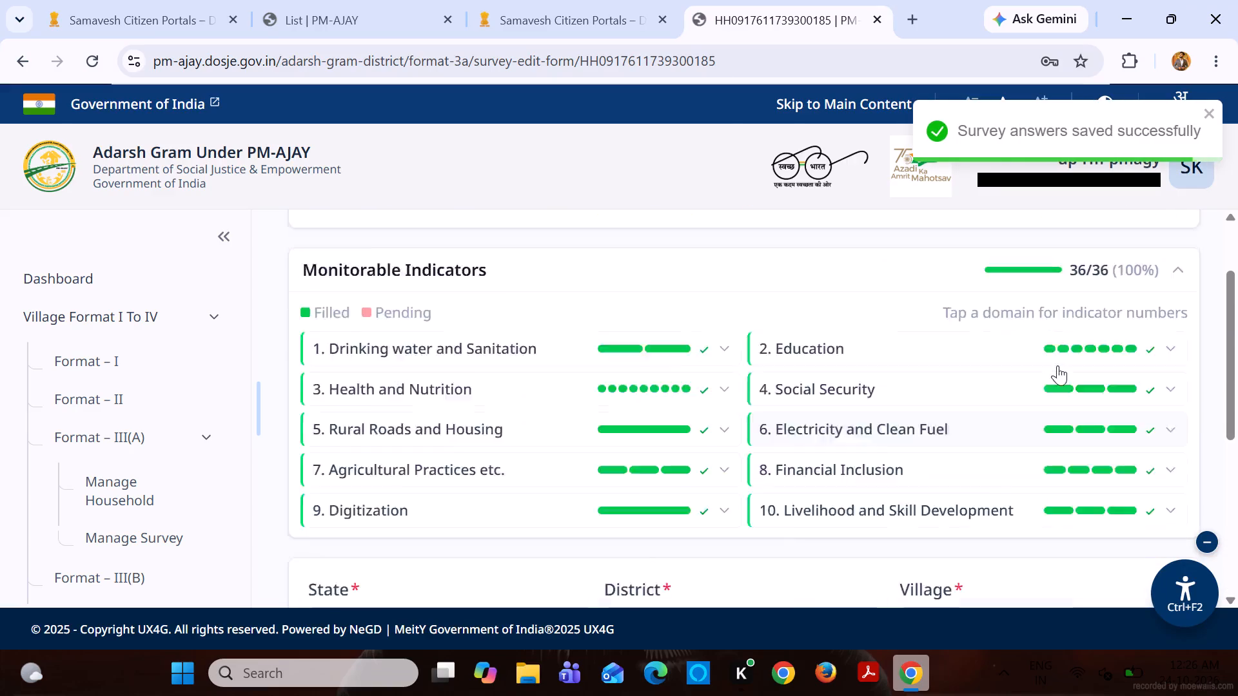
pyautogui.scroll(2, 1057, 365)
pyautogui.click(1130, 280)
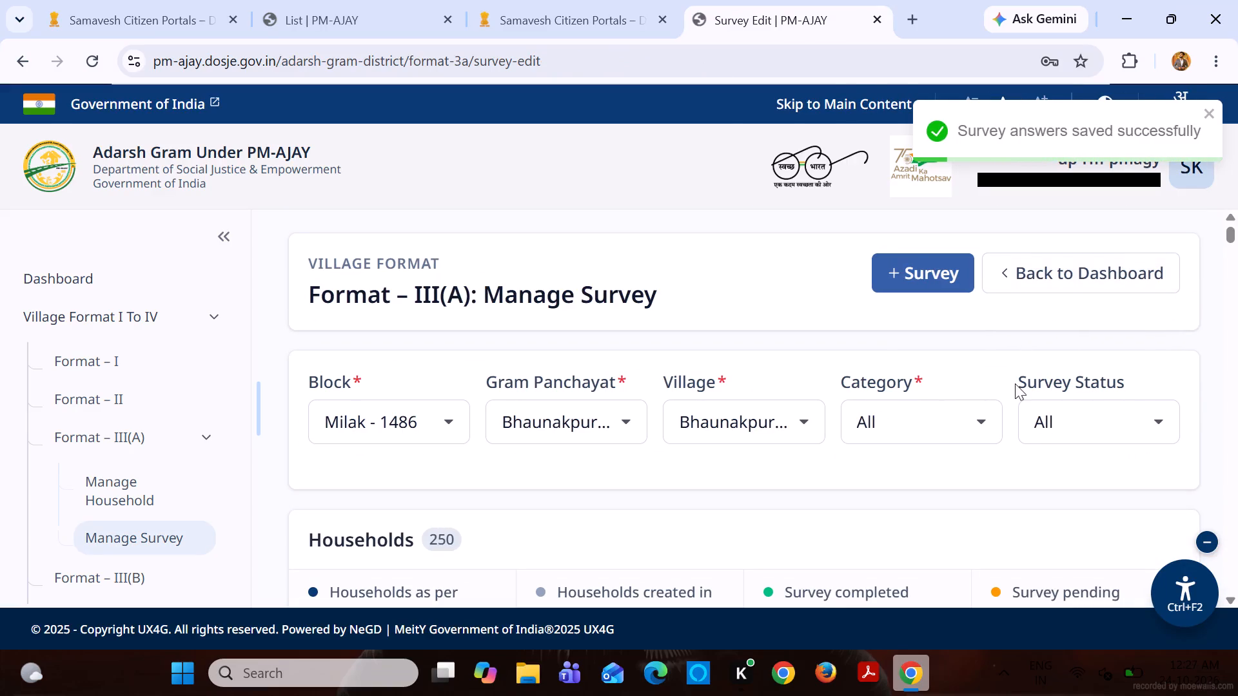
# Open the survey of house number 70 for editing and choose the domain 2 – Education.
pyautogui.scroll(-14, 1015, 383)
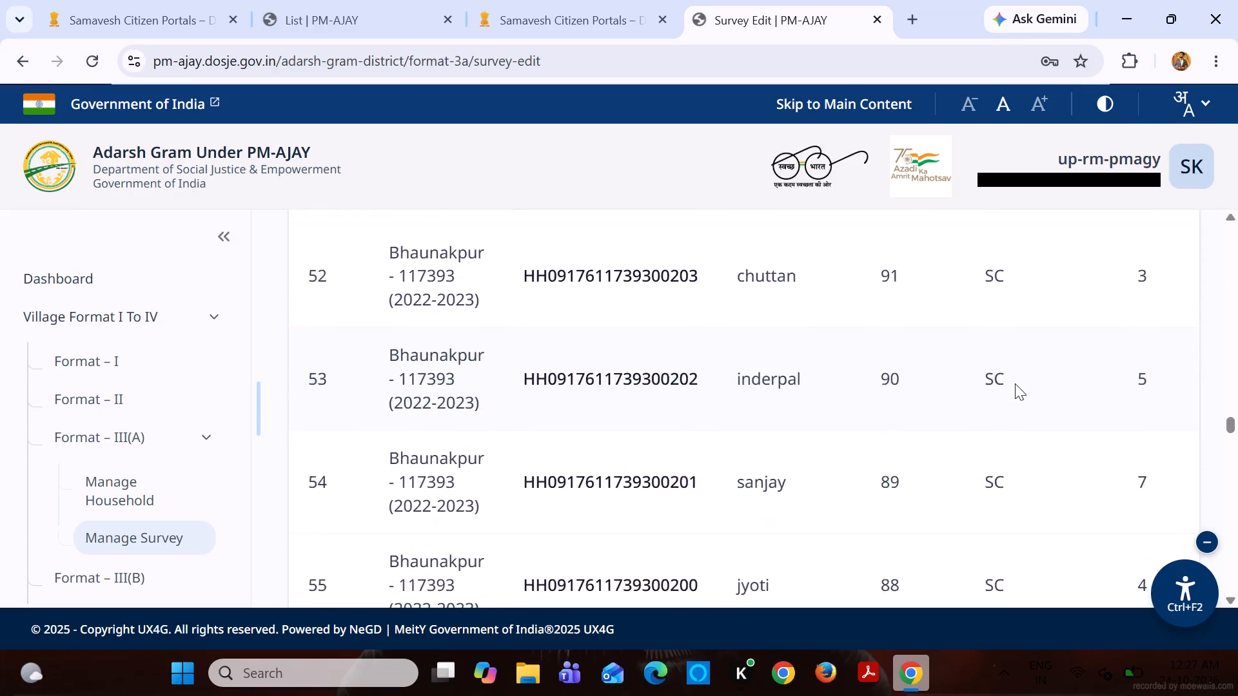
pyautogui.scroll(-11, 1015, 383)
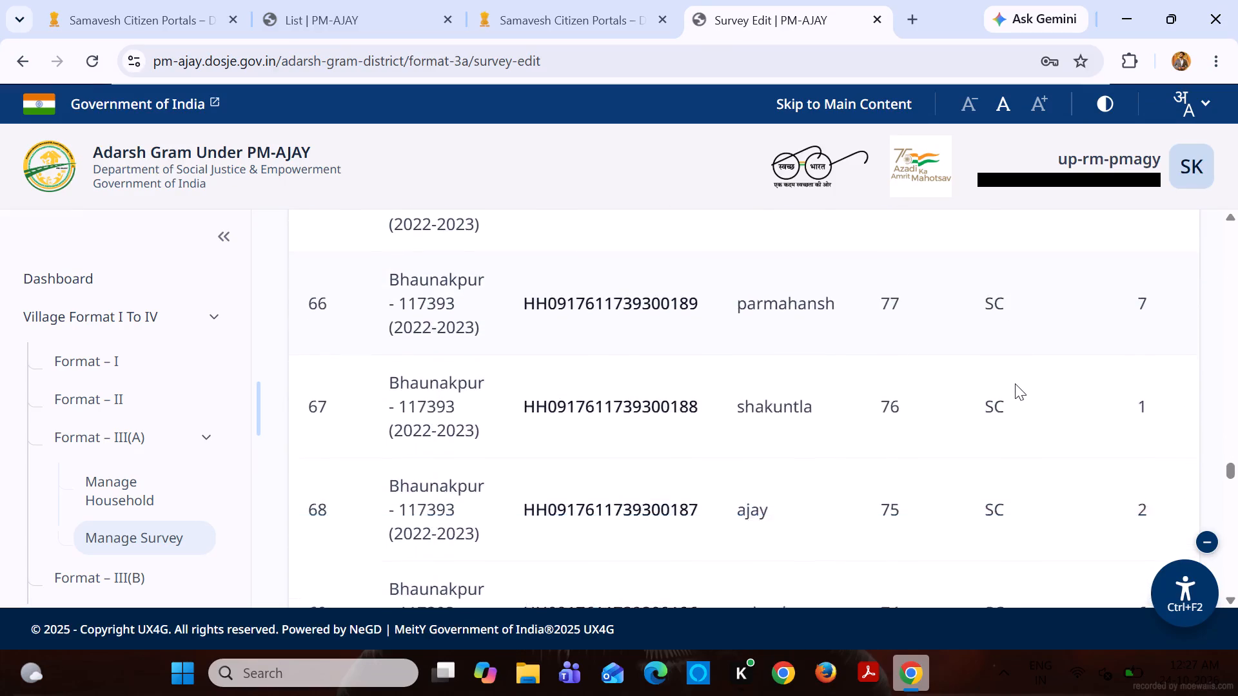
pyautogui.scroll(-4, 1015, 383)
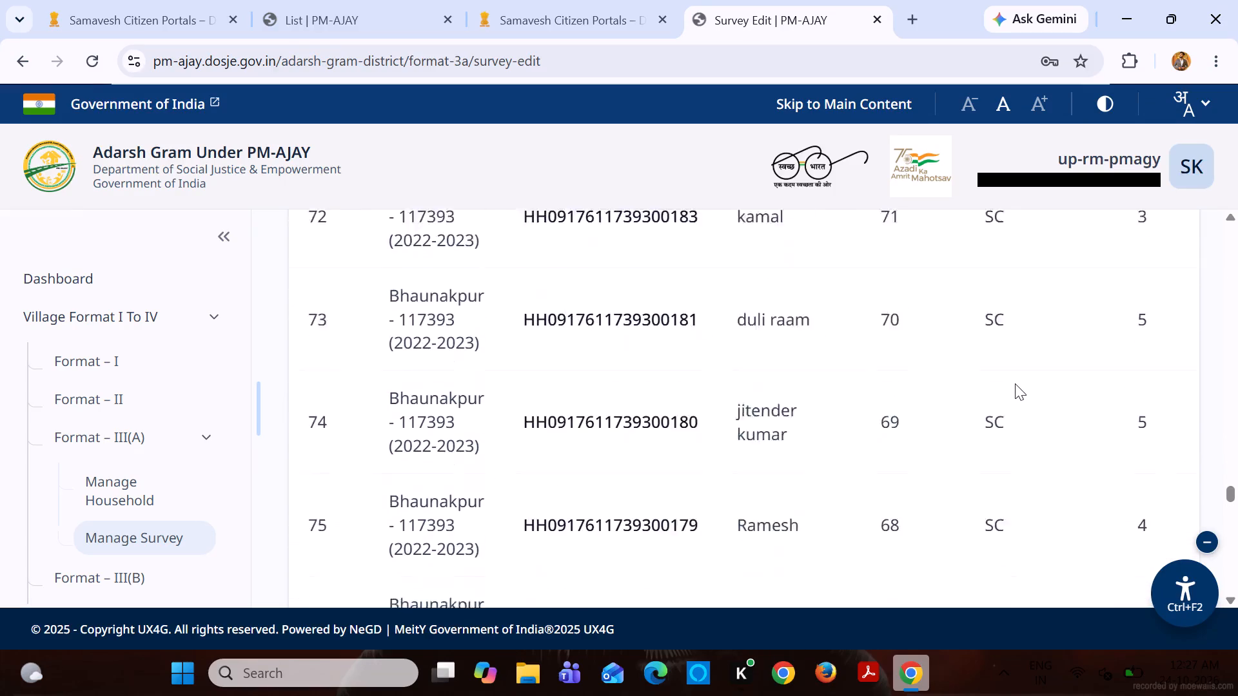
pyautogui.hscroll(-6, 1015, 383)
pyautogui.click(1157, 416)
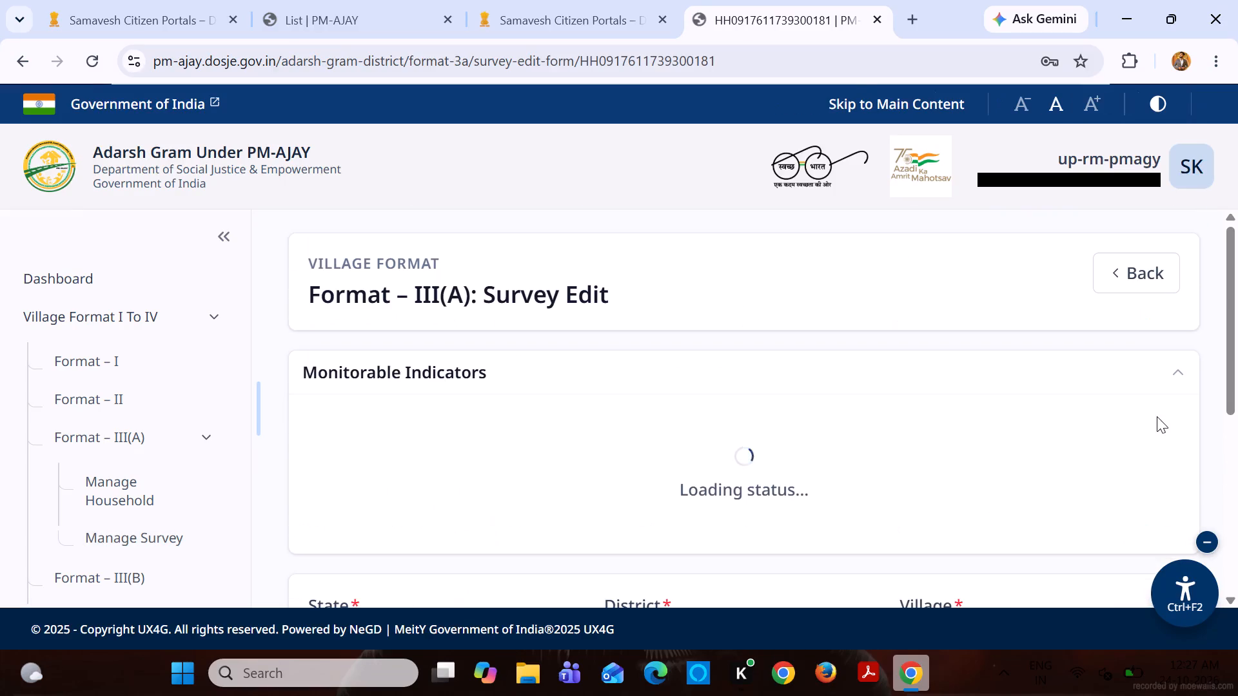
pyautogui.scroll(-7, 1011, 379)
pyautogui.click(864, 442)
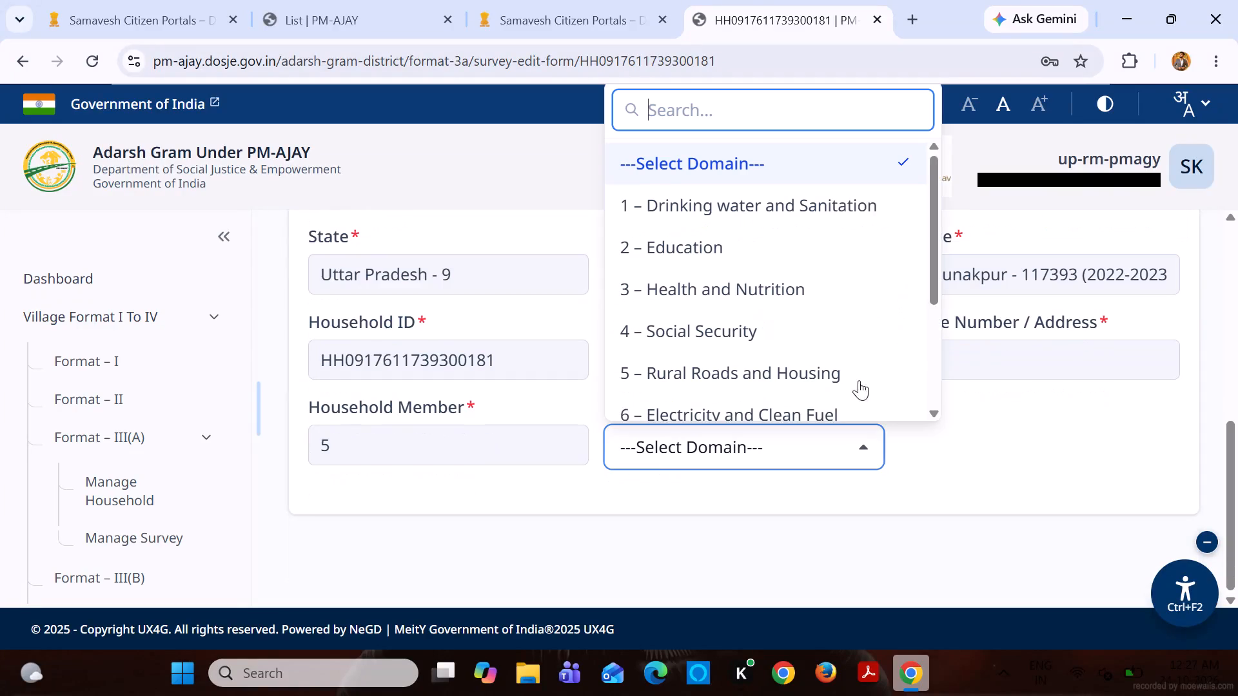
pyautogui.click(772, 233)
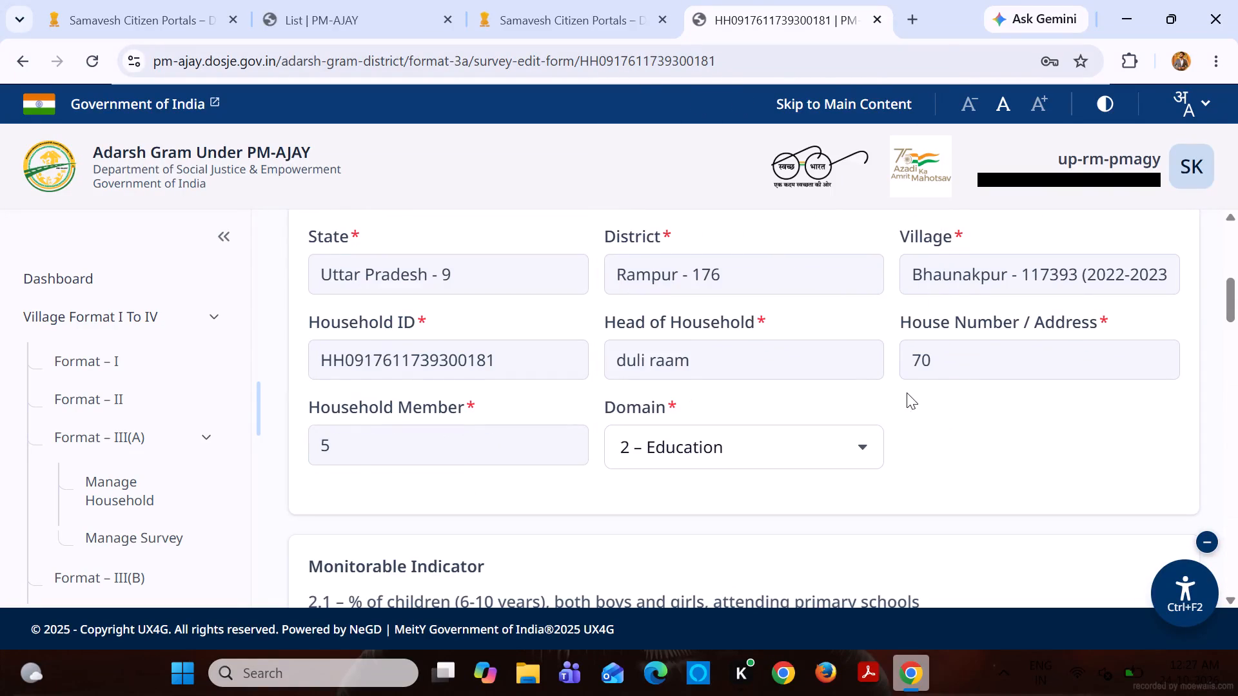
# Set the number of children aged 16-17 attending higher secondary school to 1 for house number 70.
pyautogui.scroll(-3, 907, 392)
pyautogui.scroll(-3, 1044, 400)
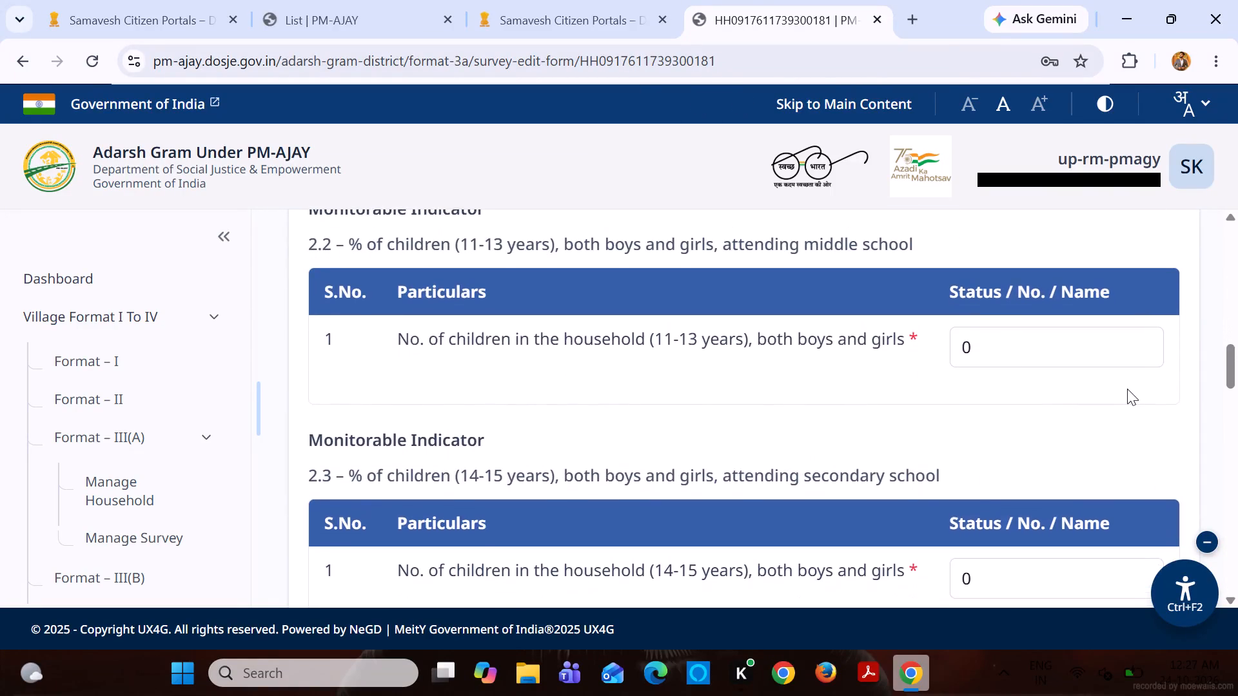
pyautogui.scroll(-5, 1127, 389)
pyautogui.click(1081, 512)
pyautogui.press('BackSpace')
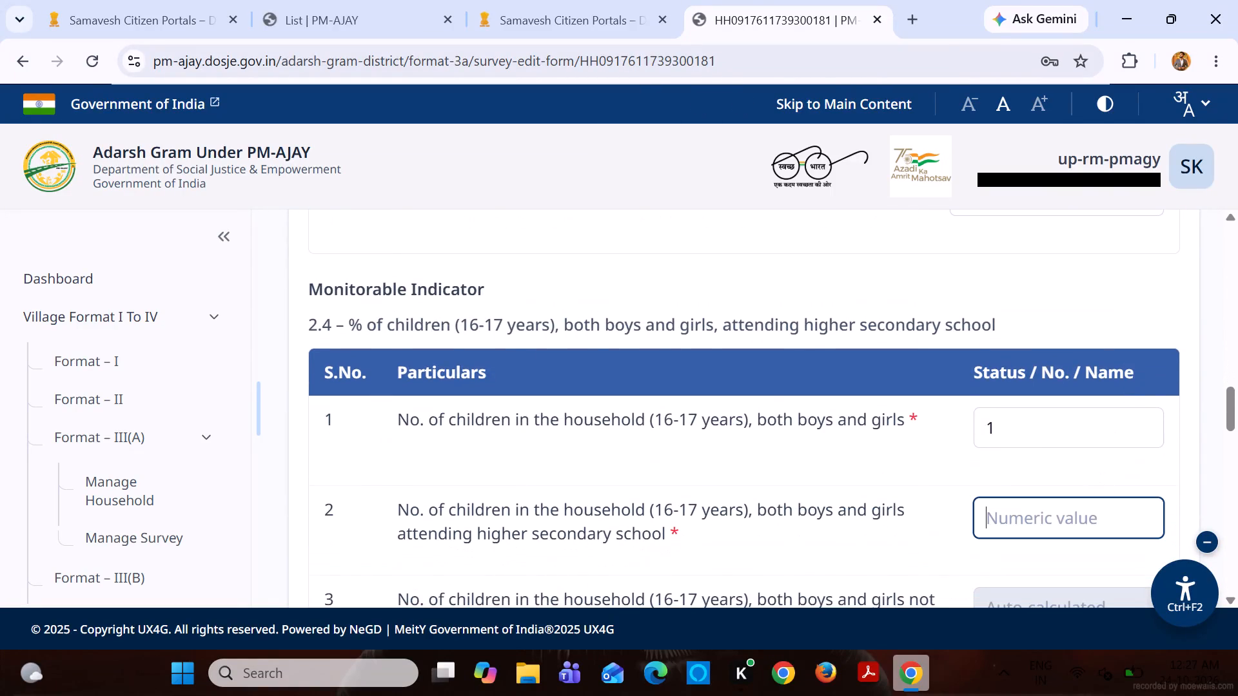
pyautogui.press('1')
# Set the number of children aged 18-23 attending post higher secondary education to 2 for house number 70.
pyautogui.scroll(-5, 1081, 512)
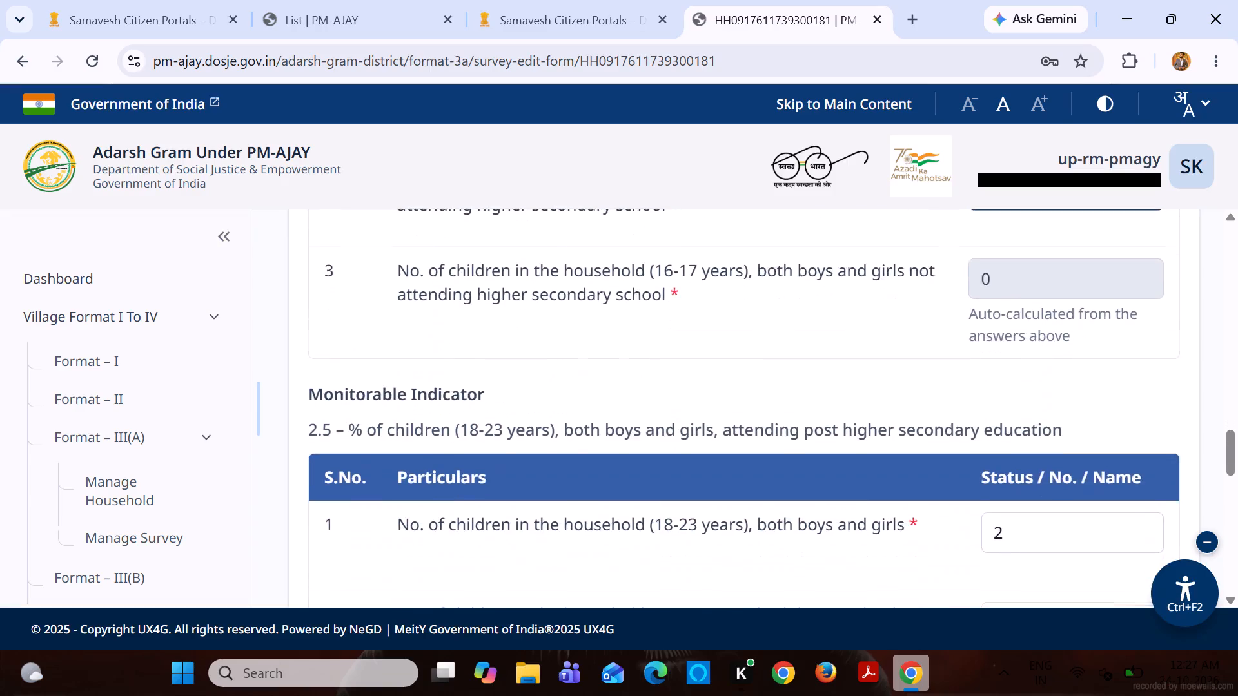
pyautogui.scroll(-1, 1081, 512)
pyautogui.click(1083, 436)
pyautogui.press('BackSpace')
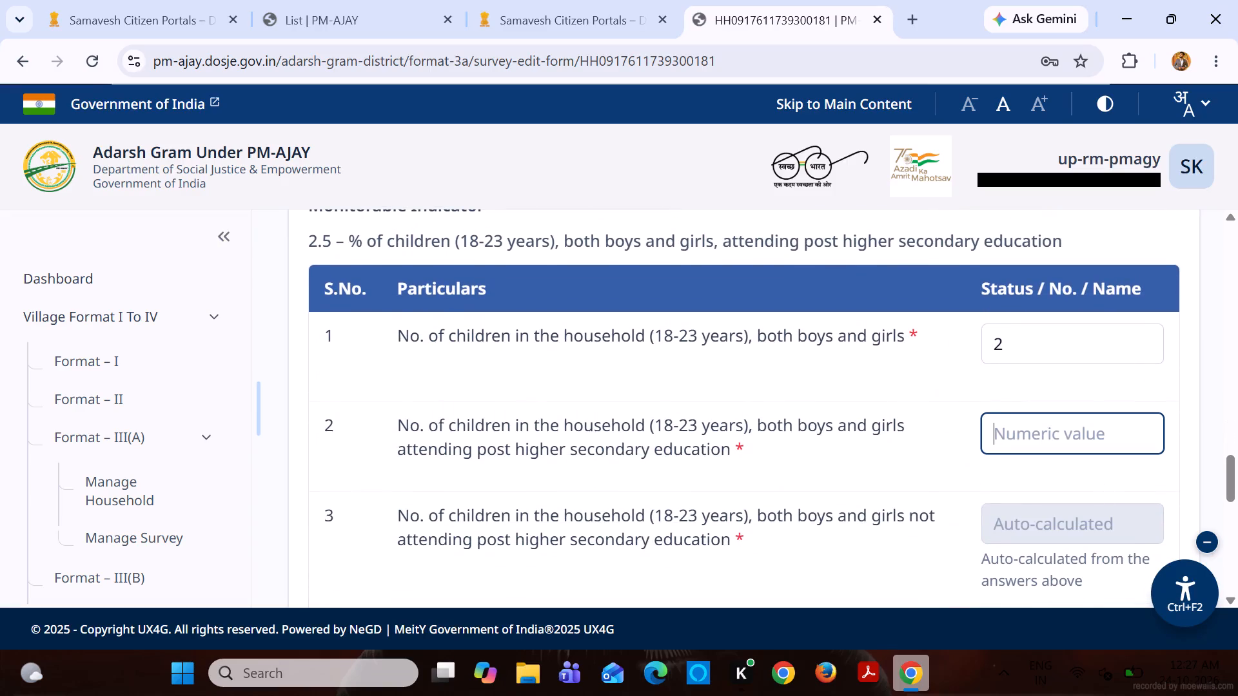
pyautogui.press('2')
# Save the Education answers of house number 70 and return to the household list.
pyautogui.scroll(-4, 1083, 436)
pyautogui.scroll(-6, 1141, 418)
pyautogui.click(1152, 459)
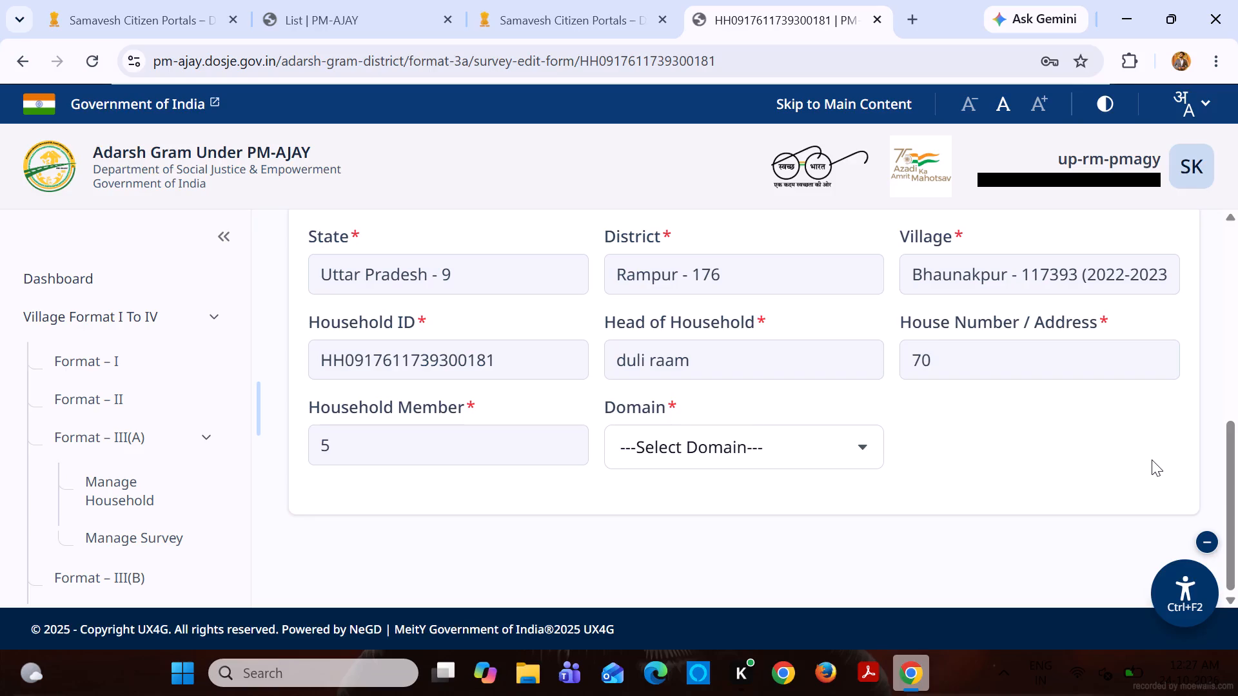
pyautogui.scroll(9, 1001, 253)
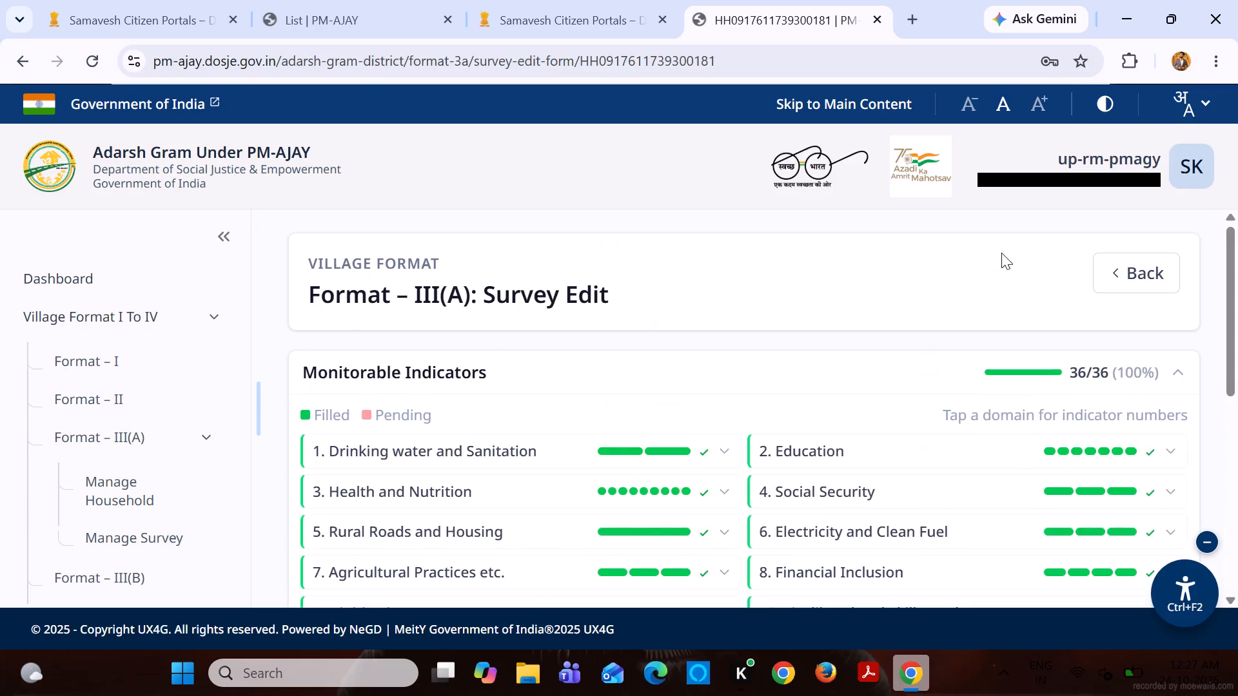
pyautogui.click(1166, 291)
# Open the survey of house number 69 for editing and choose the domain 2 – Education.
pyautogui.scroll(-3, 1079, 412)
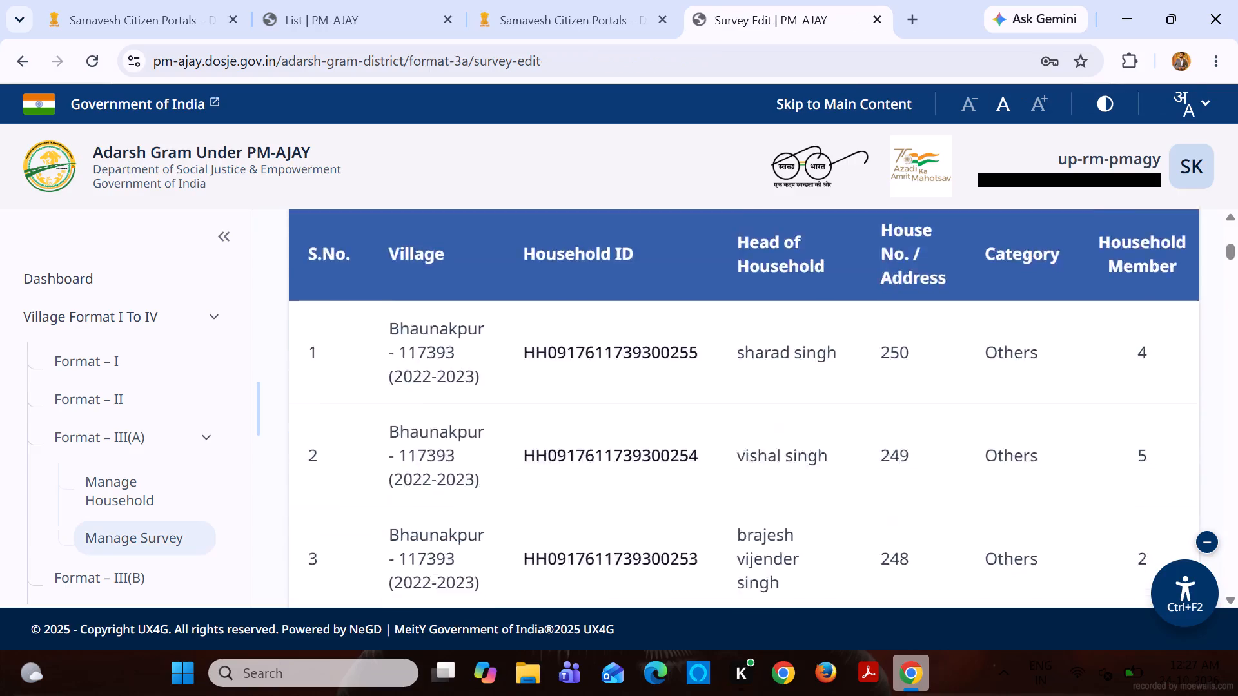
pyautogui.scroll(-16, 1079, 412)
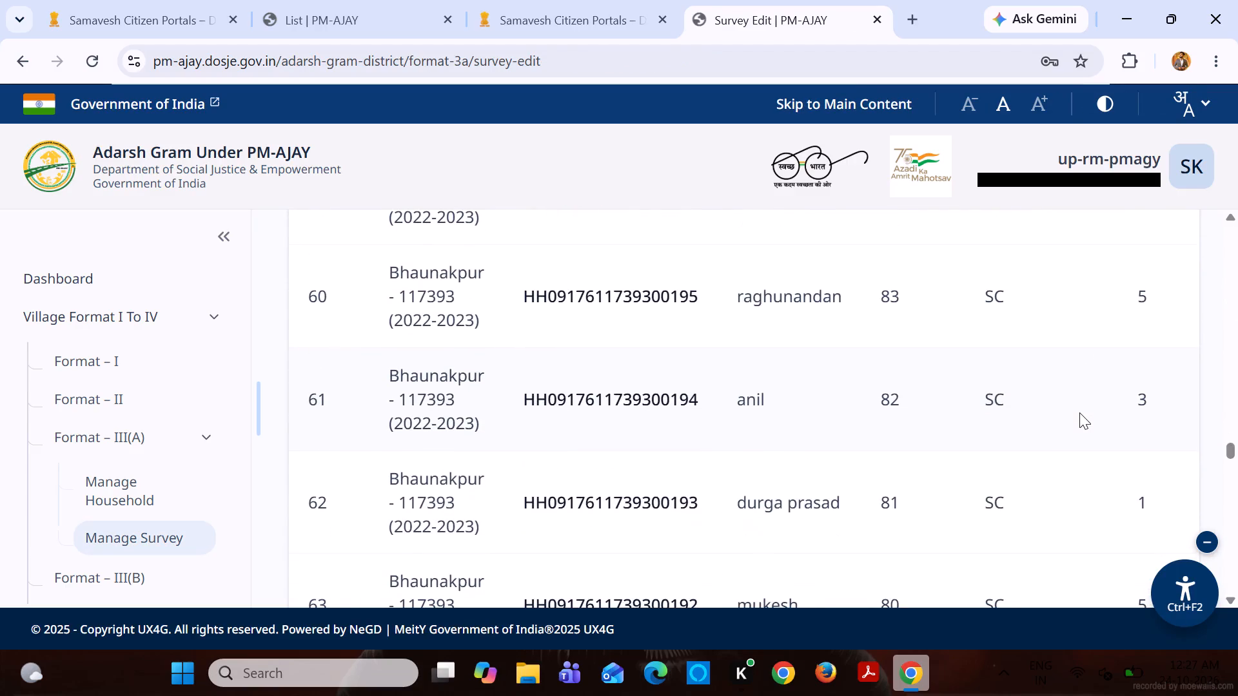
pyautogui.scroll(-7, 1079, 412)
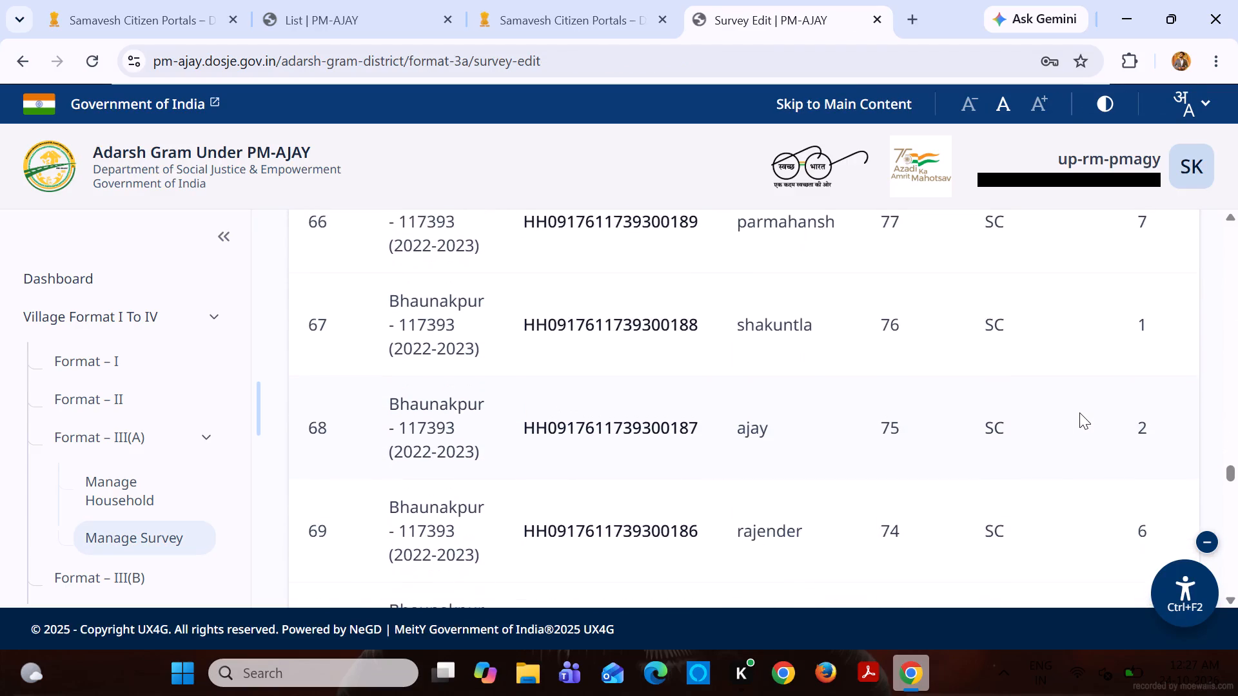
pyautogui.scroll(-7, 1079, 412)
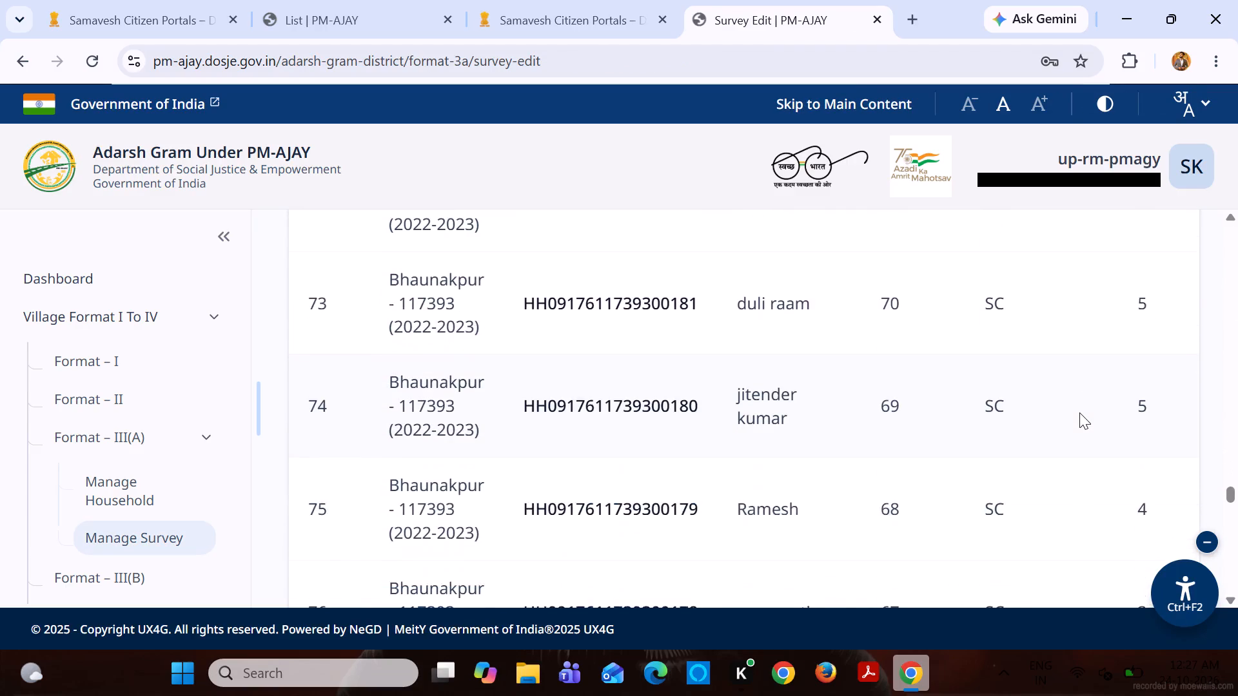
pyautogui.scroll(-1, 1079, 412)
pyautogui.hscroll(-7, 1079, 412)
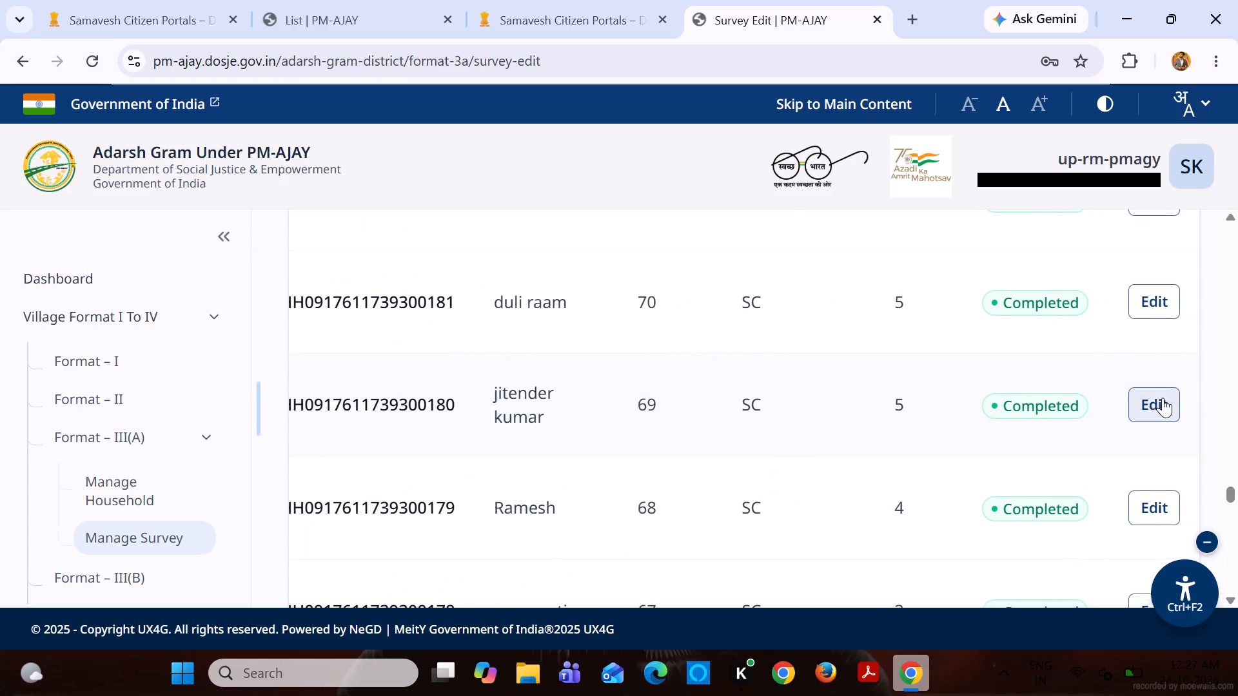
pyautogui.click(1163, 398)
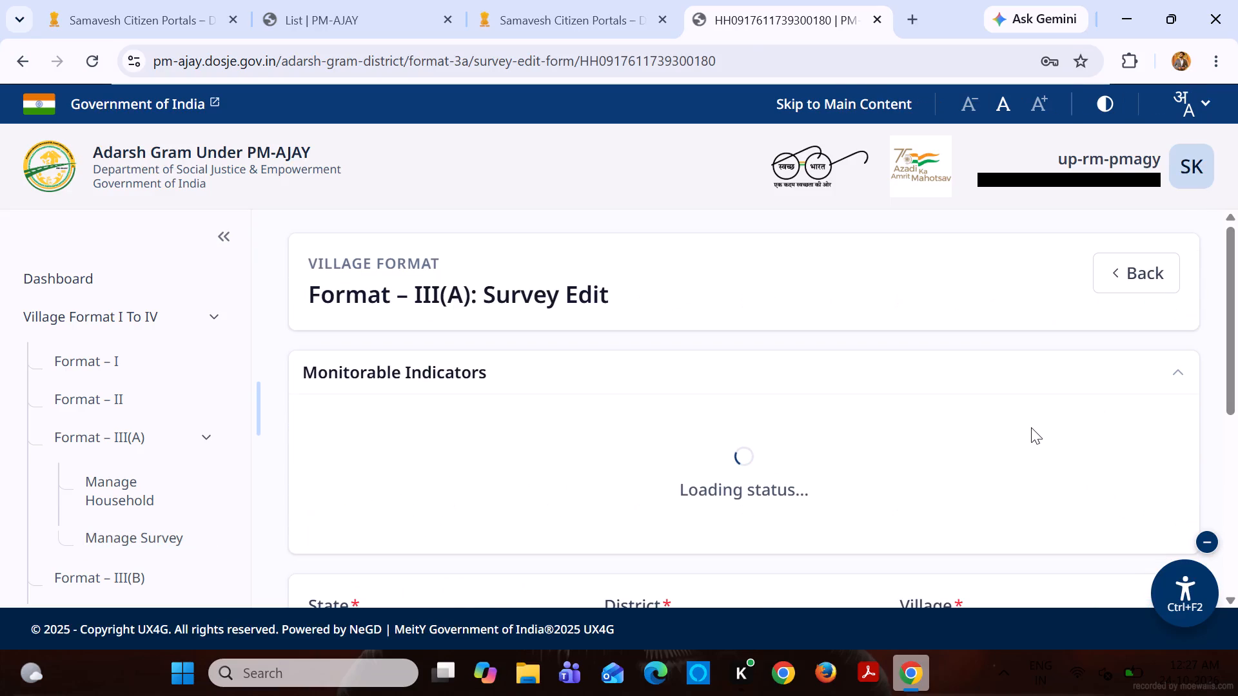
pyautogui.scroll(-6, 928, 456)
pyautogui.click(848, 458)
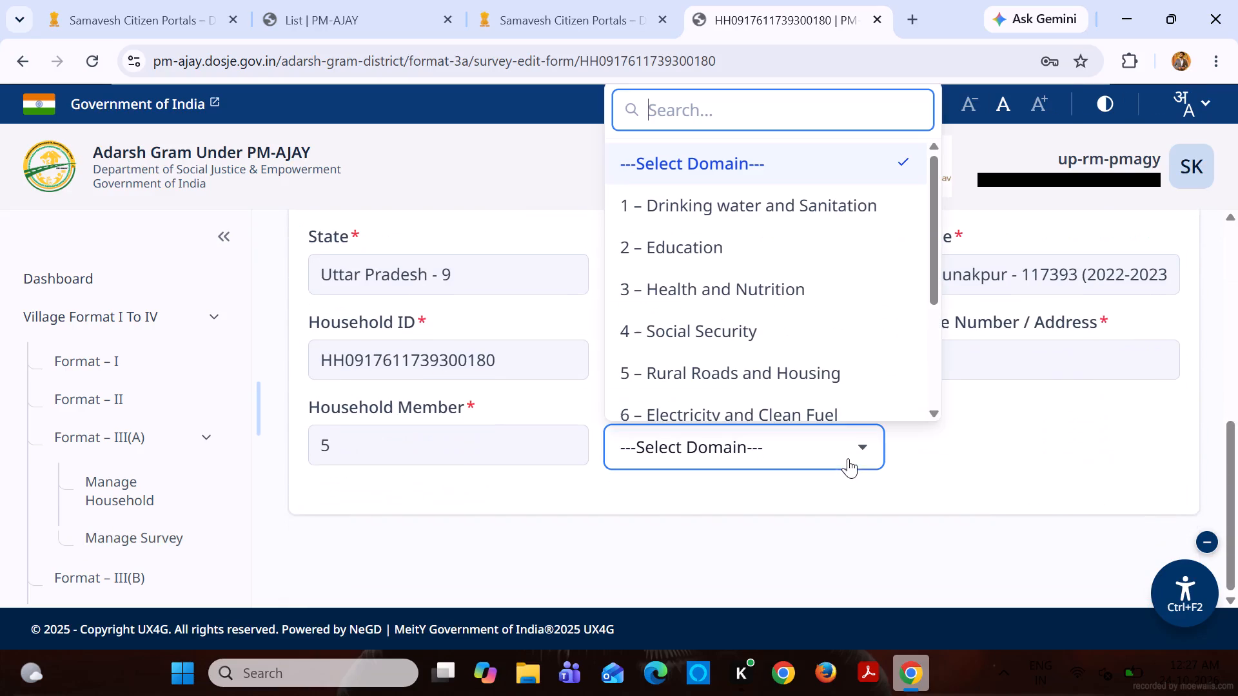
pyautogui.click(759, 260)
# Set the number of children aged 6-10 attending primary school to 2 for house number 69.
pyautogui.scroll(-2, 897, 443)
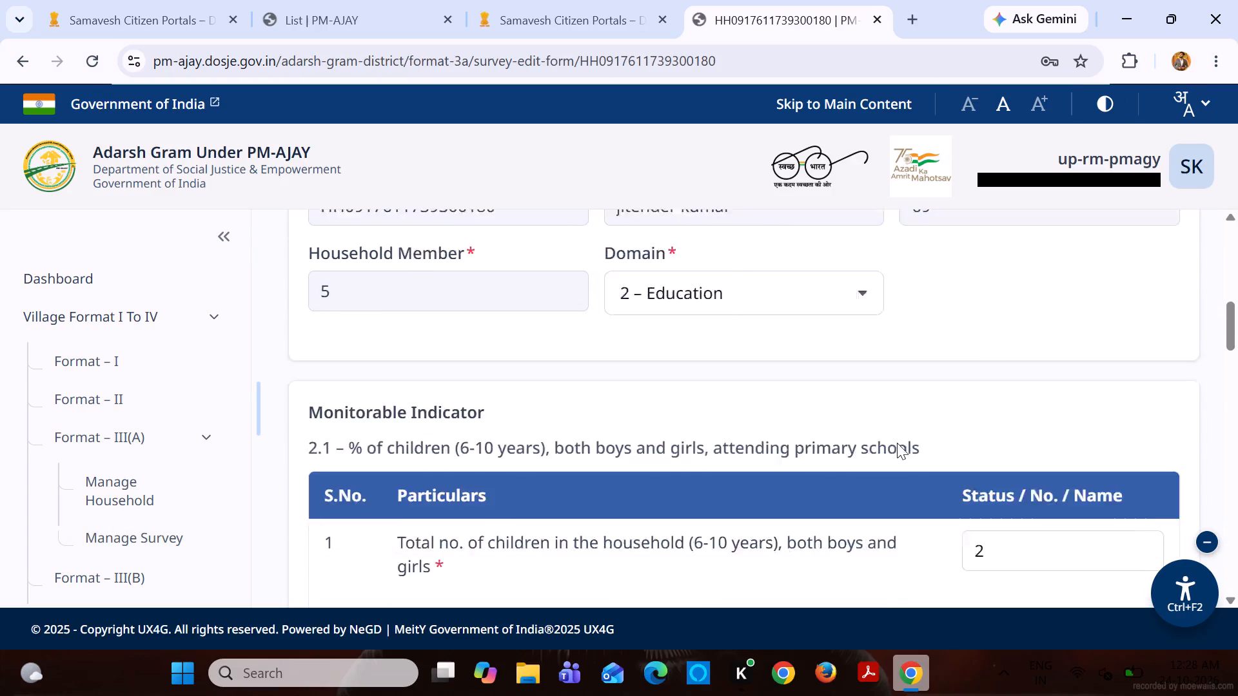
pyautogui.scroll(-2, 897, 443)
pyautogui.click(1039, 437)
pyautogui.press('BackSpace')
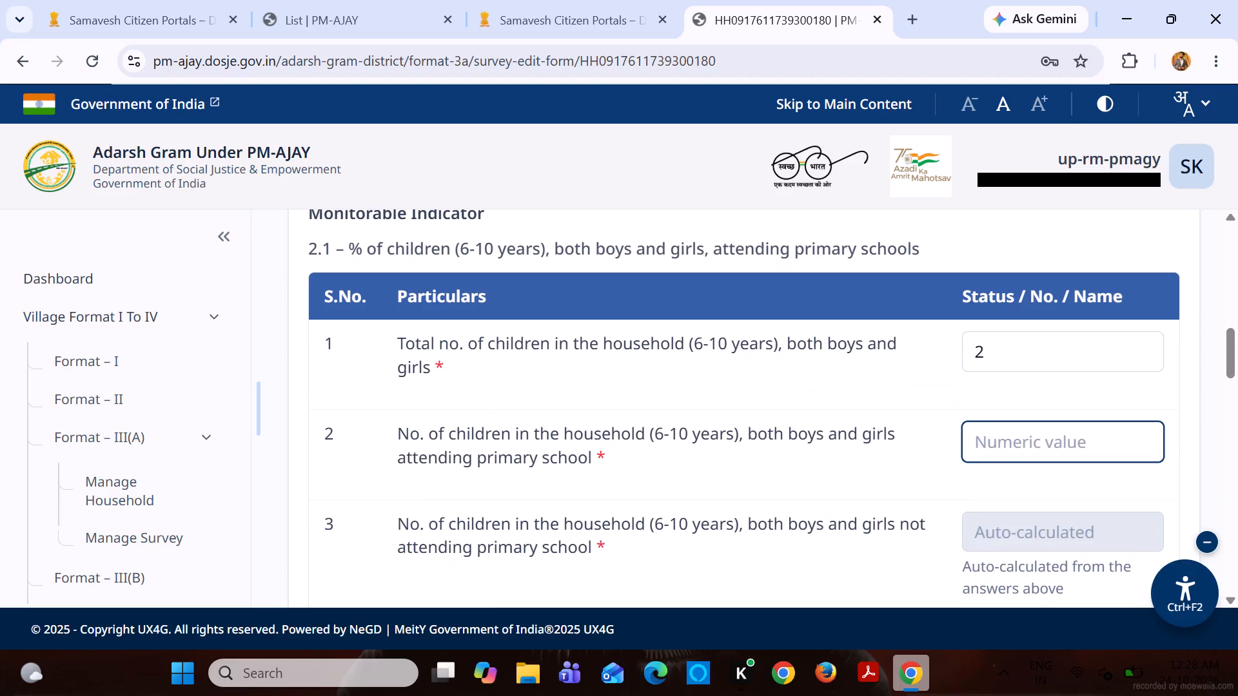
pyautogui.press('2')
# Save the Education answers of house number 69 and return to the household list.
pyautogui.scroll(-5, 1039, 437)
pyautogui.scroll(-3, 1097, 419)
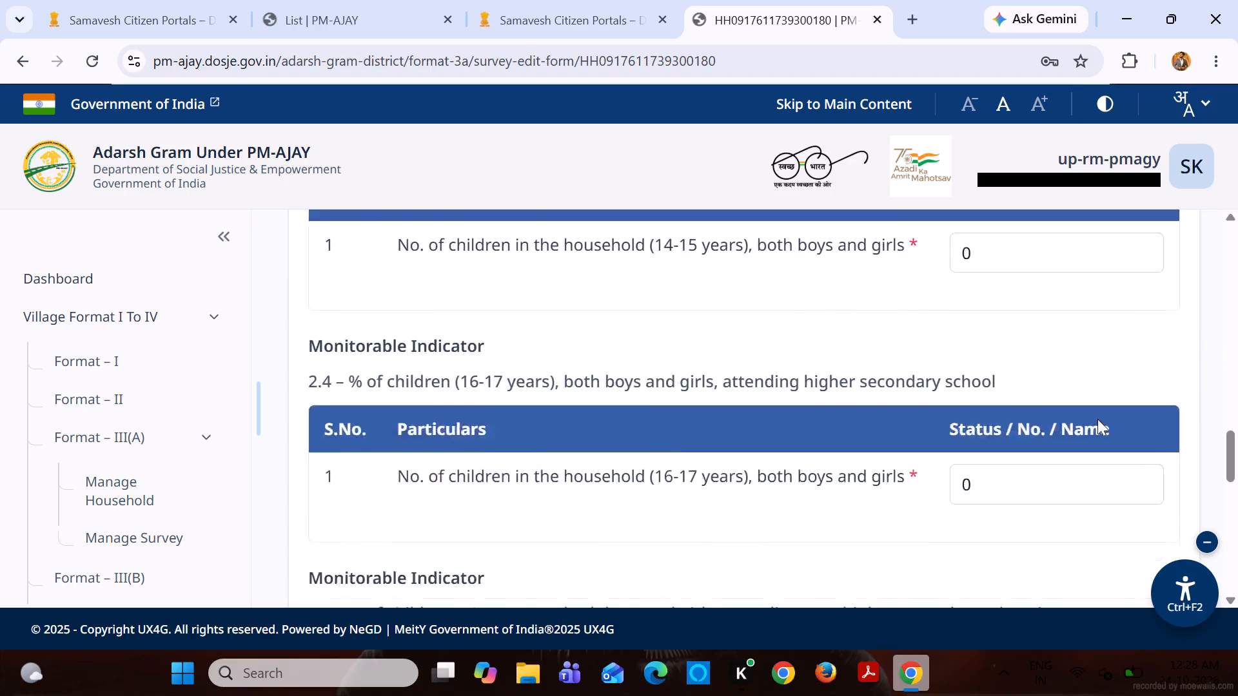
pyautogui.scroll(-10, 1097, 419)
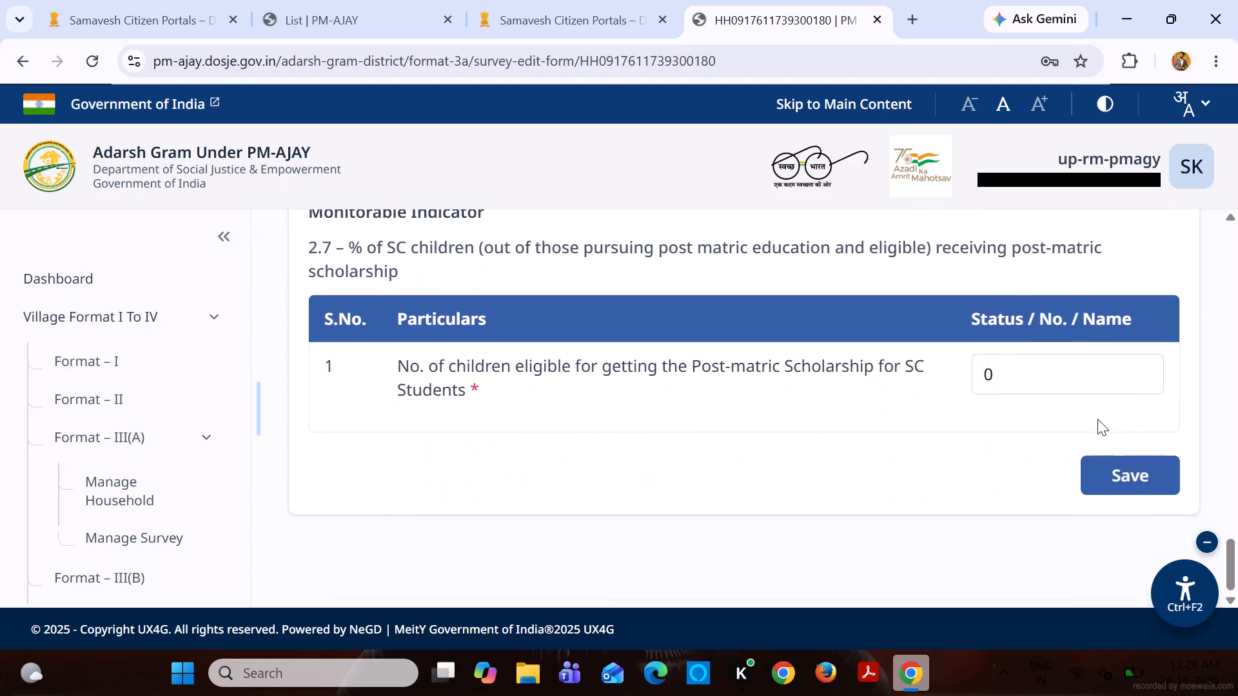
pyautogui.scroll(-1, 1097, 419)
pyautogui.click(1128, 461)
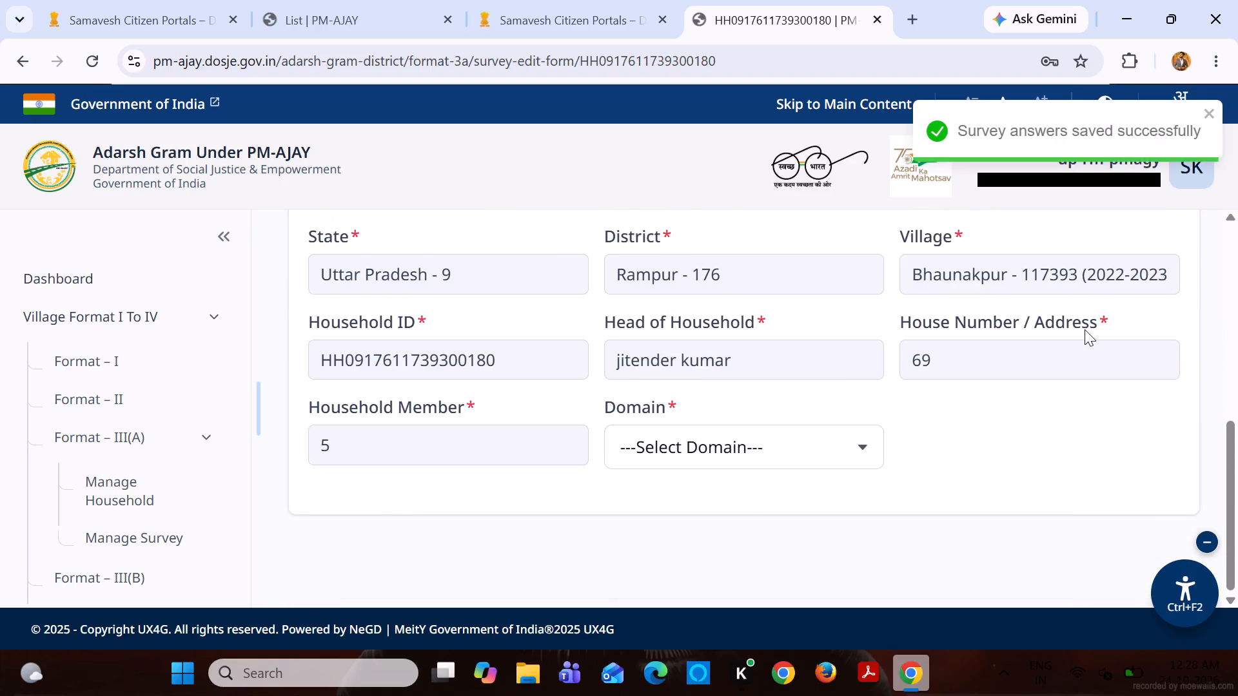
pyautogui.scroll(6, 1085, 329)
pyautogui.click(1134, 278)
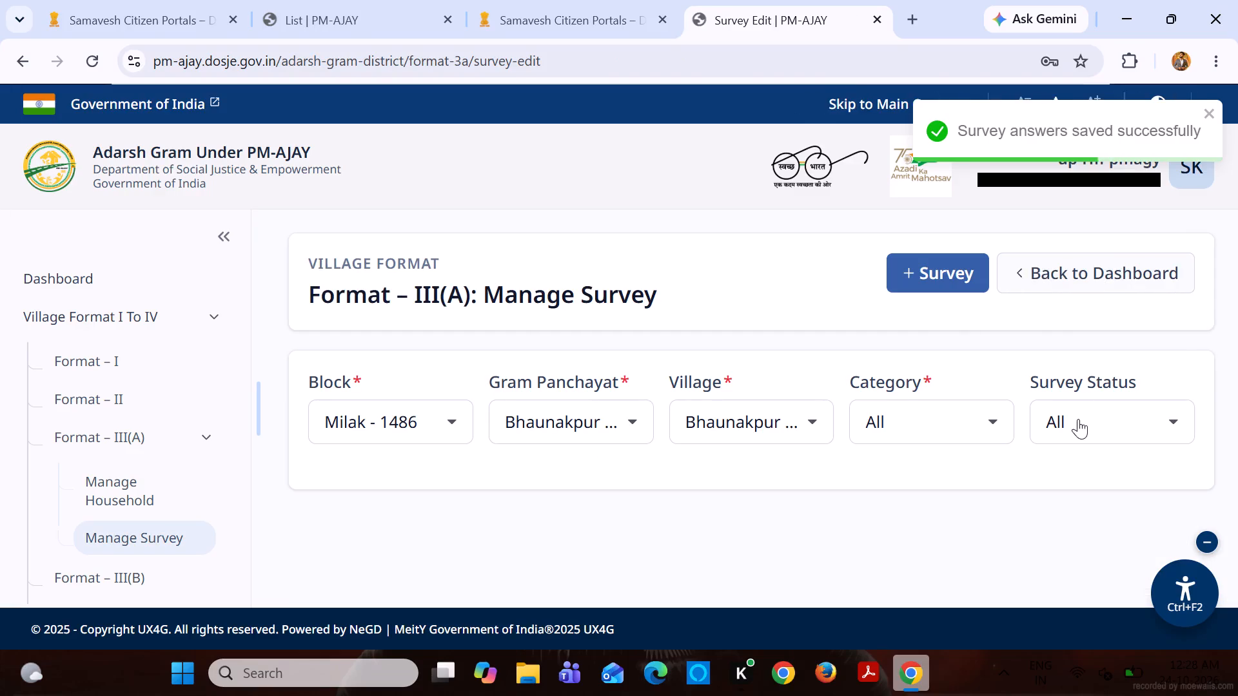
# Open the survey of house number 68 for editing and choose the domain 2 – Education.
pyautogui.scroll(-19, 1078, 419)
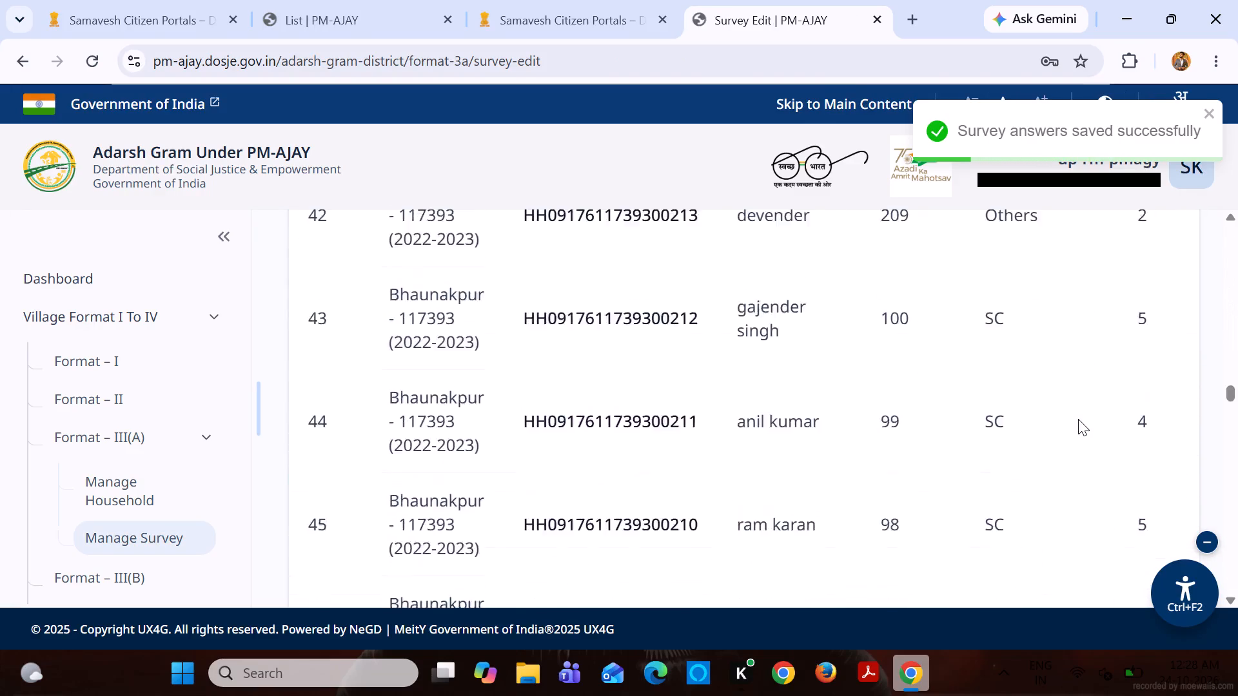
pyautogui.scroll(-6, 1078, 419)
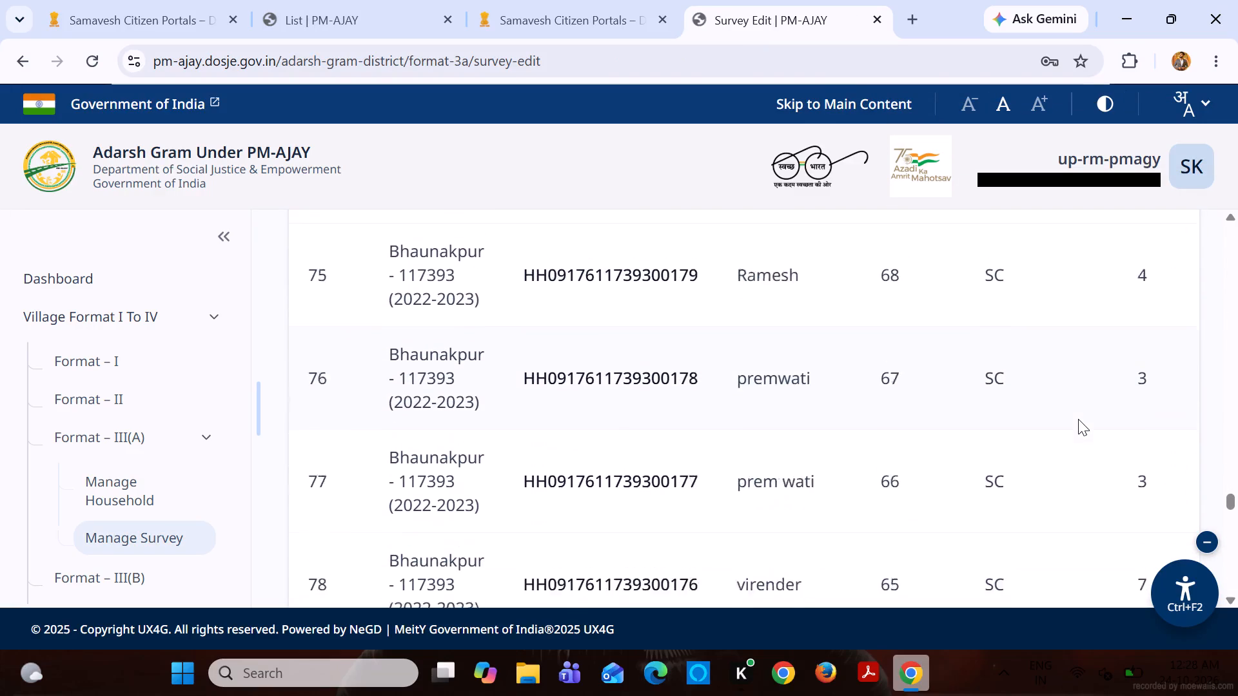
pyautogui.scroll(-1, 1078, 419)
pyautogui.scroll(1, 1078, 419)
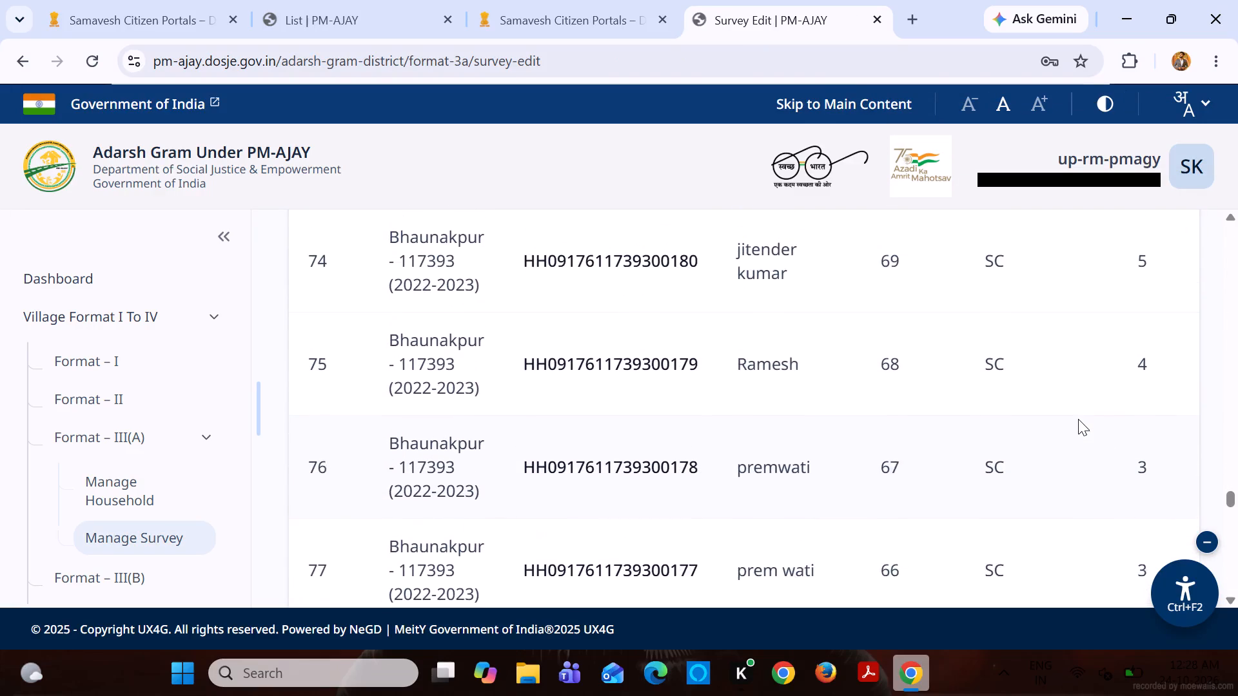
pyautogui.scroll(1, 1078, 419)
pyautogui.click(1175, 381)
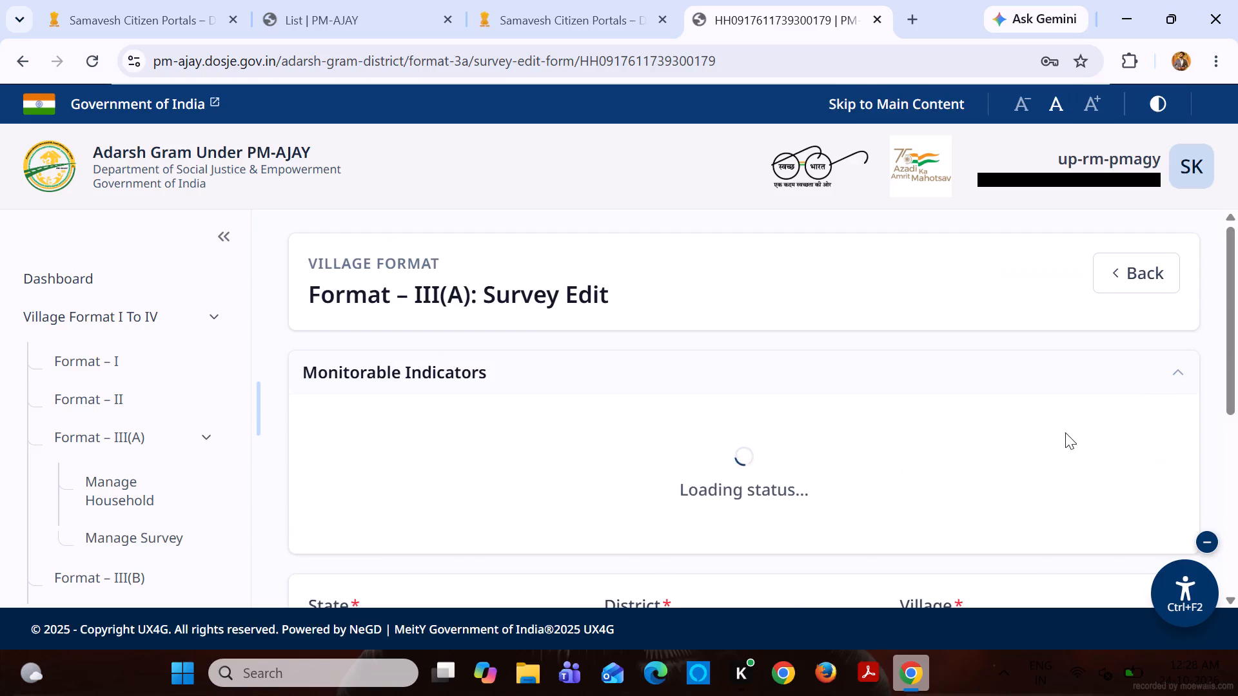
pyautogui.scroll(-8, 1065, 432)
pyautogui.click(873, 451)
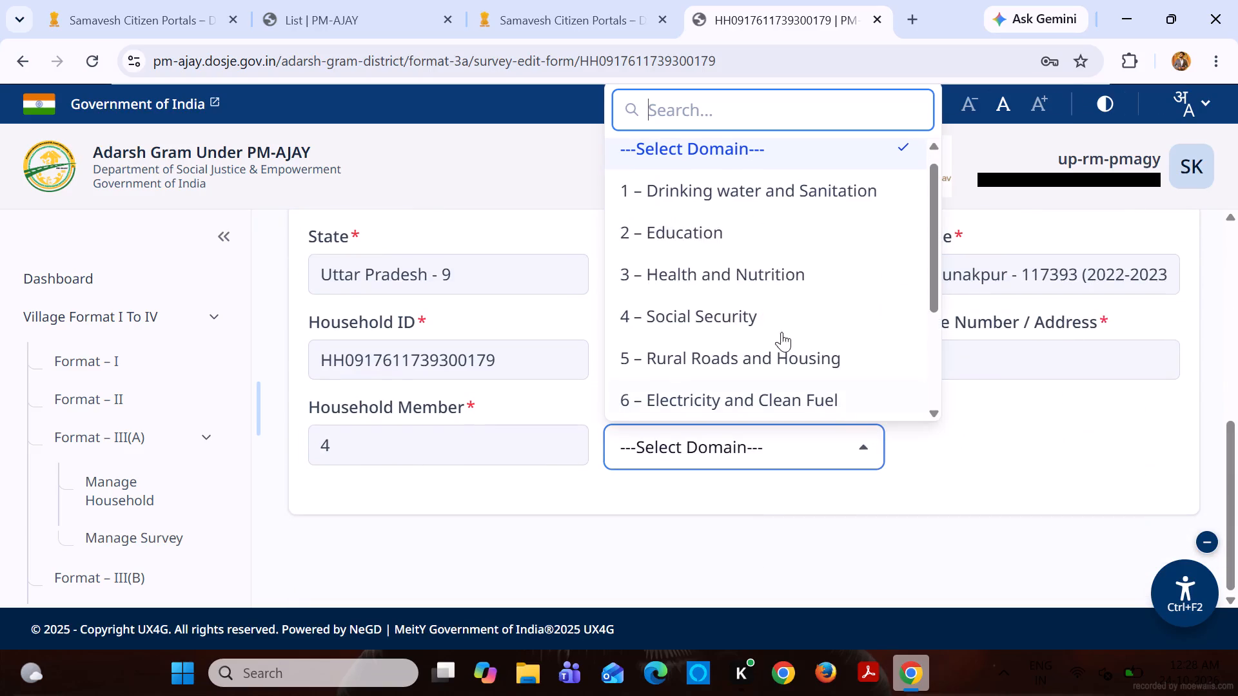
pyautogui.click(724, 232)
# Set the number of children aged 18-23 attending post higher secondary education to 2 for house number 68.
pyautogui.scroll(-2, 930, 443)
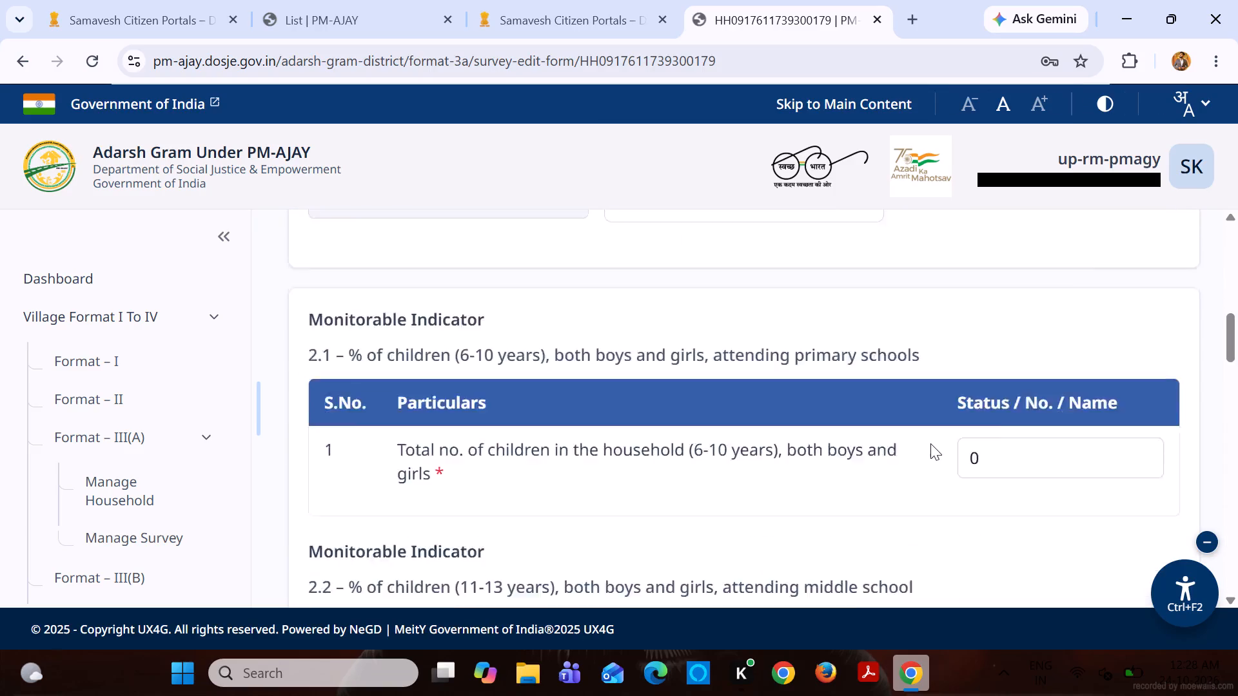
pyautogui.scroll(-2, 930, 443)
pyautogui.scroll(-7, 1021, 440)
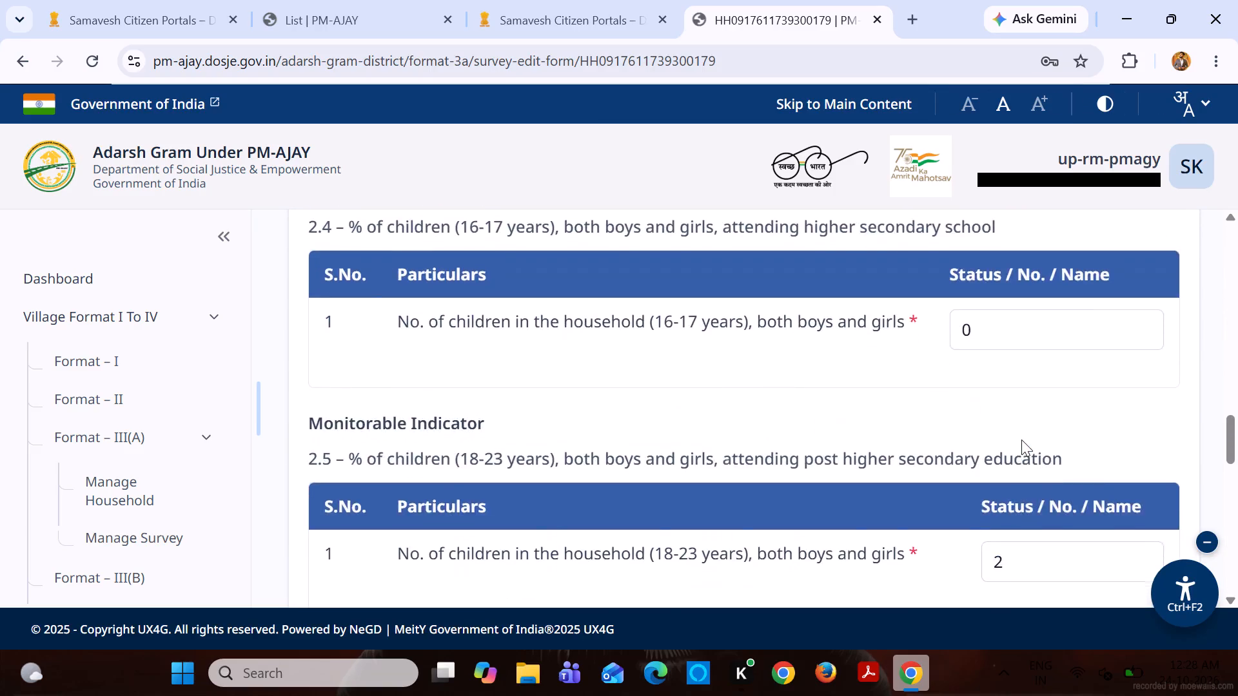
pyautogui.scroll(-1, 1021, 440)
pyautogui.click(1046, 358)
pyautogui.press('BackSpace')
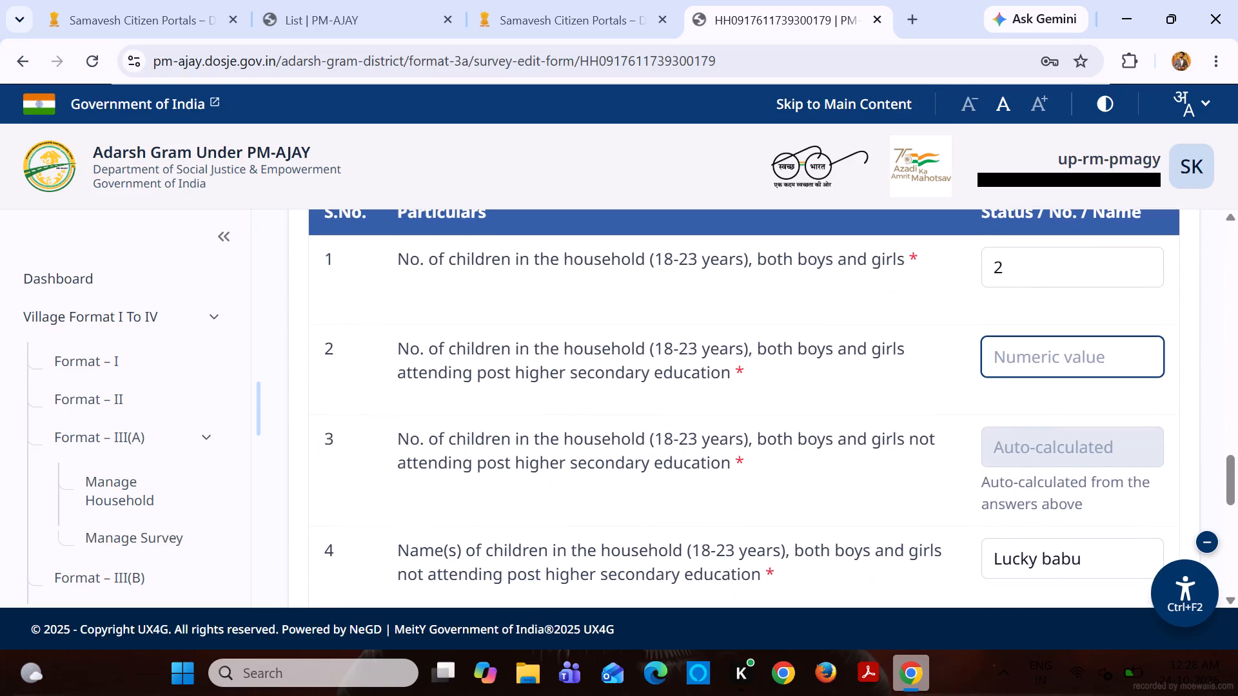
pyautogui.press('2')
# Save the Education answers of house number 68 and return to the household list.
pyautogui.scroll(-4, 1046, 358)
pyautogui.scroll(-4, 1079, 431)
pyautogui.click(1117, 480)
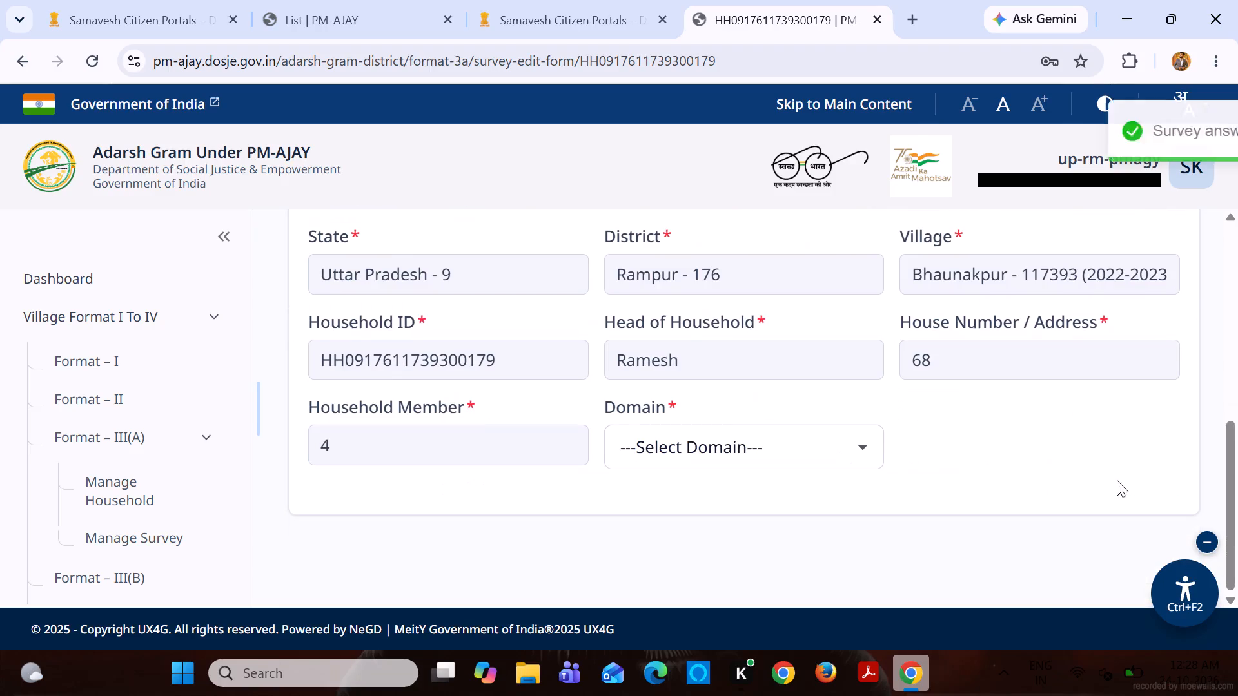
pyautogui.scroll(8, 1063, 347)
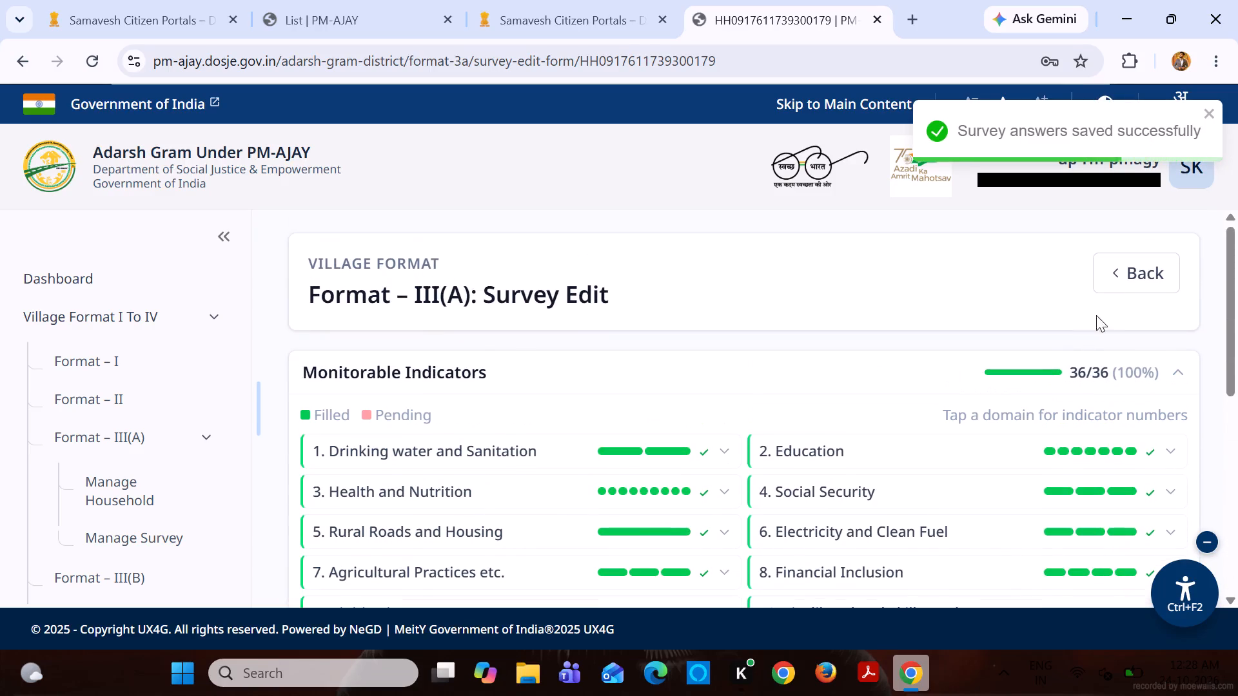
pyautogui.click(1134, 278)
# Open the survey of house number 67 for editing and choose the domain 2 – Education.
pyautogui.scroll(-4, 1076, 409)
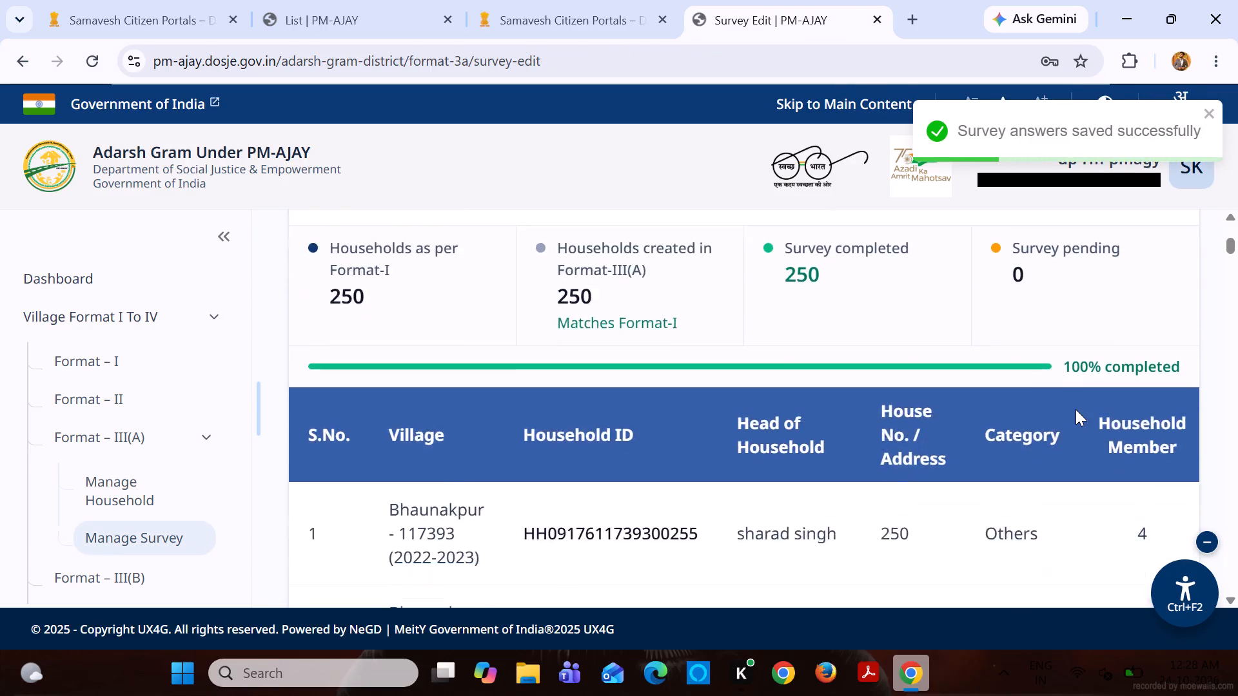
pyautogui.scroll(-16, 1076, 409)
pyautogui.hscroll(-4, 1076, 409)
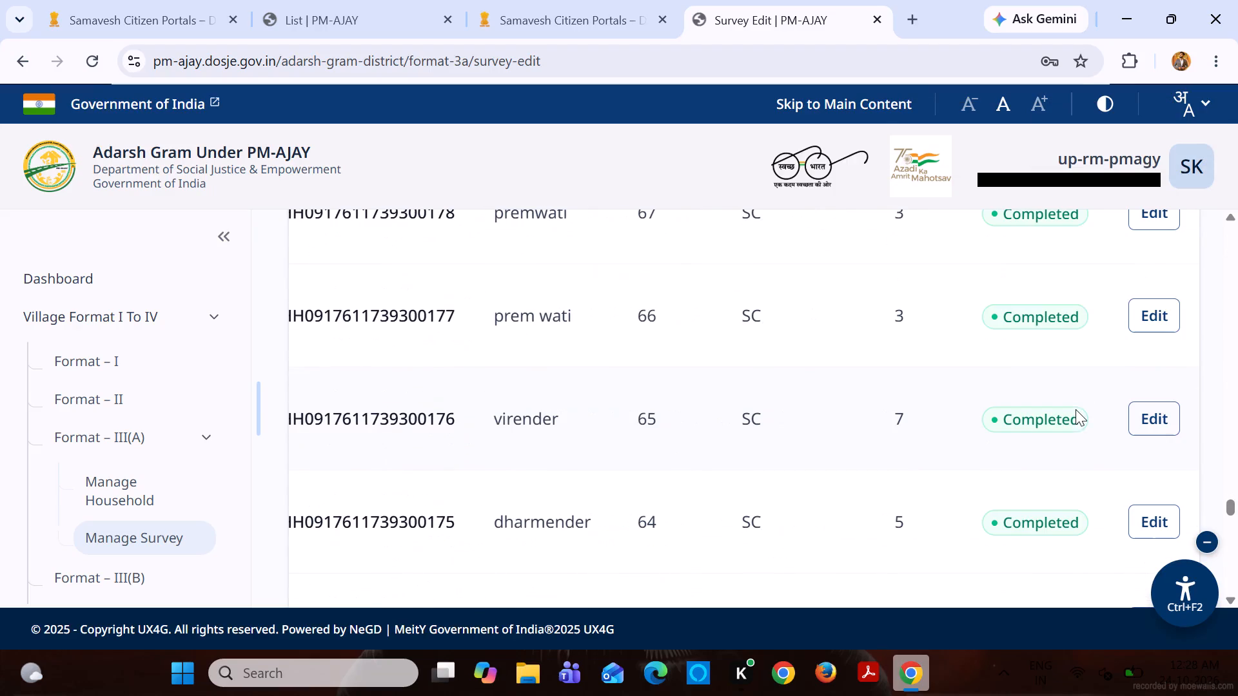
pyautogui.click(1163, 220)
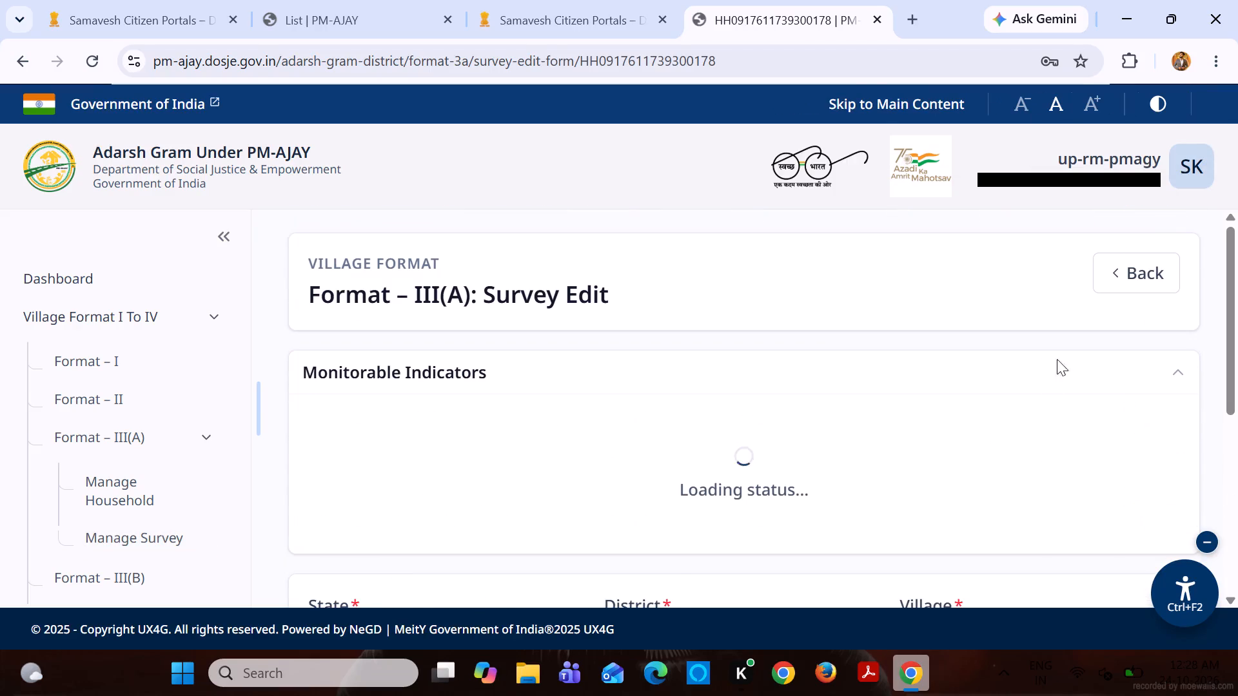
pyautogui.scroll(-8, 1046, 403)
pyautogui.click(829, 460)
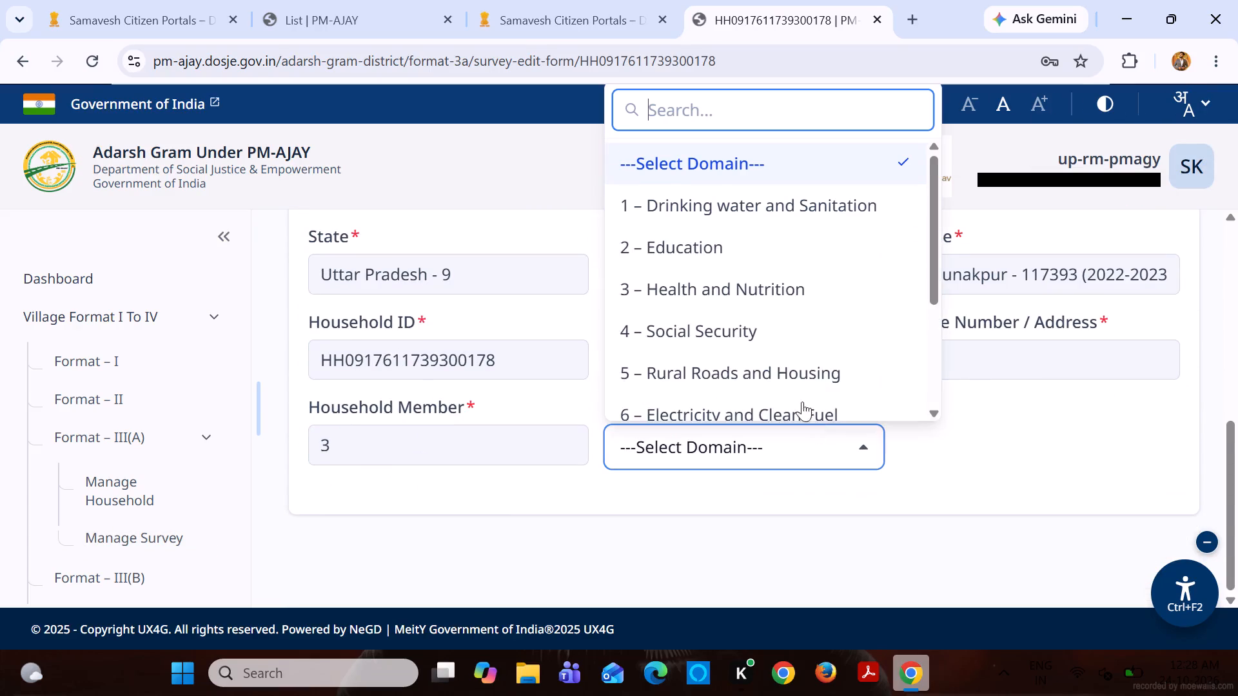
pyautogui.click(742, 244)
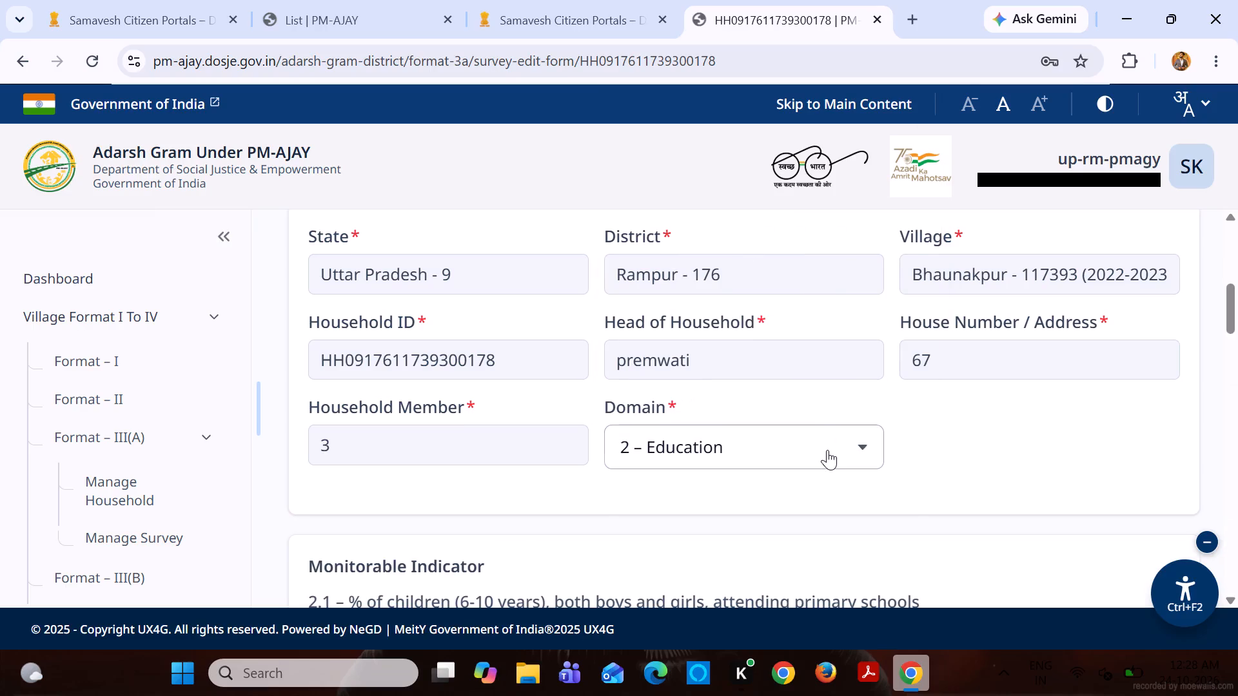
# Set the number of children aged 18-23 attending post higher secondary education to 1 for house number 67.
pyautogui.scroll(-5, 827, 450)
pyautogui.scroll(-5, 938, 456)
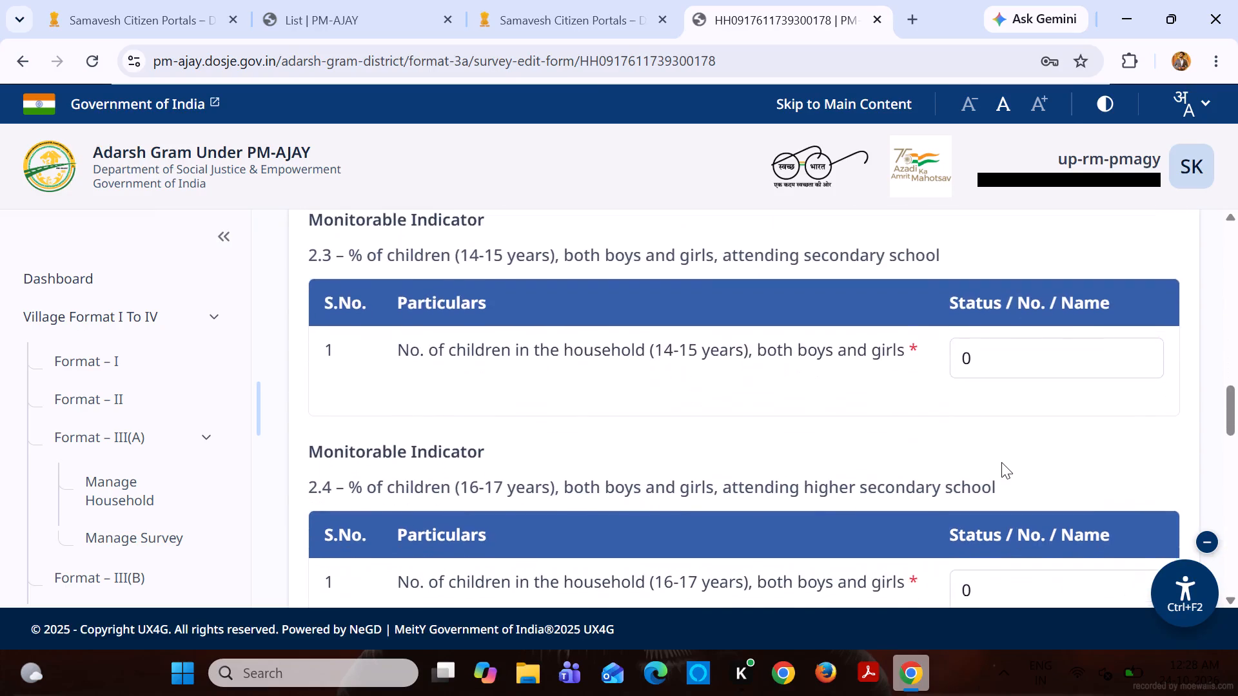
pyautogui.scroll(-5, 1001, 462)
pyautogui.click(1024, 546)
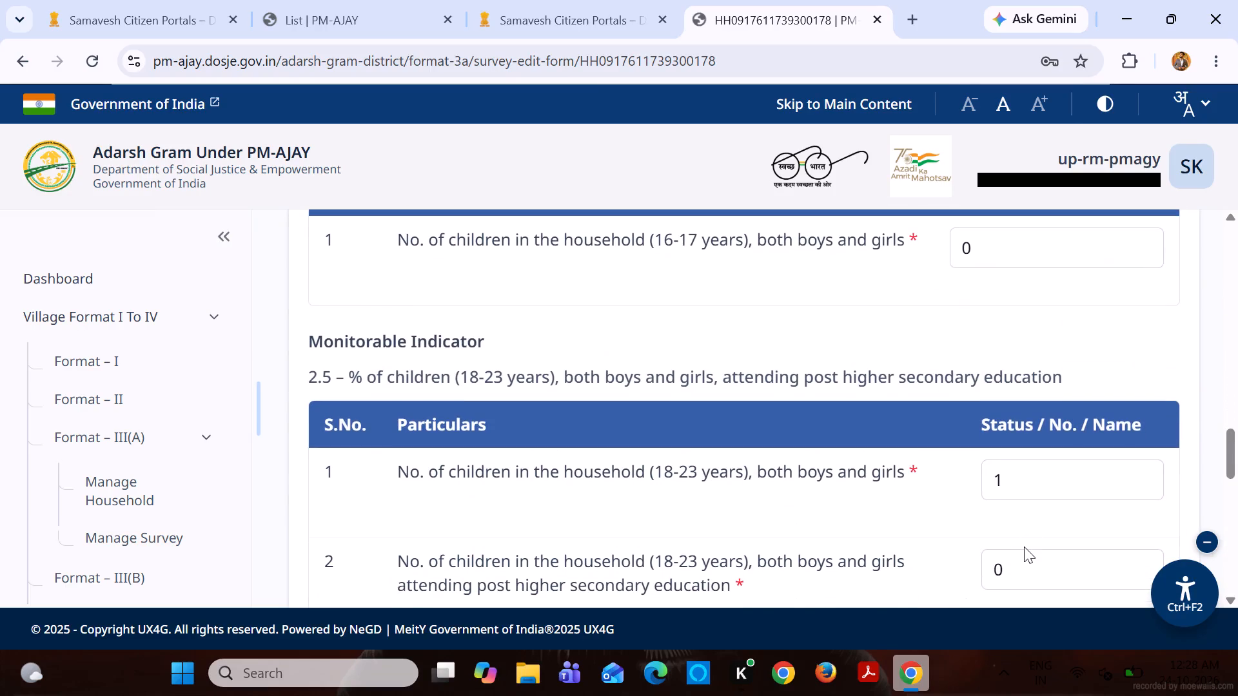
pyautogui.click(1023, 559)
pyautogui.press('BackSpace')
pyautogui.press('1')
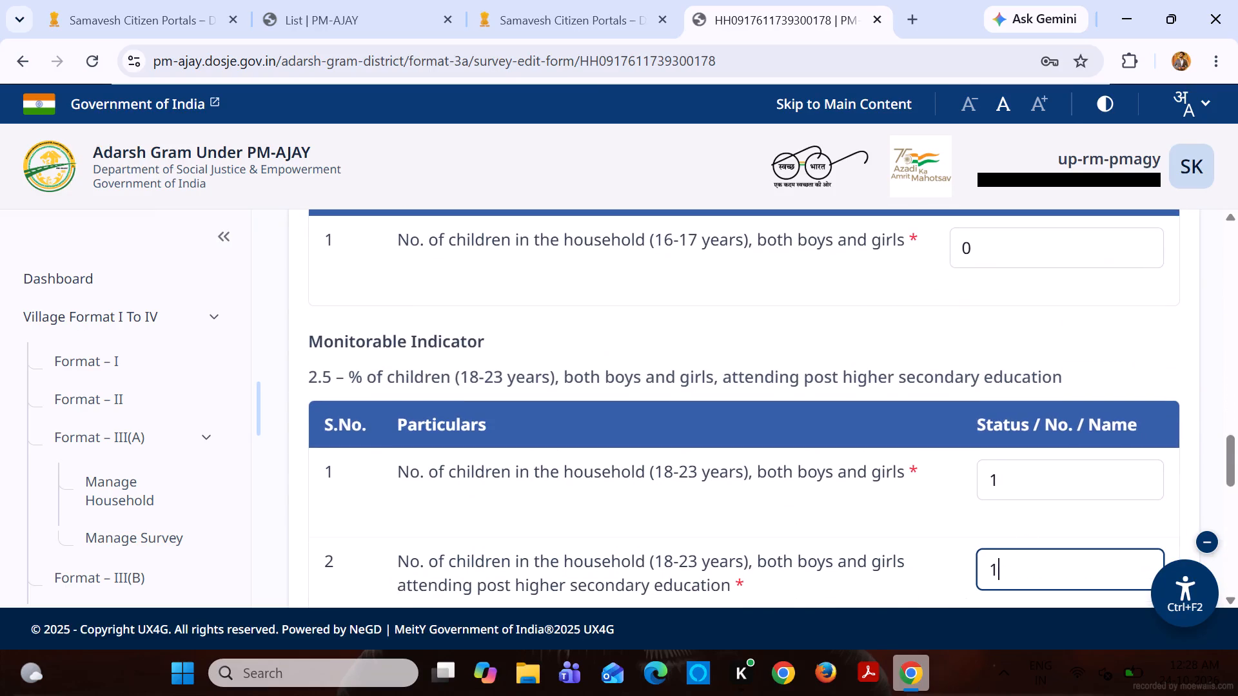
# Save the Education answers of house number 67 and return to the household list.
pyautogui.scroll(-11, 1023, 559)
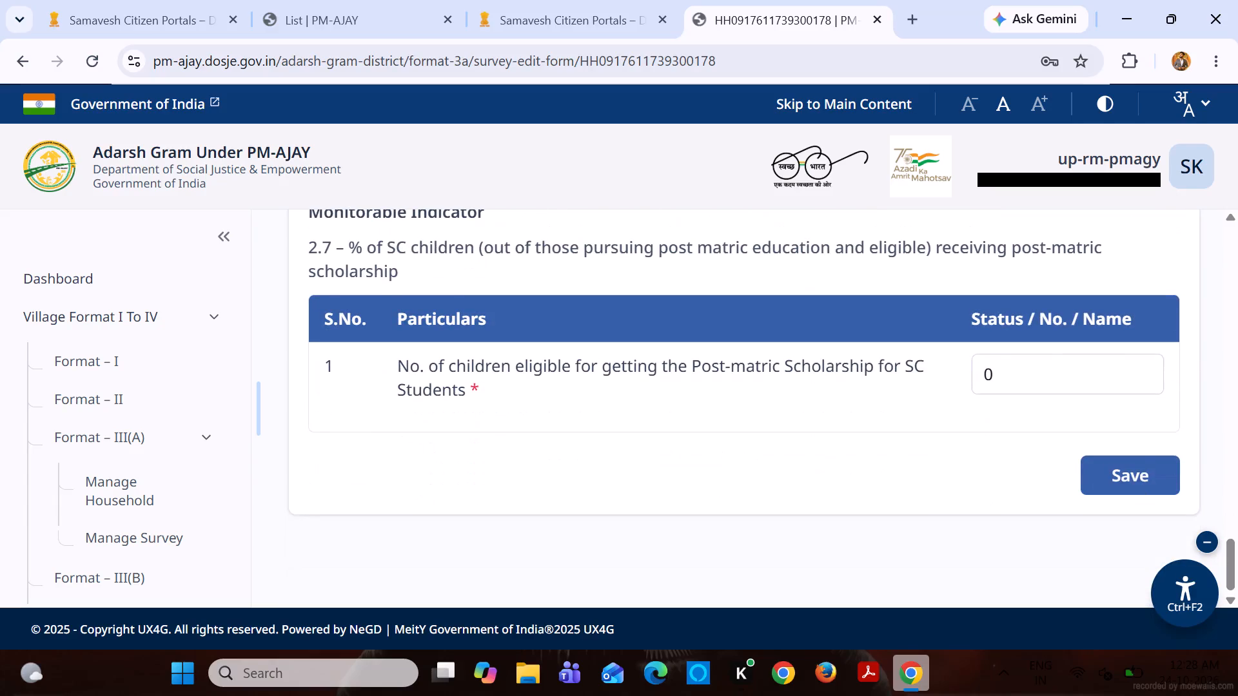
pyautogui.moveTo(1137, 454); pyautogui.dragTo(1132, 463)
pyautogui.click(1132, 463)
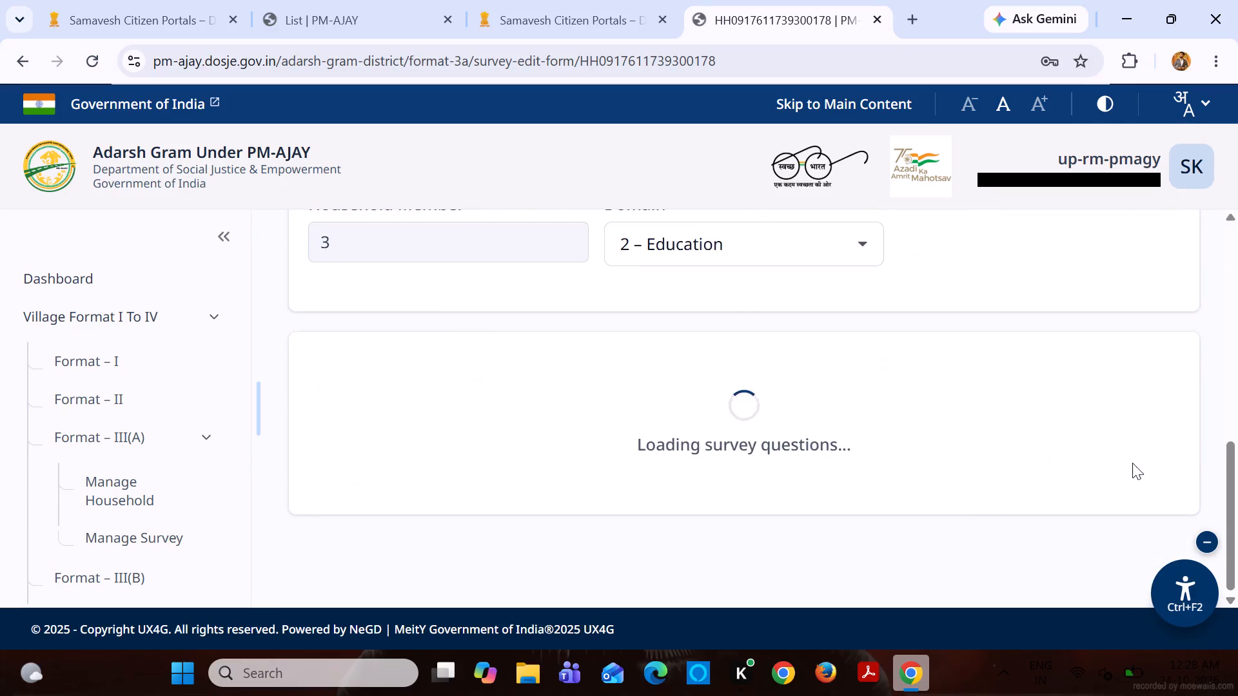
pyautogui.scroll(7, 1029, 322)
pyautogui.click(1131, 267)
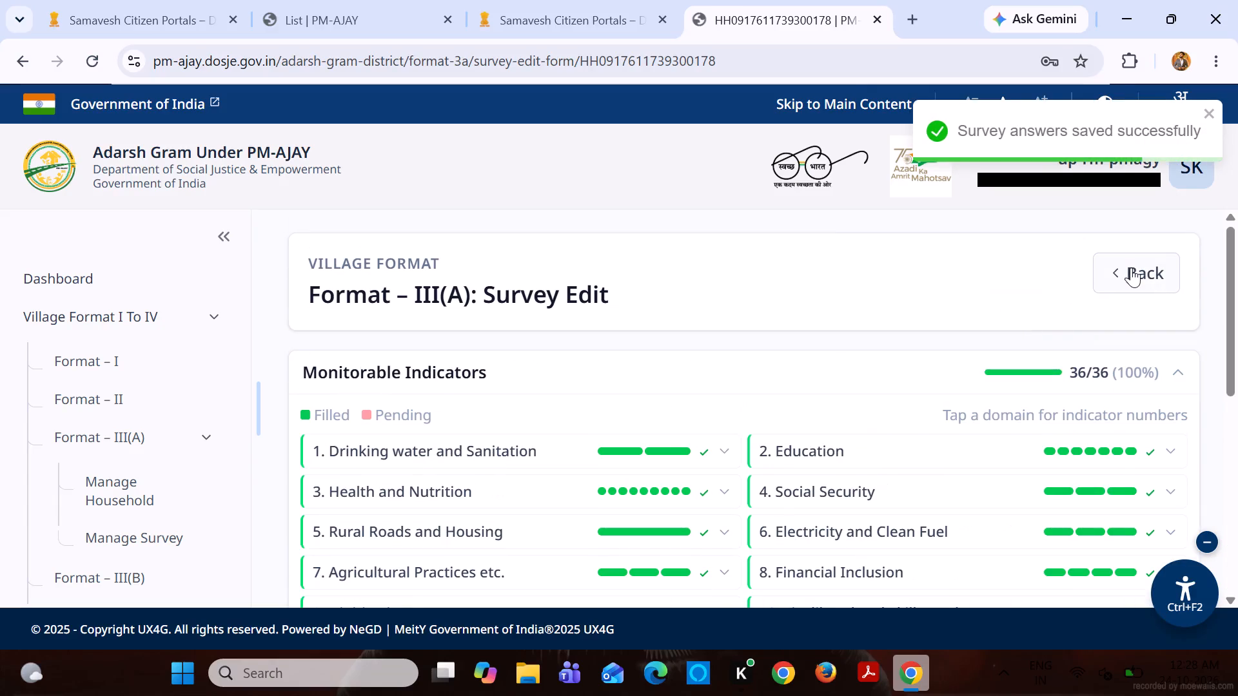
# Open the survey of house number 66 for editing and choose the domain 2 – Education.
pyautogui.scroll(-9, 1020, 415)
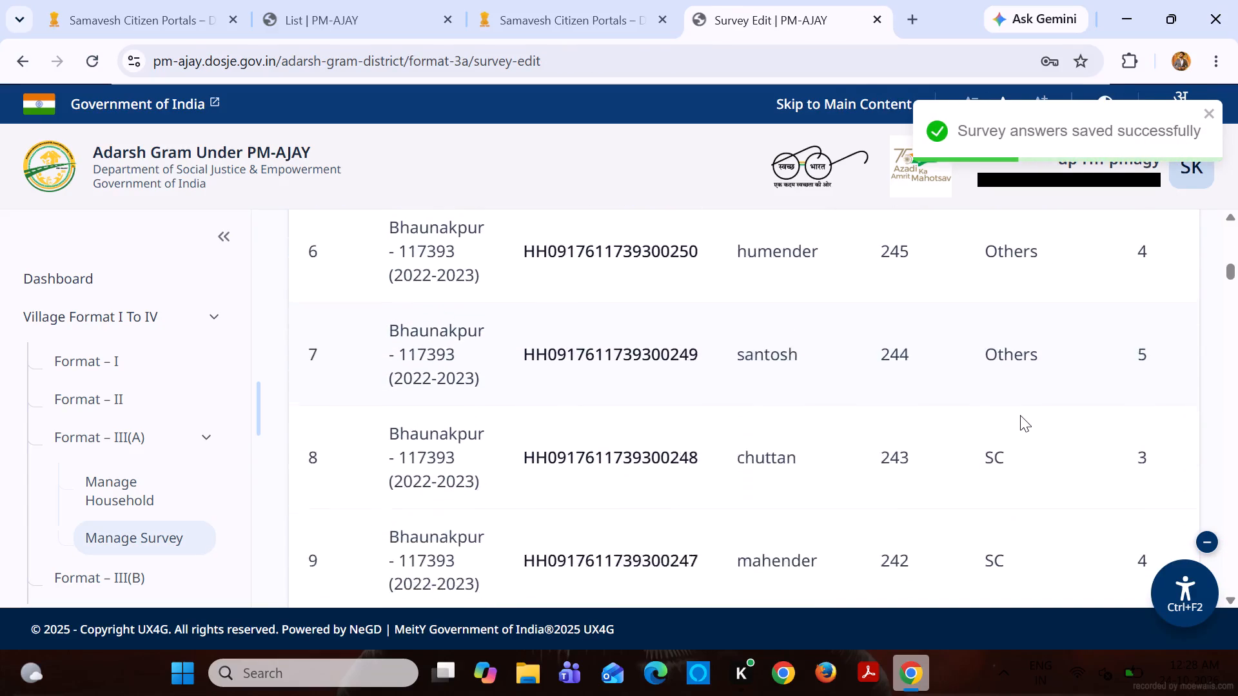
pyautogui.scroll(-15, 1020, 415)
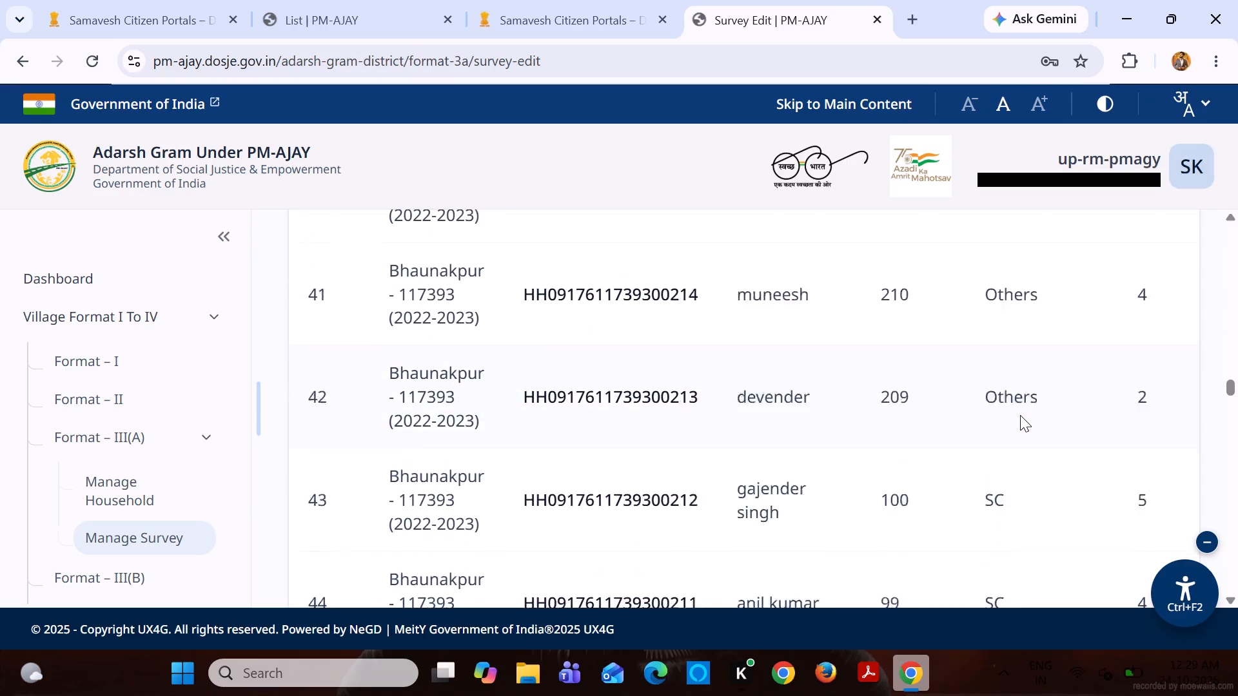
pyautogui.scroll(-9, 1020, 415)
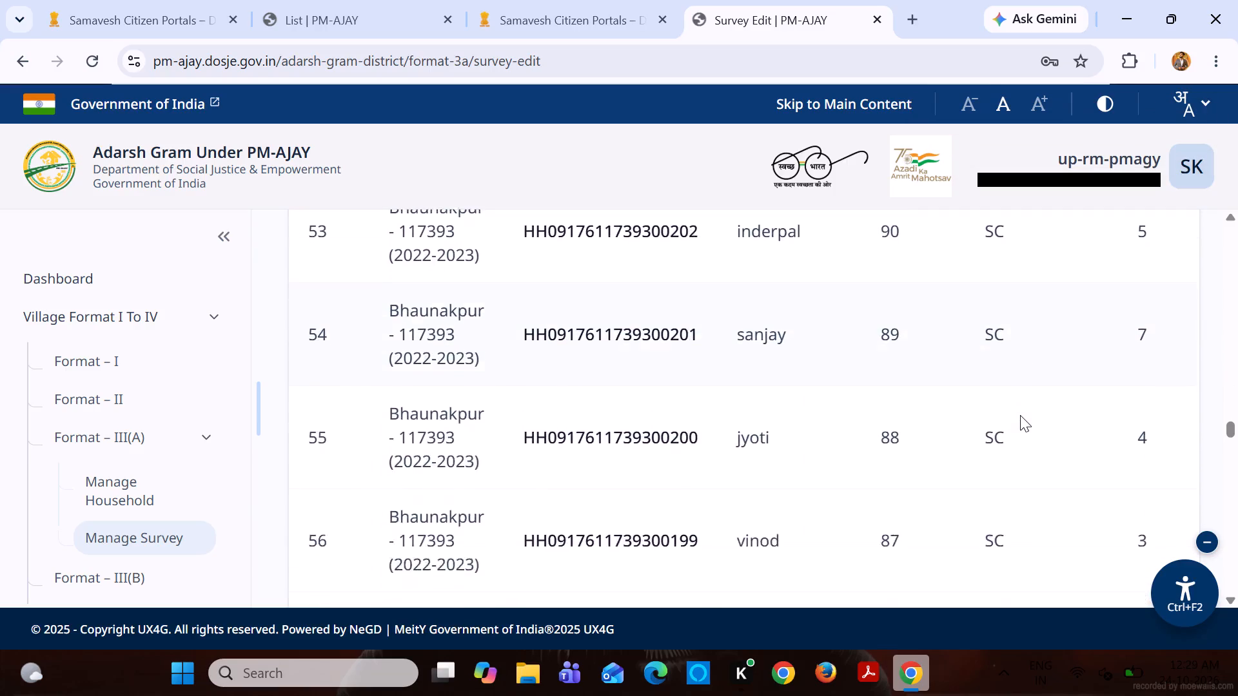
pyautogui.scroll(-7, 1020, 415)
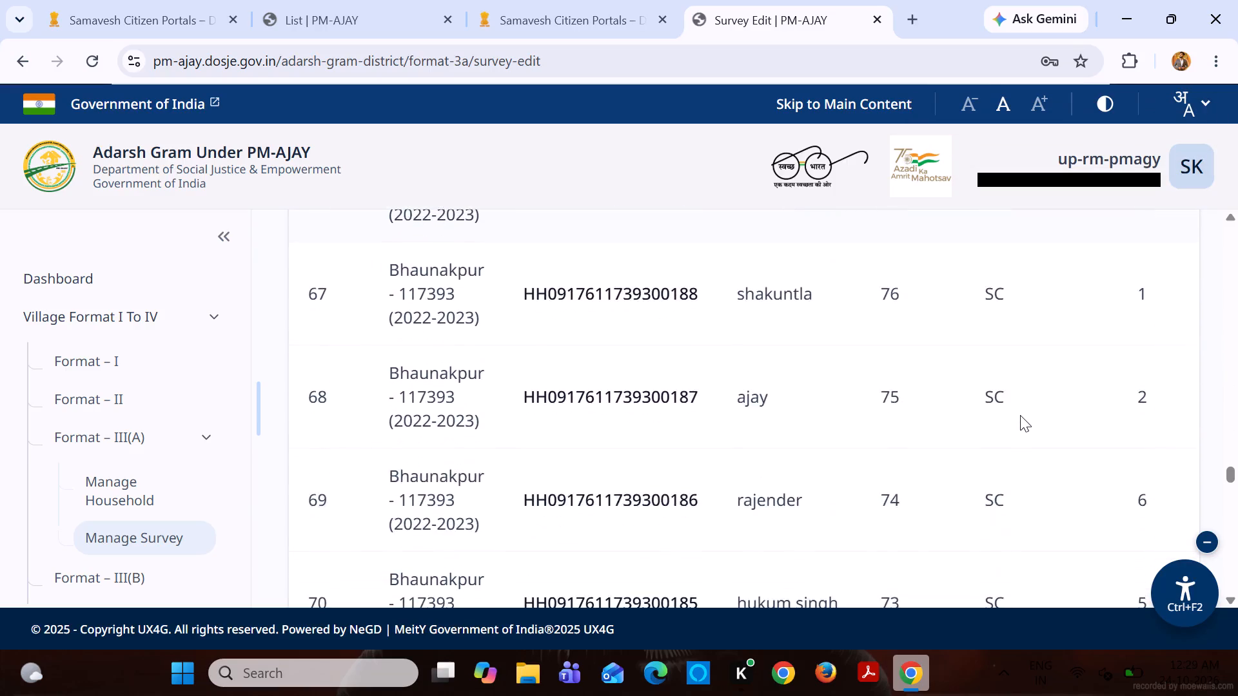
pyautogui.scroll(-8, 1020, 415)
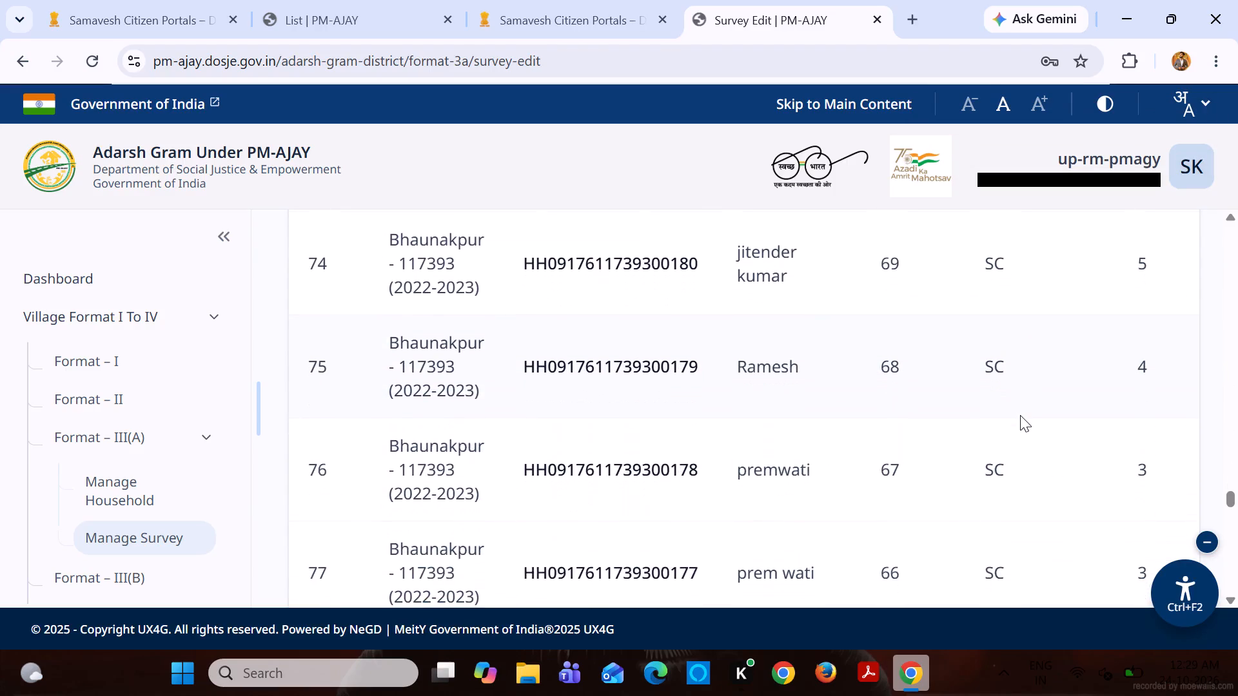
pyautogui.scroll(-3, 1020, 415)
pyautogui.hscroll(-7, 1020, 415)
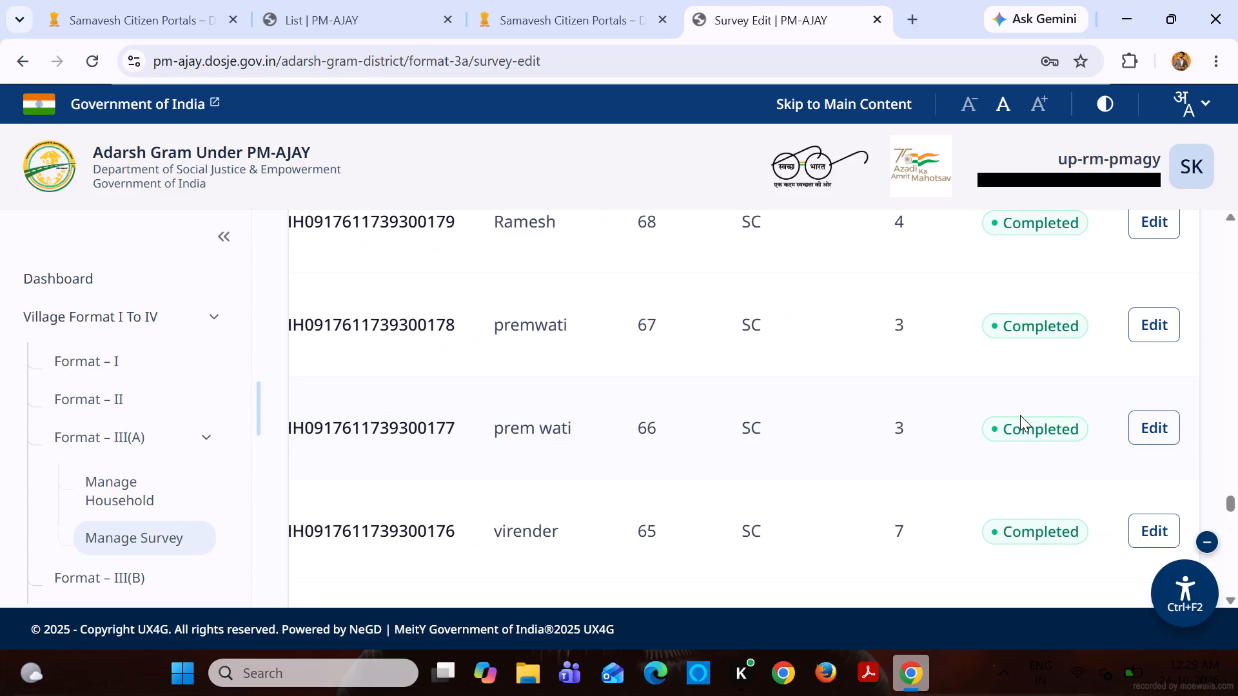
pyautogui.click(1152, 410)
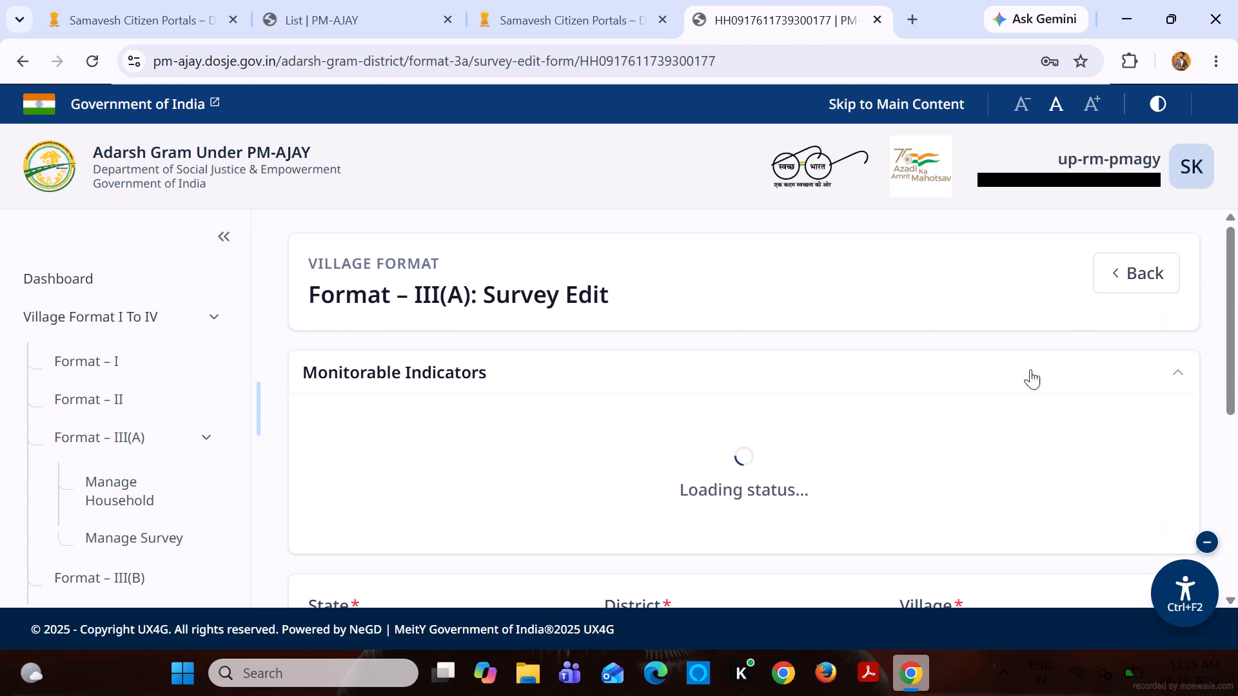
pyautogui.scroll(-8, 1022, 396)
pyautogui.click(856, 458)
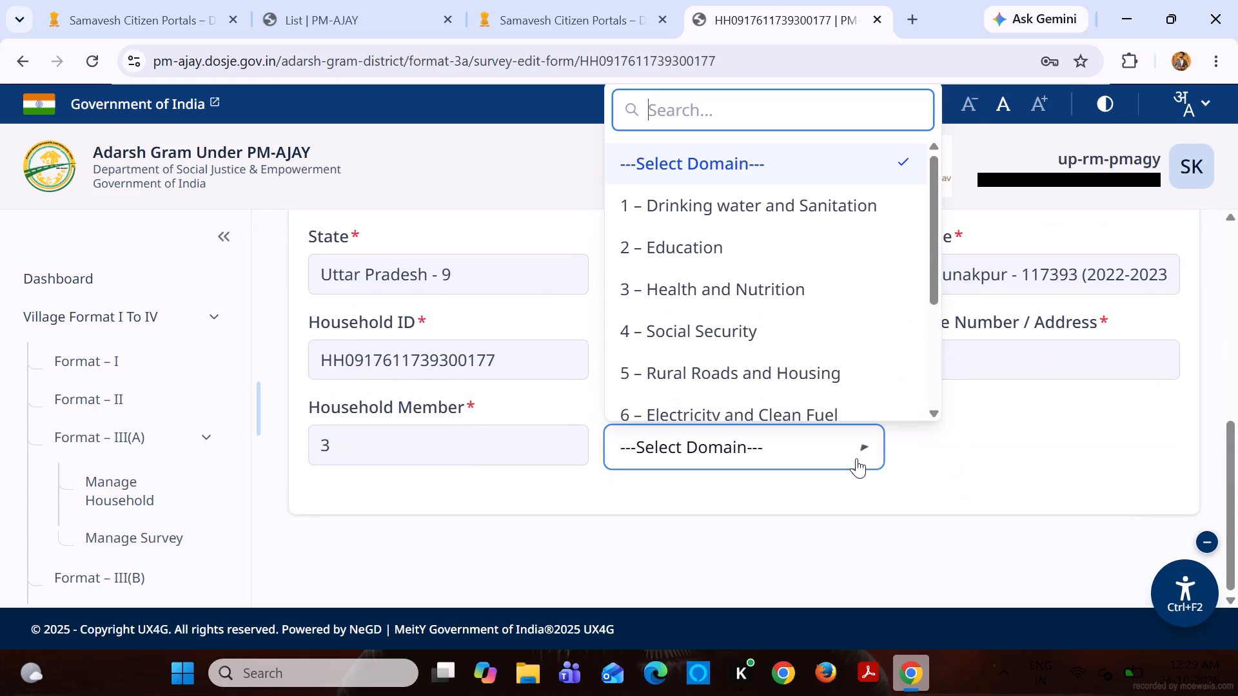
pyautogui.click(743, 218)
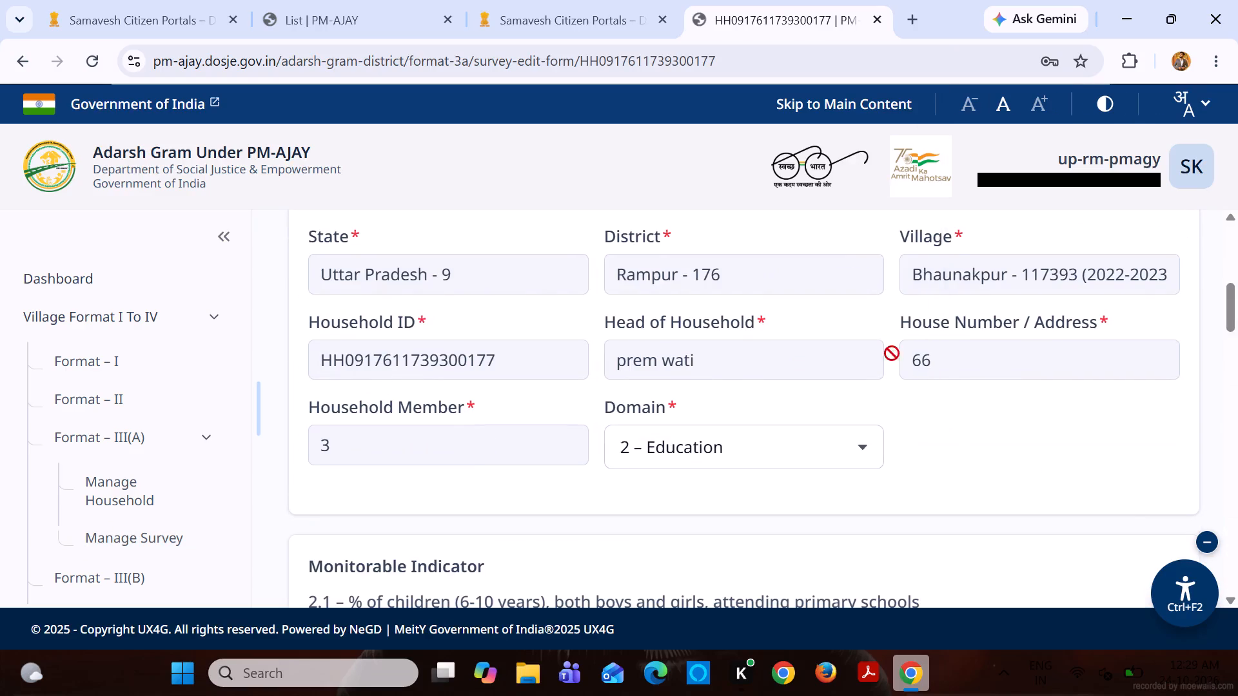
# Set the number of children aged 18-23 attending post higher secondary education to 2 for house number 66.
pyautogui.scroll(-4, 910, 416)
pyautogui.scroll(-5, 1016, 380)
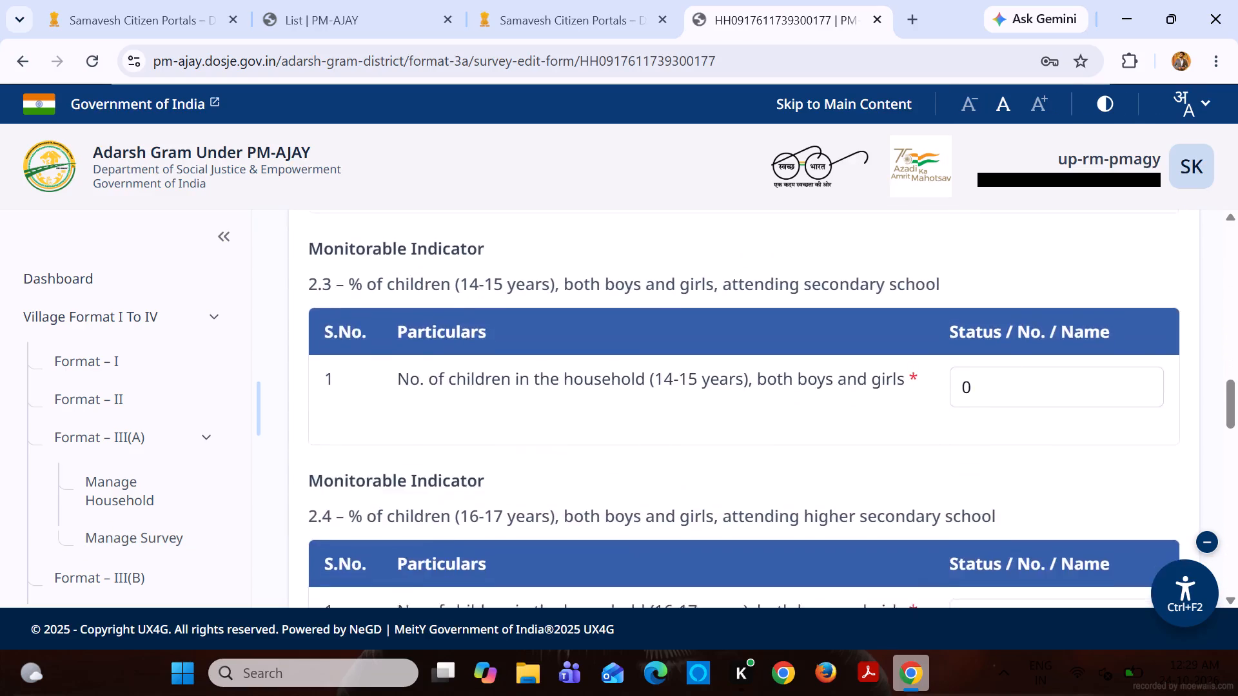
pyautogui.scroll(-4, 1016, 380)
pyautogui.doubleClick(1016, 380)
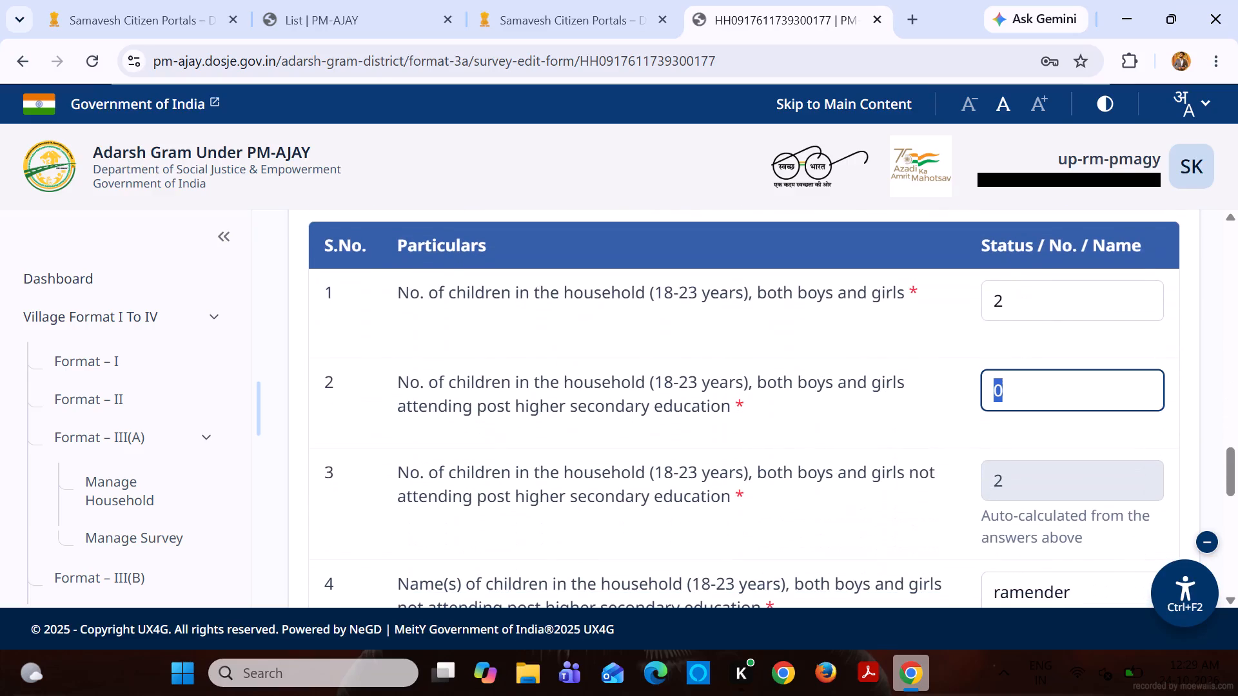
pyautogui.press('BackSpace')
pyautogui.press('2')
# Save the Education answers of house number 66 and return to the household list.
pyautogui.scroll(-2, 1016, 380)
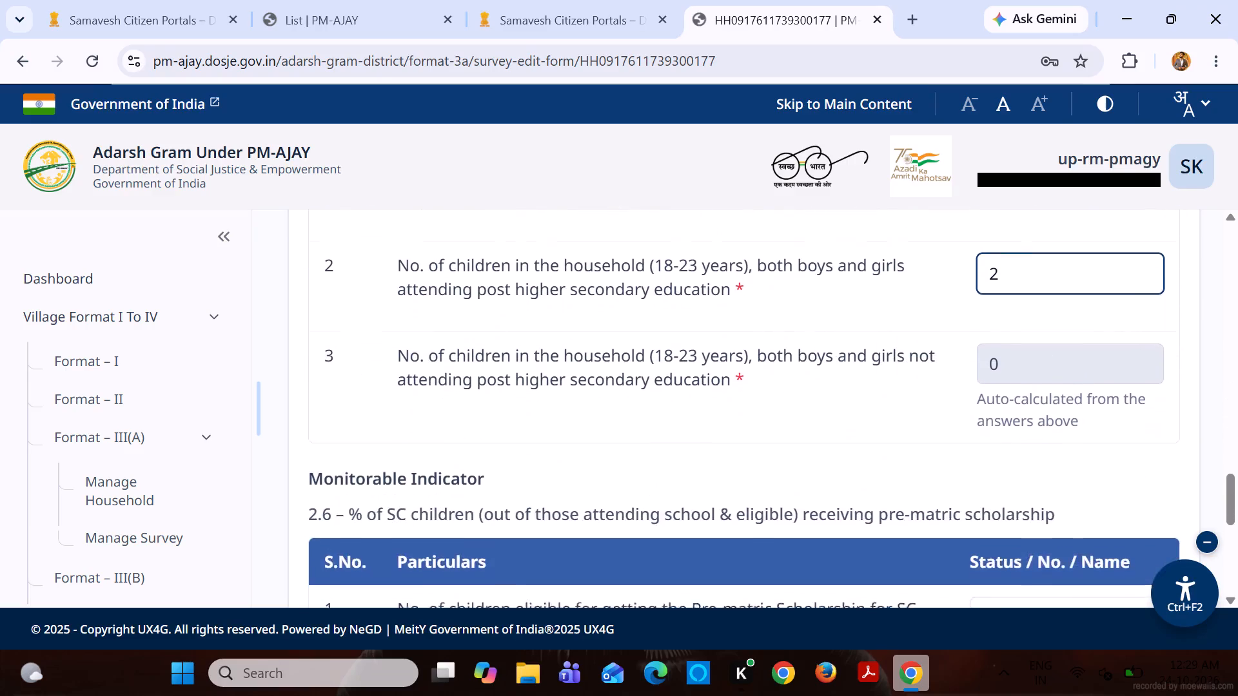
pyautogui.scroll(-7, 1016, 380)
pyautogui.click(1118, 480)
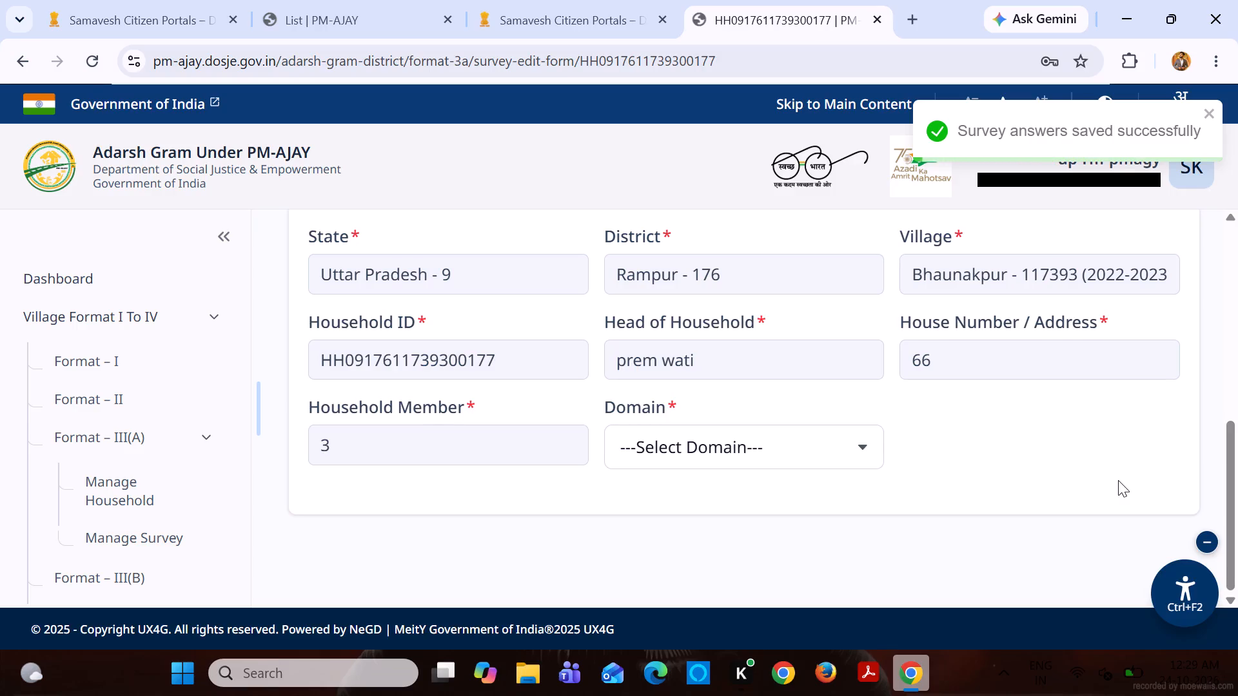
pyautogui.scroll(7, 1062, 407)
pyautogui.click(1126, 273)
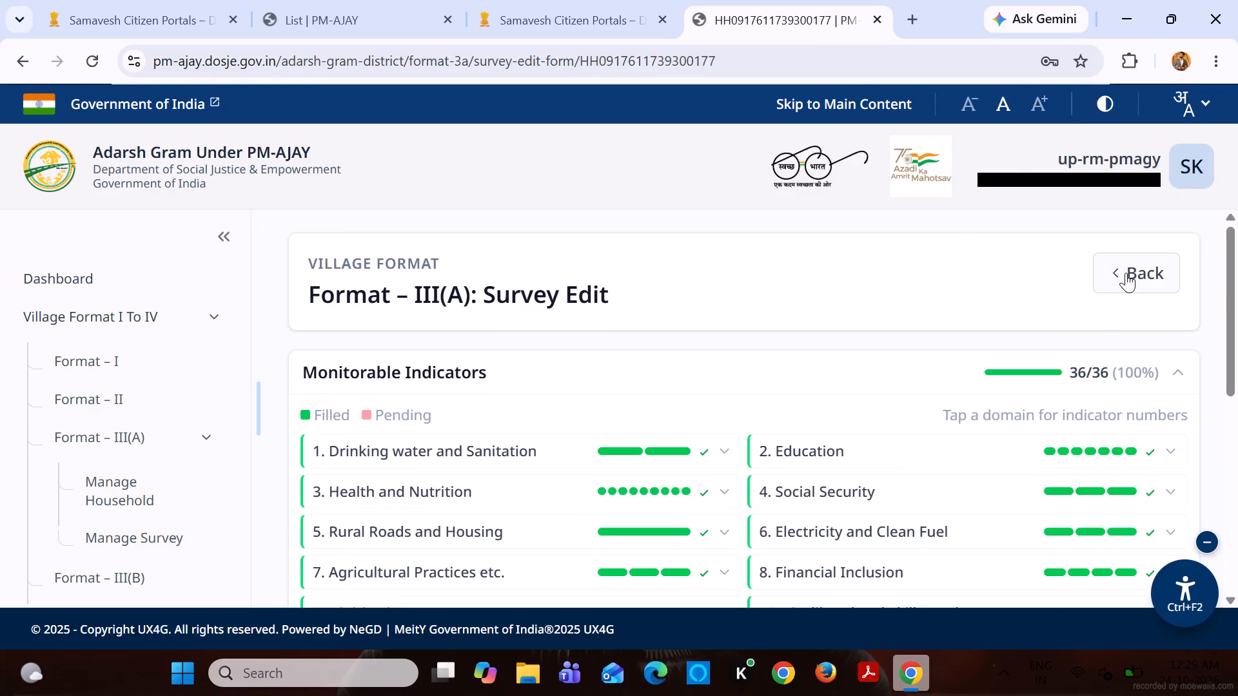
# Open the survey of house number 65 for editing and choose the domain 2 – Education.
pyautogui.scroll(-13, 1043, 419)
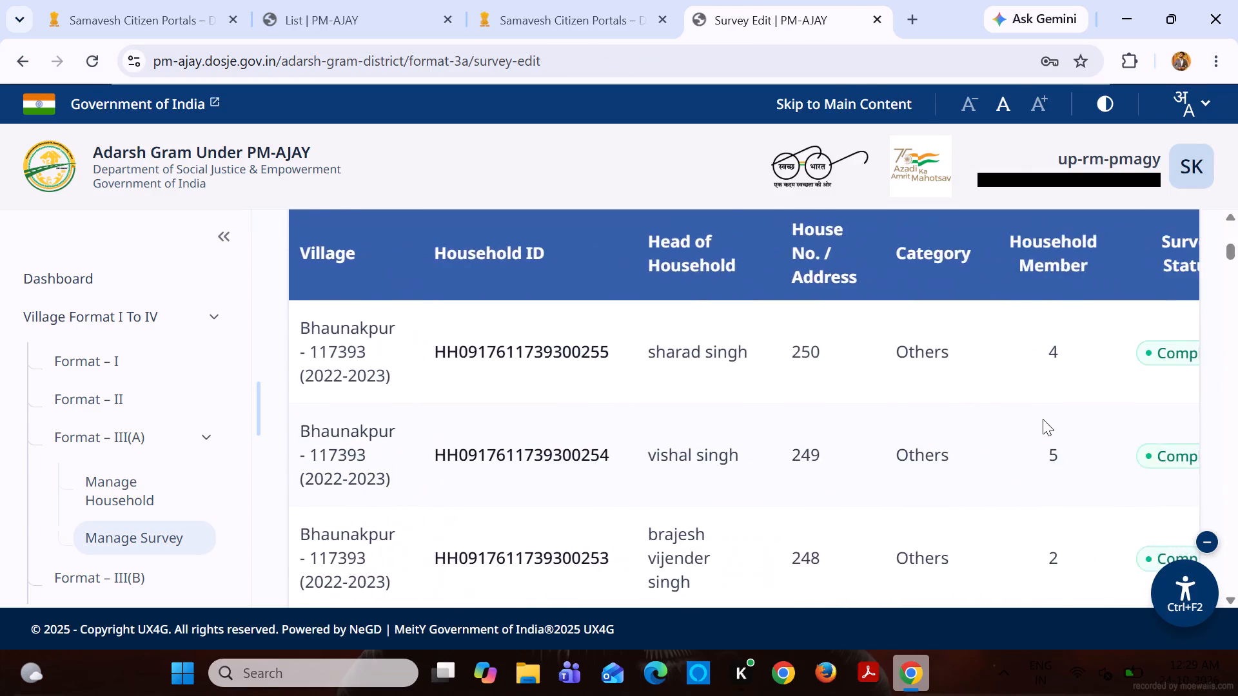
pyautogui.scroll(-17, 1043, 419)
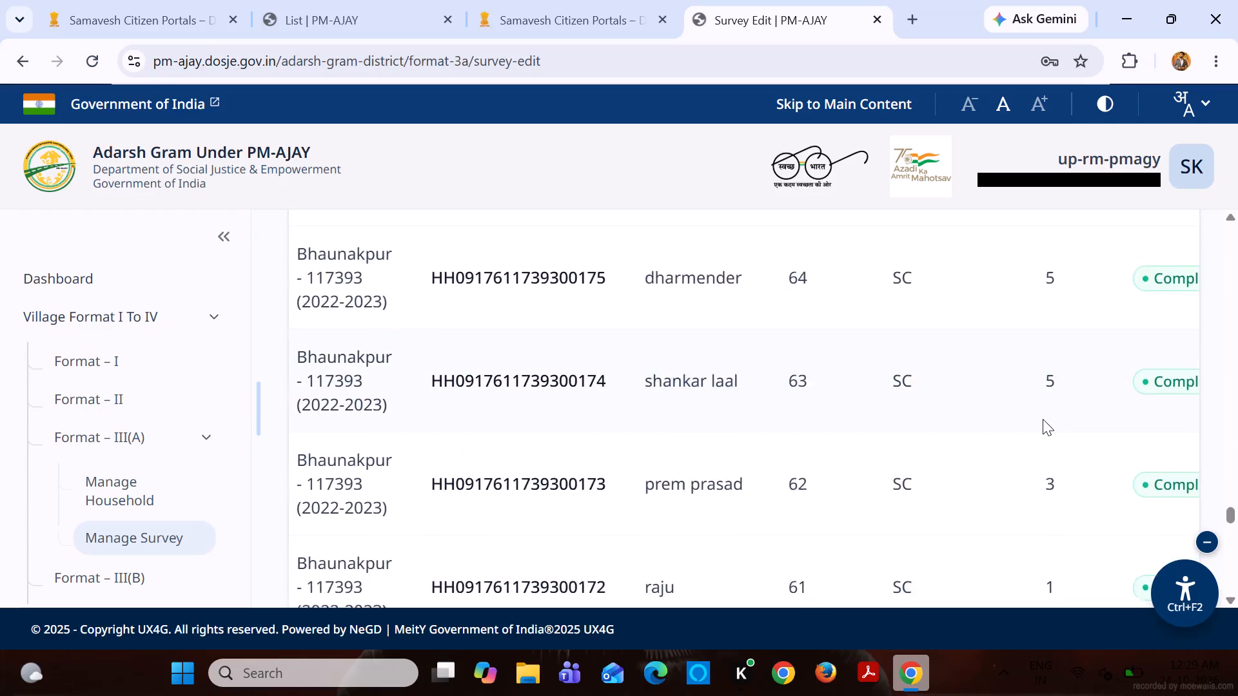
pyautogui.scroll(1, 1043, 419)
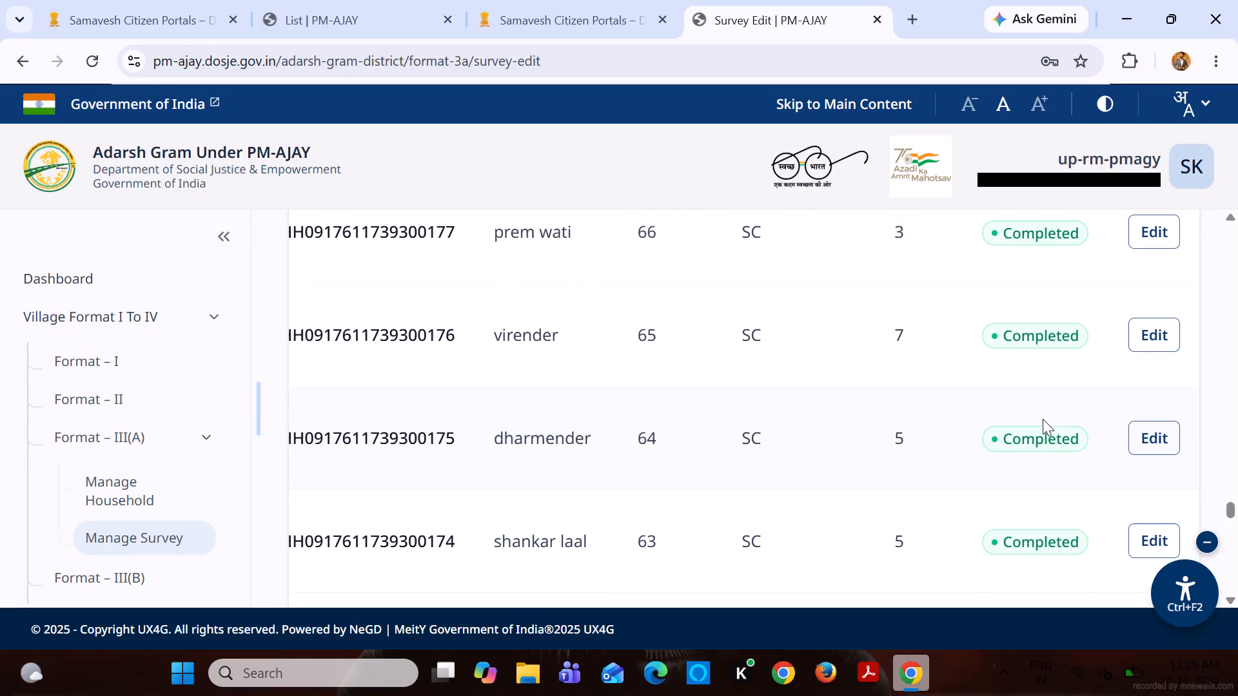
pyautogui.click(1161, 322)
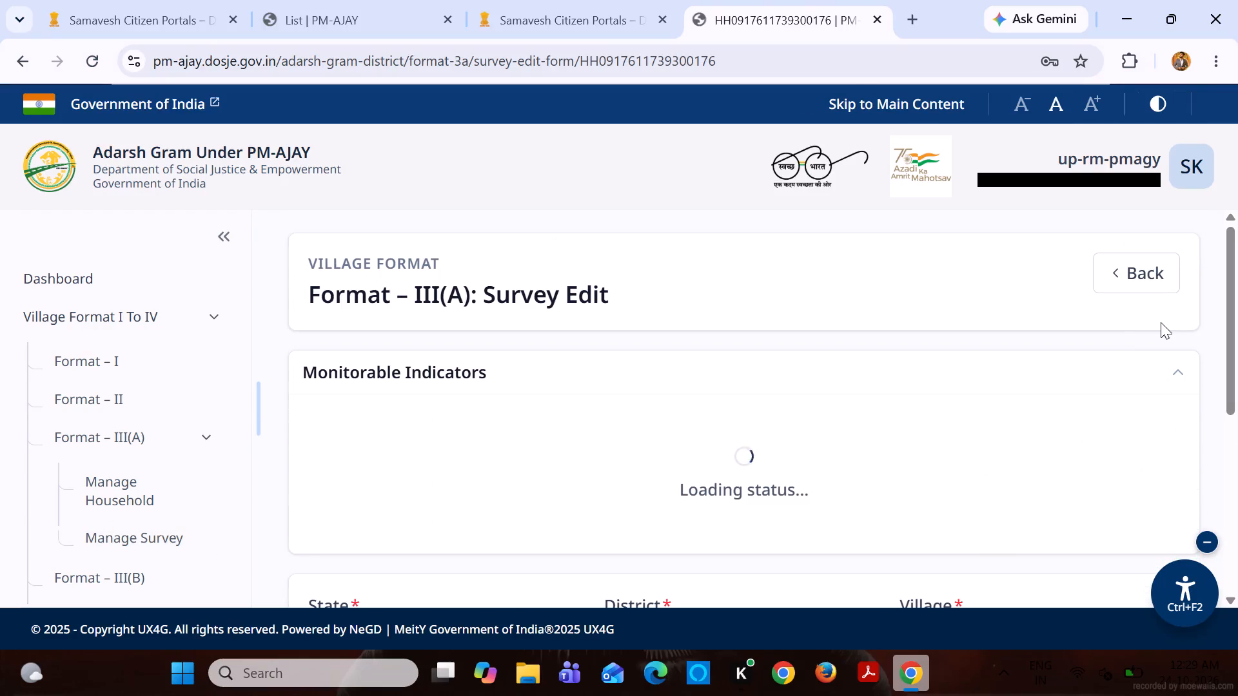
pyautogui.scroll(-8, 1007, 445)
pyautogui.click(865, 450)
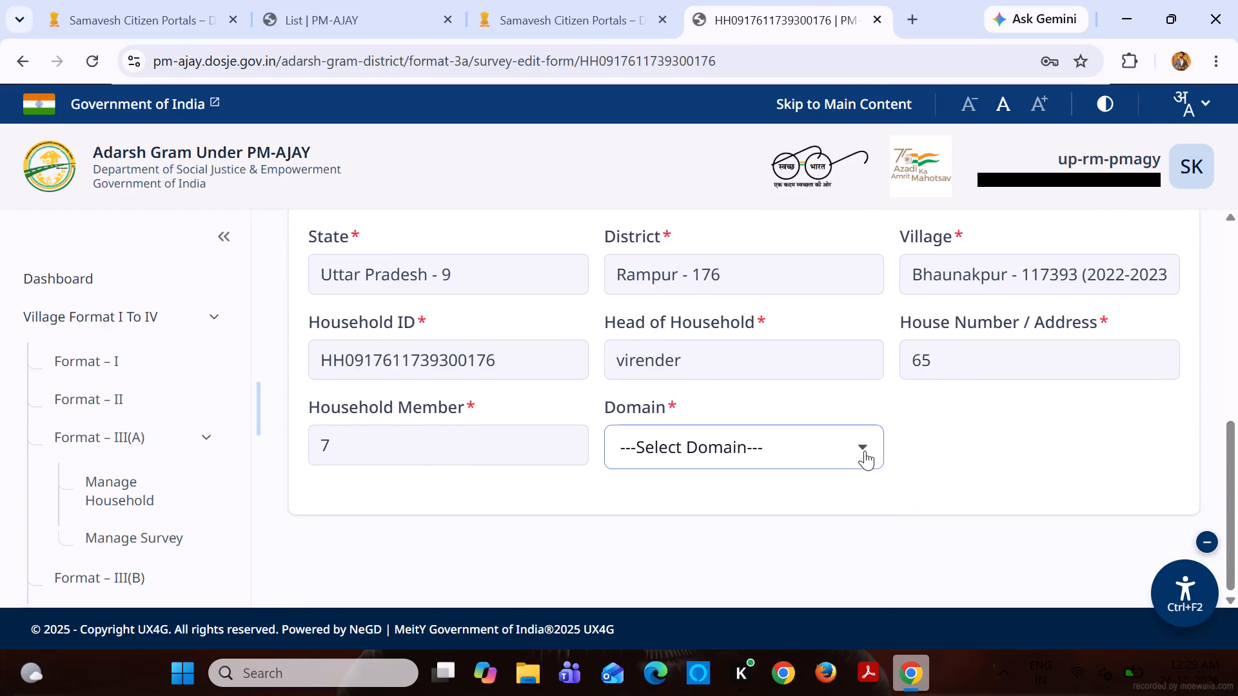
pyautogui.click(765, 236)
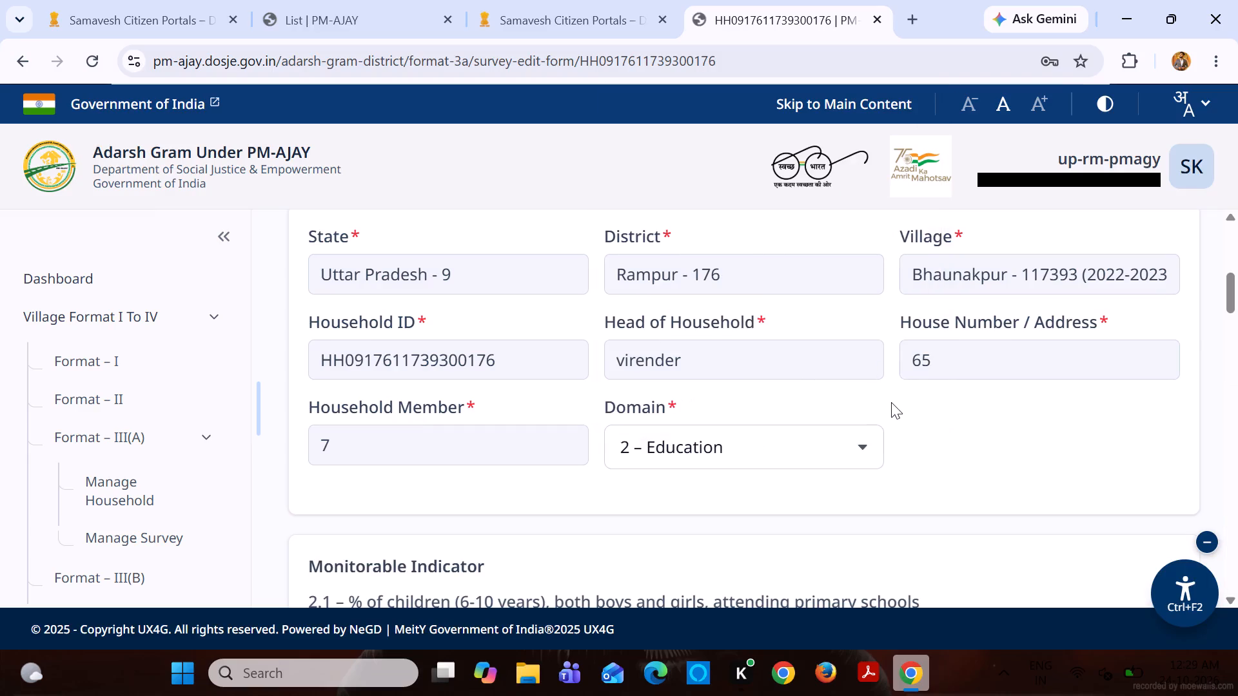
# Set house number 65's school attendance to 1 child in primary (6-10), 2 in middle (11-13) and 2 in secondary school (14-15).
pyautogui.scroll(-4, 891, 402)
pyautogui.click(999, 431)
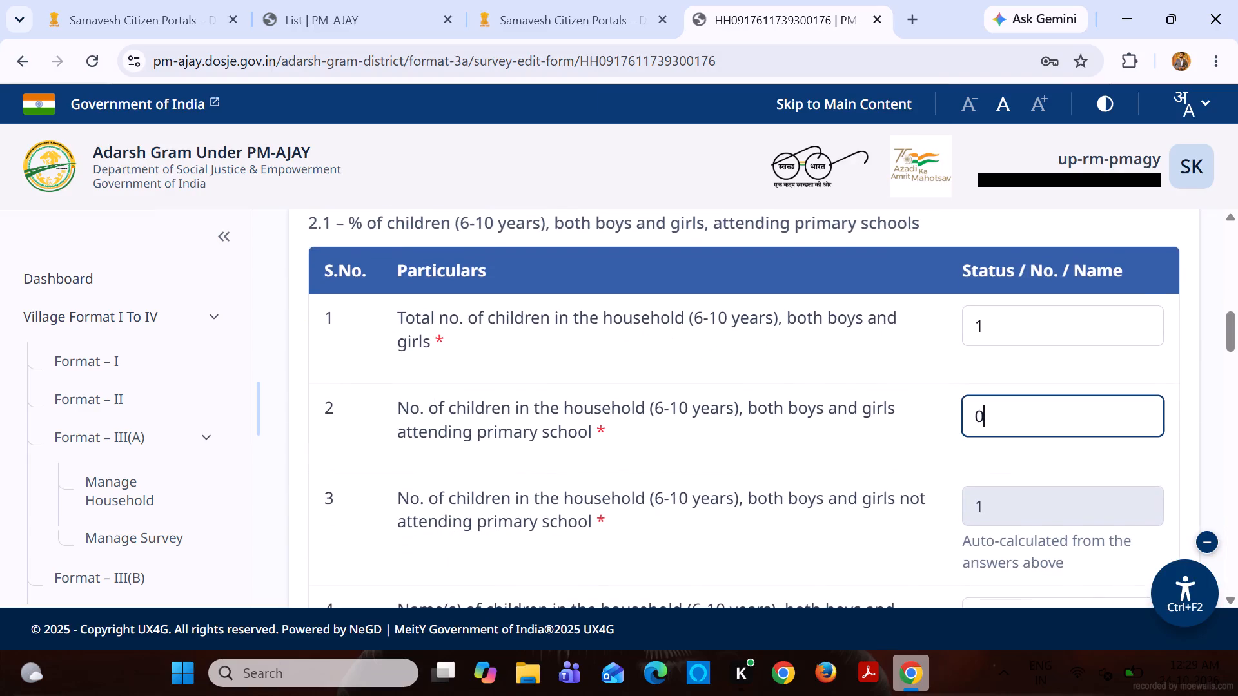
pyautogui.press('BackSpace')
pyautogui.press('1')
pyautogui.scroll(-5, 999, 431)
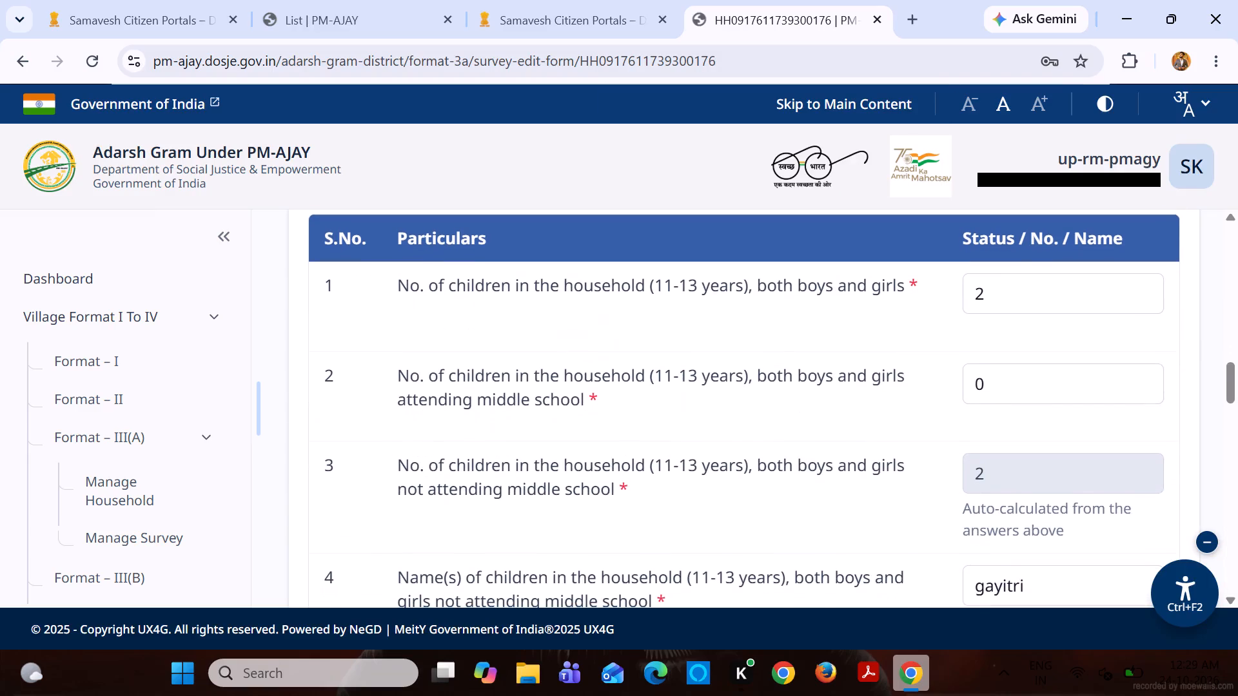
pyautogui.click(1051, 382)
pyautogui.press('BackSpace')
pyautogui.press('2')
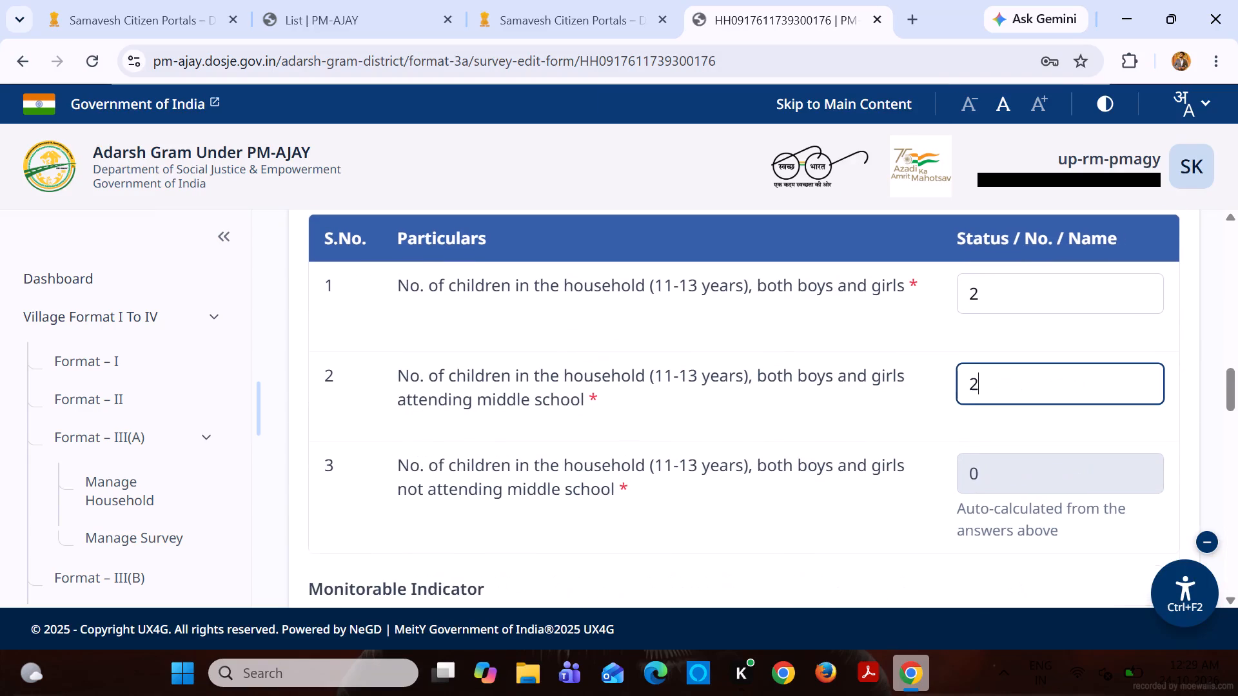
pyautogui.scroll(-5, 1051, 382)
pyautogui.click(1056, 440)
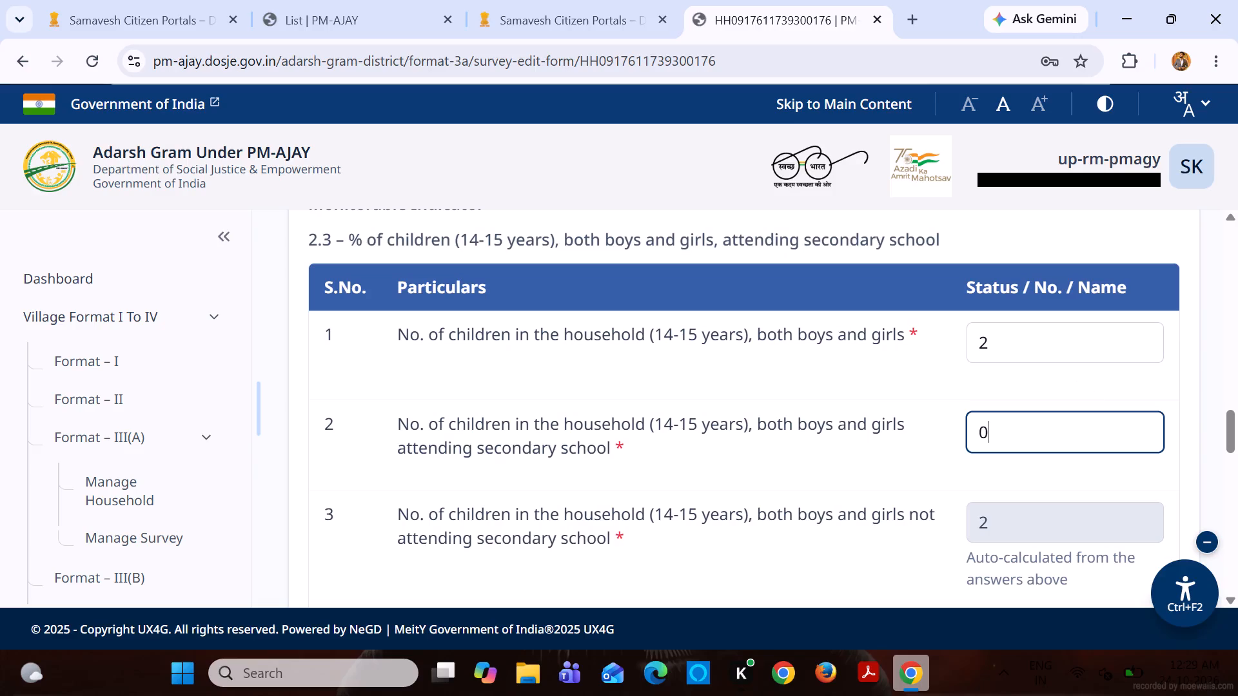
pyautogui.press('BackSpace')
pyautogui.press('2')
# Save the Education answers of house number 65 and return to the household list.
pyautogui.scroll(-4, 1056, 440)
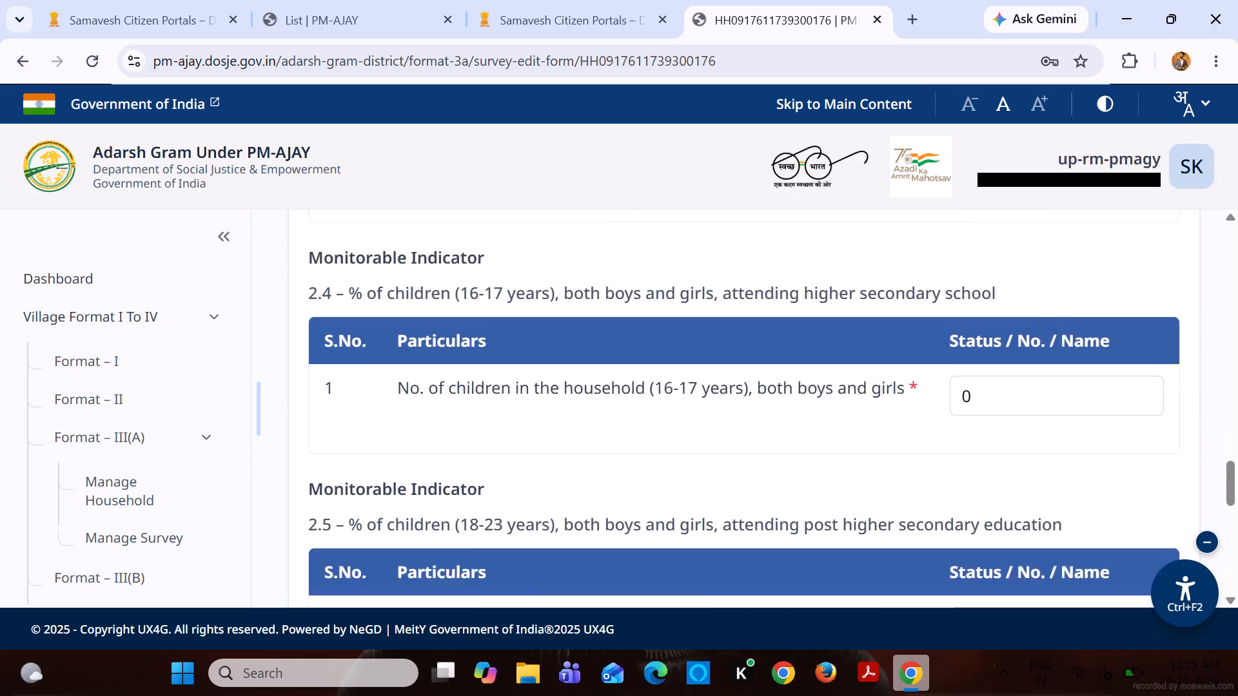
pyautogui.scroll(-2, 1056, 440)
pyautogui.scroll(-8, 1124, 414)
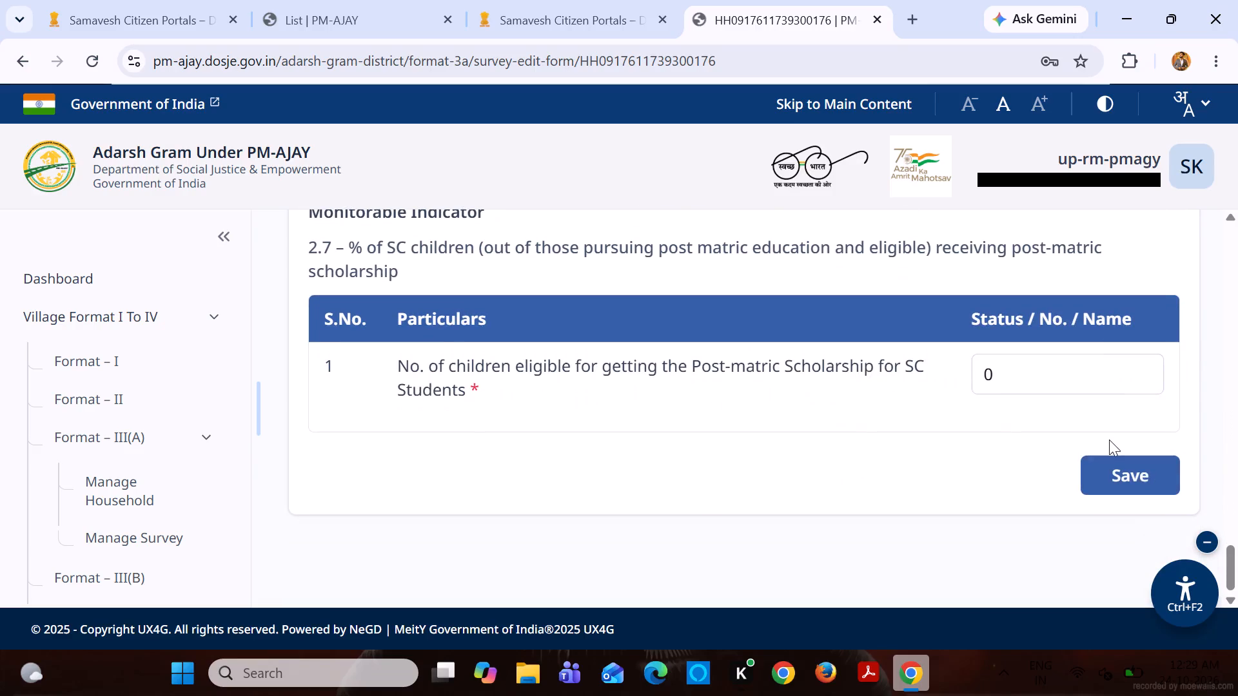
pyautogui.scroll(-1, 1109, 440)
pyautogui.click(1139, 475)
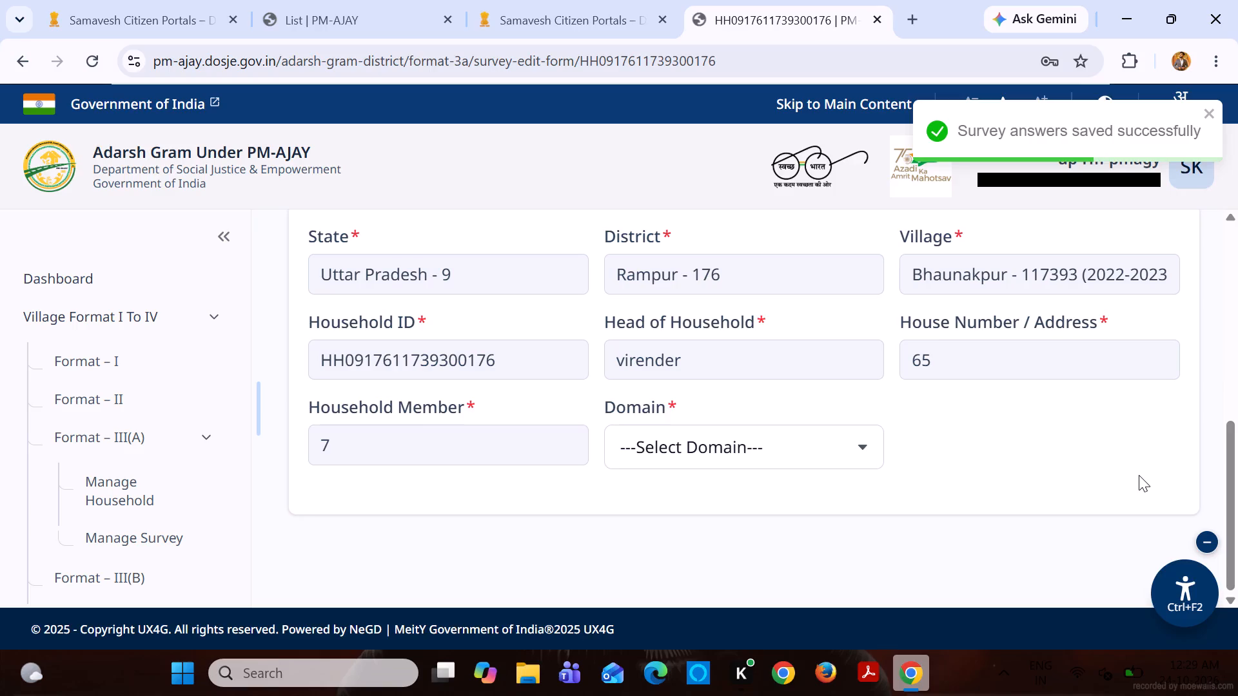
pyautogui.scroll(8, 1081, 345)
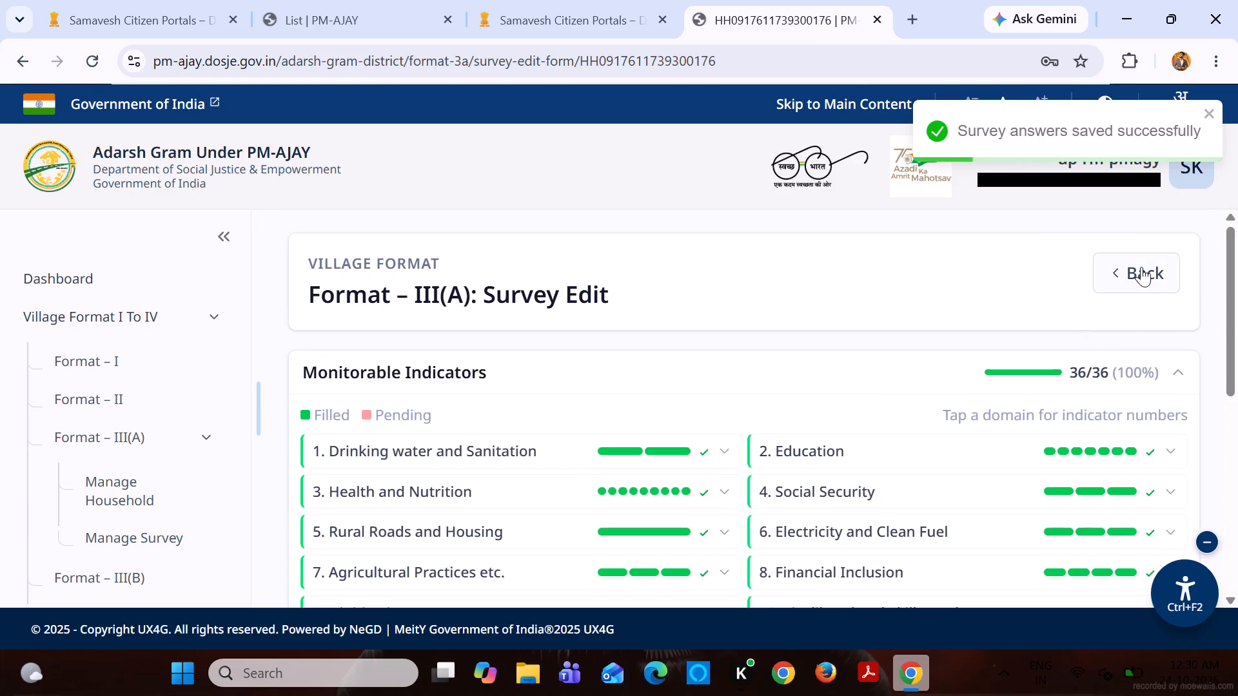
pyautogui.click(1141, 267)
# Open the survey of house number 63 for editing and choose the domain 2 – Education.
pyautogui.scroll(-13, 1043, 388)
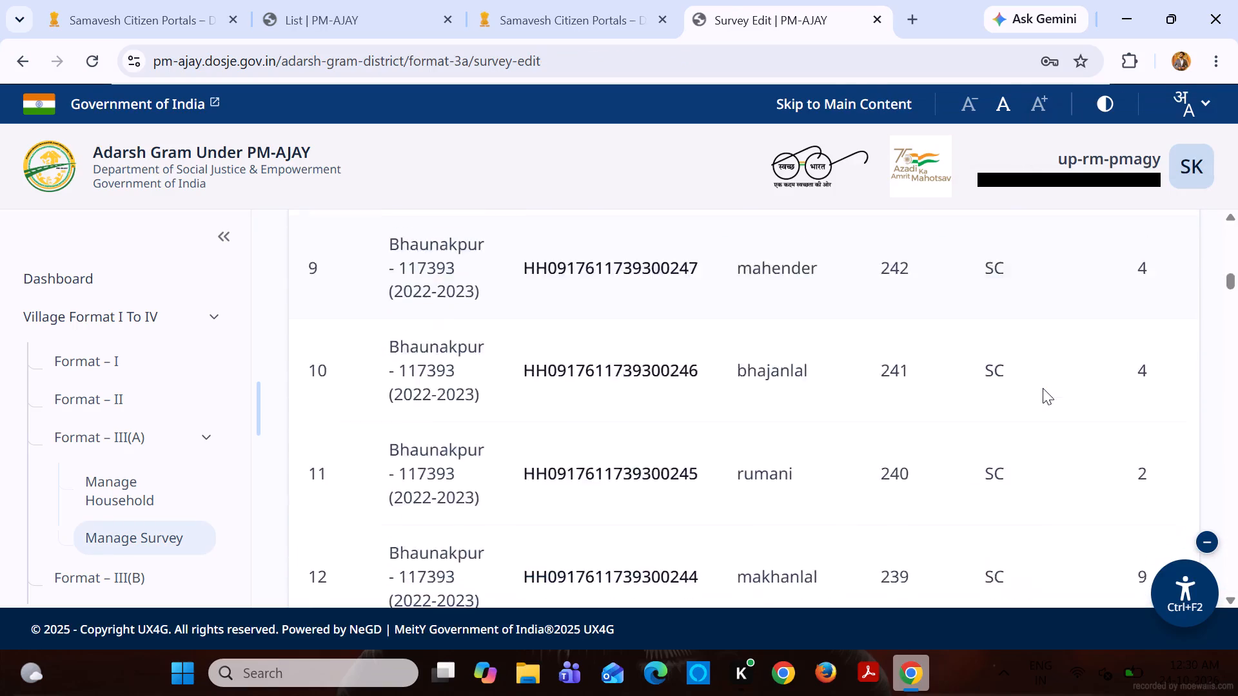
pyautogui.scroll(-9, 1043, 388)
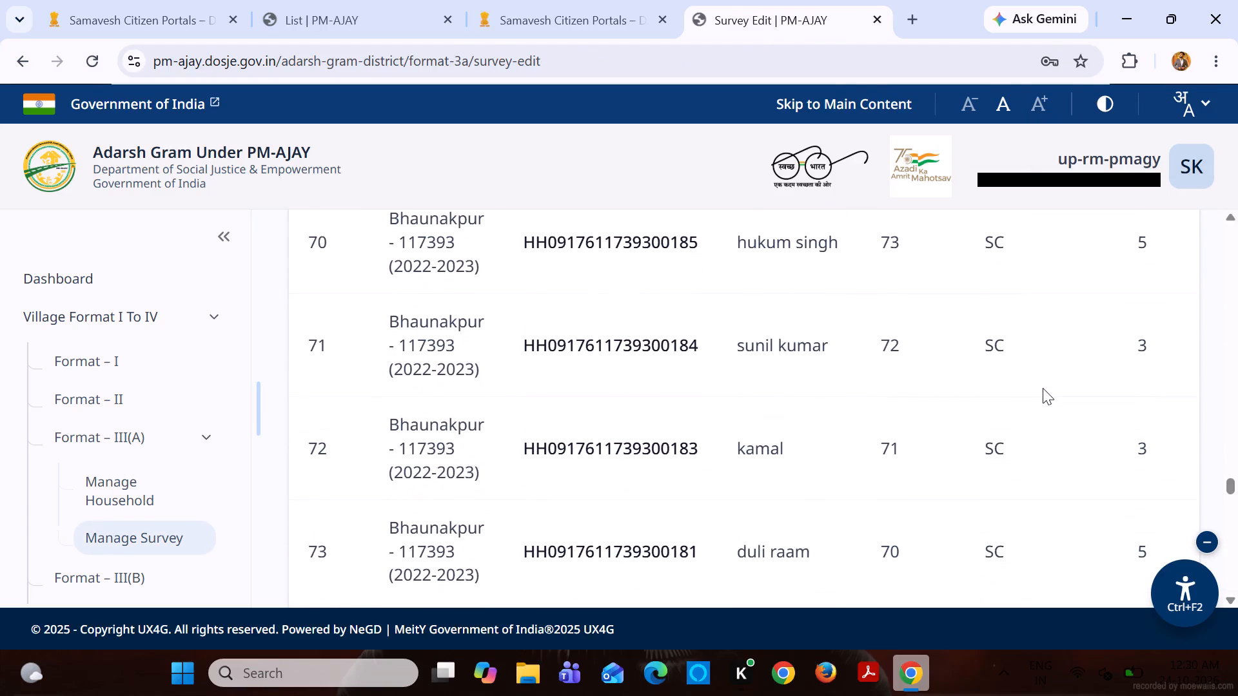
pyautogui.scroll(-9, 1043, 388)
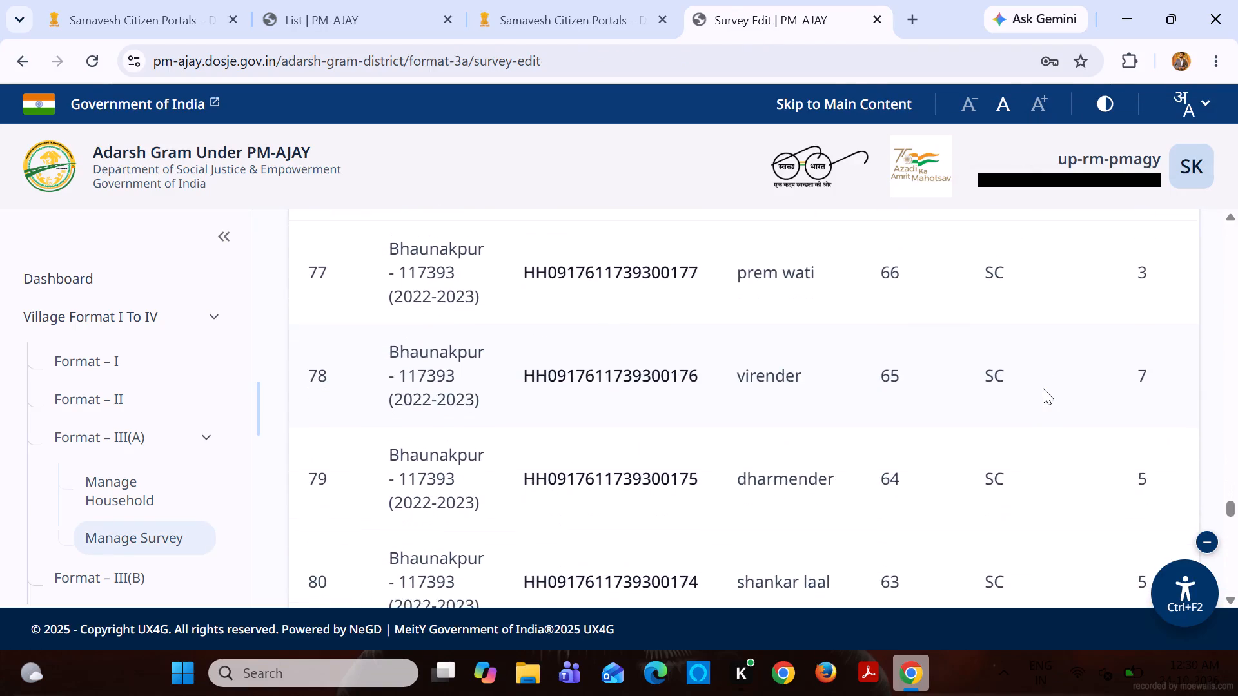
pyautogui.scroll(-2, 1043, 388)
pyautogui.hscroll(-3, 1043, 388)
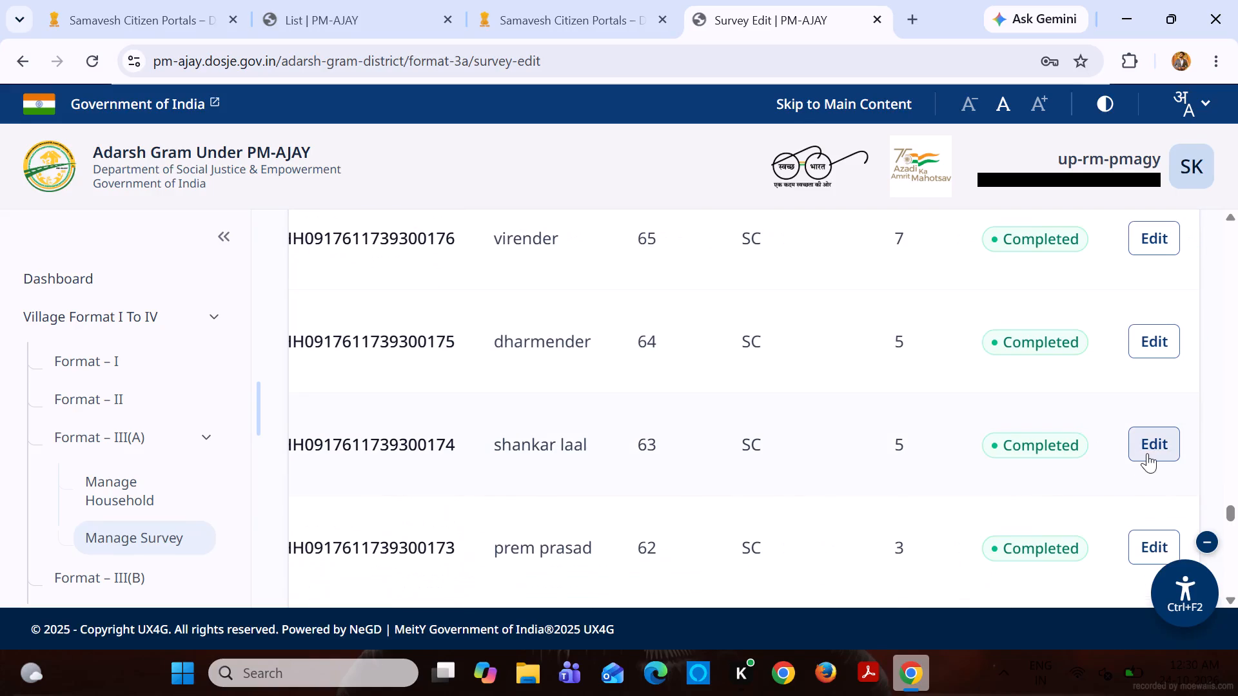
pyautogui.click(1147, 453)
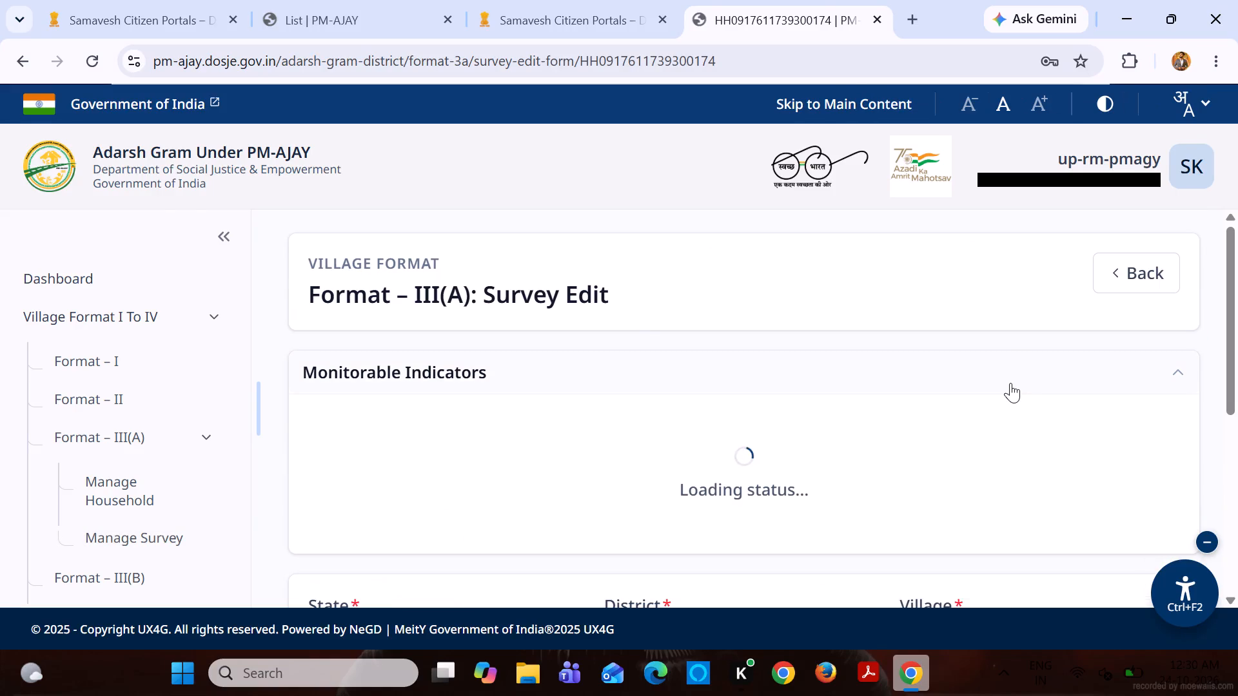
pyautogui.scroll(-6, 1010, 383)
pyautogui.click(858, 447)
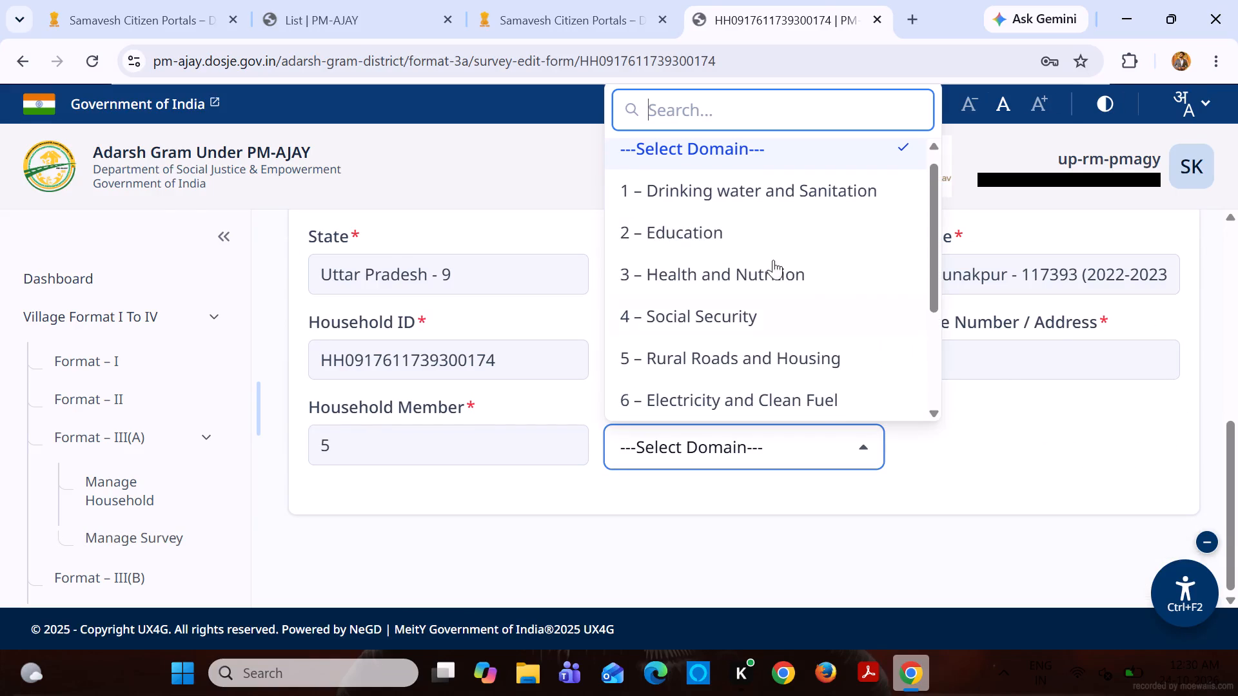
pyautogui.click(760, 235)
# Set house number 63's attendance to 1 child in higher secondary school (16-17) and 2 in post higher secondary education (18-23).
pyautogui.scroll(-4, 878, 395)
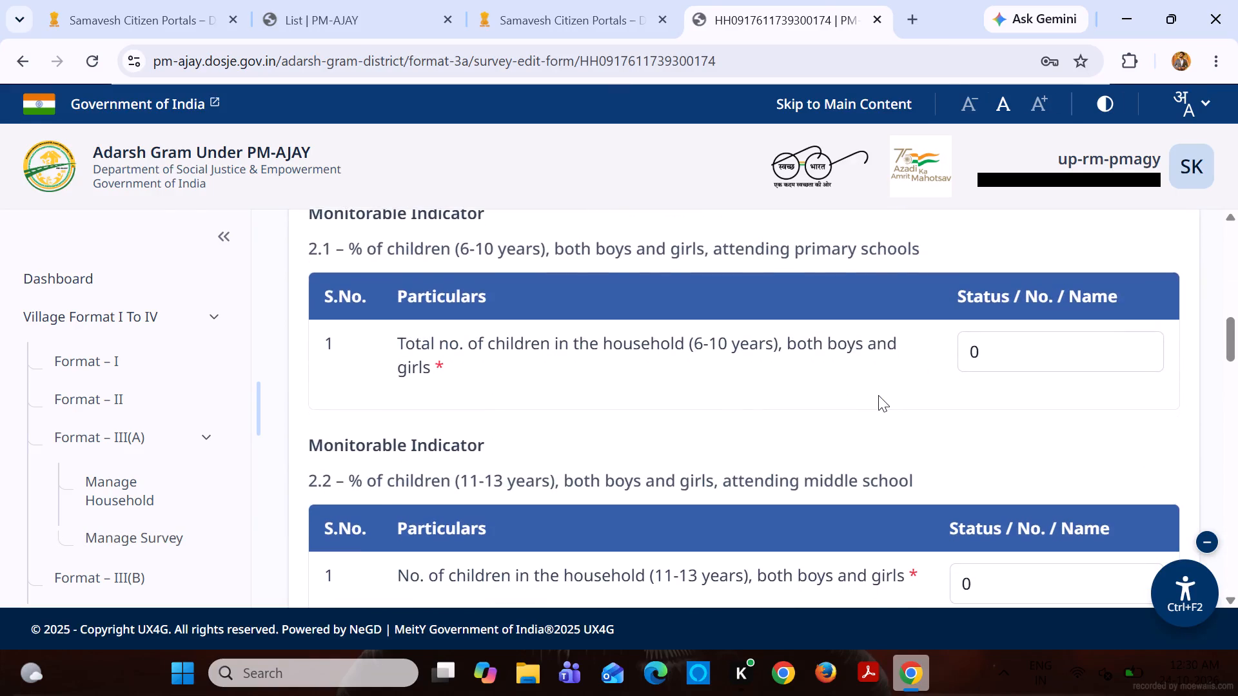
pyautogui.scroll(-9, 991, 426)
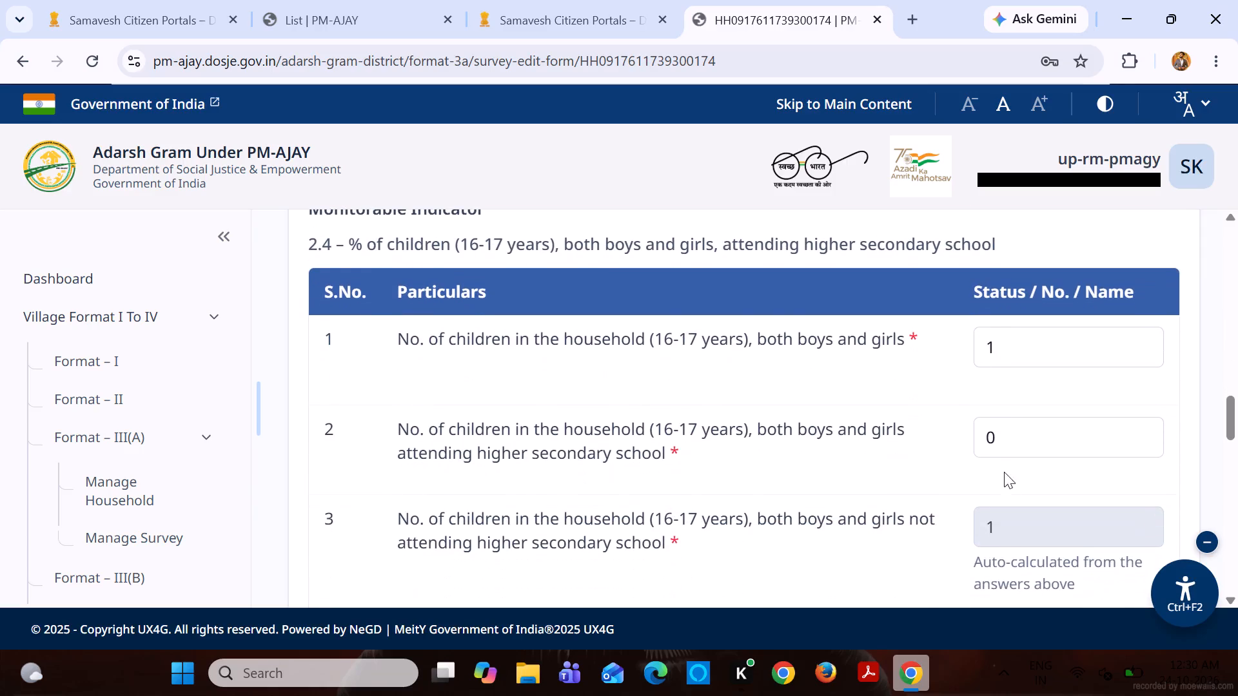
pyautogui.click(1033, 423)
pyautogui.press('BackSpace')
pyautogui.press('1')
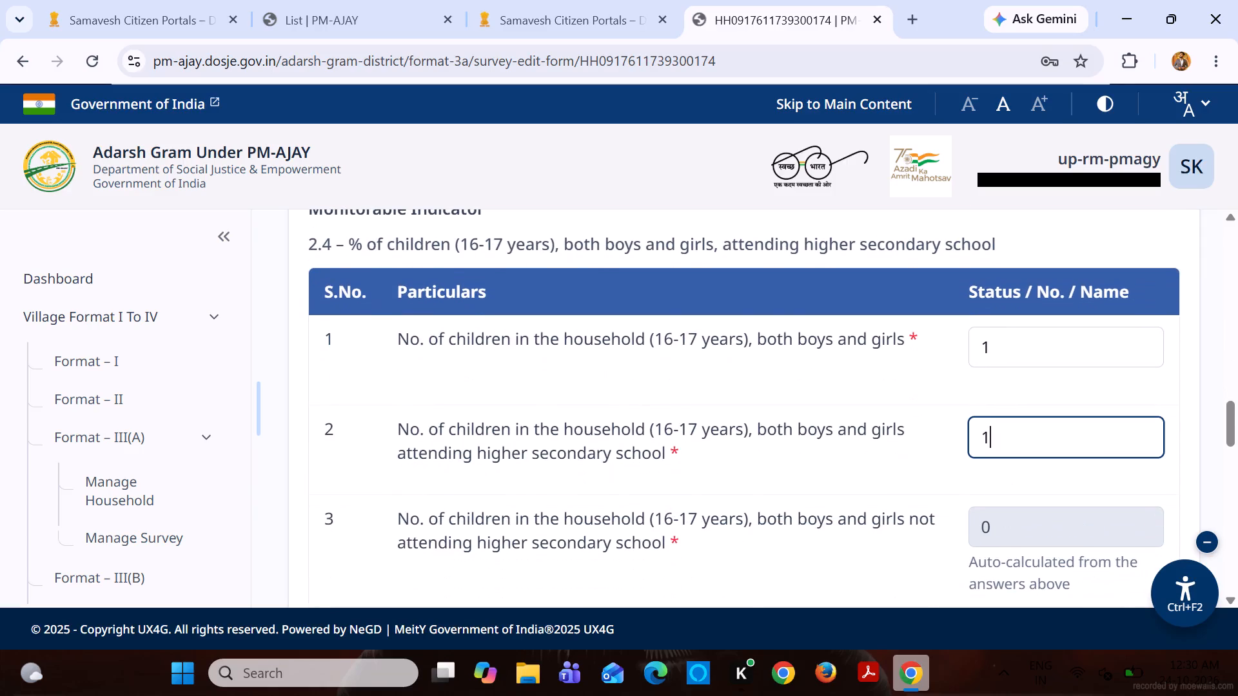
pyautogui.scroll(-4, 1033, 423)
pyautogui.click(1045, 451)
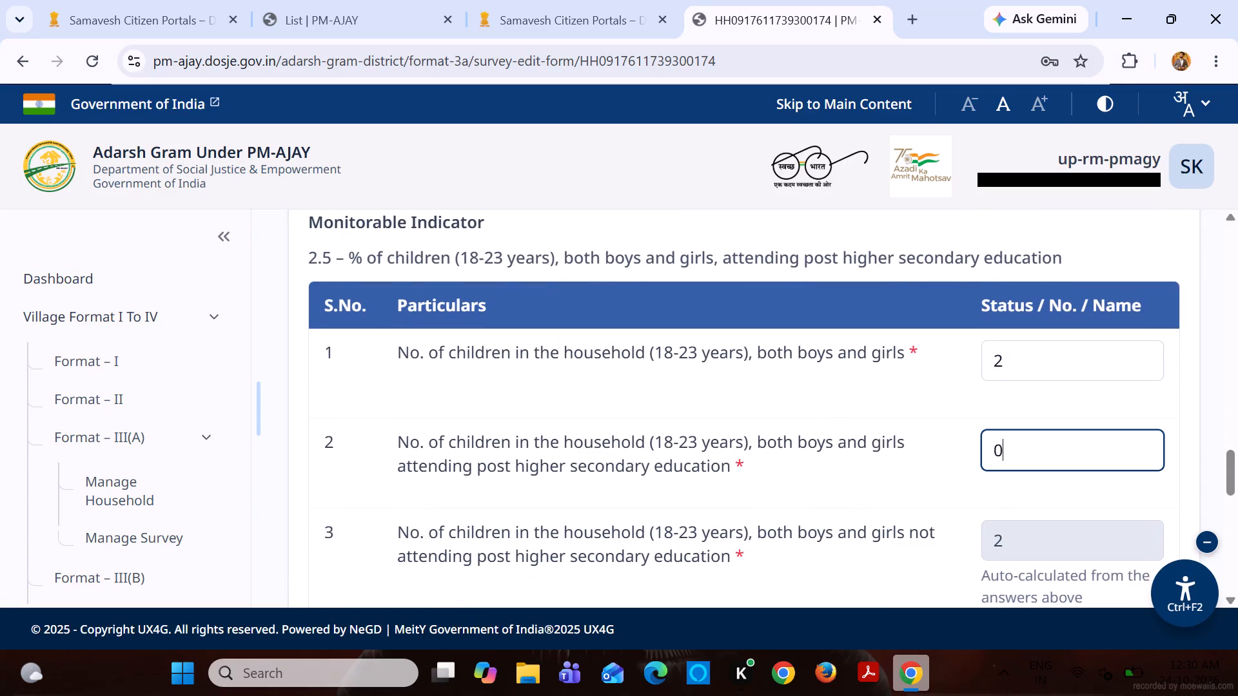
pyautogui.press('BackSpace')
pyautogui.press('2')
# Save the Education answers of house number 63 and return to the household list.
pyautogui.scroll(-5, 1045, 451)
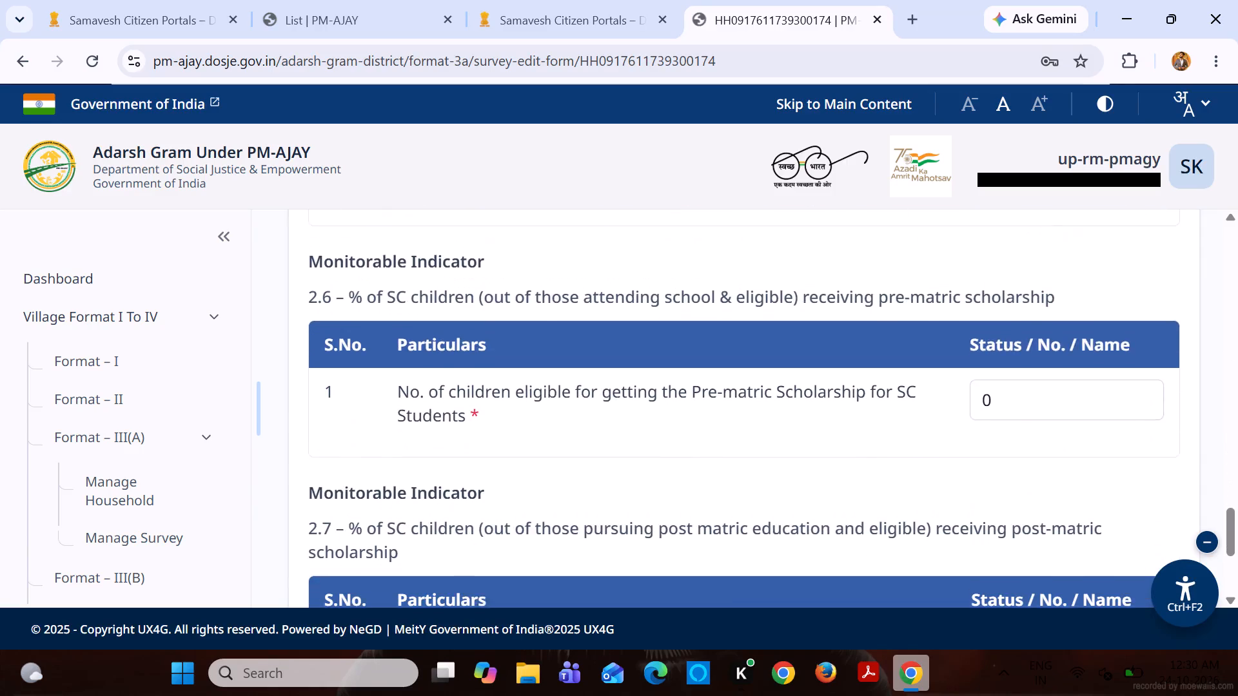
pyautogui.scroll(-6, 1108, 457)
pyautogui.click(1139, 466)
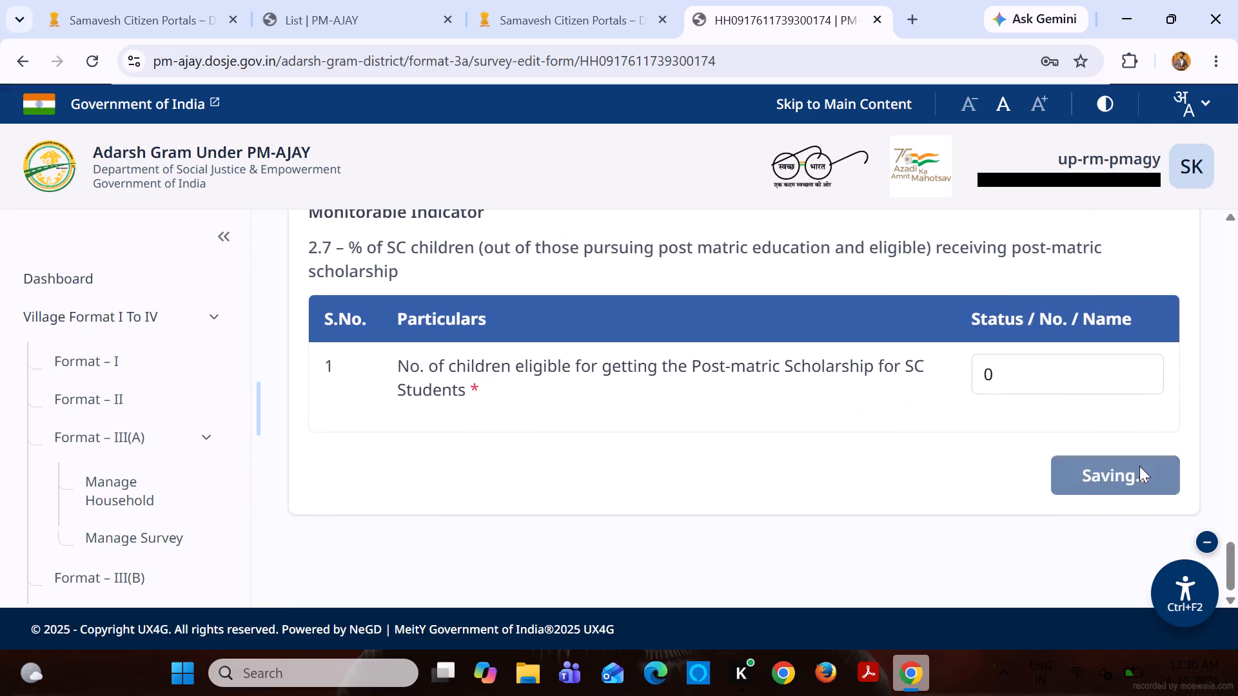
pyautogui.scroll(8, 1041, 343)
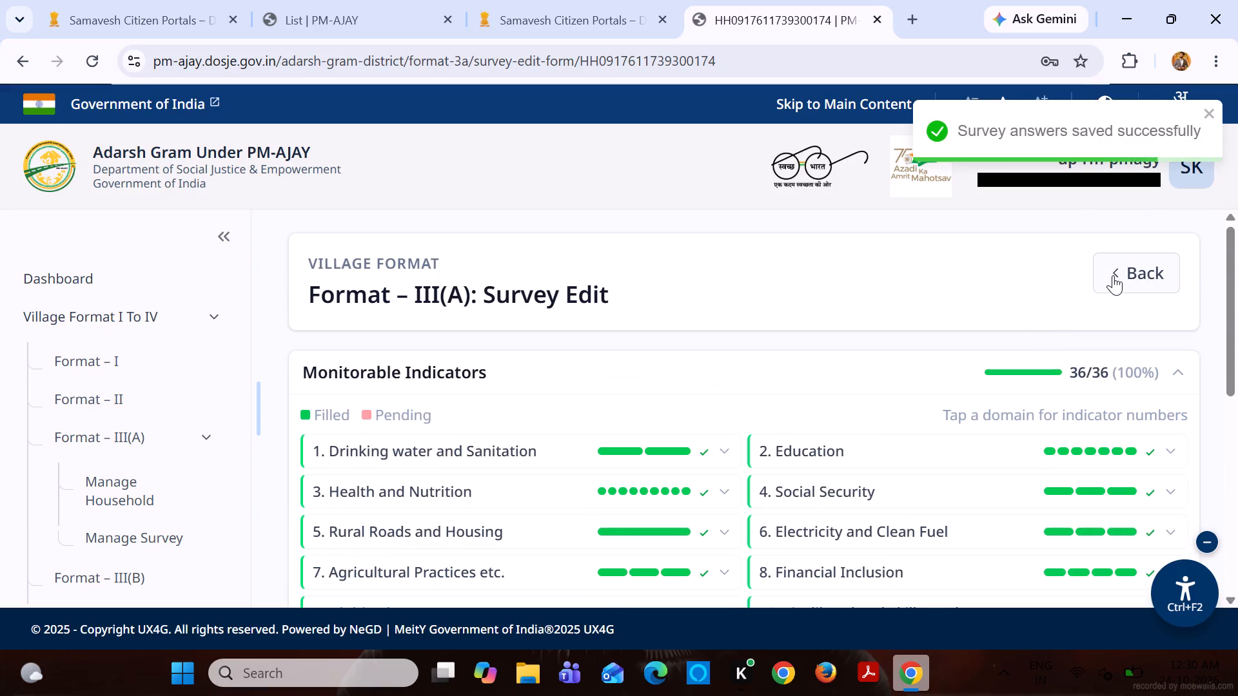
pyautogui.click(1114, 275)
# Open the survey of house number 60 for editing and choose the domain 2 – Education.
pyautogui.scroll(-9, 1034, 417)
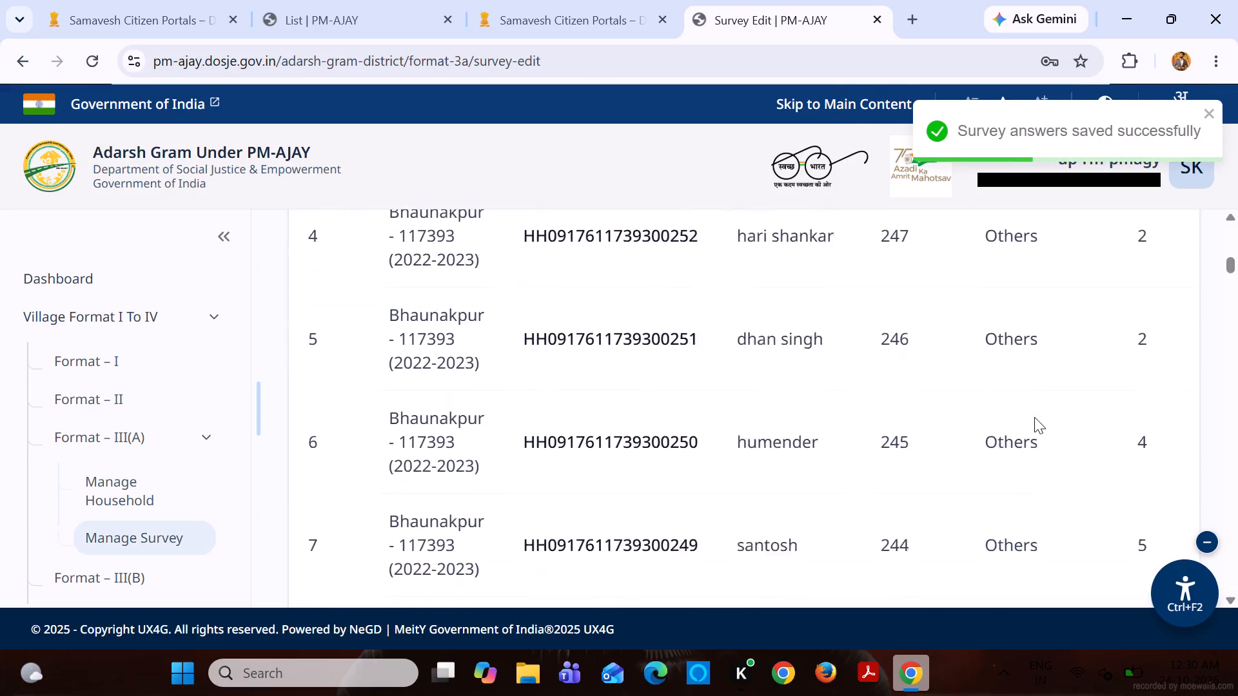
pyautogui.scroll(-15, 1034, 417)
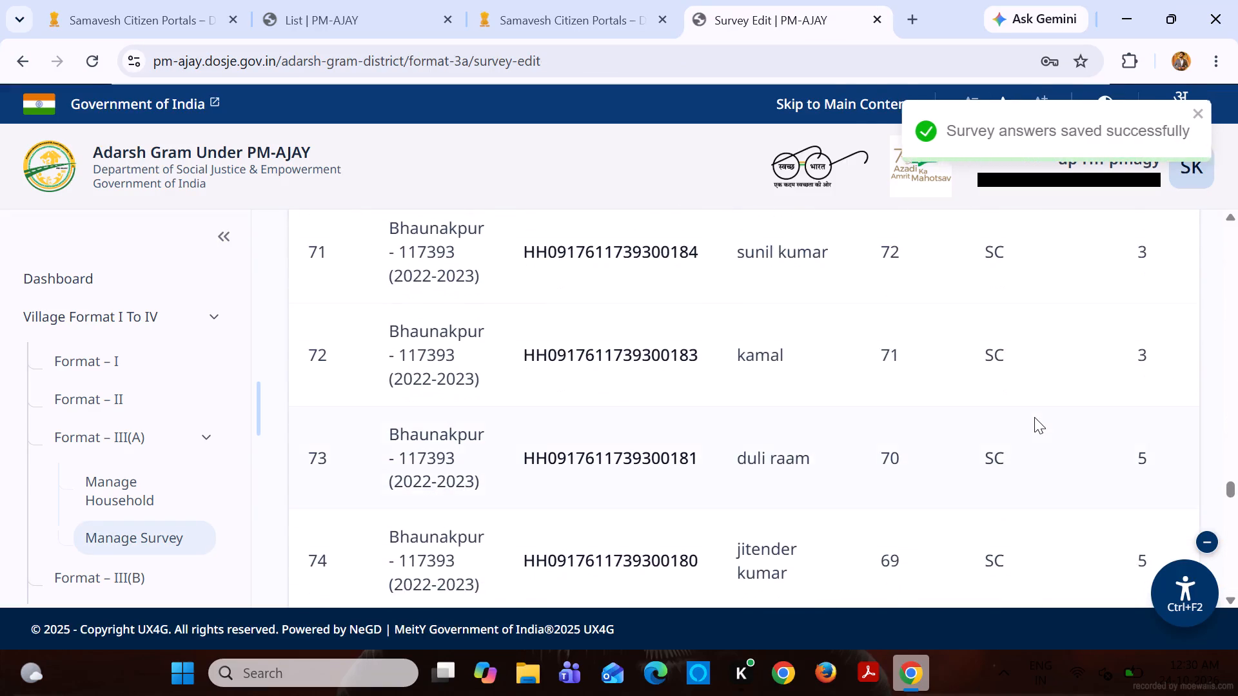
pyautogui.scroll(-9, 1034, 417)
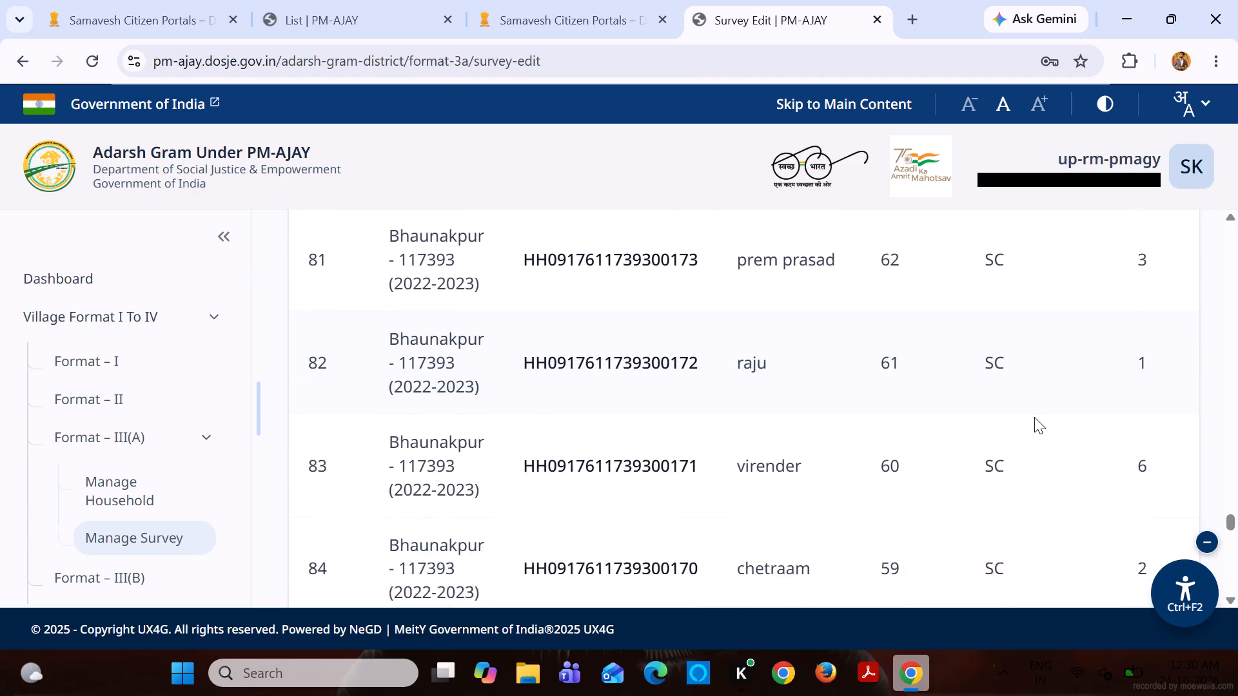
pyautogui.scroll(-1, 1034, 417)
pyautogui.hscroll(-7, 1034, 417)
pyautogui.click(1155, 386)
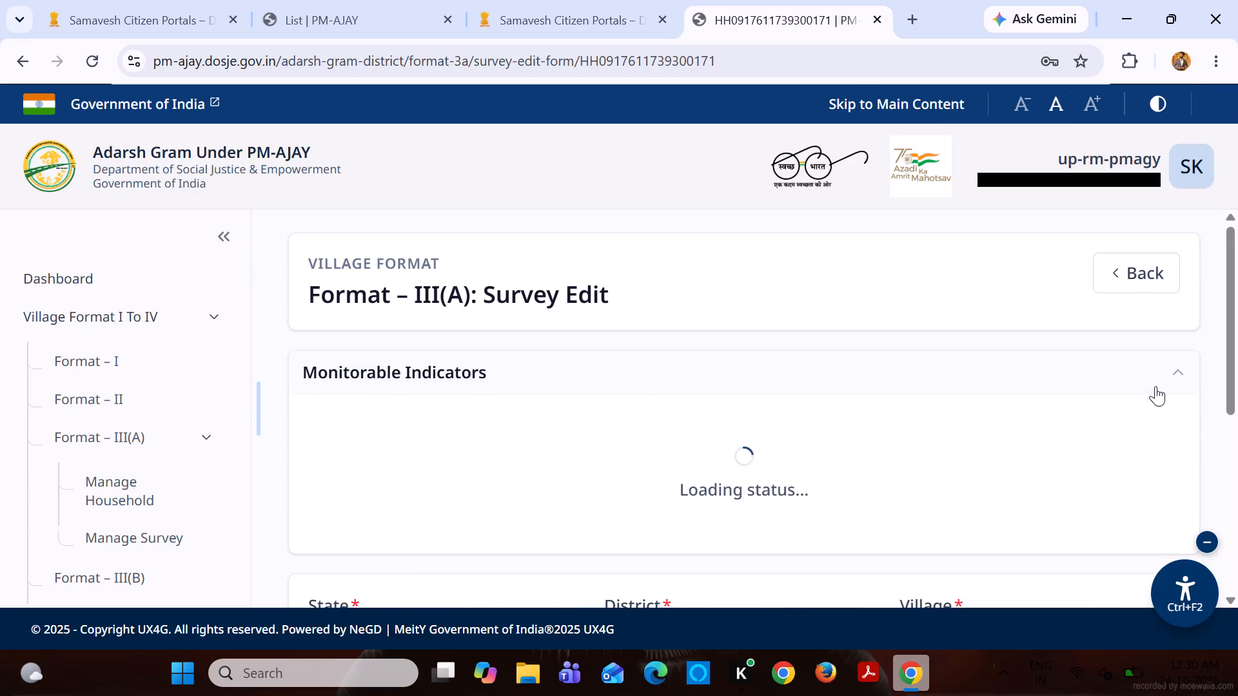
pyautogui.scroll(-7, 1039, 386)
pyautogui.click(866, 428)
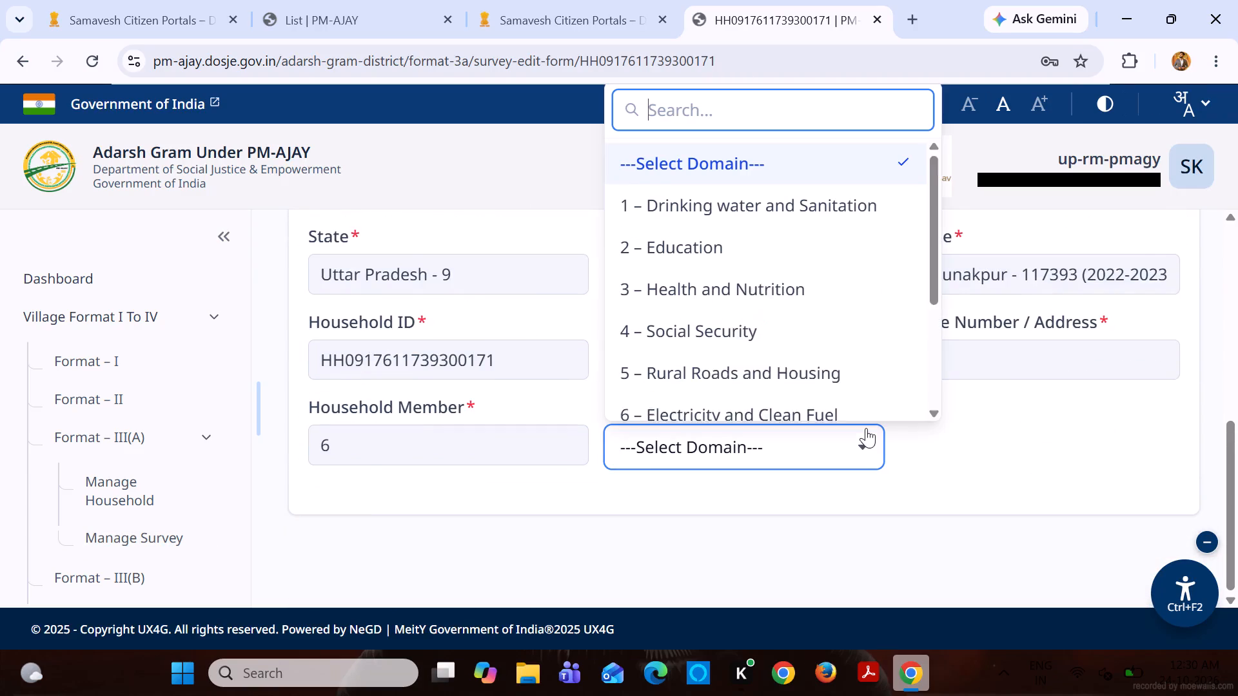
pyautogui.click(727, 235)
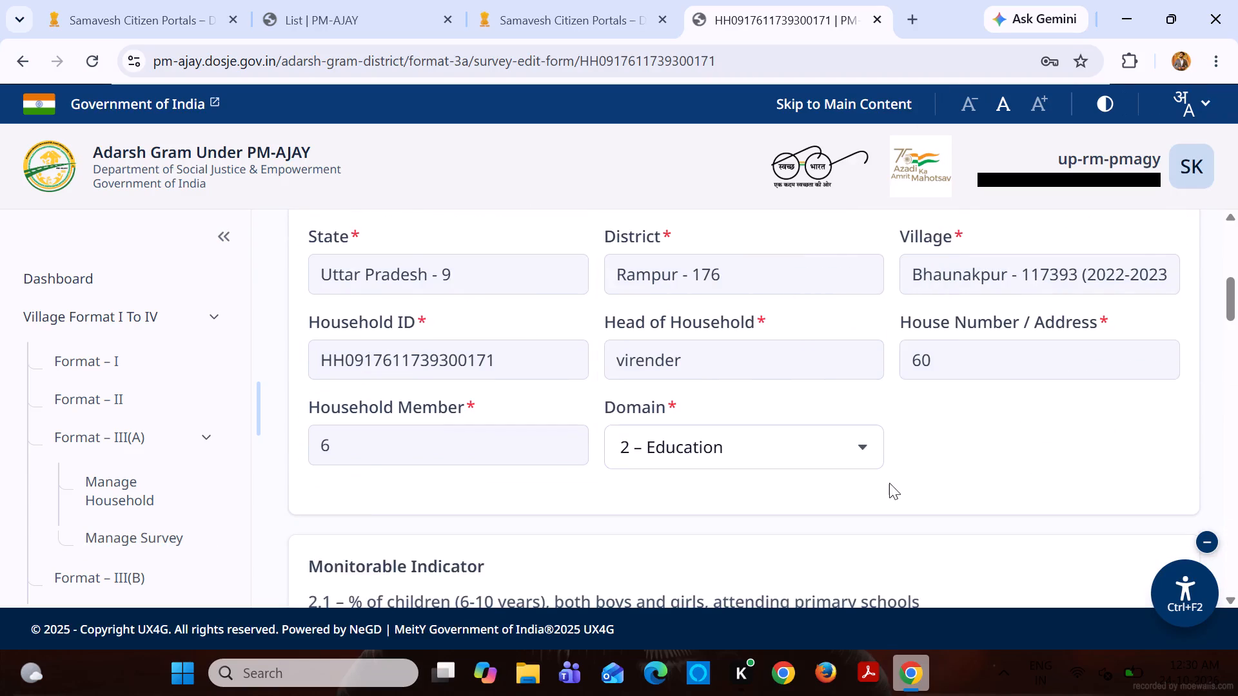
# Set house number 60's attendance to 2 children in primary school (6-10) and 2 in middle school (11-13).
pyautogui.scroll(-5, 889, 483)
pyautogui.click(1014, 390)
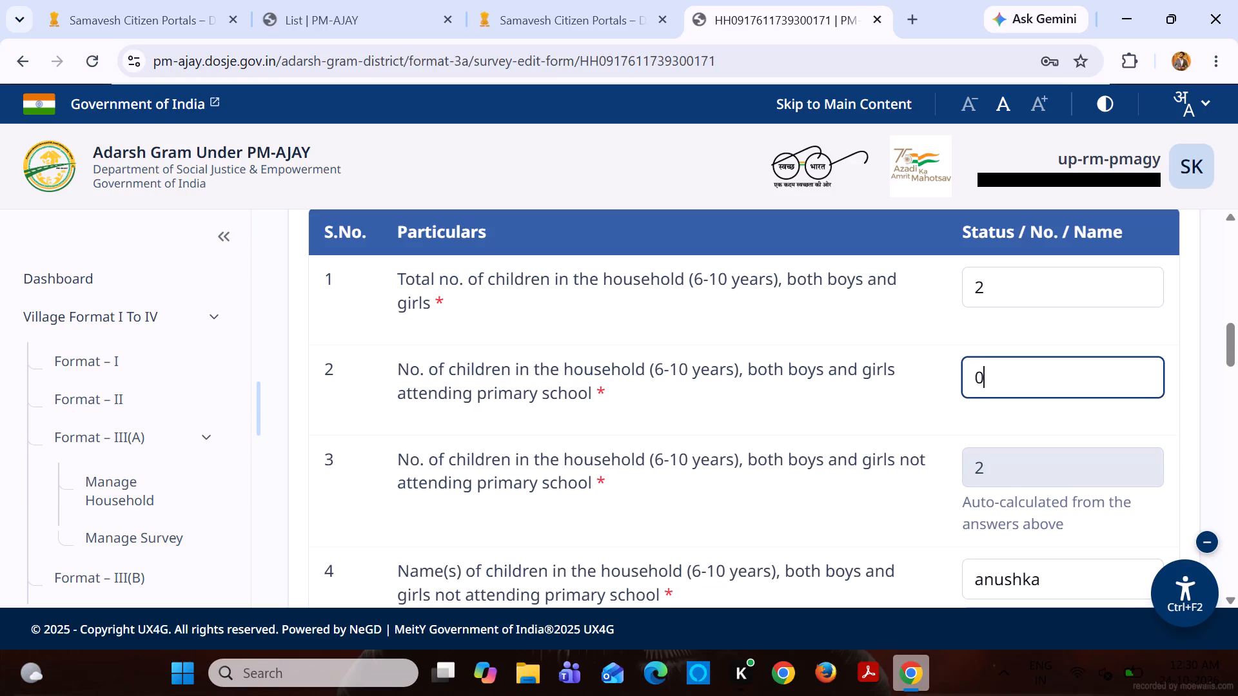
pyautogui.press('BackSpace')
pyautogui.press('2')
pyautogui.scroll(-3, 1014, 390)
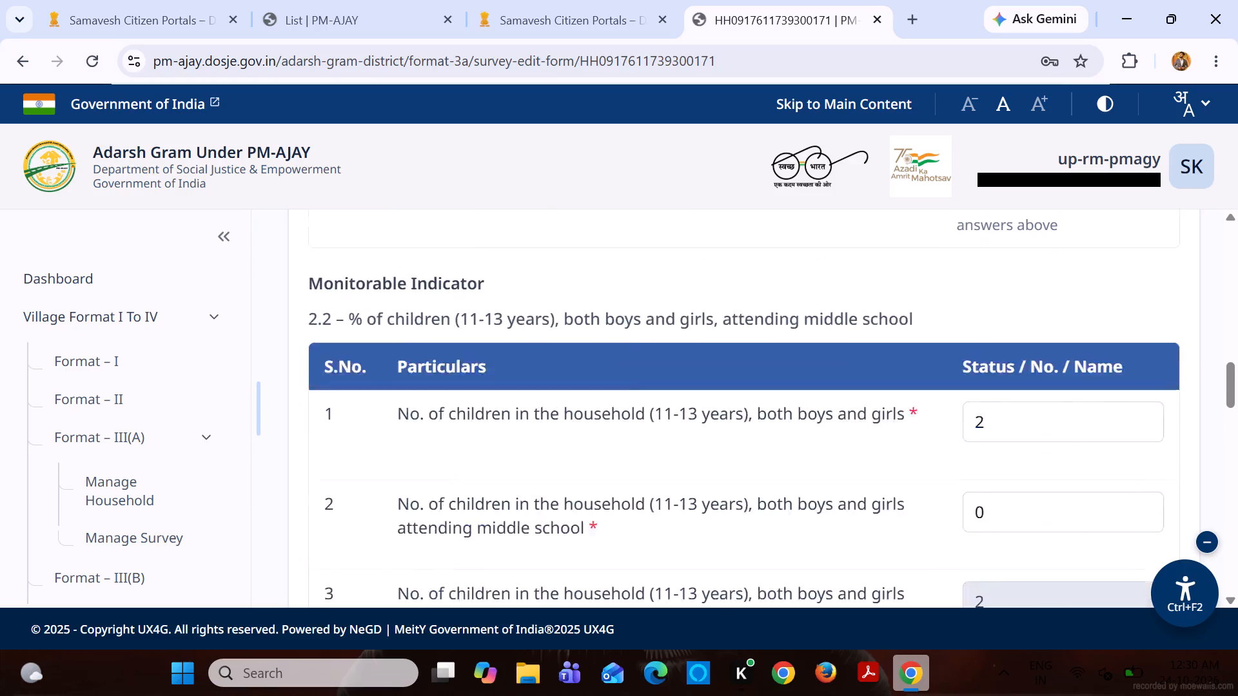
pyautogui.scroll(-2, 1014, 390)
pyautogui.click(1035, 396)
pyautogui.press('BackSpace')
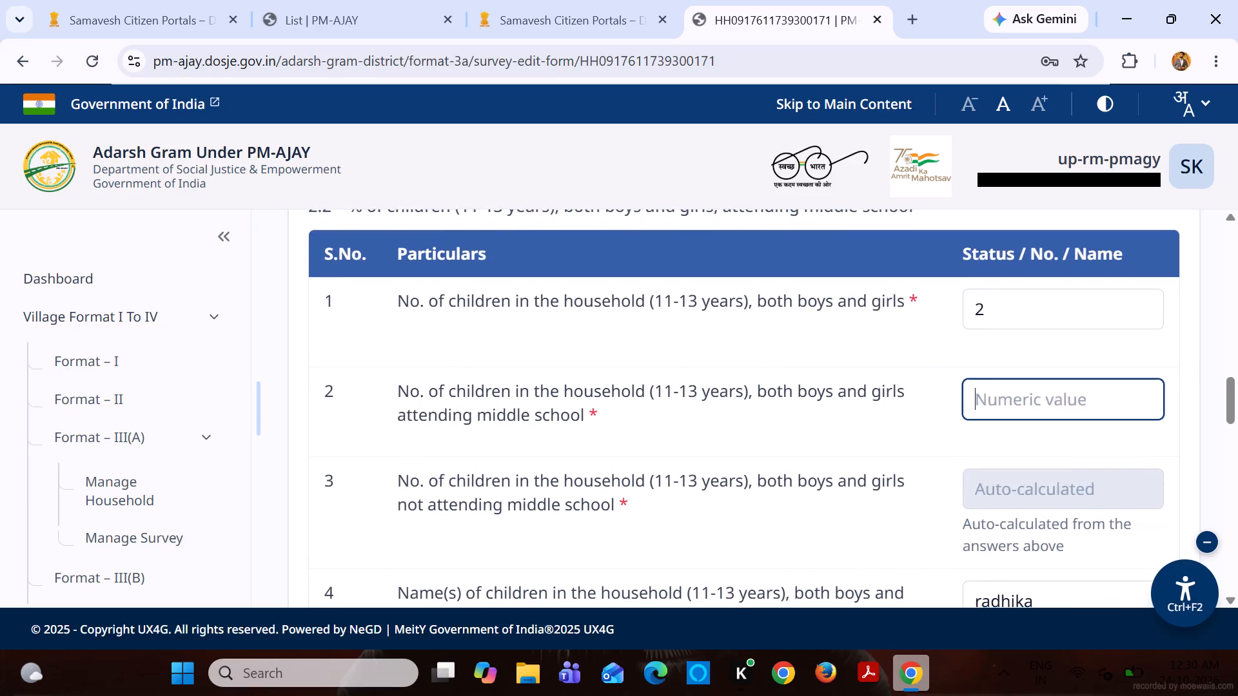
pyautogui.press('2')
# Save the Education answers of house number 60 and return to the household list.
pyautogui.scroll(-5, 1035, 396)
pyautogui.scroll(-2, 1101, 383)
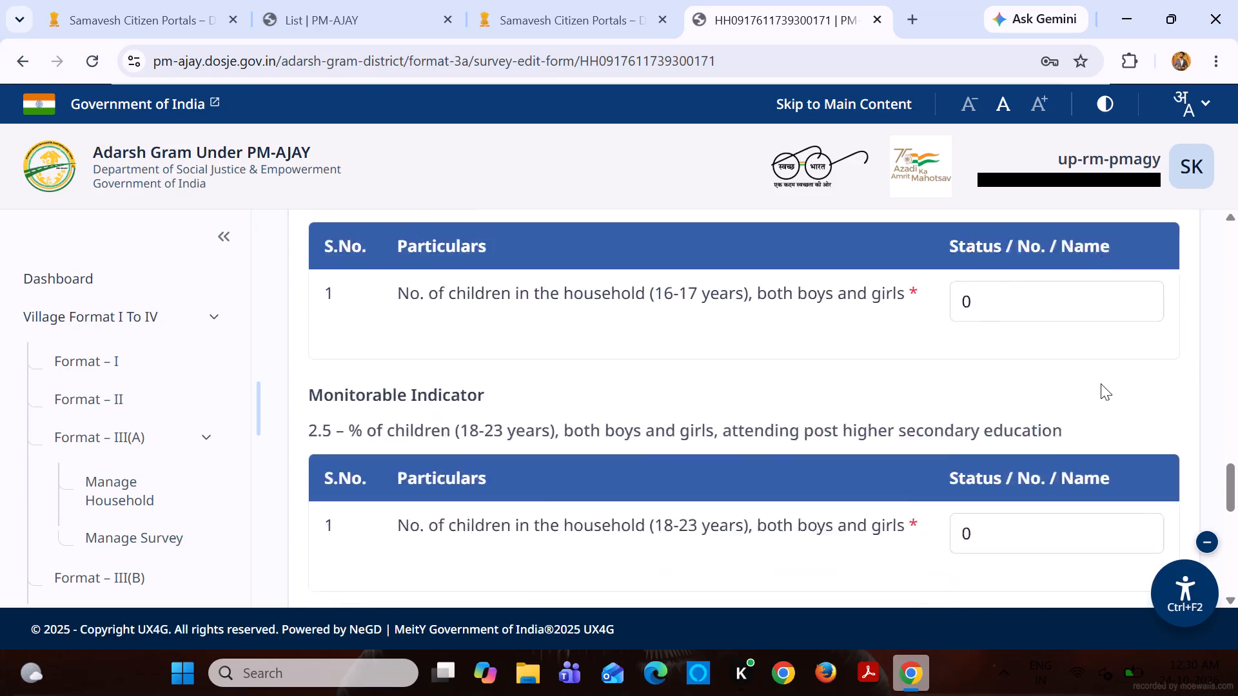
pyautogui.scroll(-6, 1101, 383)
pyautogui.click(1134, 465)
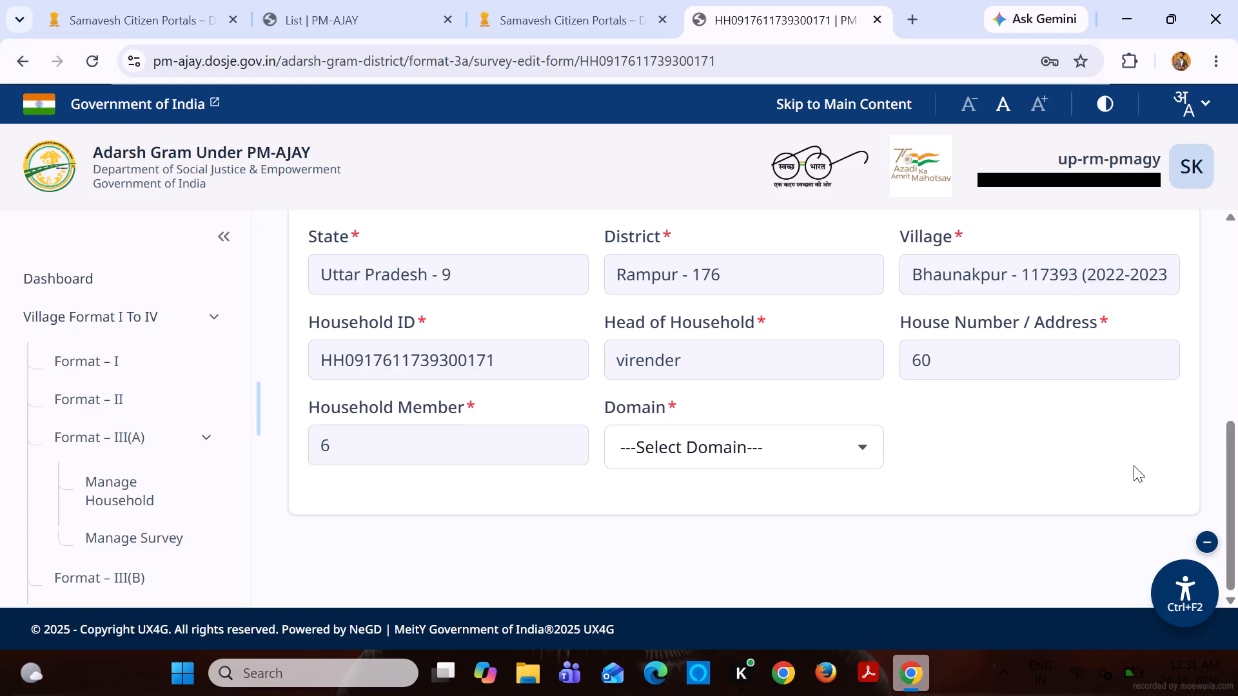
pyautogui.scroll(6, 1068, 372)
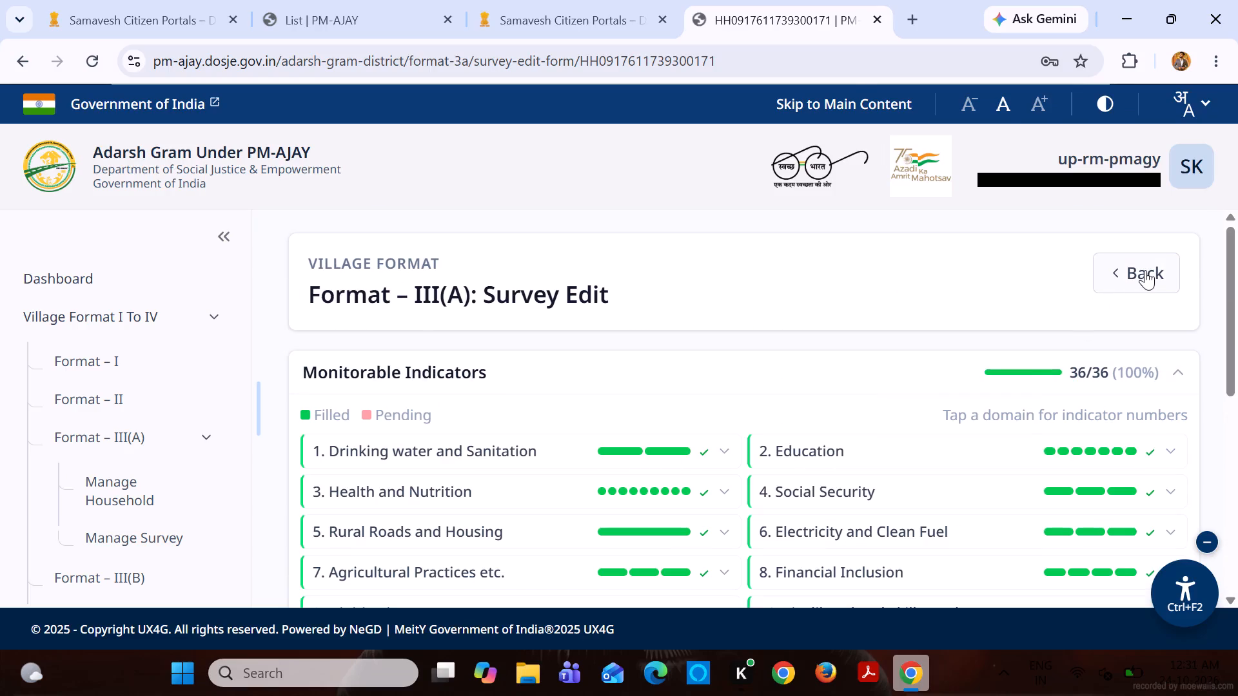
pyautogui.click(1145, 270)
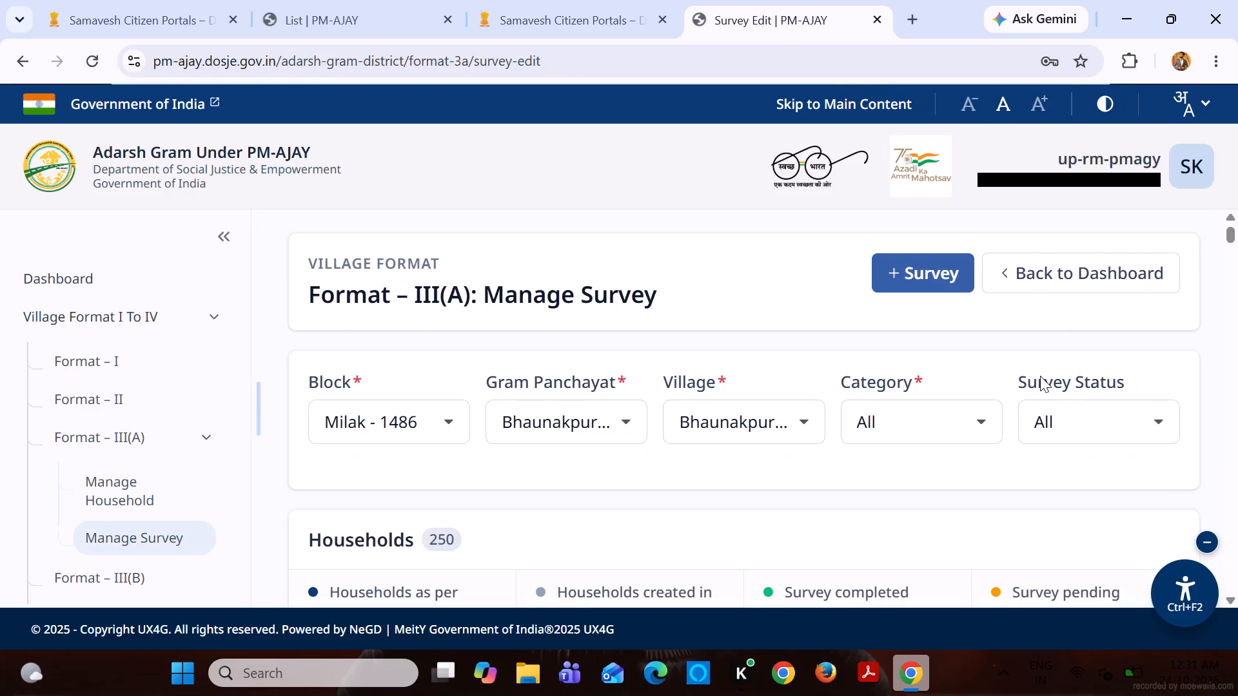
# Open the survey of house number 52 for editing and choose the domain 2 – Education.
pyautogui.scroll(-7, 999, 477)
pyautogui.scroll(-18, 999, 477)
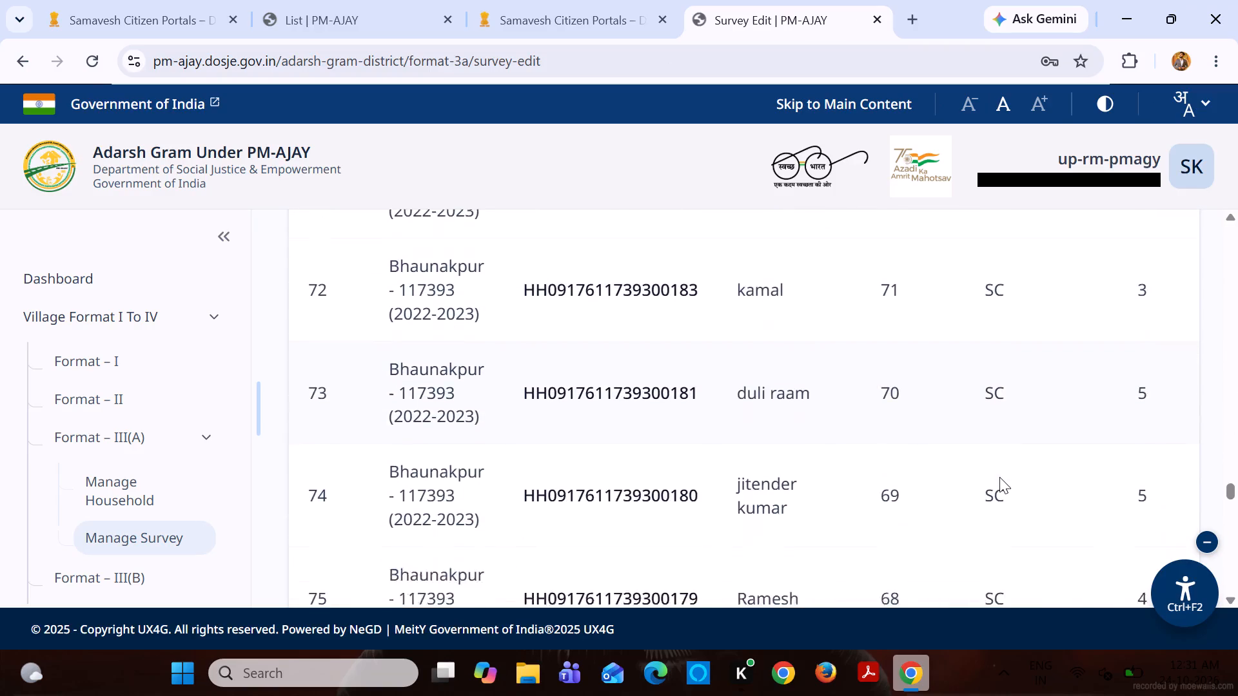
pyautogui.scroll(-8, 999, 477)
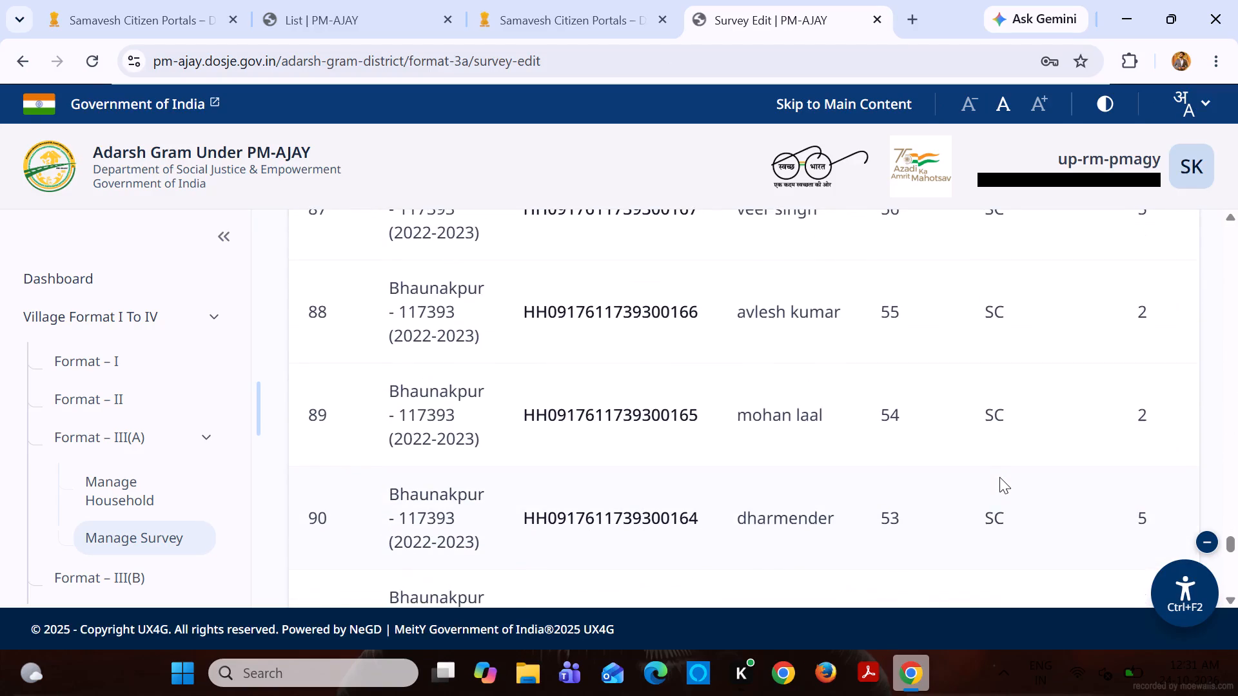
pyautogui.scroll(-3, 999, 477)
pyautogui.hscroll(-2, 888, 479)
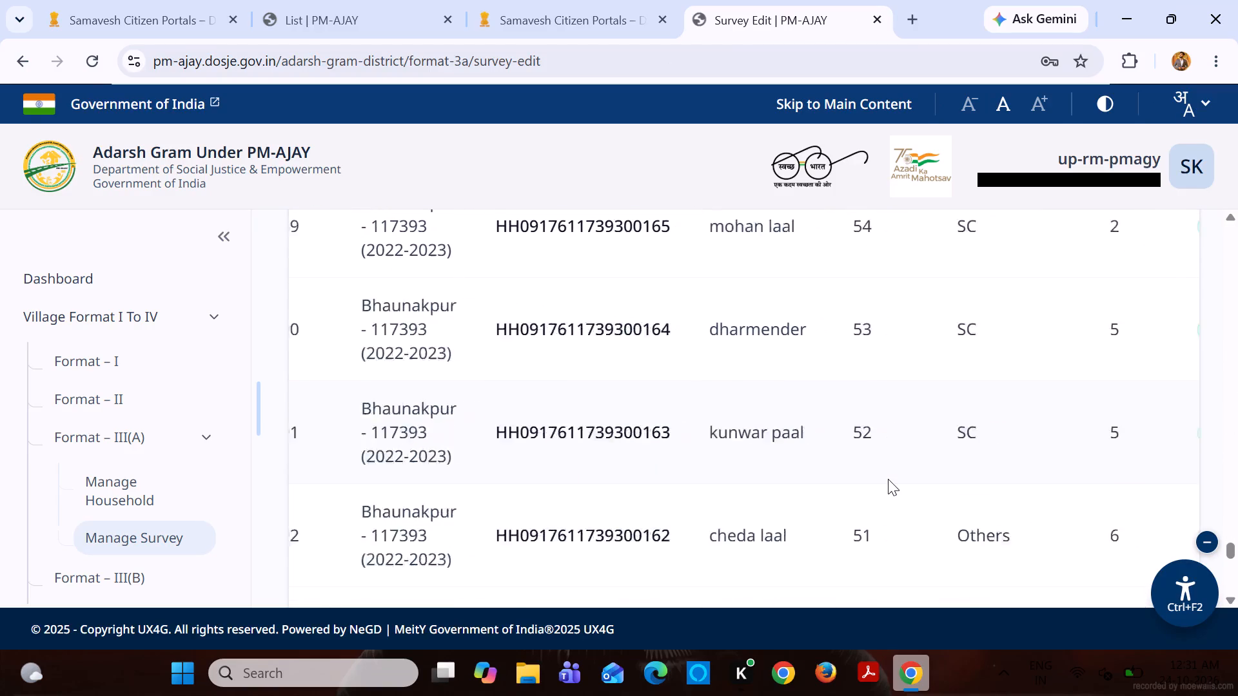
pyautogui.hscroll(-4, 888, 479)
pyautogui.click(1153, 418)
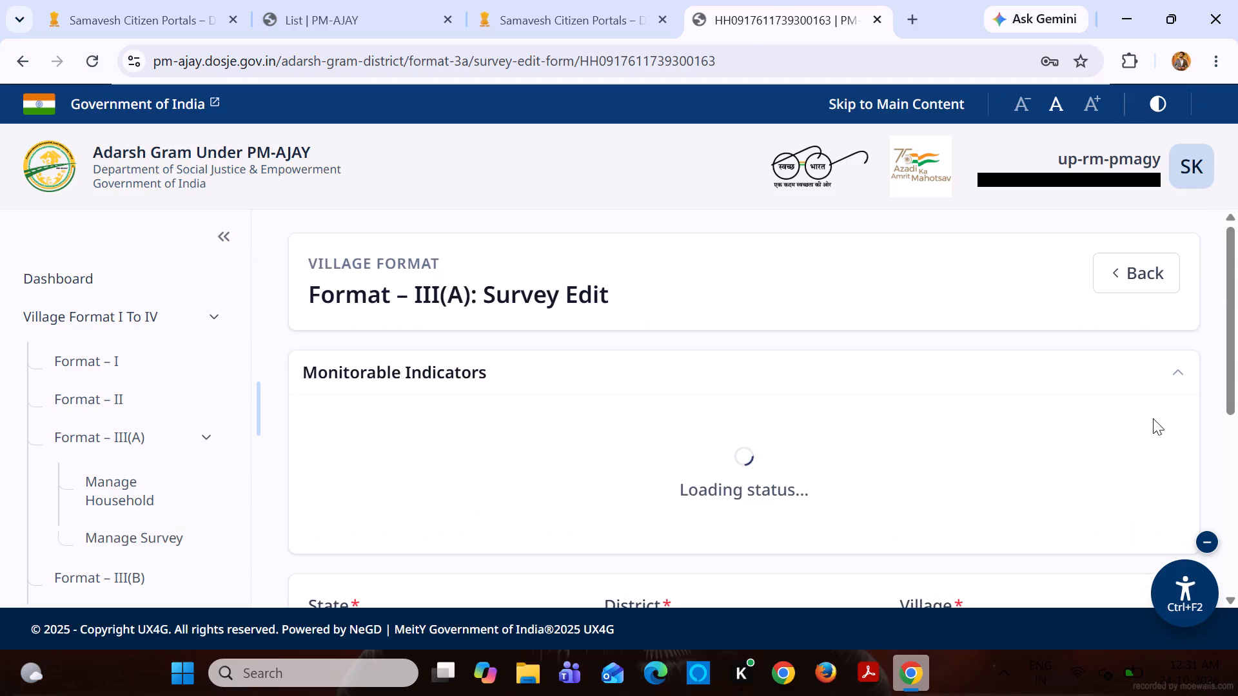
pyautogui.scroll(-8, 1022, 429)
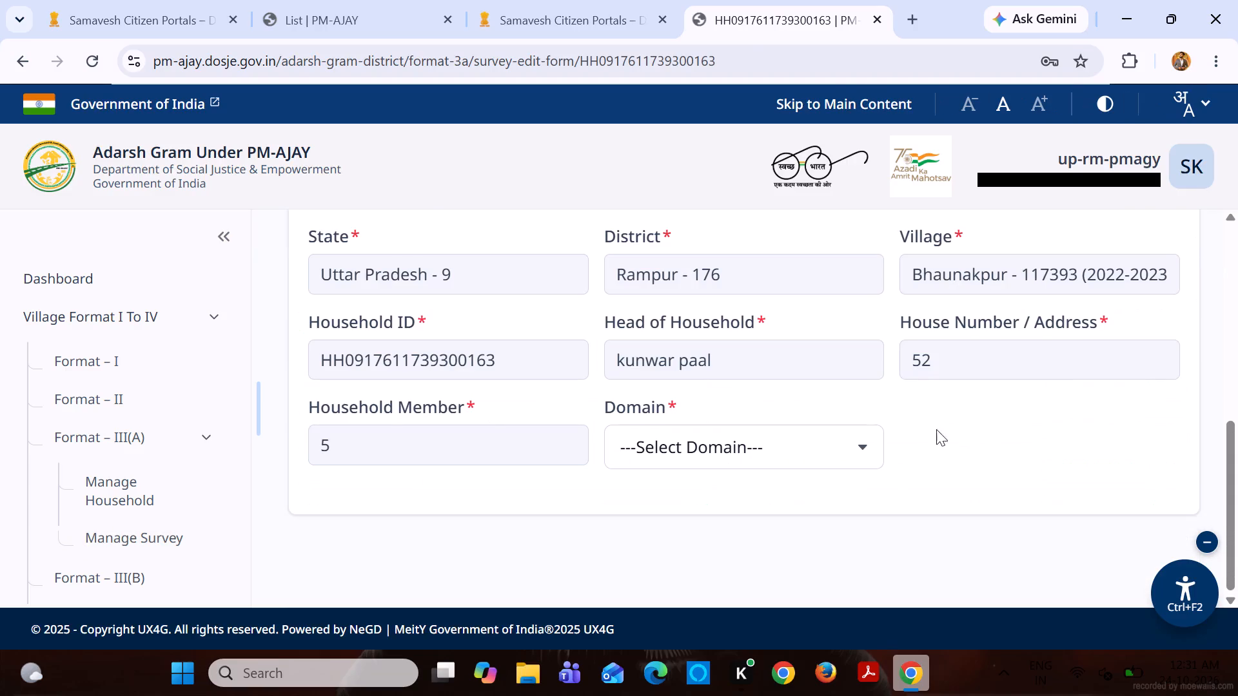
pyautogui.click(865, 428)
pyautogui.click(729, 226)
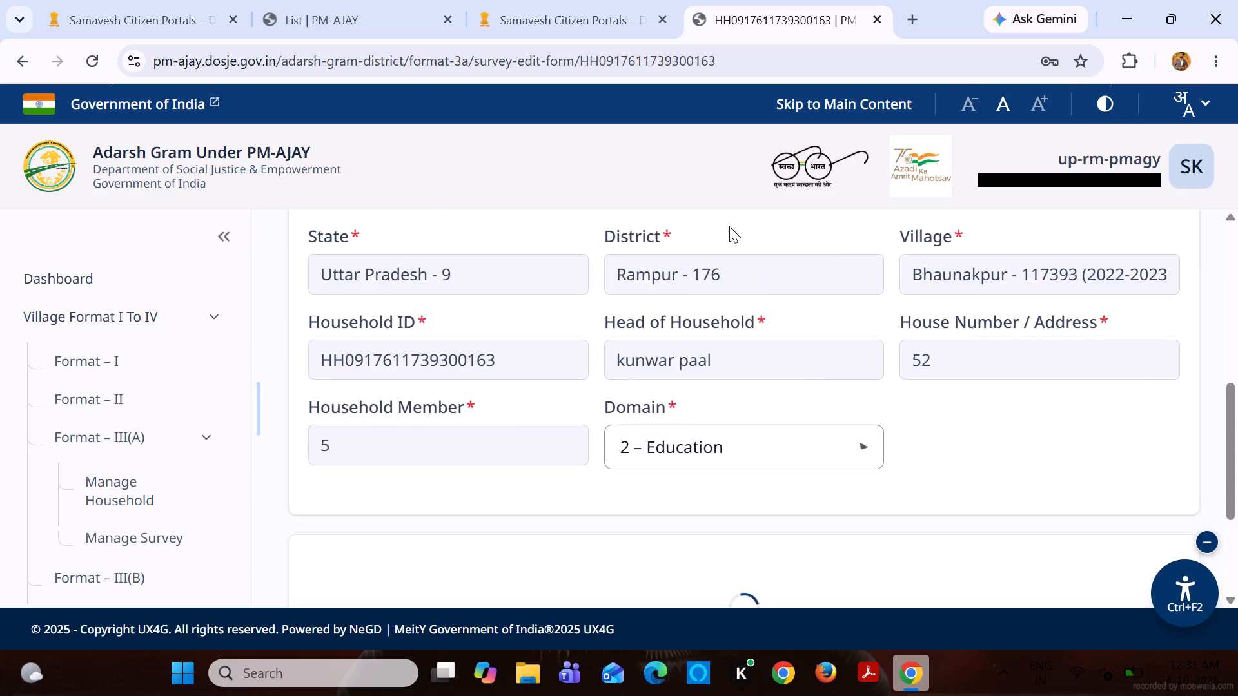
# Set house number 52's attendance to 2 children in primary school (6-10).
pyautogui.scroll(-3, 863, 416)
pyautogui.click(1015, 445)
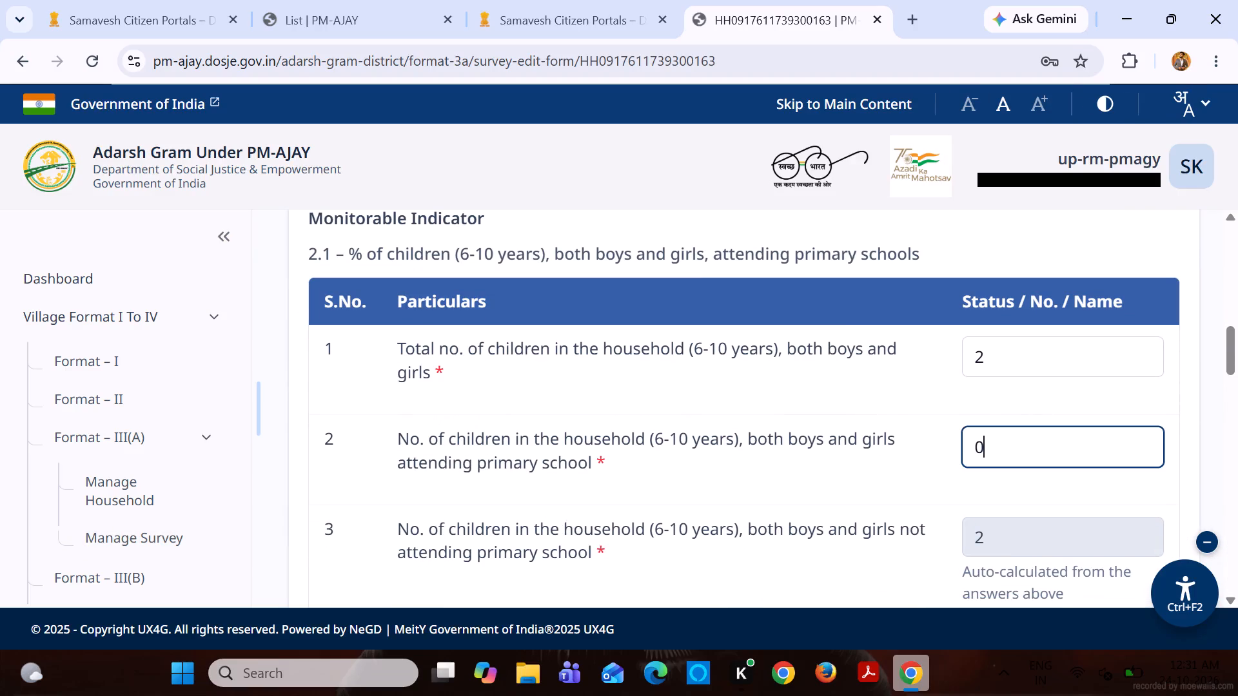
pyautogui.press('BackSpace')
pyautogui.press('2')
# Save the Education answers of house number 52 and return to the household list.
pyautogui.scroll(-5, 1015, 445)
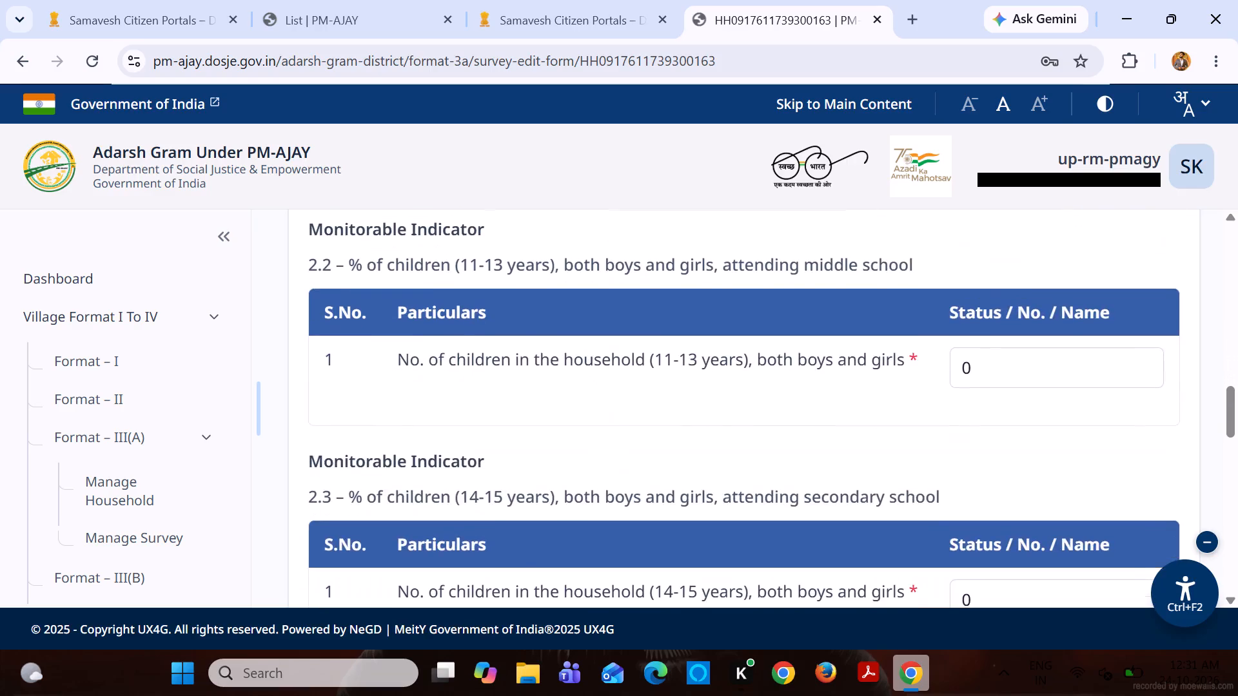
pyautogui.scroll(-8, 1083, 467)
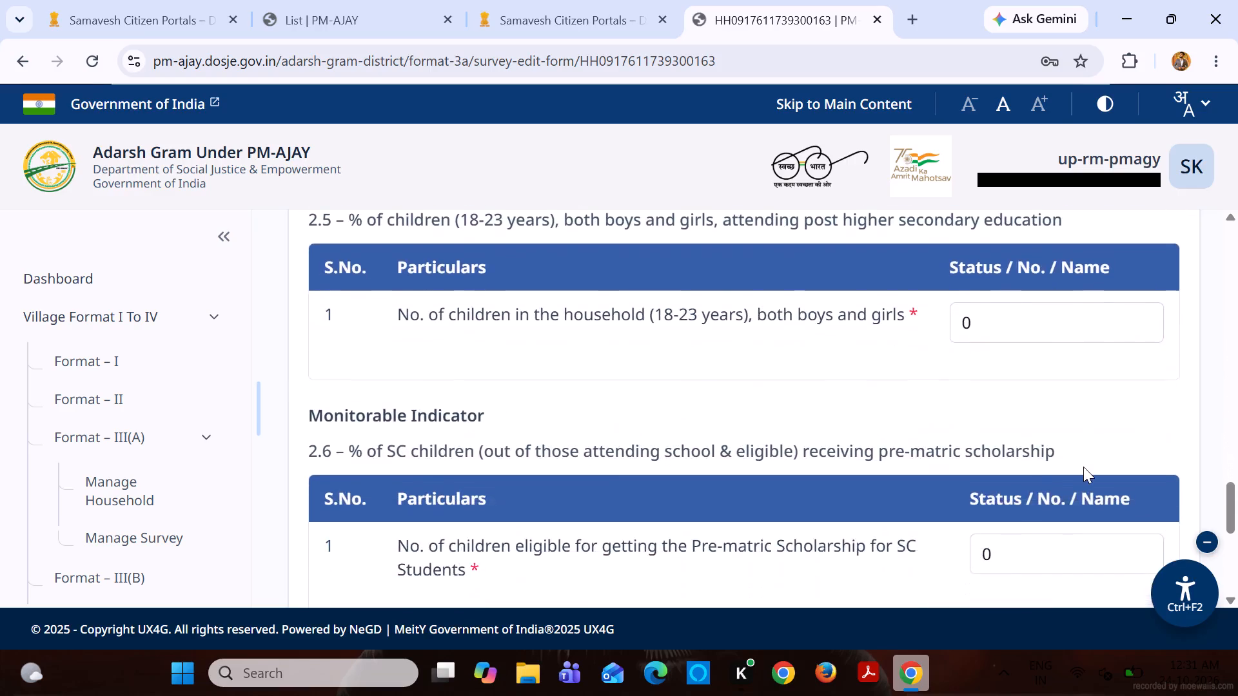
pyautogui.scroll(-3, 1083, 467)
pyautogui.click(1125, 476)
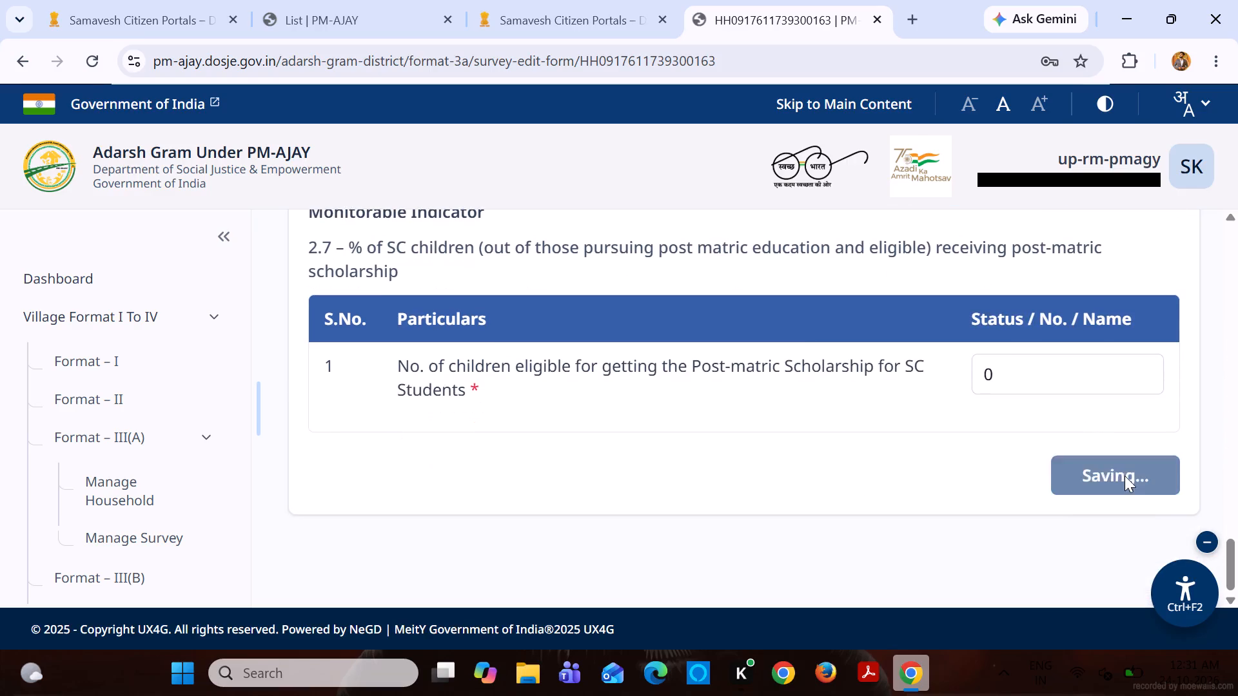
pyautogui.scroll(7, 977, 287)
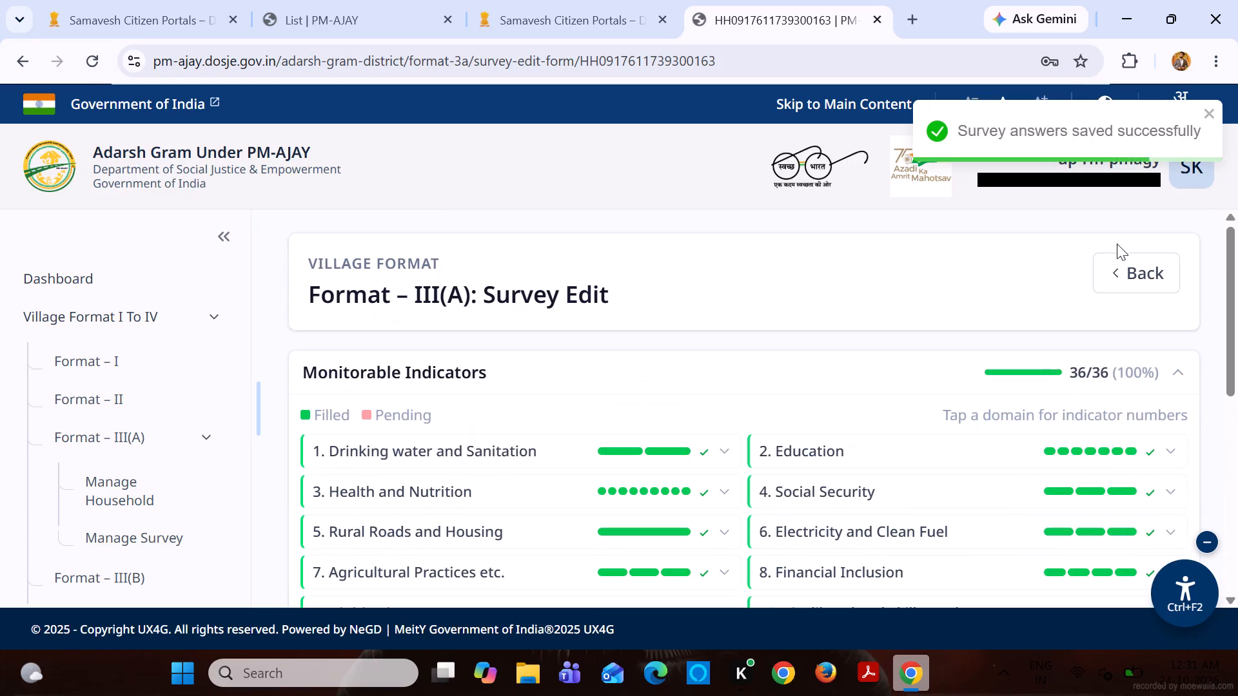
pyautogui.click(1125, 273)
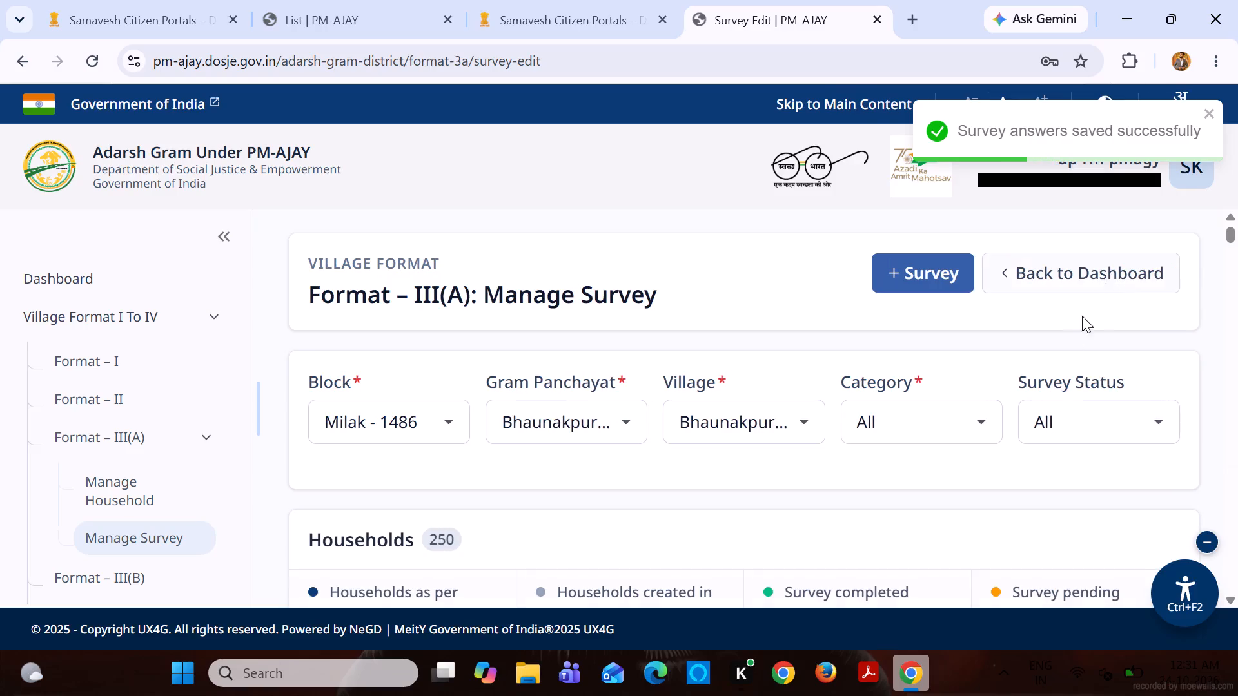
# Open the survey of house number 48 for editing and choose the domain 2 – Education.
pyautogui.scroll(-15, 1054, 394)
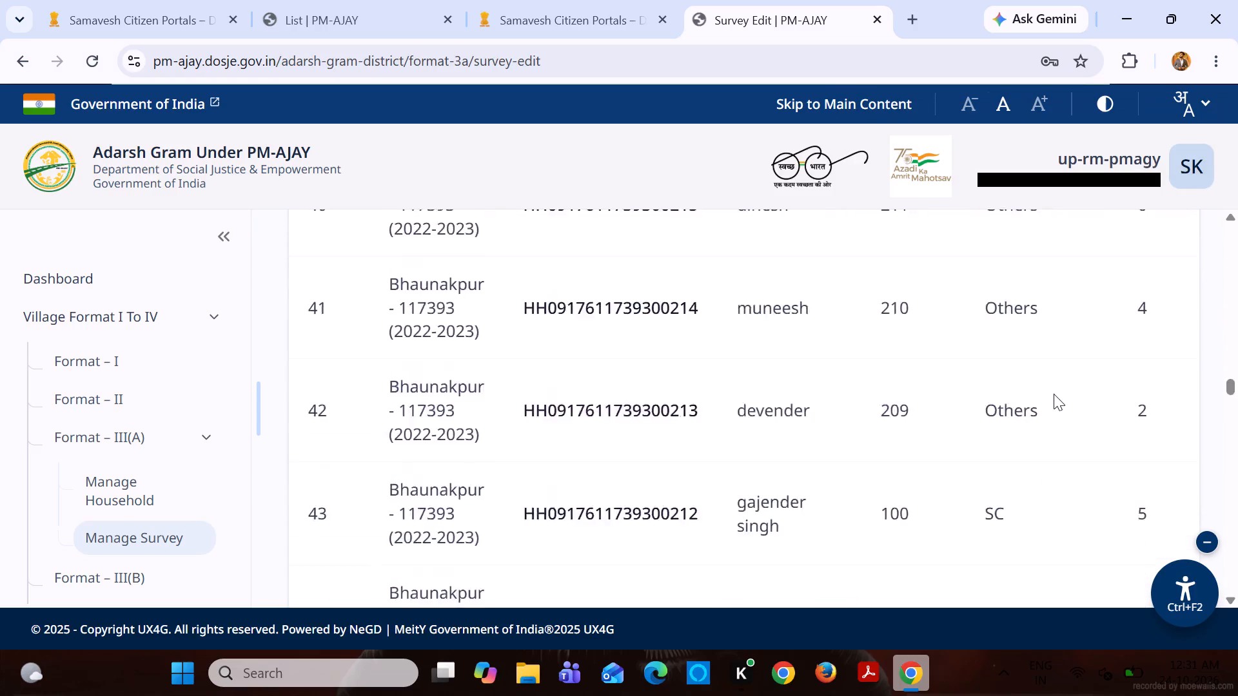
pyautogui.scroll(-10, 1054, 394)
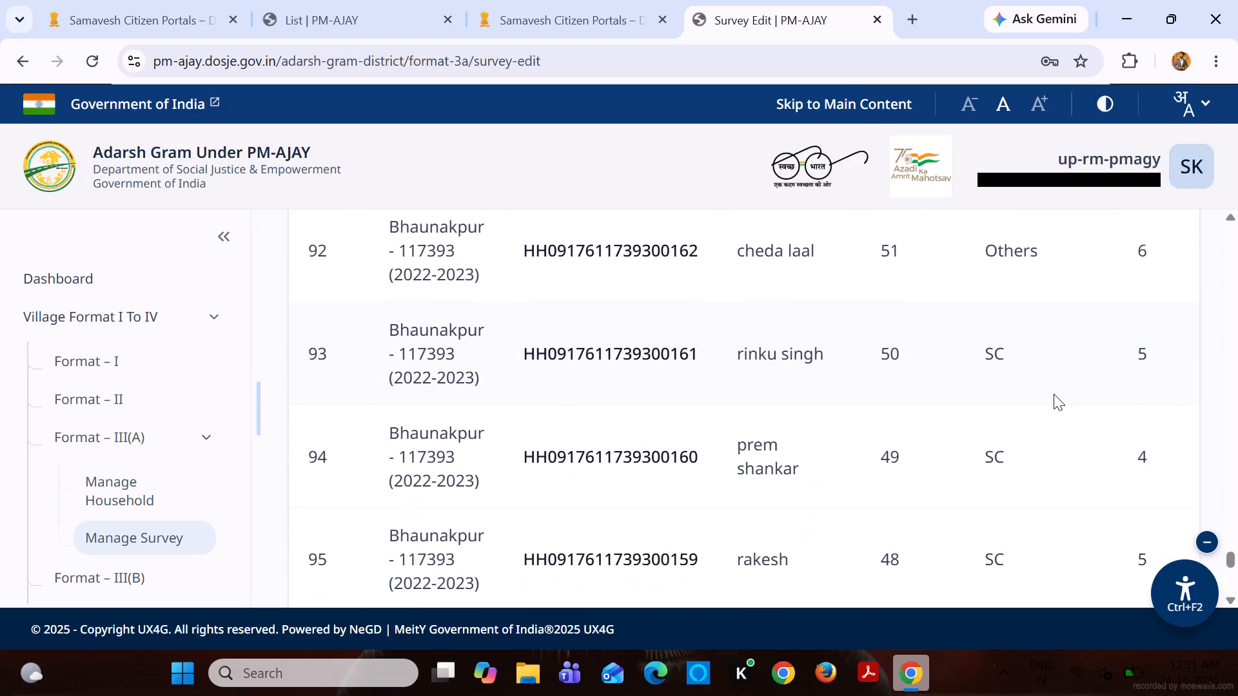
pyautogui.scroll(-3, 1054, 394)
pyautogui.hscroll(-5, 1054, 394)
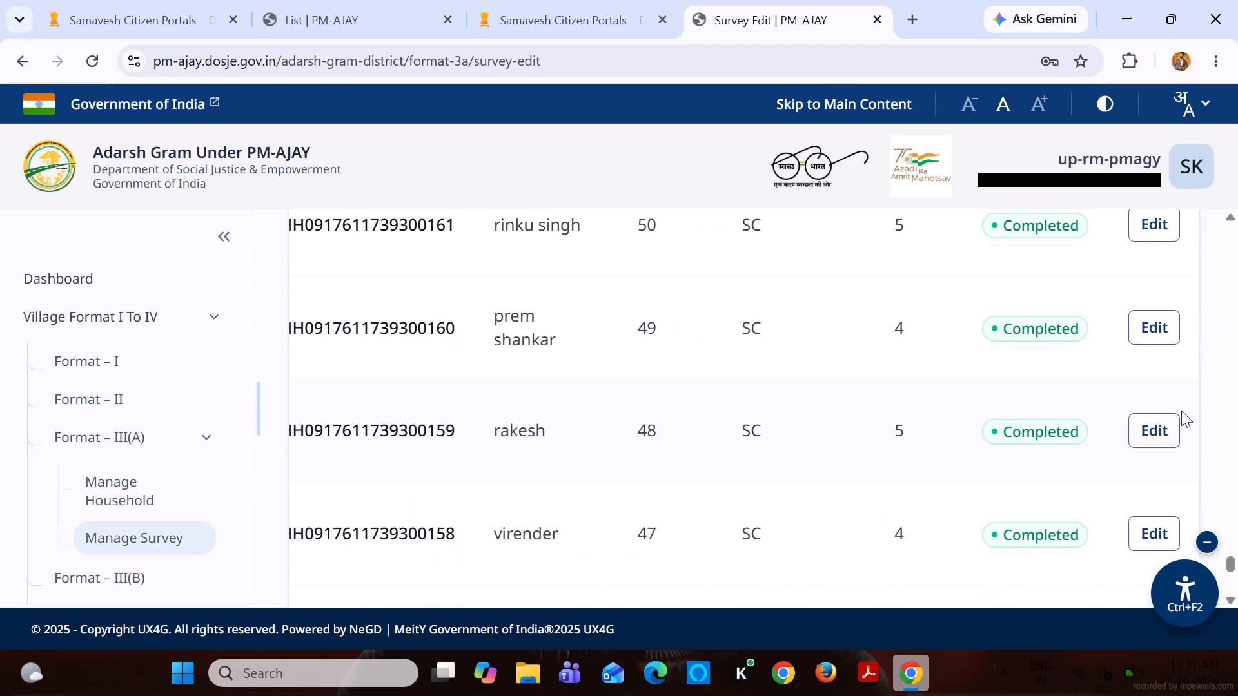
pyautogui.click(1158, 428)
pyautogui.scroll(-8, 1025, 380)
pyautogui.click(879, 432)
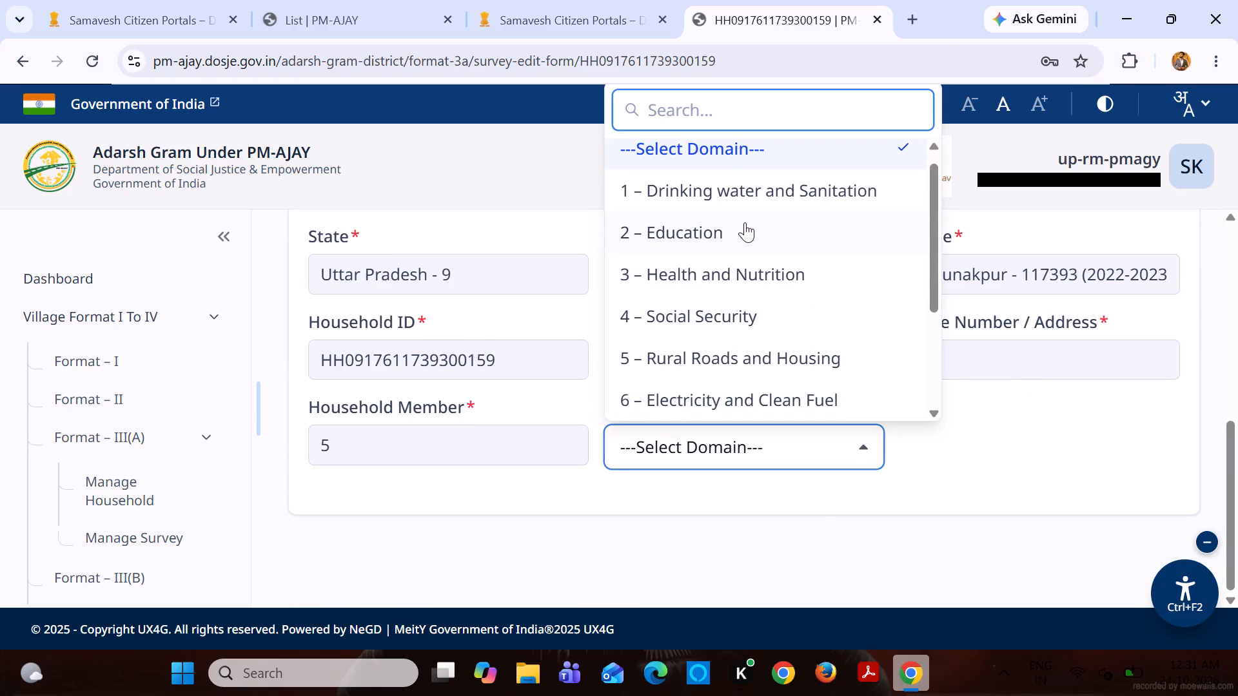
pyautogui.click(745, 222)
# Set house number 48's attendance to 1 child in middle school (11-13) and 2 in post higher secondary education (18-23).
pyautogui.scroll(-4, 843, 382)
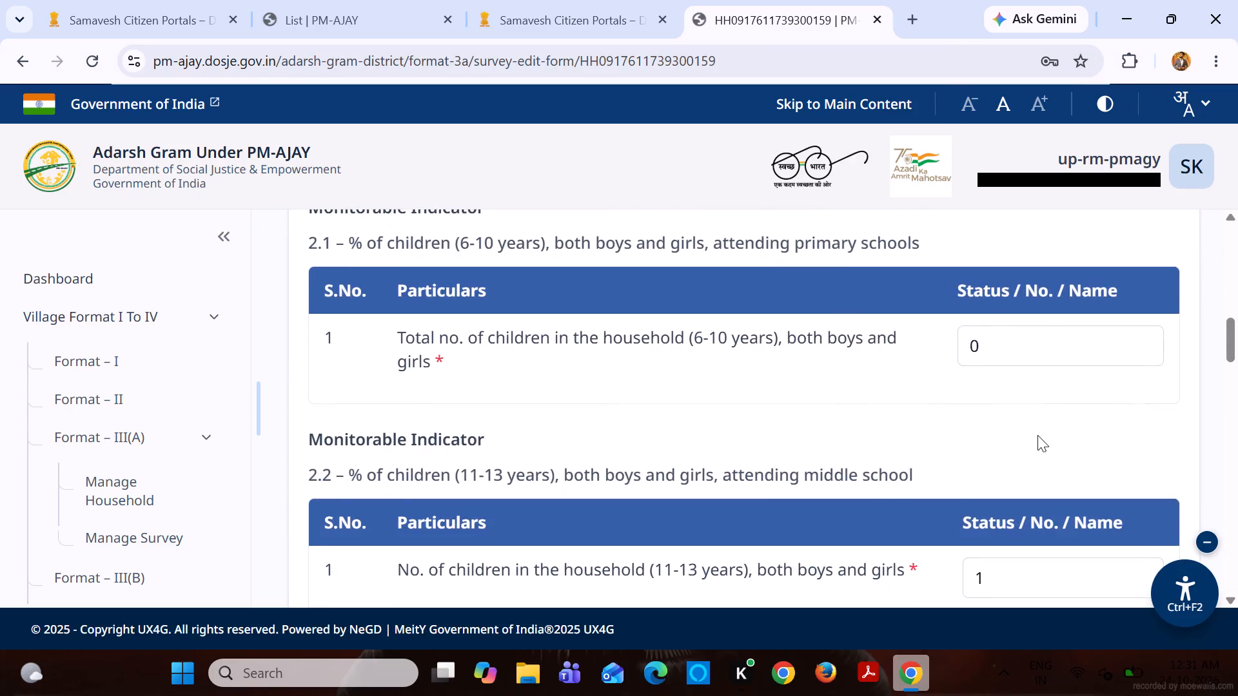
pyautogui.scroll(-2, 1037, 435)
pyautogui.click(1021, 450)
pyautogui.press('BackSpace')
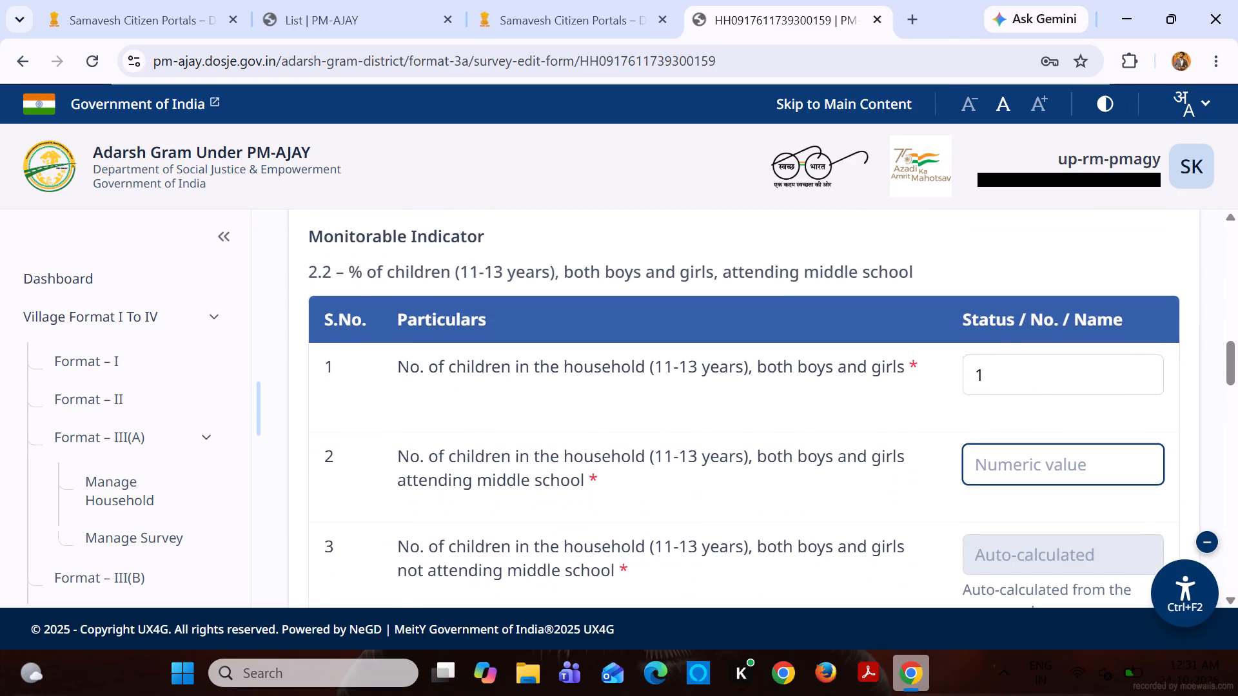
pyautogui.press('1')
pyautogui.scroll(-4, 1021, 450)
pyautogui.scroll(-1, 1090, 424)
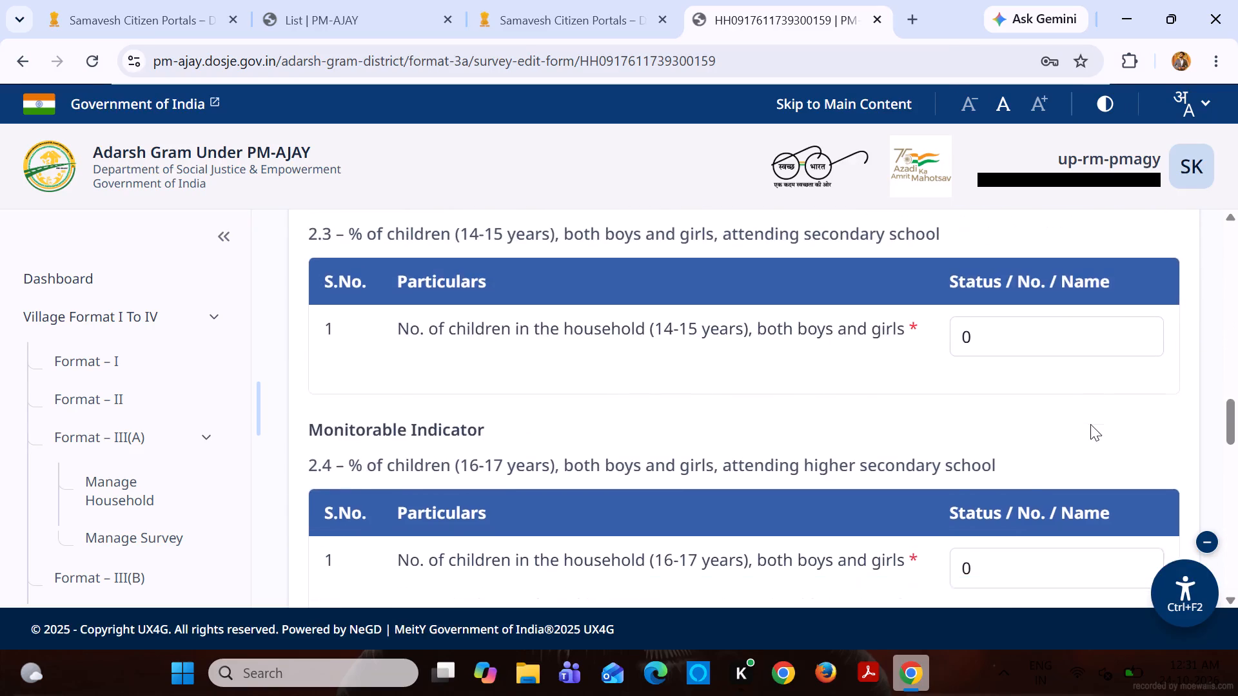
pyautogui.scroll(-5, 1090, 424)
pyautogui.click(1068, 441)
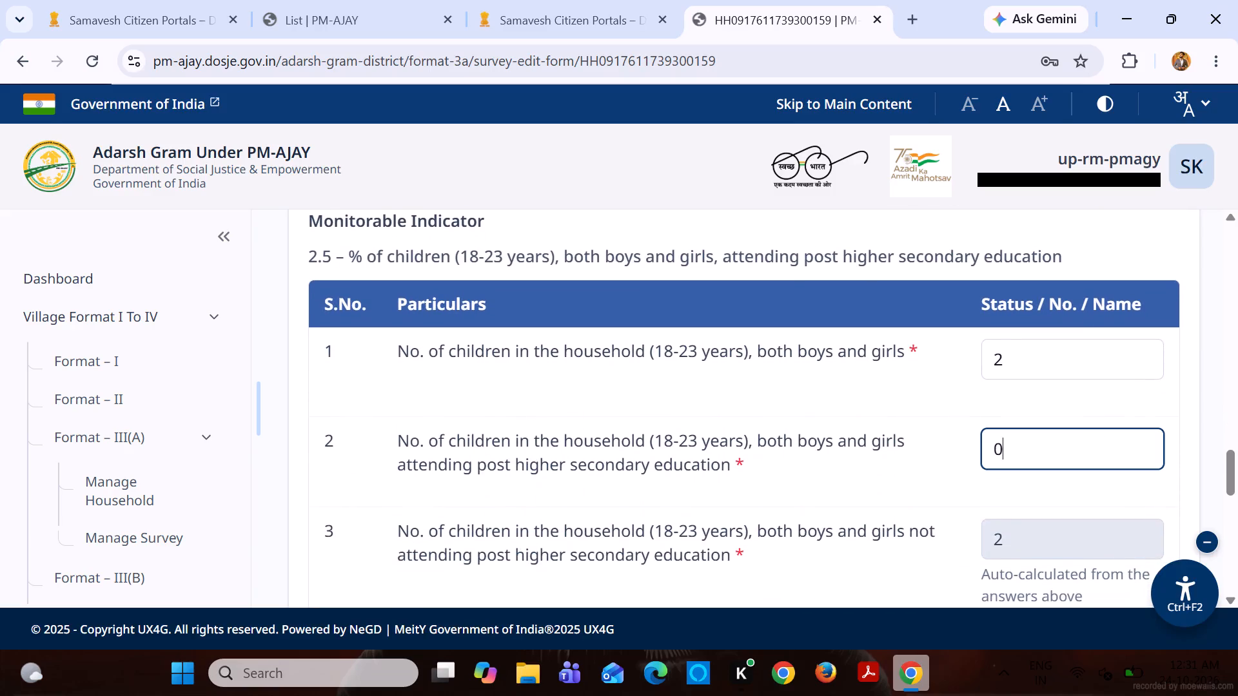
pyautogui.press('BackSpace')
pyautogui.press('2')
# Save the Education answers of house number 48 and return to the household list.
pyautogui.scroll(-3, 1068, 441)
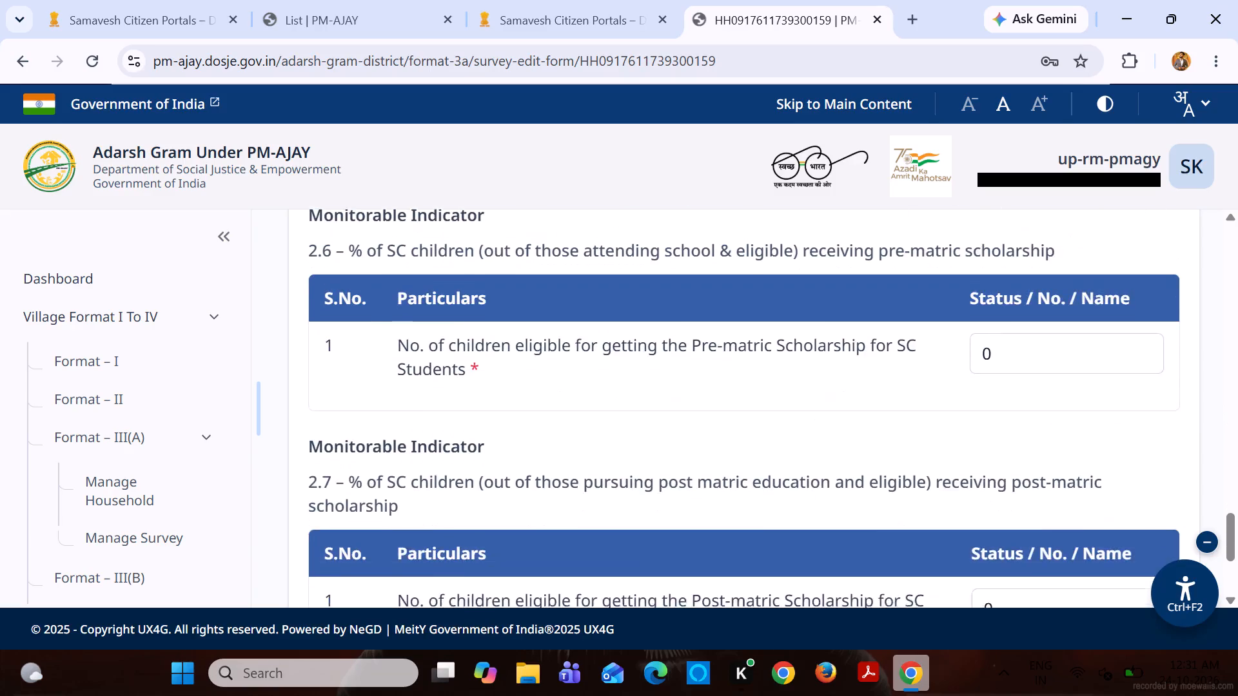
pyautogui.scroll(-5, 1068, 441)
pyautogui.click(1128, 470)
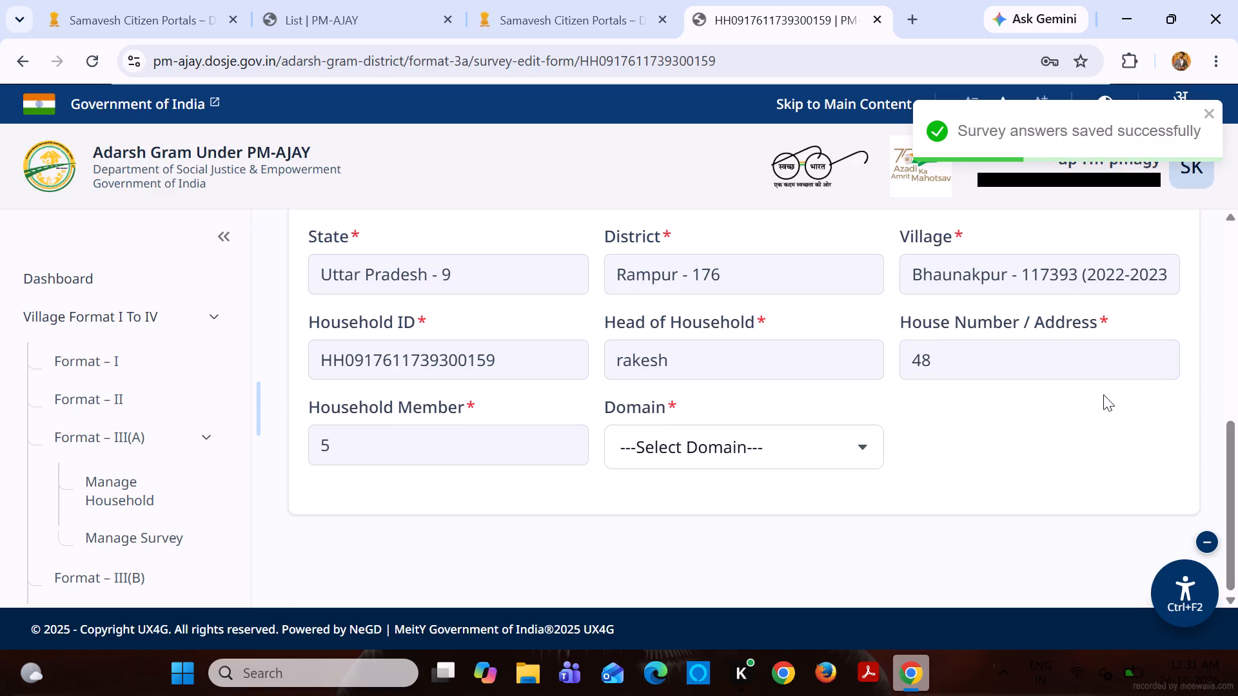
pyautogui.scroll(6, 1103, 394)
pyautogui.click(1135, 284)
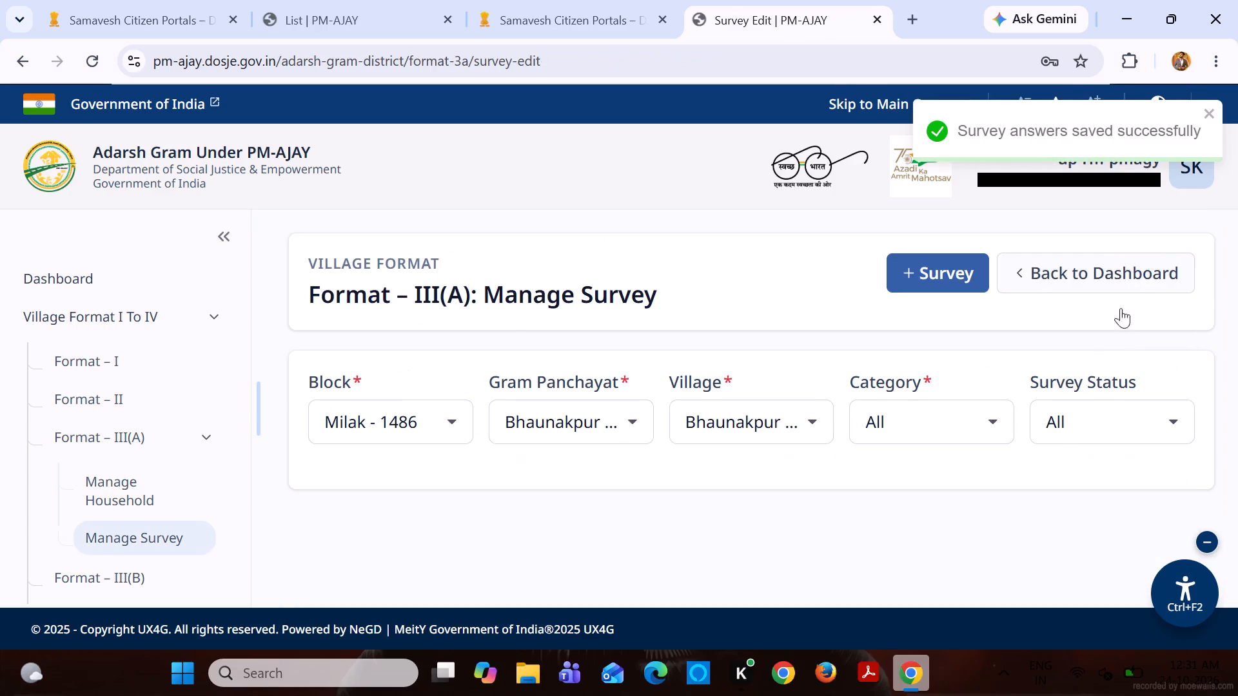
# Open the survey of house number 43 for editing and choose the domain 2 – Education.
pyautogui.scroll(-19, 1079, 401)
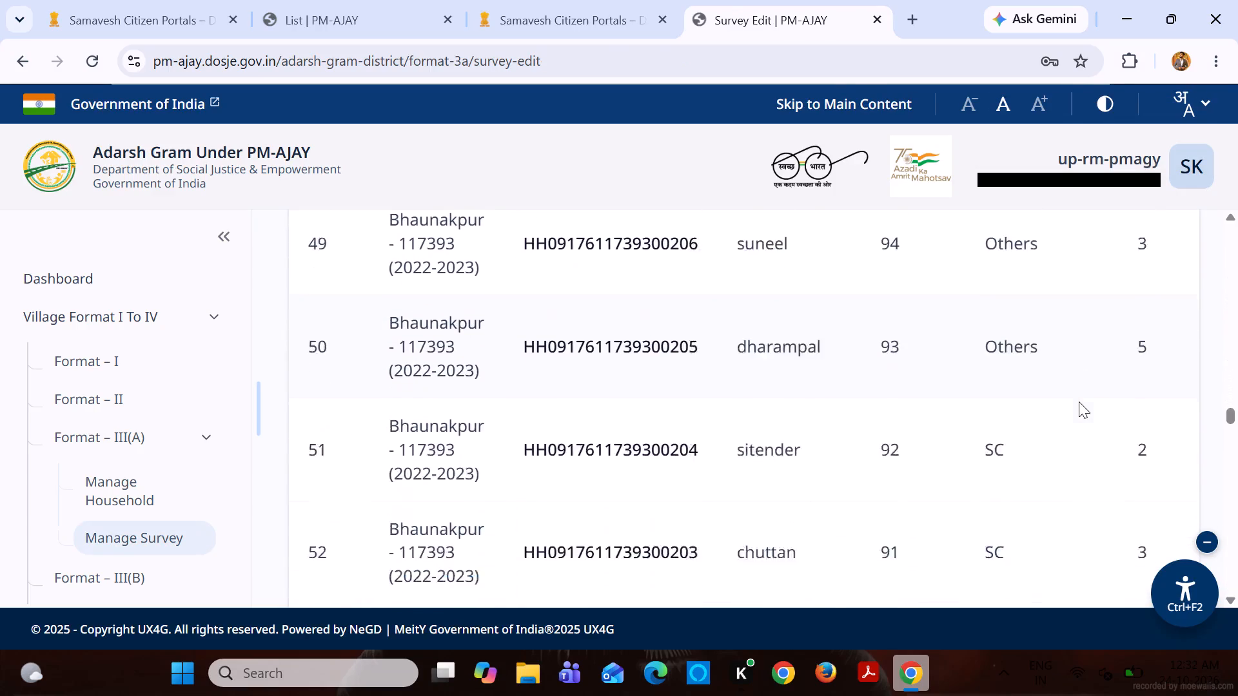
pyautogui.scroll(-8, 1079, 401)
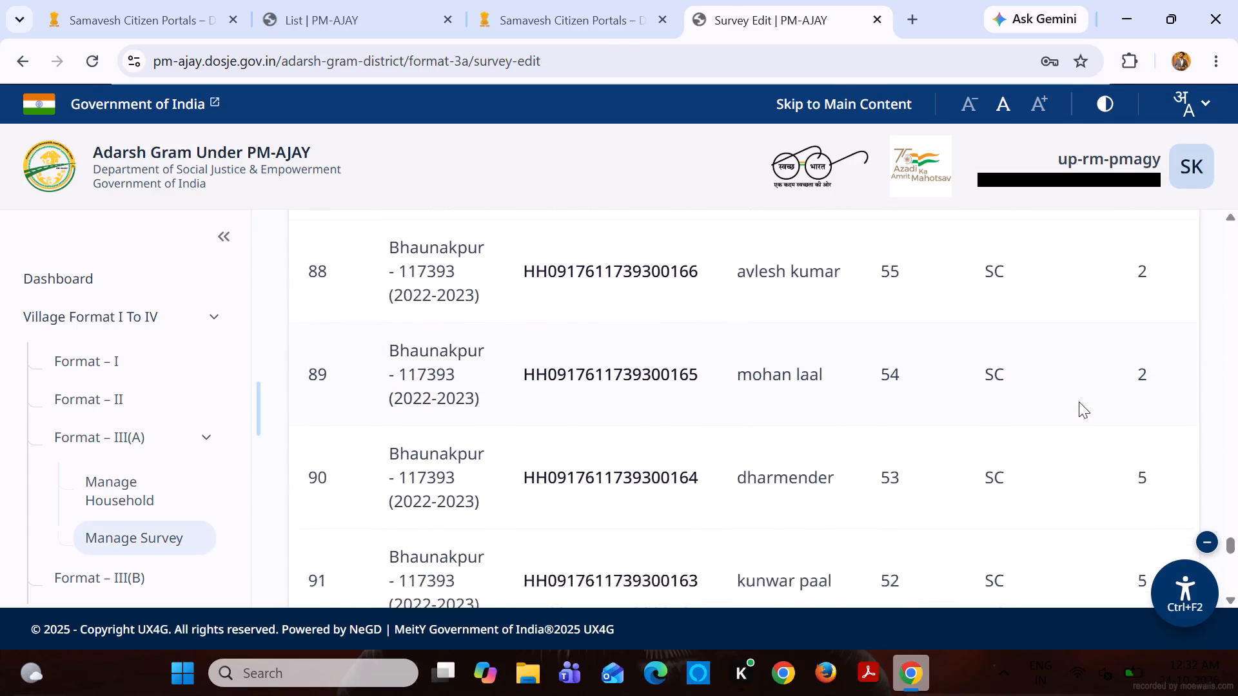
pyautogui.scroll(-11, 1079, 401)
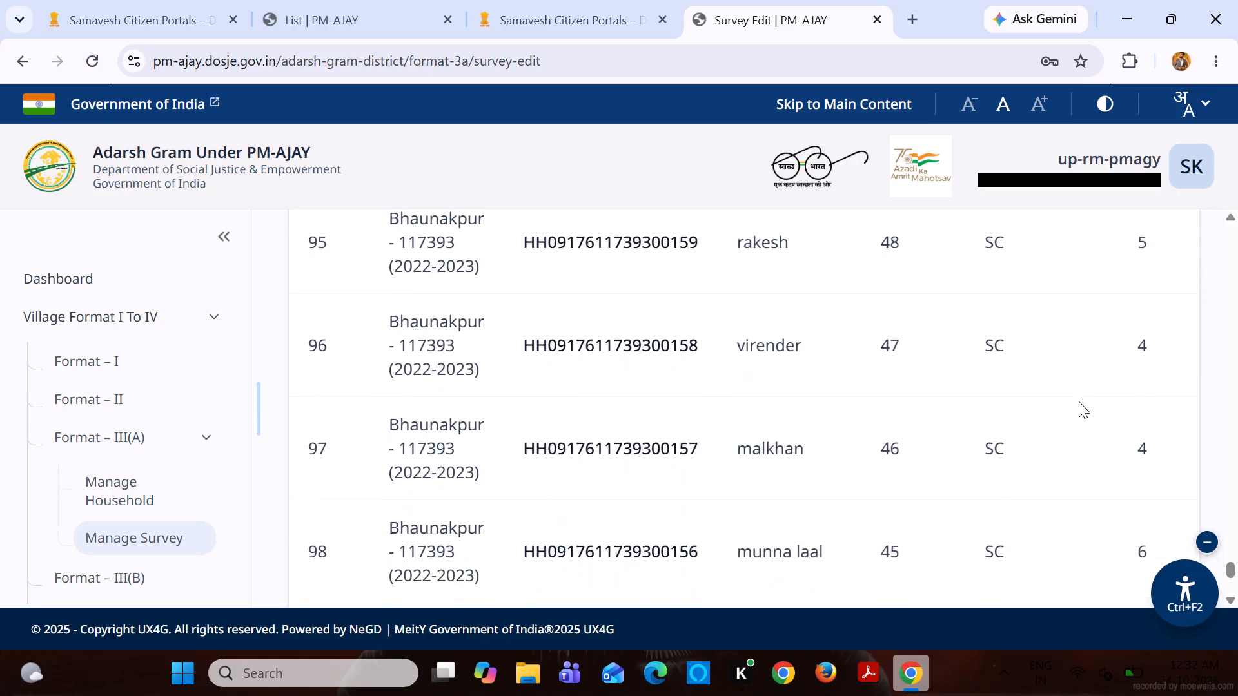
pyautogui.scroll(-3, 1079, 401)
pyautogui.hscroll(-8, 1079, 401)
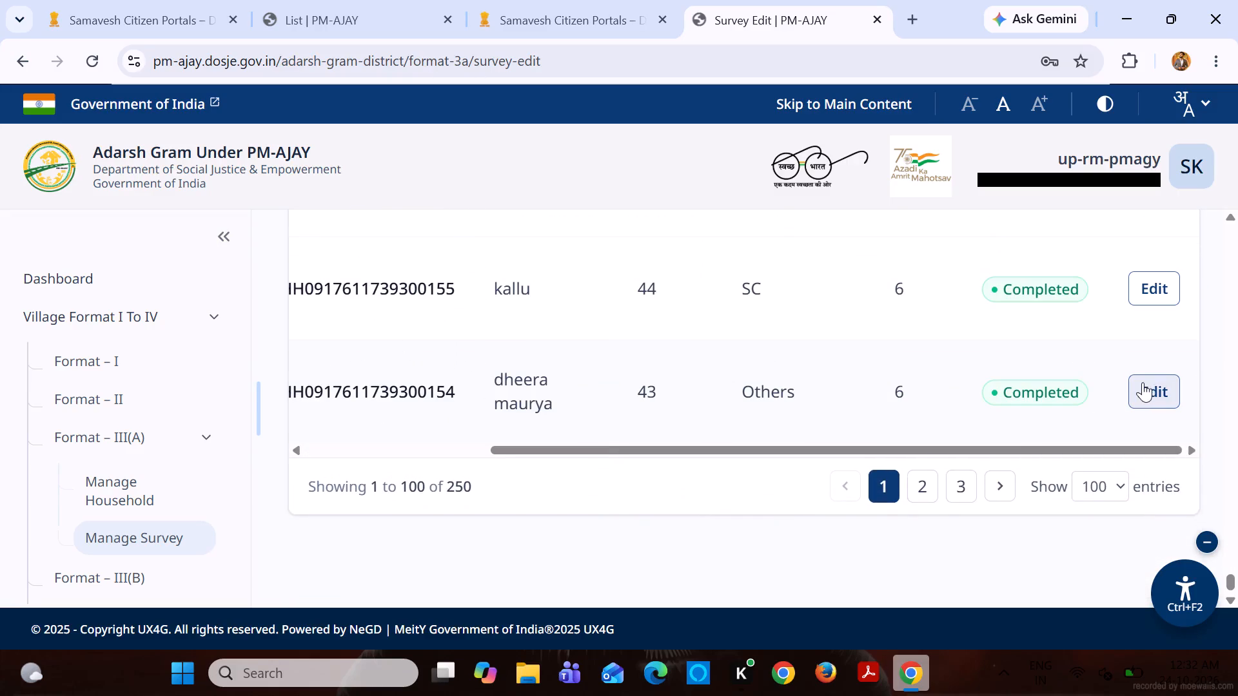
pyautogui.click(1145, 382)
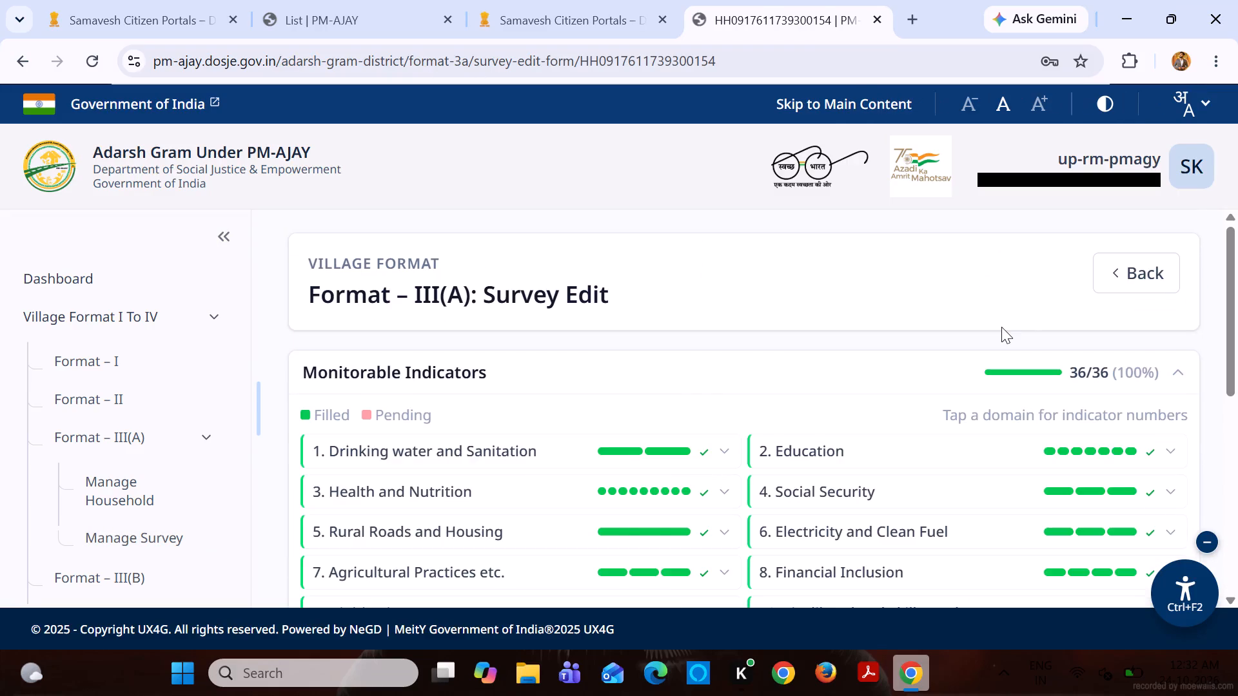
pyautogui.scroll(-9, 1001, 327)
pyautogui.click(848, 437)
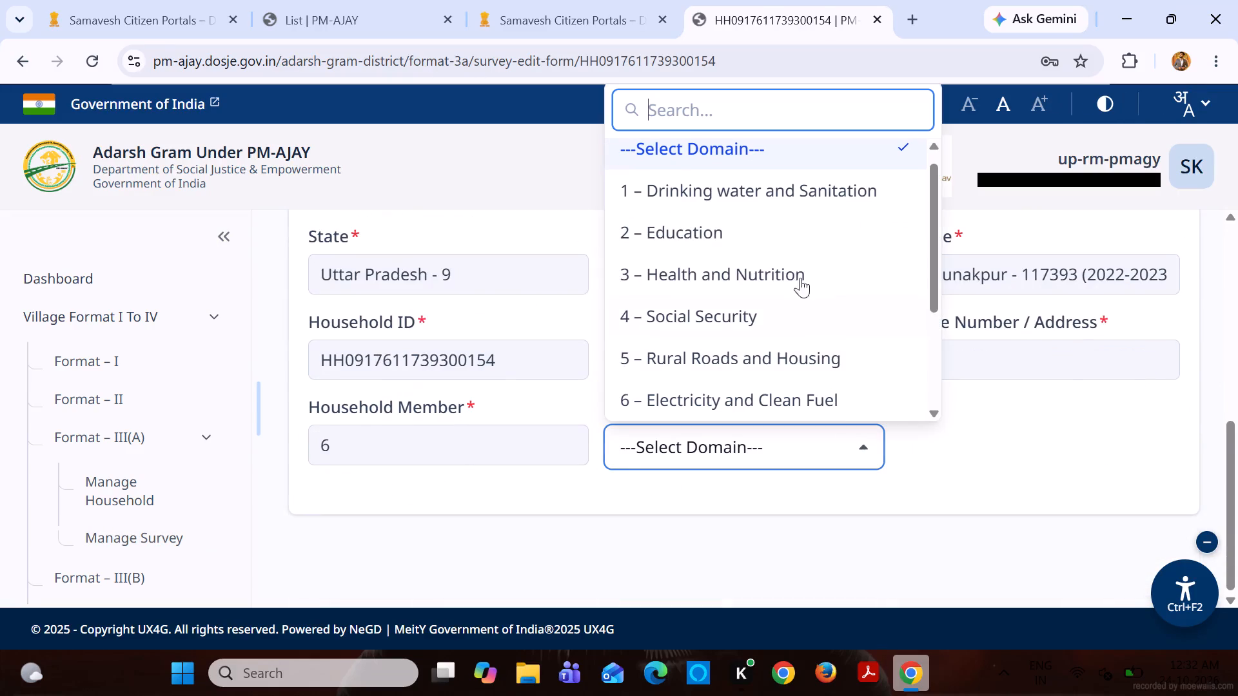
pyautogui.click(771, 222)
# Set house number 43's number of children (6-10 years) attending primary school to 2.
pyautogui.scroll(-3, 869, 365)
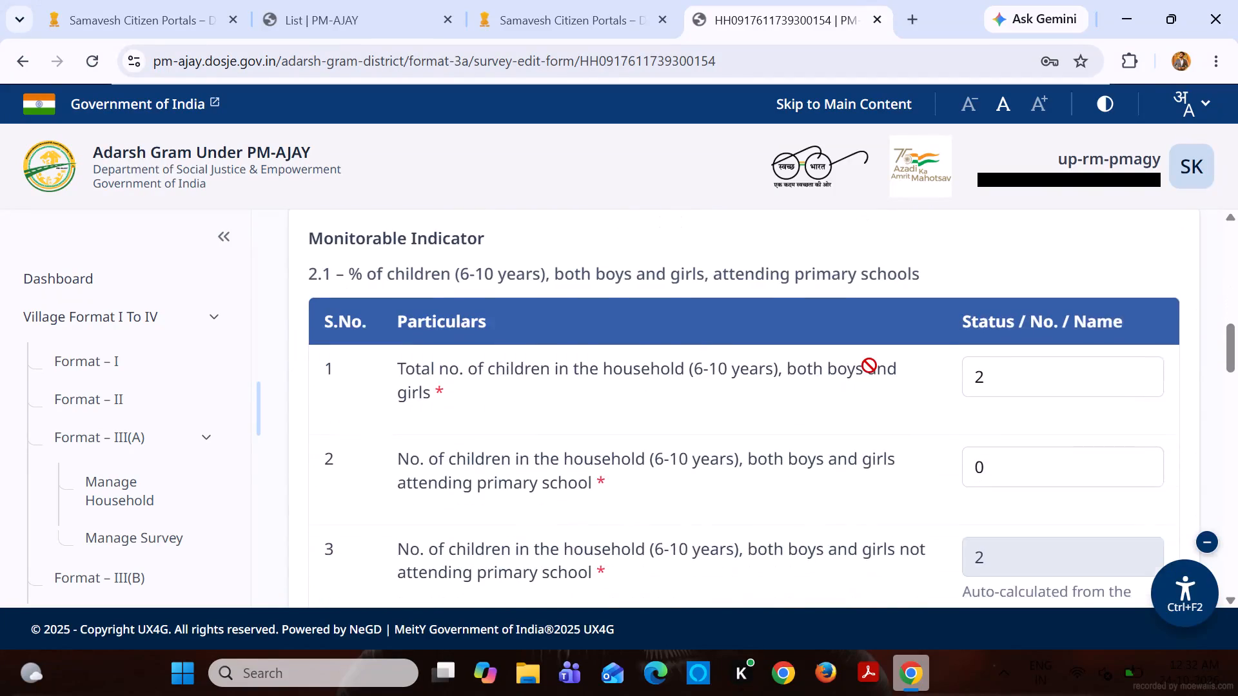
pyautogui.scroll(-1, 869, 365)
pyautogui.click(1016, 430)
pyautogui.press('BackSpace')
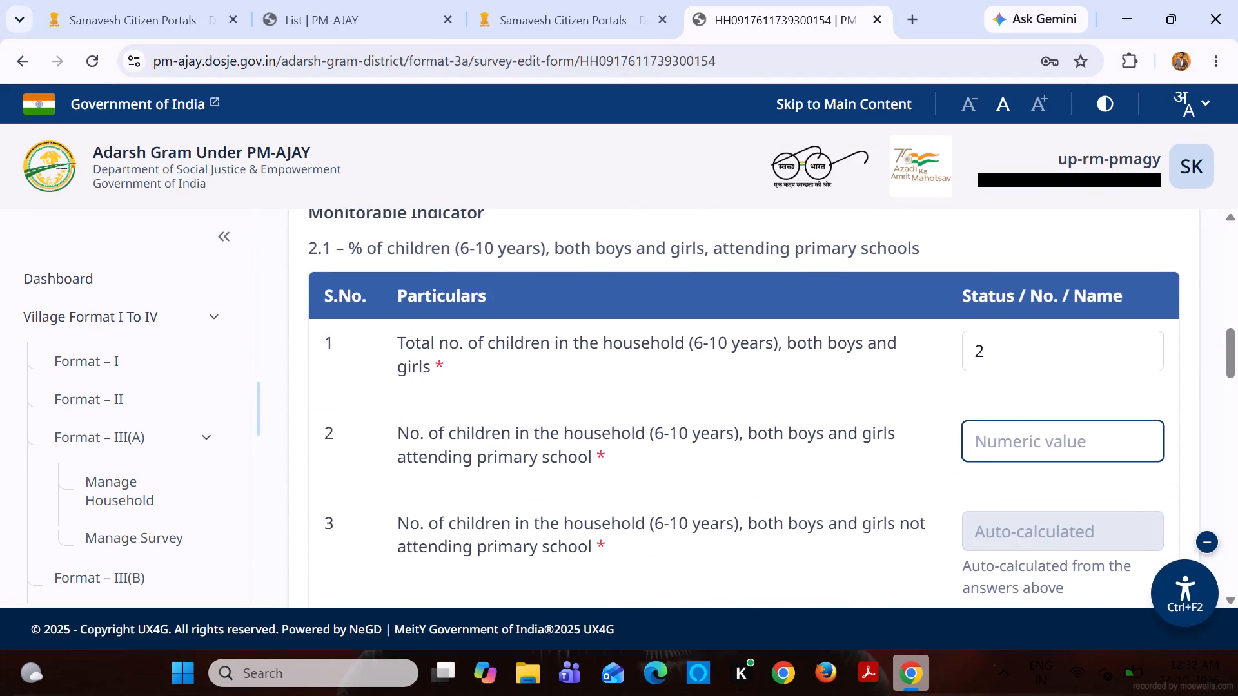
pyautogui.press('2')
# Save the Education answers of house number 43 and return to the household list.
pyautogui.scroll(-4, 1016, 430)
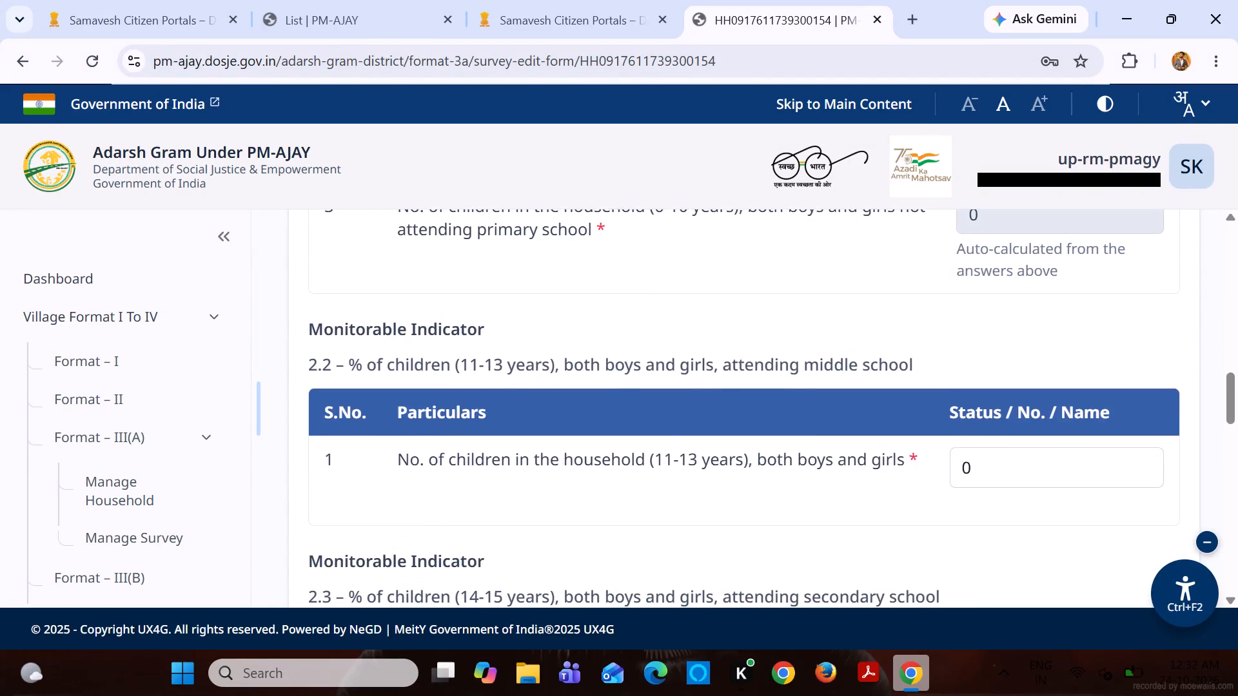
pyautogui.scroll(-9, 1054, 480)
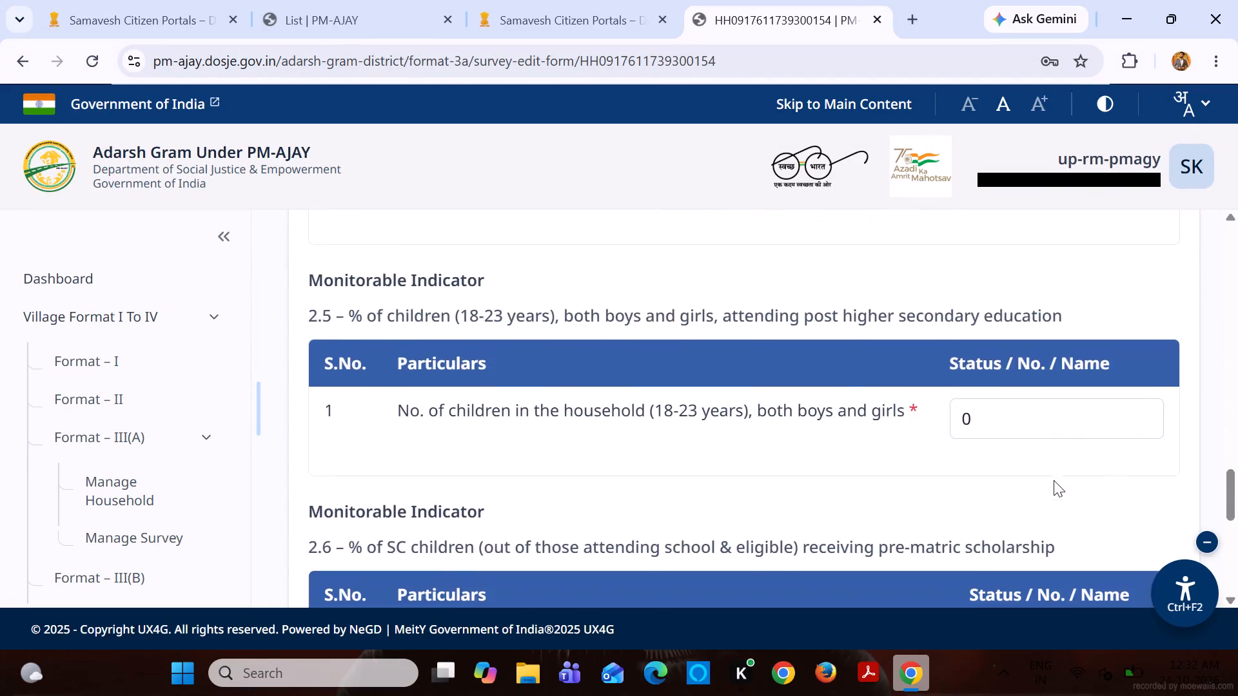
pyautogui.scroll(-8, 1054, 480)
pyautogui.click(1159, 479)
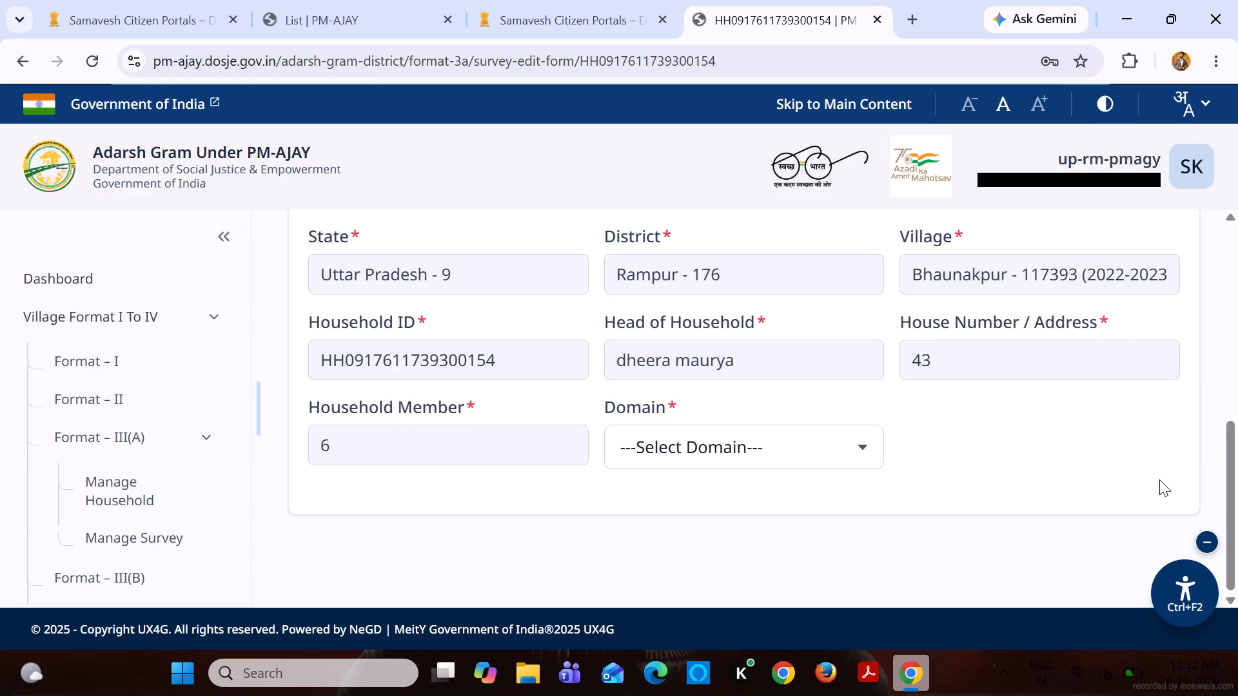
pyautogui.scroll(13, 1110, 343)
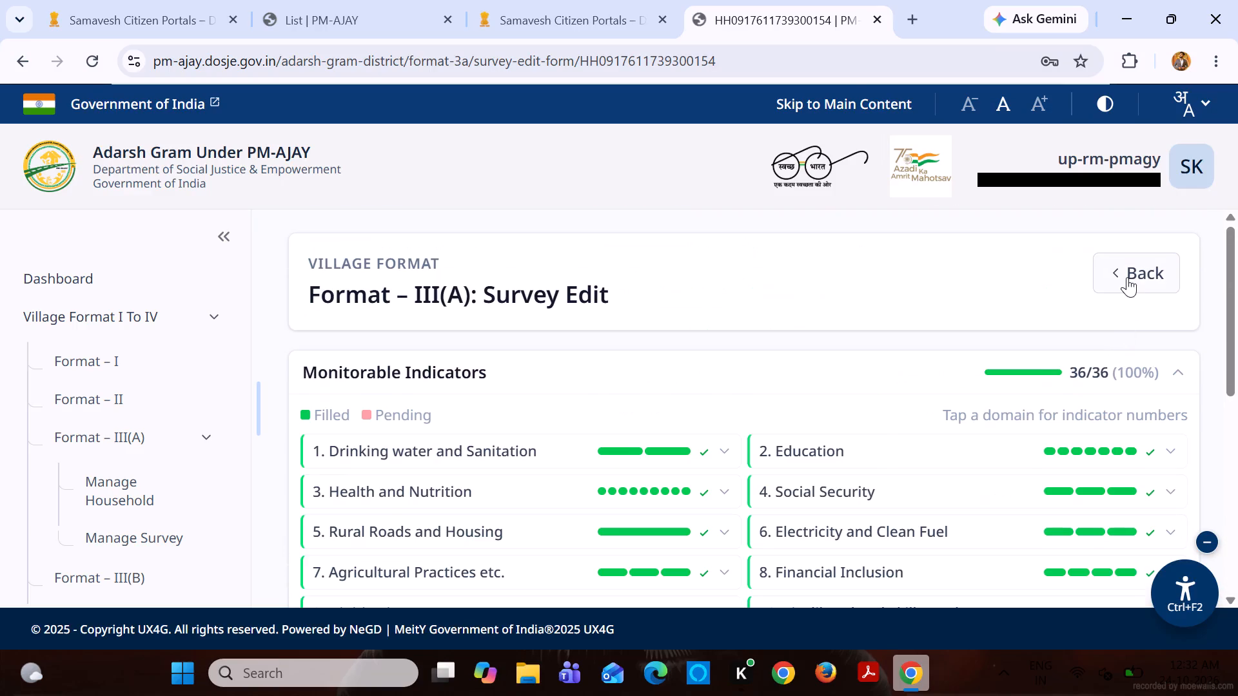
pyautogui.click(1127, 273)
# Open the survey of house number 22 from page 3 of the household list and choose the domain 2 – Education.
pyautogui.scroll(-5, 1010, 456)
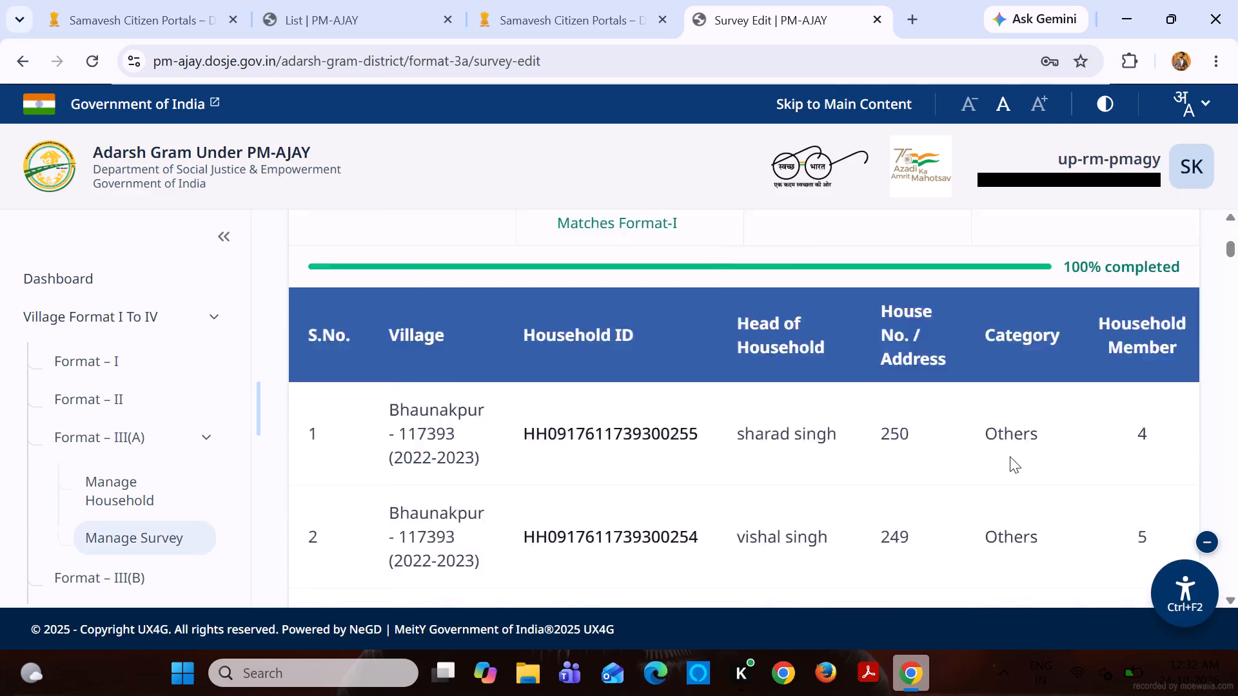
pyautogui.scroll(-20, 1010, 456)
pyautogui.scroll(-12, 1010, 456)
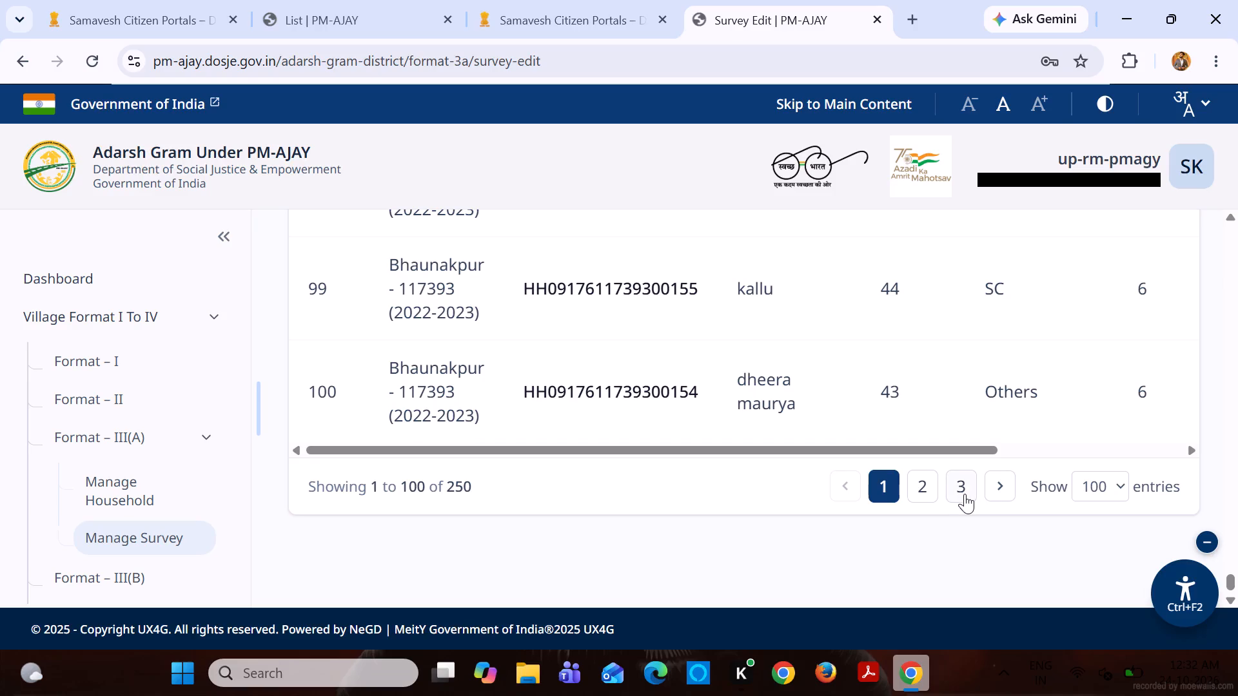
pyautogui.click(965, 494)
pyautogui.scroll(4, 982, 354)
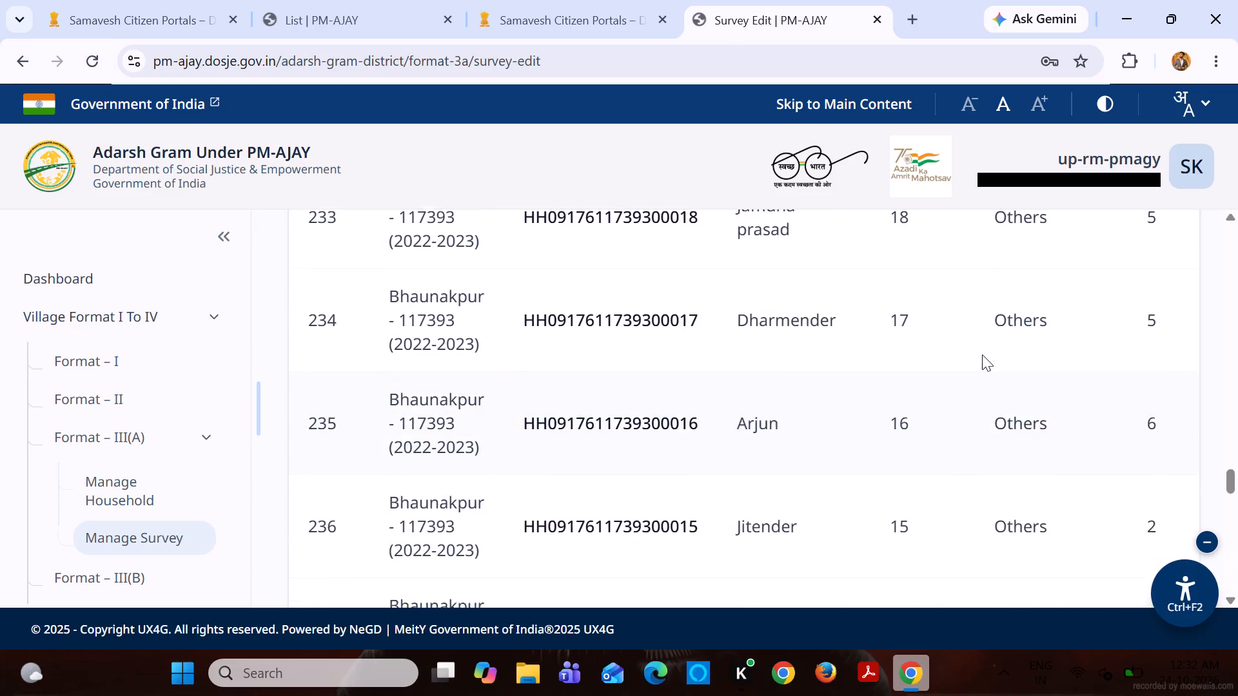
pyautogui.scroll(11, 982, 354)
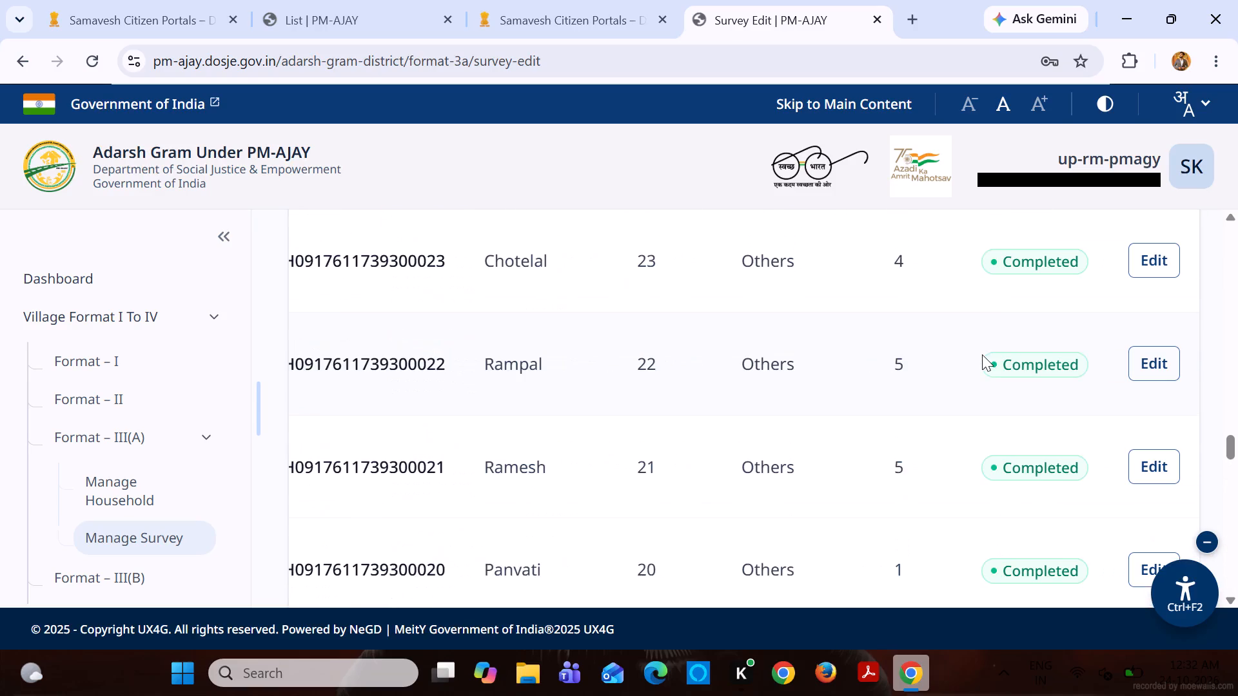
pyautogui.click(1138, 363)
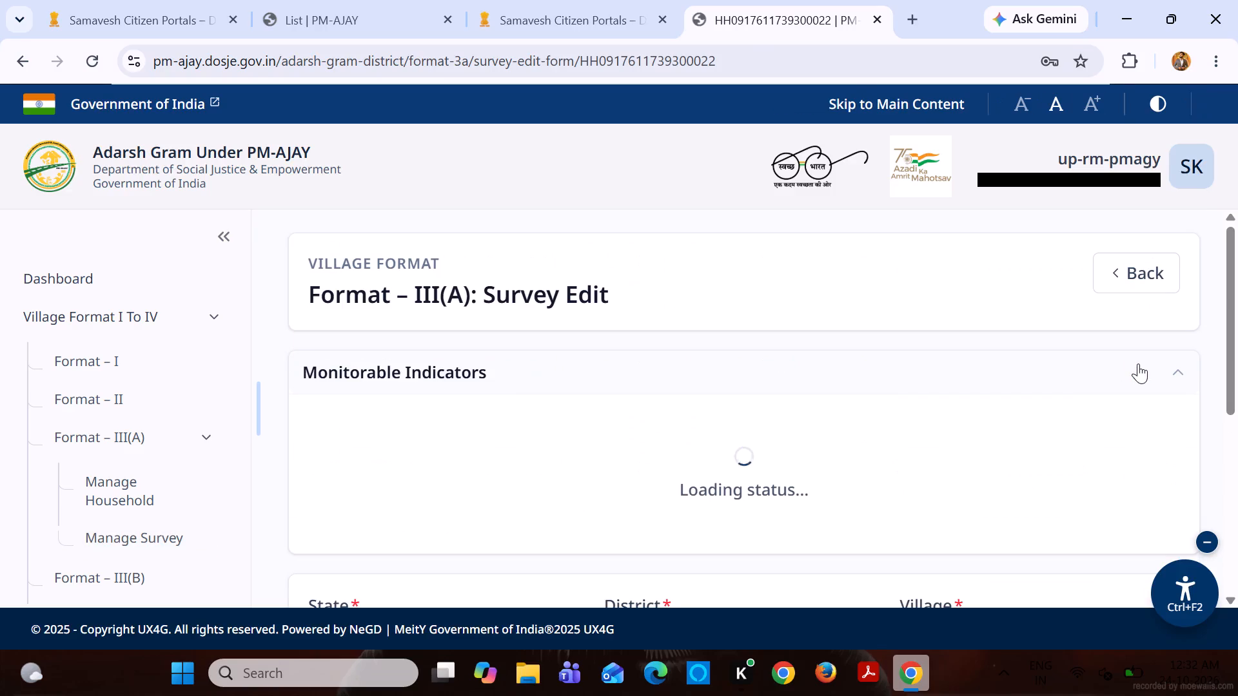
pyautogui.scroll(-7, 946, 440)
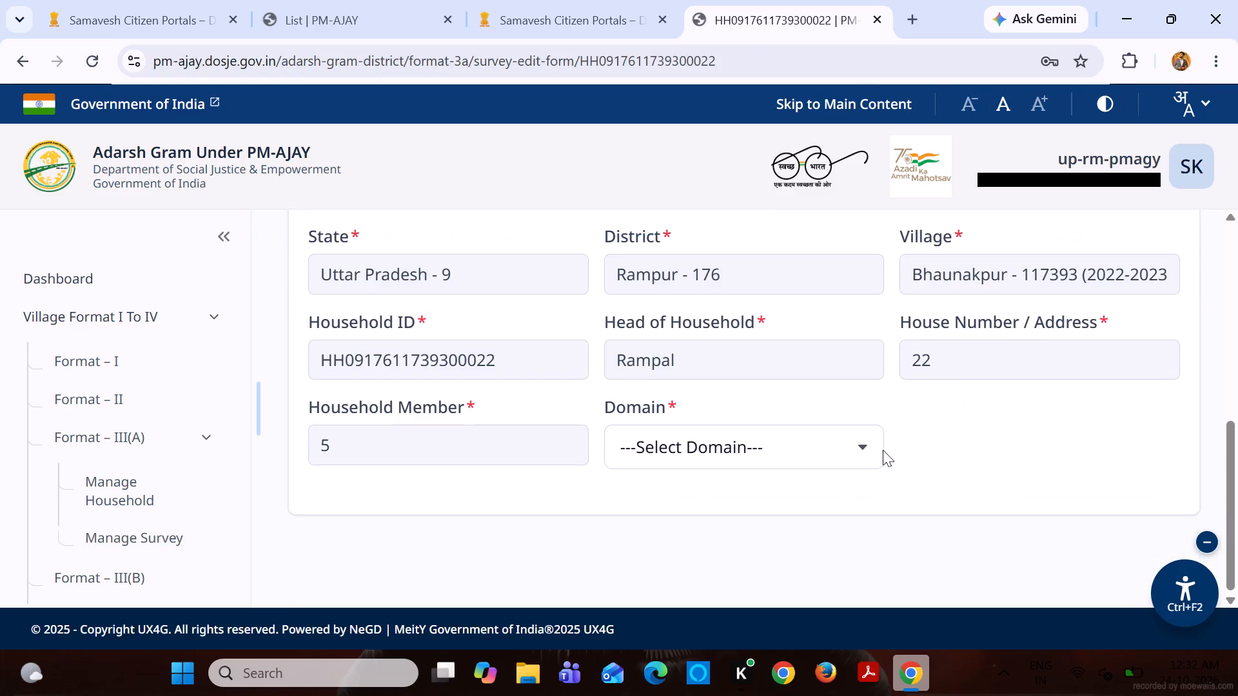
pyautogui.click(848, 459)
pyautogui.click(720, 224)
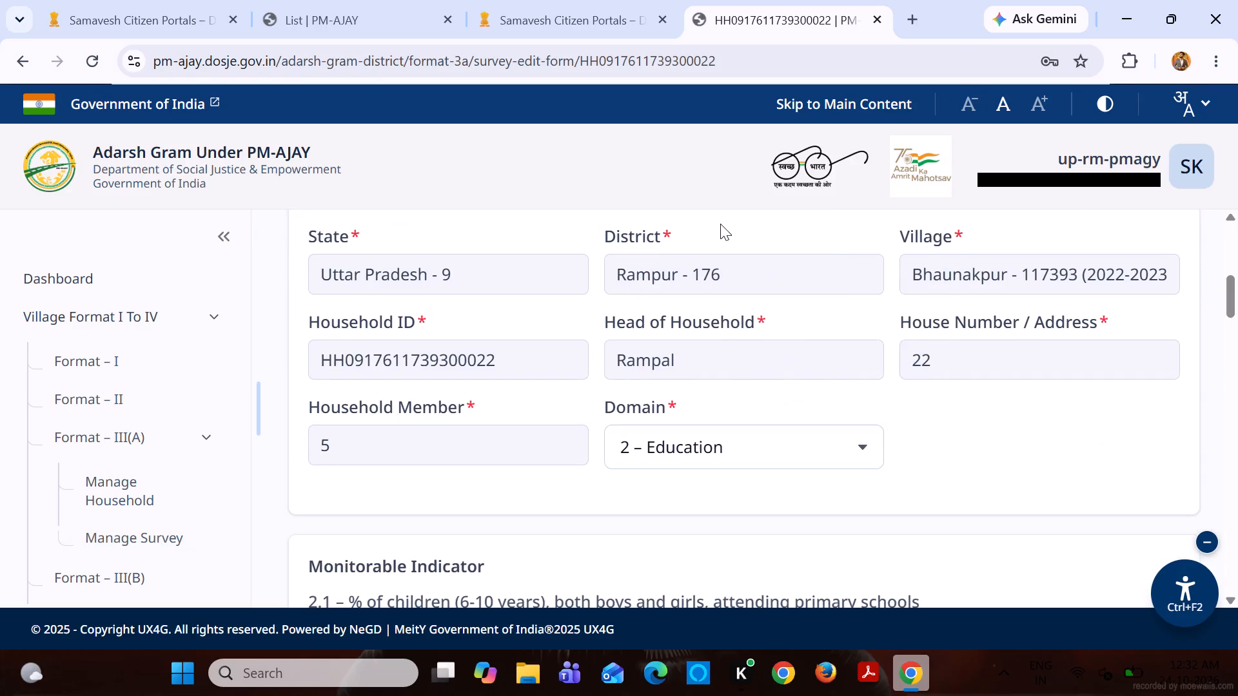
# Set house number 22's attendance to 1 child in secondary school (14-15) and 1 in higher secondary school (16-17).
pyautogui.scroll(-4, 898, 447)
pyautogui.scroll(-5, 1037, 478)
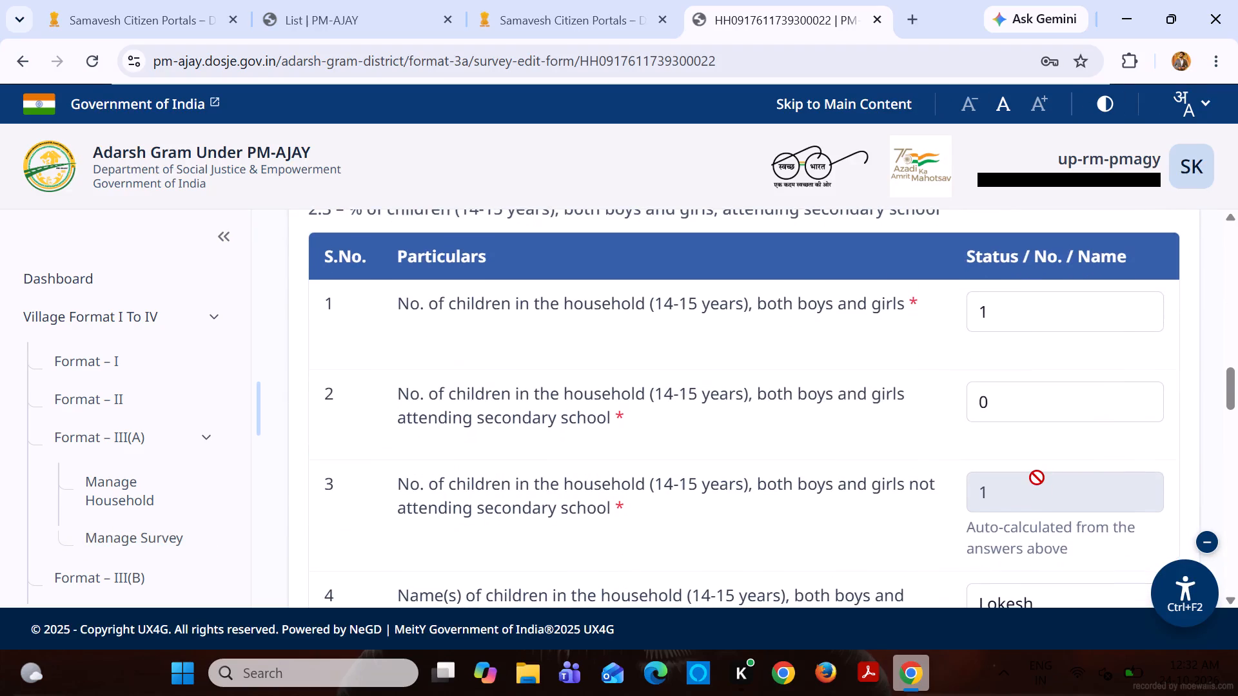
pyautogui.click(1037, 417)
pyautogui.press('BackSpace')
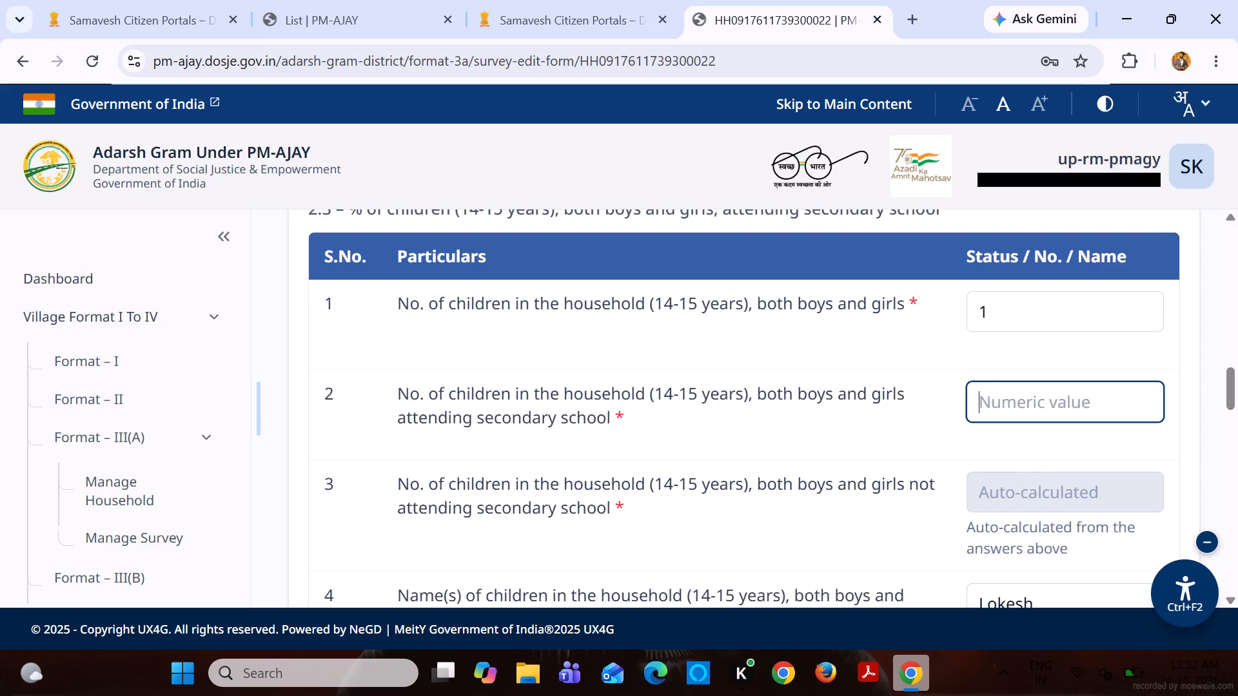
pyautogui.press('1')
pyautogui.scroll(-6, 1037, 417)
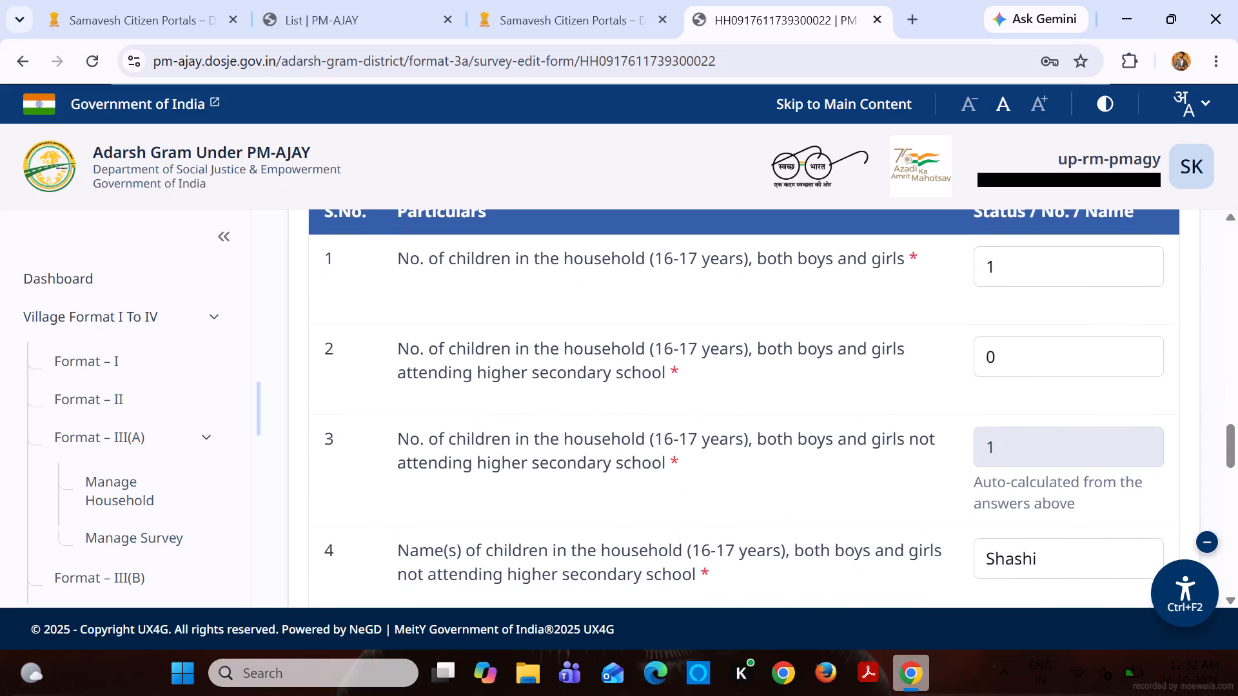
pyautogui.click(1053, 354)
pyautogui.press('BackSpace')
pyautogui.press('1')
# Save the Education answers of house number 22 and return to the household list.
pyautogui.scroll(-2, 1053, 354)
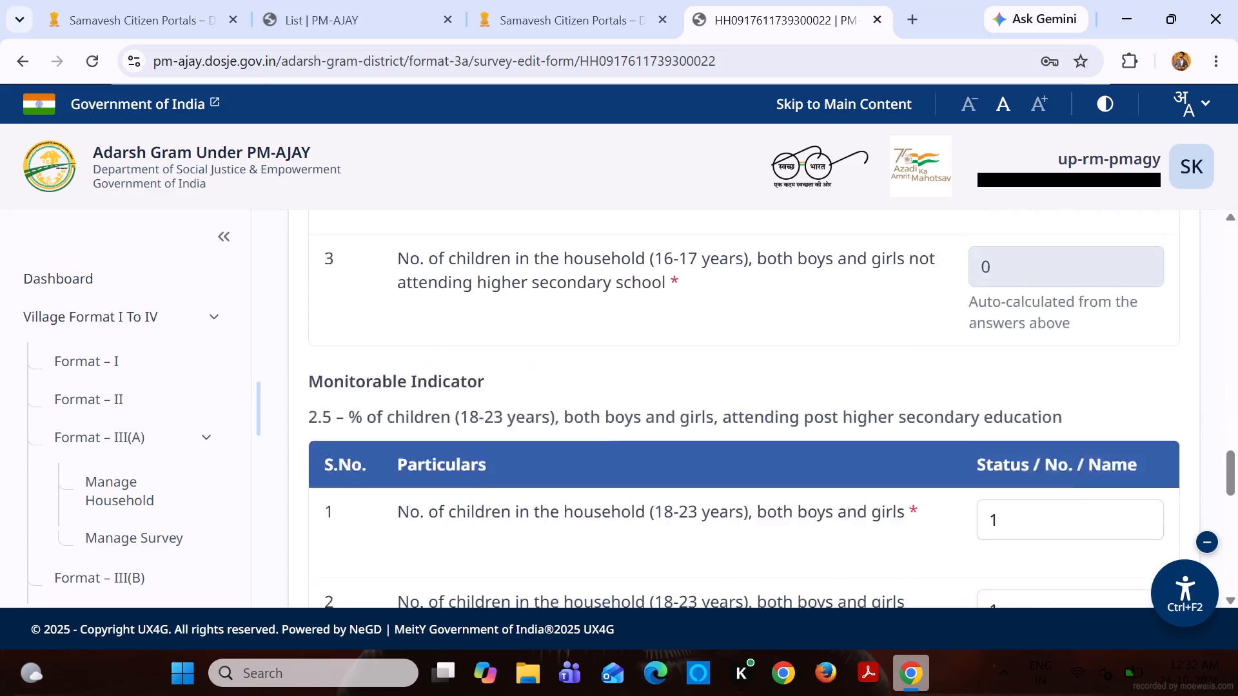
pyautogui.scroll(-3, 1053, 354)
pyautogui.scroll(-5, 1099, 329)
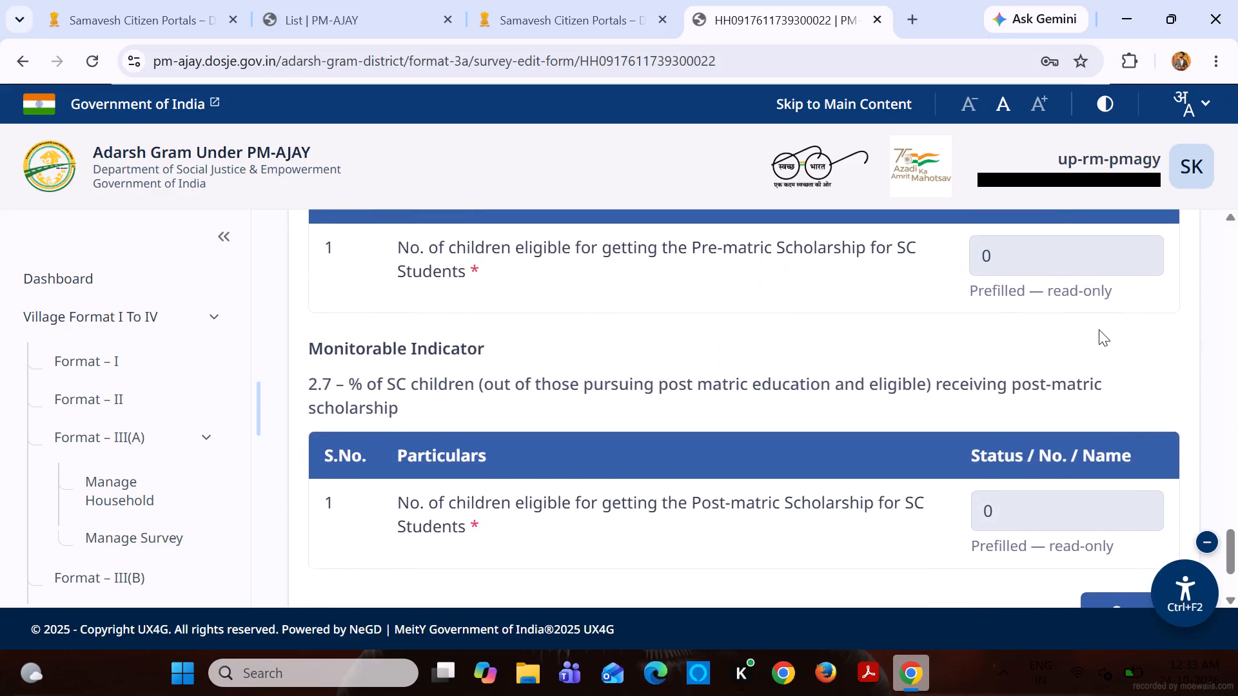
pyautogui.scroll(-3, 1099, 329)
pyautogui.click(1137, 476)
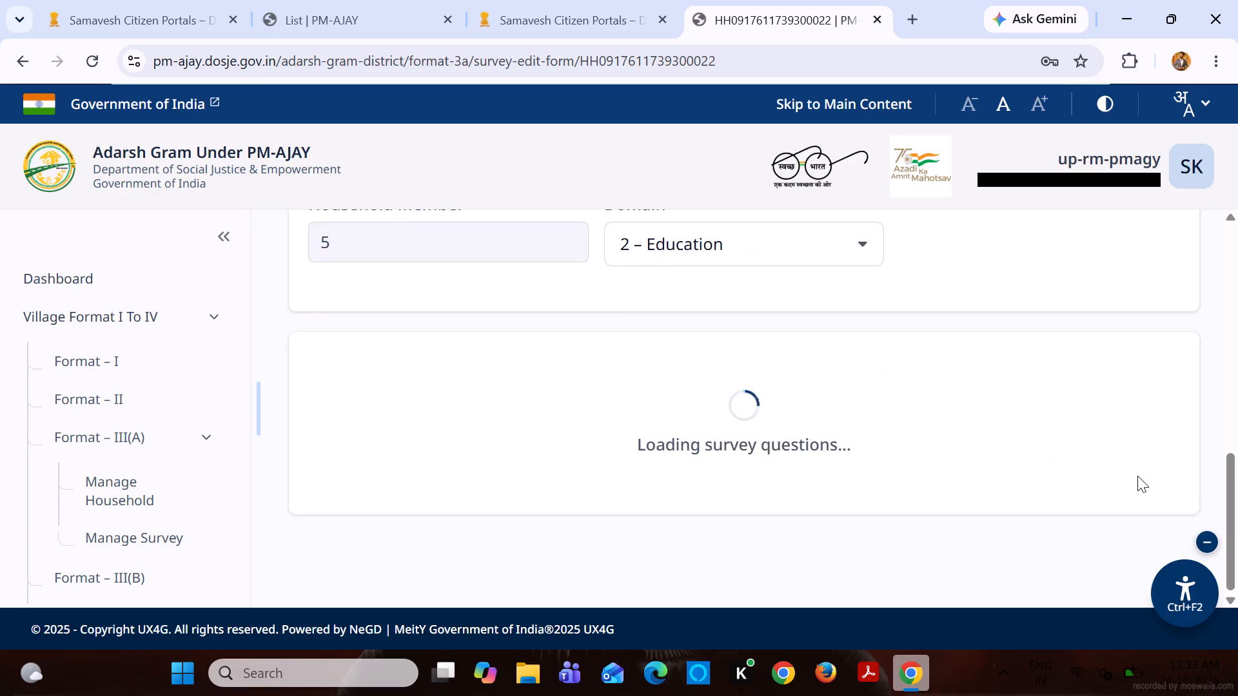
pyautogui.scroll(11, 1059, 311)
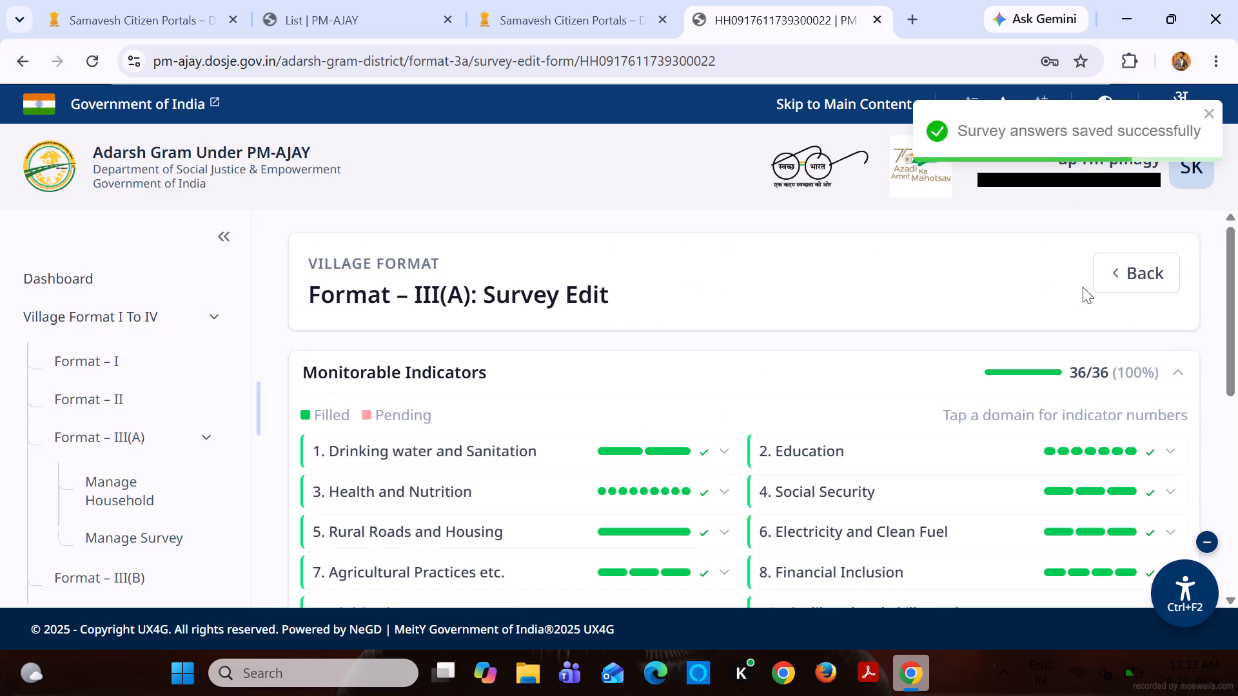
pyautogui.click(1131, 272)
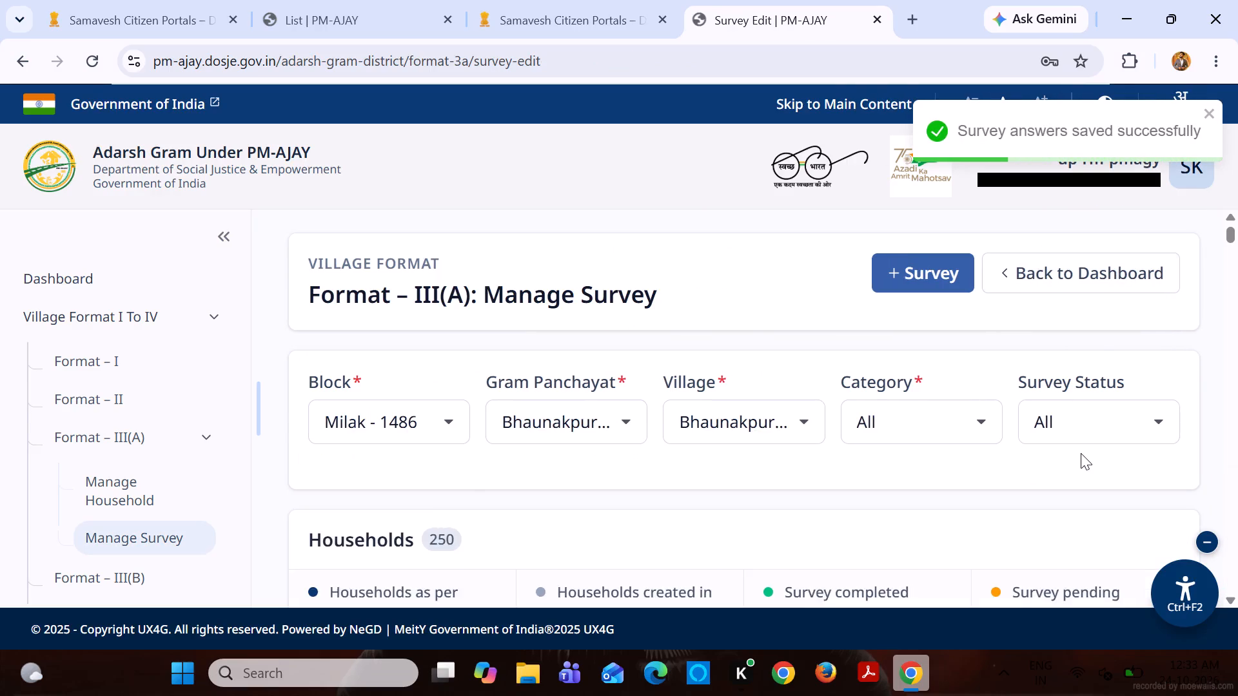
# Open the survey of house number 30 from page 3 of the household list and choose the domain 2 – Education.
pyautogui.scroll(-20, 1081, 453)
pyautogui.scroll(-20, 1081, 453)
pyautogui.scroll(-7, 1081, 453)
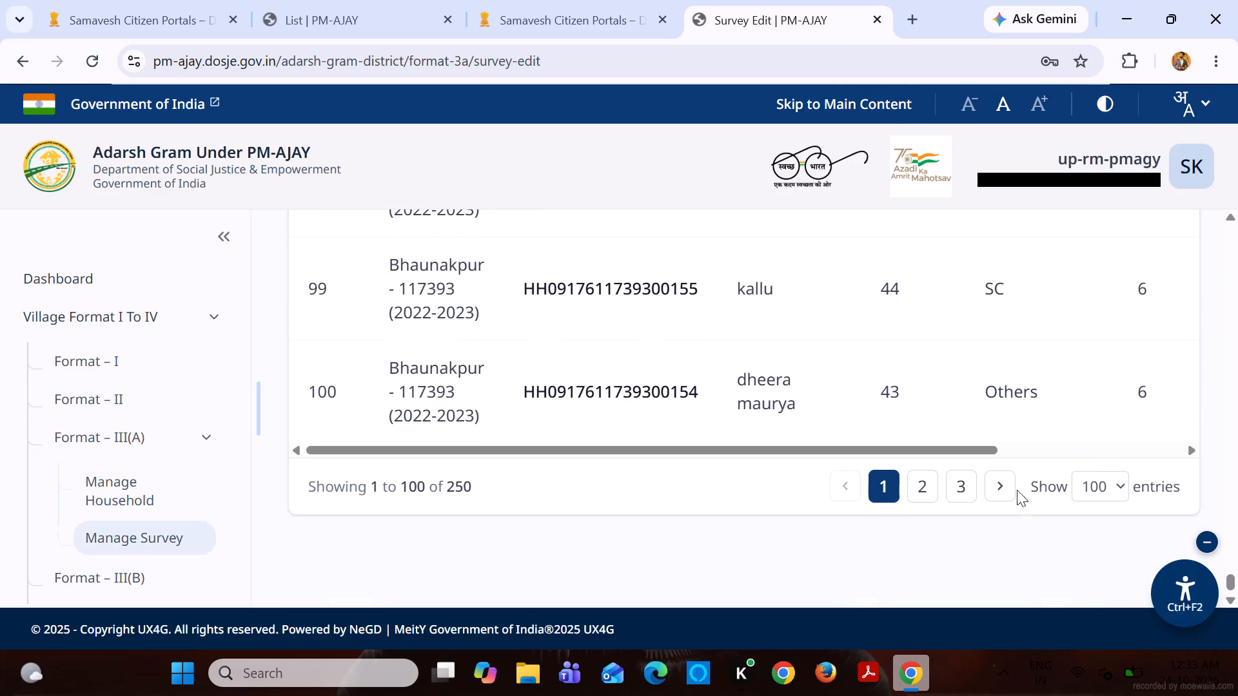
pyautogui.click(972, 494)
pyautogui.scroll(5, 989, 397)
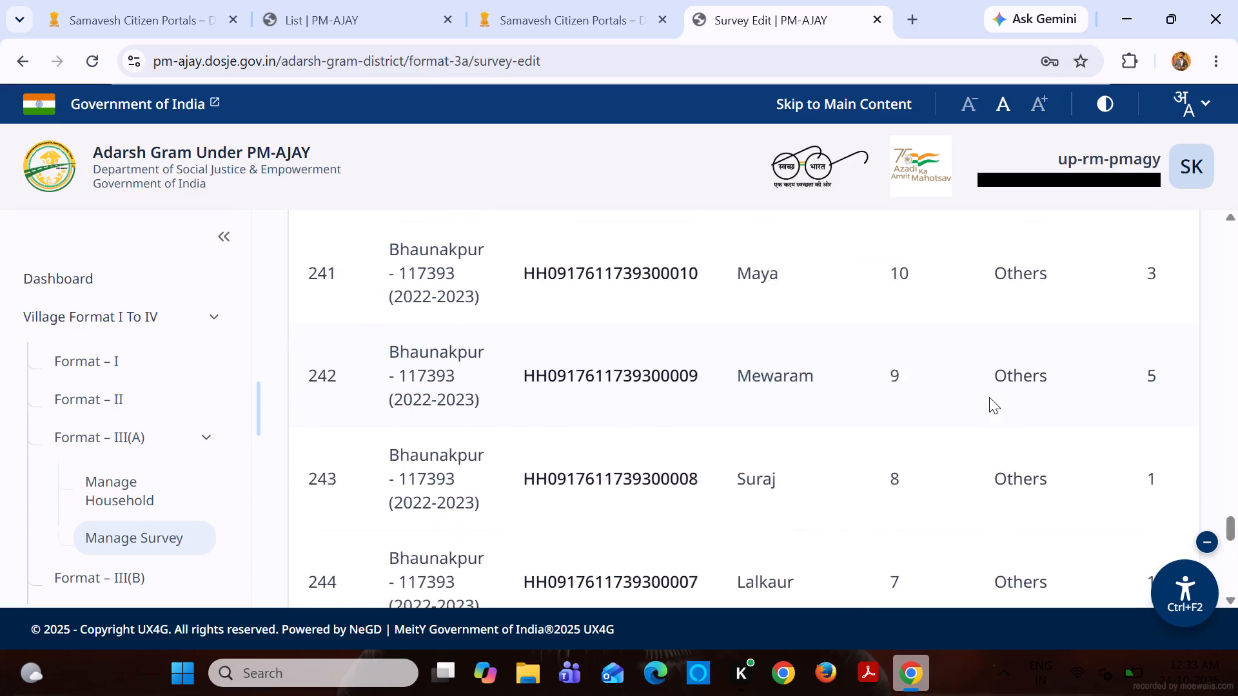
pyautogui.scroll(10, 989, 397)
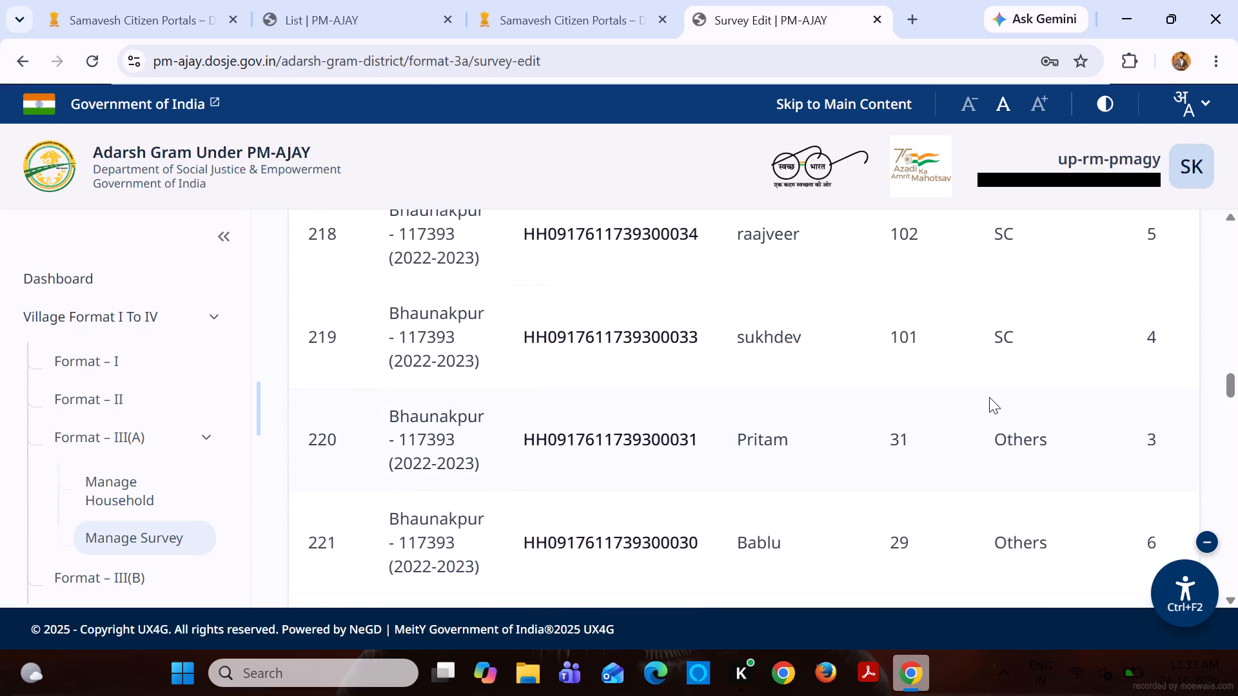
pyautogui.scroll(1, 989, 397)
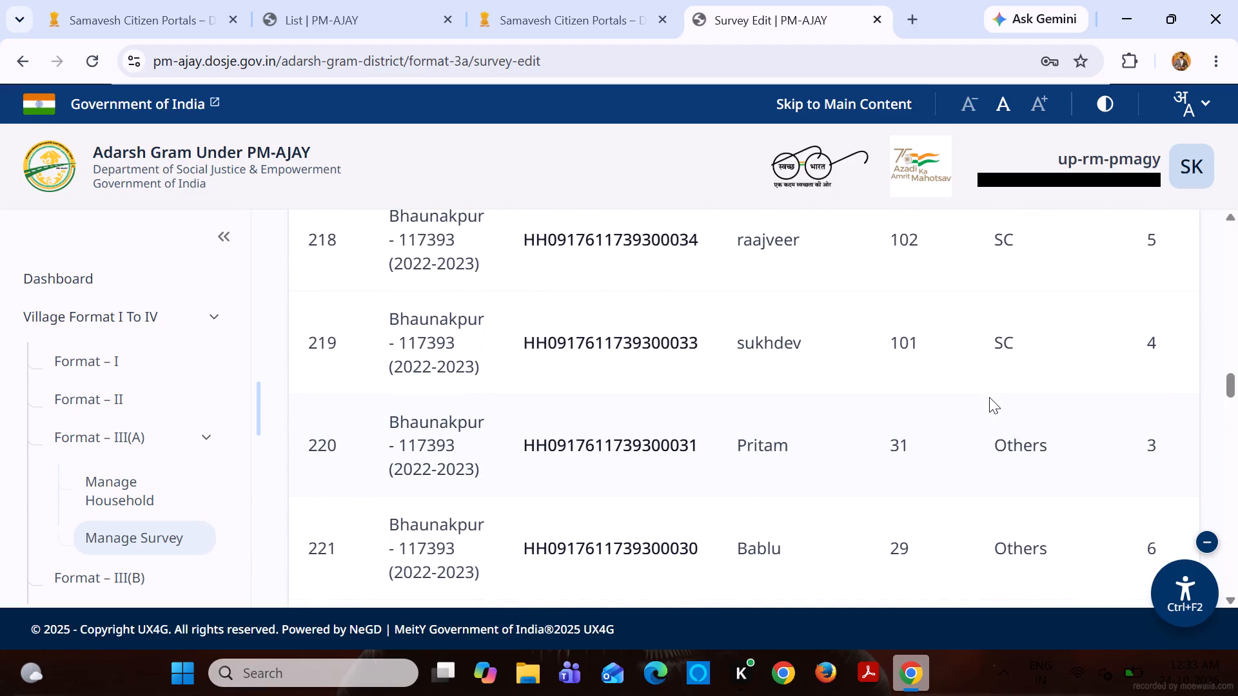
pyautogui.scroll(-5, 989, 397)
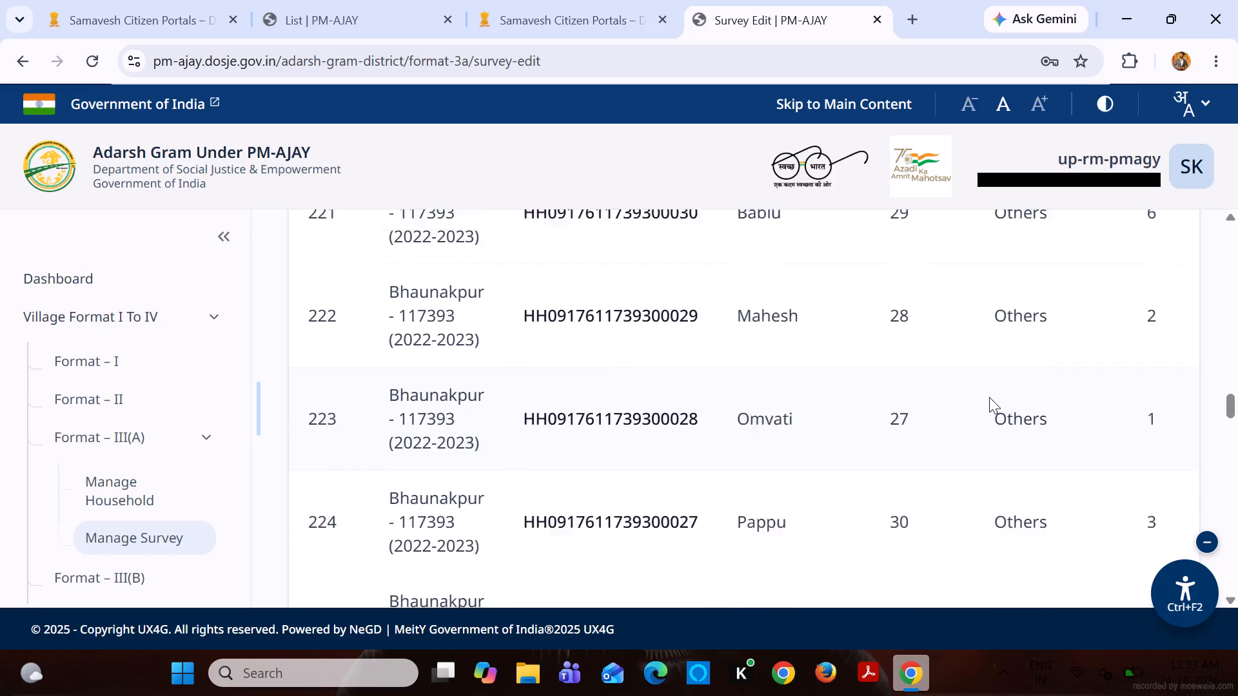
pyautogui.scroll(-1, 989, 397)
pyautogui.hscroll(-2, 1009, 314)
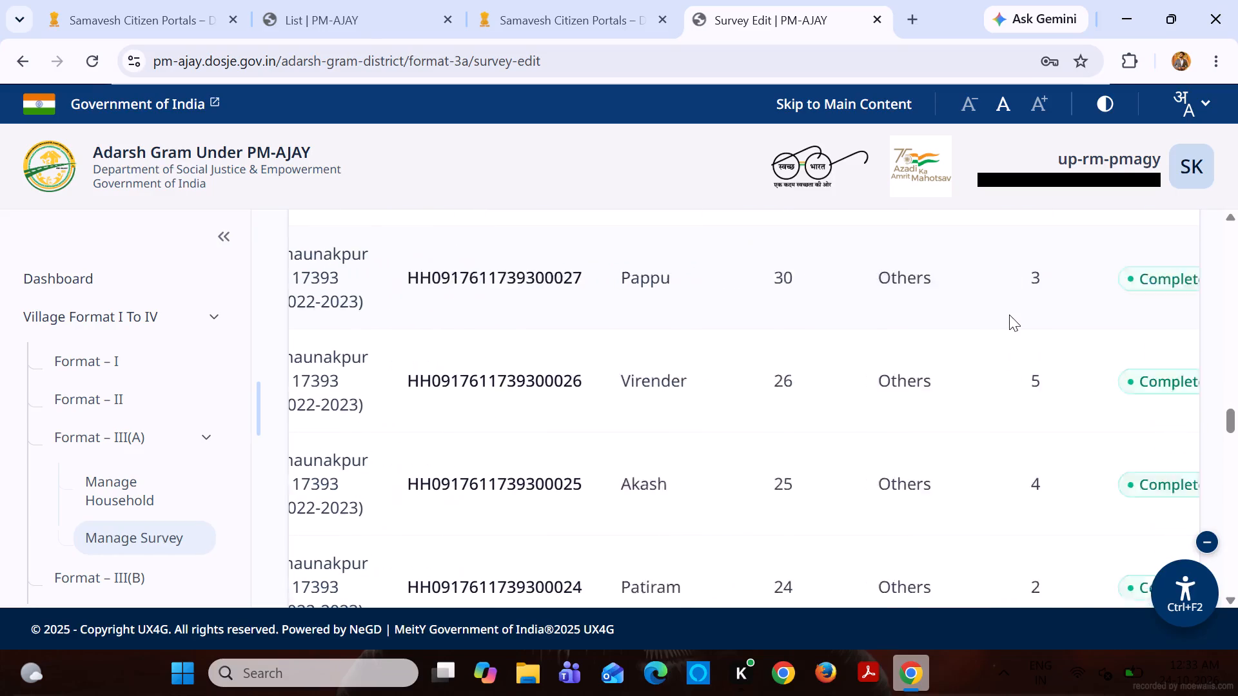
pyautogui.hscroll(-4, 1009, 314)
pyautogui.click(1159, 271)
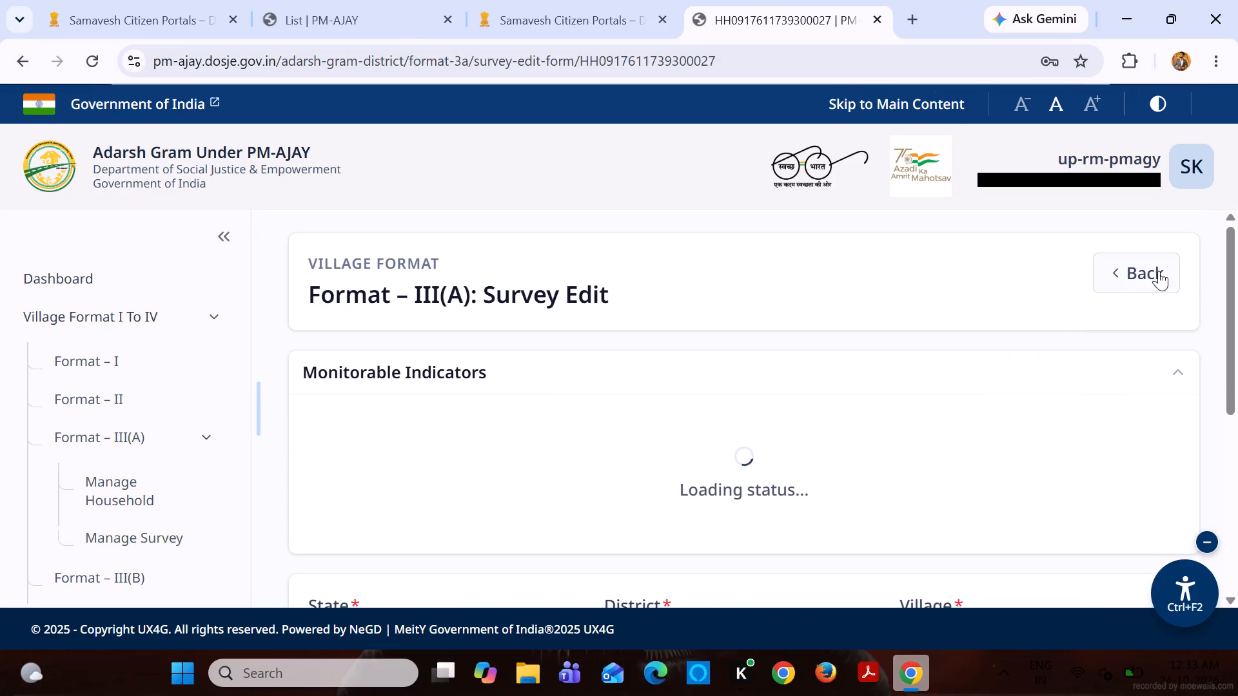
pyautogui.scroll(-5, 1013, 258)
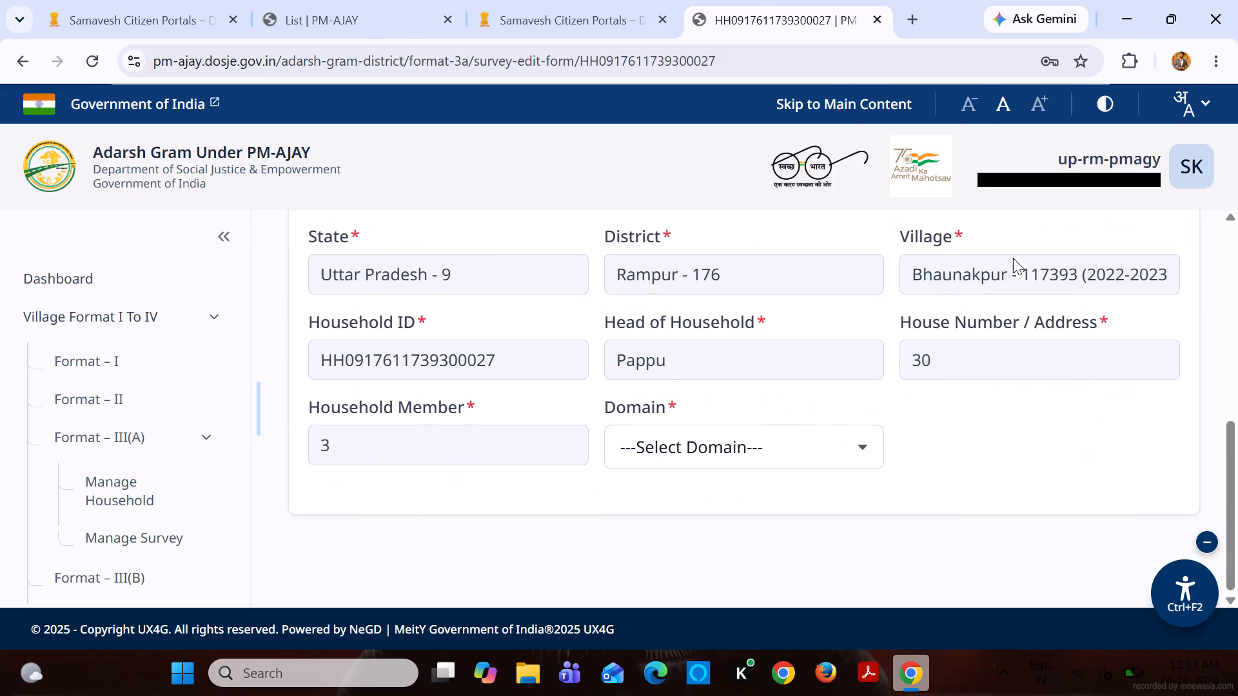
pyautogui.click(823, 440)
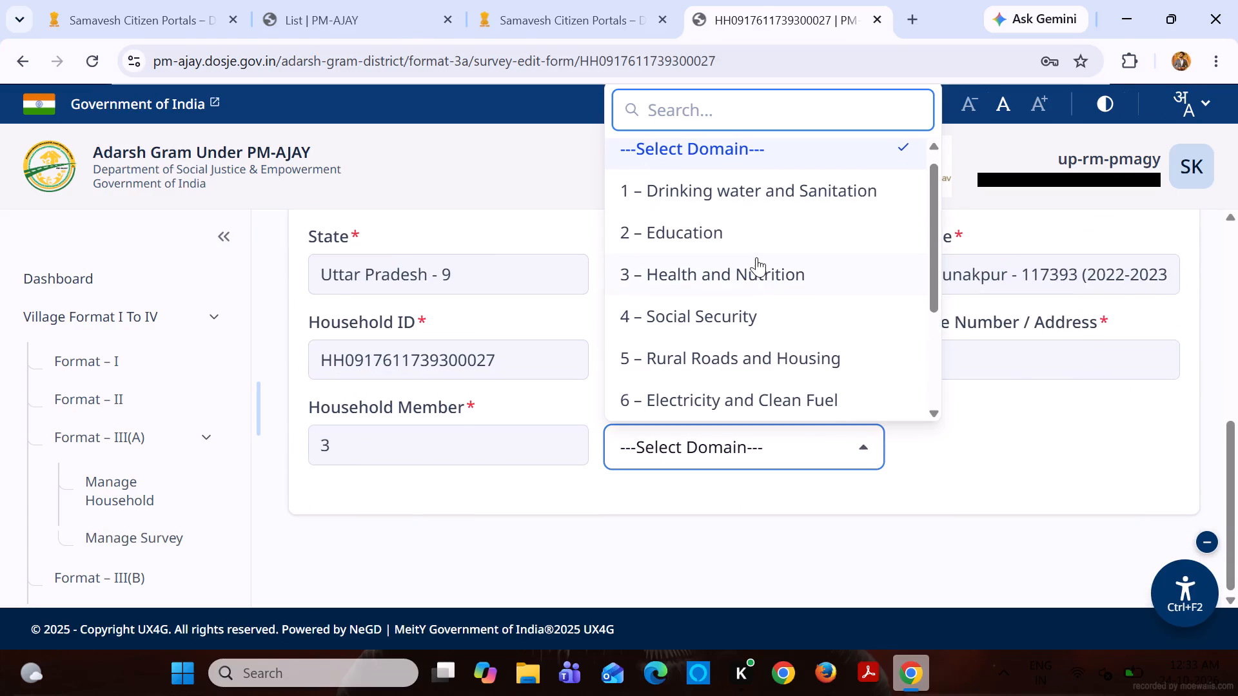
pyautogui.click(773, 238)
# Set house number 30's attendance to 1 child (18-23 years) in post higher secondary education under indicator 2.5.
pyautogui.scroll(-2, 825, 385)
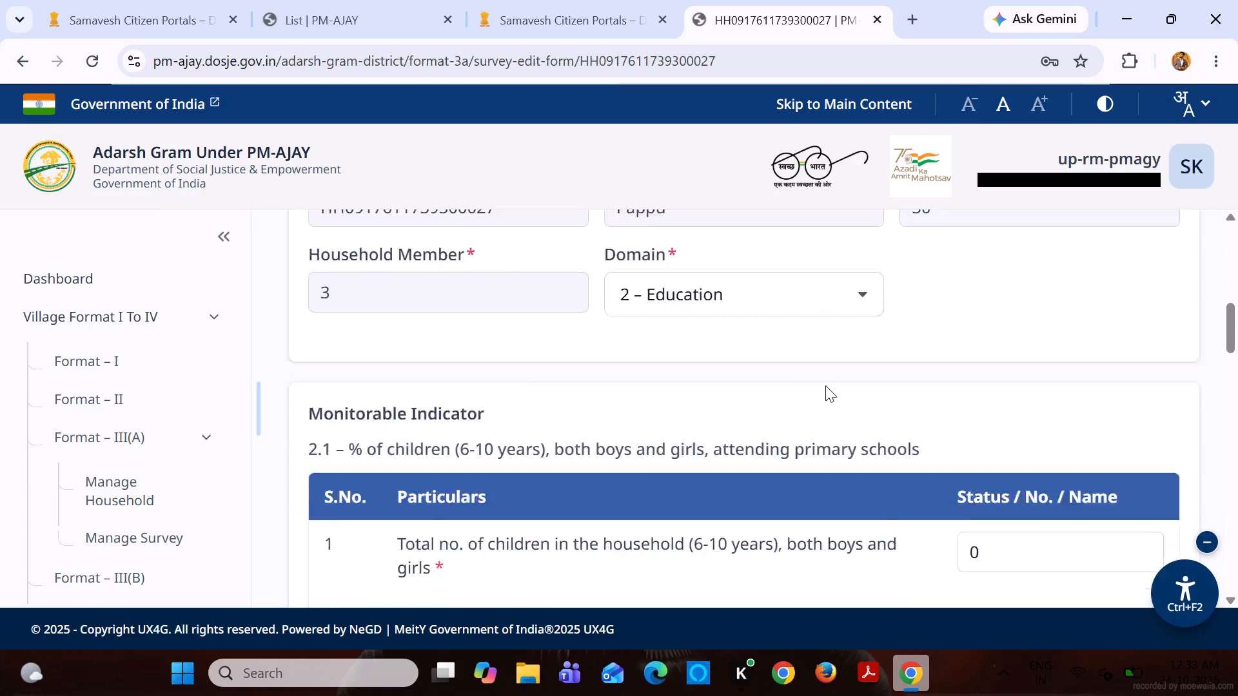
pyautogui.scroll(-2, 825, 385)
pyautogui.scroll(-9, 967, 425)
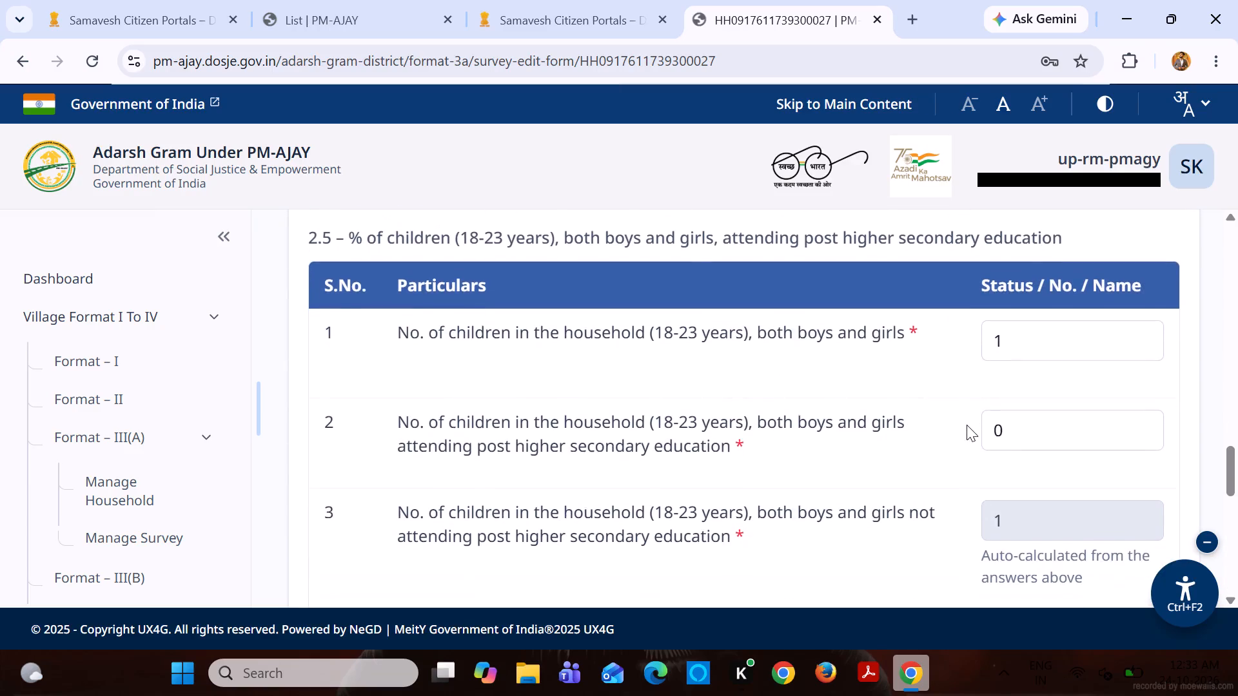
pyautogui.click(1037, 413)
pyautogui.press('BackSpace')
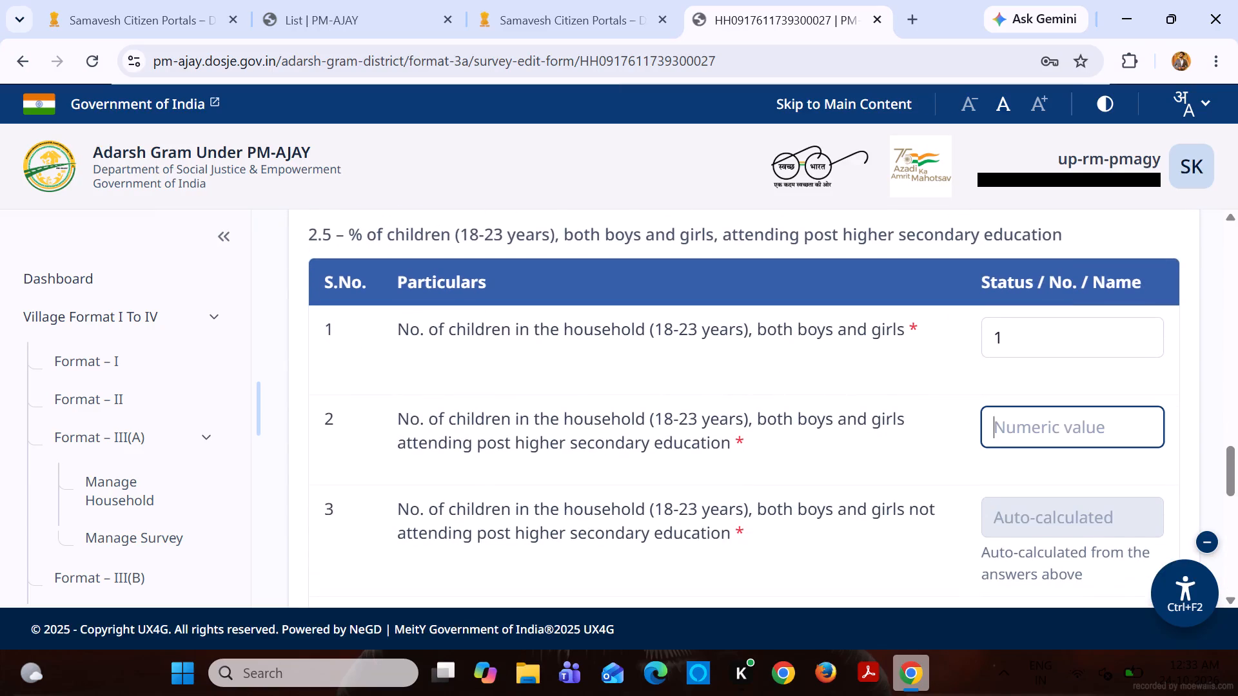
pyautogui.press('1')
# Save the Education answers of house number 30 and return to the household list.
pyautogui.scroll(-10, 1037, 413)
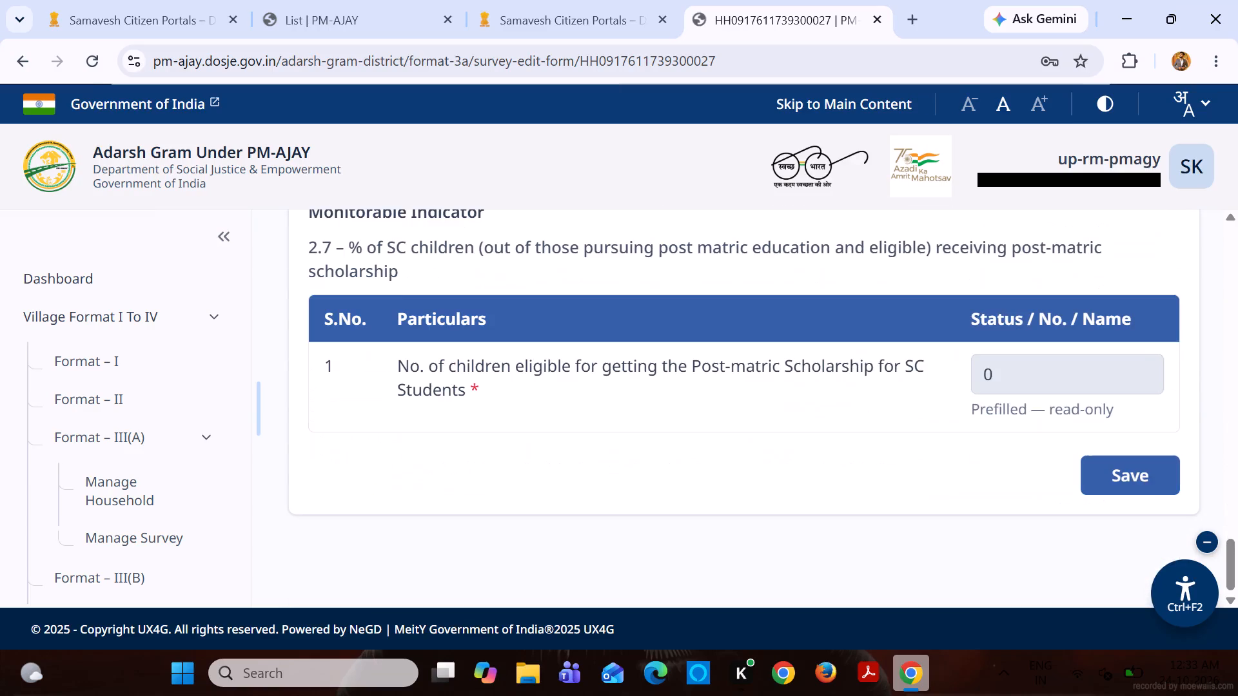
pyautogui.scroll(-2, 1037, 413)
pyautogui.click(1152, 491)
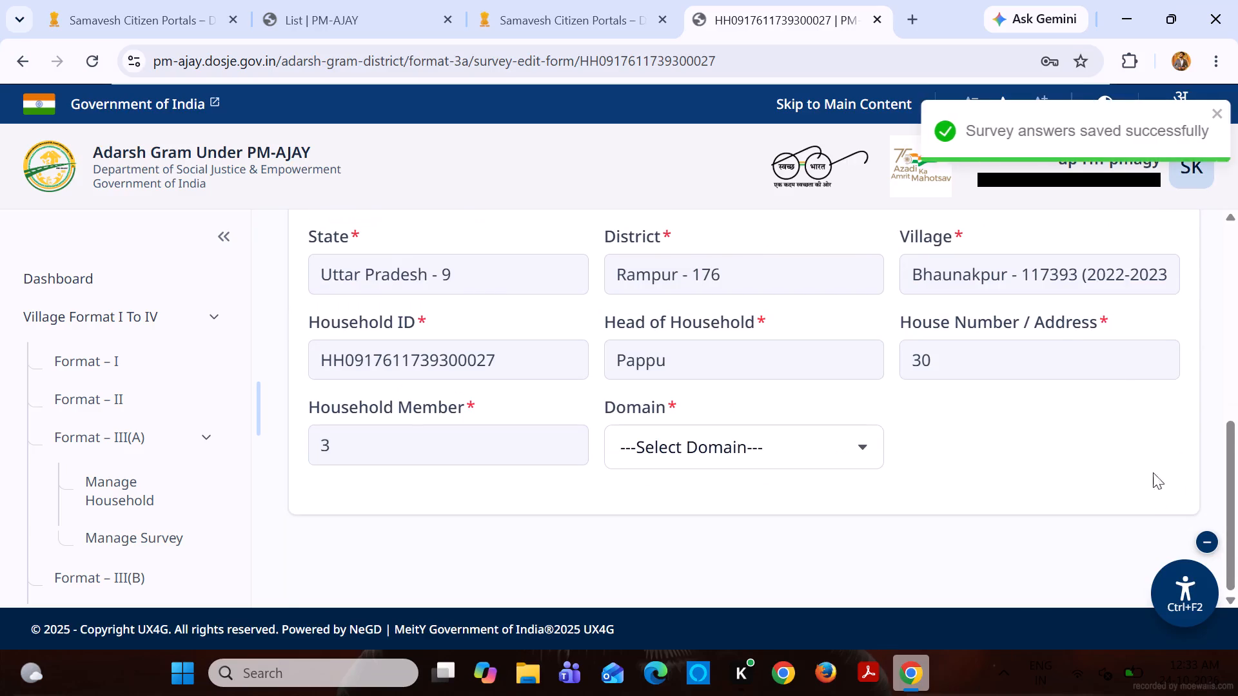
pyautogui.scroll(7, 1055, 342)
pyautogui.click(1129, 271)
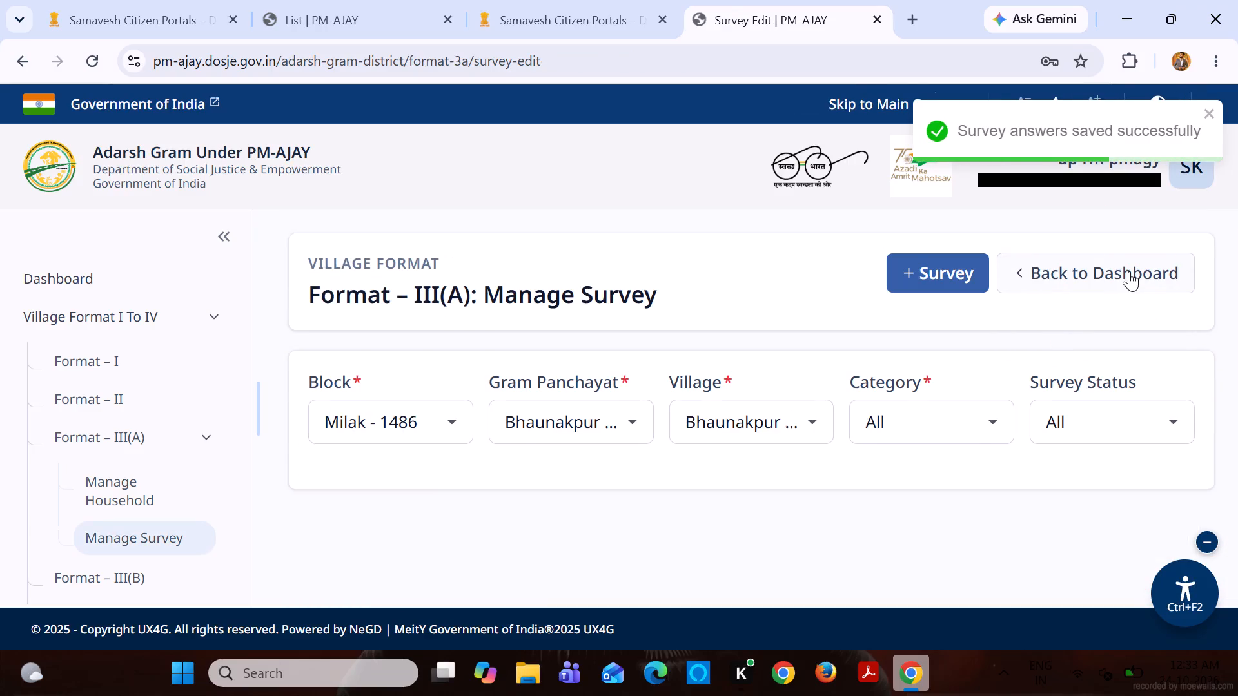
# Open the survey of house number 31 from page 3 of the household list and choose the domain 2 – Education.
pyautogui.scroll(-20, 970, 429)
pyautogui.scroll(-4, 970, 429)
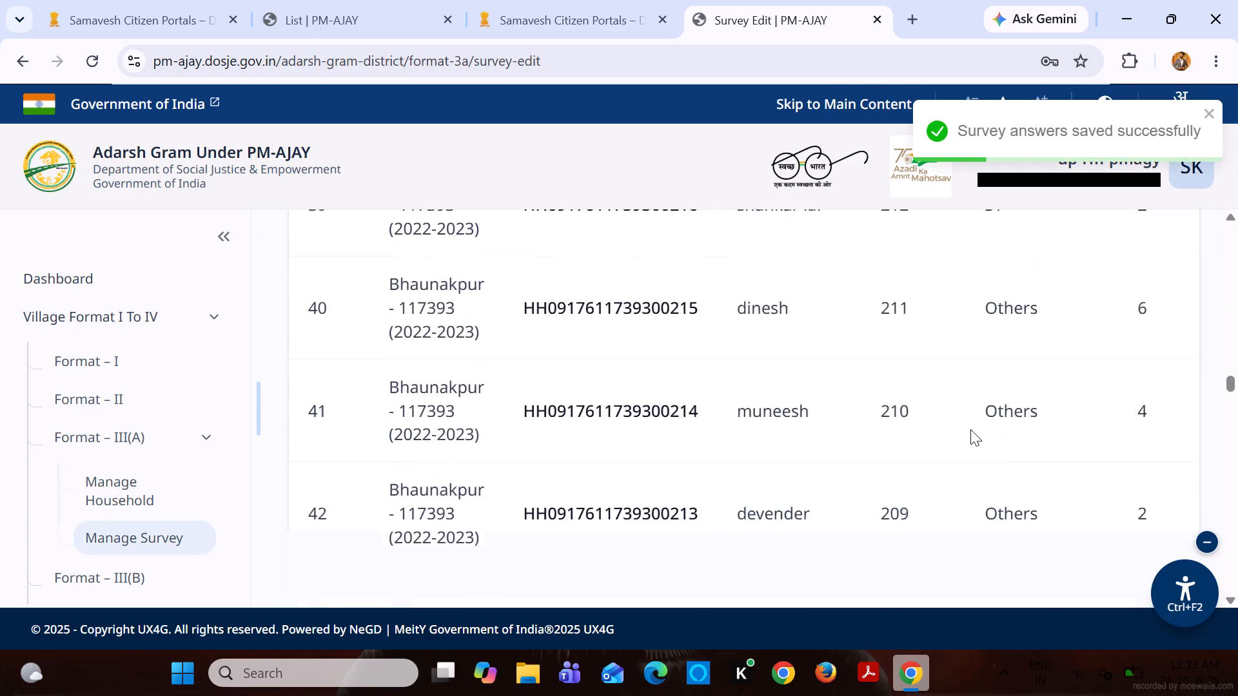
pyautogui.scroll(-16, 970, 429)
pyautogui.click(959, 476)
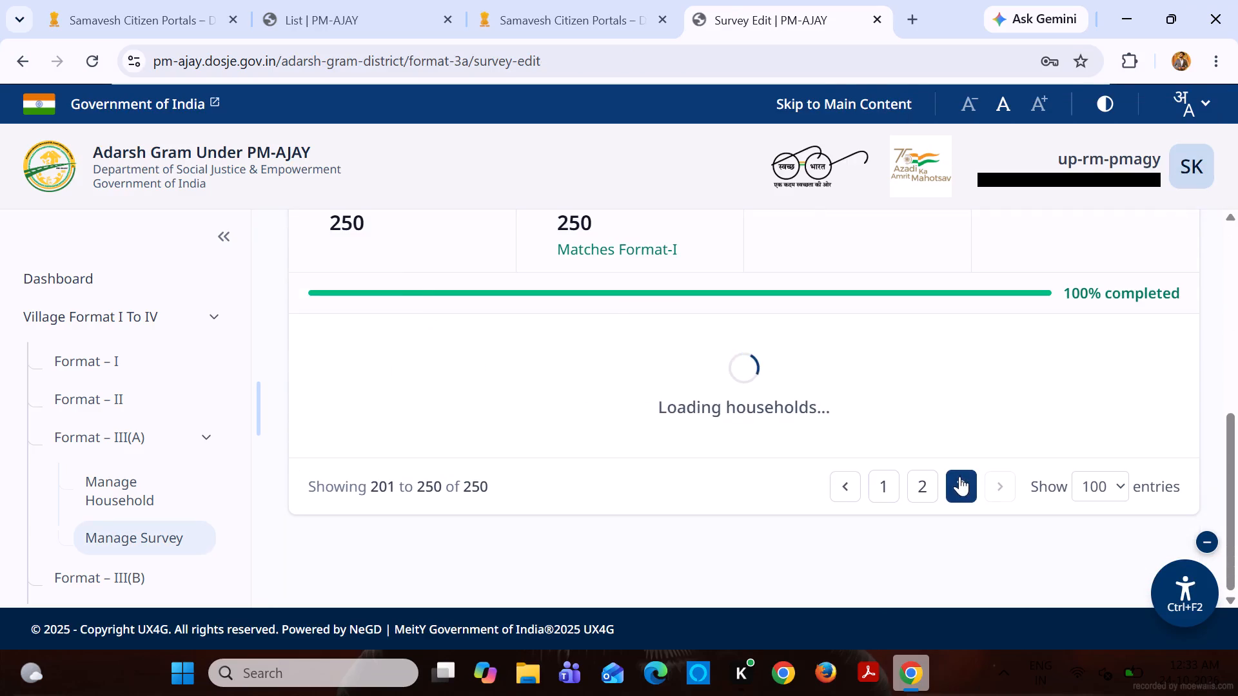
pyautogui.scroll(12, 1009, 387)
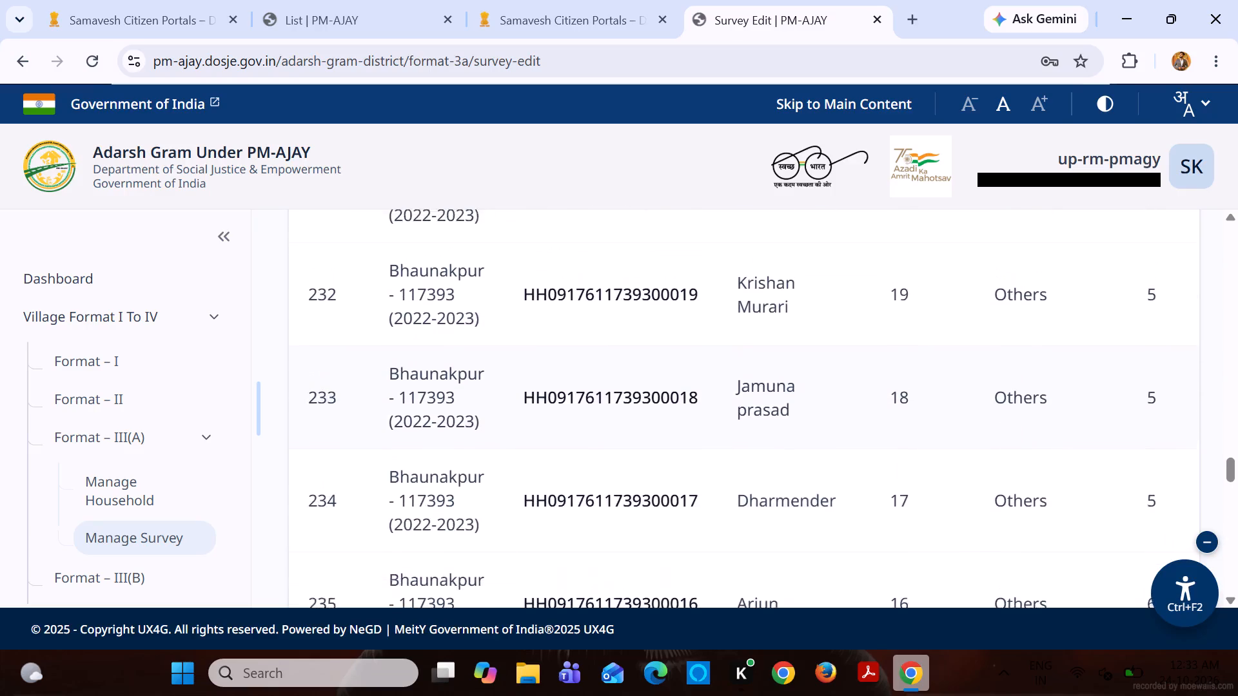
pyautogui.scroll(4, 1009, 387)
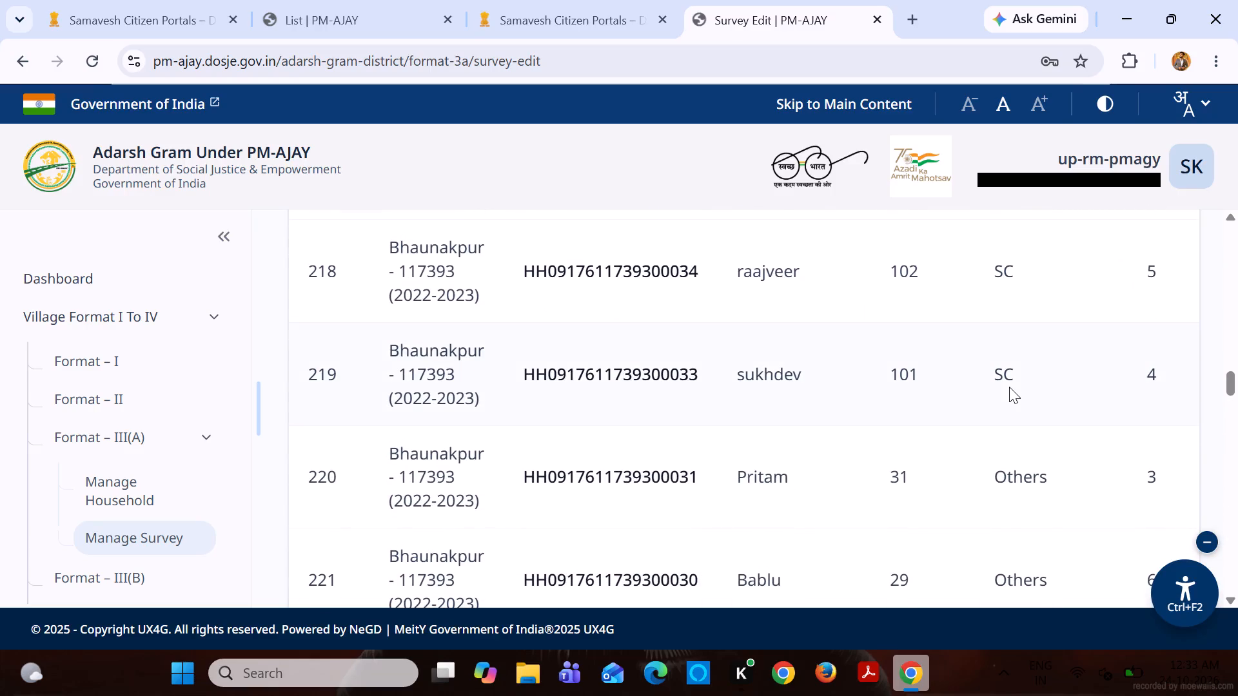
pyautogui.hscroll(-5, 963, 490)
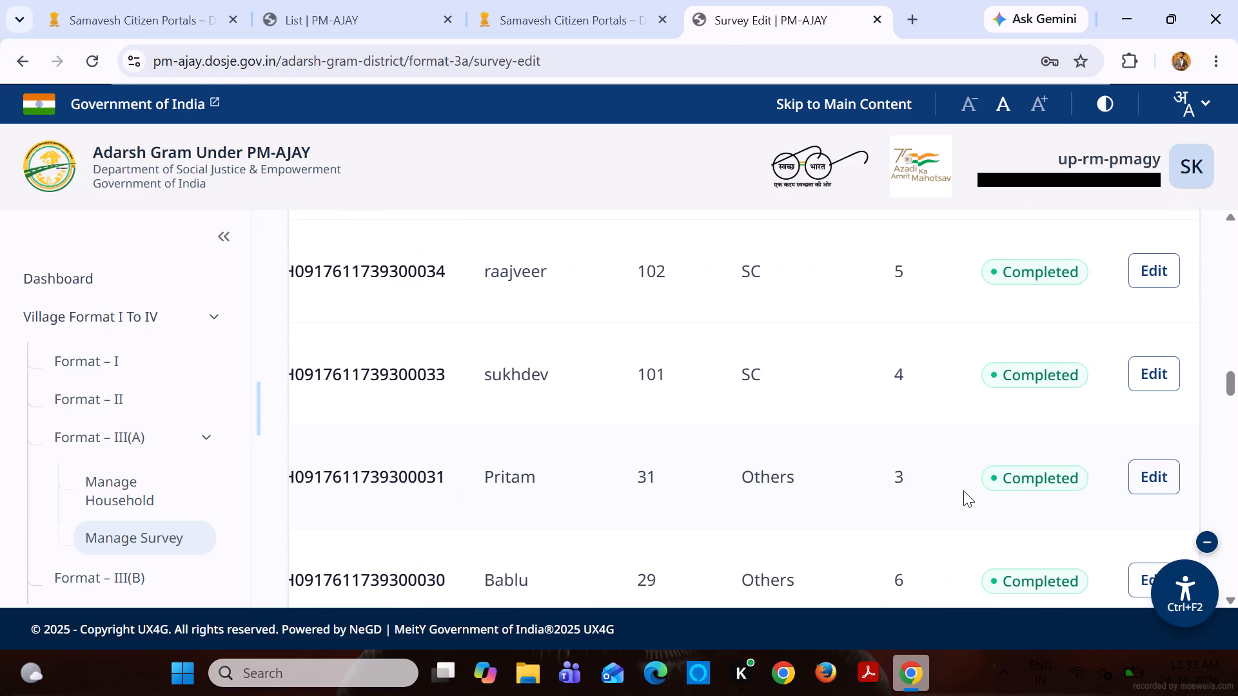
pyautogui.click(1142, 478)
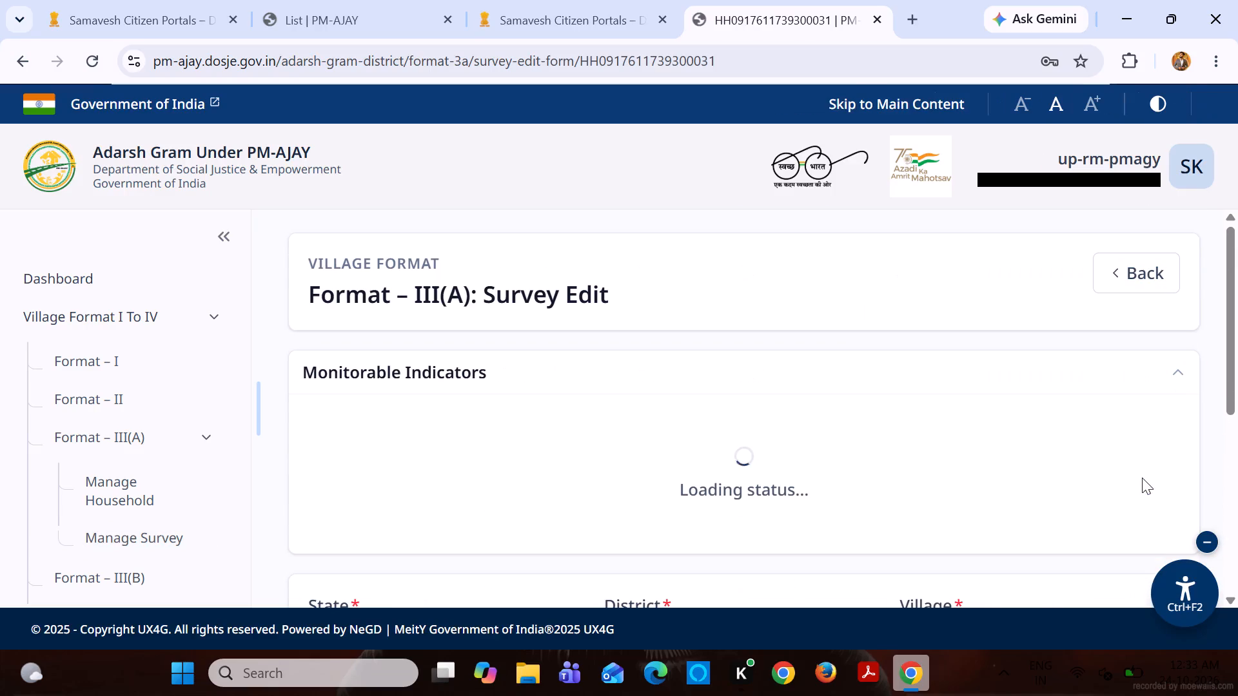
pyautogui.scroll(-9, 1019, 409)
pyautogui.click(857, 443)
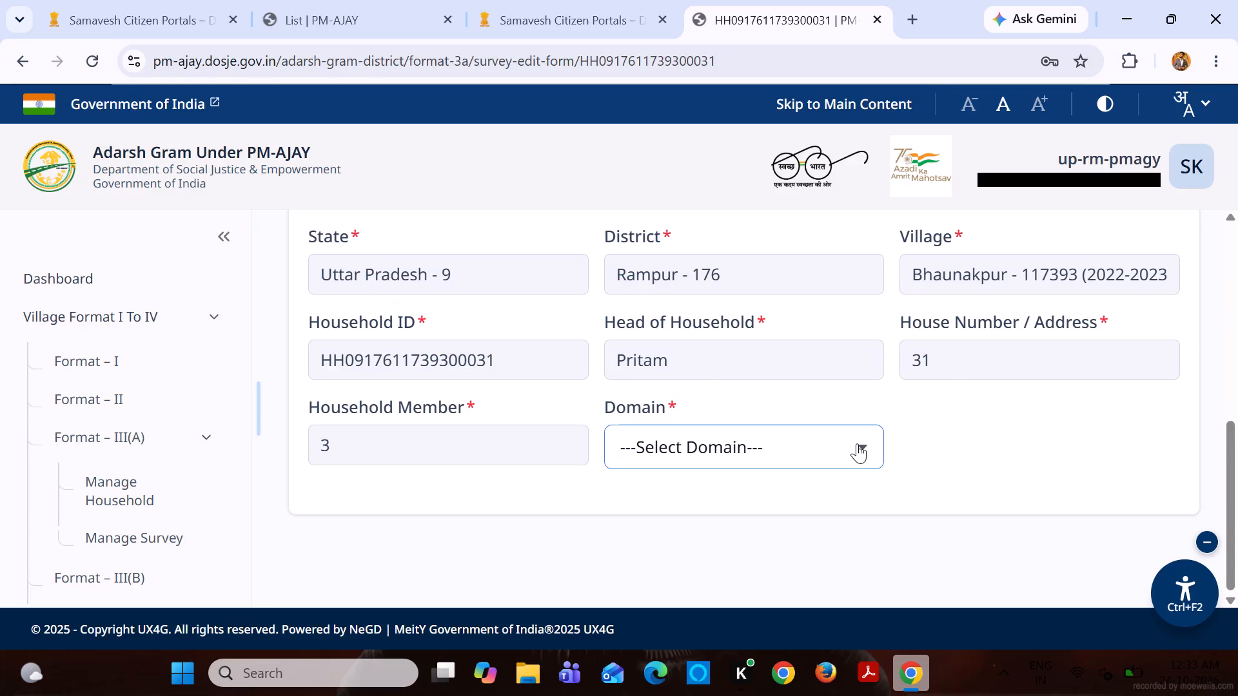
pyautogui.click(741, 243)
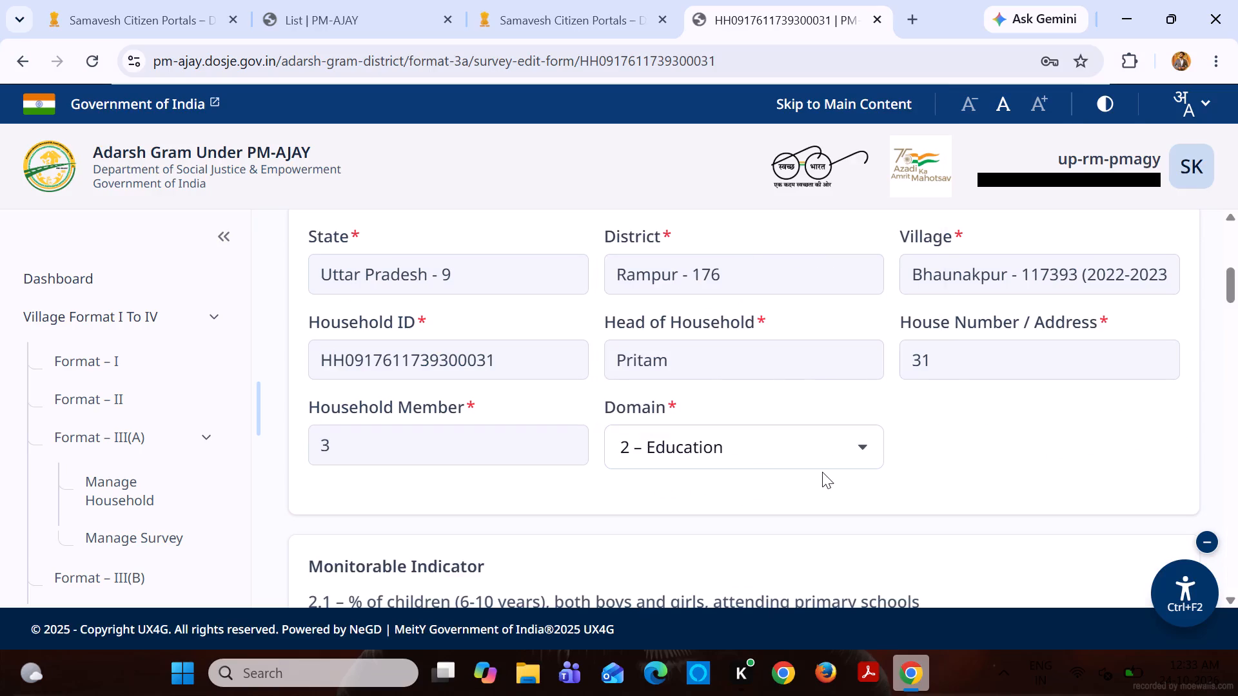
# Set house number 31's attendance to 1 child (6-10 years) in primary school under indicator 2.1.
pyautogui.scroll(-3, 822, 472)
pyautogui.click(1027, 461)
pyautogui.press('BackSpace')
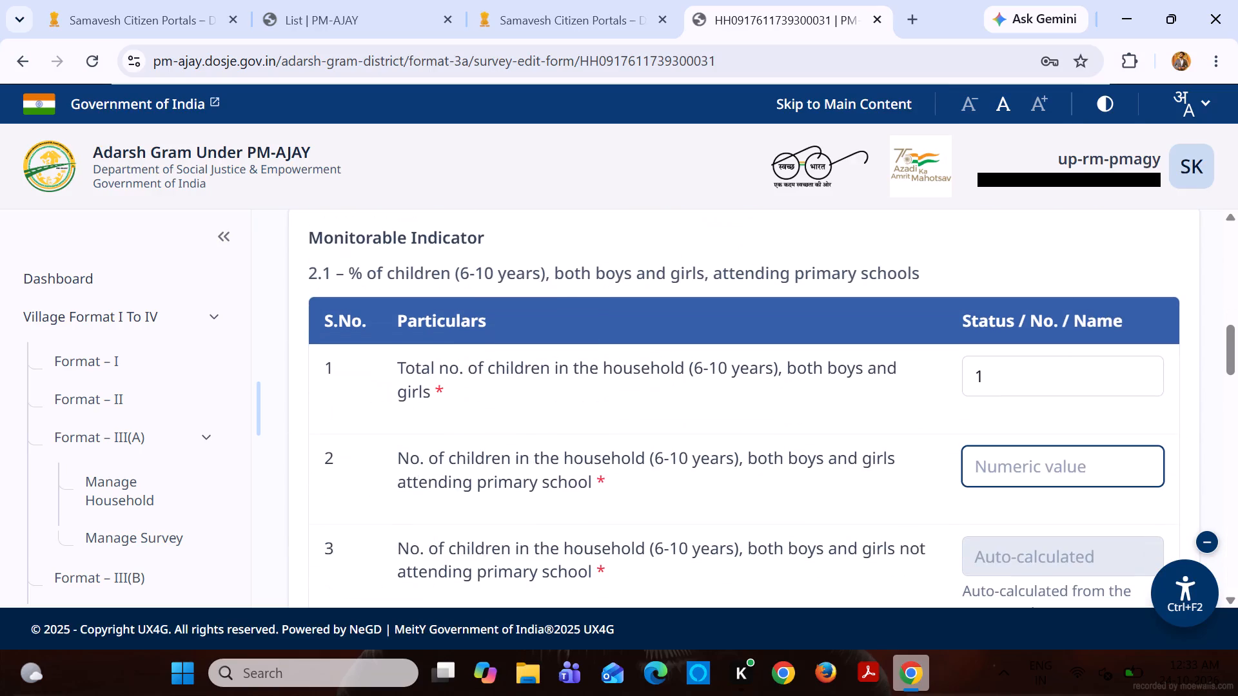
pyautogui.press('1')
# Save the Education answers of house number 31 and return to the household list.
pyautogui.scroll(-6, 1027, 461)
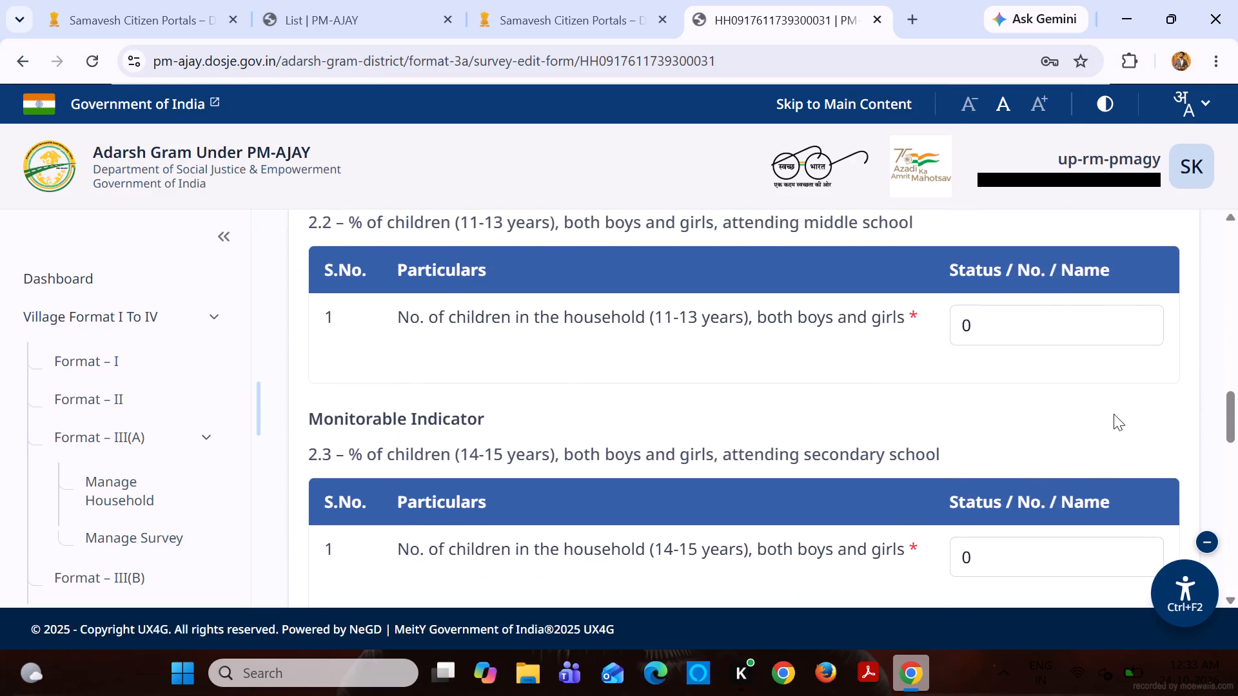
pyautogui.scroll(-10, 1114, 414)
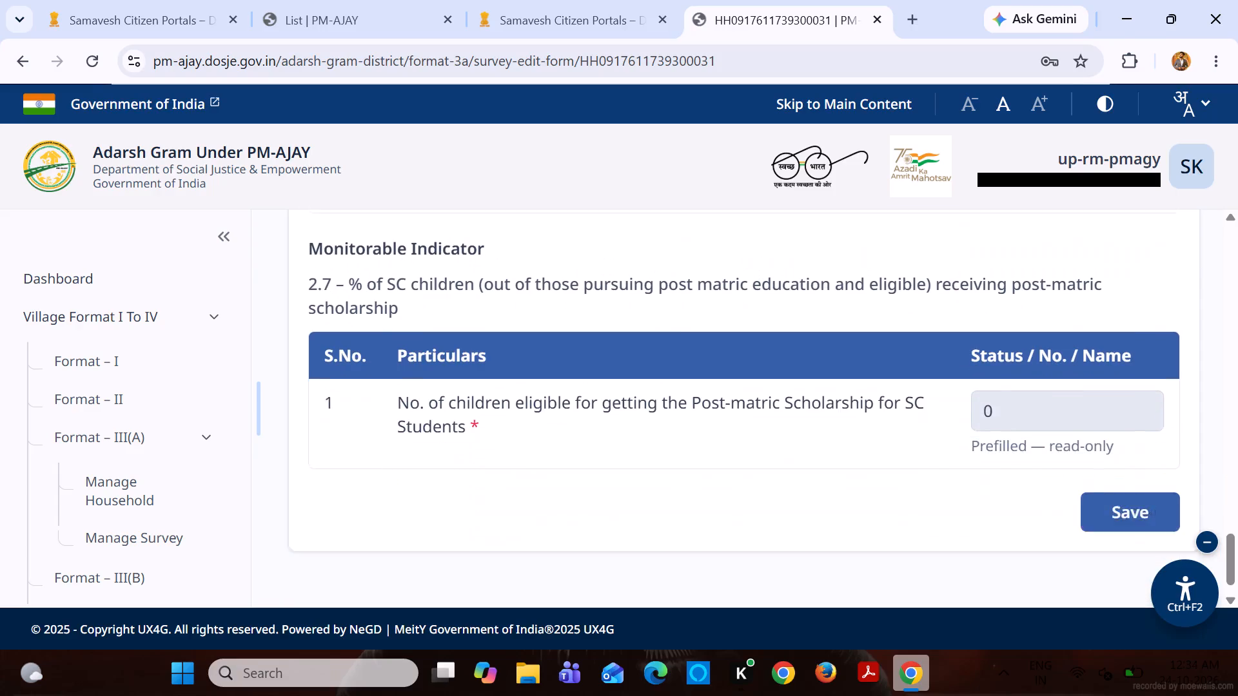
pyautogui.scroll(-1, 1114, 414)
pyautogui.click(1133, 471)
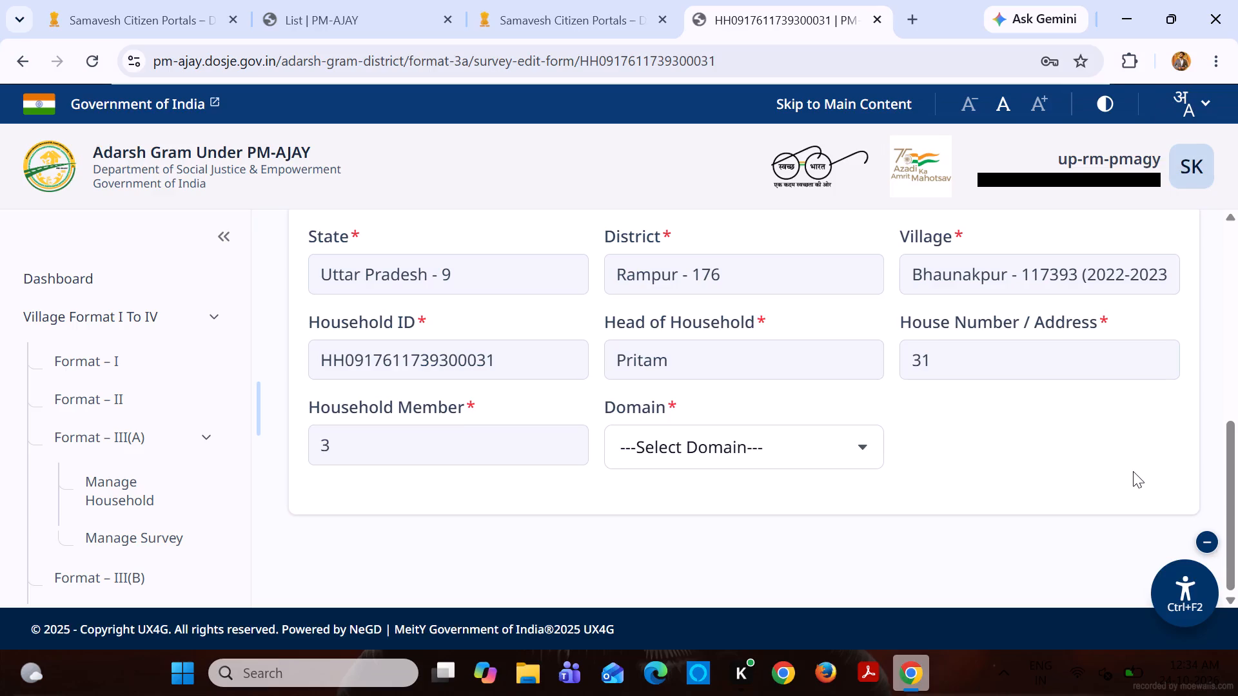
pyautogui.scroll(4, 1085, 382)
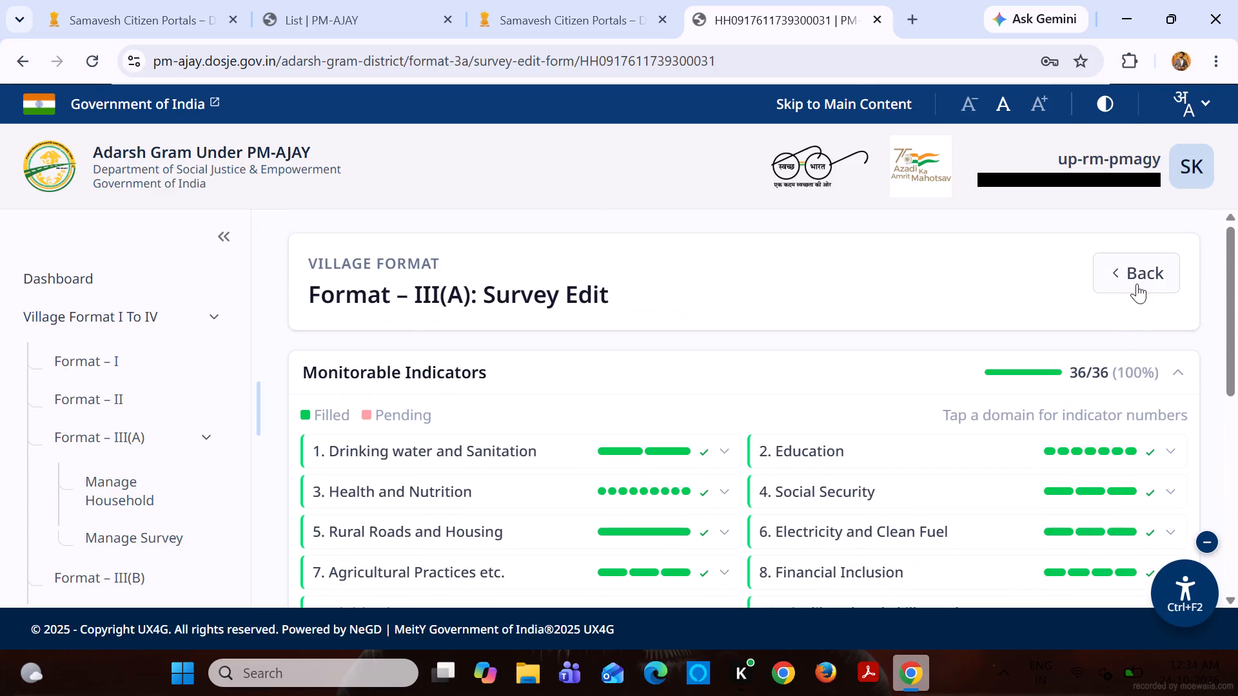
pyautogui.click(1137, 284)
# Open the survey of house number 107 from page 3 of the household list and choose the domain 2 – Education.
pyautogui.scroll(-5, 1090, 348)
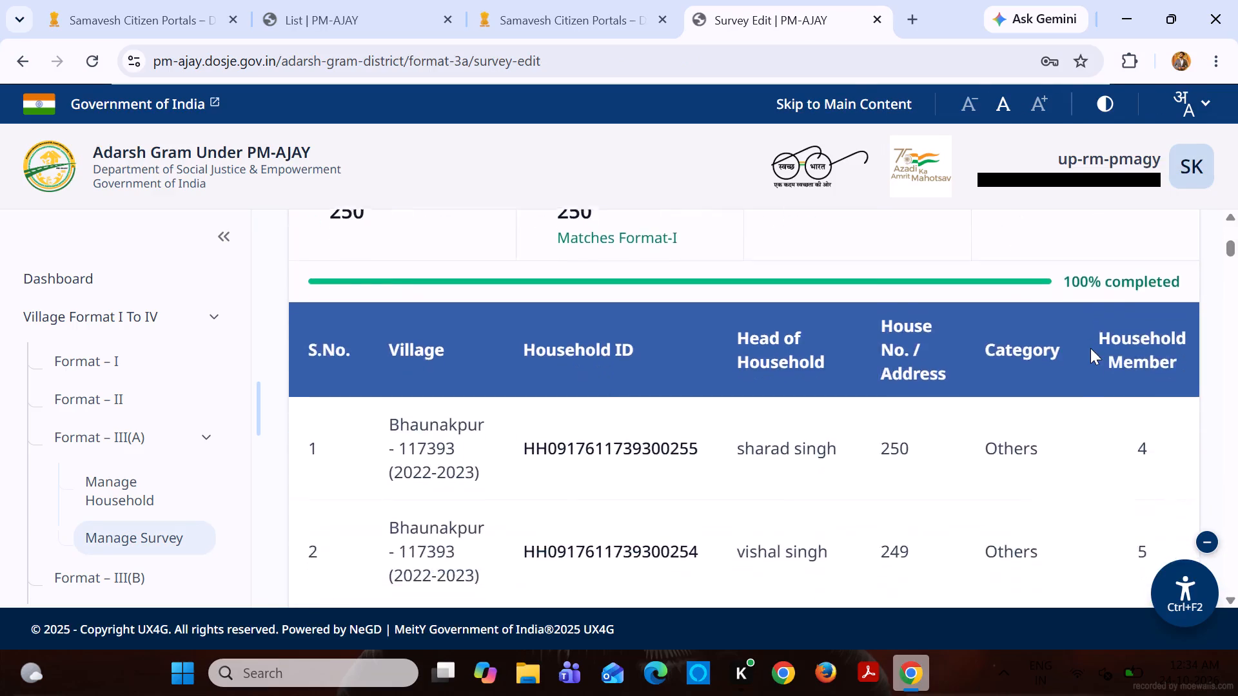
pyautogui.scroll(-18, 1090, 348)
pyautogui.scroll(-7, 1090, 348)
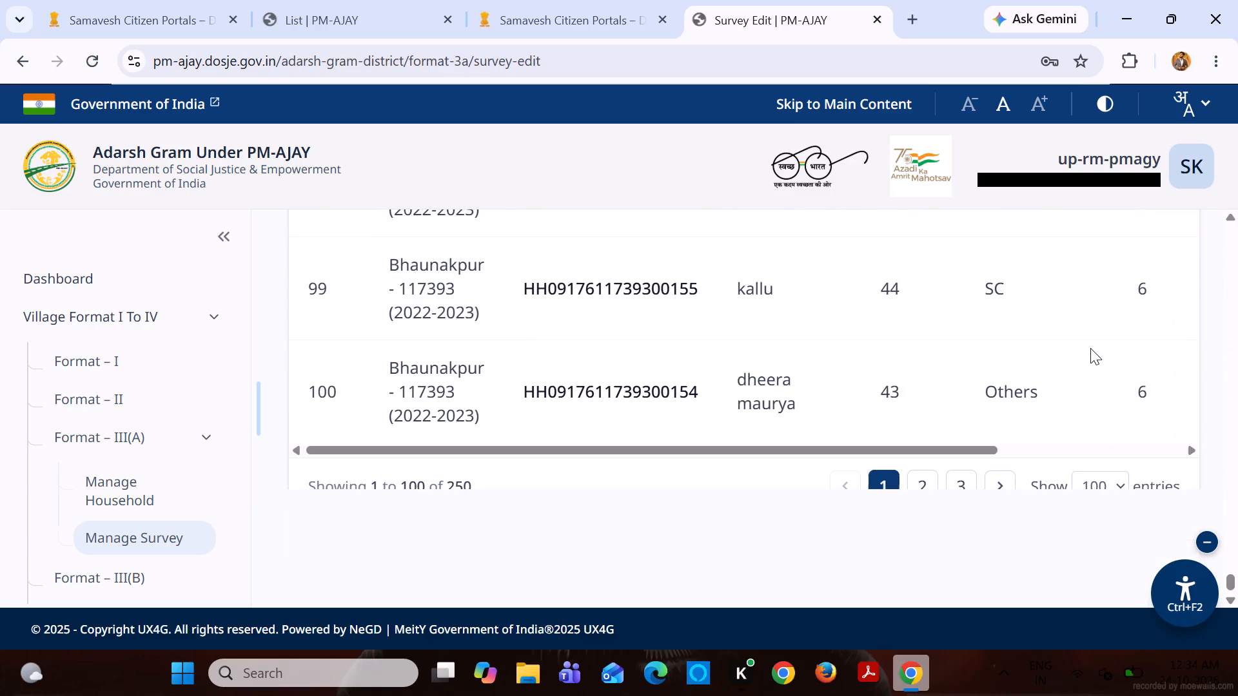
pyautogui.click(965, 487)
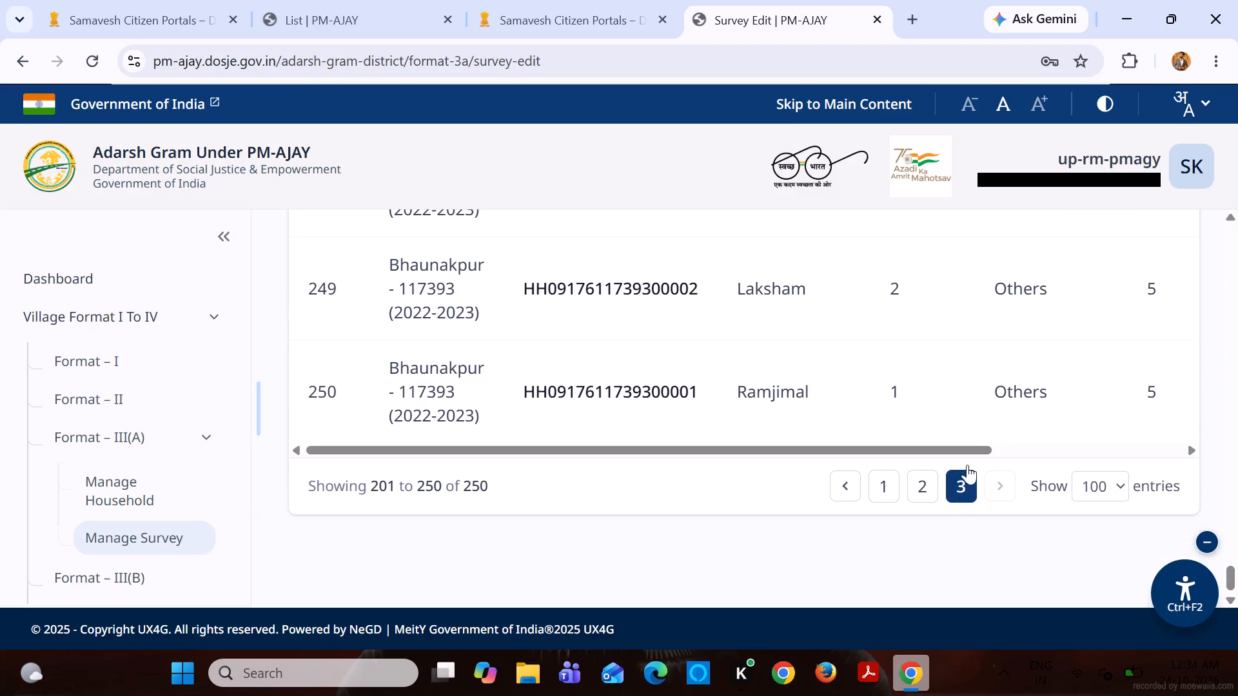
pyautogui.scroll(14, 947, 403)
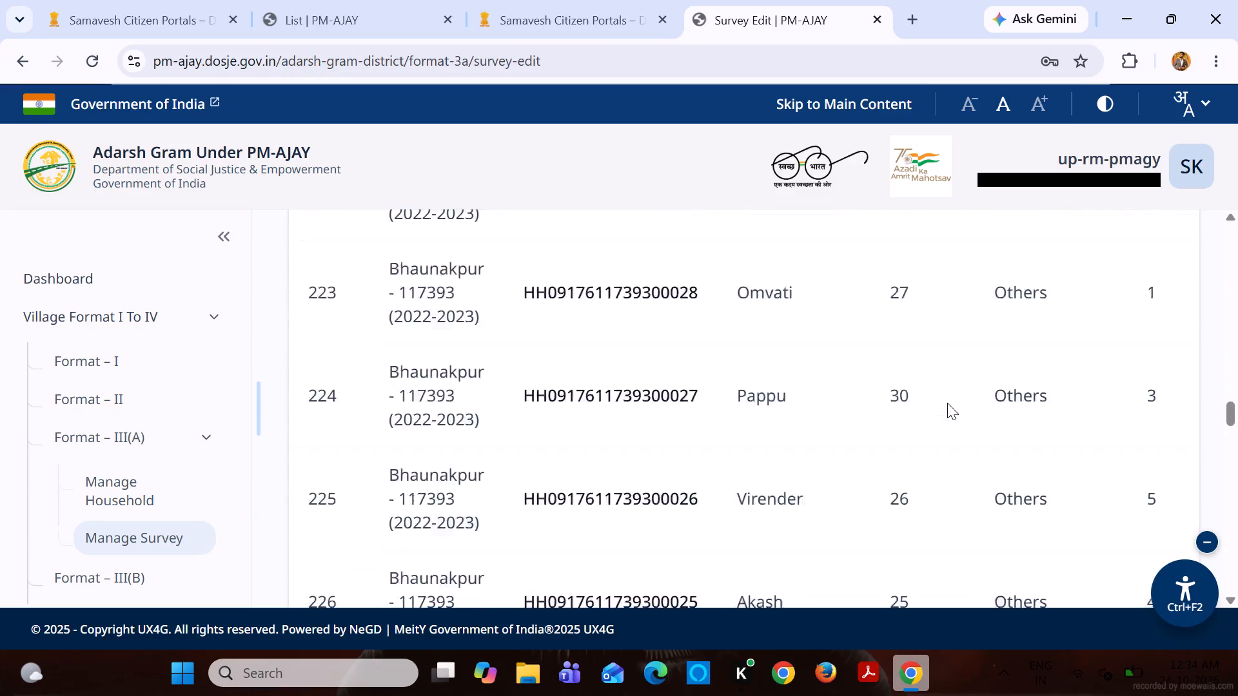
pyautogui.scroll(2, 947, 403)
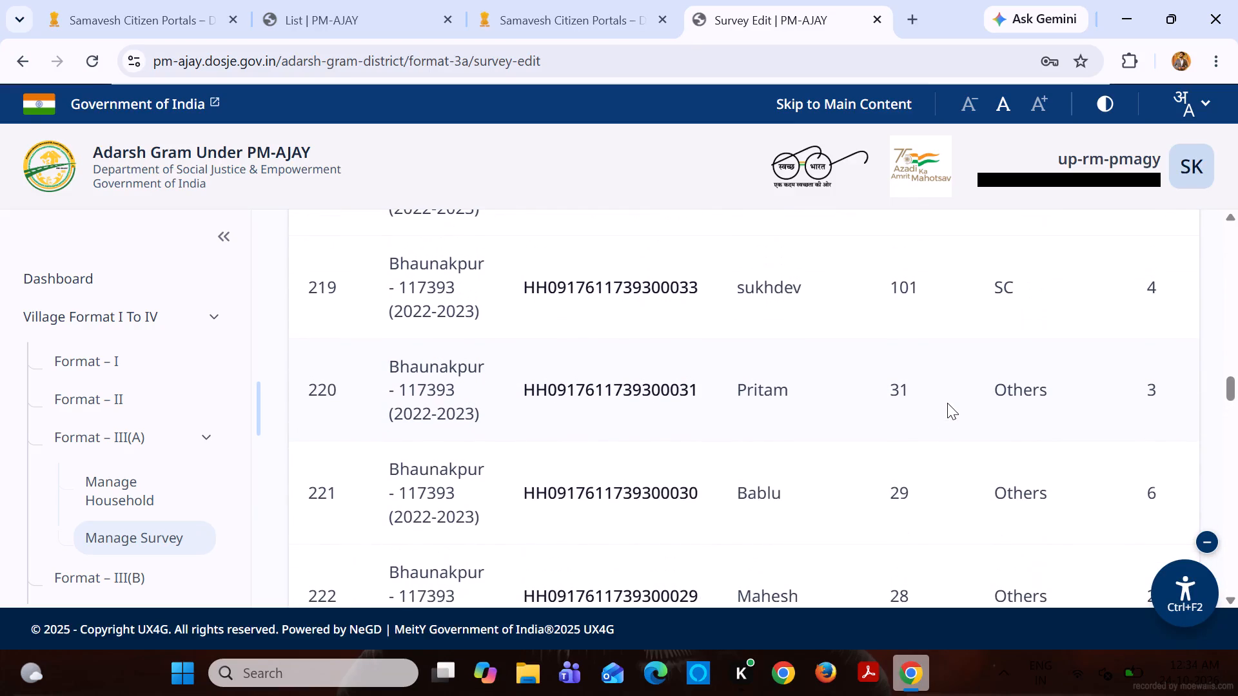
pyautogui.scroll(5, 947, 403)
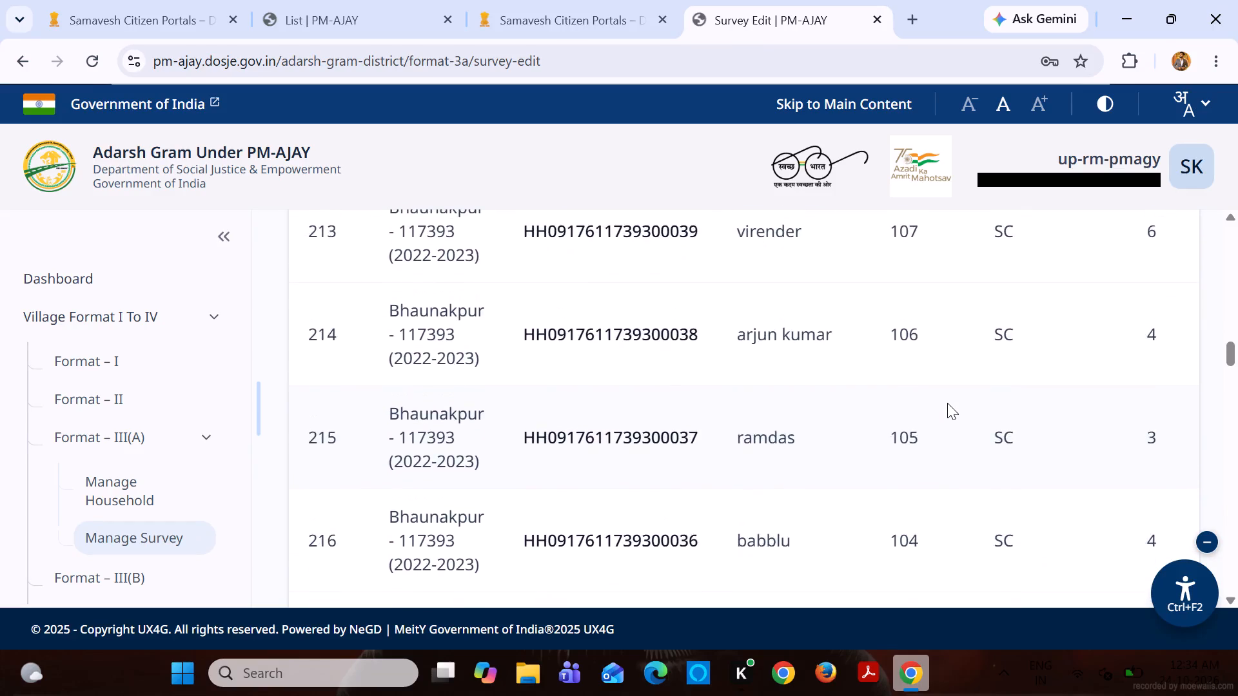
pyautogui.scroll(1, 947, 403)
pyautogui.hscroll(-4, 947, 403)
pyautogui.scroll(-2, 947, 403)
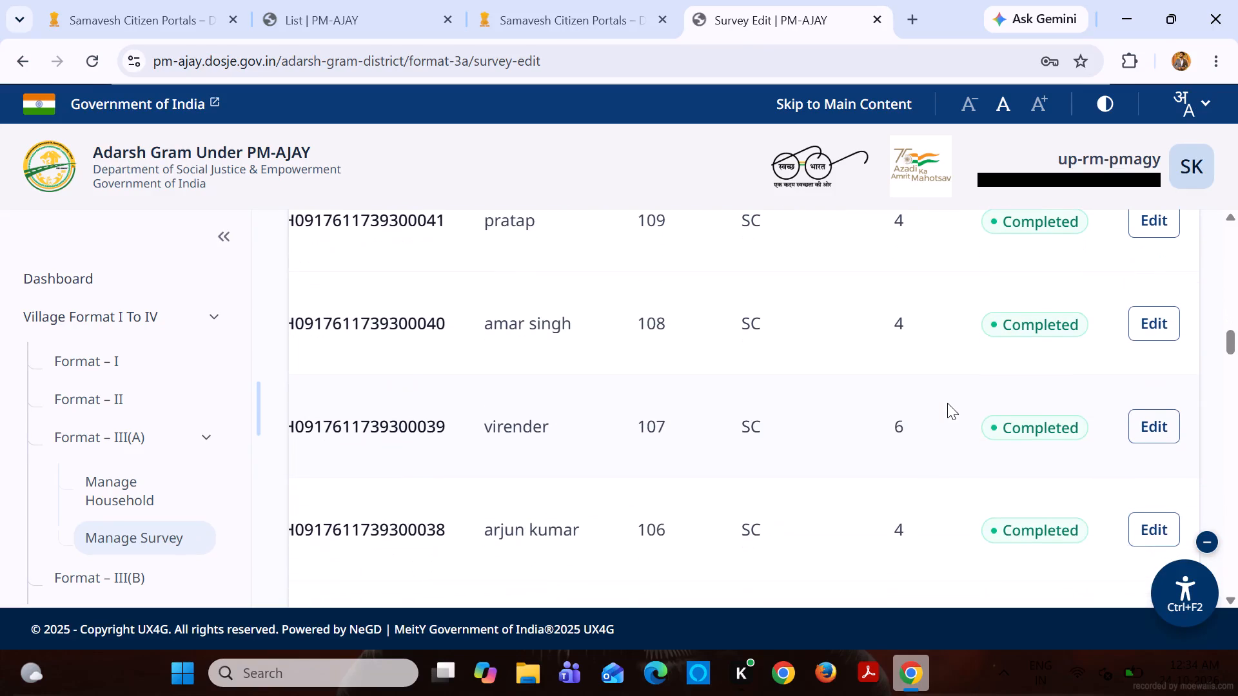
pyautogui.click(1141, 430)
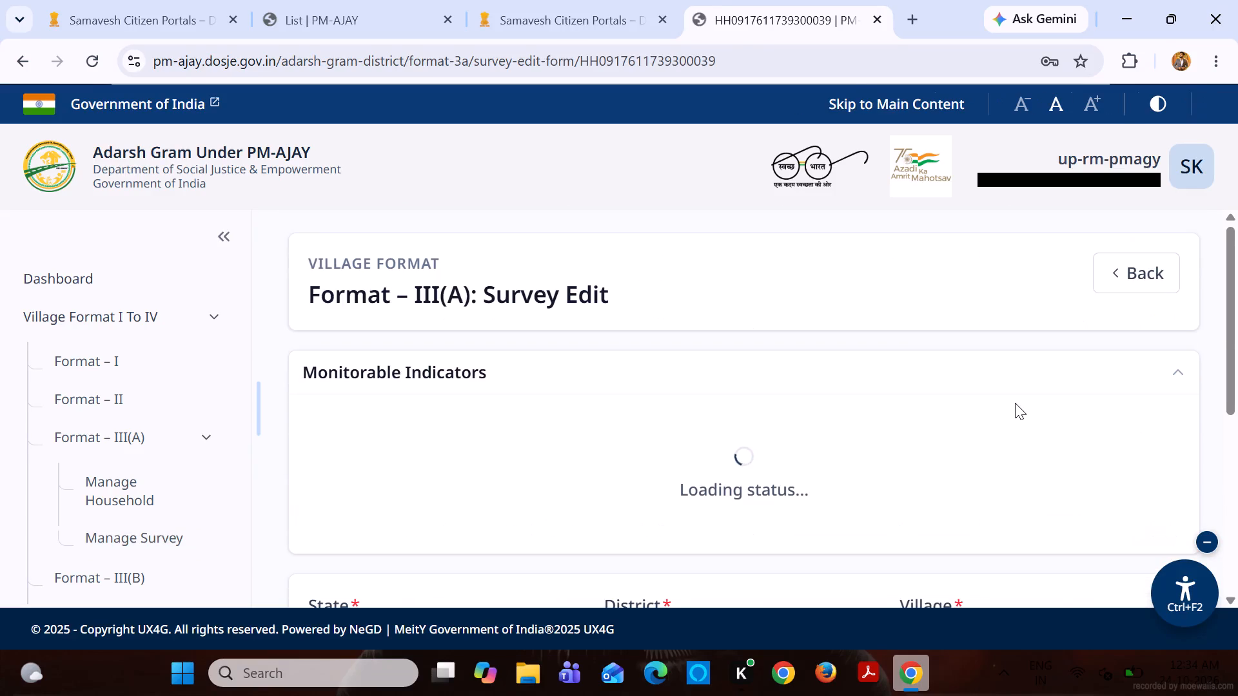
pyautogui.scroll(-7, 1015, 403)
pyautogui.click(851, 429)
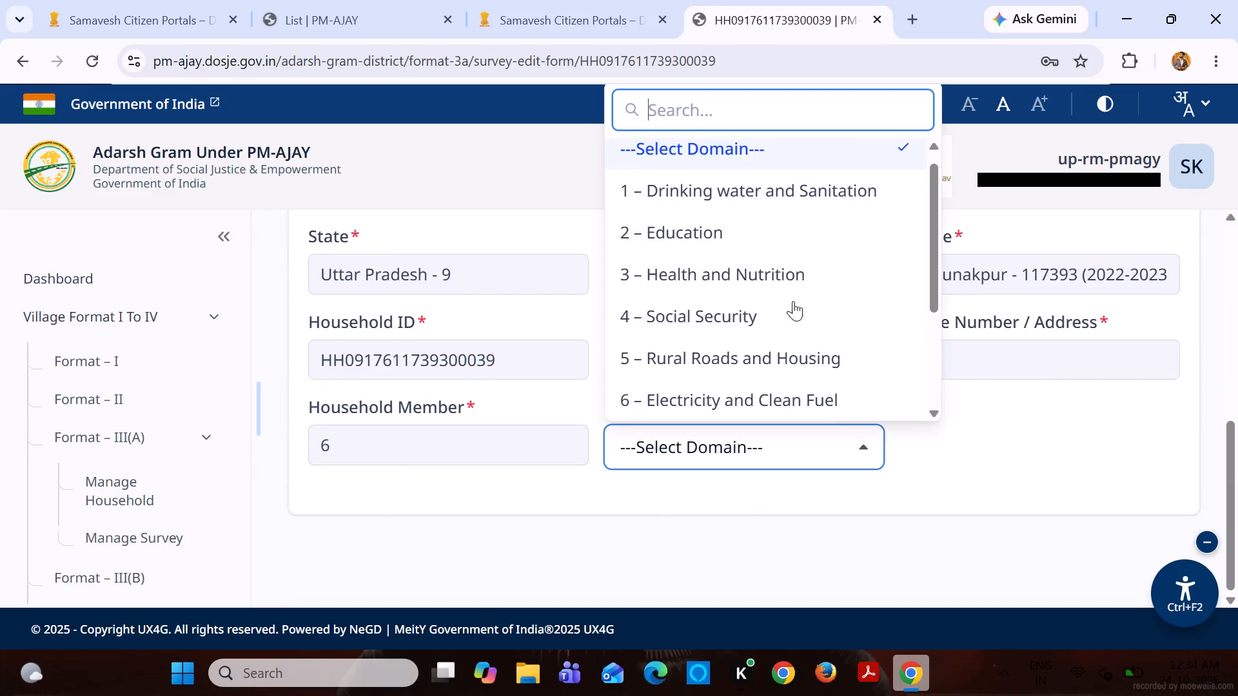
pyautogui.click(767, 233)
# Set house number 107's attendance to 1 child each in primary (2.1), middle (2.2) and higher secondary school (2.4).
pyautogui.scroll(-3, 888, 372)
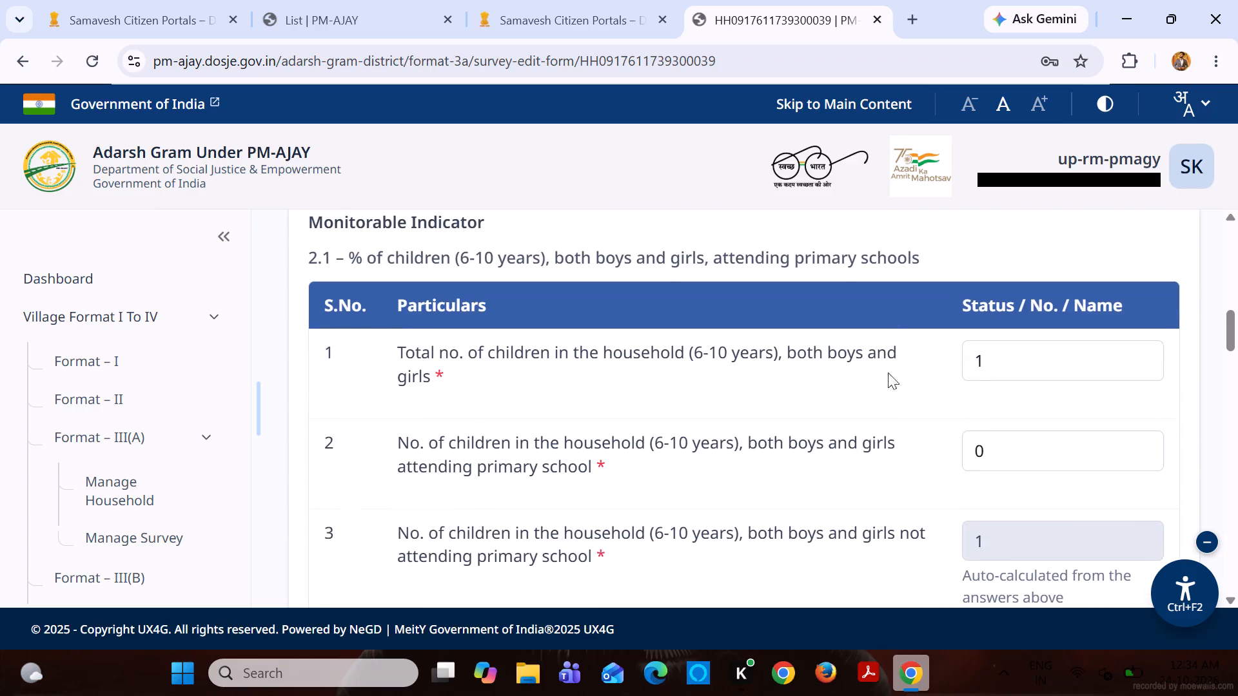
pyautogui.click(1037, 458)
pyautogui.press('BackSpace')
pyautogui.press('1')
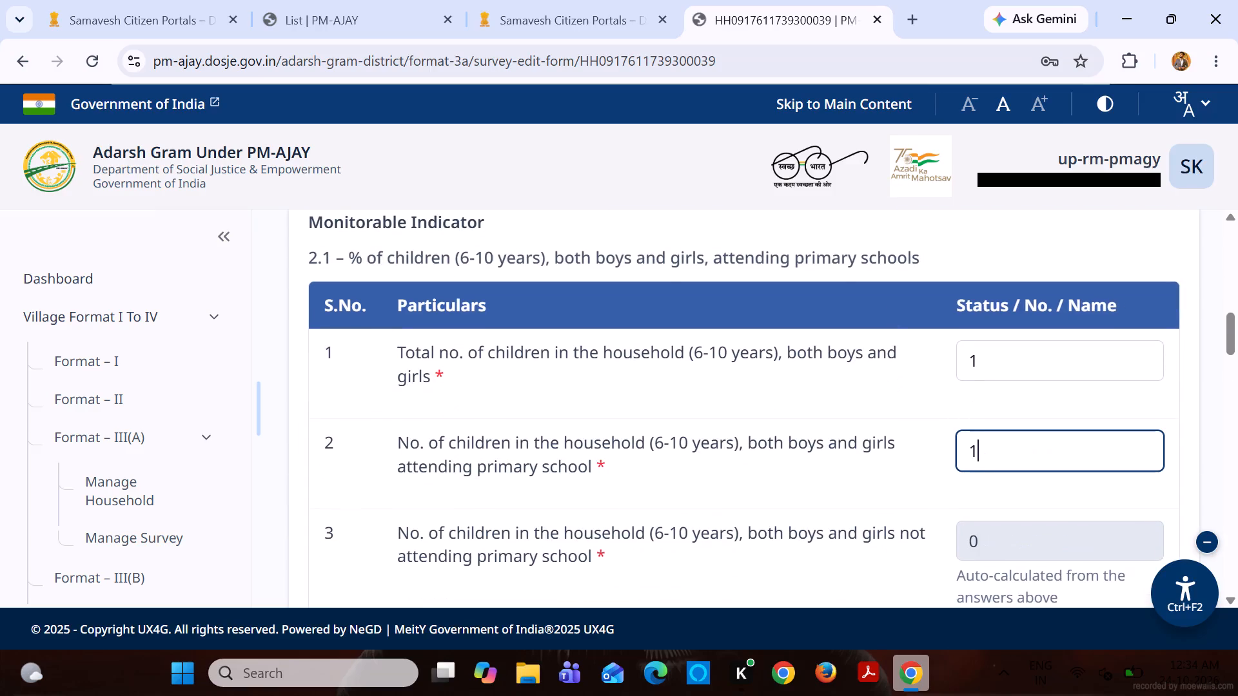
pyautogui.scroll(-6, 1037, 458)
pyautogui.click(1086, 436)
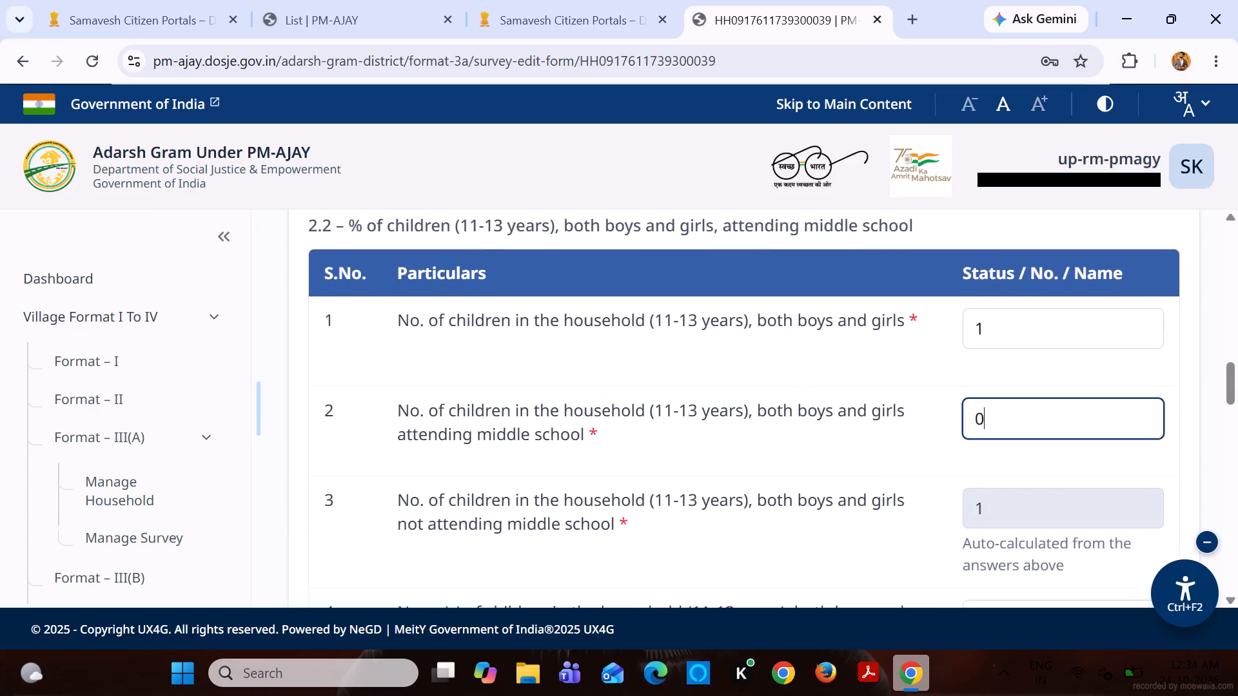
pyautogui.press('BackSpace')
pyautogui.press('1')
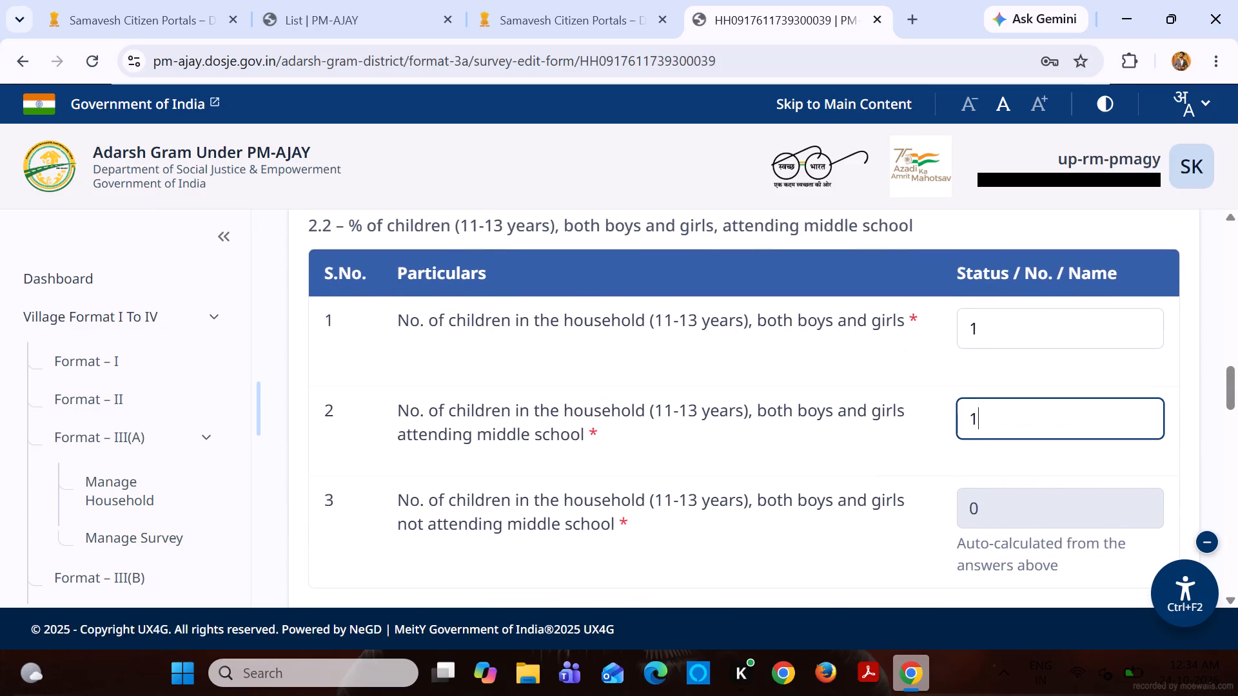
pyautogui.scroll(-4, 1086, 436)
pyautogui.scroll(-4, 1147, 498)
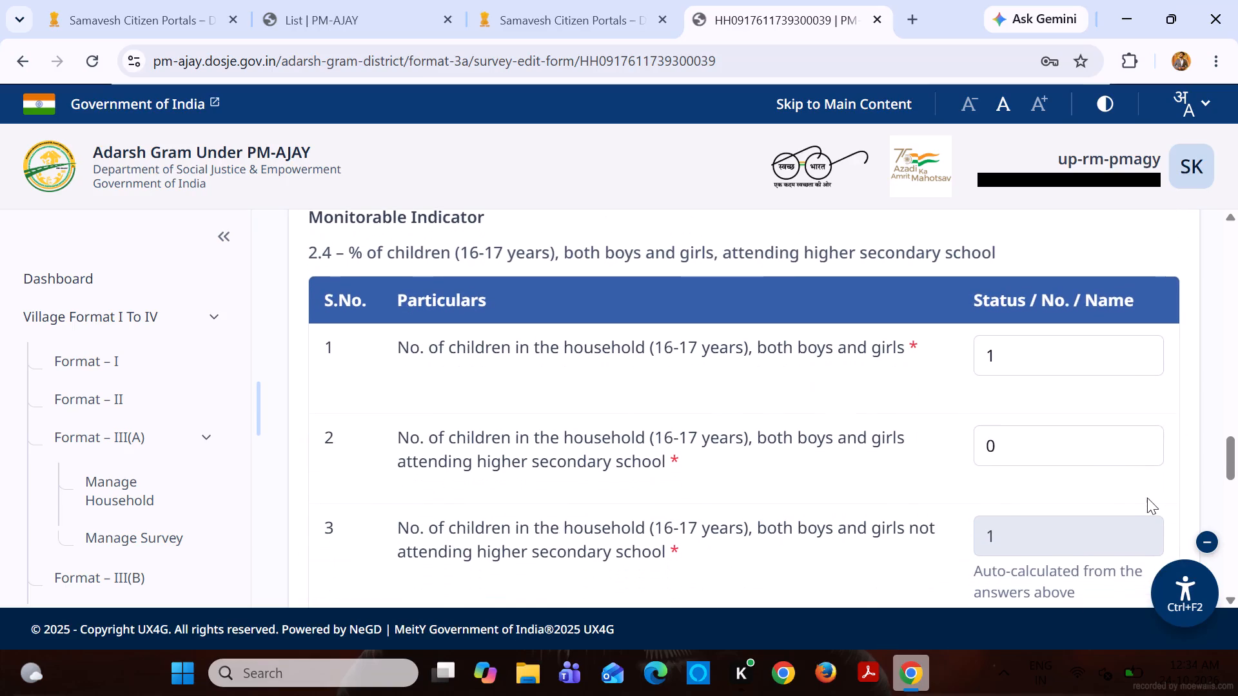
pyautogui.click(1096, 445)
pyautogui.press('BackSpace')
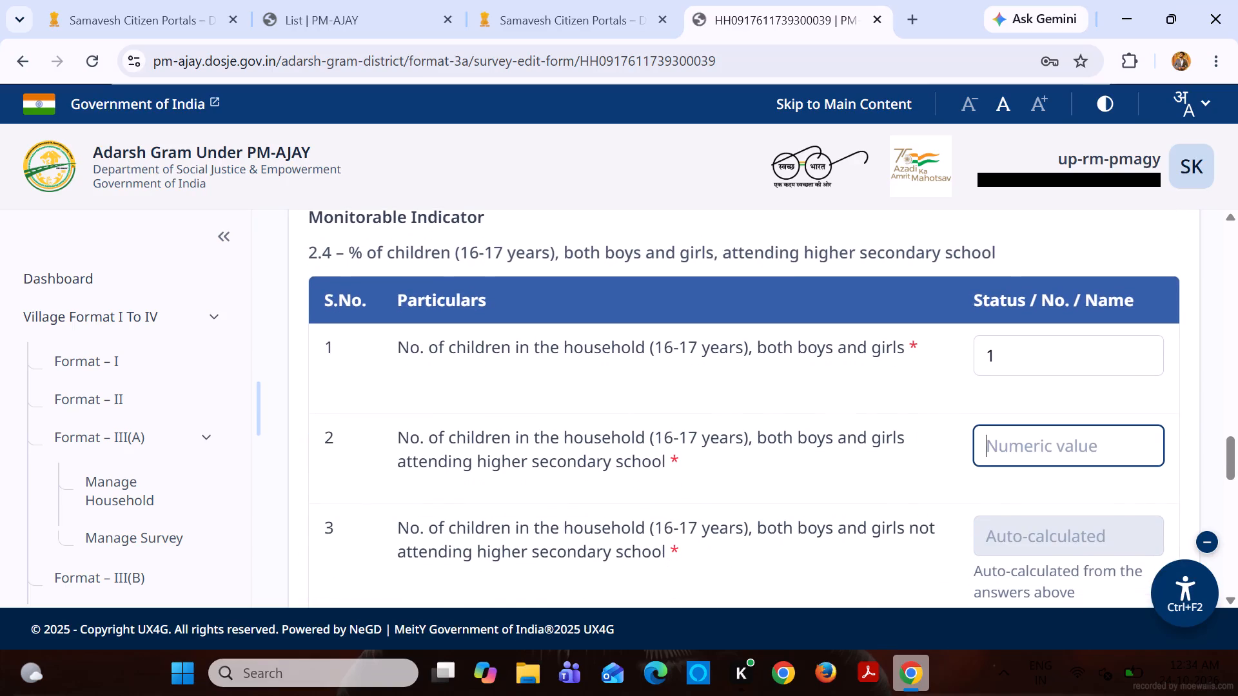
pyautogui.press('1')
# Save the Education answers of house number 107 and return to the household list.
pyautogui.scroll(-5, 1096, 445)
pyautogui.scroll(-2, 1147, 412)
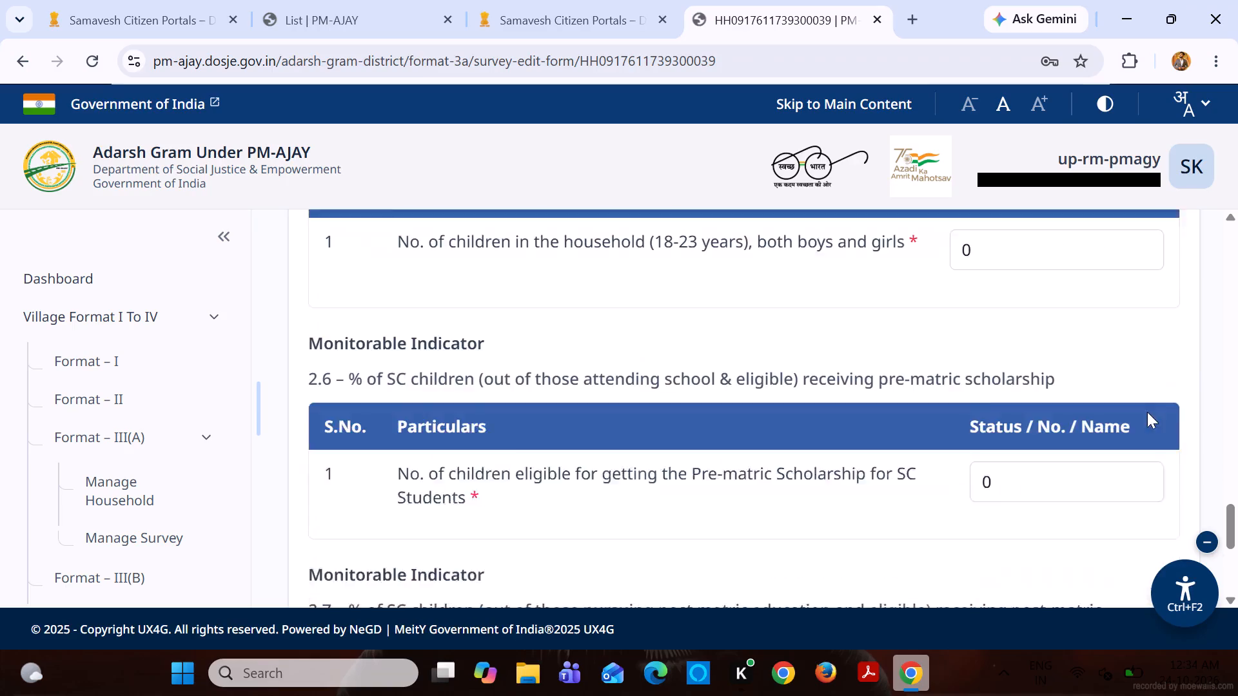
pyautogui.scroll(-8, 1147, 412)
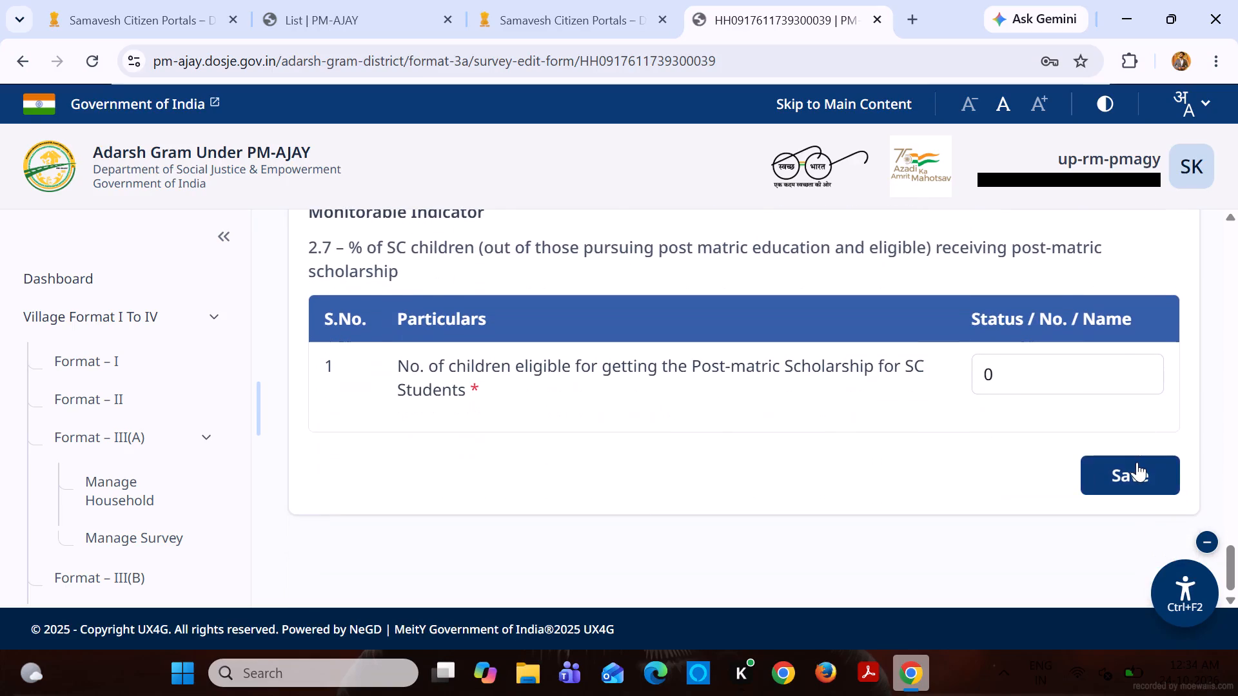
pyautogui.click(1137, 462)
pyautogui.scroll(8, 1039, 304)
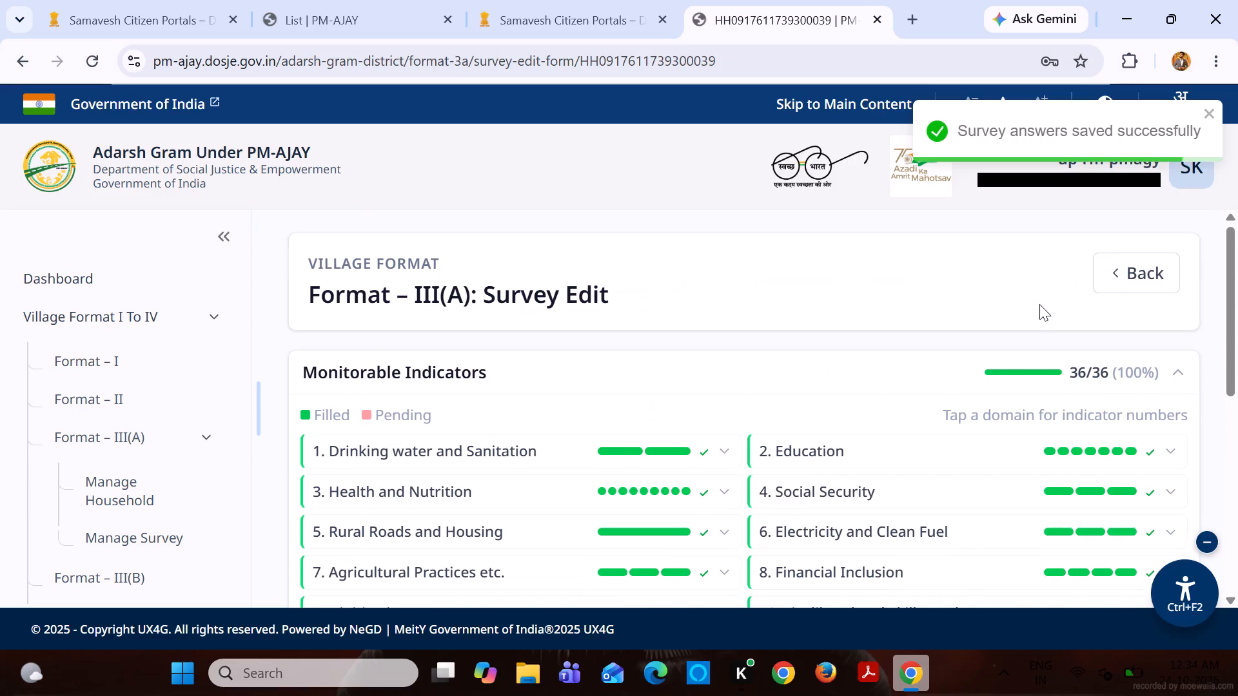
pyautogui.click(1124, 274)
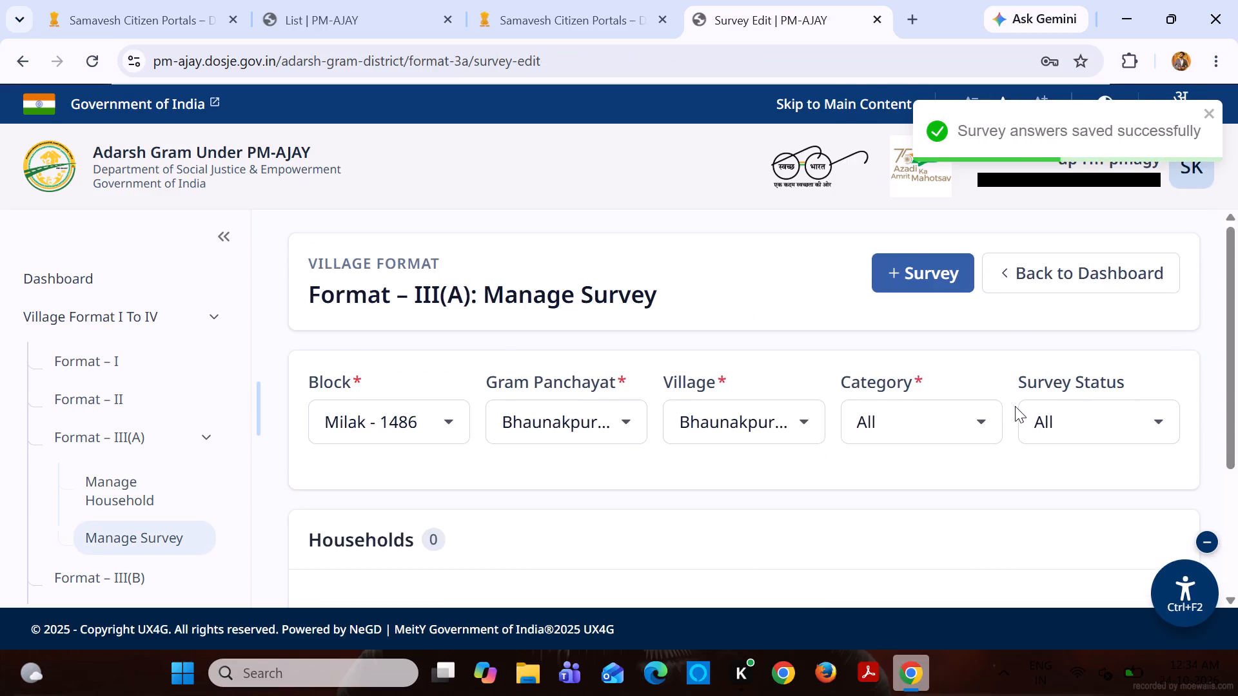
# Open the survey of house number 109 from page 3 of the household list and choose the domain 2 – Education.
pyautogui.scroll(-20, 1015, 406)
pyautogui.scroll(-18, 1015, 406)
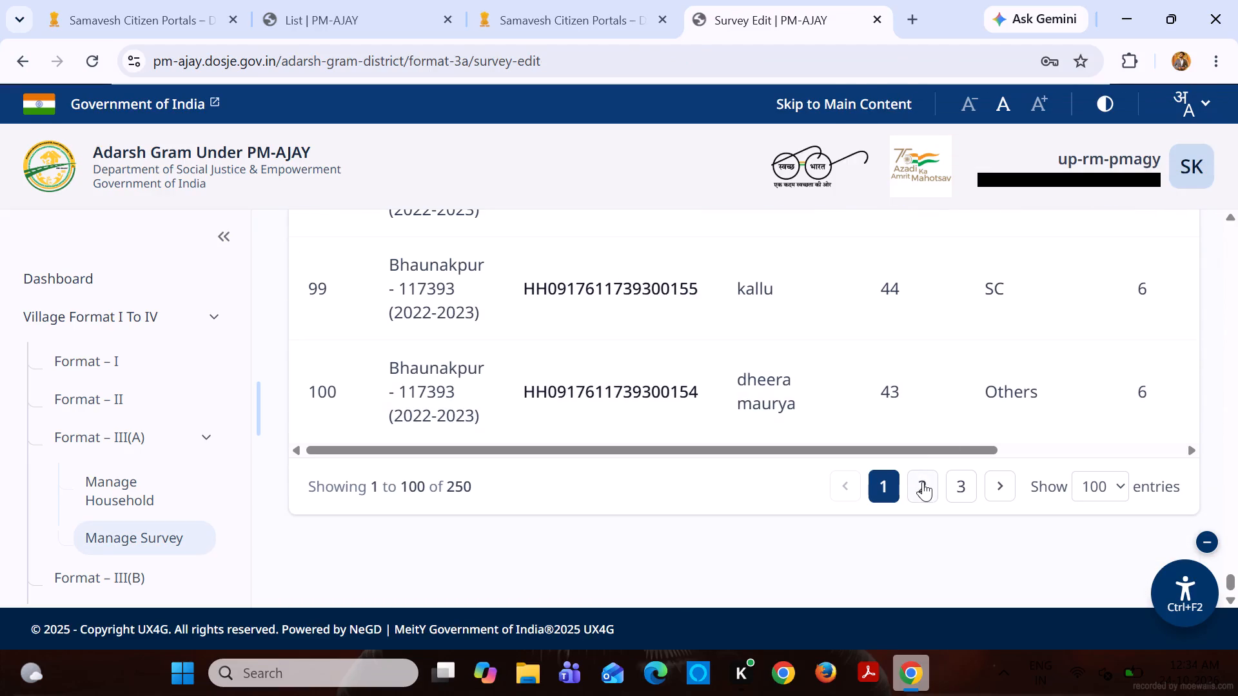
pyautogui.click(950, 481)
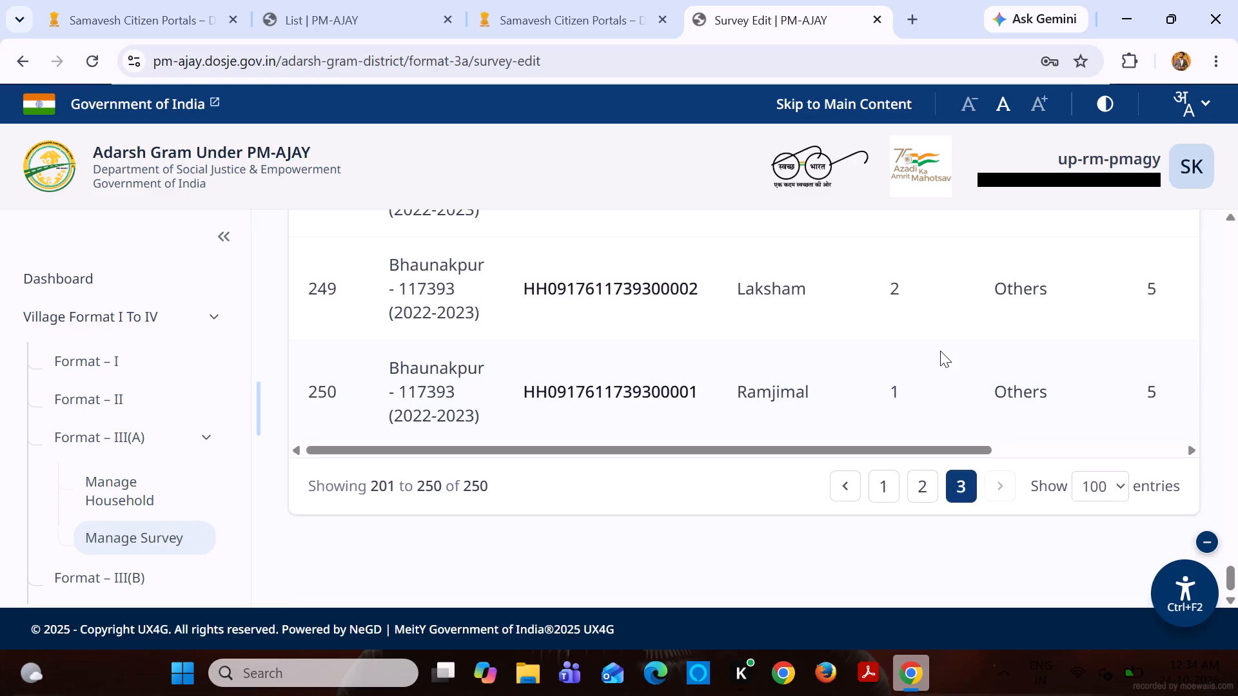
pyautogui.scroll(19, 940, 351)
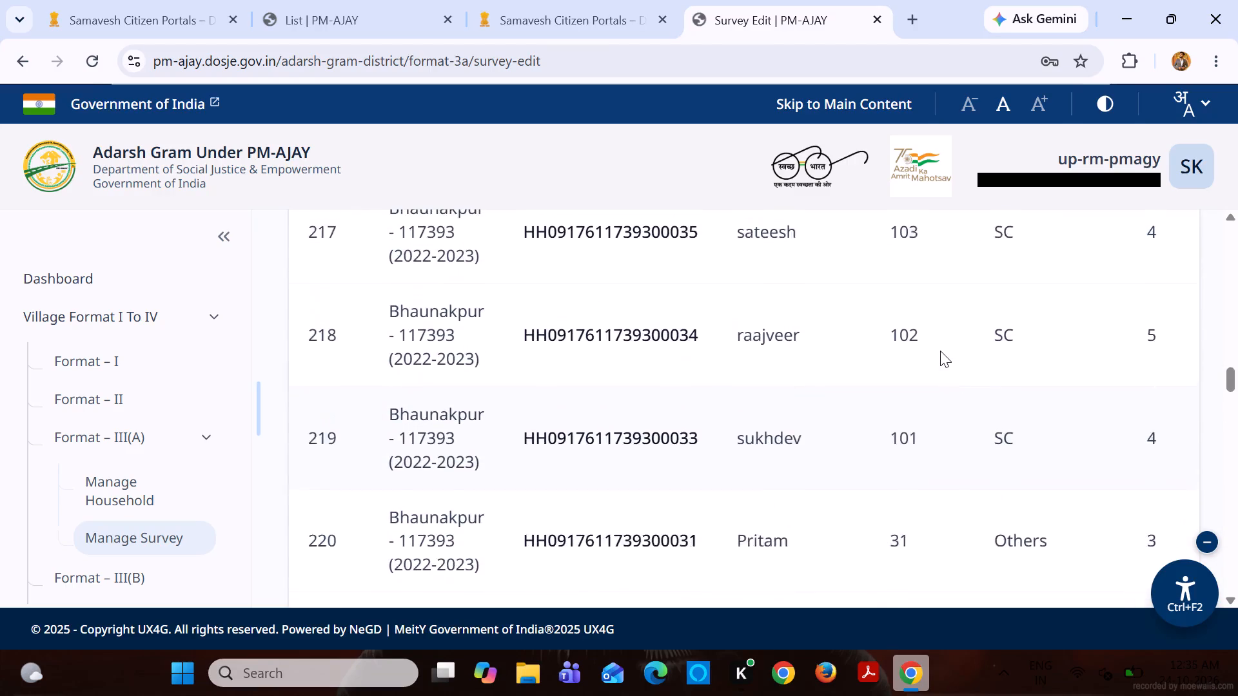
pyautogui.scroll(1, 940, 351)
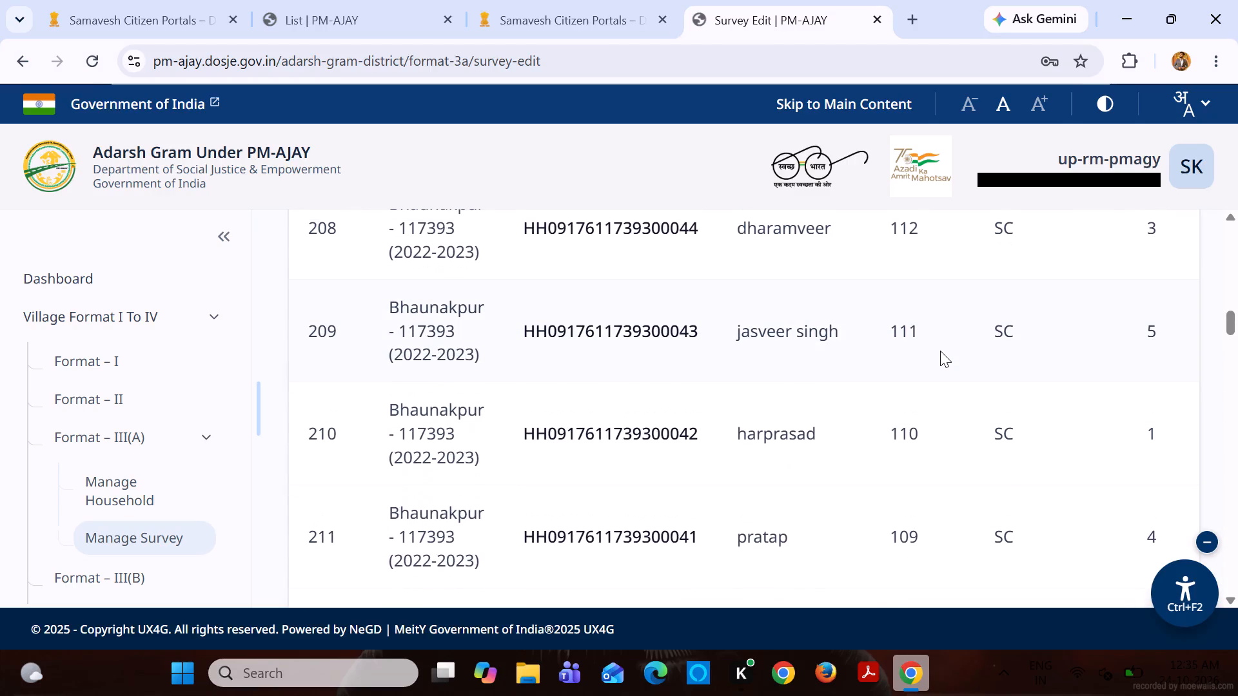
pyautogui.scroll(-1, 940, 351)
pyautogui.hscroll(-6, 940, 351)
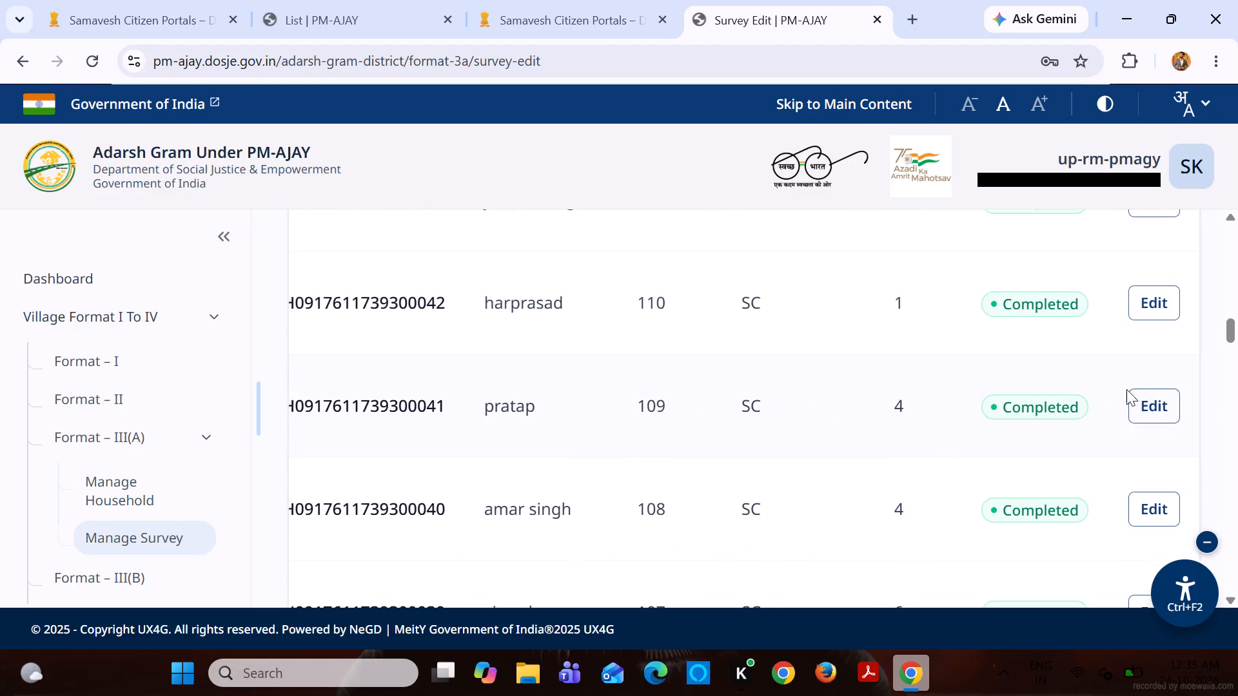
pyautogui.click(1151, 393)
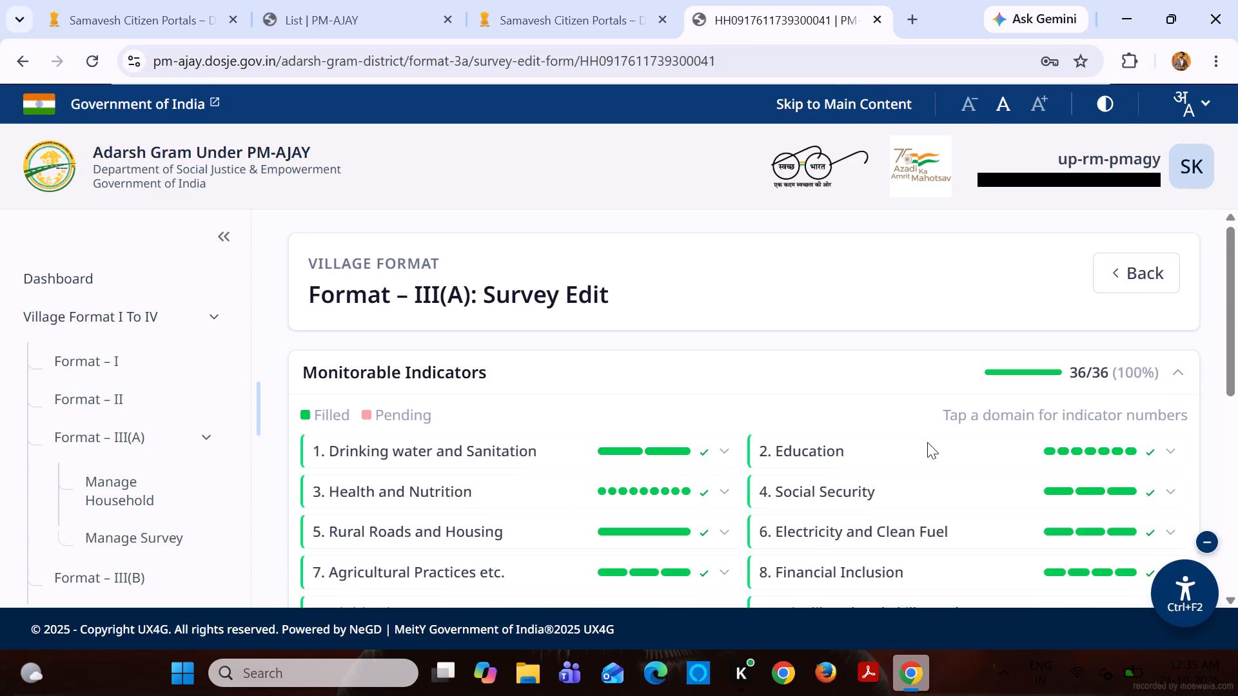
pyautogui.scroll(-7, 927, 442)
pyautogui.click(847, 443)
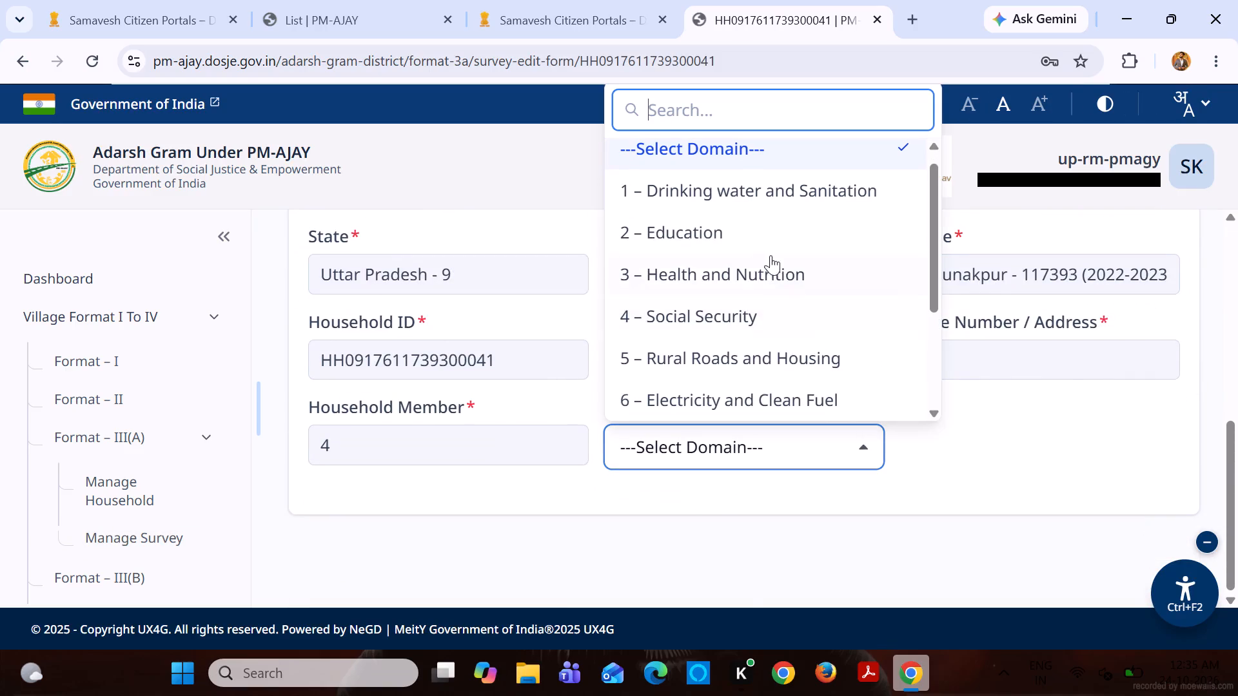
pyautogui.click(754, 229)
# Set house number 109's attendance to 3 children (6-10 years) in primary school under indicator 2.1.
pyautogui.scroll(-4, 885, 460)
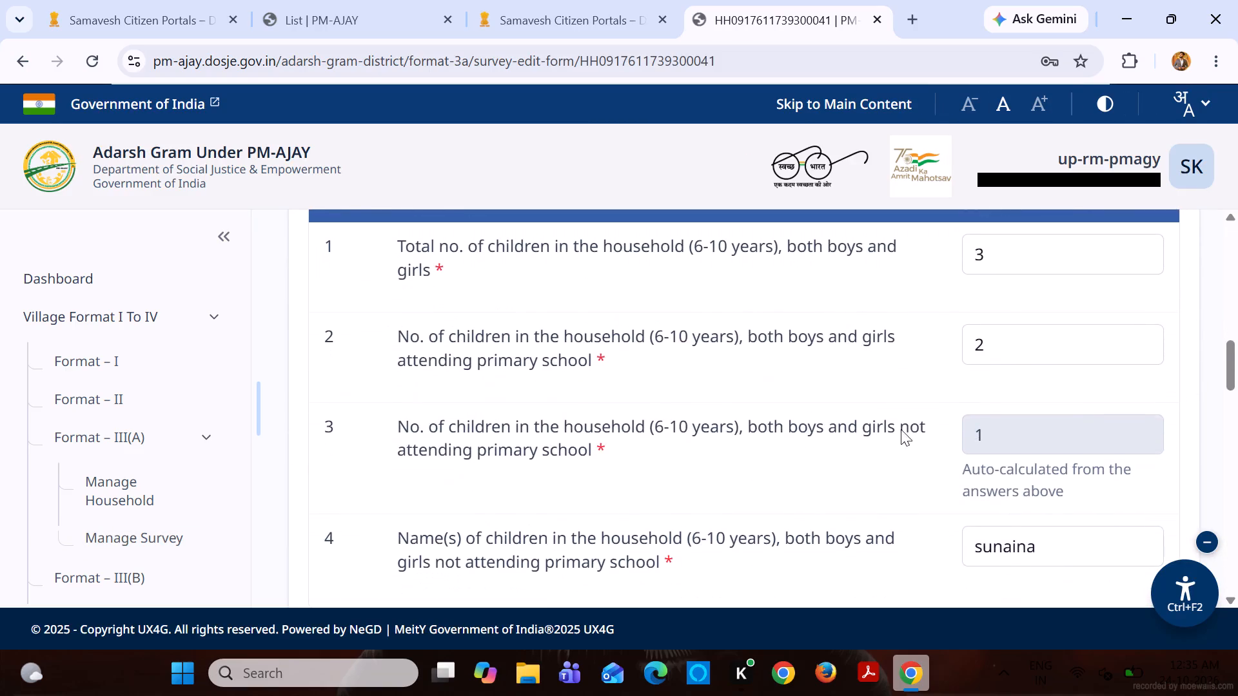
pyautogui.click(1023, 358)
pyautogui.press('BackSpace')
pyautogui.press('3')
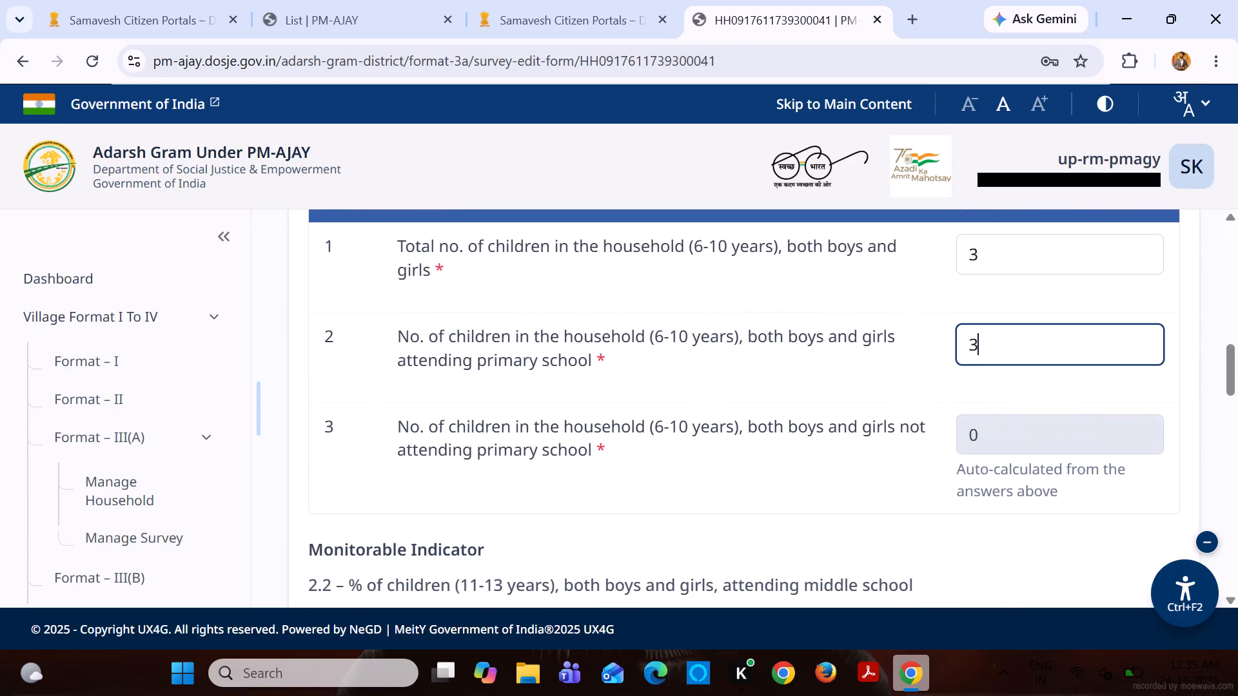
# Save the Education answers of house number 109 and return to the household list.
pyautogui.scroll(-10, 1023, 358)
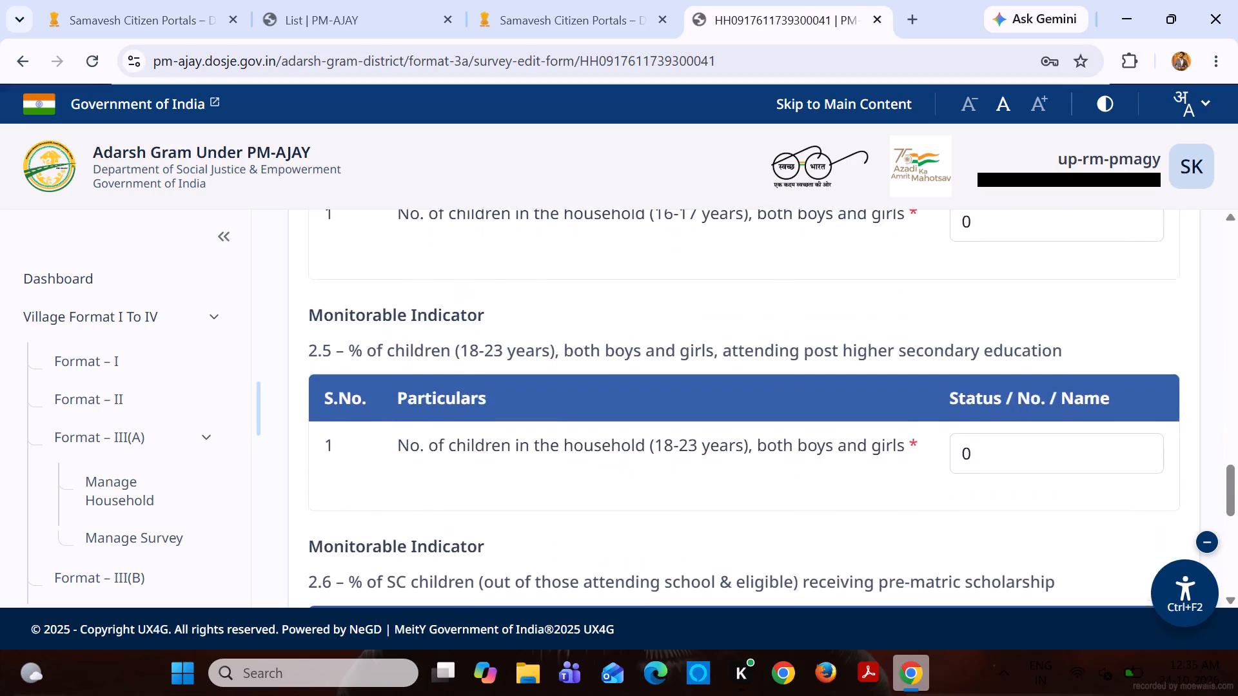
pyautogui.scroll(-2, 1023, 358)
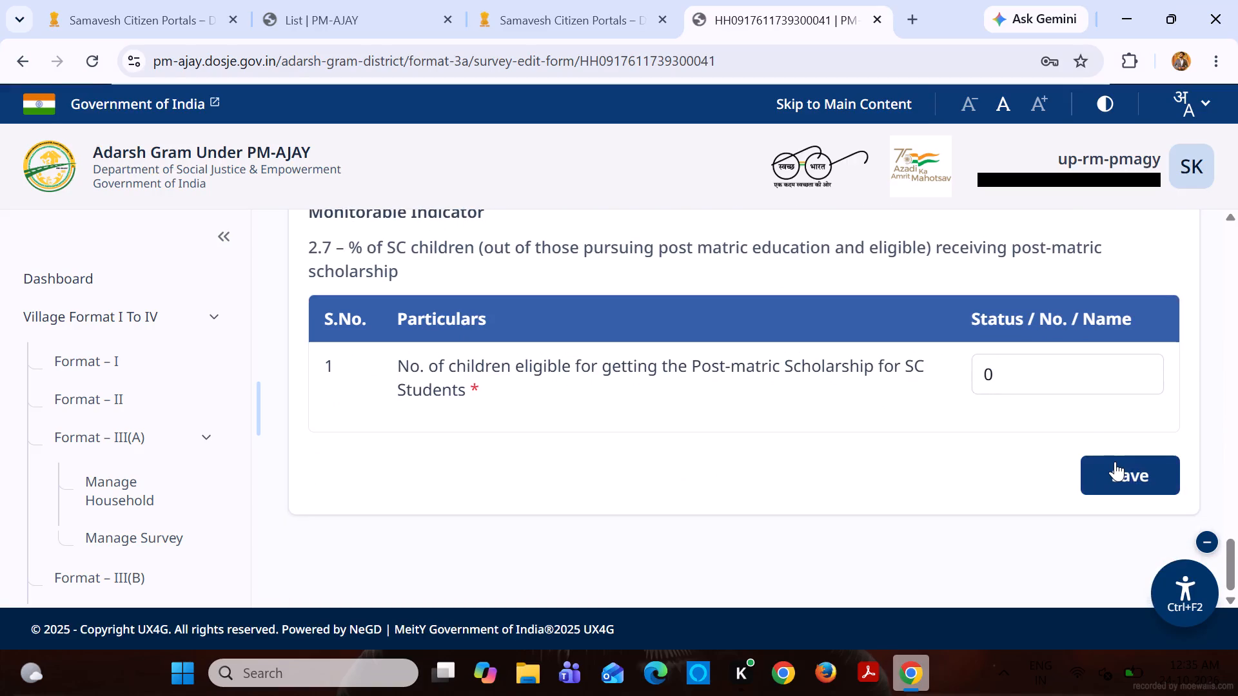
pyautogui.click(1115, 461)
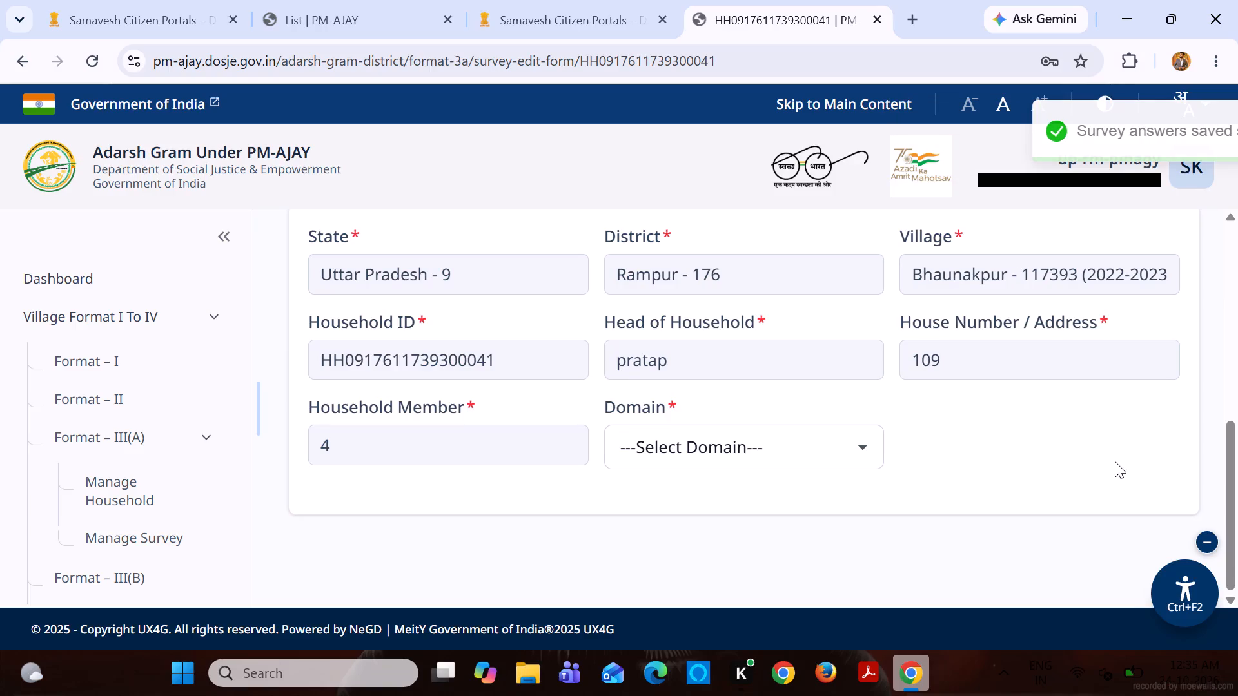
pyautogui.scroll(4, 1121, 350)
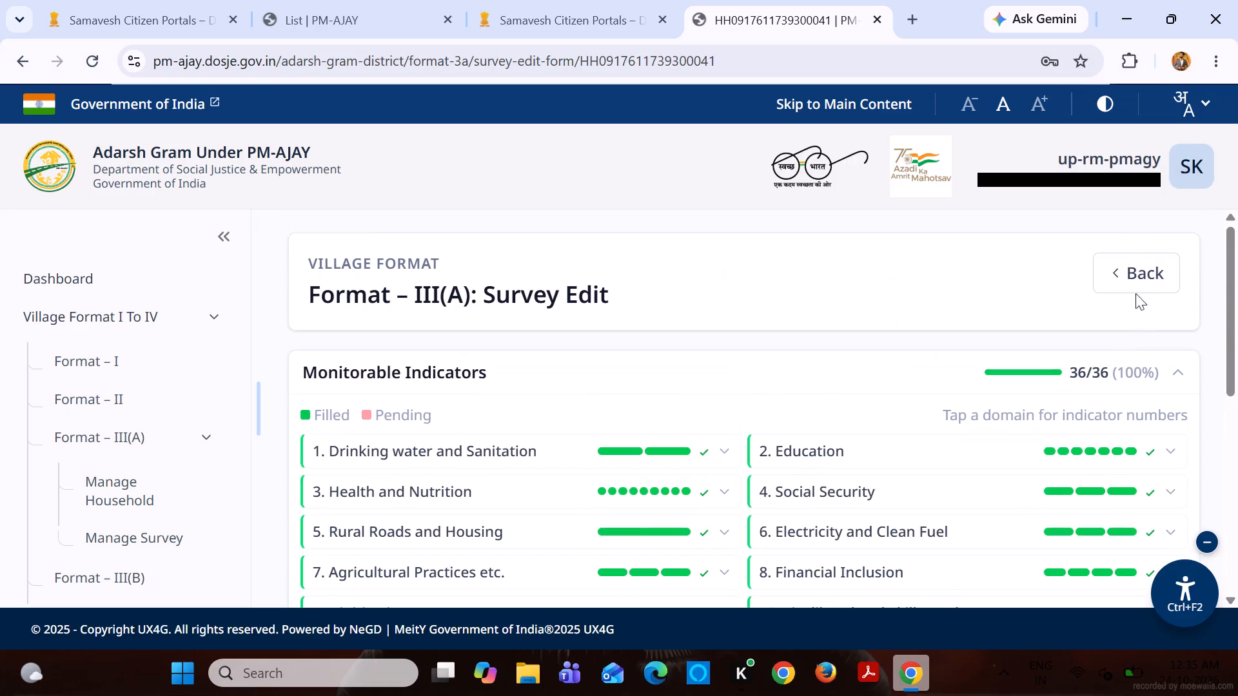
pyautogui.click(1141, 252)
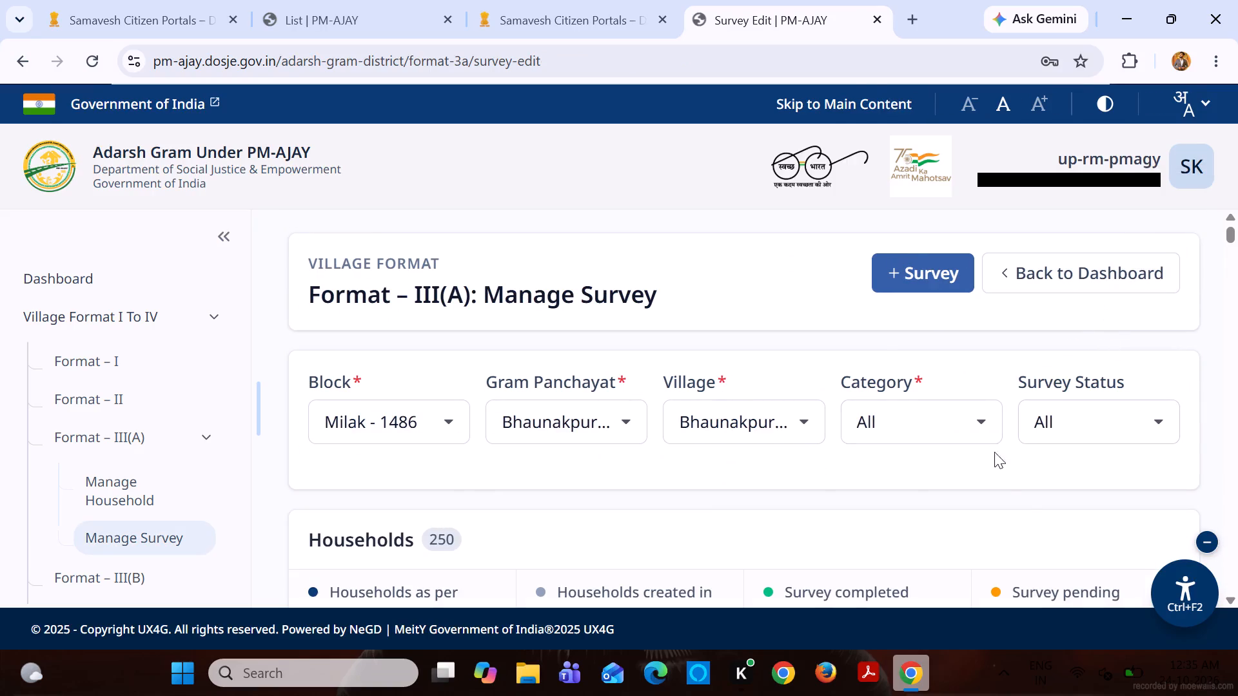
# Open the survey of house number 119 from page 3 of the household list and choose the domain 2 – Education.
pyautogui.scroll(-11, 1007, 498)
pyautogui.scroll(-20, 1010, 479)
pyautogui.scroll(-12, 1010, 479)
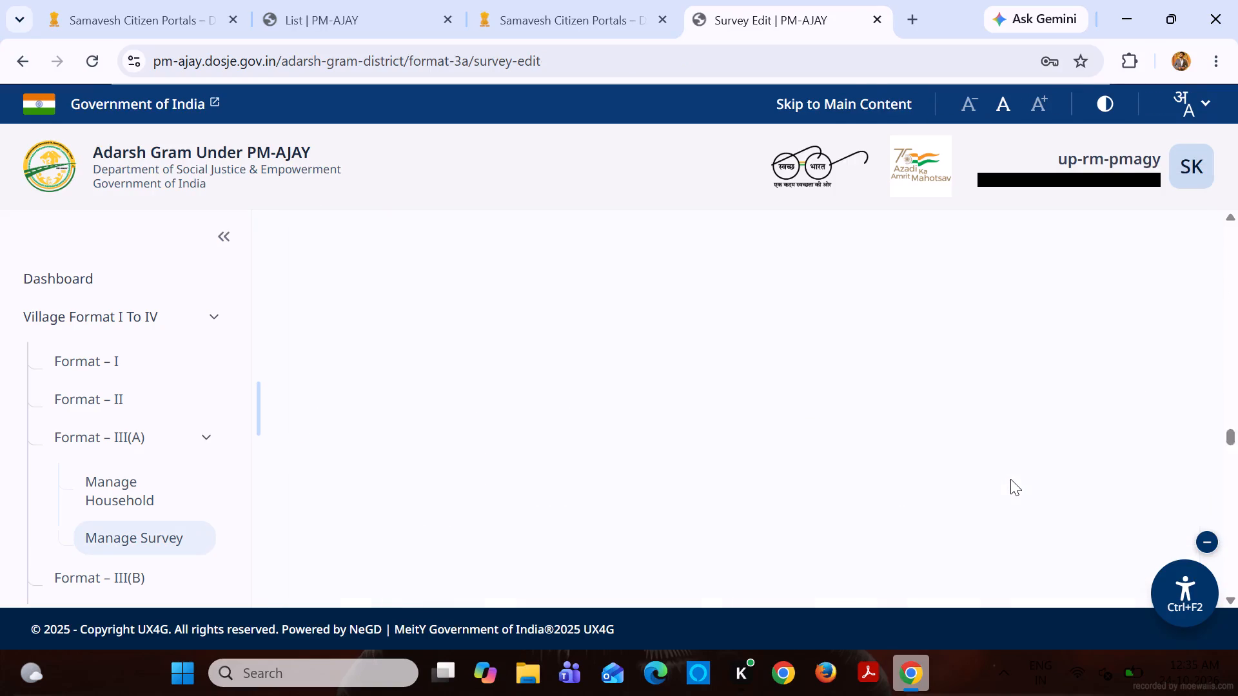
pyautogui.scroll(-3, 1010, 479)
pyautogui.scroll(-20, 1010, 479)
pyautogui.scroll(-5, 1010, 479)
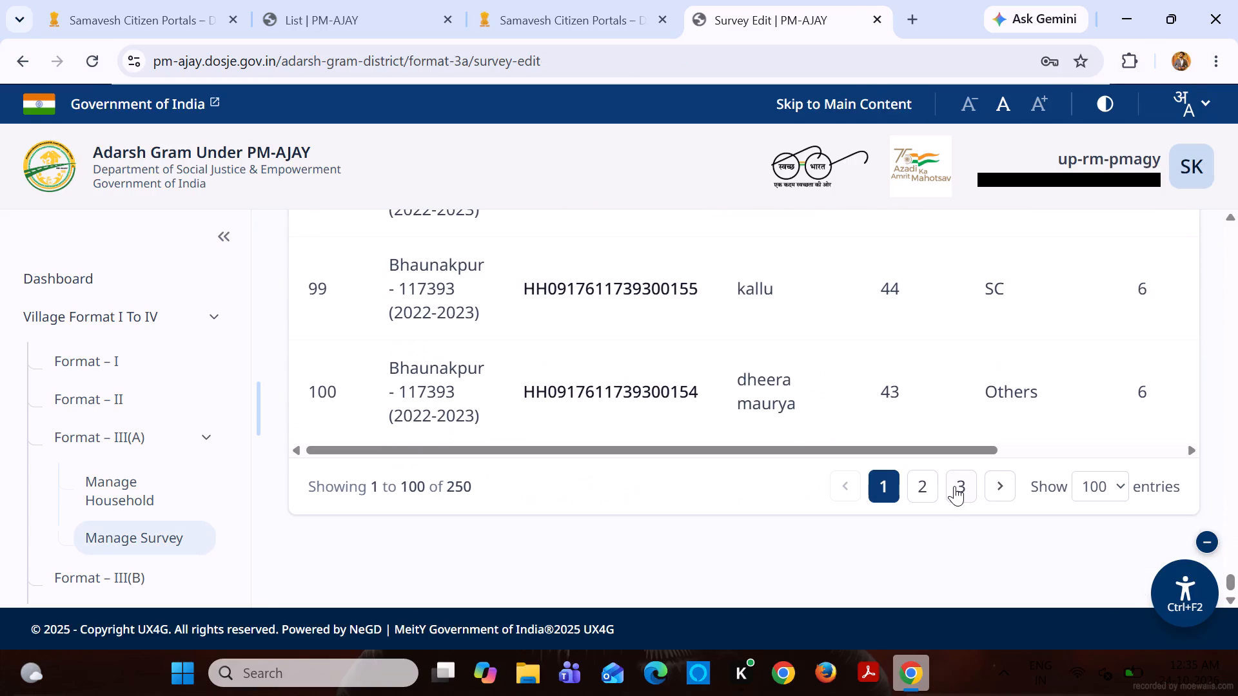
pyautogui.click(954, 486)
pyautogui.scroll(12, 967, 332)
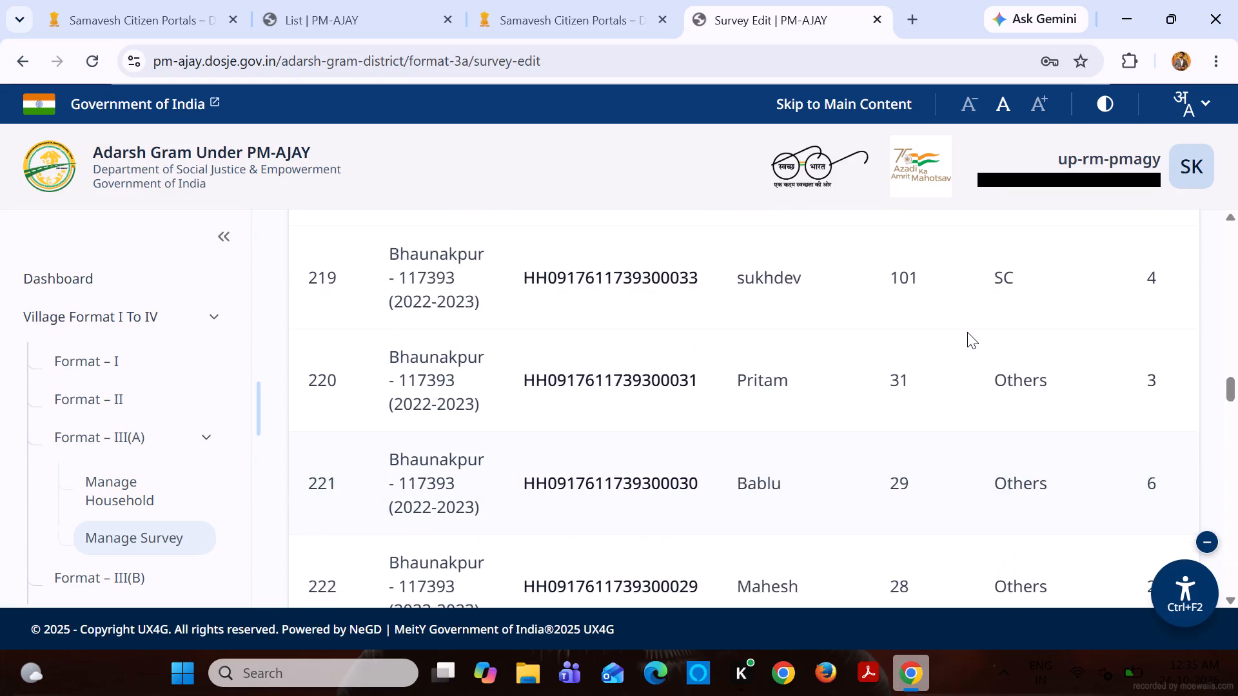
pyautogui.scroll(12, 967, 332)
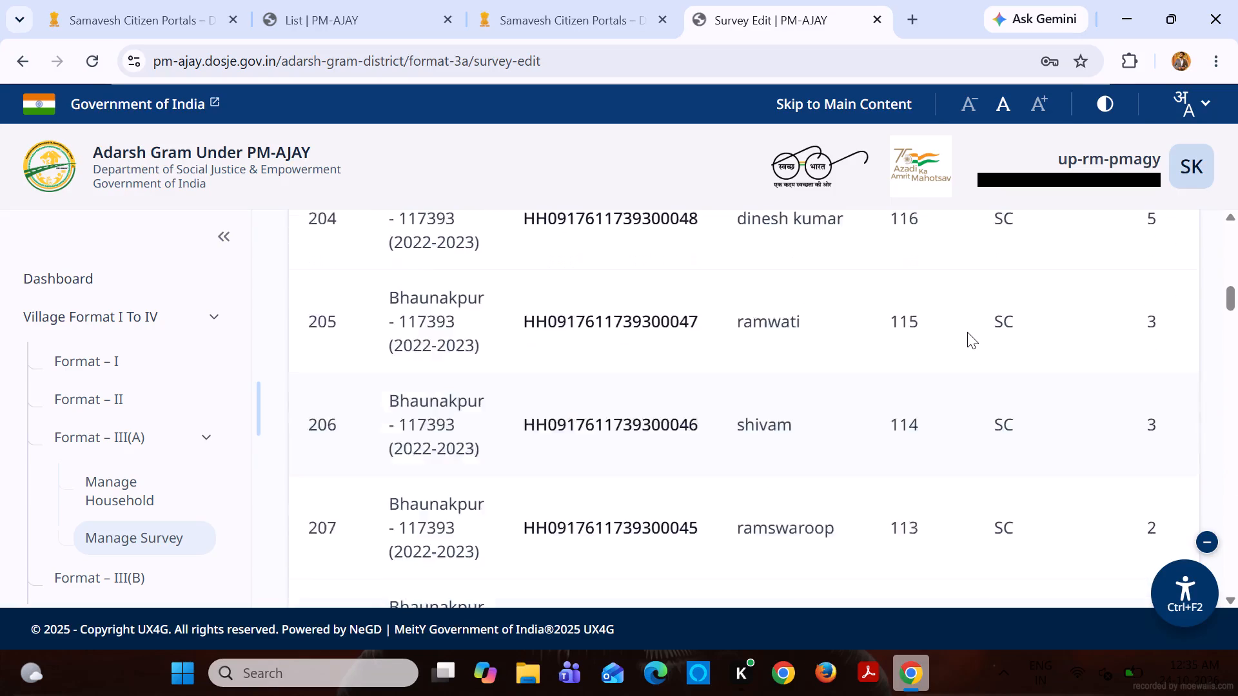
pyautogui.scroll(3, 967, 332)
pyautogui.hscroll(-7, 967, 332)
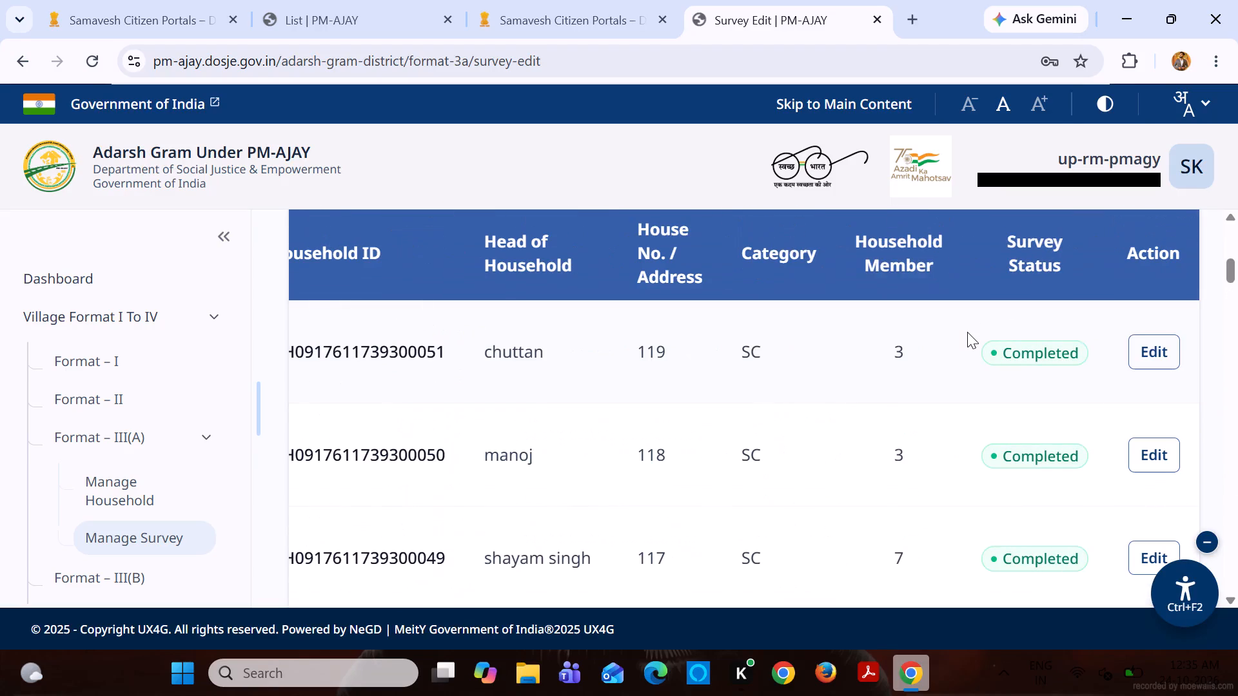
pyautogui.click(1149, 337)
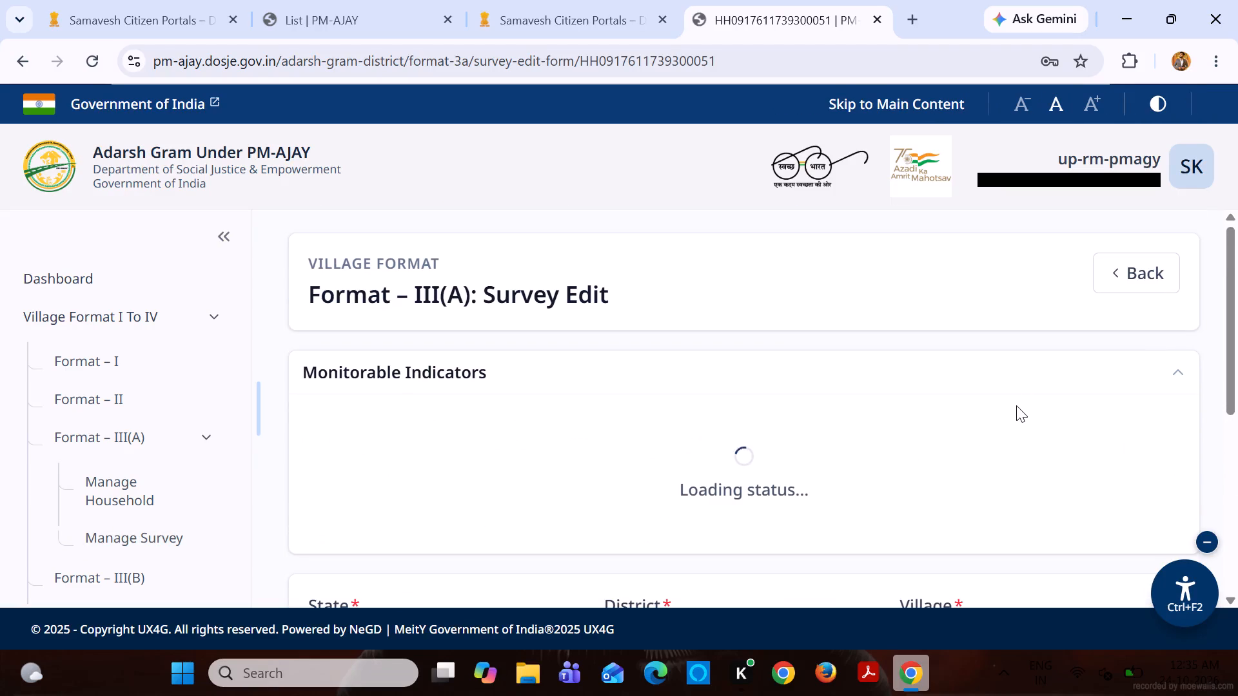
pyautogui.scroll(-6, 1016, 405)
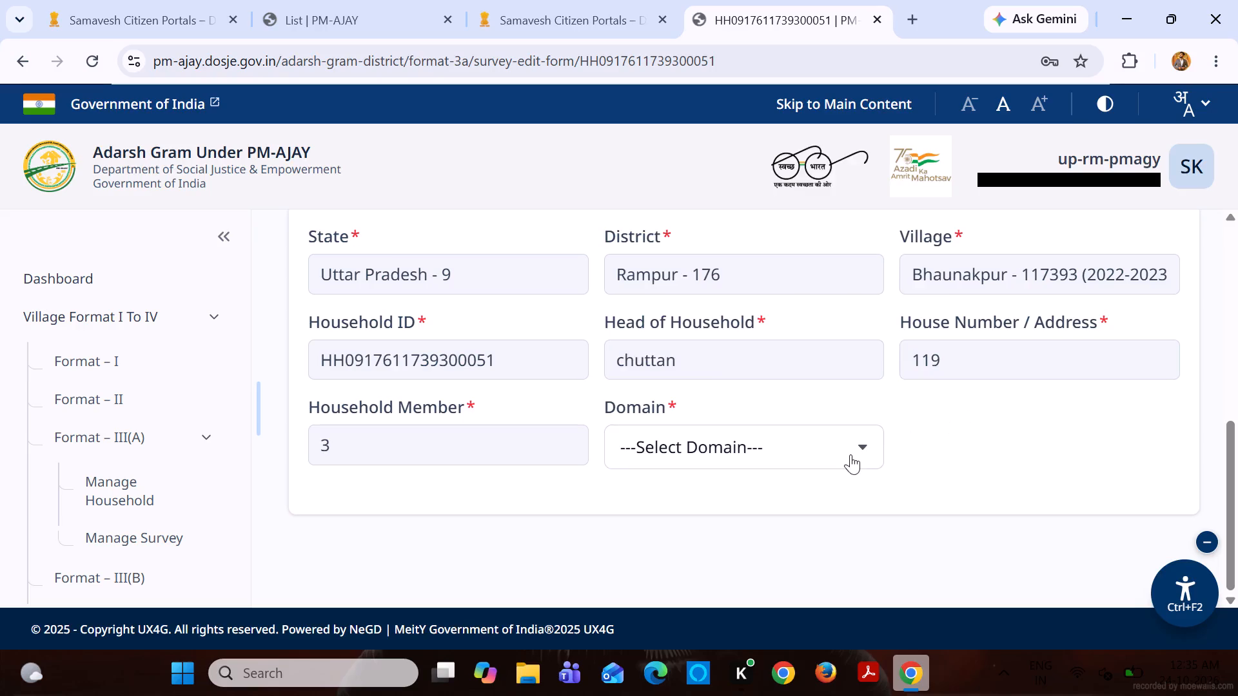
pyautogui.click(847, 456)
pyautogui.click(761, 228)
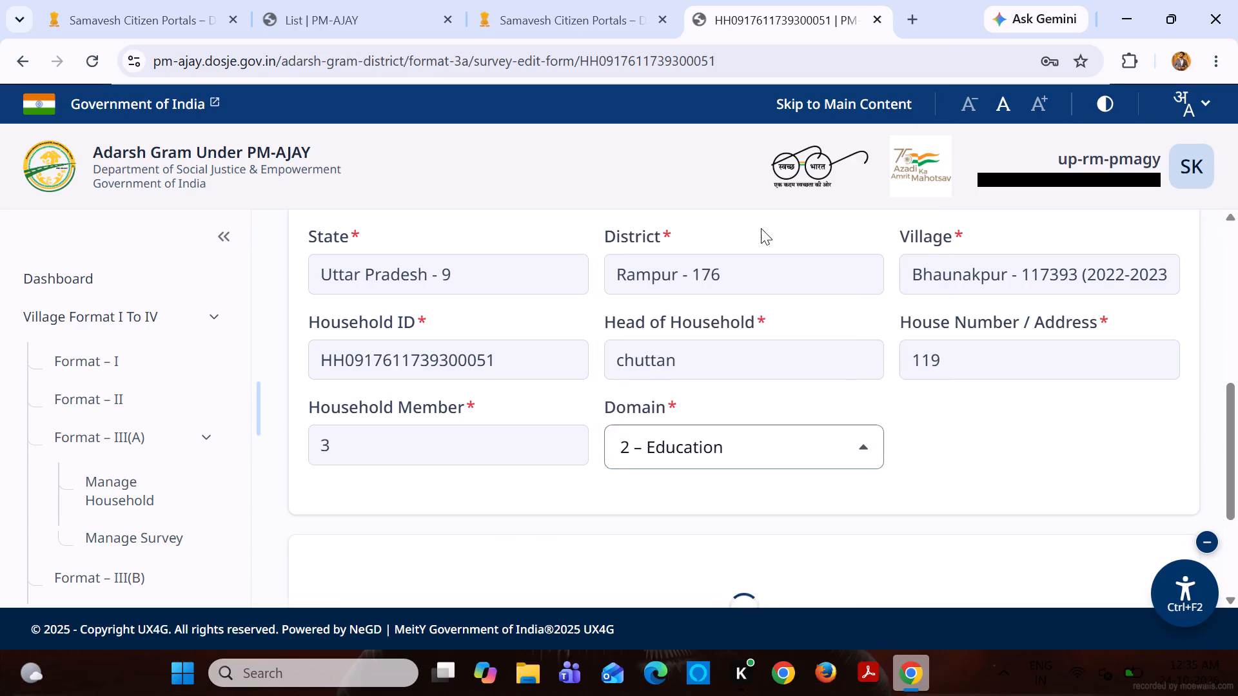
# Set house number 119's attendance to 1 child (18-23 years) in post higher secondary education under indicator 2.5.
pyautogui.scroll(-4, 870, 414)
pyautogui.scroll(-2, 1017, 457)
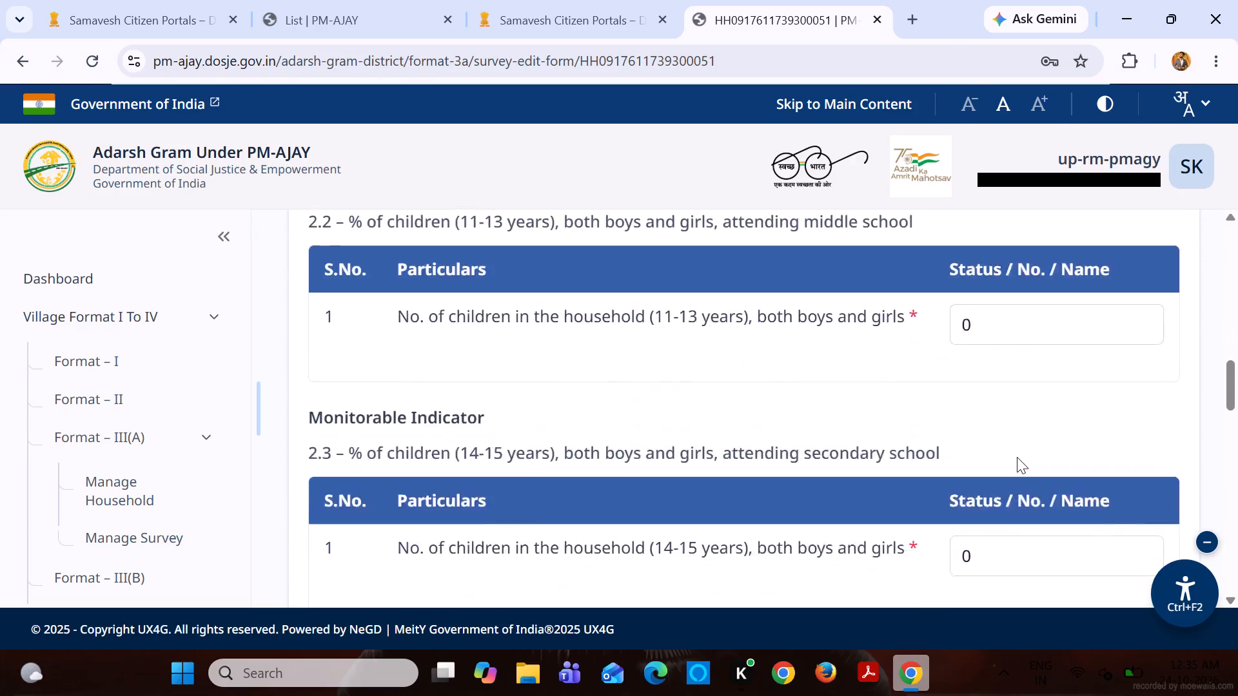
pyautogui.scroll(-10, 1017, 457)
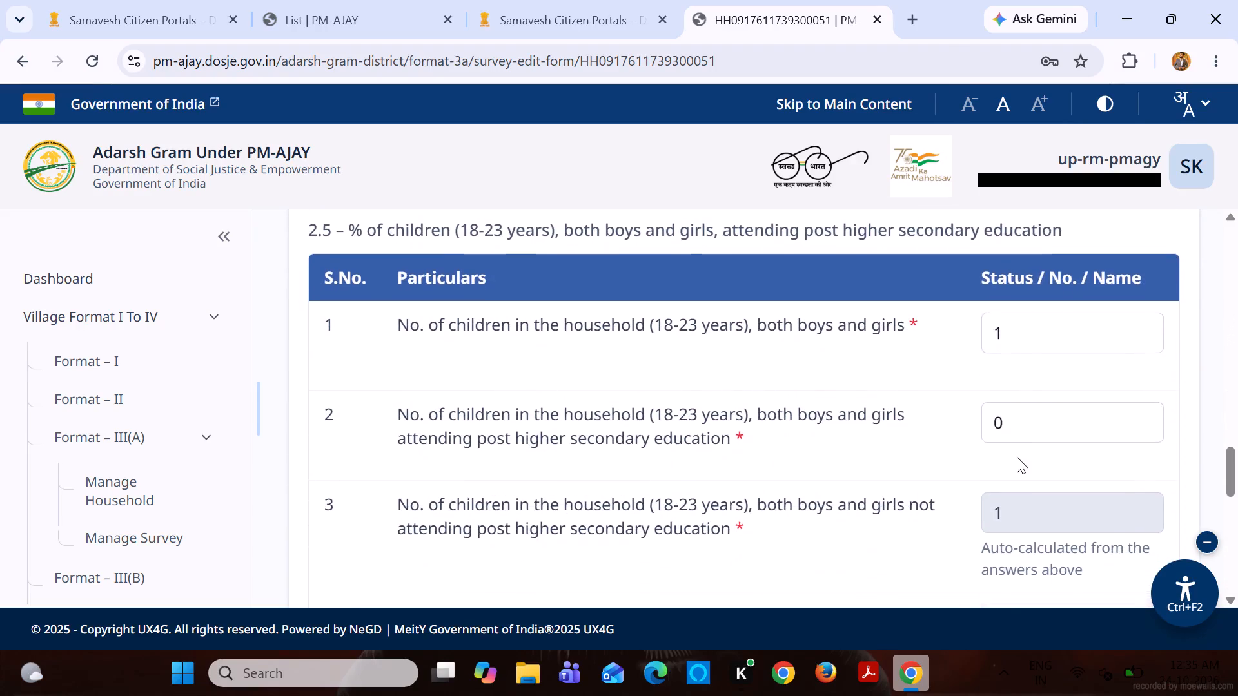
pyautogui.click(1044, 409)
pyautogui.press('BackSpace')
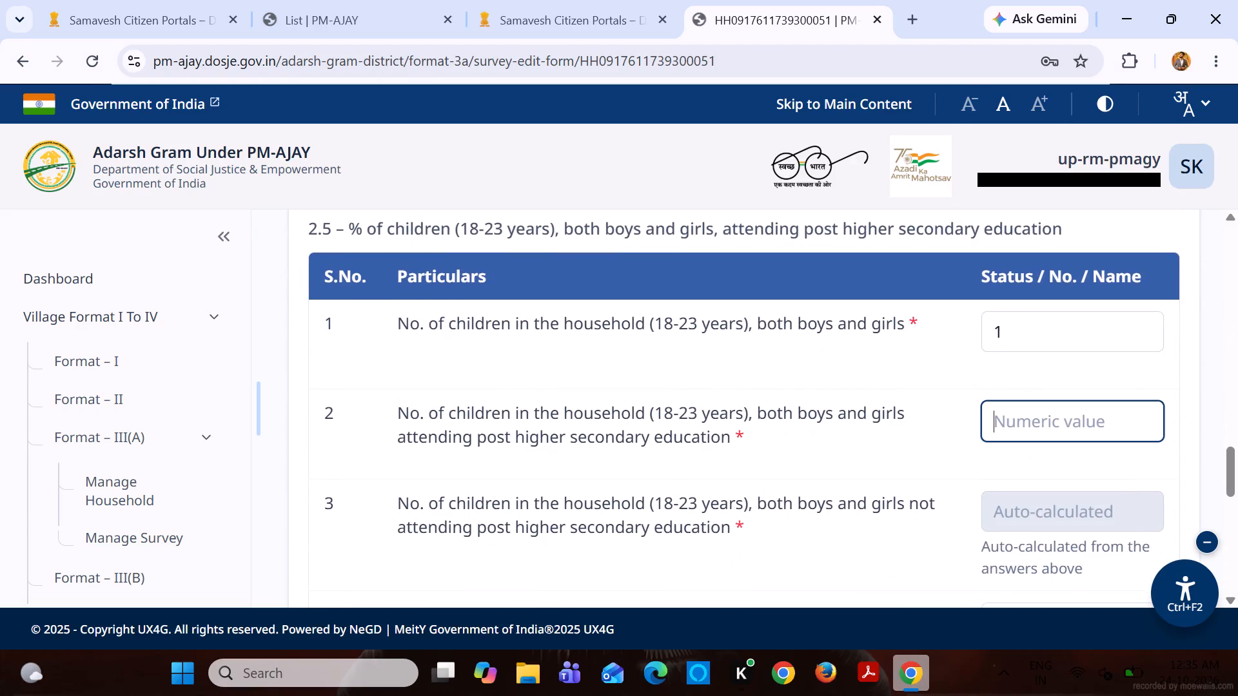
pyautogui.press('1')
# Save the Education answers of house number 119 and return to the household list.
pyautogui.scroll(-6, 1044, 409)
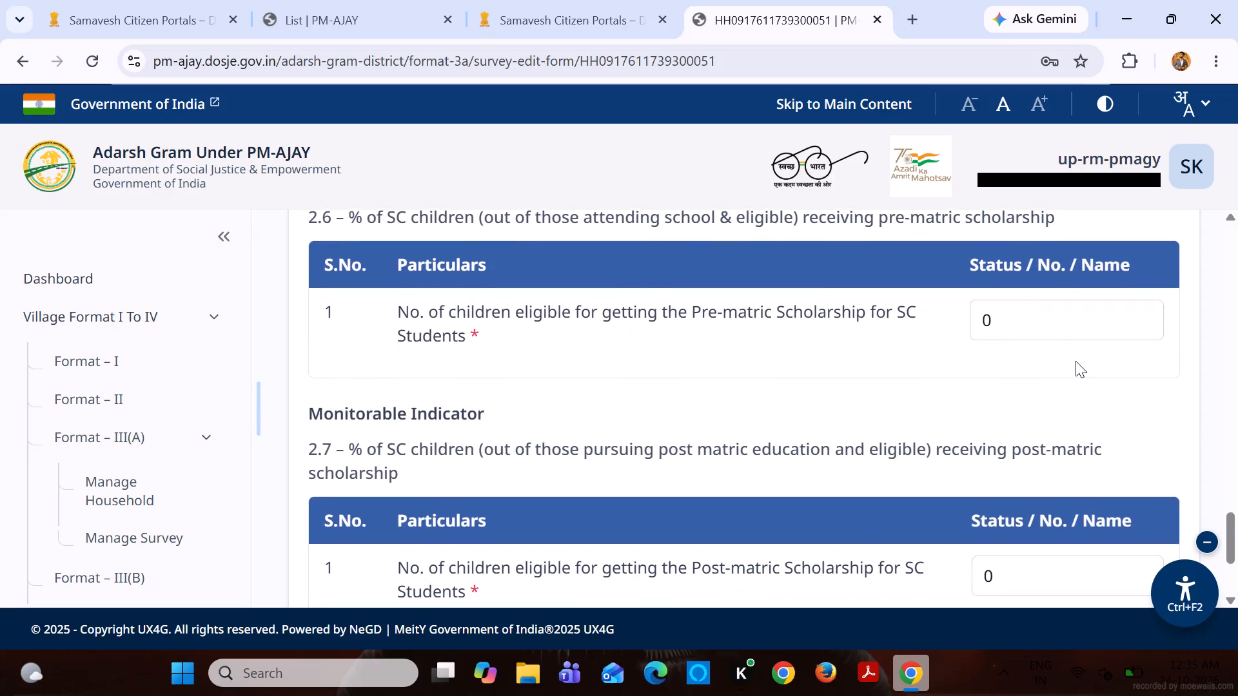
pyautogui.scroll(-7, 1077, 361)
pyautogui.click(1147, 469)
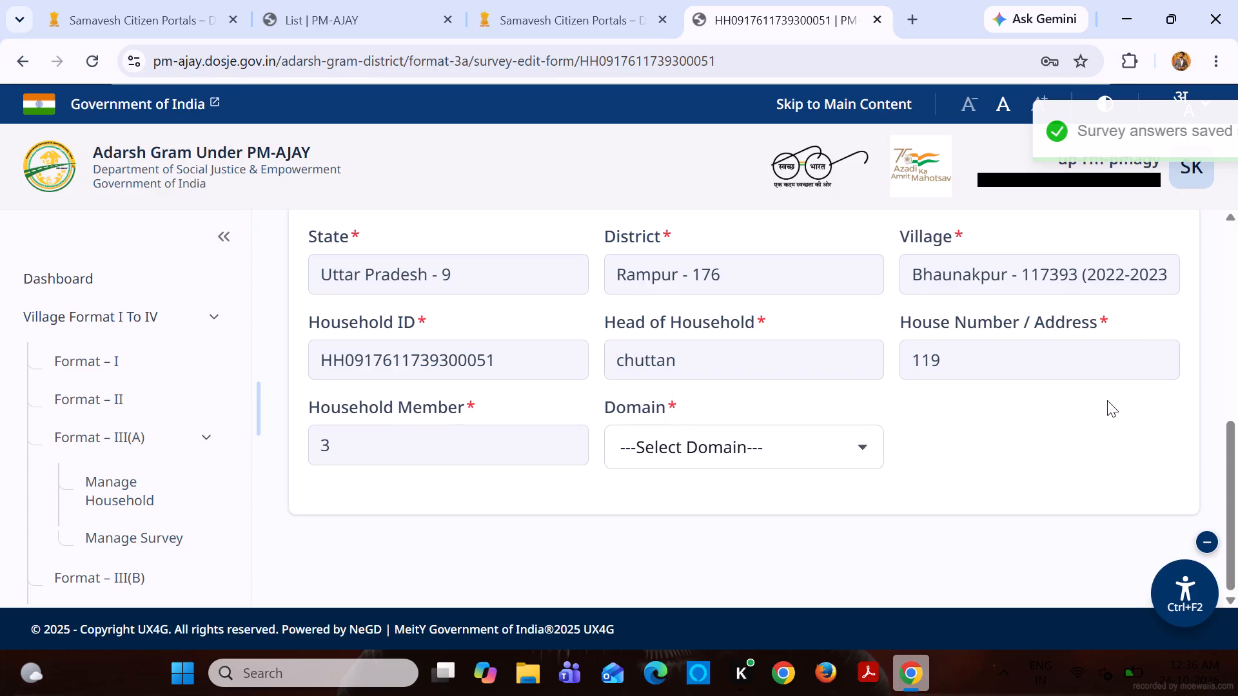
pyautogui.scroll(5, 1105, 400)
pyautogui.click(1146, 282)
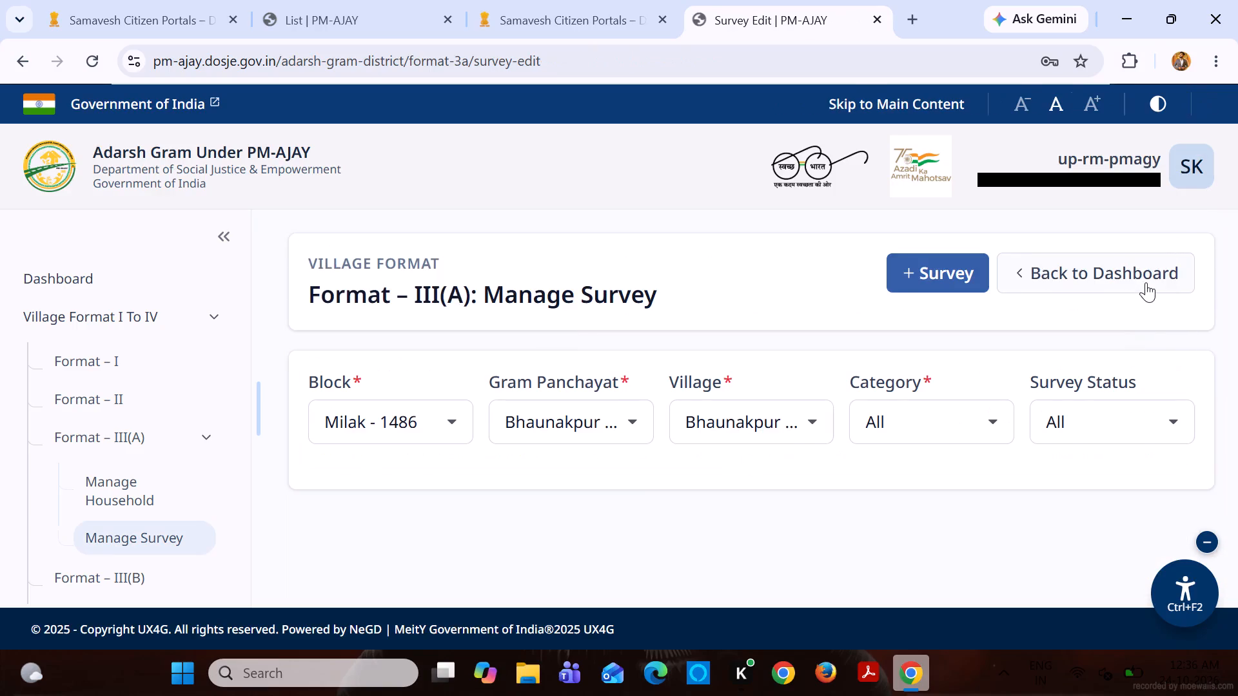
# Open the survey of house number 120 from page 2 of the household list and choose the domain 2 – Education.
pyautogui.scroll(-7, 1060, 354)
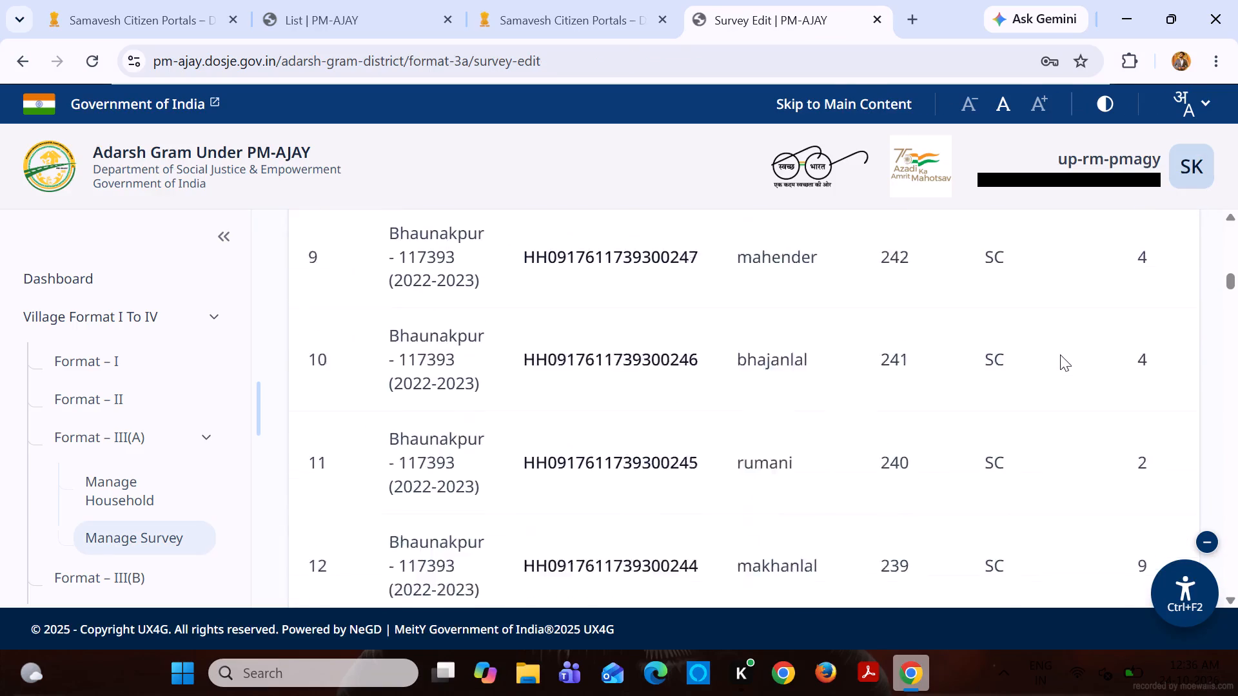
pyautogui.scroll(-20, 1060, 354)
pyautogui.scroll(-12, 1060, 354)
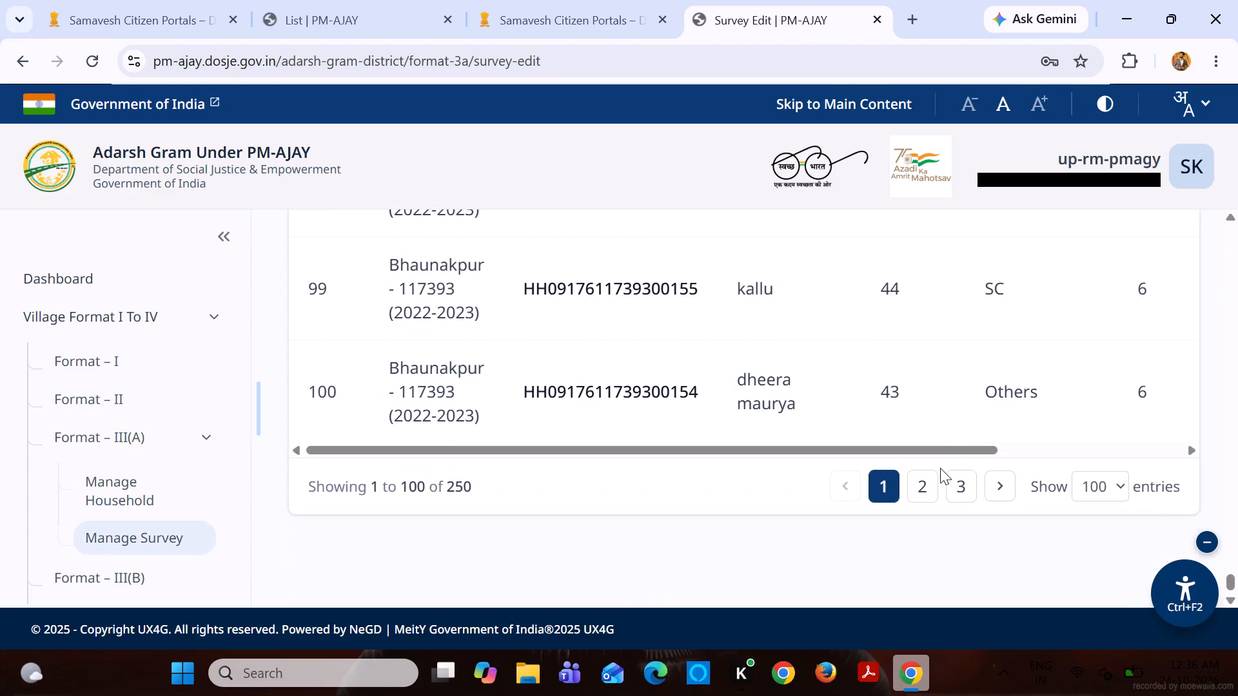
pyautogui.click(928, 477)
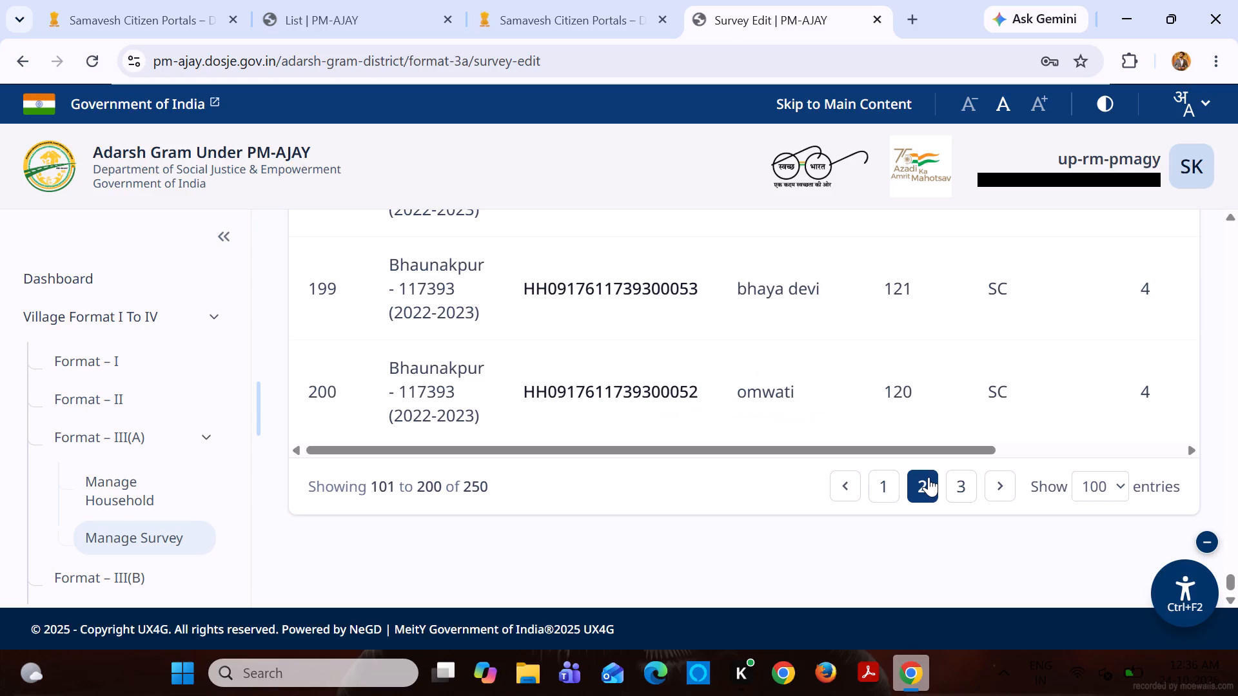
pyautogui.hscroll(-12, 987, 363)
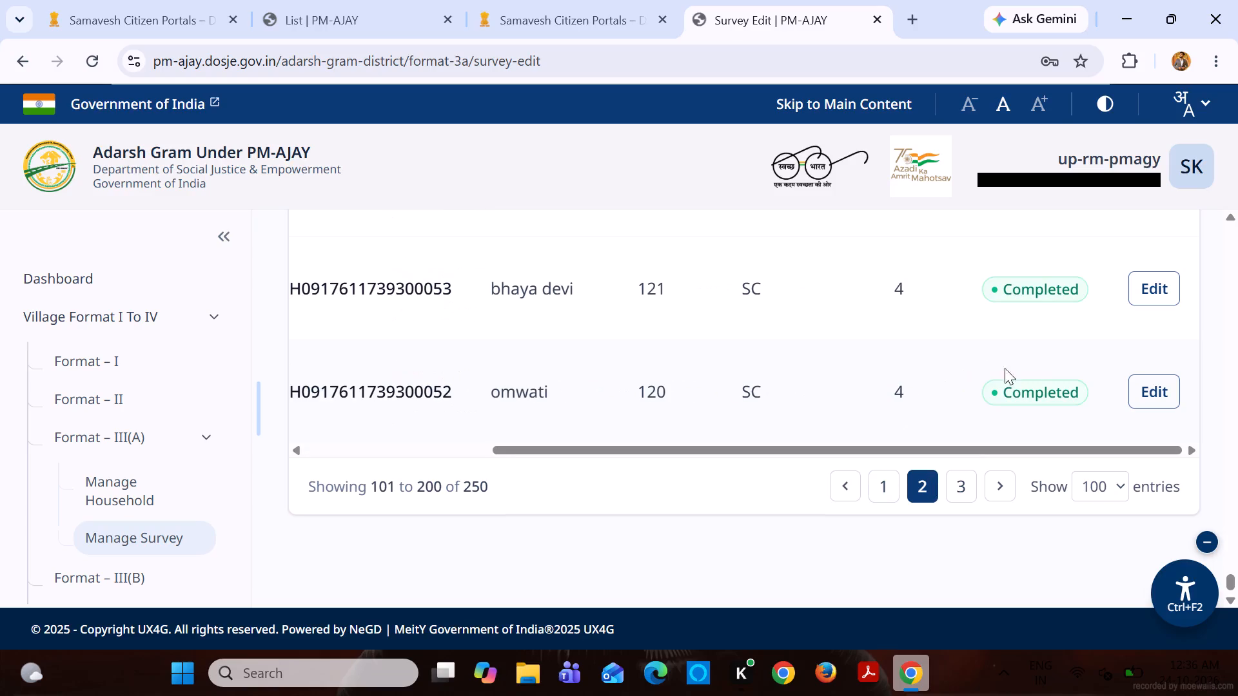
pyautogui.click(1152, 385)
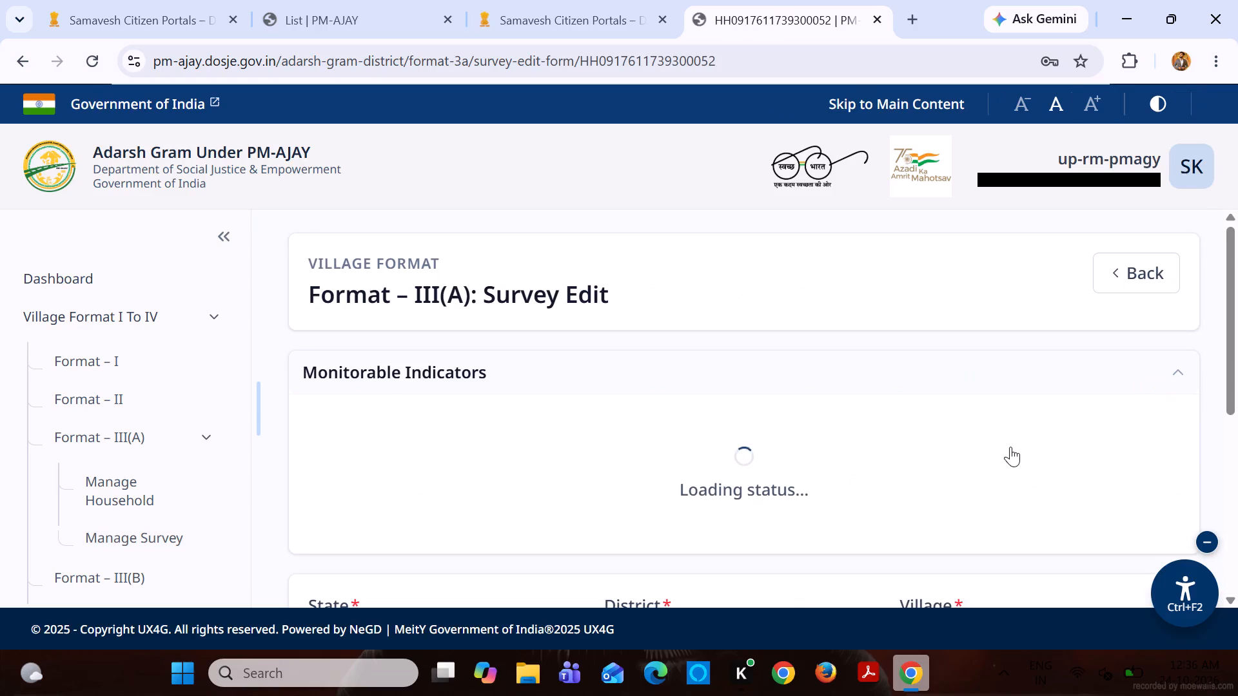
pyautogui.scroll(-7, 1010, 447)
pyautogui.click(885, 458)
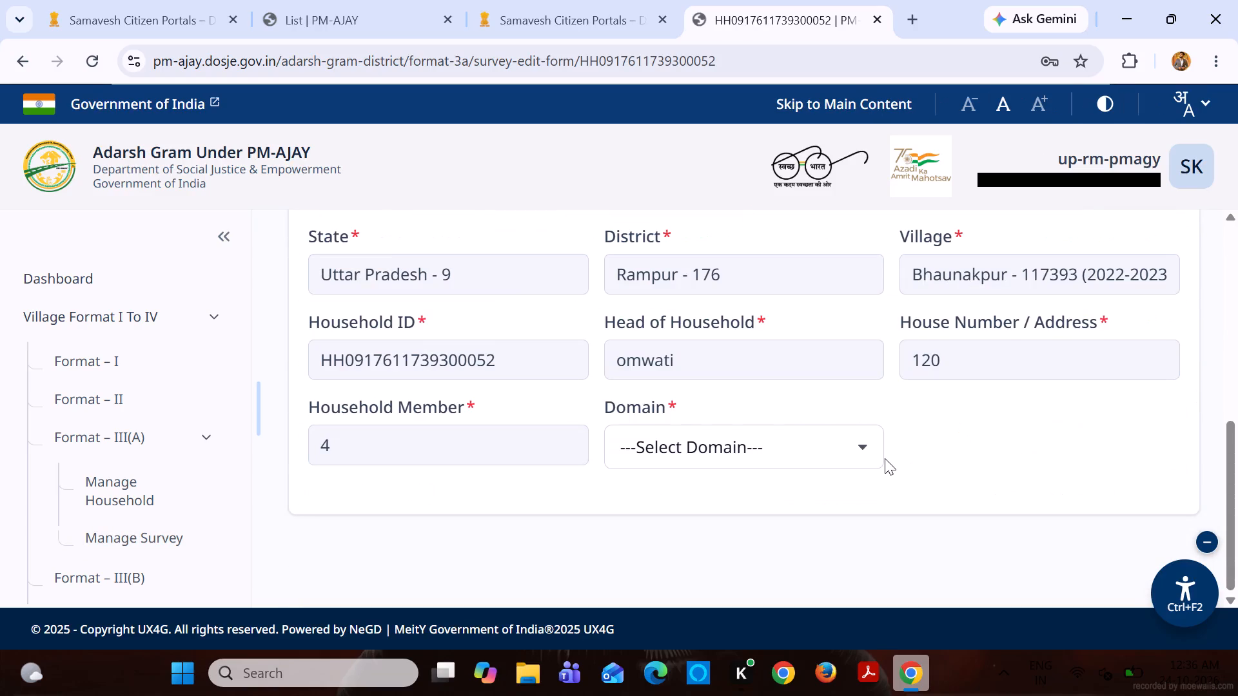
pyautogui.click(866, 456)
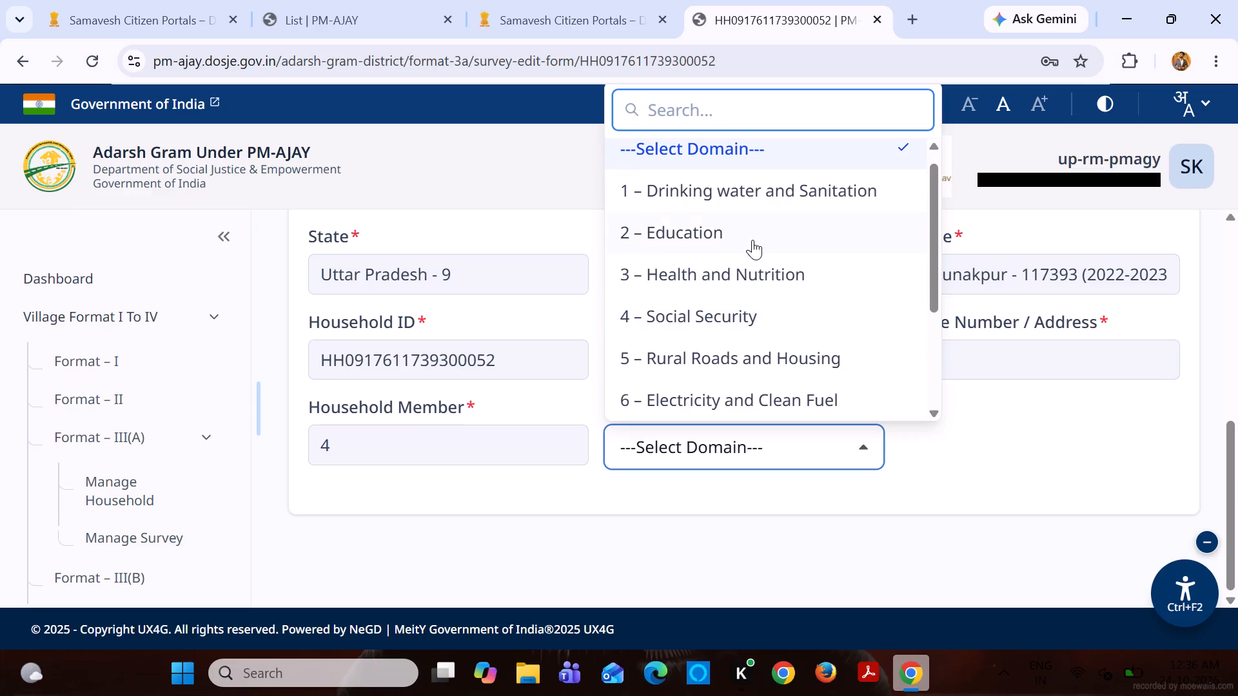
pyautogui.click(752, 240)
pyautogui.scroll(-4, 825, 401)
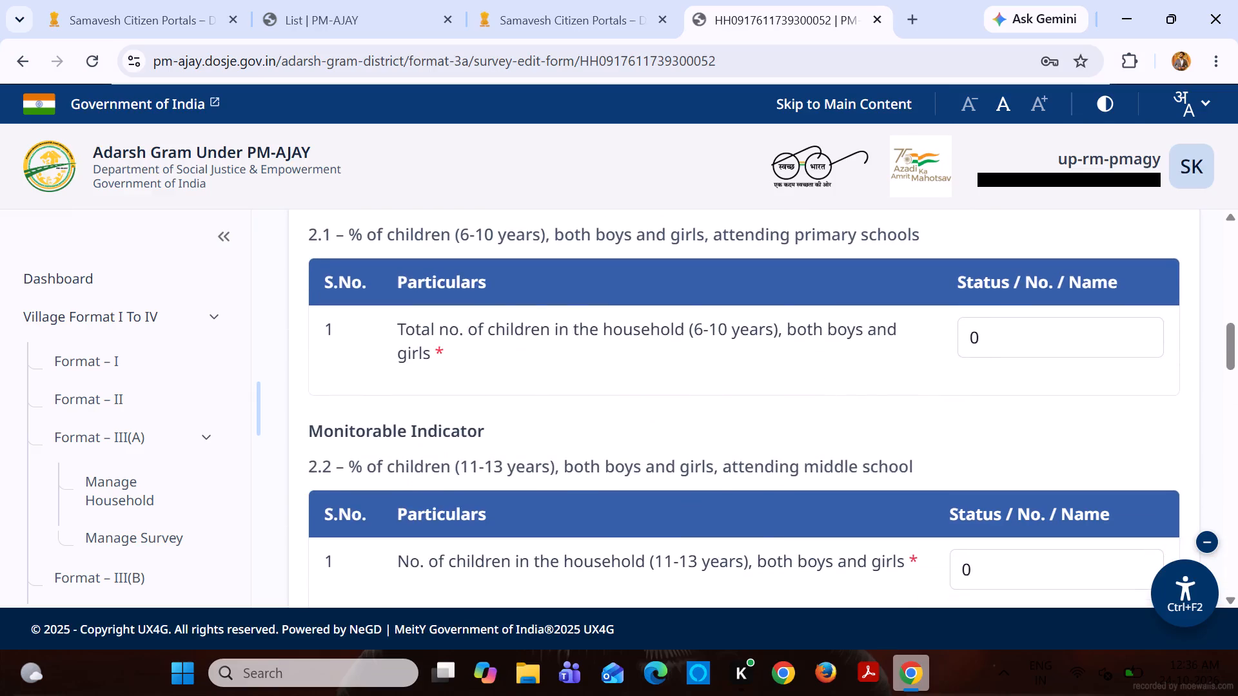
pyautogui.scroll(-4, 1018, 344)
pyautogui.scroll(-4, 1014, 426)
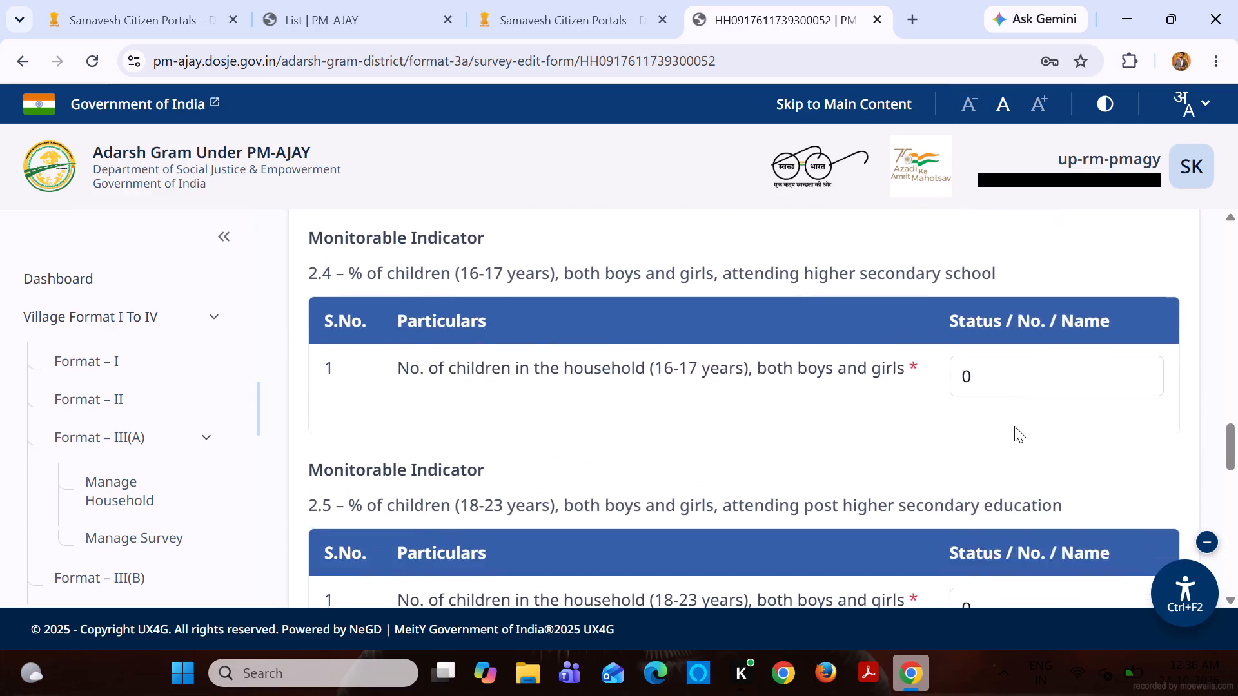
pyautogui.scroll(-7, 1014, 426)
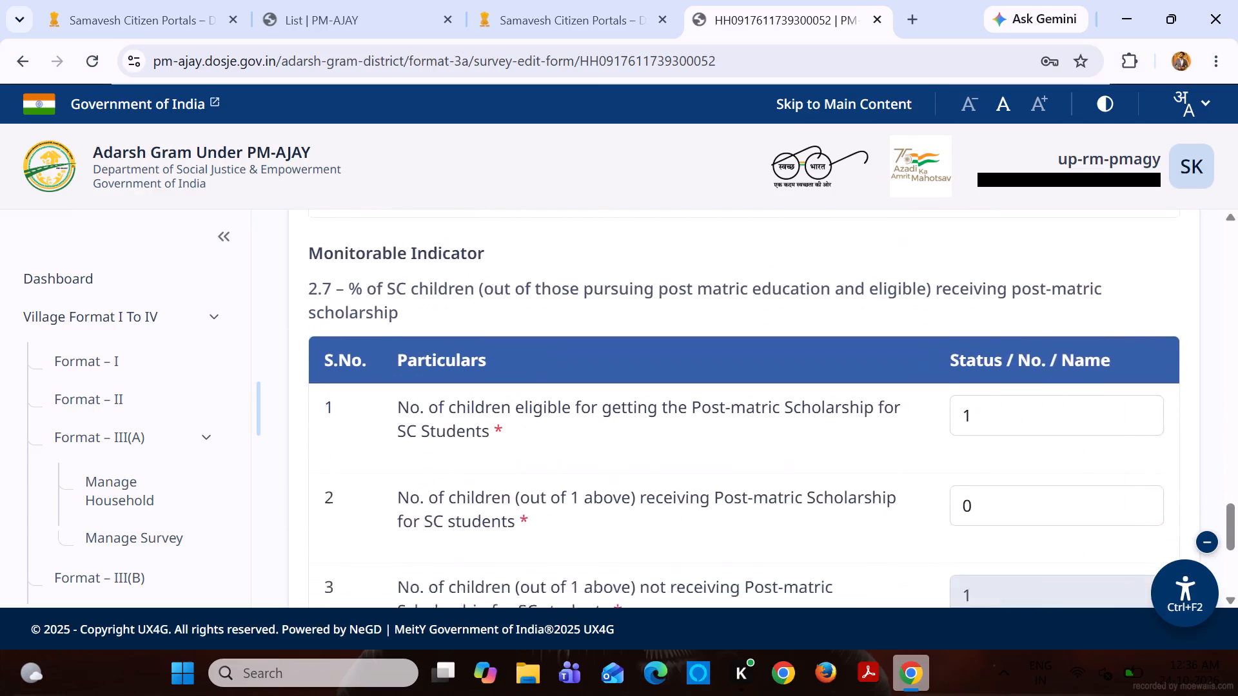
pyautogui.scroll(-1, 1014, 426)
pyautogui.click(1005, 441)
pyautogui.press('BackSpace')
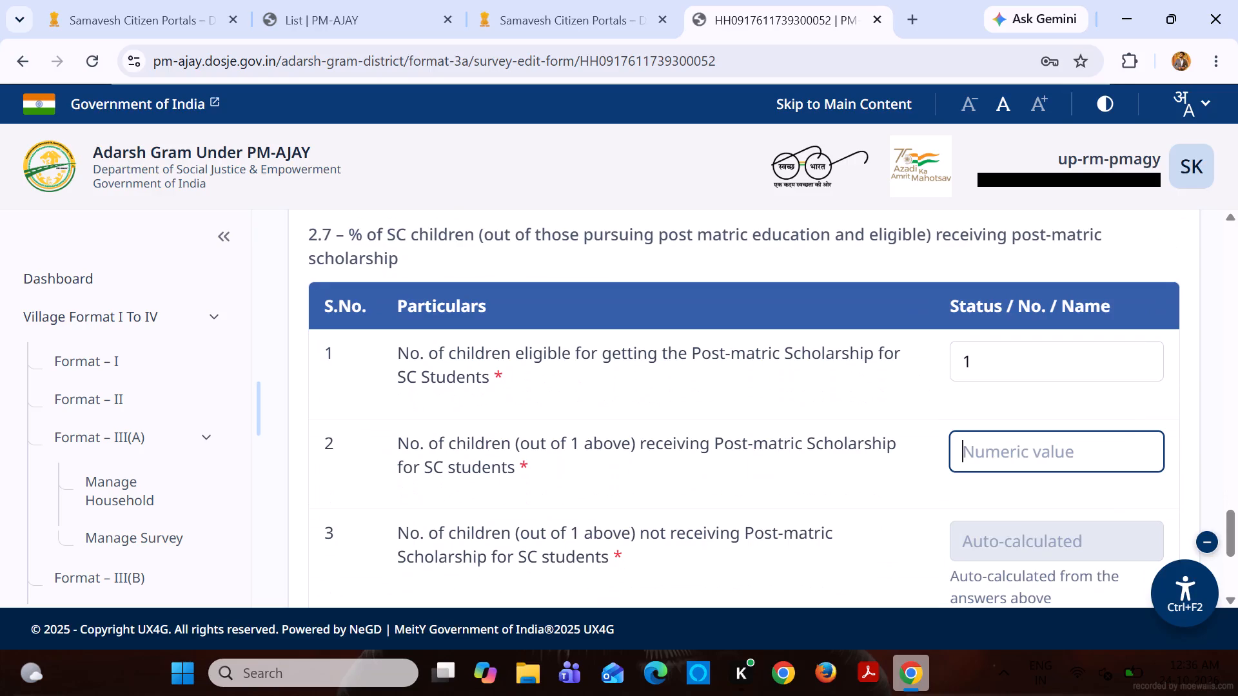
pyautogui.press('1')
# Save the Education answers of house number 120 and return to the household list.
pyautogui.scroll(-5, 1005, 441)
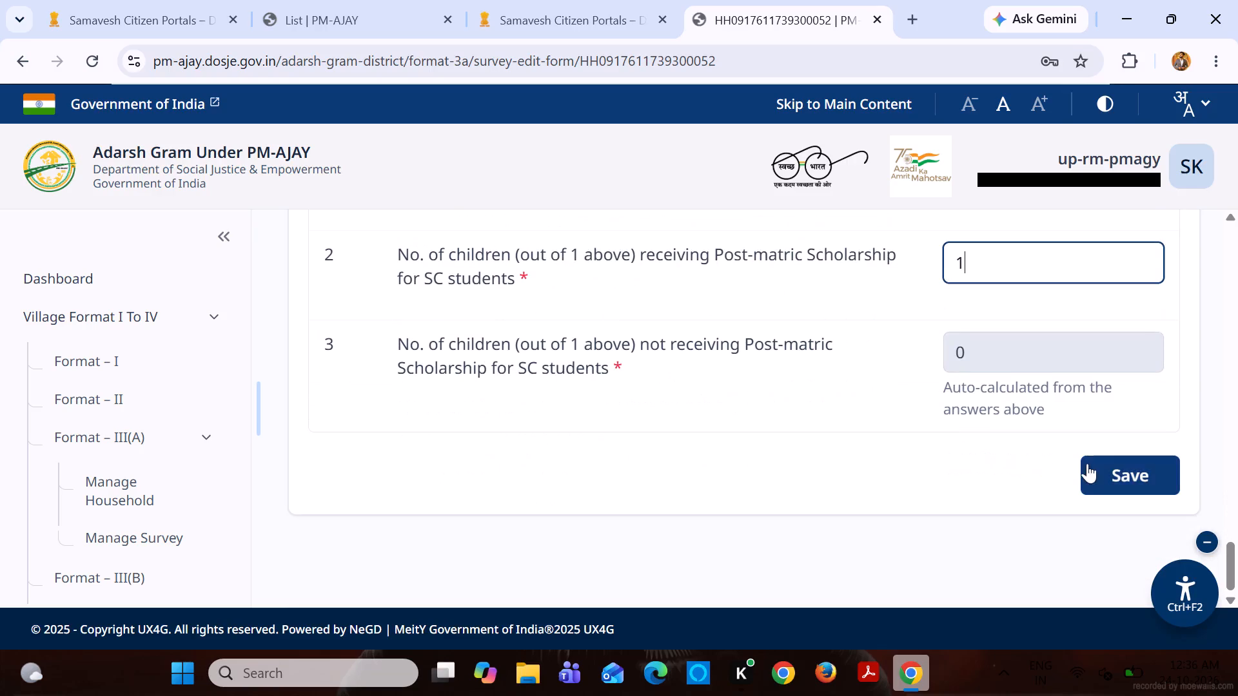
pyautogui.click(1121, 474)
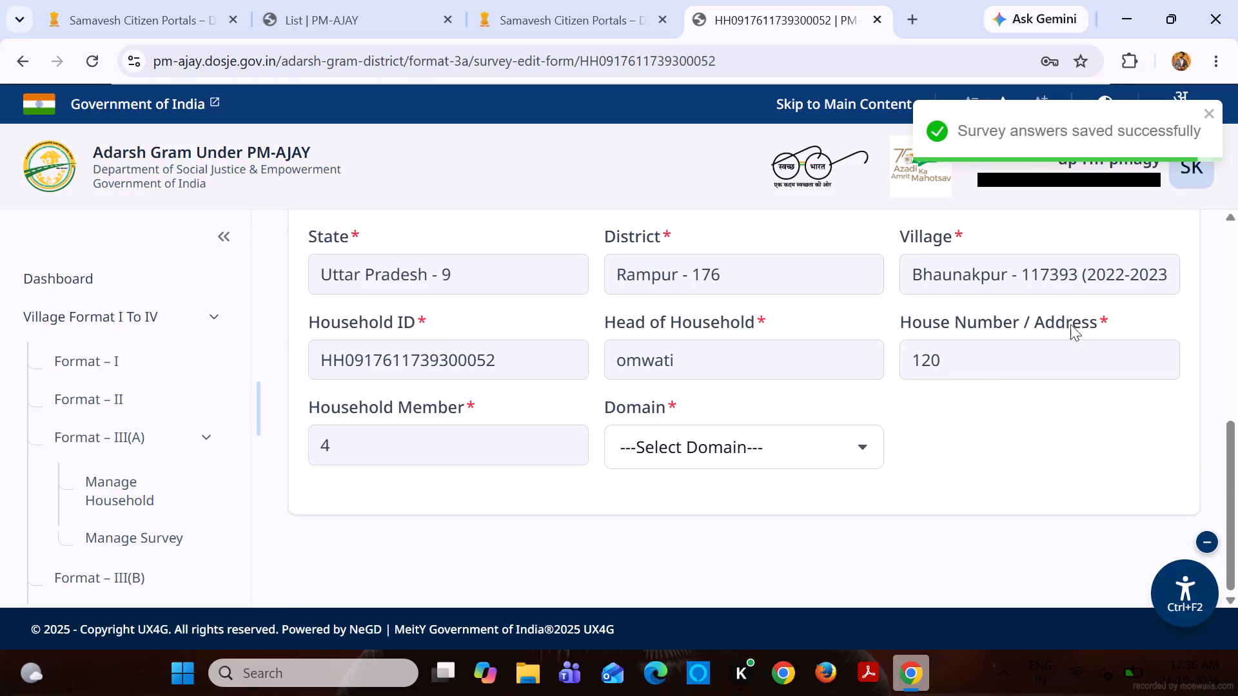
pyautogui.scroll(6, 1061, 320)
pyautogui.click(1138, 271)
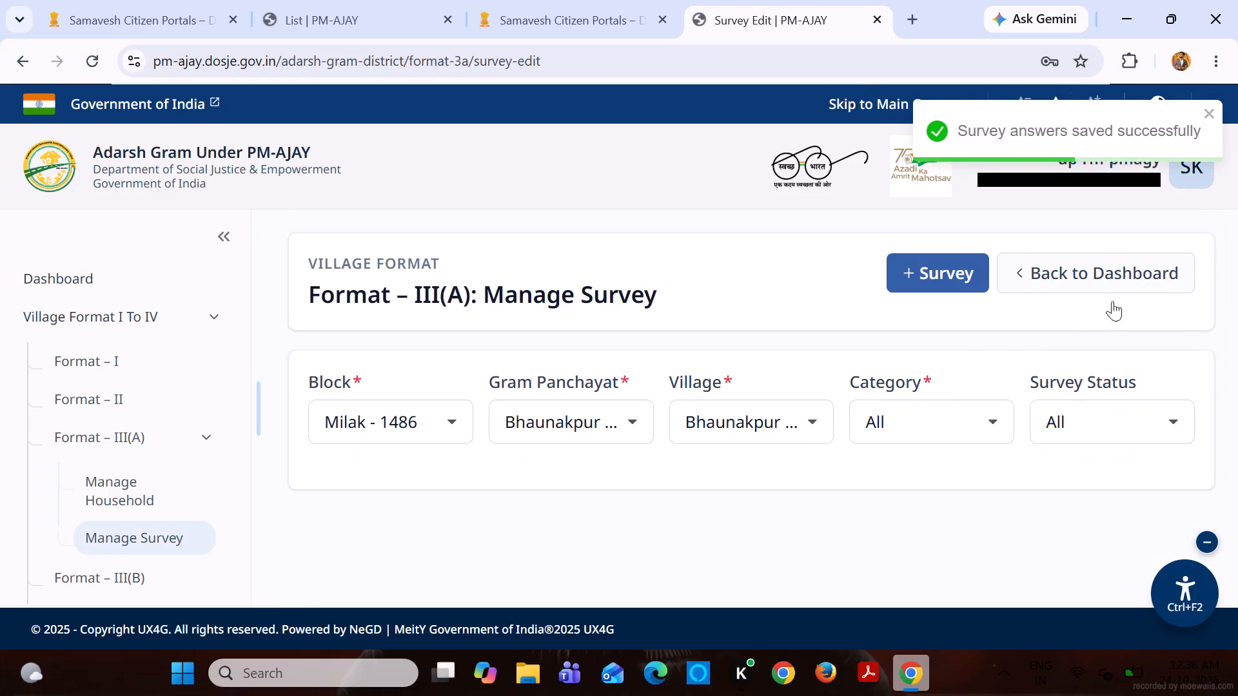
# Open the survey of house number 121 from page 2 of the household list and choose the domain 2 – Education.
pyautogui.scroll(-7, 1077, 383)
pyautogui.scroll(-20, 1077, 383)
pyautogui.scroll(-18, 1077, 383)
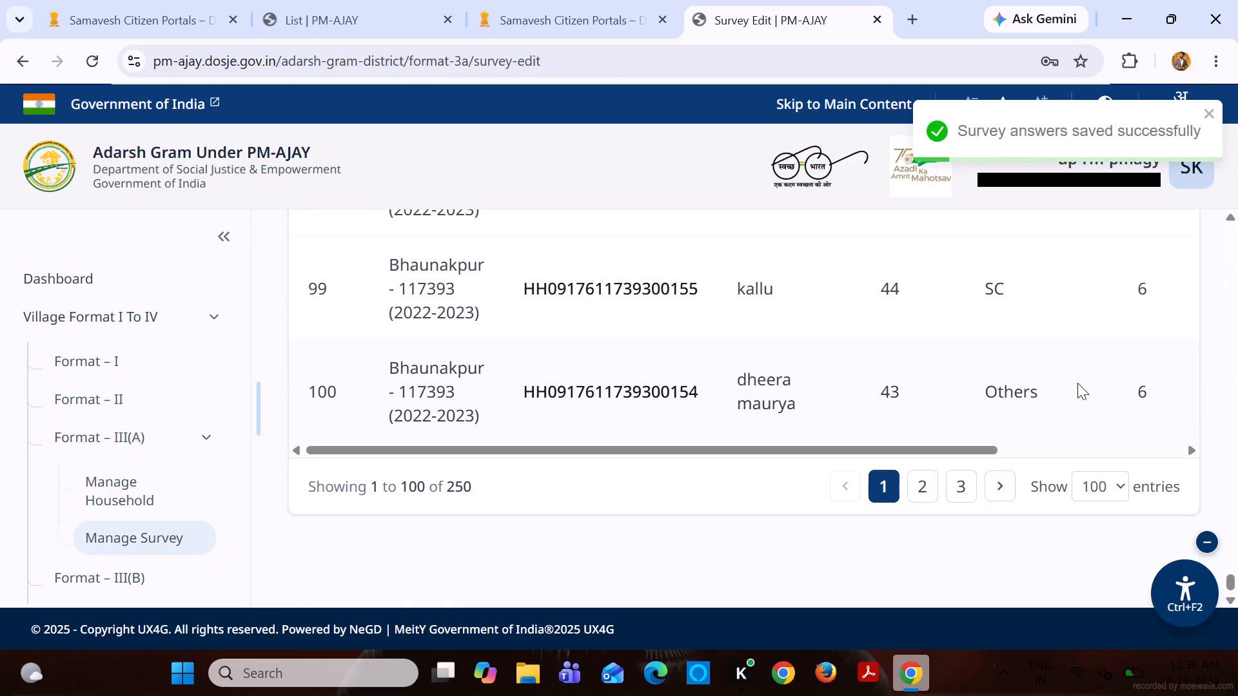
pyautogui.click(920, 476)
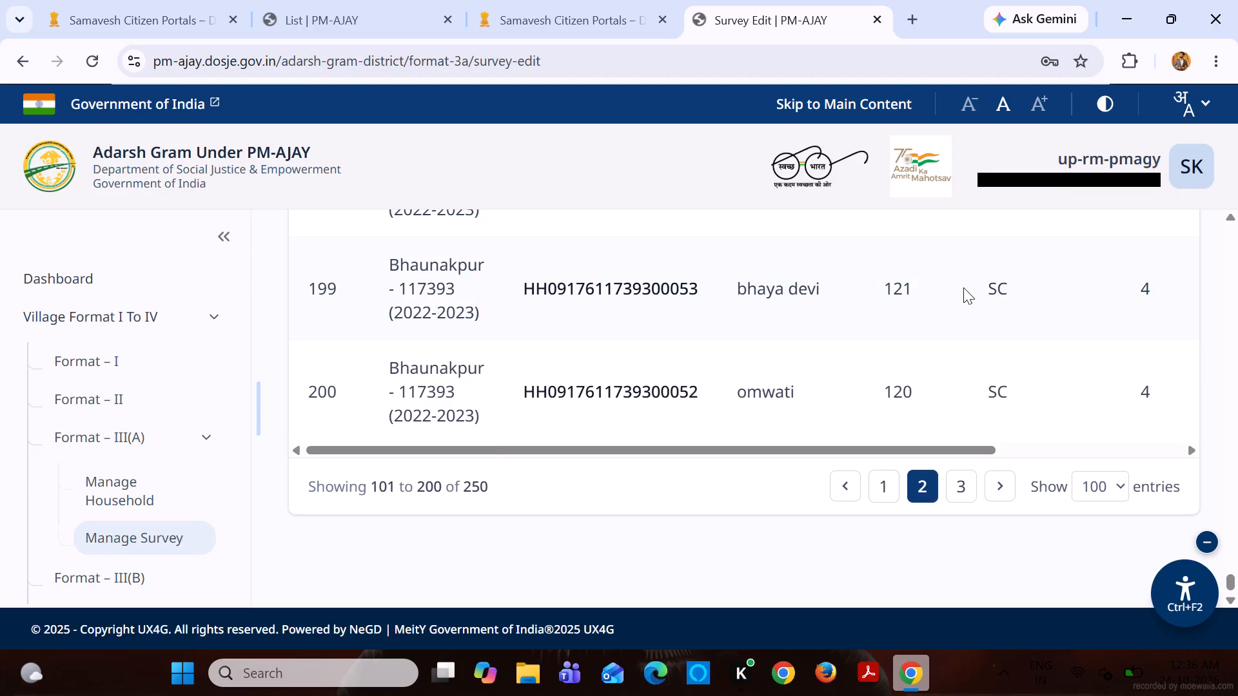
pyautogui.hscroll(-5, 963, 287)
pyautogui.click(1157, 285)
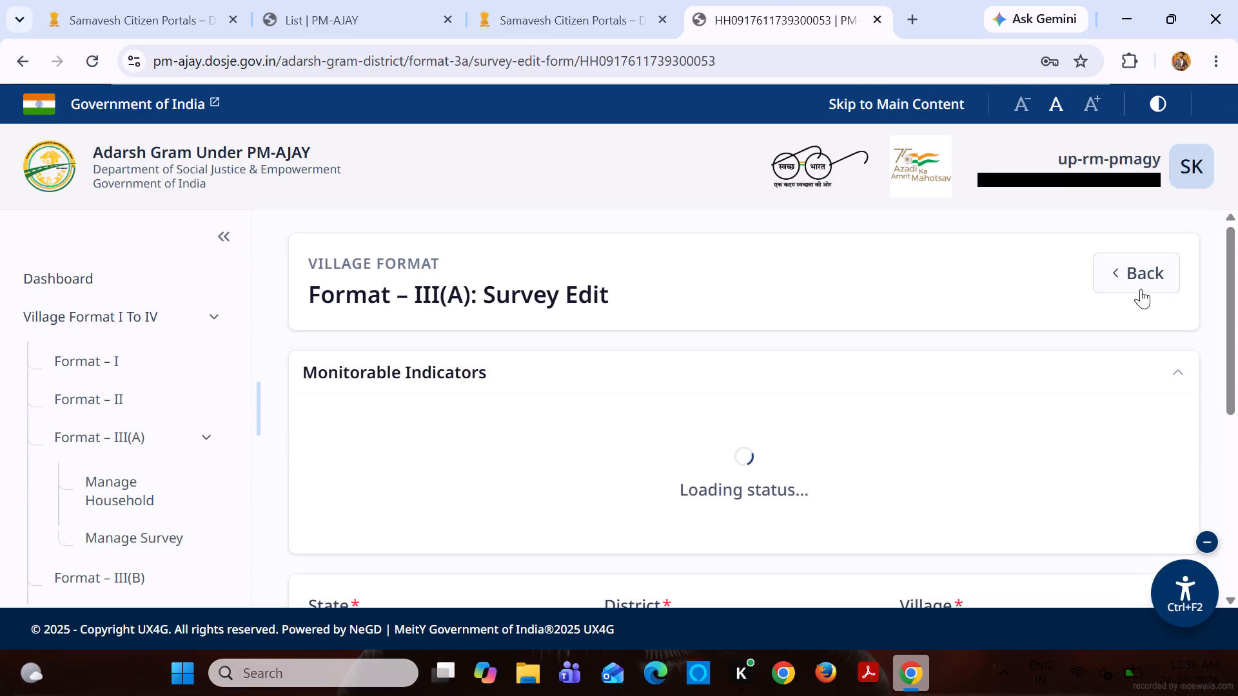
pyautogui.scroll(-9, 1001, 383)
pyautogui.click(841, 433)
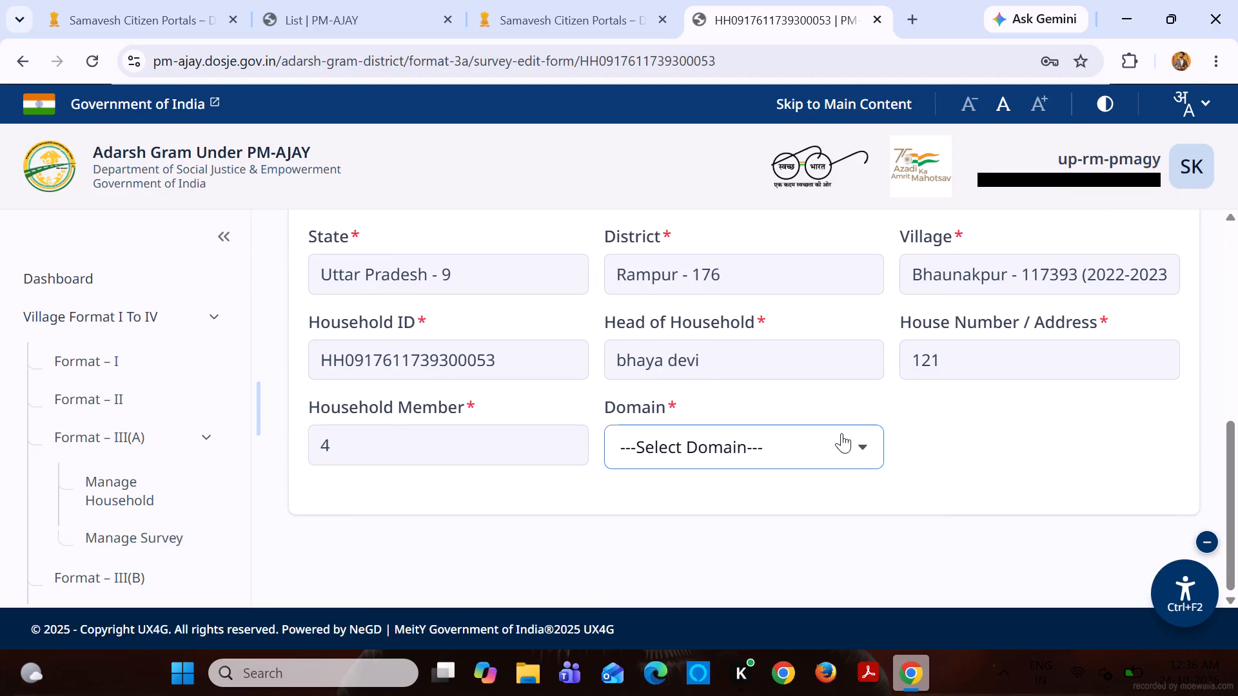
pyautogui.click(774, 220)
pyautogui.scroll(-2, 859, 396)
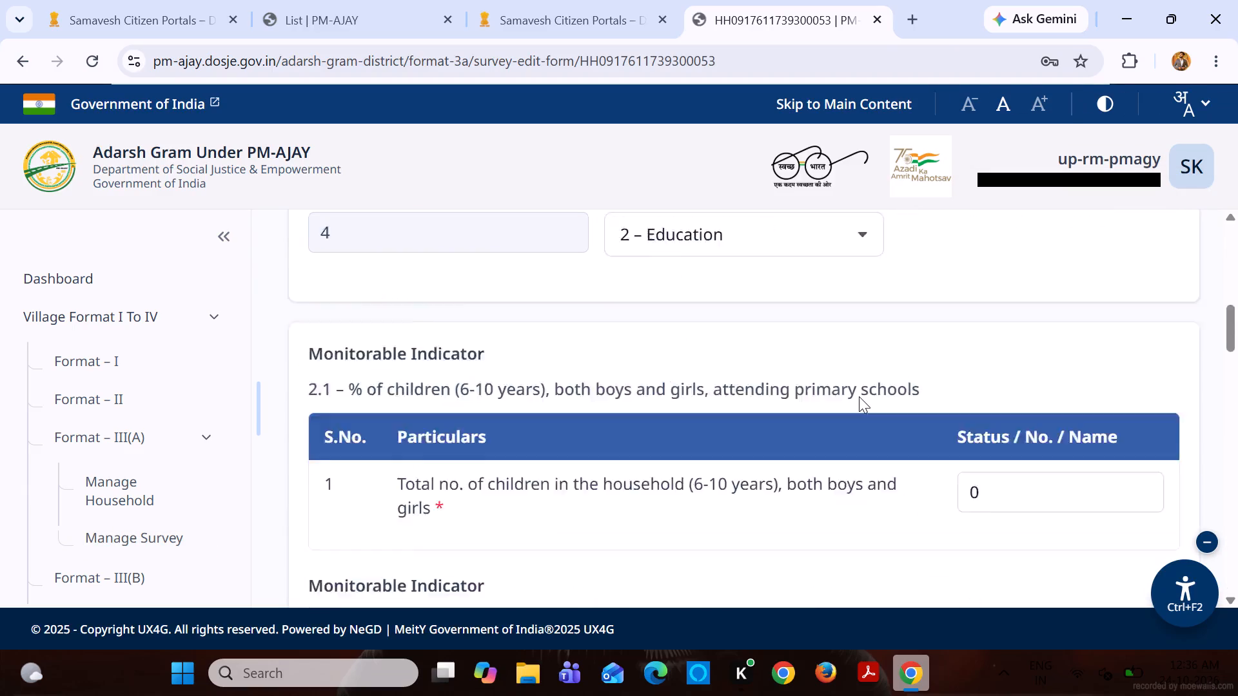
pyautogui.scroll(-2, 859, 396)
pyautogui.scroll(-8, 983, 412)
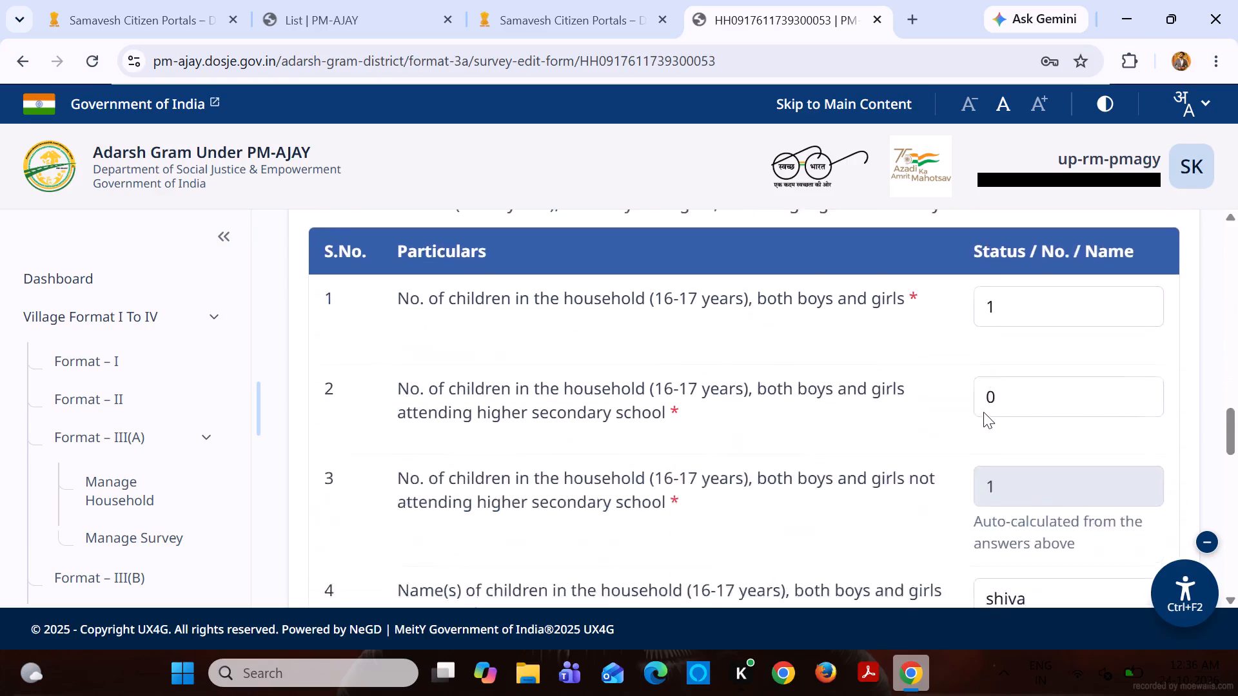
pyautogui.scroll(-1, 983, 412)
pyautogui.click(1035, 289)
pyautogui.press('BackSpace')
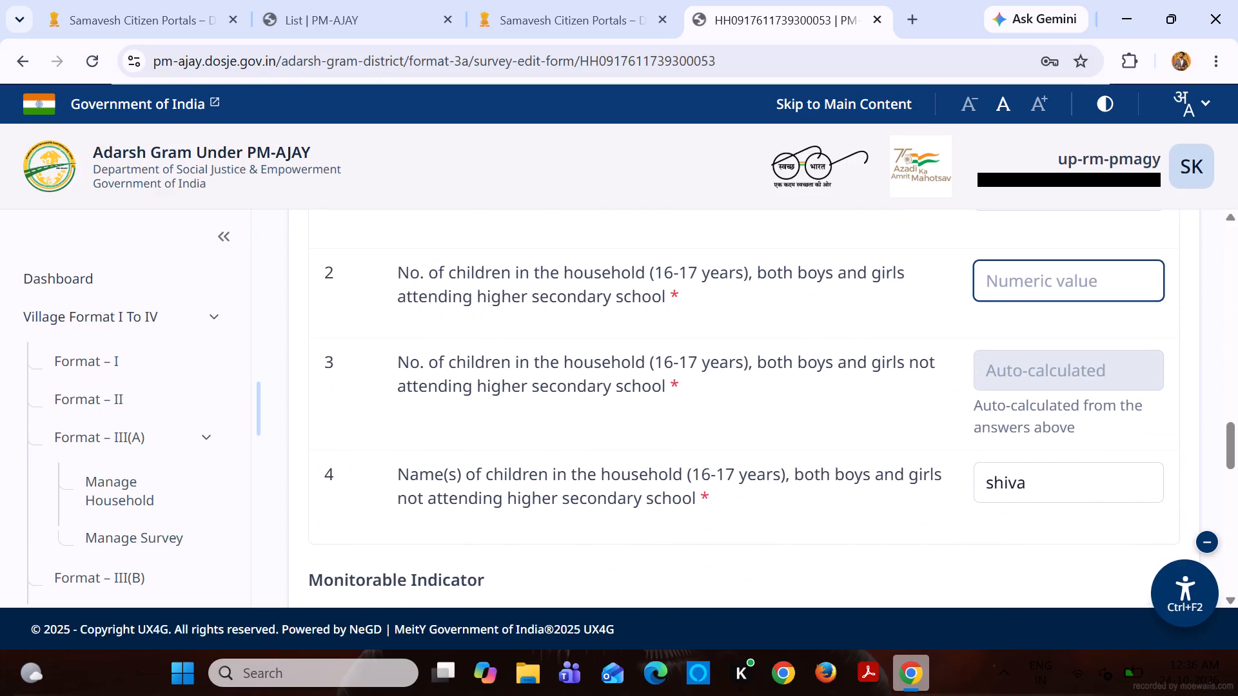
pyautogui.press('1')
# Save the Education answers of house number 121 and return to the household list.
pyautogui.scroll(-6, 1035, 289)
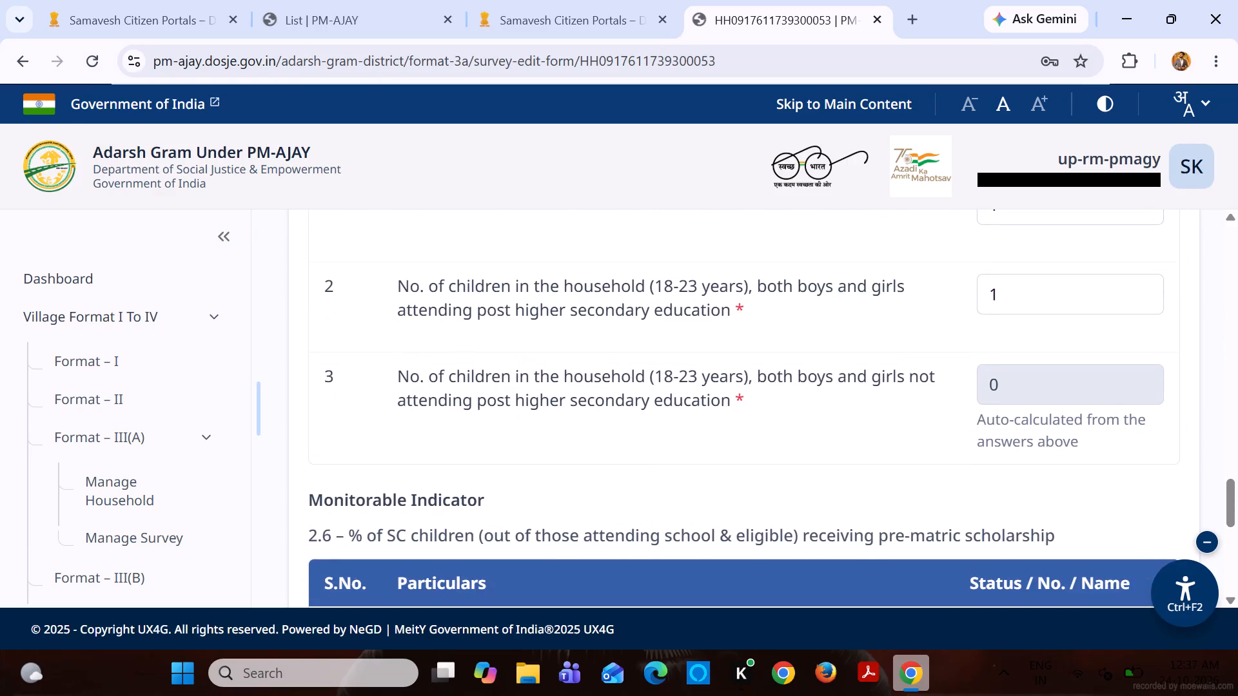
pyautogui.scroll(-9, 1060, 325)
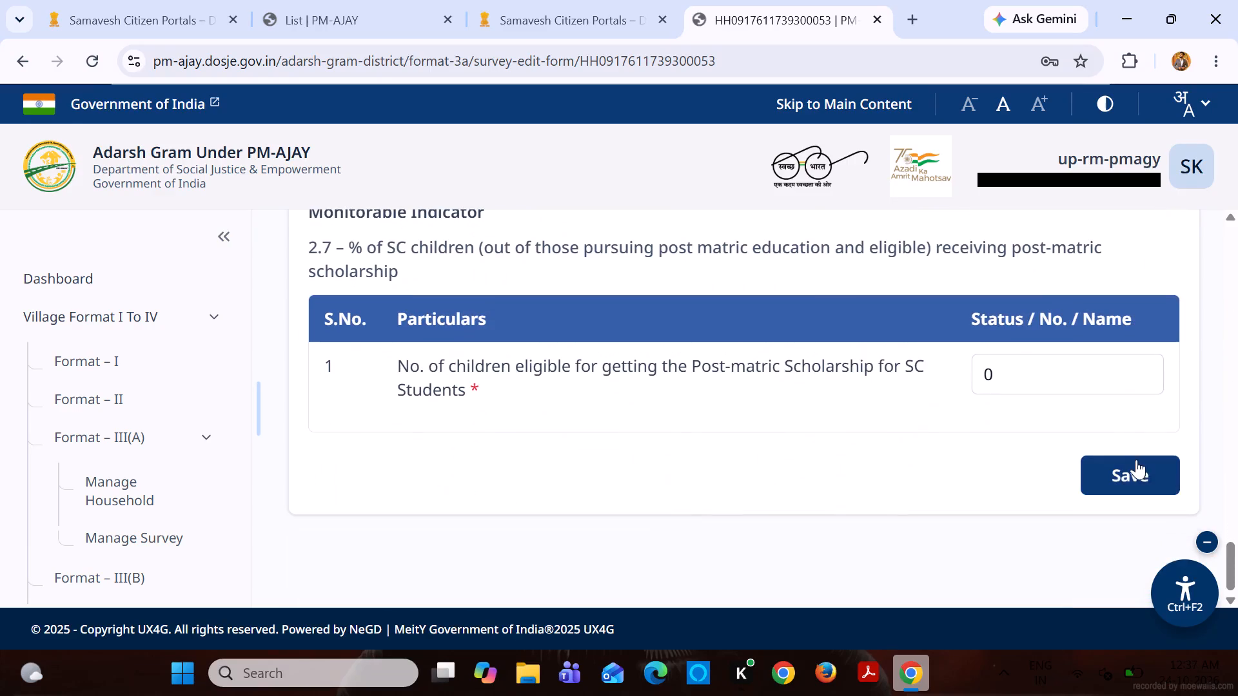
pyautogui.click(1137, 473)
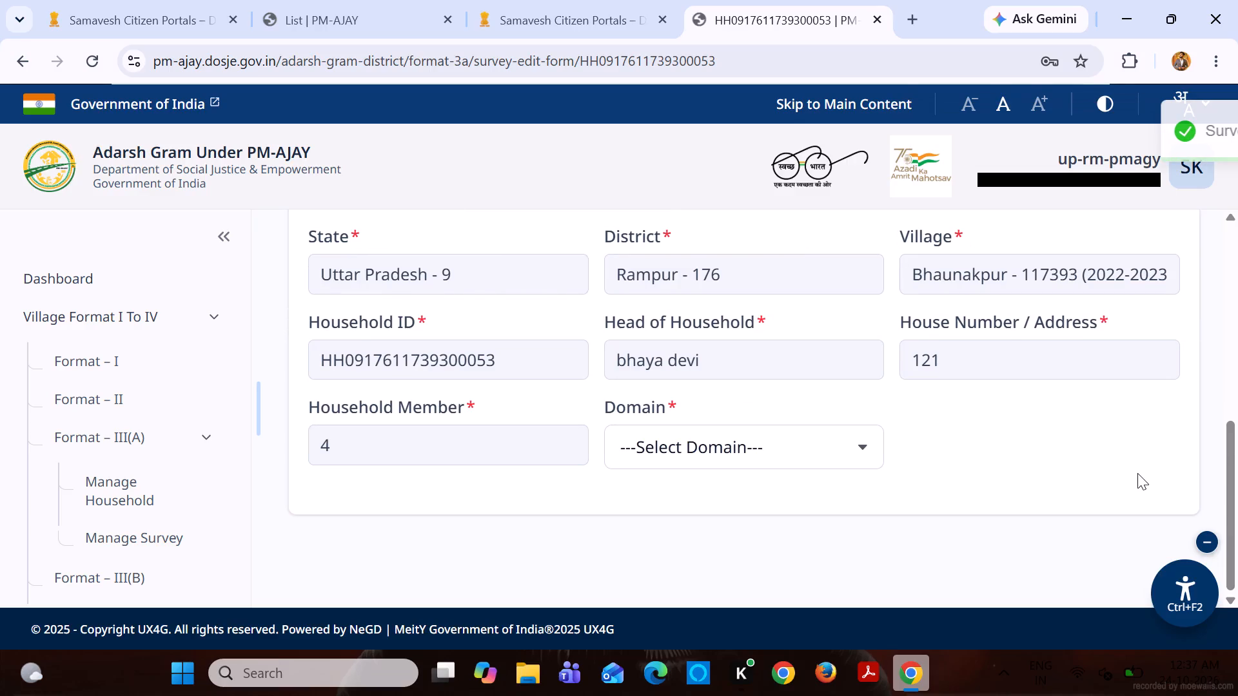
pyautogui.scroll(7, 1078, 367)
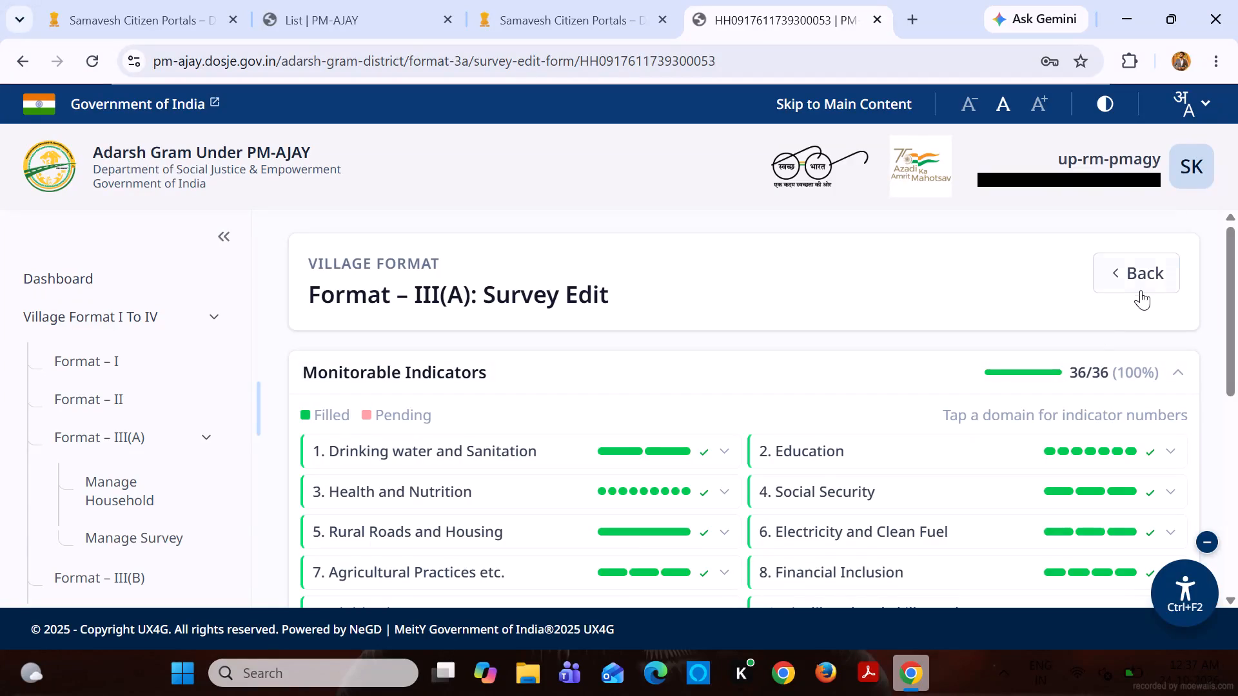
pyautogui.click(1141, 287)
# Open the survey of house number 127 from page 2 of the household list and choose the domain 2 – Education.
pyautogui.scroll(-3, 1063, 421)
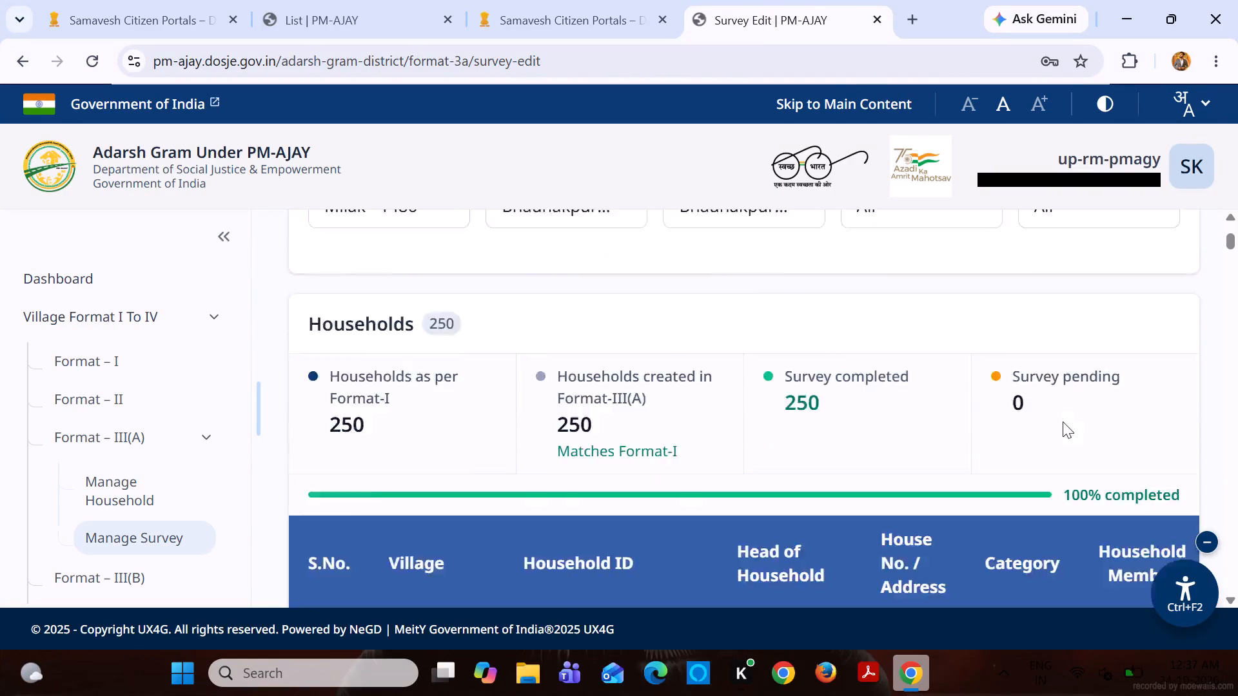
pyautogui.scroll(-2, 1063, 421)
pyautogui.scroll(-20, 1063, 421)
pyautogui.scroll(-10, 1063, 421)
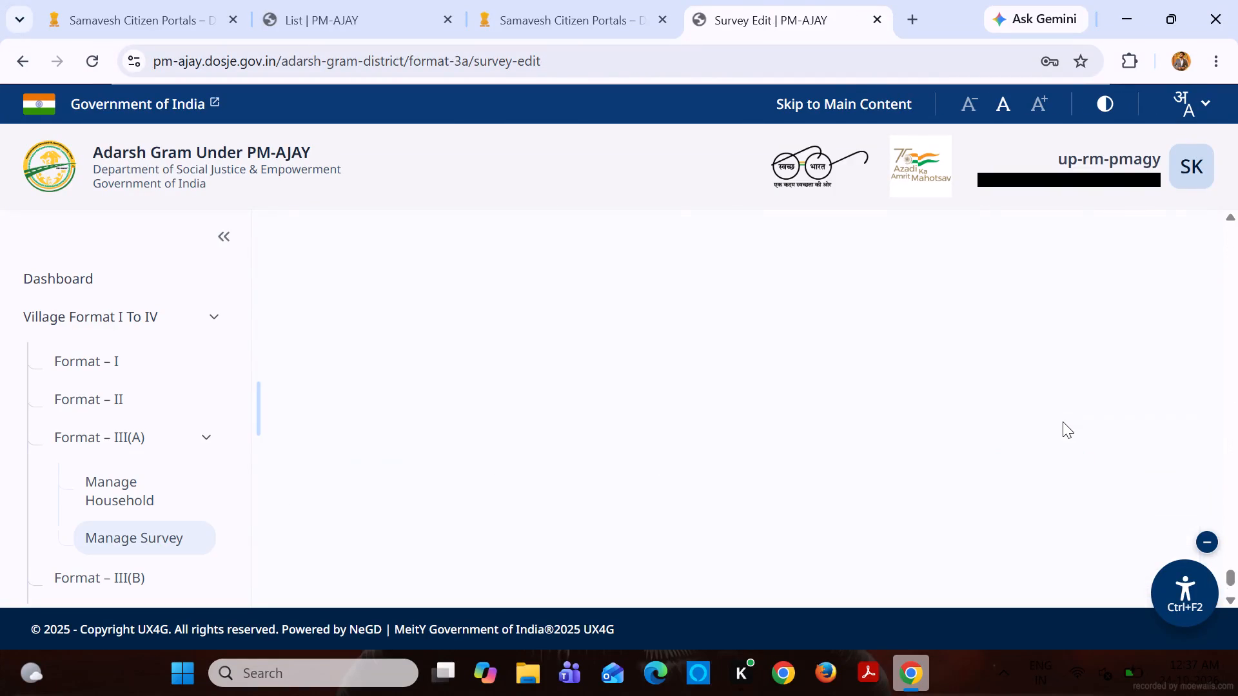
pyautogui.scroll(-6, 1063, 421)
pyautogui.click(924, 493)
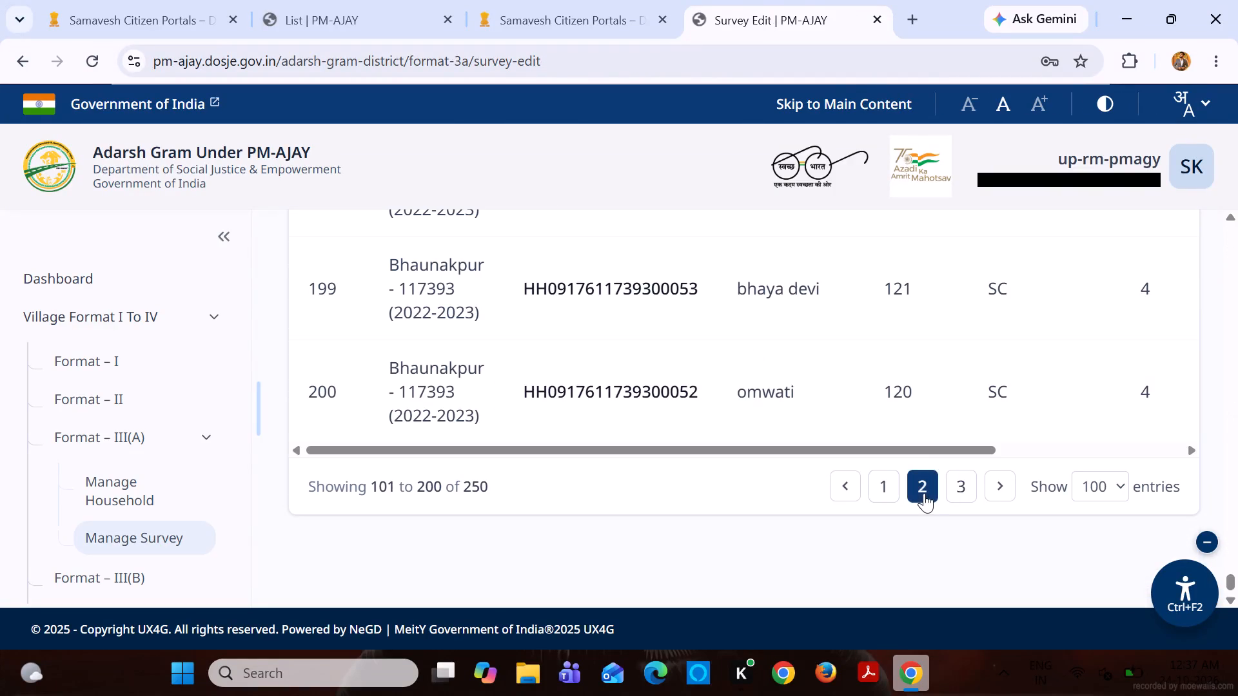
pyautogui.scroll(7, 929, 367)
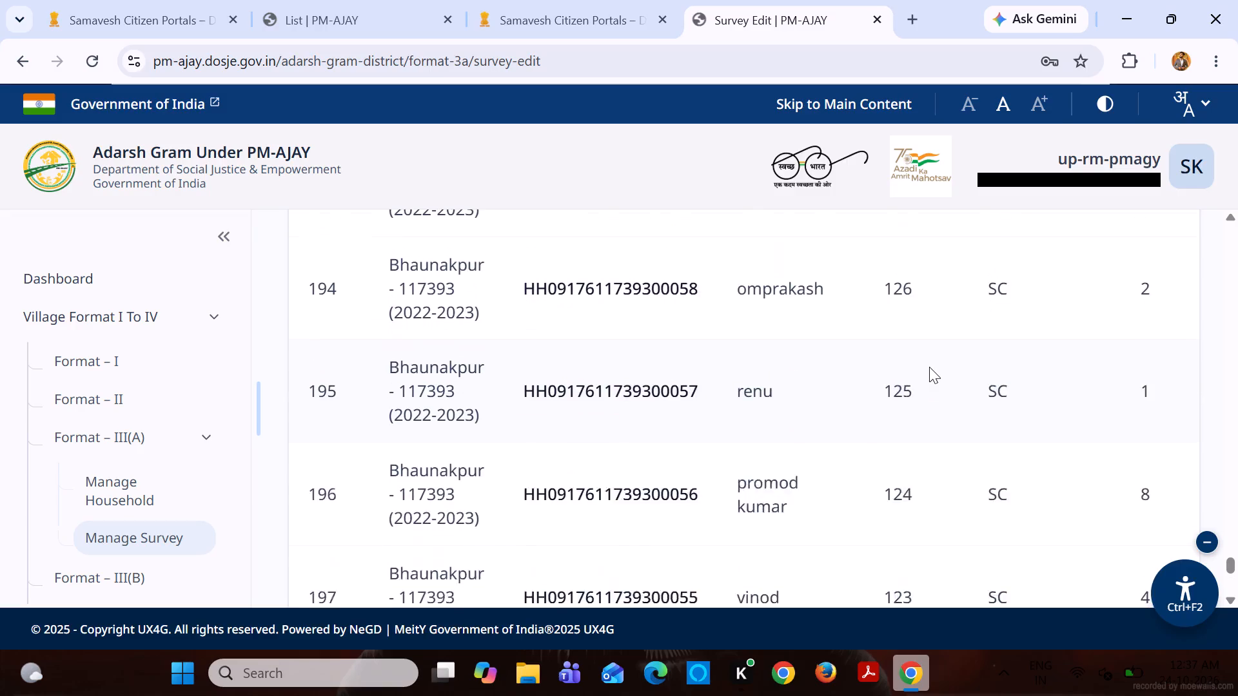
pyautogui.scroll(3, 929, 367)
pyautogui.hscroll(-7, 929, 367)
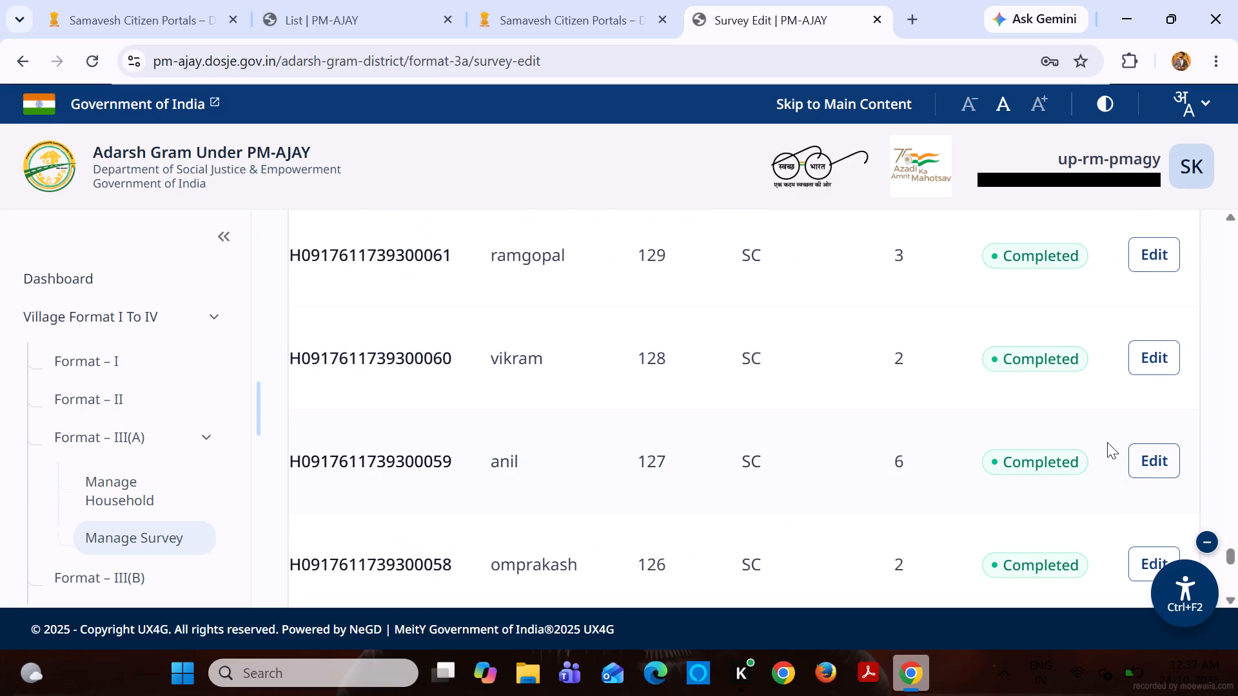
pyautogui.click(1163, 467)
pyautogui.scroll(-8, 985, 442)
pyautogui.click(867, 451)
pyautogui.click(773, 224)
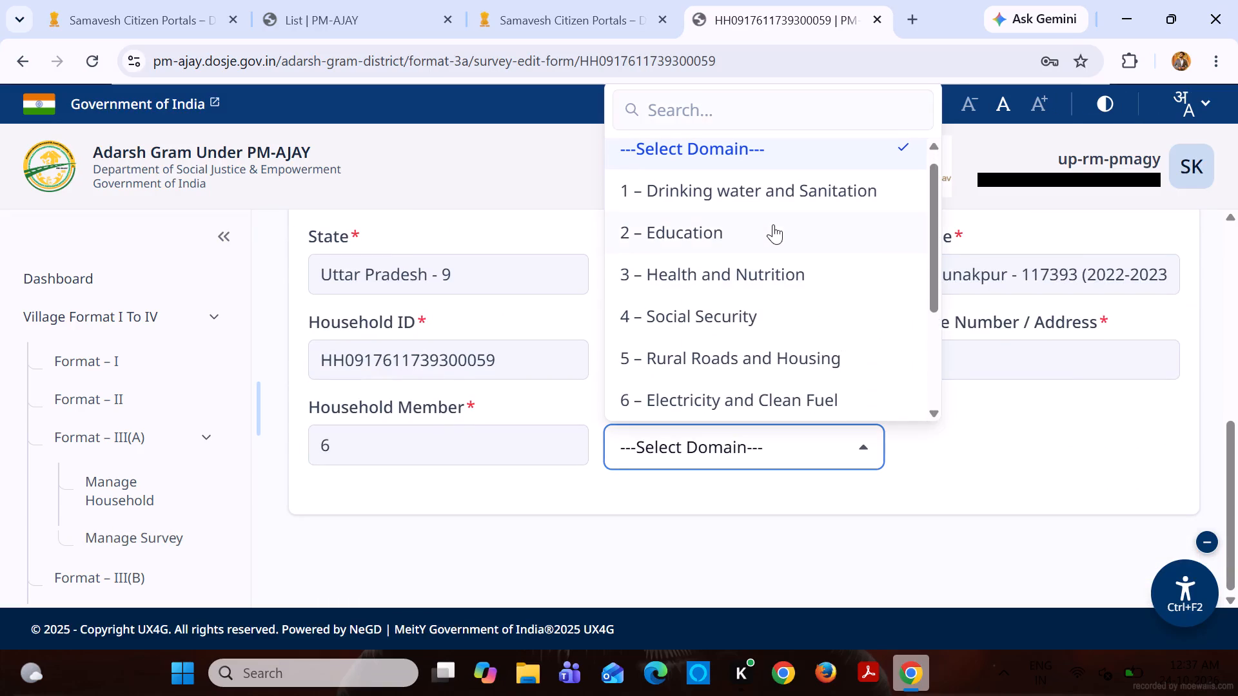
# Set house number 127's attendance to 2 children (6-10 years) in primary school under indicator 2.1.
pyautogui.scroll(-4, 828, 397)
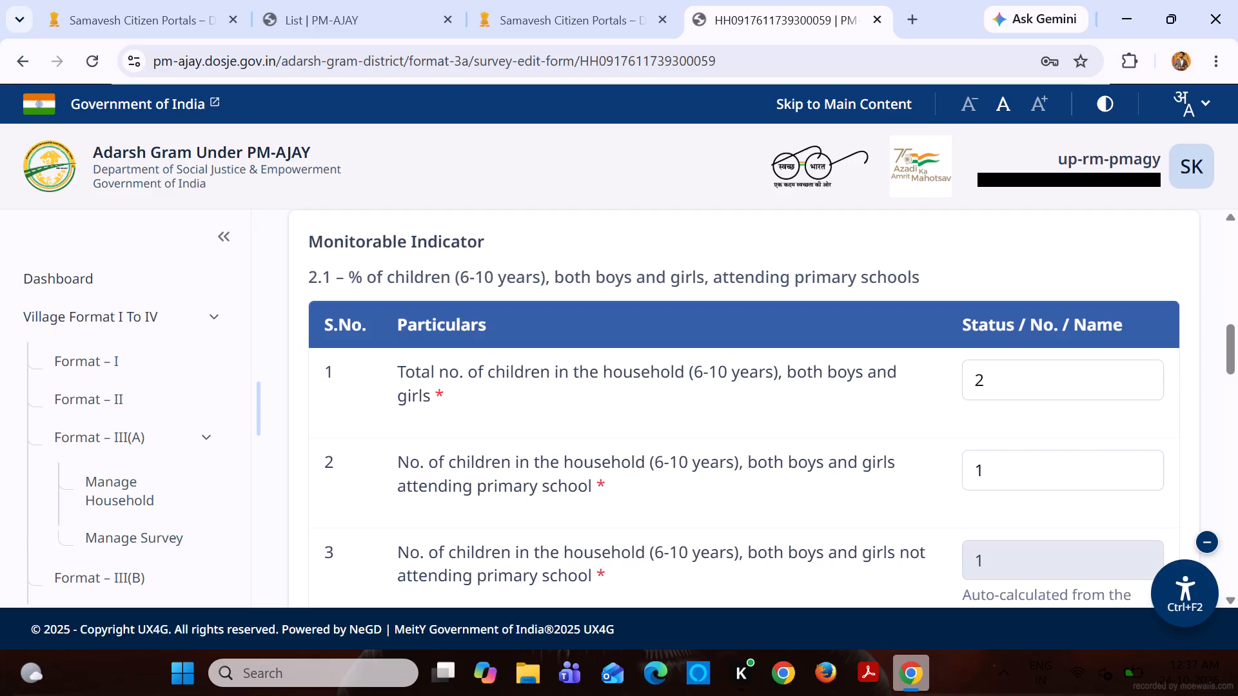
pyautogui.click(1008, 454)
pyautogui.press('BackSpace')
pyautogui.press('2')
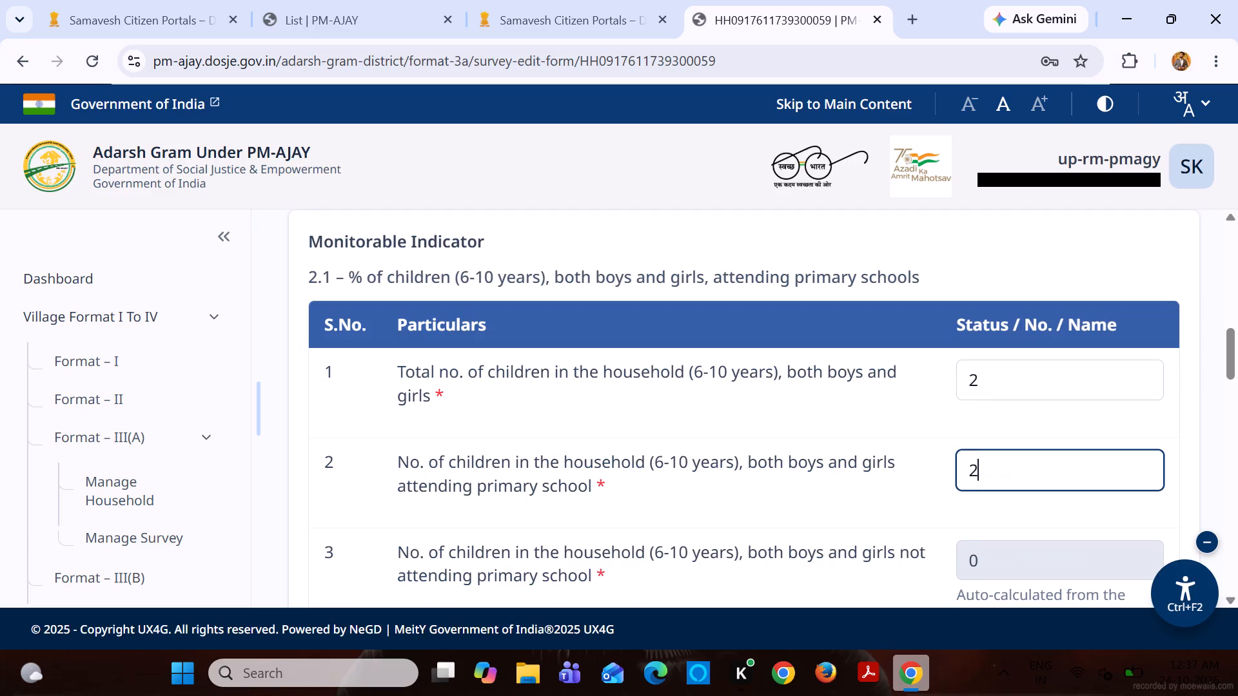
# Save the Education answers of house number 127 and return to the household list.
pyautogui.scroll(-5, 1008, 454)
pyautogui.scroll(-4, 1067, 418)
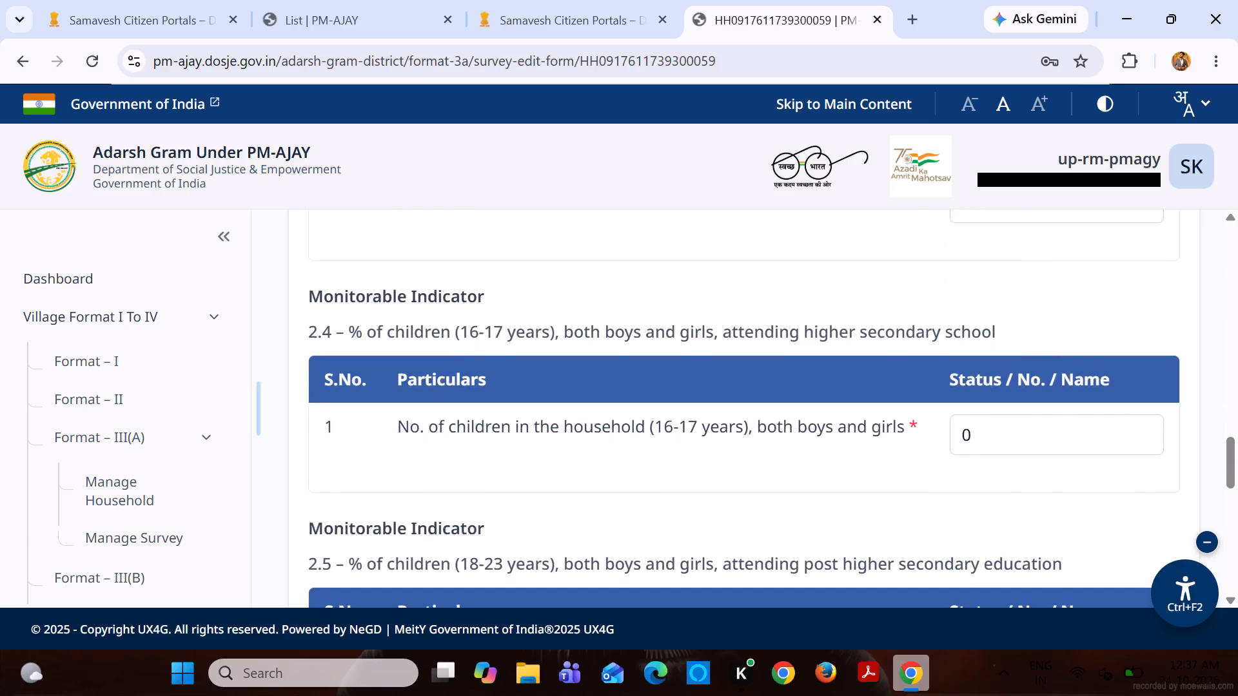
pyautogui.scroll(-7, 1067, 418)
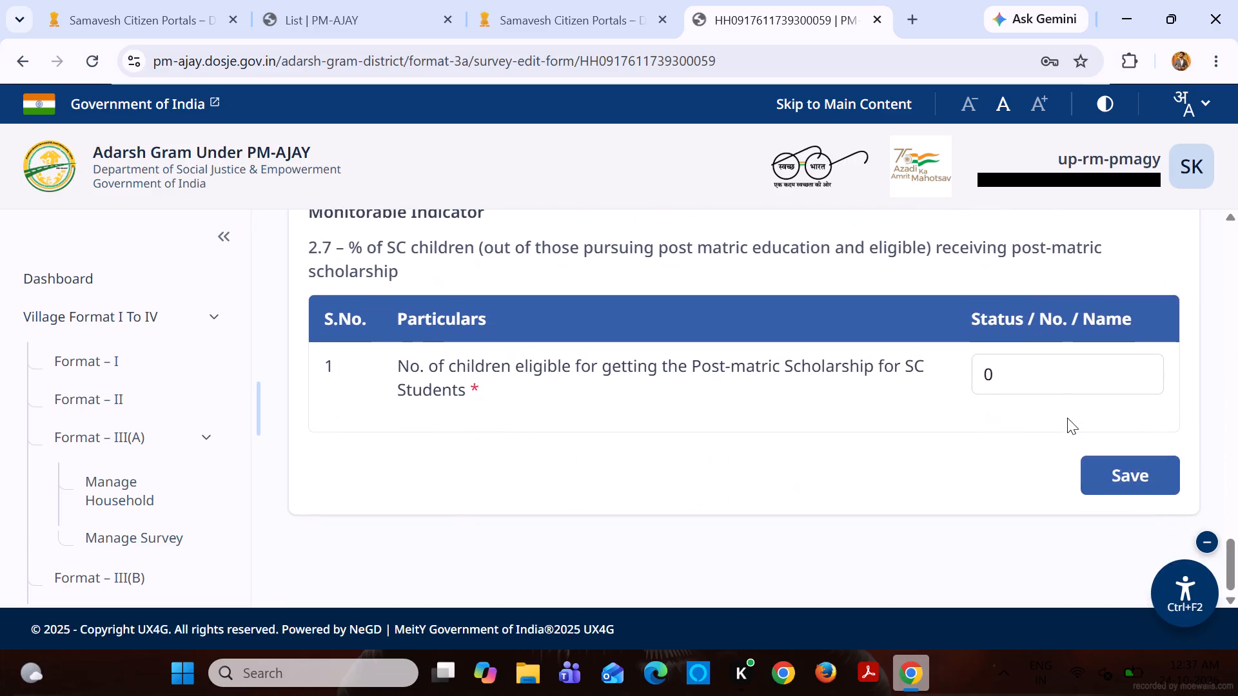
pyautogui.click(1115, 467)
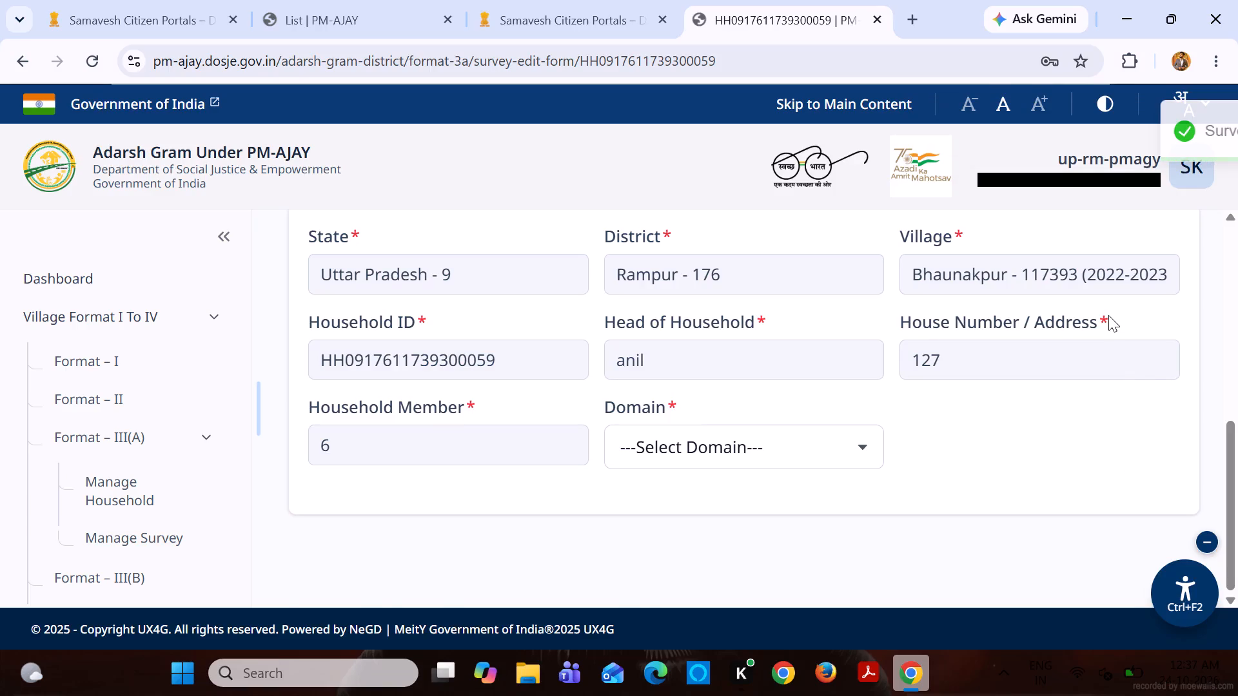
pyautogui.scroll(8, 1108, 315)
pyautogui.click(1137, 269)
# Open the survey of house number 132 from page 2 of the household list and choose the domain 2 – Education.
pyautogui.scroll(-7, 1061, 389)
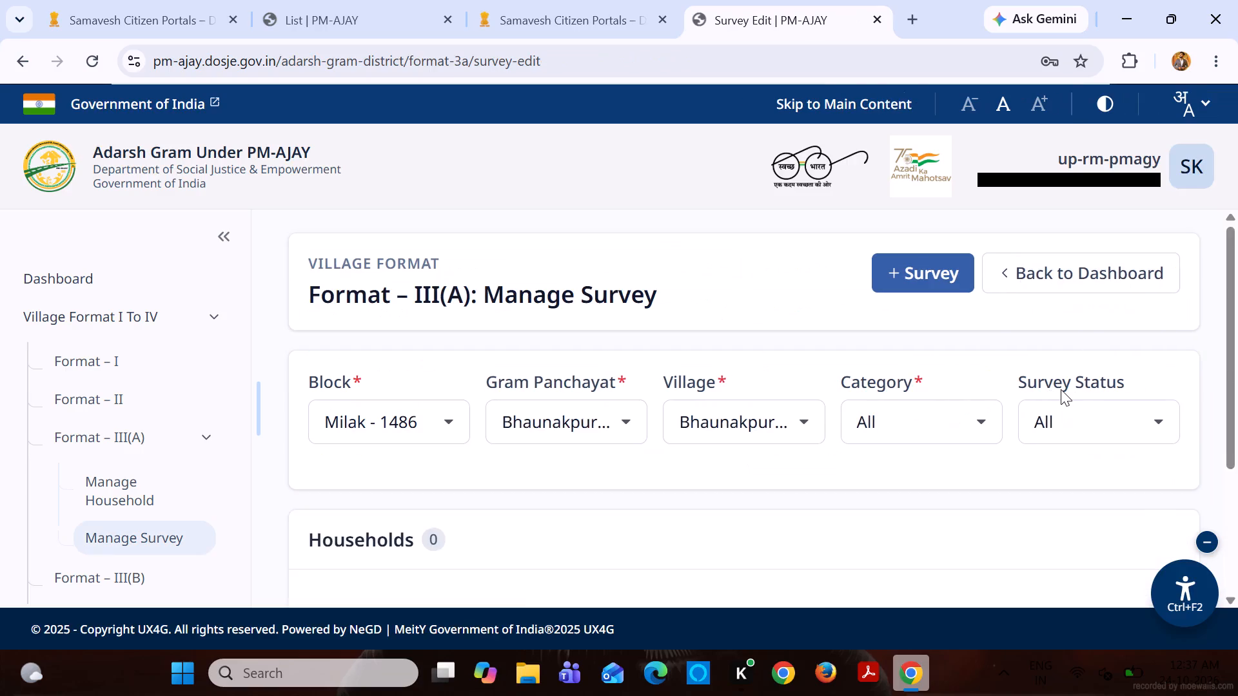
pyautogui.scroll(-20, 1061, 389)
pyautogui.scroll(-20, 1061, 389)
pyautogui.scroll(-8, 1061, 389)
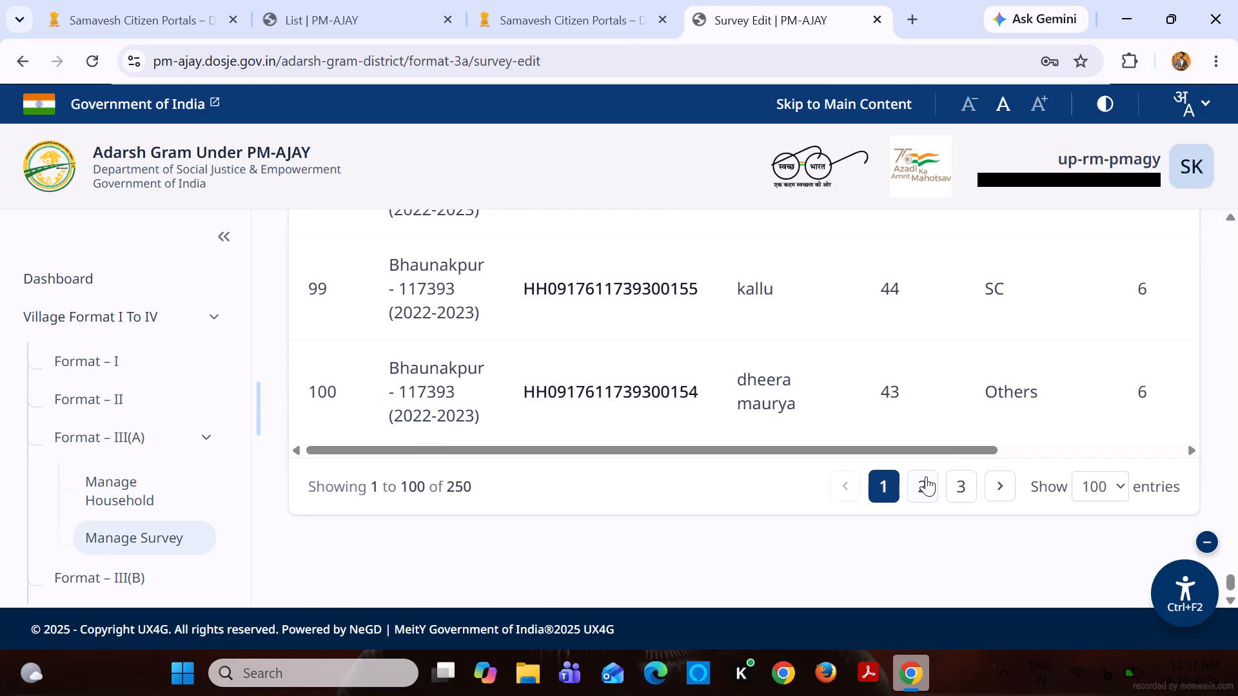
pyautogui.click(926, 476)
pyautogui.scroll(4, 956, 362)
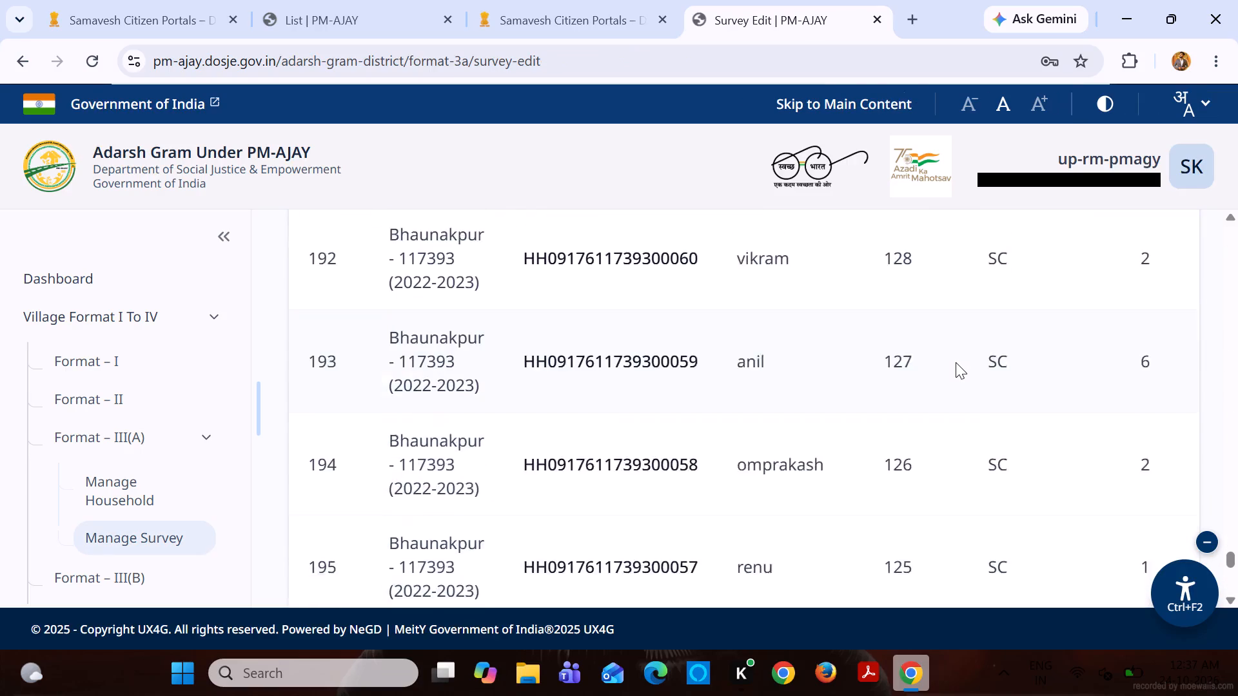
pyautogui.scroll(5, 956, 362)
pyautogui.hscroll(-7, 956, 362)
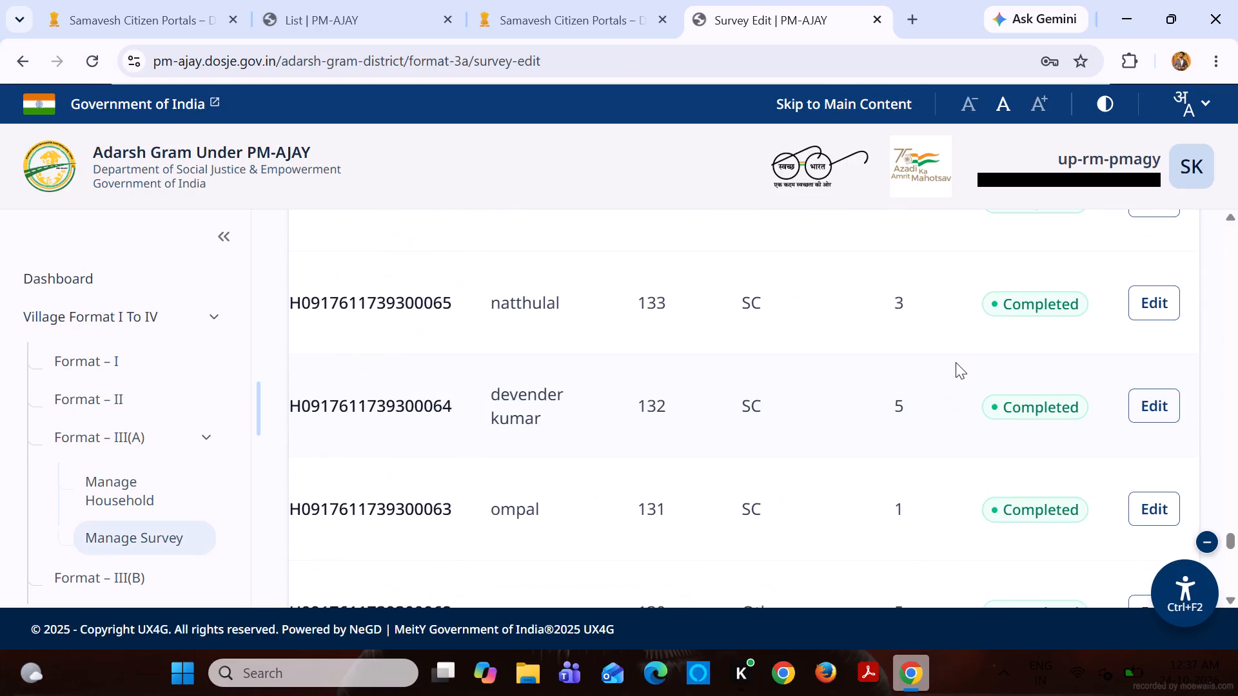
pyautogui.click(1169, 399)
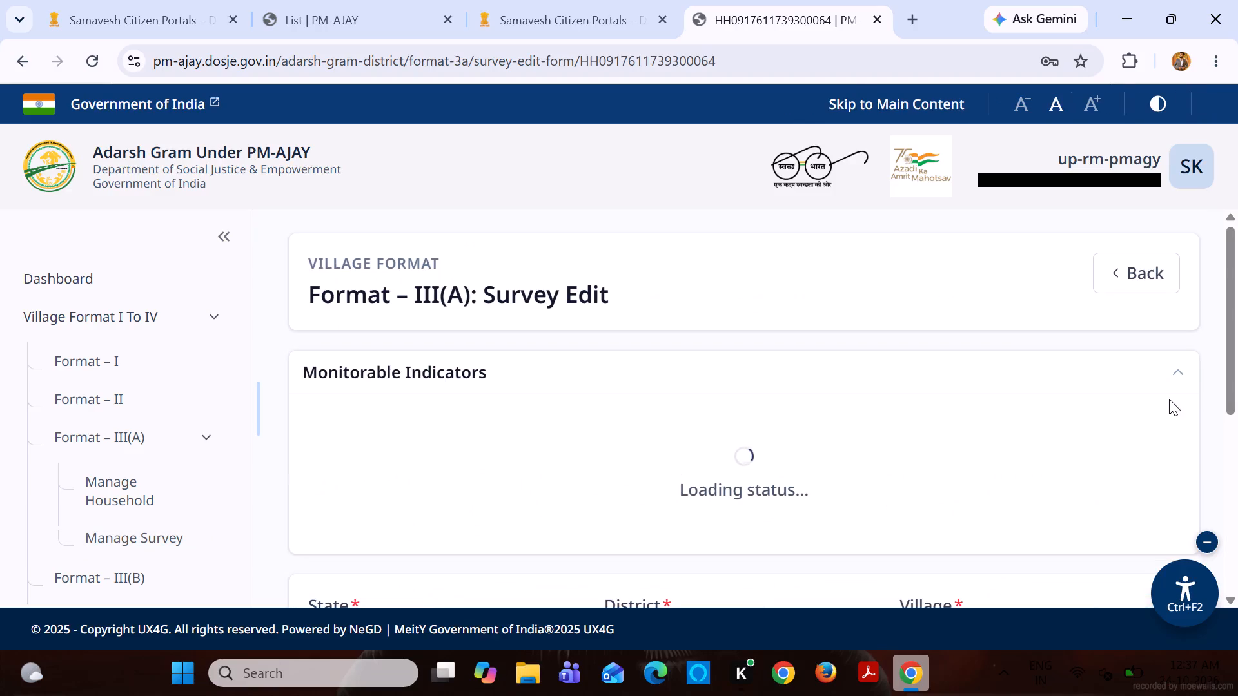
pyautogui.scroll(-9, 965, 418)
pyautogui.click(852, 441)
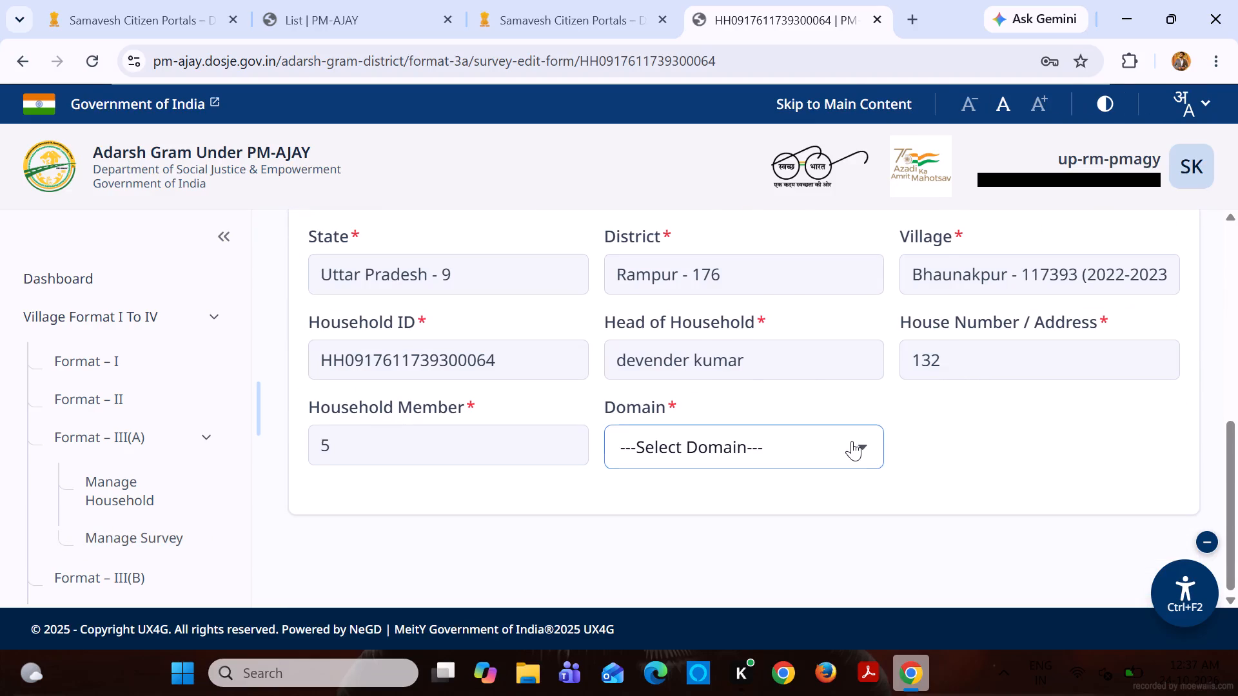
pyautogui.click(753, 248)
pyautogui.scroll(-2, 809, 403)
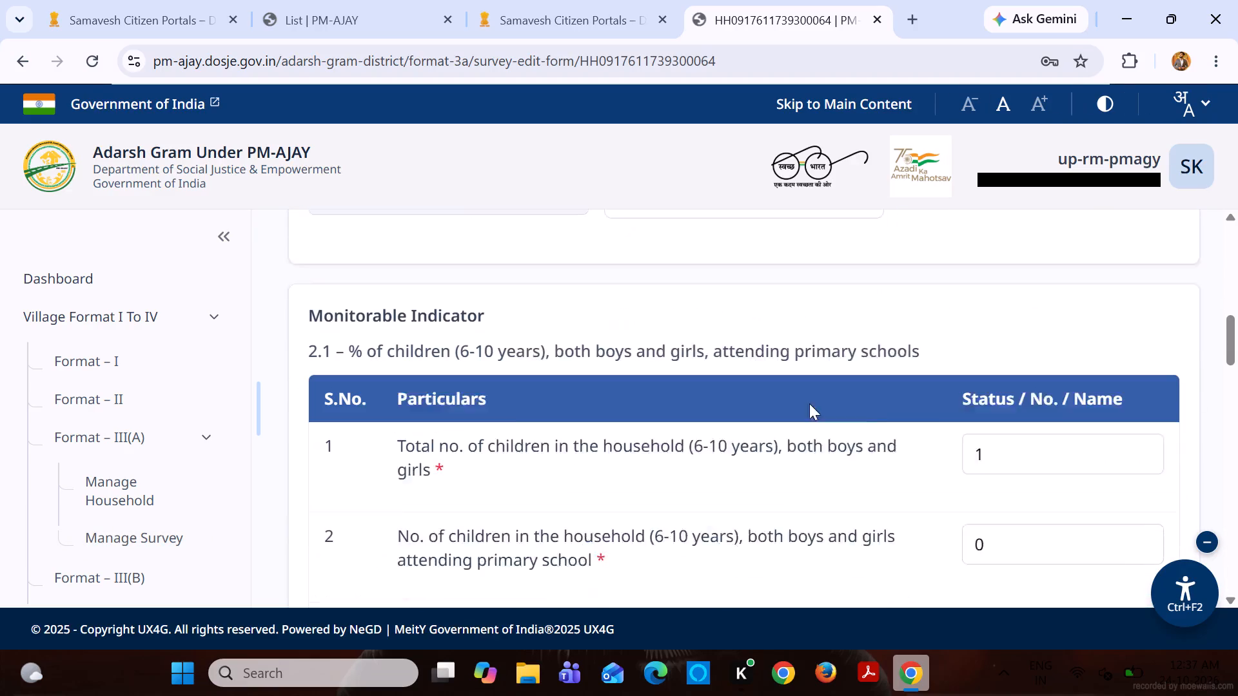
# Set house number 132's attendance to 1 child (6-10 years) in primary school under indicator 2.1.
pyautogui.scroll(-2, 809, 403)
pyautogui.click(1043, 434)
pyautogui.press('BackSpace')
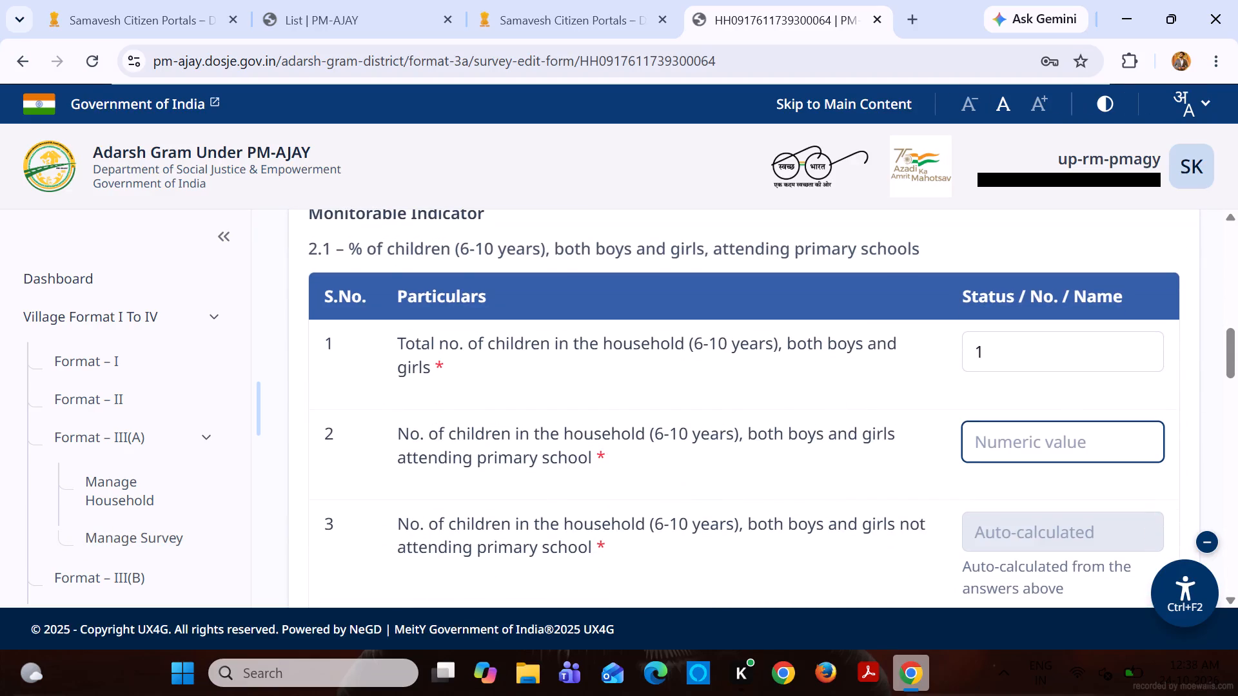
pyautogui.press('1')
# Save the Education answers of house number 132 and return to the household list.
pyautogui.scroll(-5, 1043, 434)
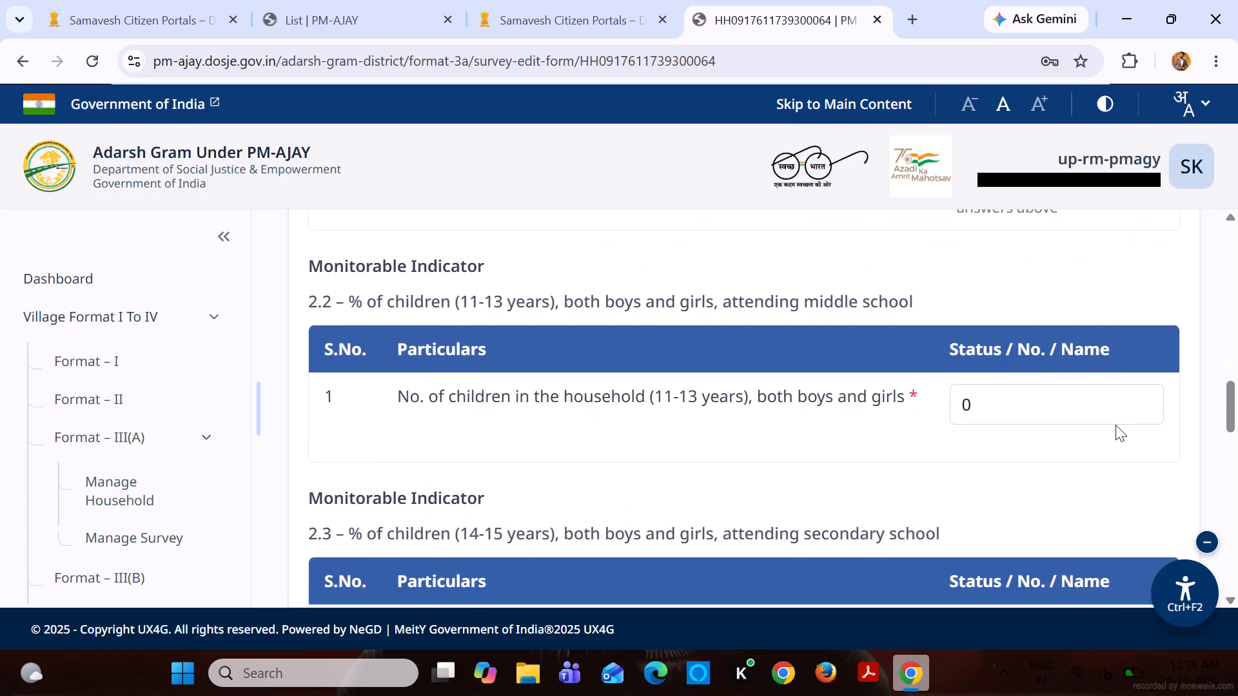
pyautogui.scroll(-12, 1115, 425)
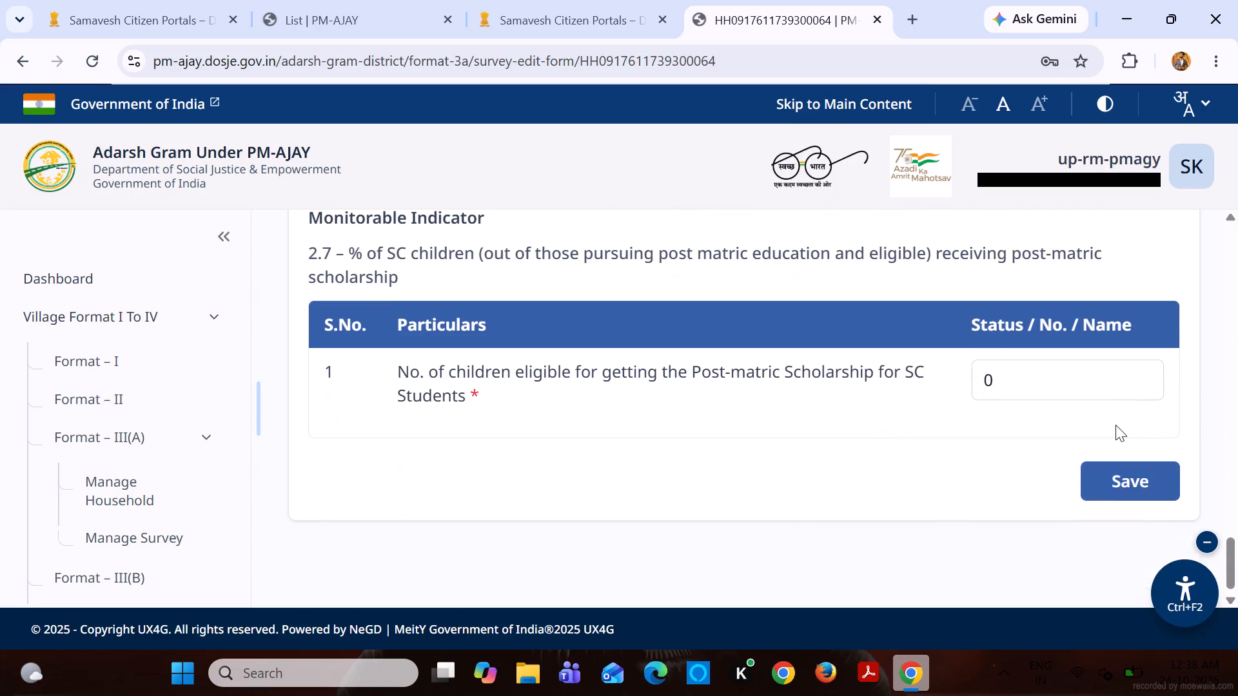
pyautogui.click(1126, 463)
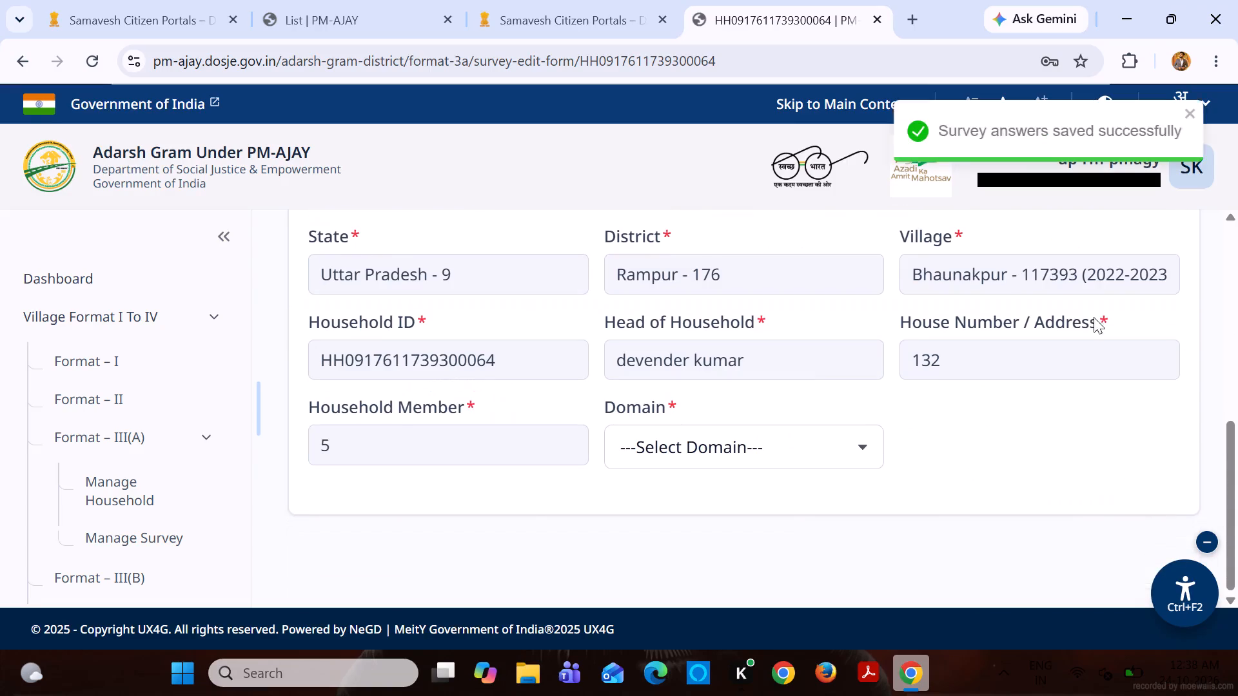
pyautogui.scroll(10, 1021, 283)
pyautogui.click(1128, 282)
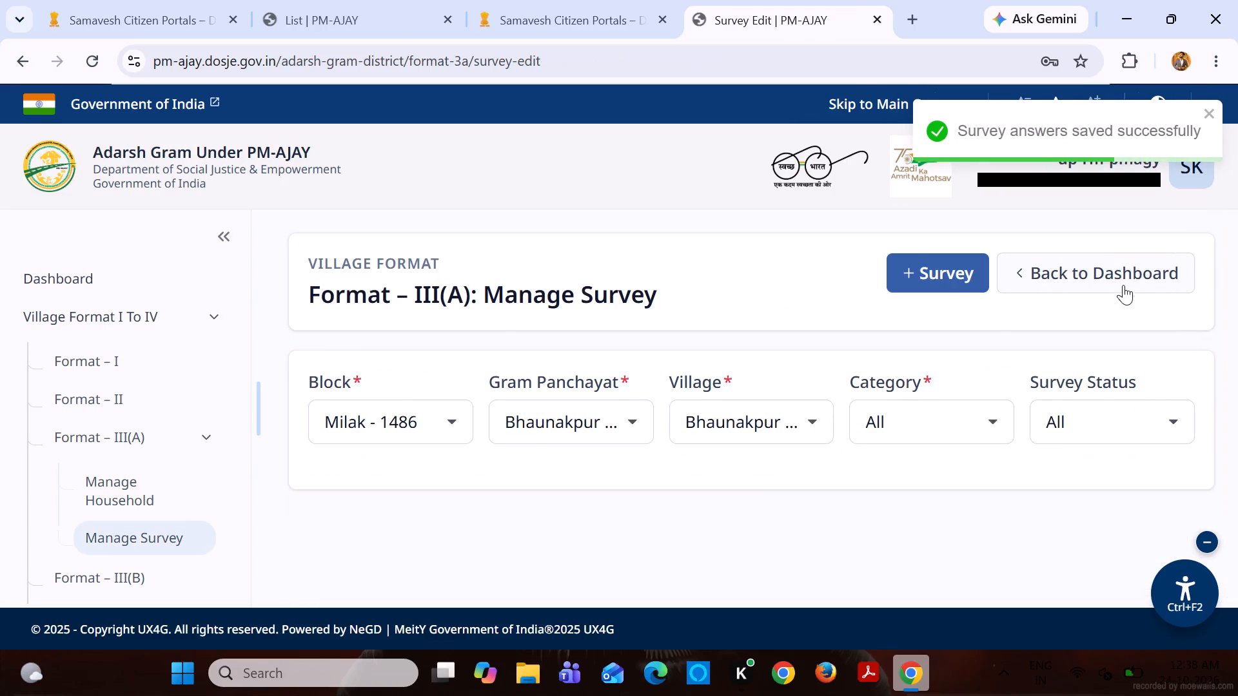
# Open the survey of house number 133 from page 2 of the household list and choose the domain 2 – Education.
pyautogui.scroll(-4, 1044, 432)
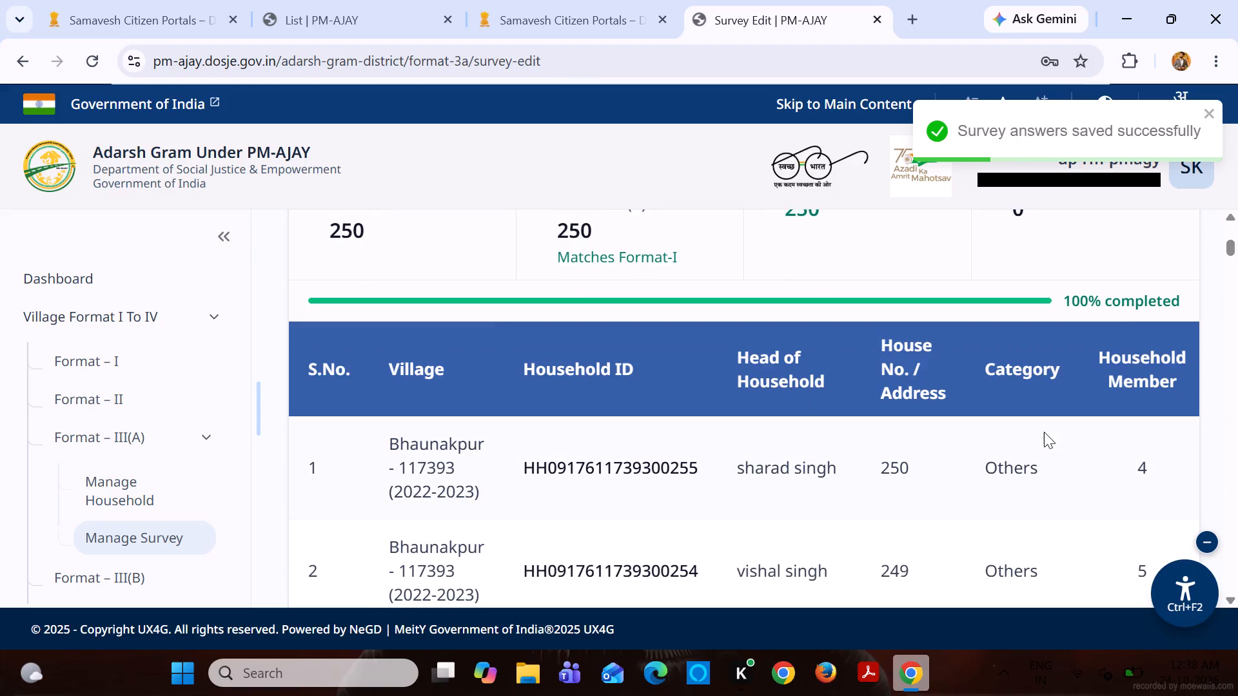
pyautogui.scroll(-20, 1044, 432)
pyautogui.scroll(-20, 1044, 432)
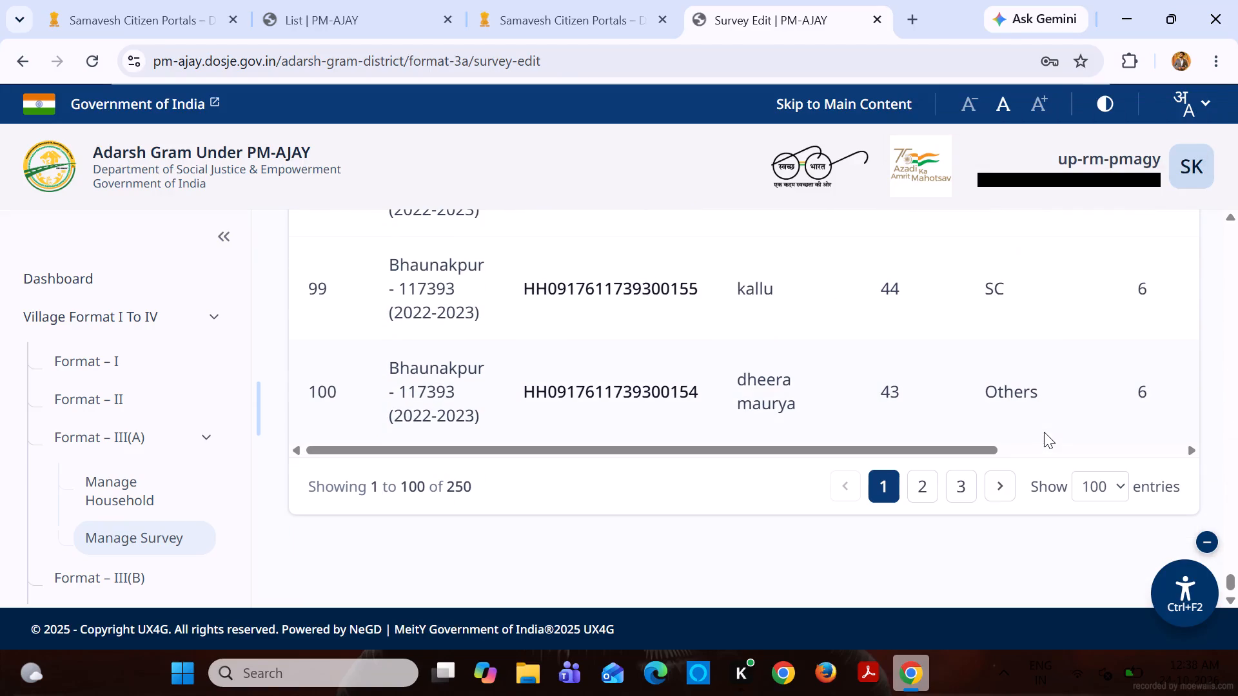
pyautogui.click(922, 490)
pyautogui.scroll(7, 941, 327)
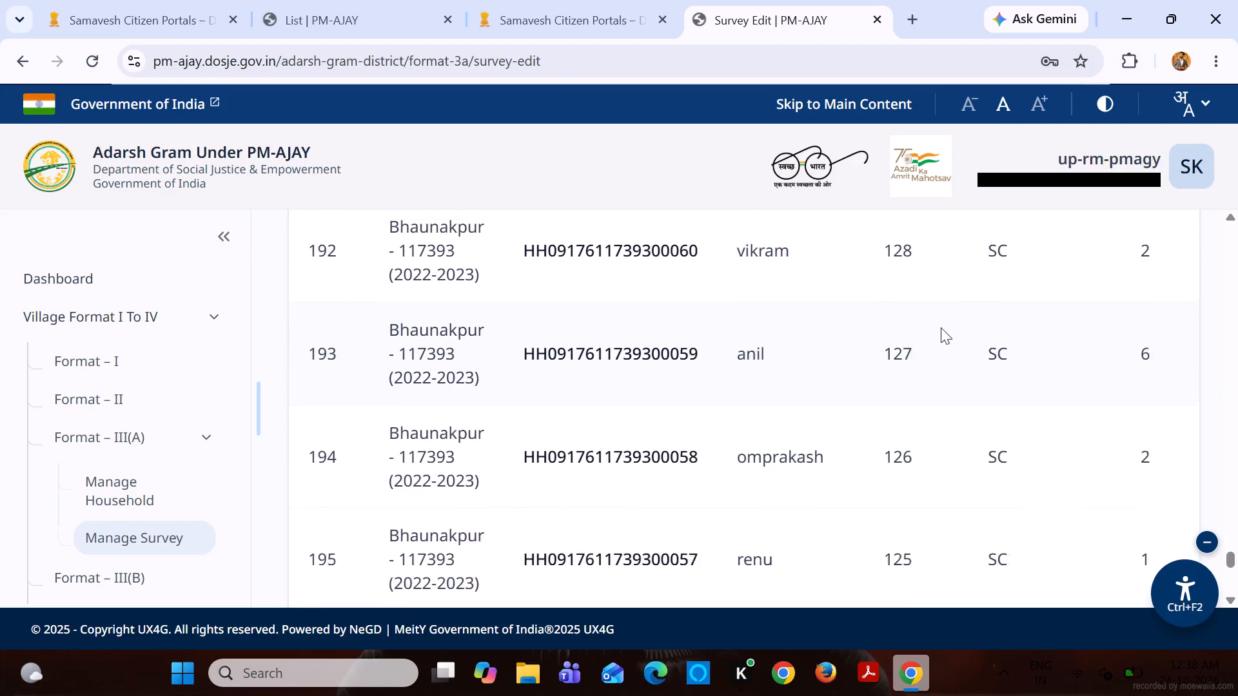
pyautogui.scroll(5, 941, 327)
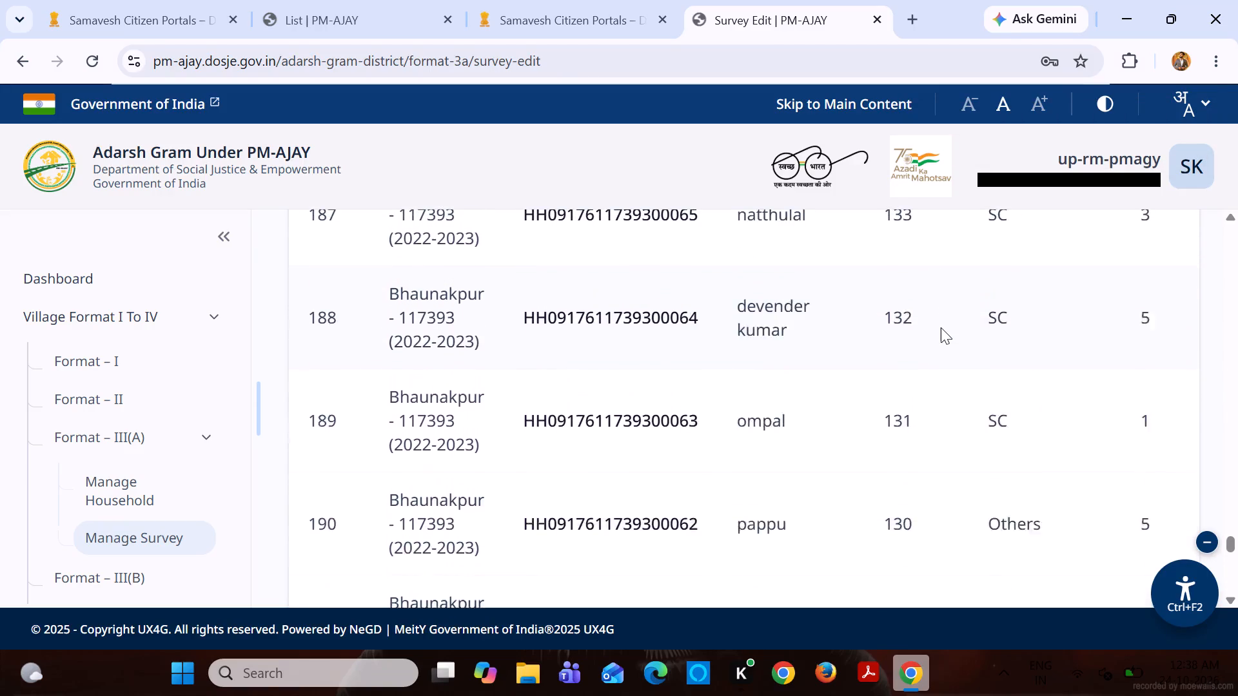
pyautogui.scroll(2, 941, 327)
pyautogui.click(1148, 285)
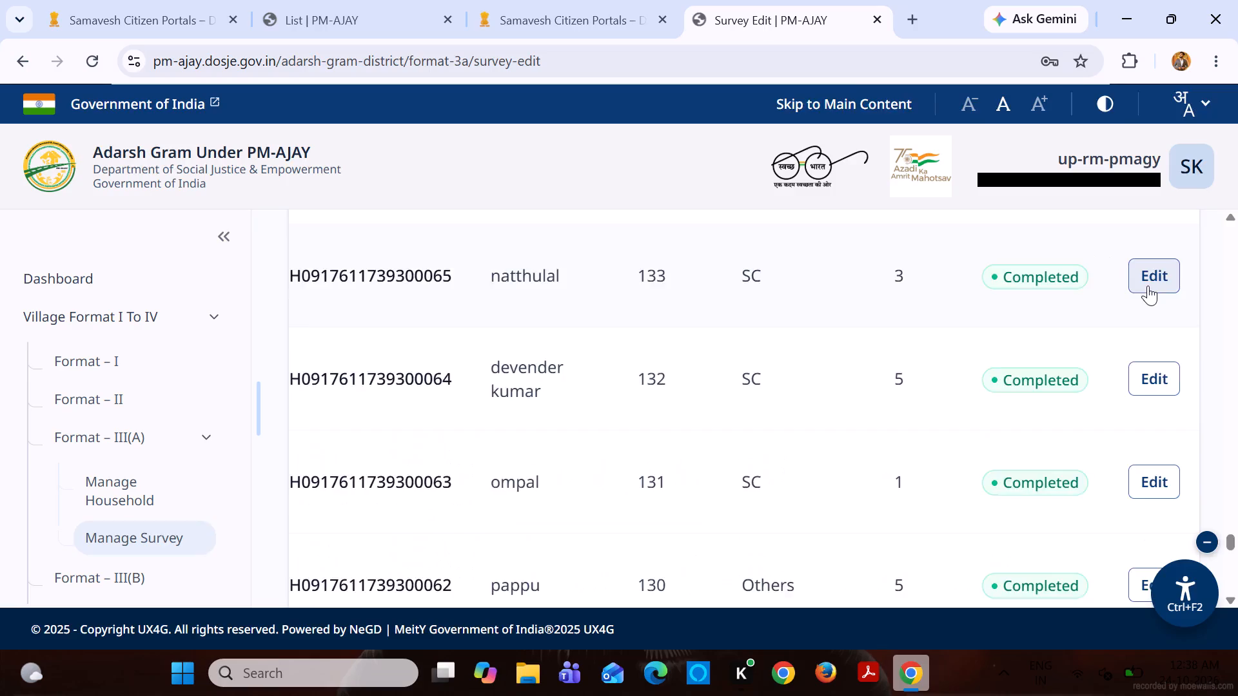
pyautogui.scroll(-9, 943, 401)
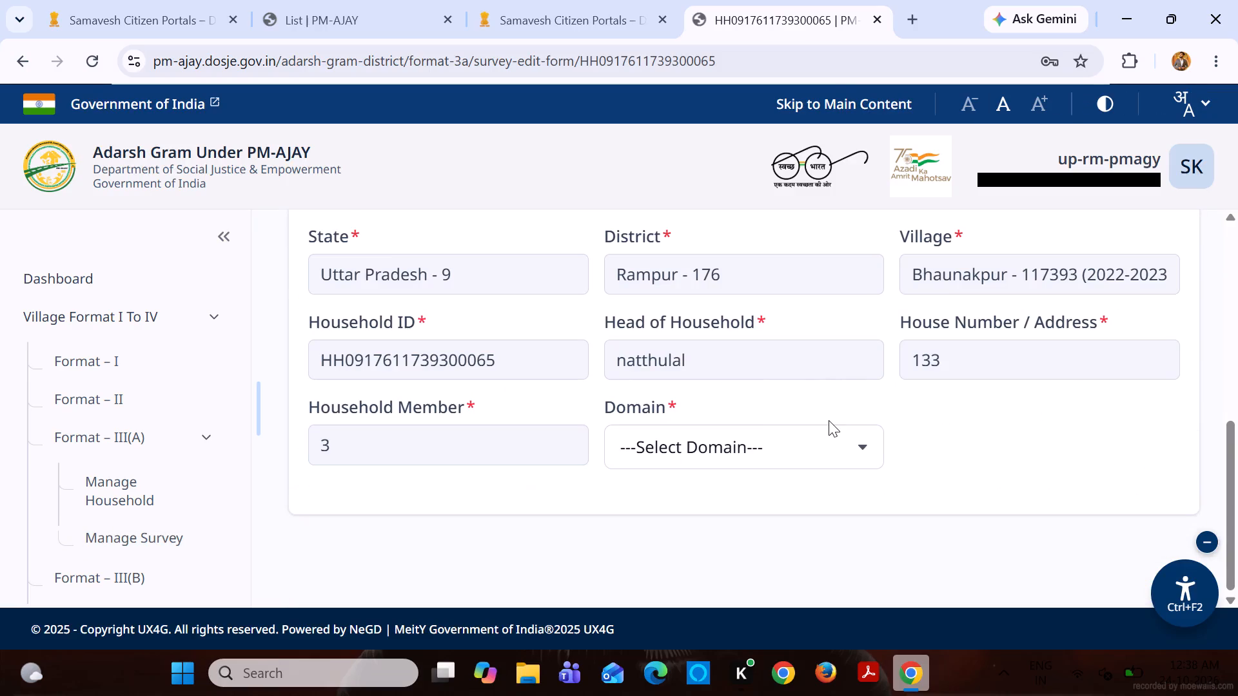
pyautogui.click(829, 420)
pyautogui.click(858, 452)
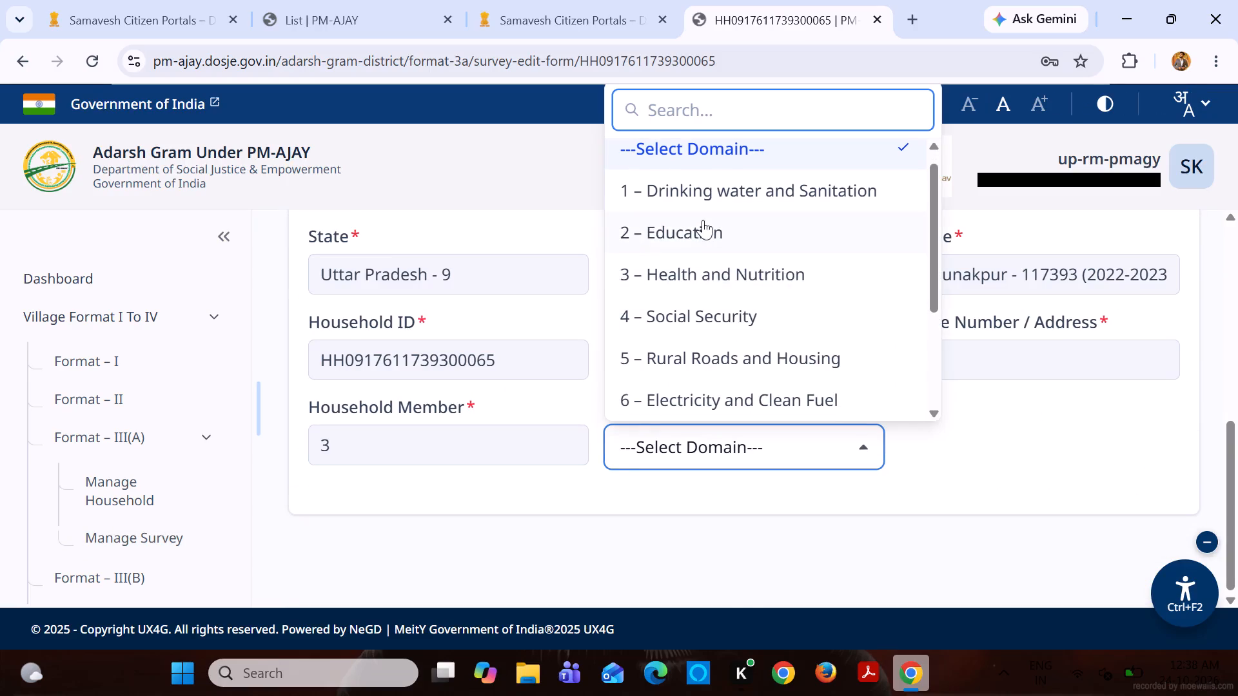
pyautogui.click(703, 220)
# Set house number 133's attendance to 2 children (18-23 years) in post higher secondary education.
pyautogui.scroll(-4, 828, 432)
pyautogui.scroll(-2, 964, 447)
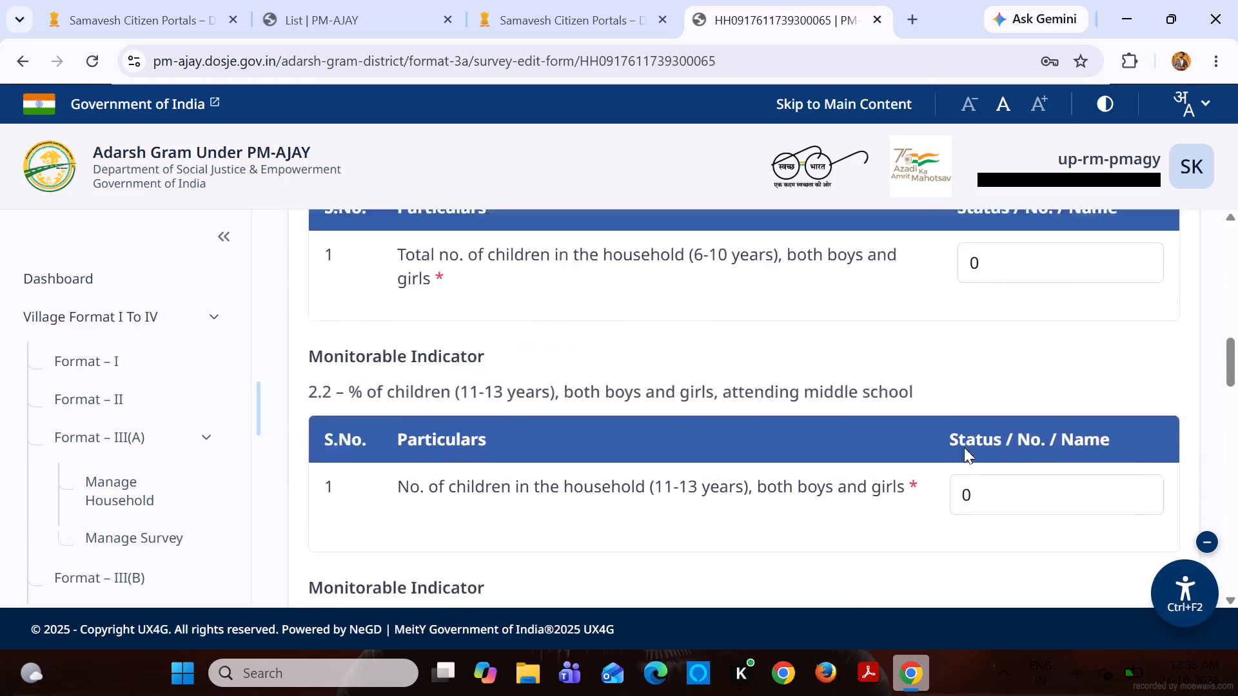
pyautogui.scroll(-9, 964, 447)
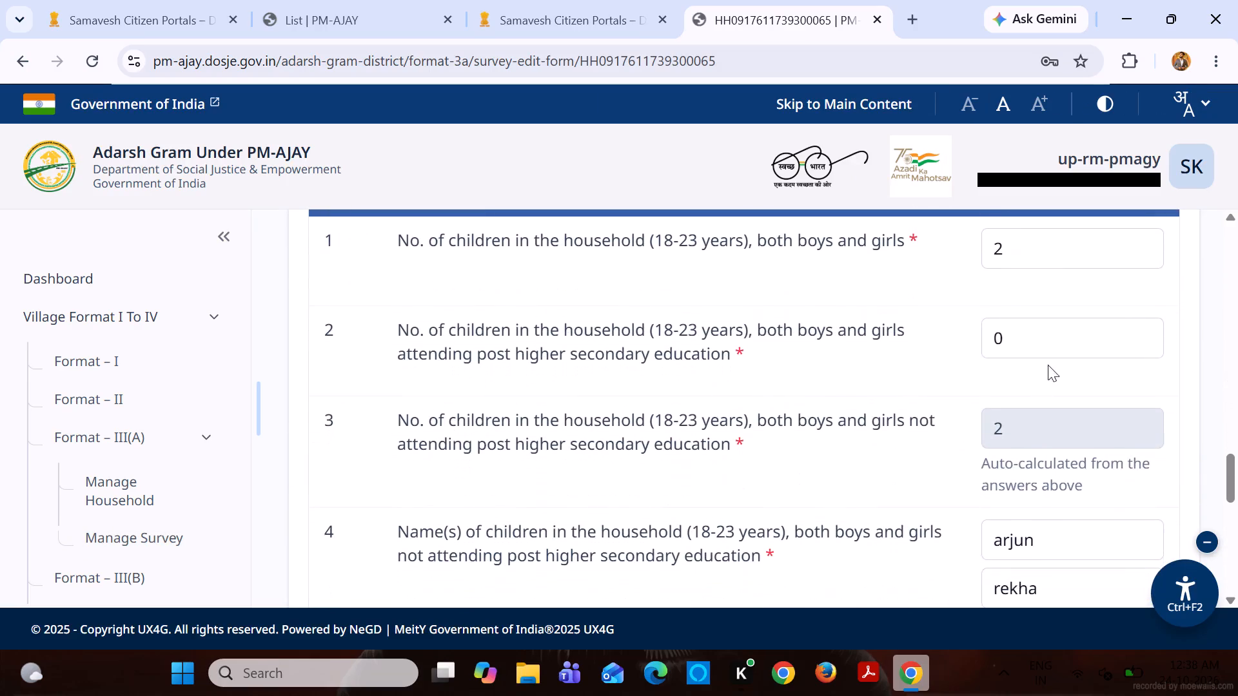
pyautogui.click(1051, 348)
pyautogui.press('BackSpace')
pyautogui.press('2')
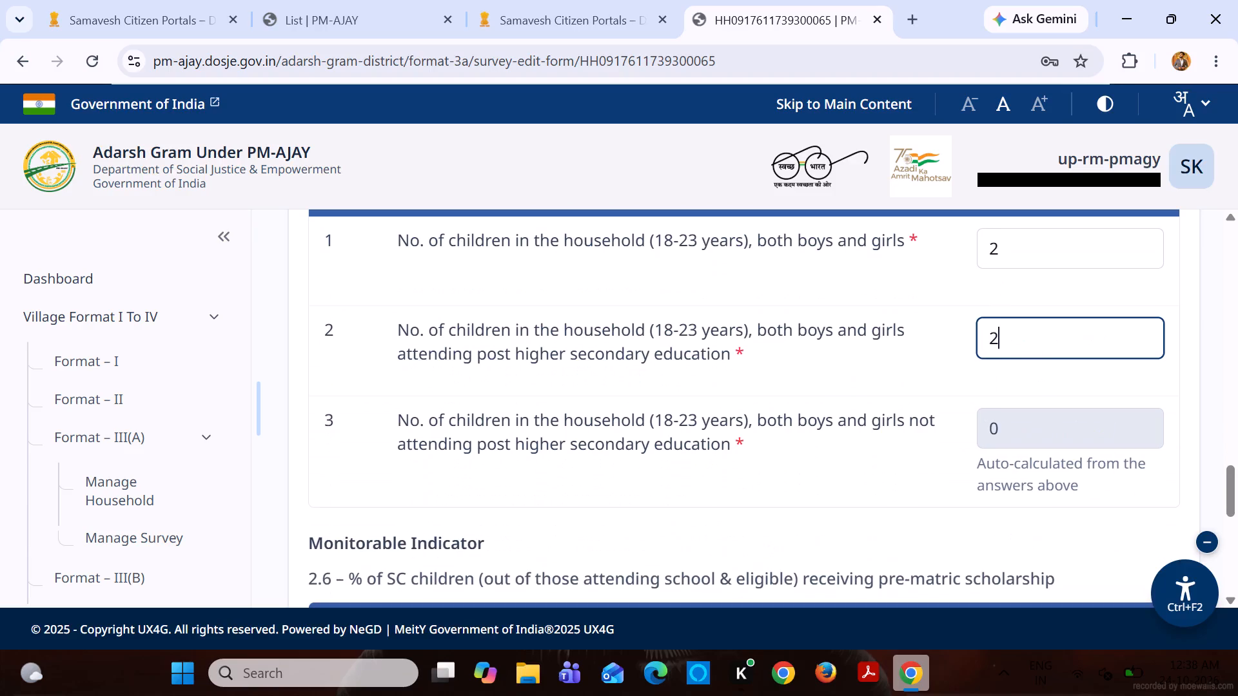
# Save the Education answers of house number 133 and return to the household list.
pyautogui.scroll(-11, 1051, 348)
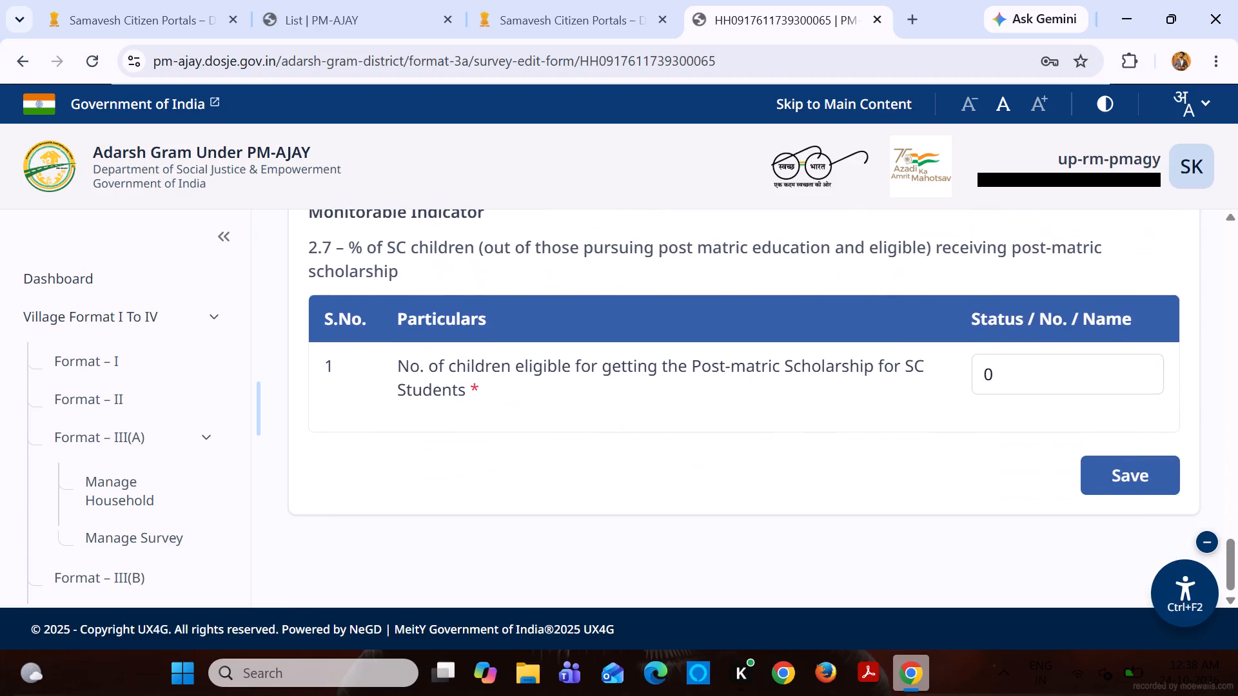
pyautogui.click(1148, 465)
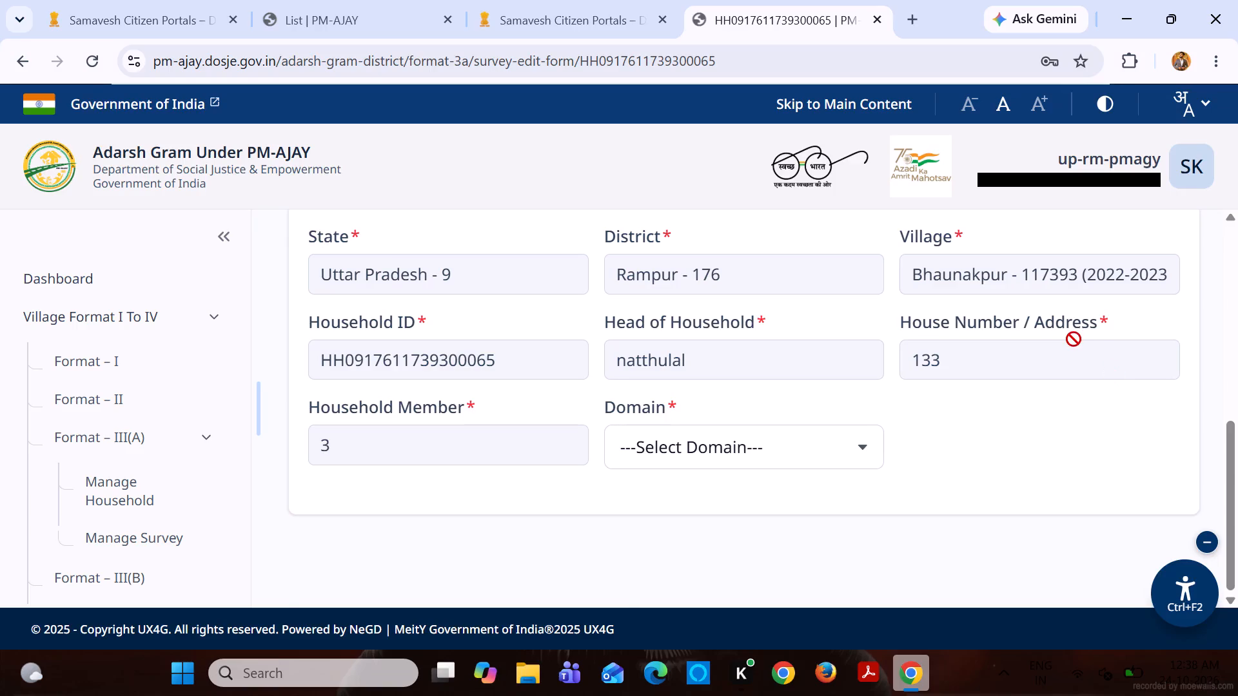
pyautogui.scroll(6, 1074, 339)
pyautogui.click(1152, 263)
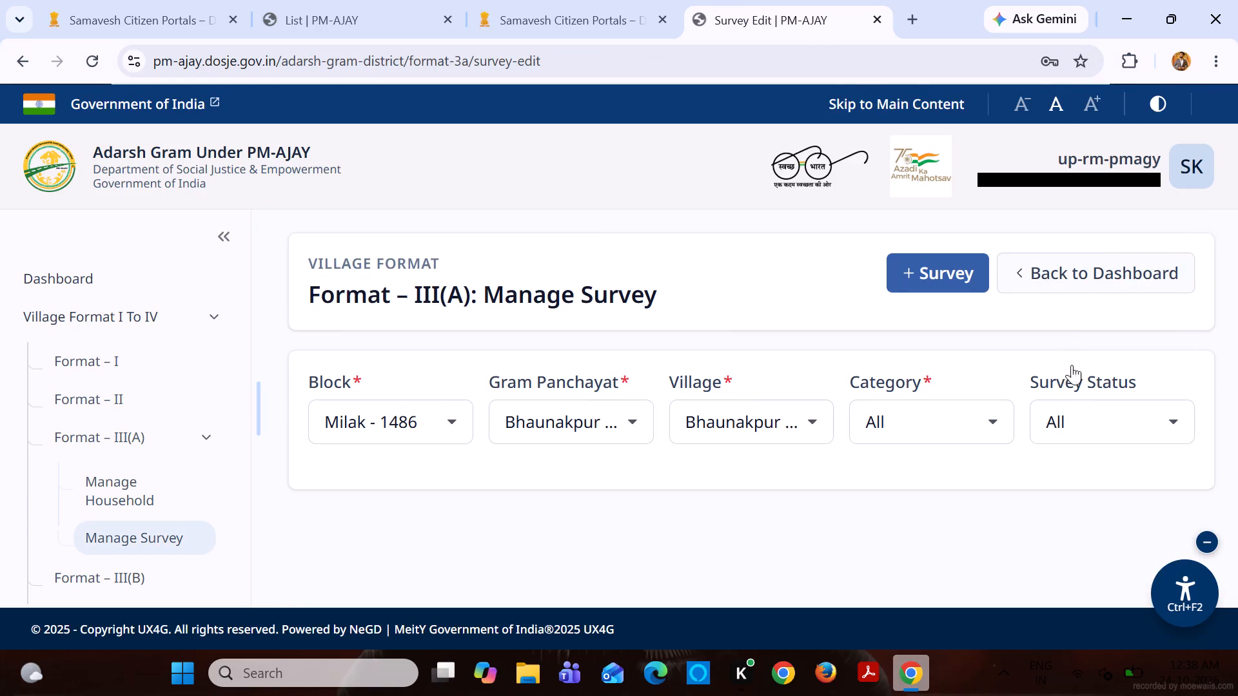
# Open the survey of house number 134 from page 2 of the household list and choose the domain 2 – Education.
pyautogui.scroll(-20, 1061, 397)
pyautogui.scroll(-20, 1061, 397)
pyautogui.scroll(-3, 1061, 397)
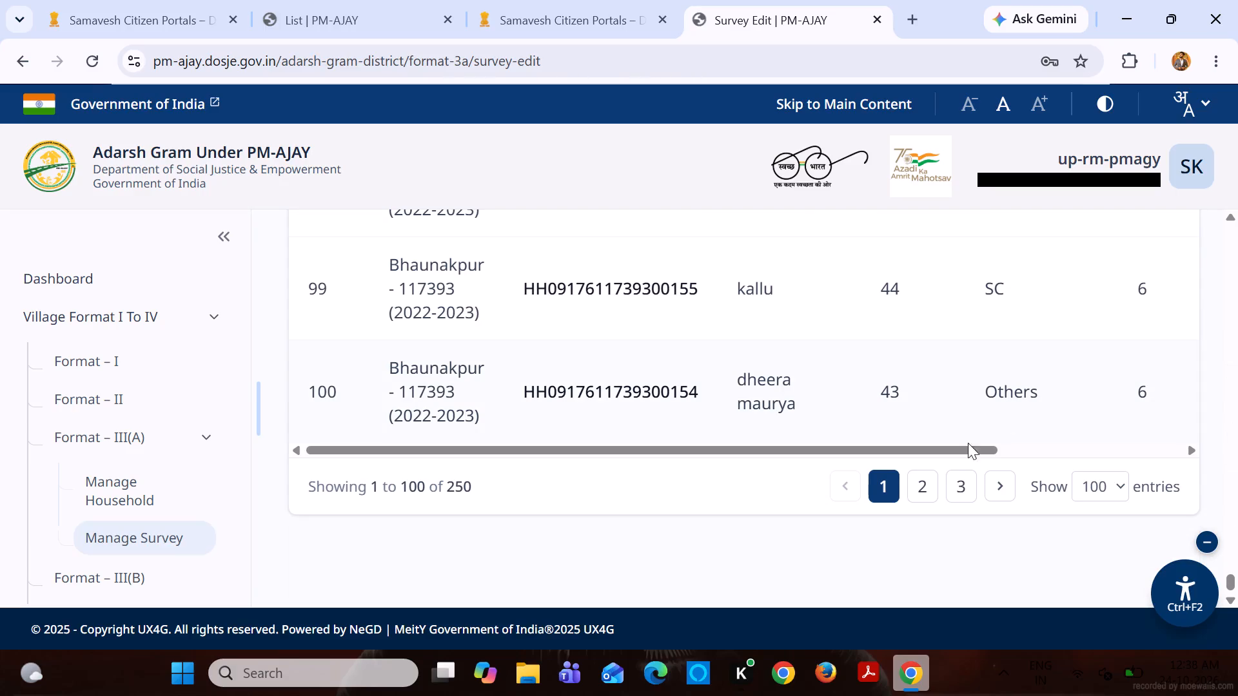
pyautogui.click(931, 494)
pyautogui.scroll(4, 939, 357)
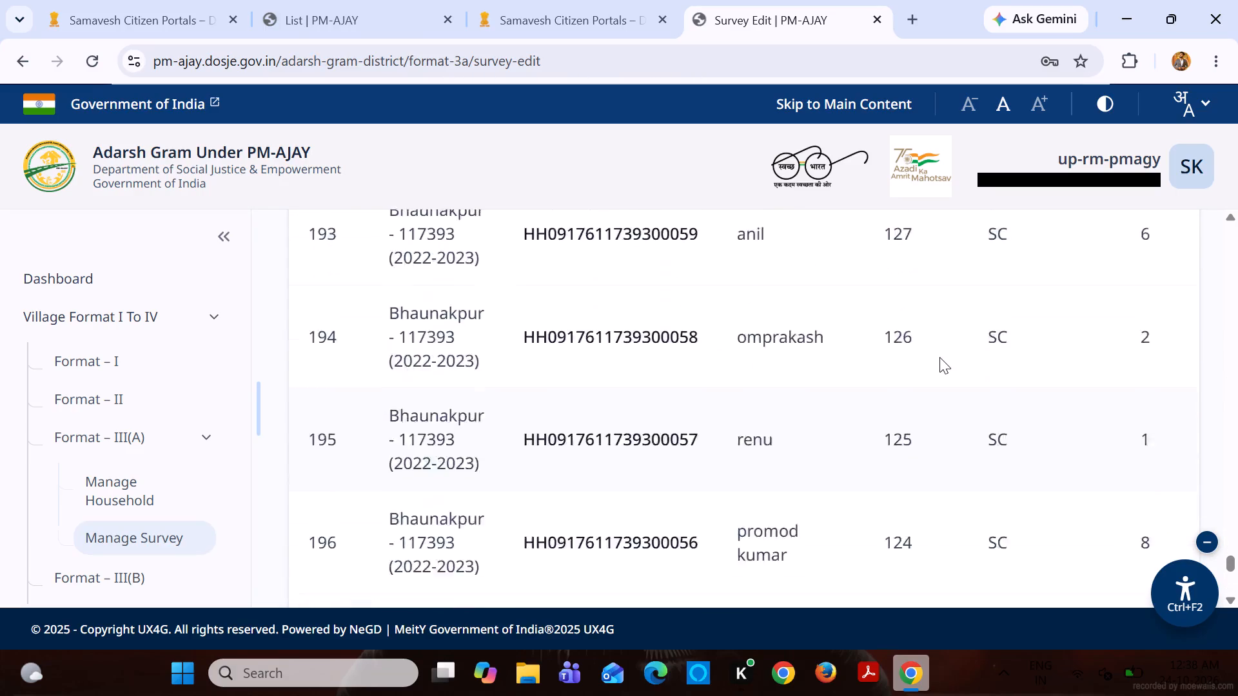
pyautogui.scroll(10, 939, 357)
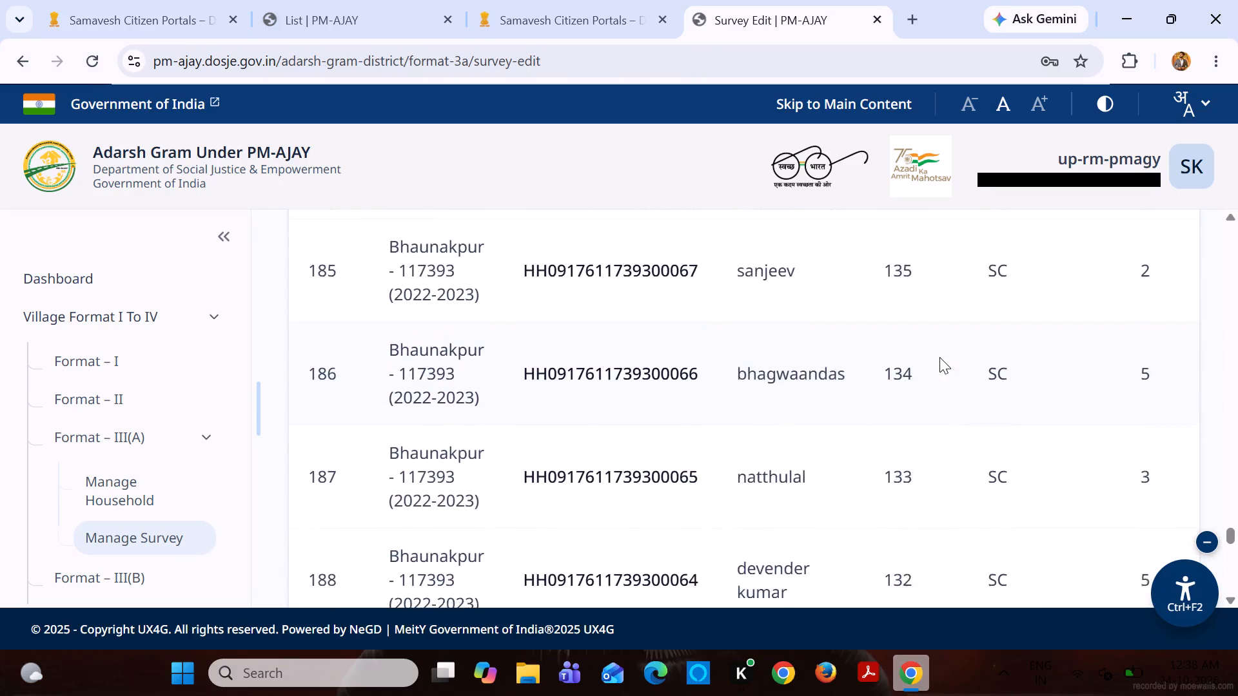
pyautogui.scroll(1, 939, 357)
pyautogui.click(1160, 392)
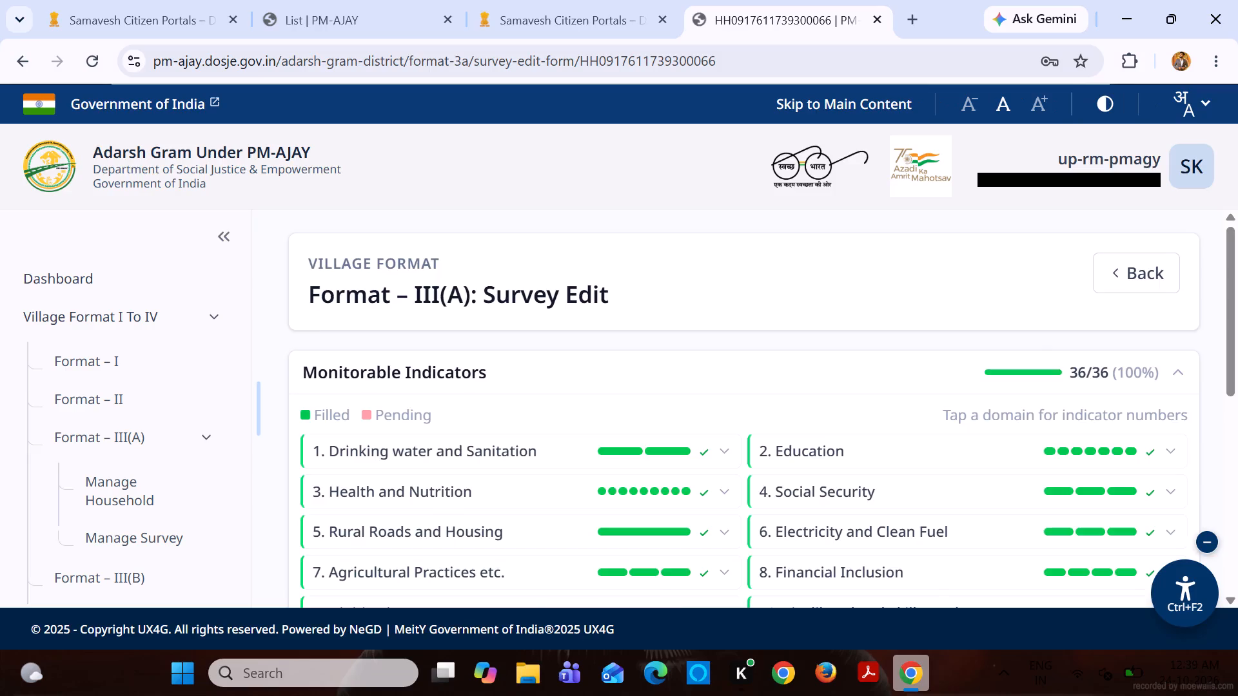
pyautogui.scroll(-8, 959, 418)
pyautogui.click(834, 450)
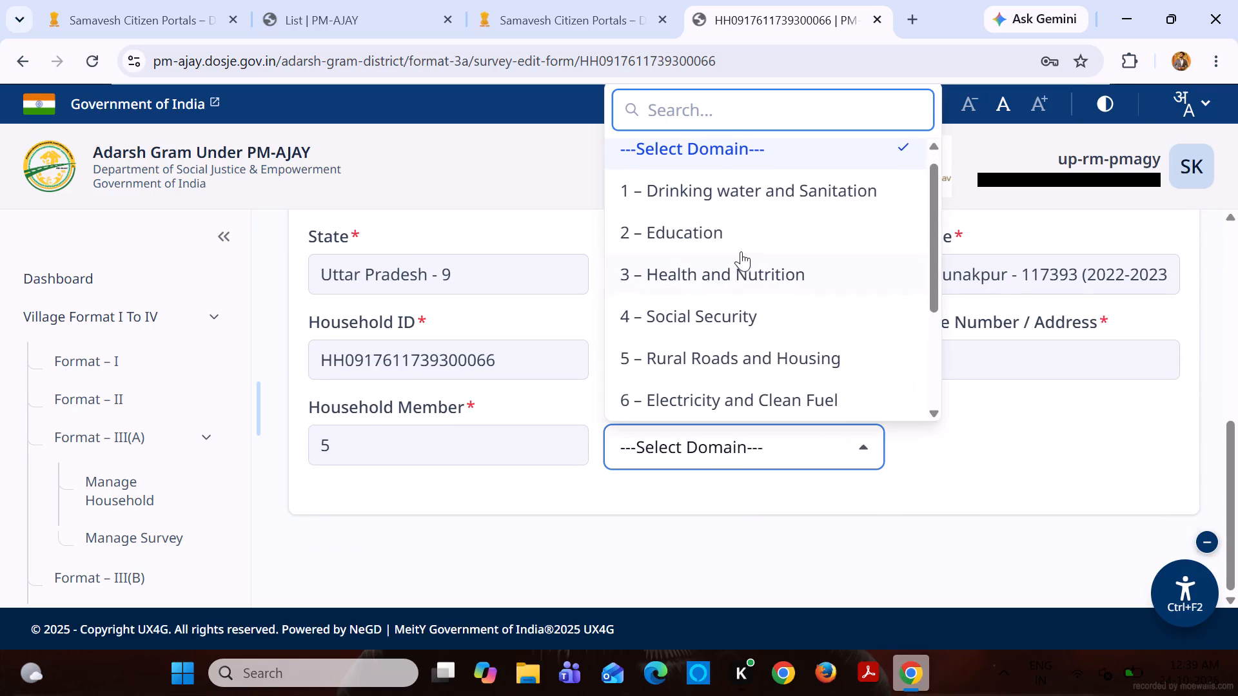
pyautogui.click(742, 231)
# Set house number 134's attendance to 3 children (18-23 years) in post higher secondary education.
pyautogui.scroll(-5, 856, 413)
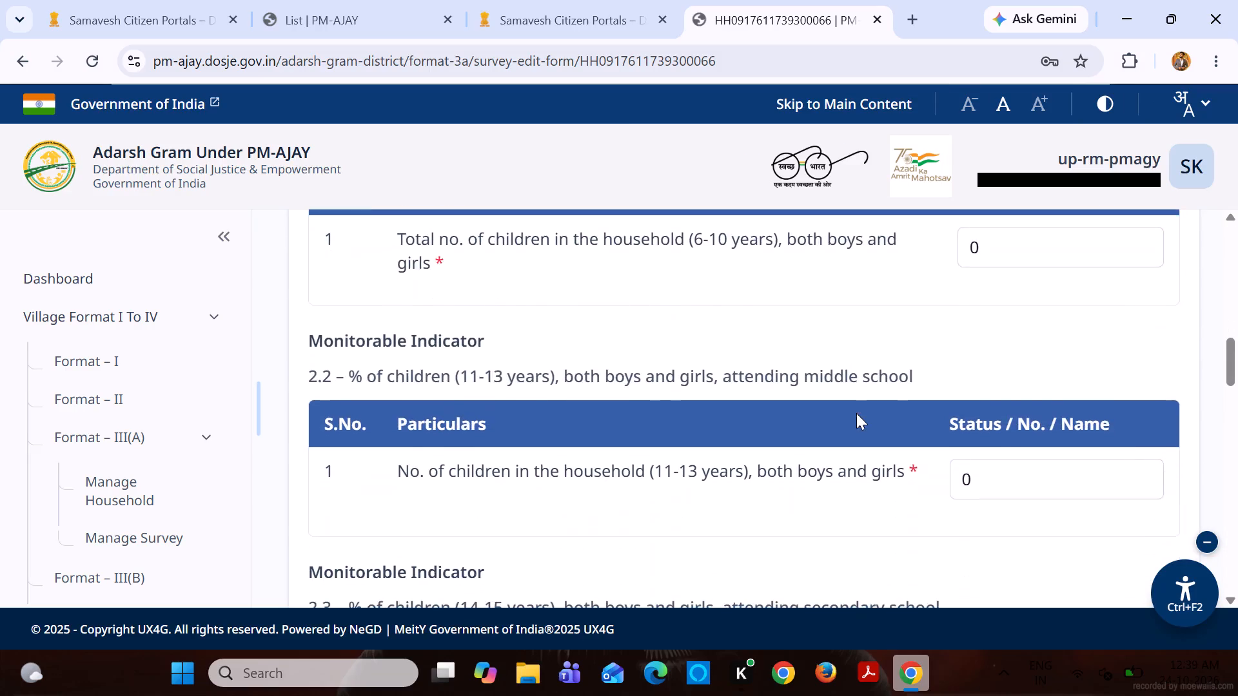
pyautogui.scroll(-8, 1032, 438)
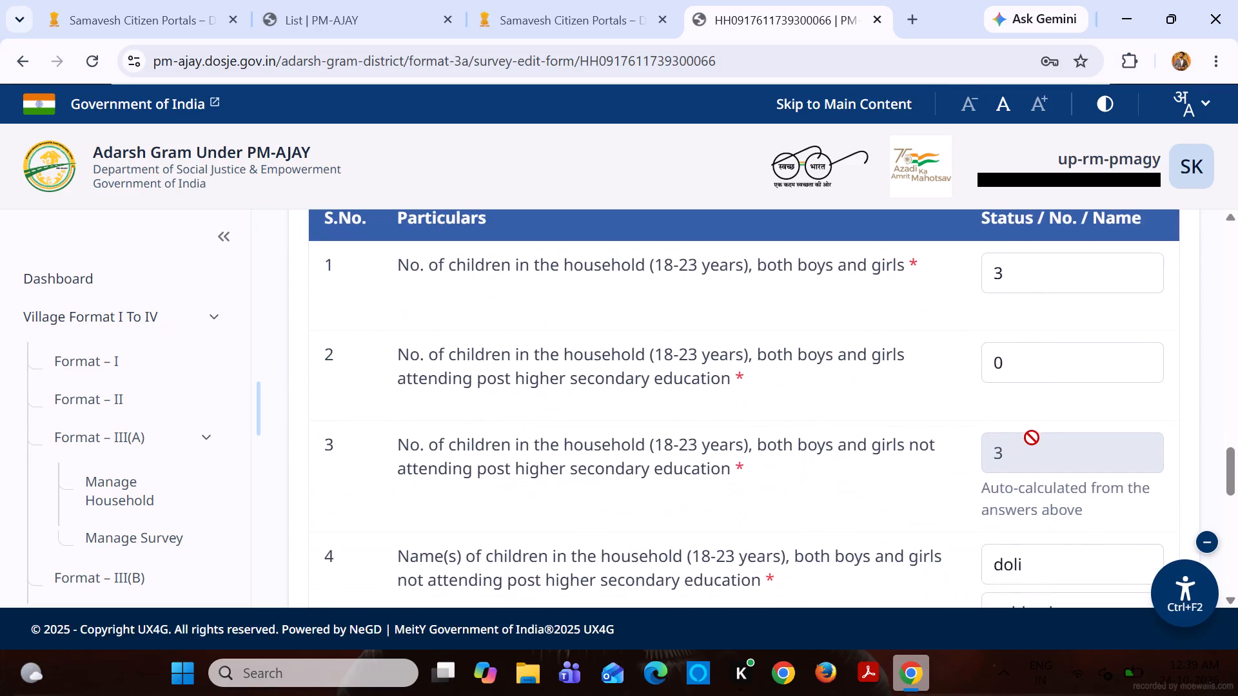
pyautogui.click(1057, 344)
pyautogui.press('BackSpace')
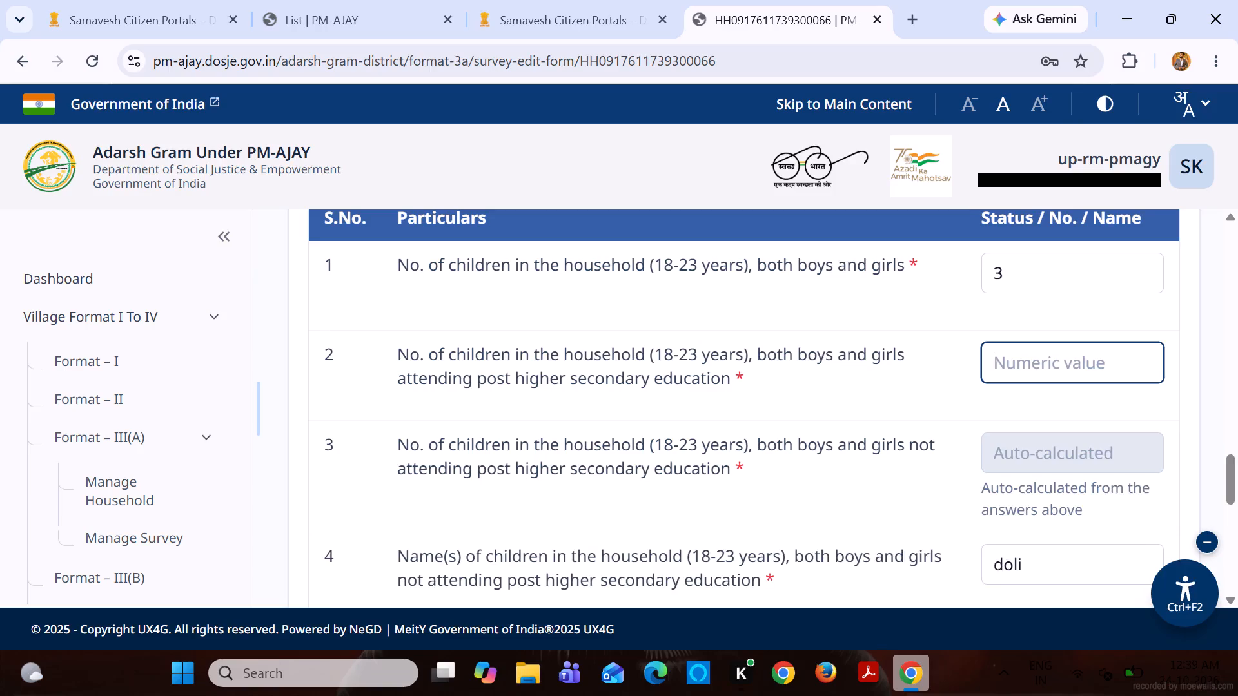
pyautogui.press('3')
# Save the Education answers of house number 134 and return to the household list.
pyautogui.scroll(-6, 1057, 344)
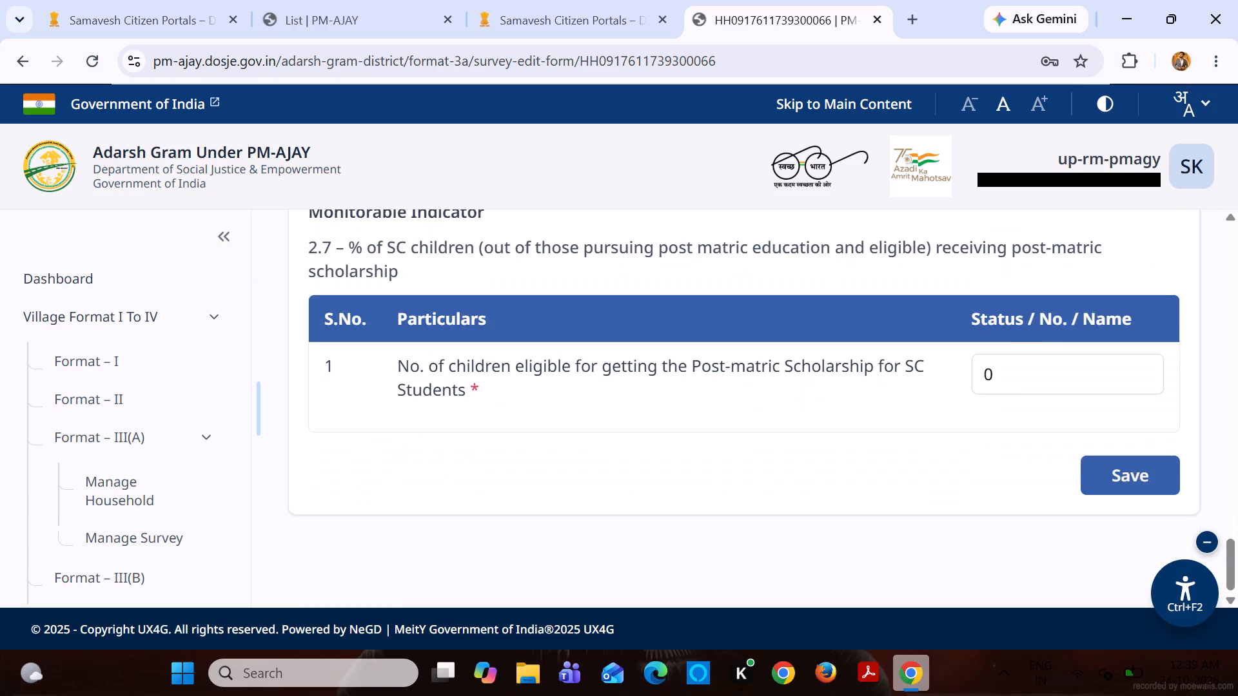
pyautogui.scroll(-1, 1057, 344)
pyautogui.click(1057, 344)
pyautogui.click(1137, 471)
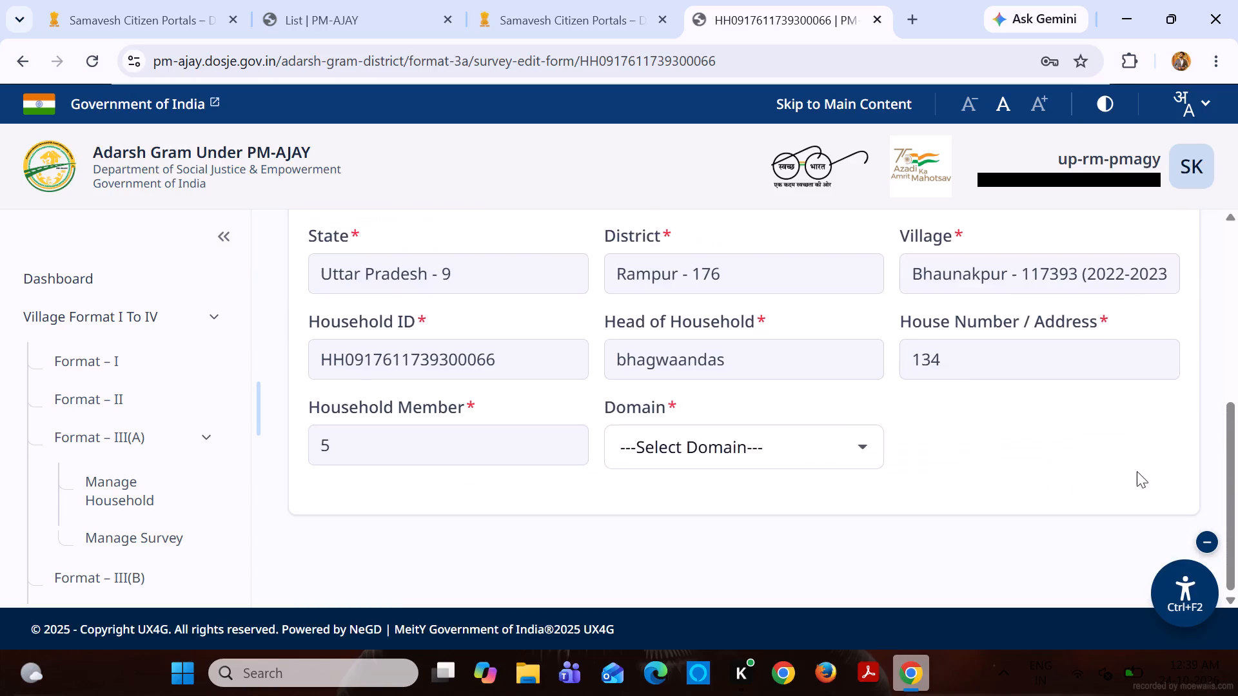
pyautogui.scroll(9, 1052, 356)
pyautogui.click(1141, 275)
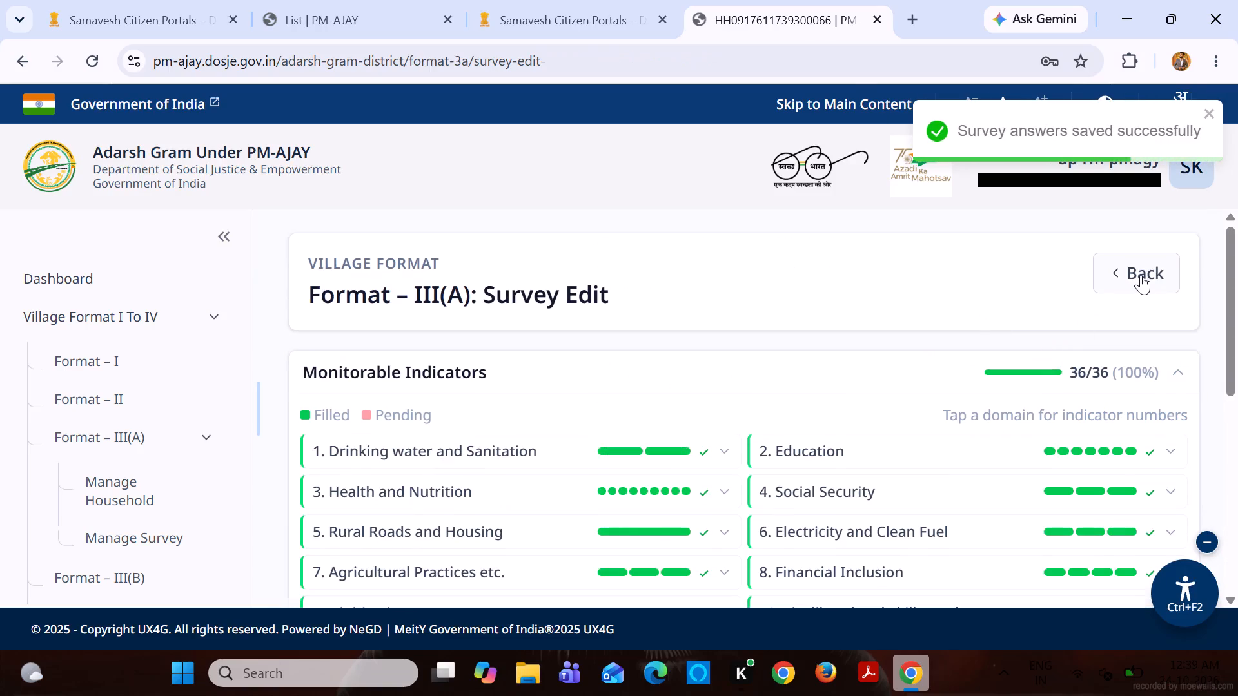
# Open the survey of house number 136 from page 2 of the household list and choose the domain 2 – Education.
pyautogui.scroll(-9, 1000, 380)
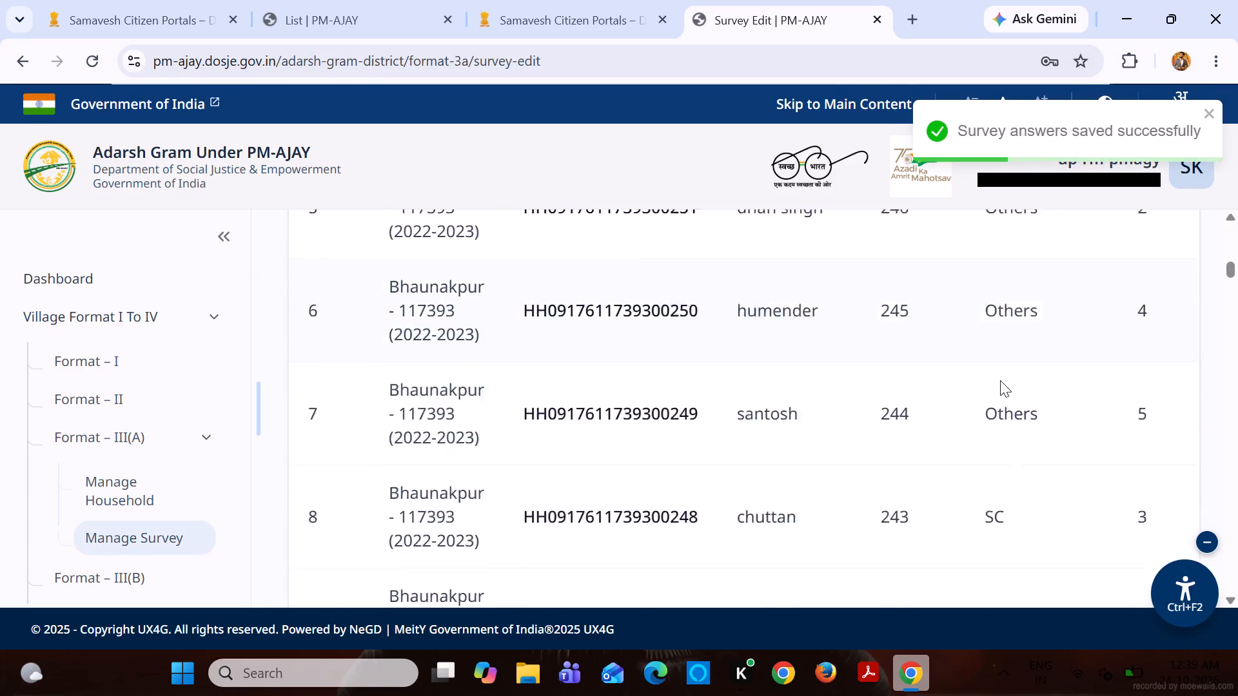
pyautogui.scroll(-20, 1000, 380)
pyautogui.scroll(-8, 1000, 380)
pyautogui.click(916, 484)
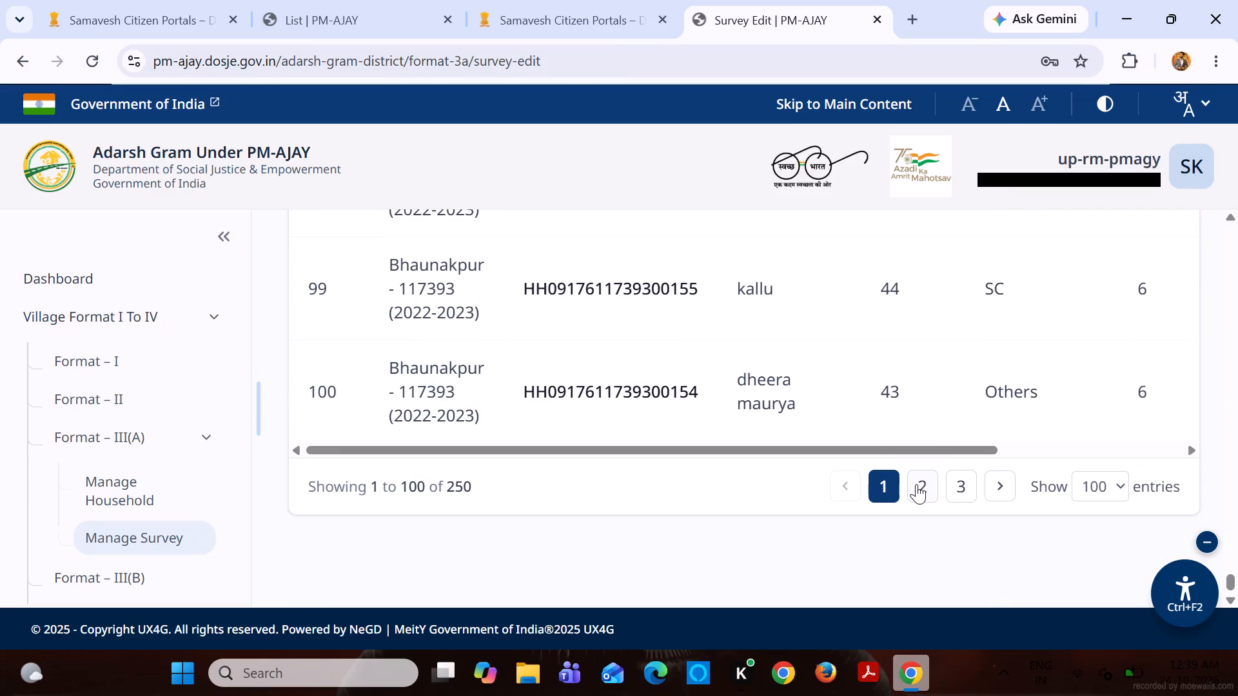
pyautogui.scroll(10, 955, 303)
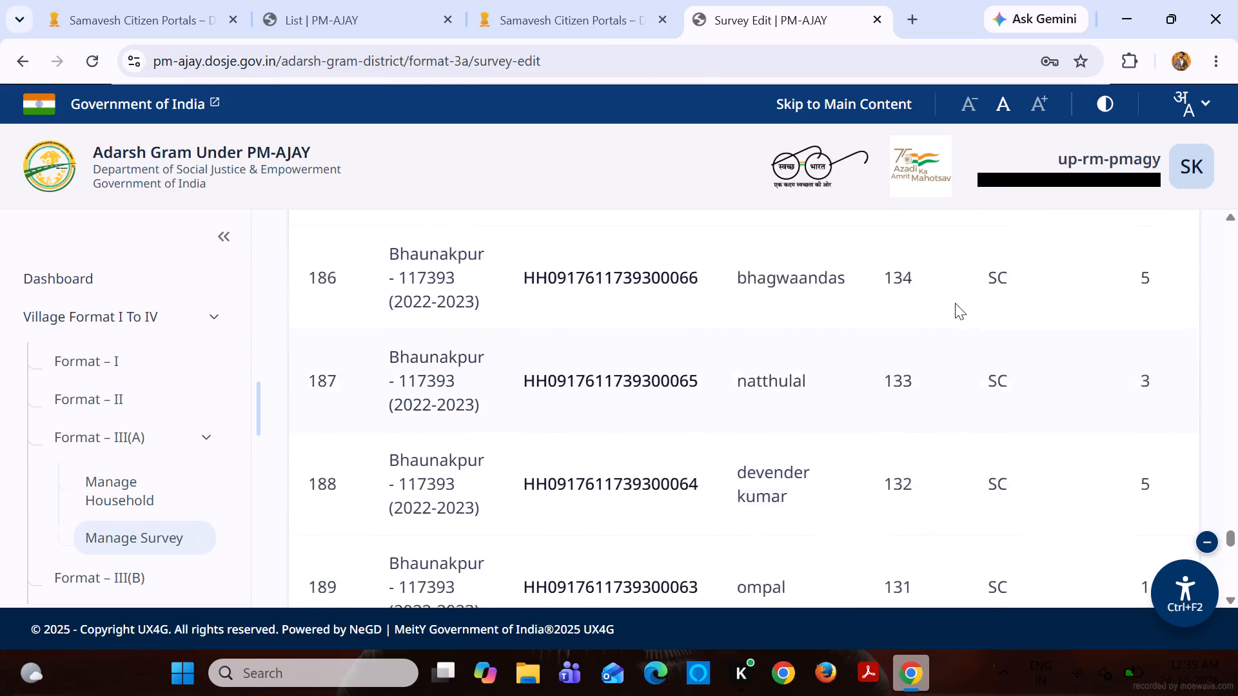
pyautogui.scroll(1, 955, 303)
pyautogui.hscroll(-5, 955, 303)
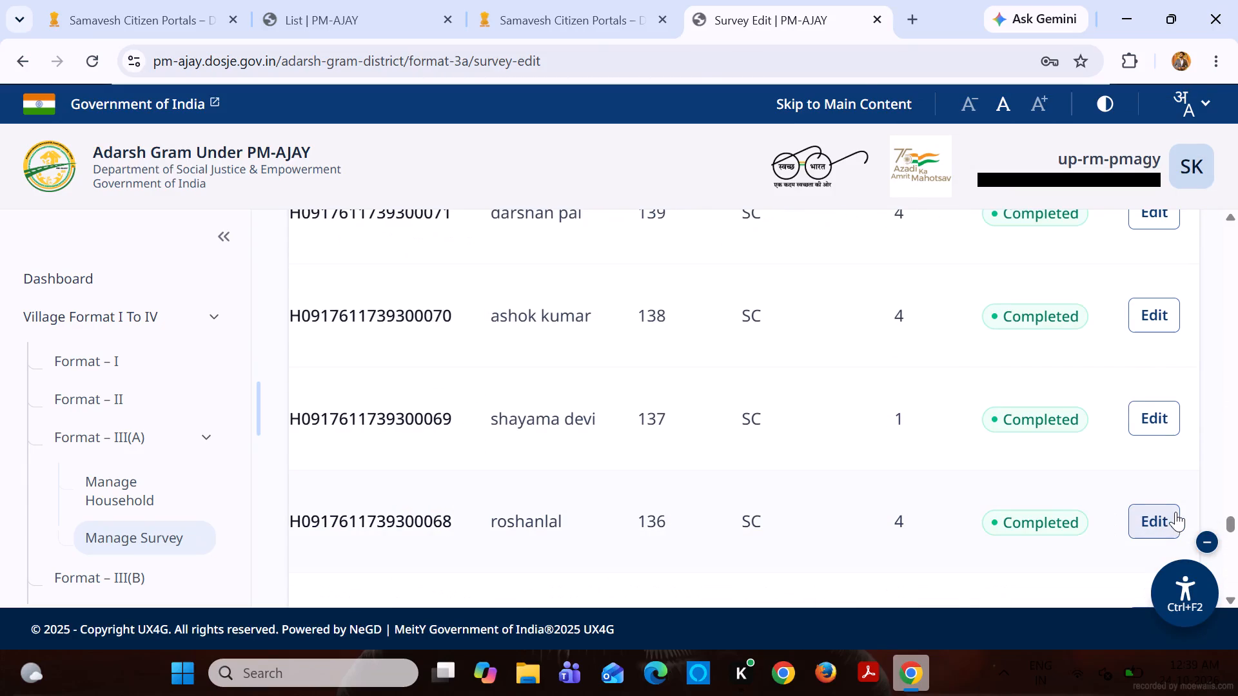
pyautogui.click(1175, 512)
pyautogui.scroll(-9, 1016, 403)
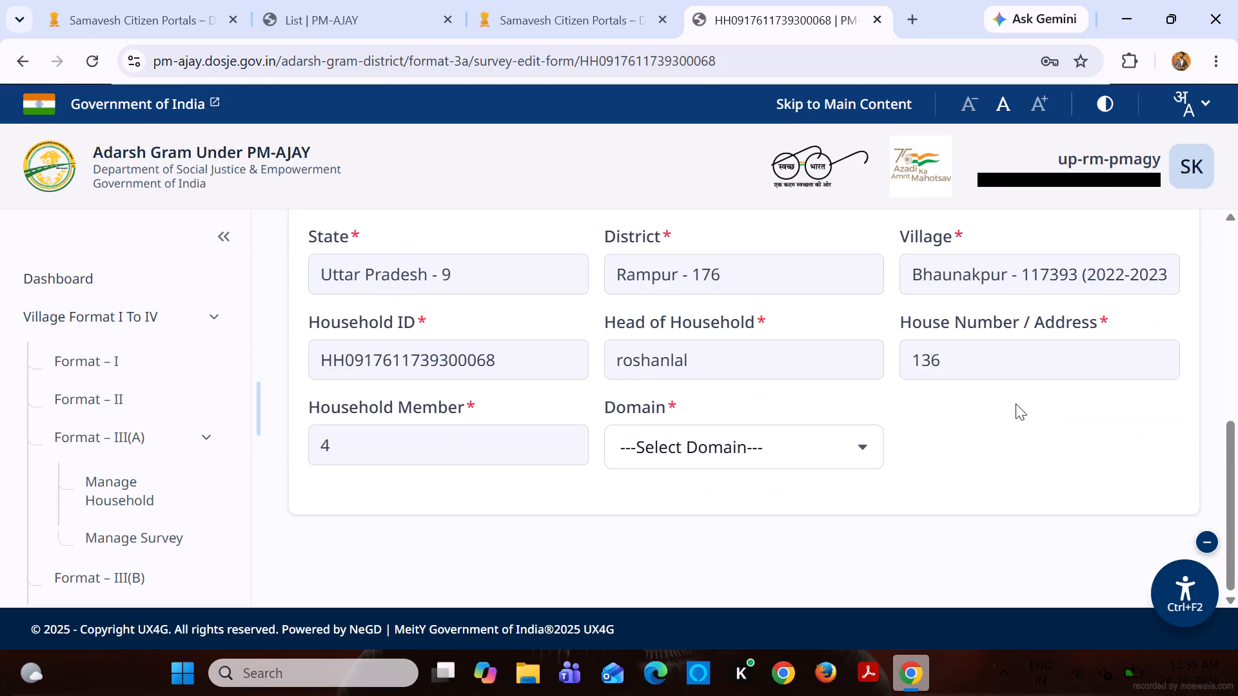
pyautogui.click(863, 445)
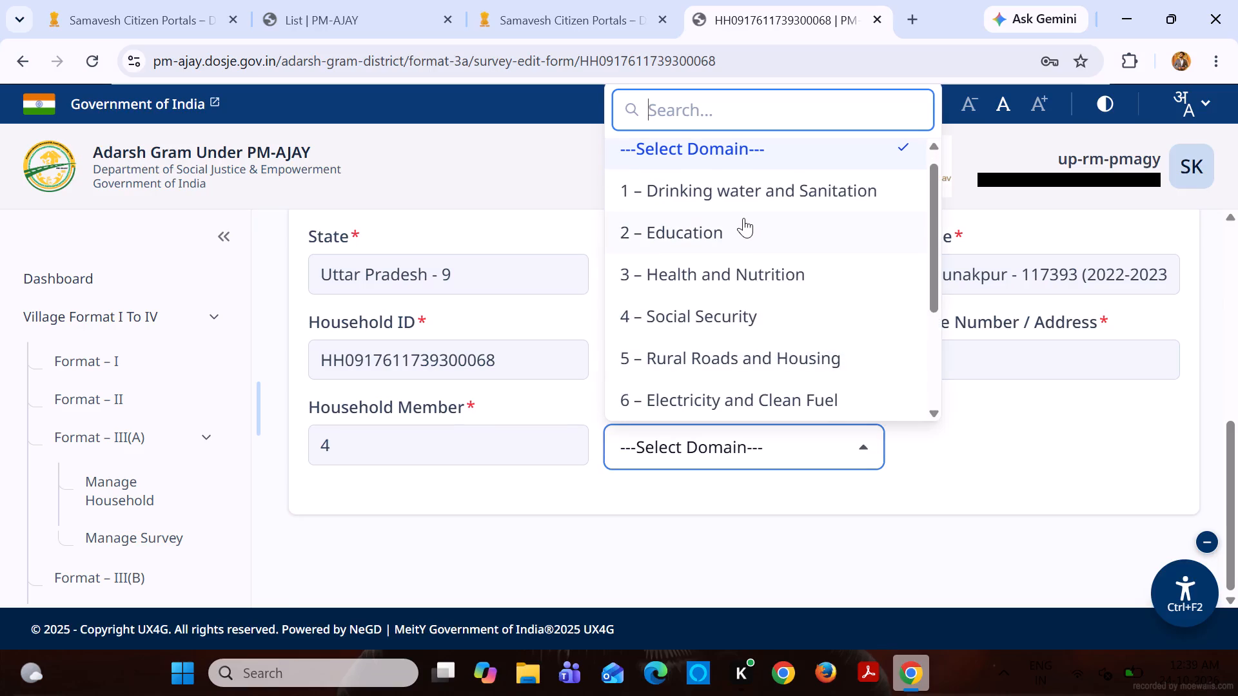
pyautogui.click(743, 218)
# Set house number 136's attendance to 1 child (16-17 years) in higher secondary school and 1 child (18-23 years) in post higher secondary education.
pyautogui.scroll(-7, 886, 407)
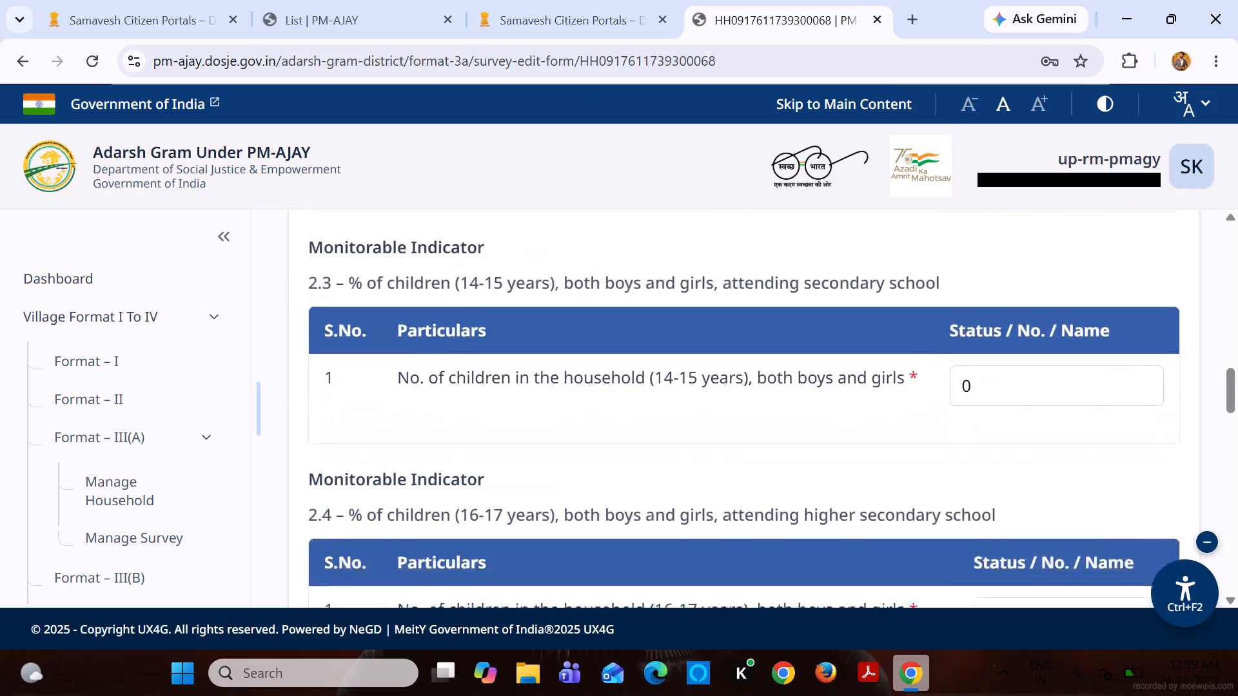
pyautogui.scroll(-2, 886, 407)
pyautogui.click(1029, 378)
pyautogui.press('BackSpace')
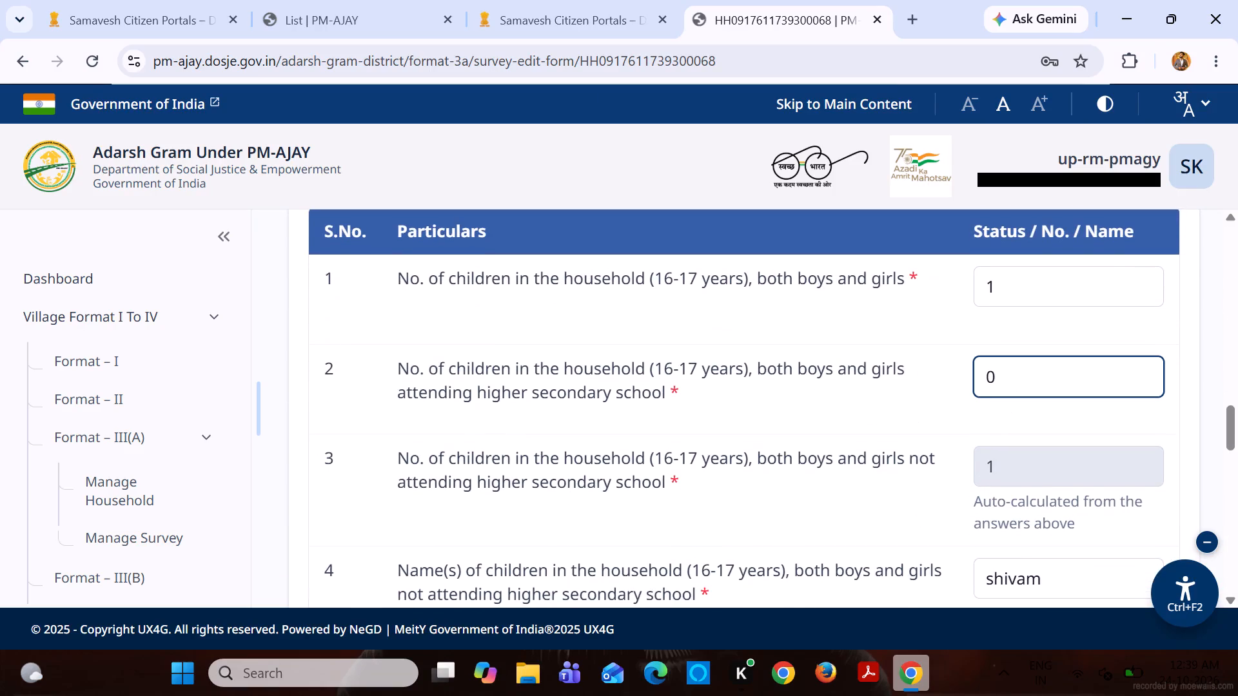
pyautogui.press('1')
pyautogui.scroll(-5, 1029, 378)
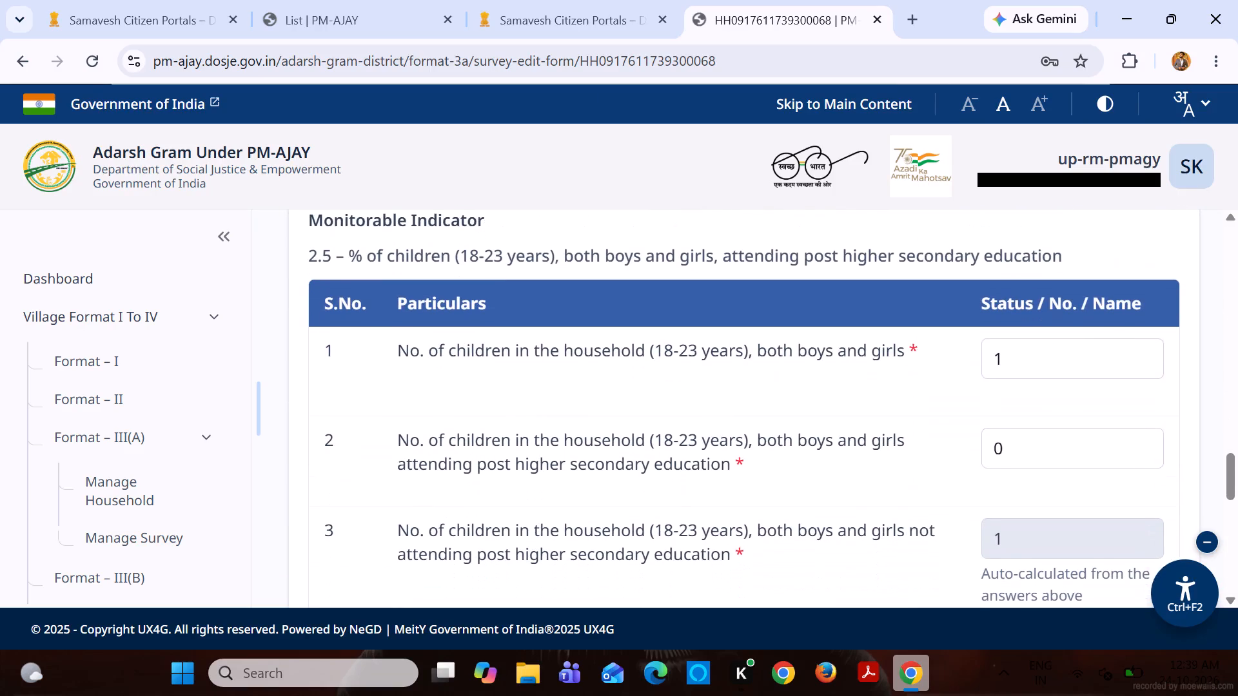
pyautogui.click(1059, 437)
pyautogui.press('BackSpace')
pyautogui.press('1')
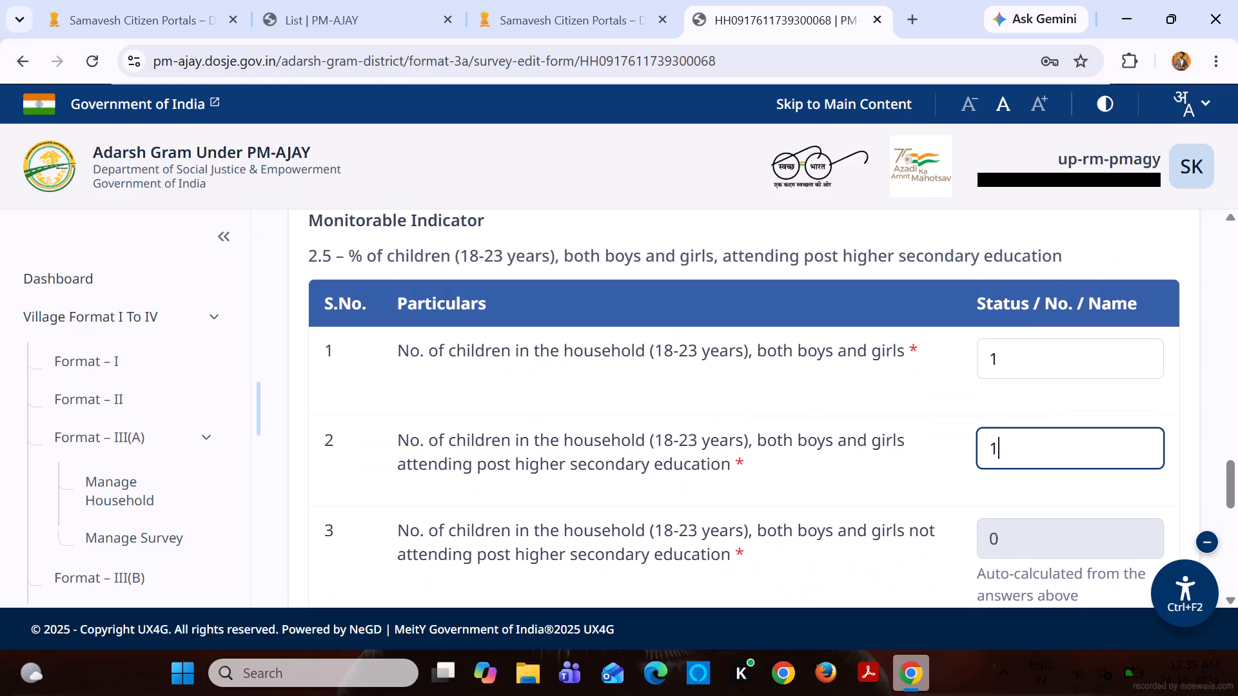
# Save the Education answers of house number 136 and return to the household list.
pyautogui.scroll(-6, 1059, 437)
pyautogui.scroll(-5, 1143, 442)
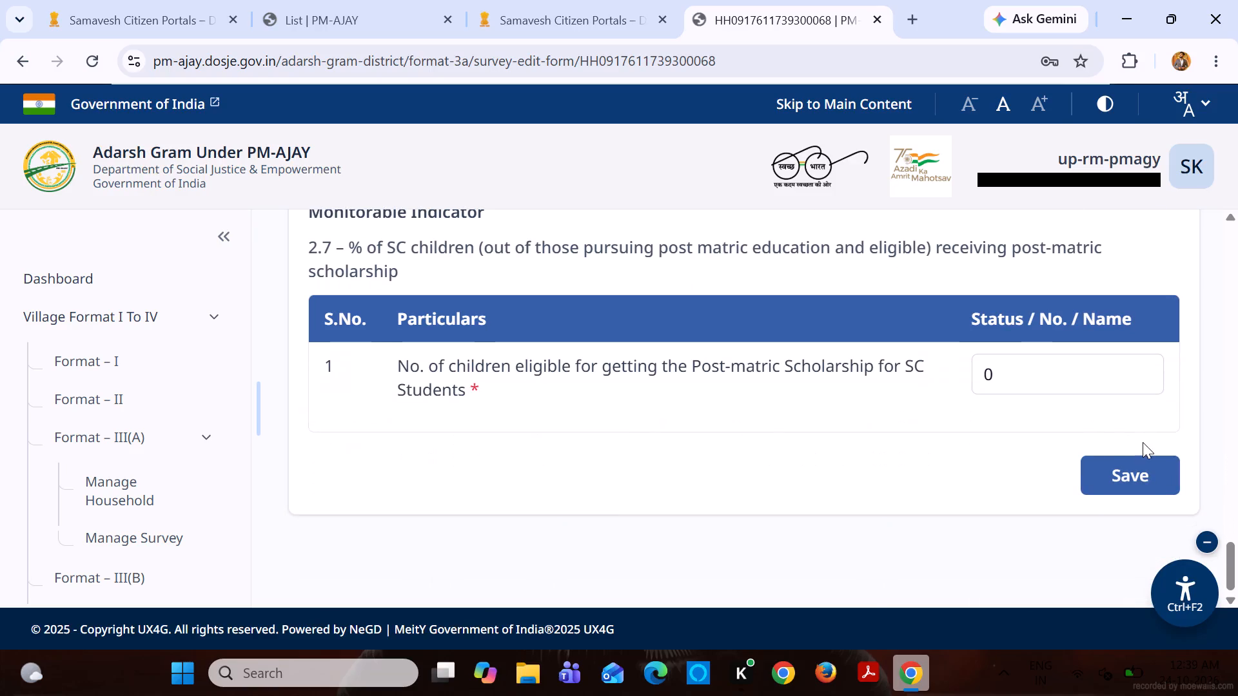
pyautogui.click(1138, 469)
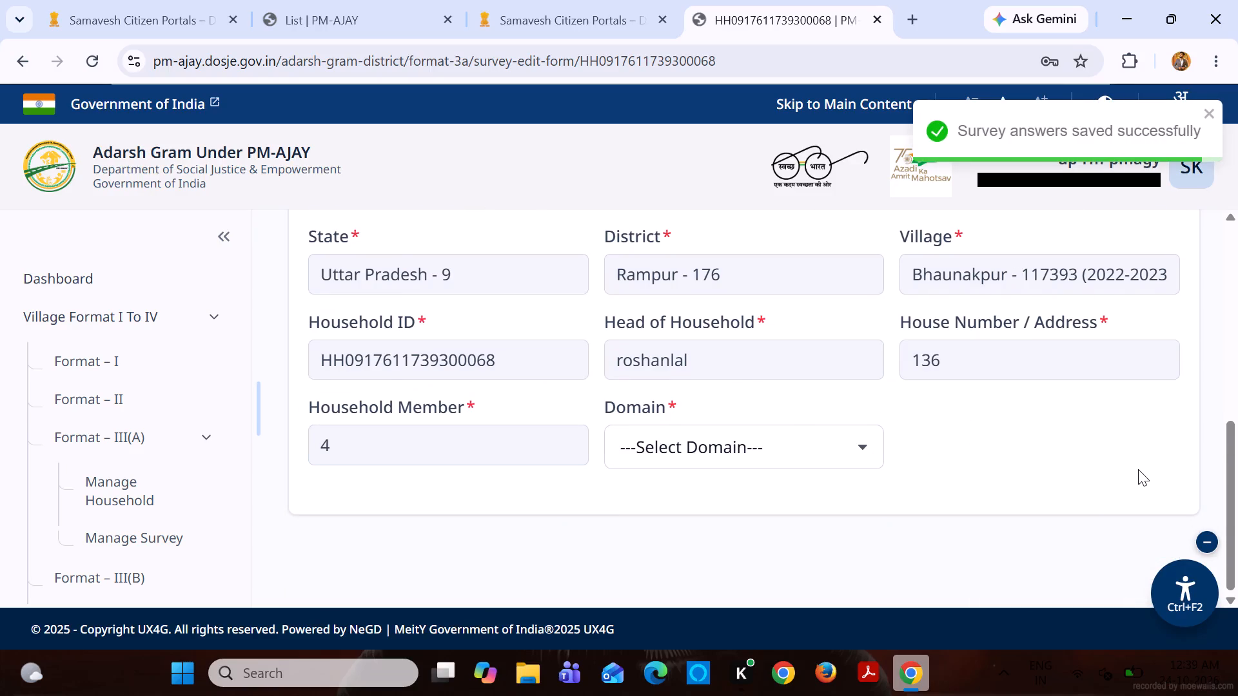
pyautogui.scroll(6, 1053, 329)
pyautogui.click(1143, 267)
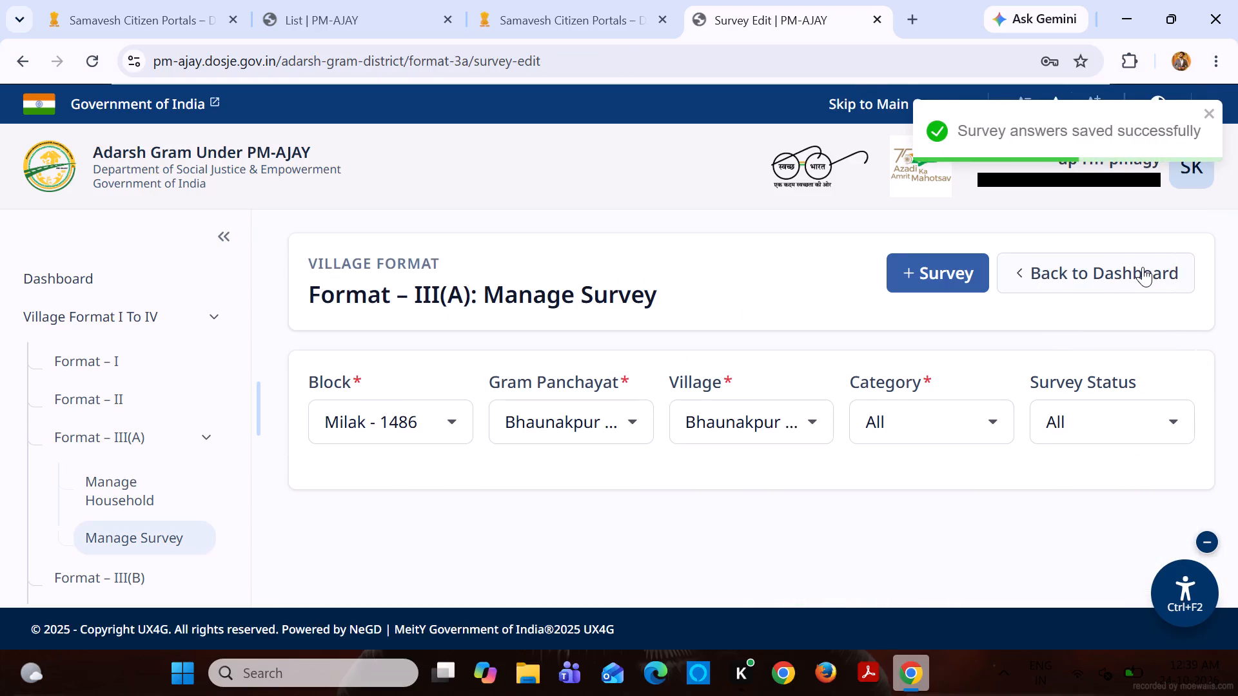
# Open the survey of house number 139 from page 2 of the household list and choose the domain 2 – Education.
pyautogui.scroll(-10, 1003, 379)
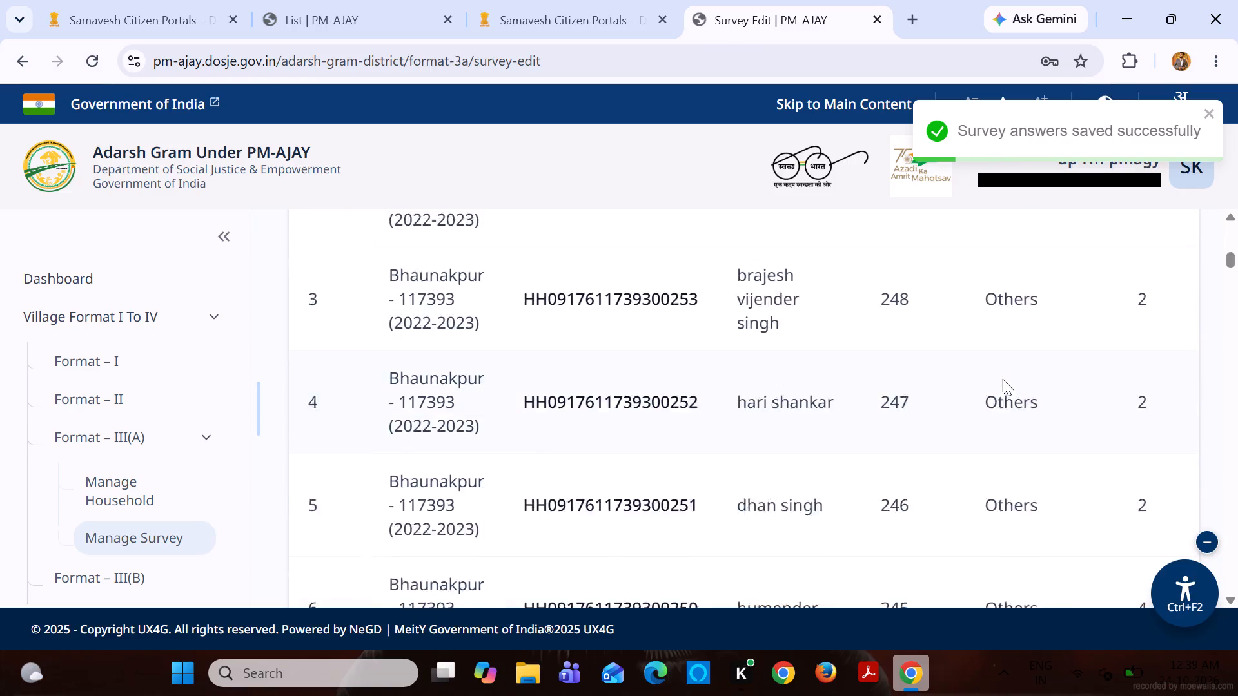
pyautogui.scroll(-20, 1003, 379)
pyautogui.scroll(-3, 1003, 379)
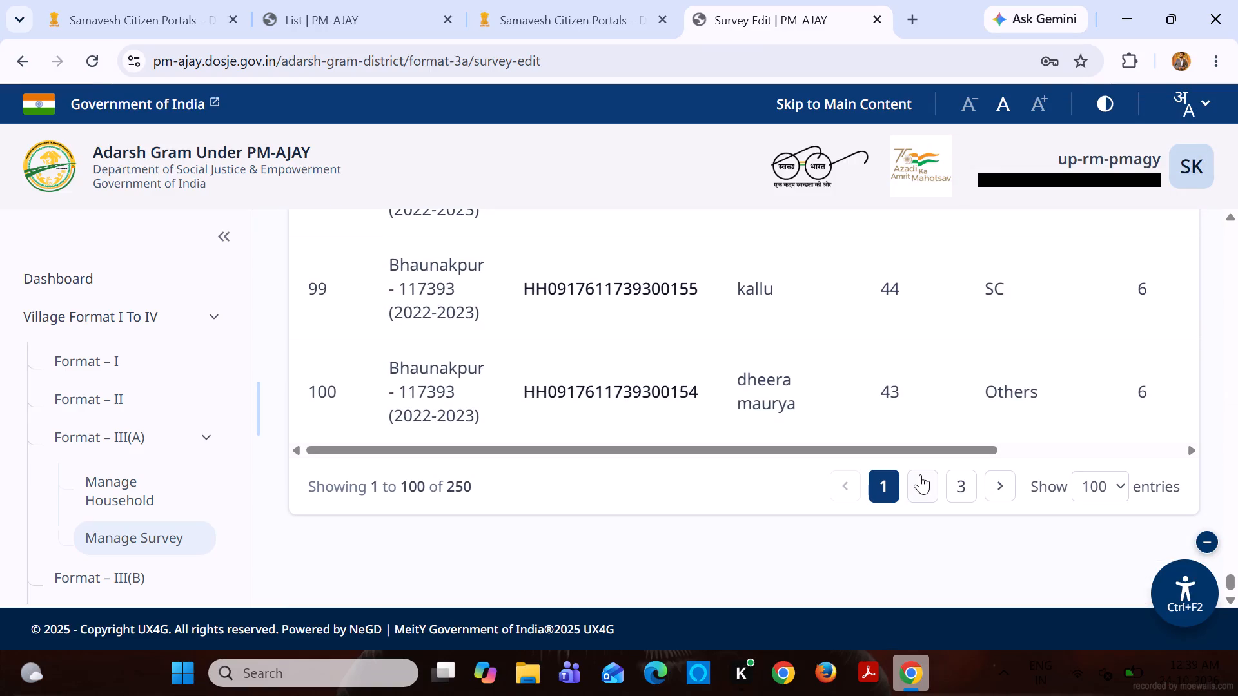
pyautogui.click(920, 474)
pyautogui.scroll(-3, 931, 340)
pyautogui.scroll(7, 931, 340)
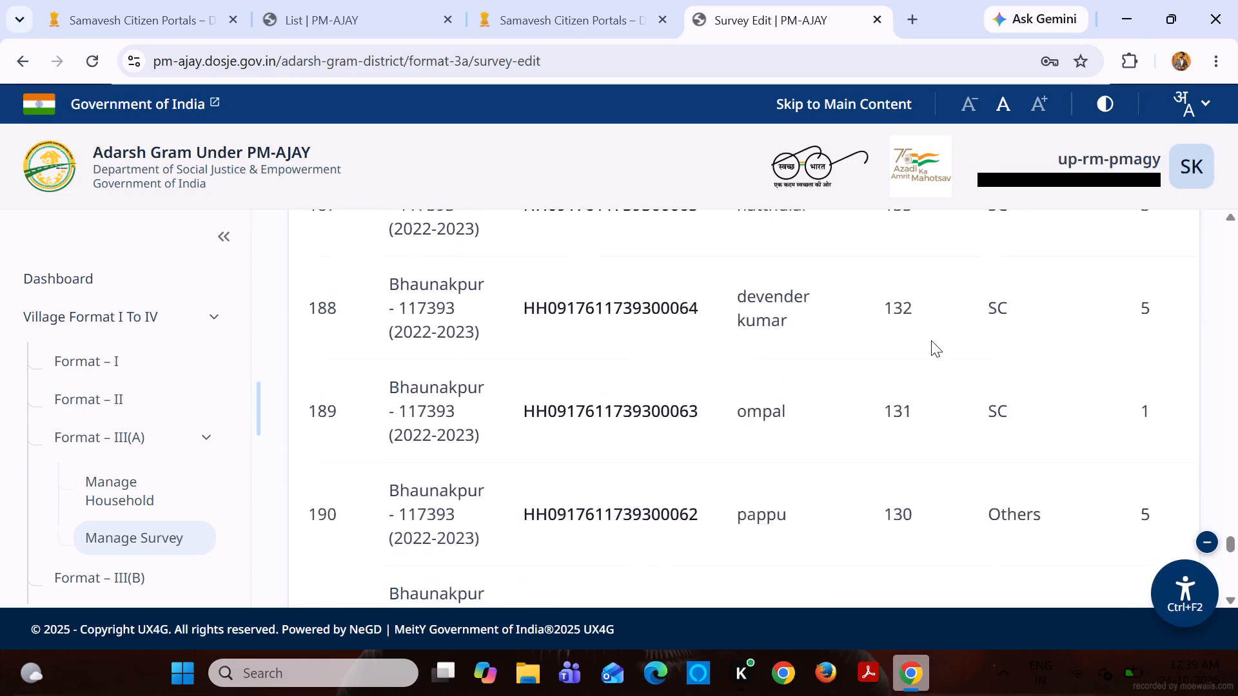
pyautogui.scroll(2, 931, 340)
pyautogui.hscroll(-6, 931, 340)
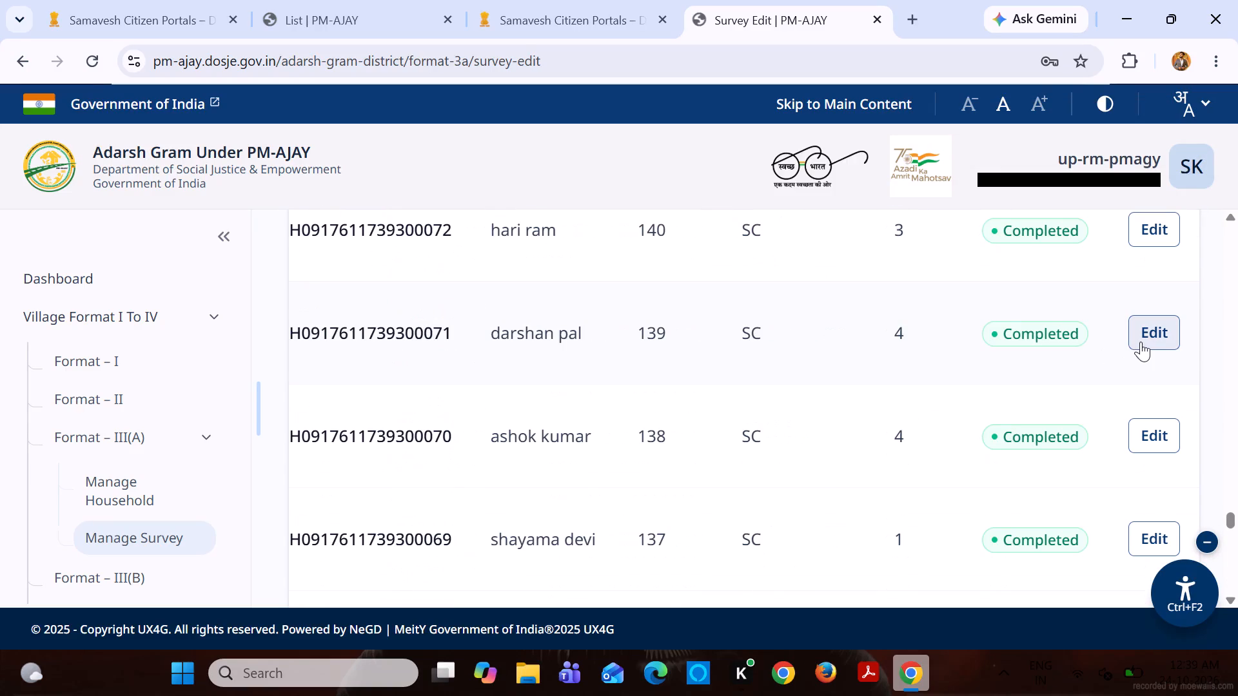
pyautogui.click(1141, 342)
pyautogui.scroll(-7, 1033, 436)
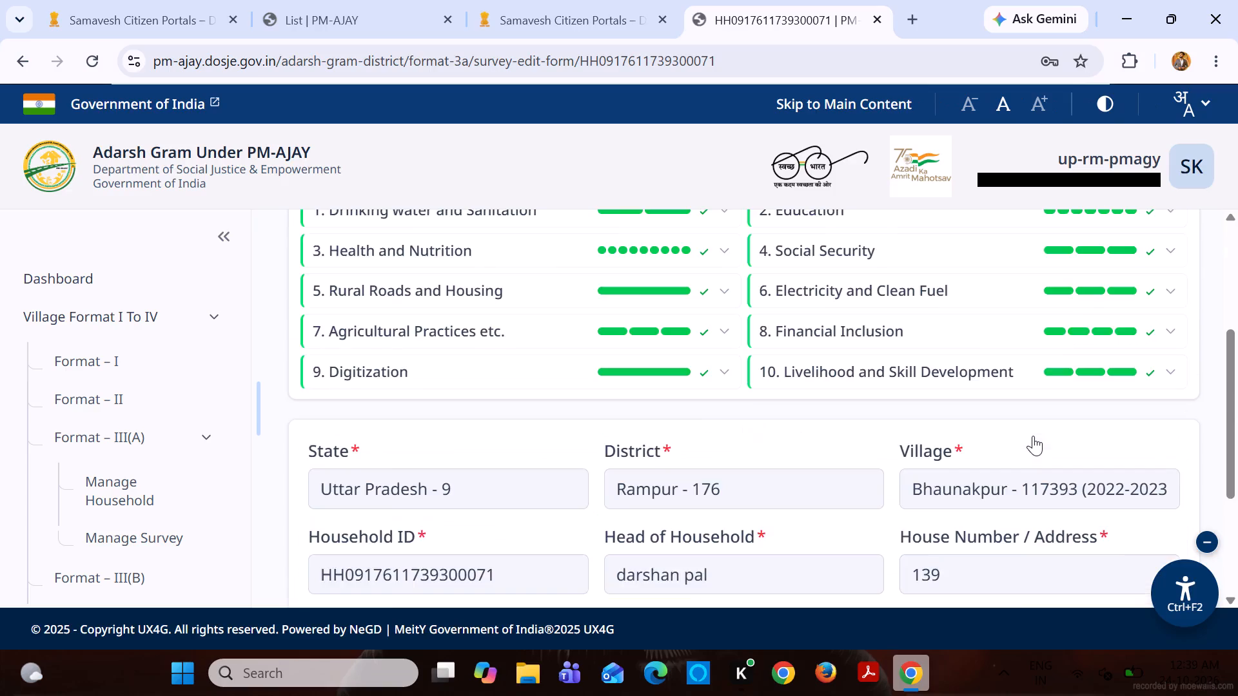
pyautogui.click(869, 441)
pyautogui.click(754, 223)
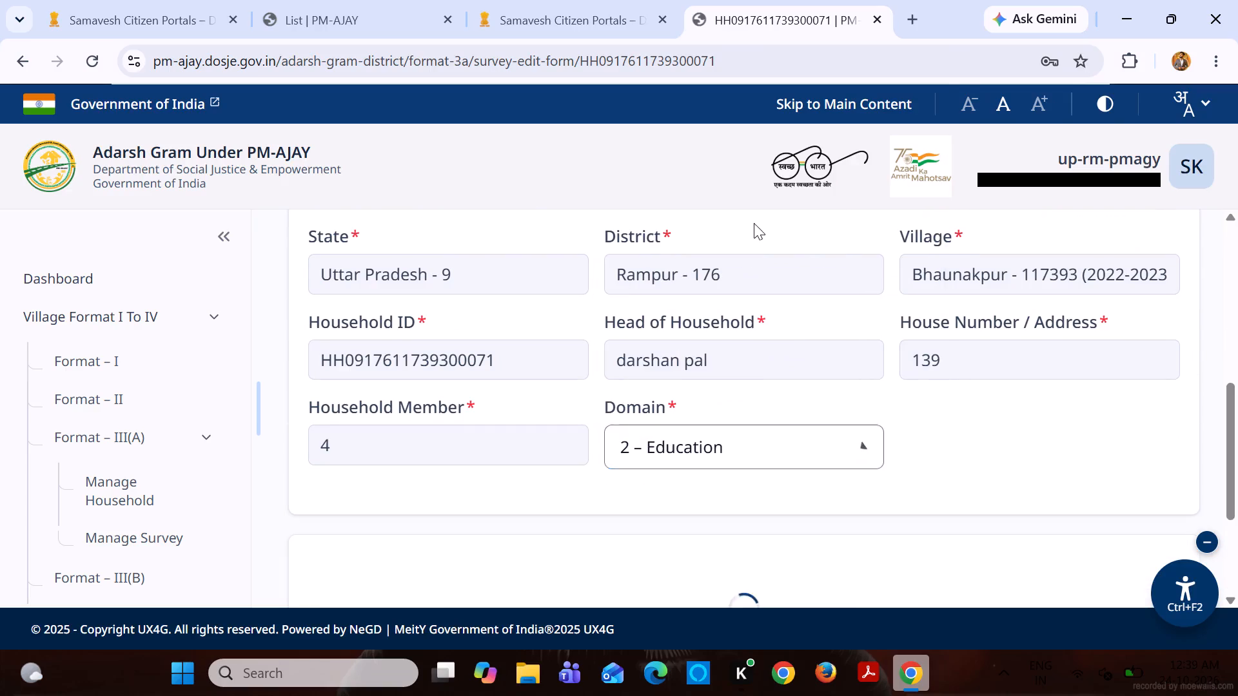
pyautogui.scroll(-4, 836, 401)
pyautogui.click(1025, 390)
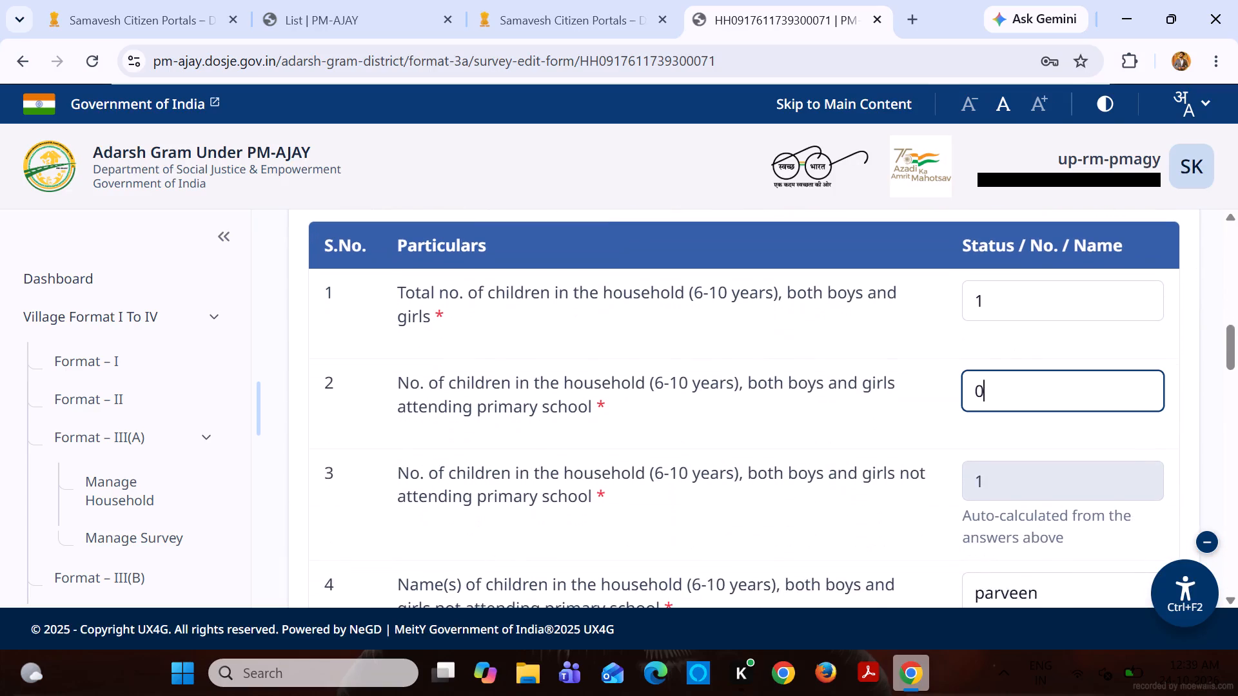
pyautogui.press('BackSpace')
pyautogui.press('1')
pyautogui.scroll(-3, 1025, 390)
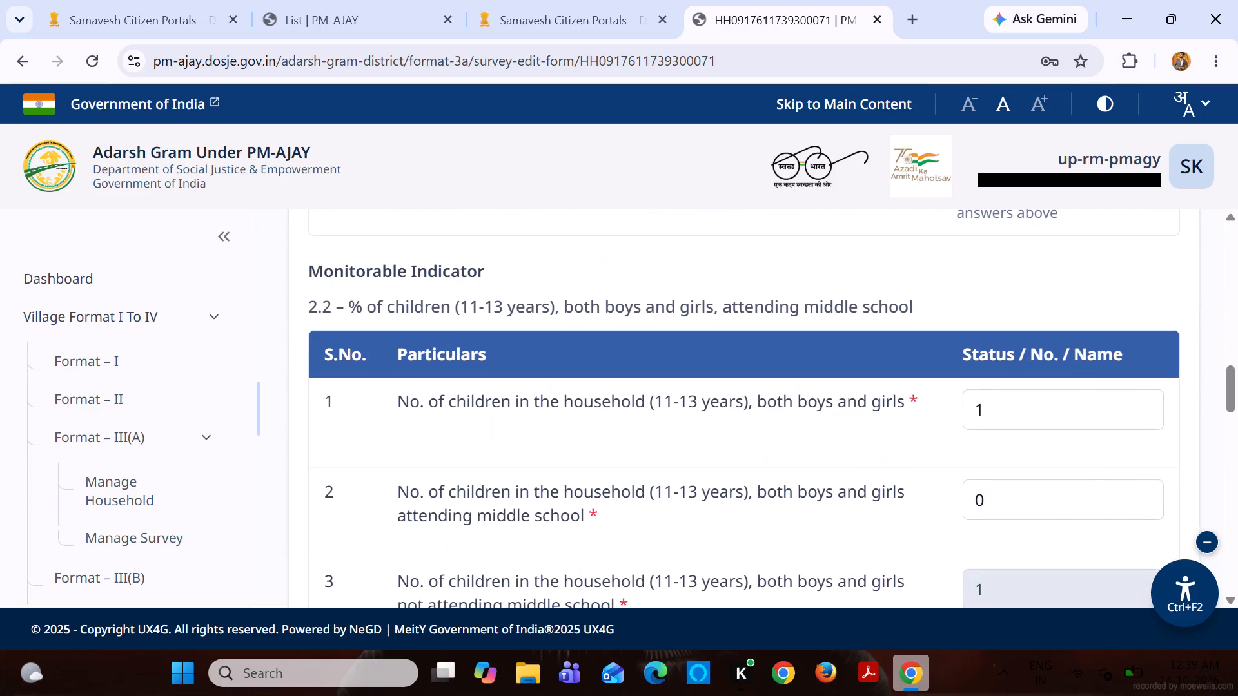
pyautogui.click(1032, 499)
pyautogui.press('BackSpace')
pyautogui.press('1')
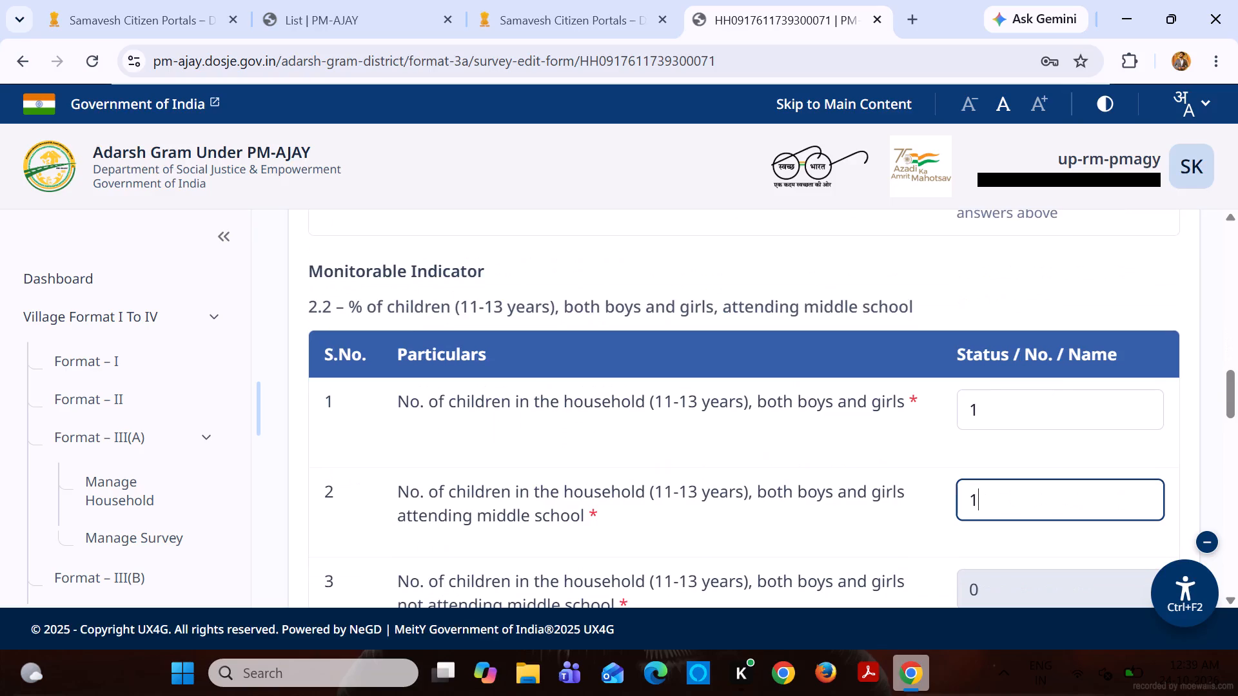
# Save the Education answers of house number 139 and return to the household list.
pyautogui.scroll(-4, 1032, 499)
pyautogui.scroll(-3, 1090, 517)
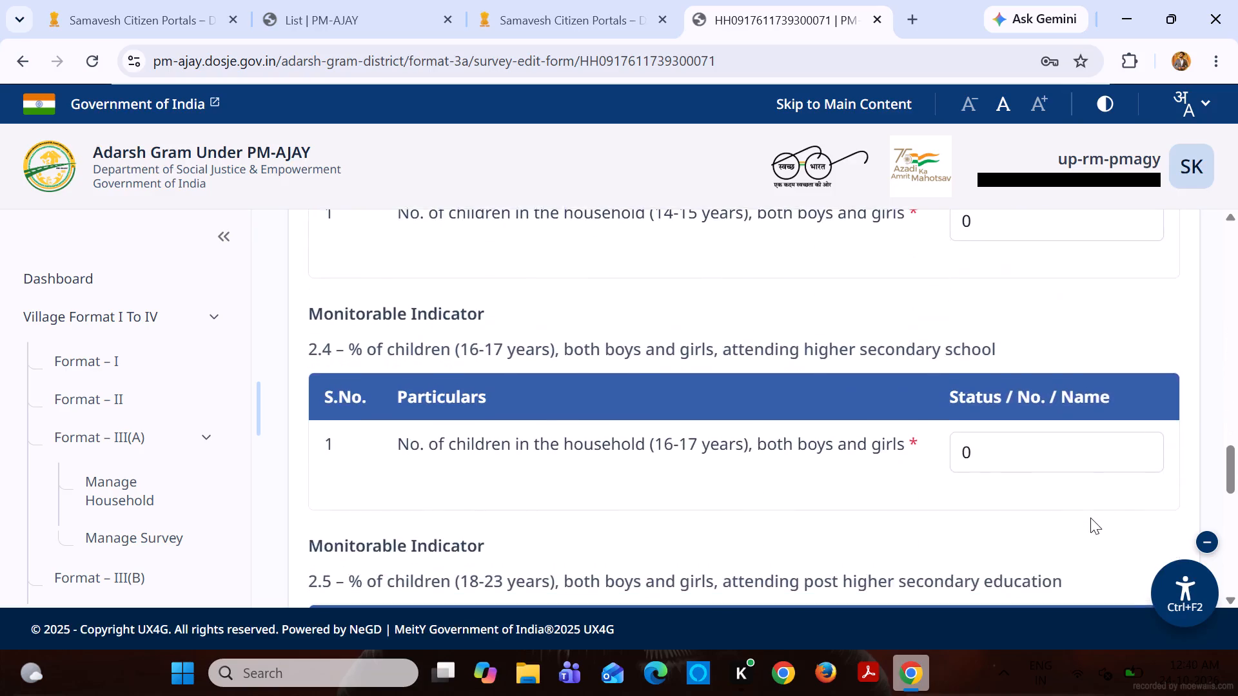
pyautogui.scroll(-8, 1090, 517)
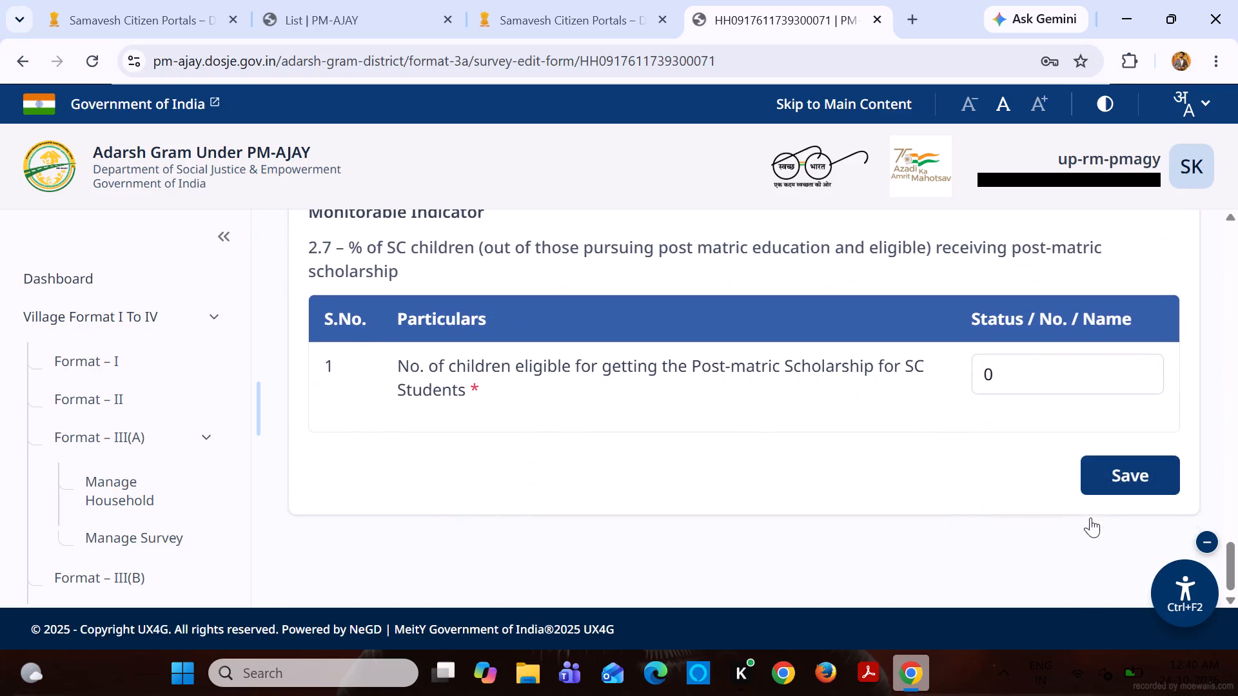
pyautogui.click(1146, 477)
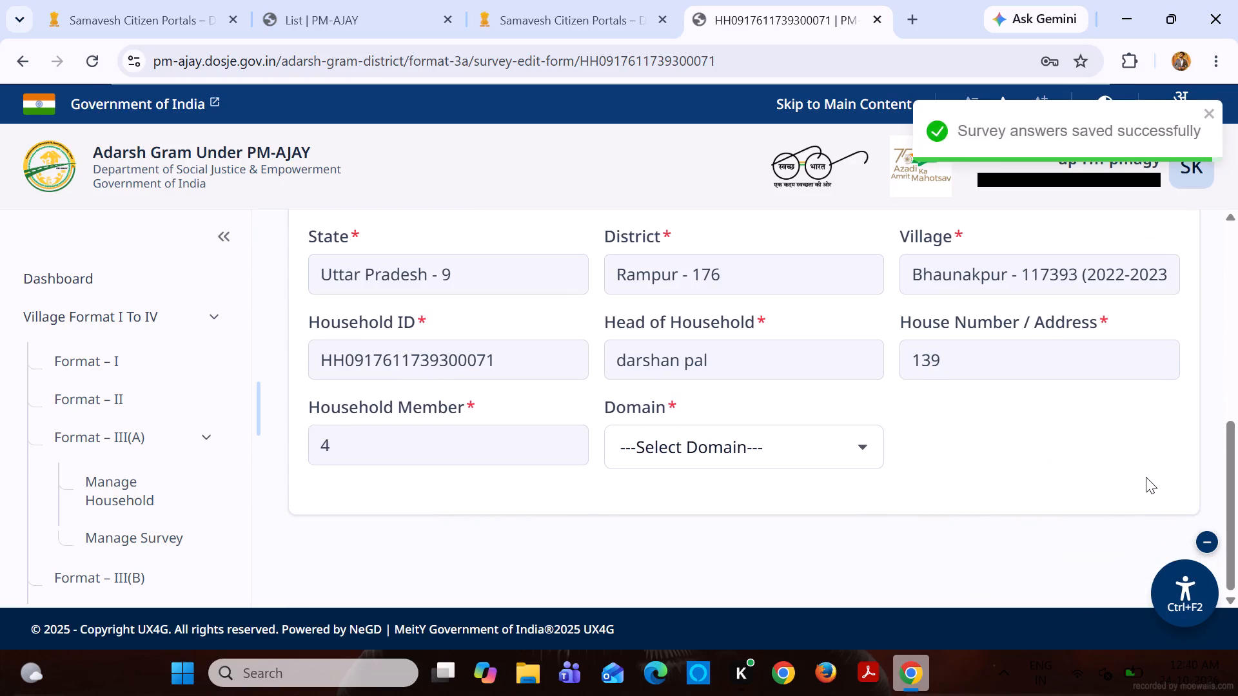
pyautogui.scroll(11, 1007, 293)
pyautogui.click(1141, 255)
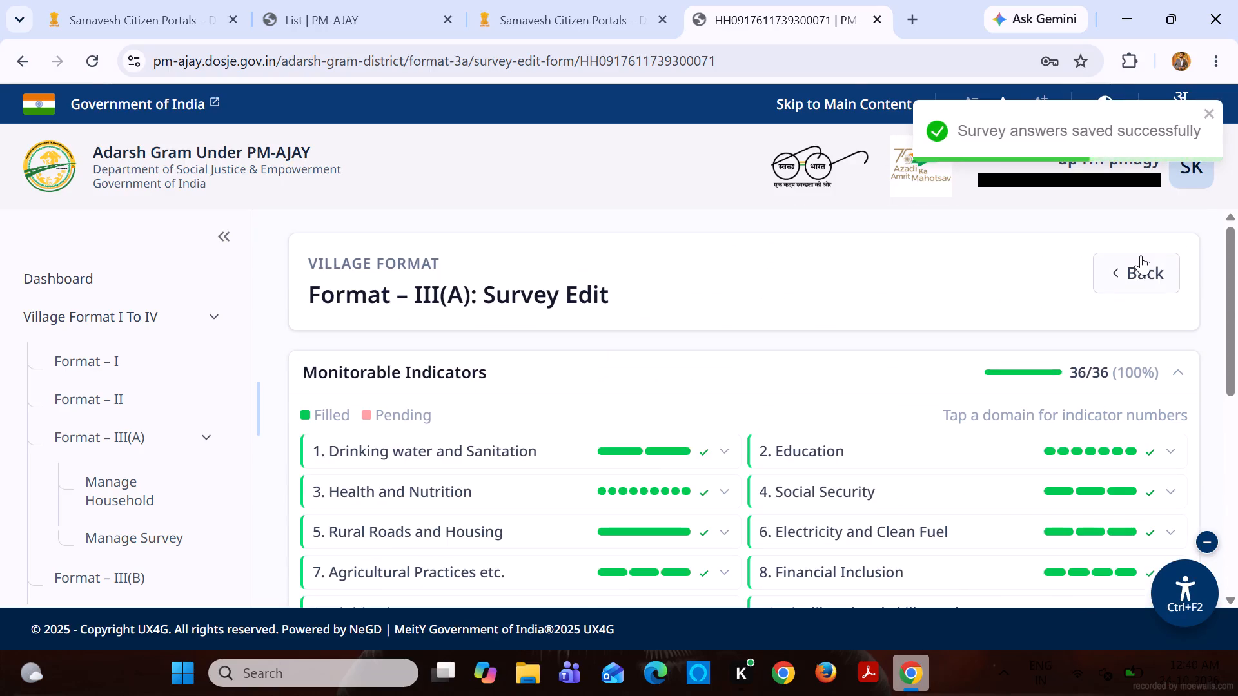
# Open the survey of house number 140 from page 2 of the household list and choose the domain 2 – Education.
pyautogui.scroll(-20, 1076, 392)
pyautogui.scroll(-5, 1076, 392)
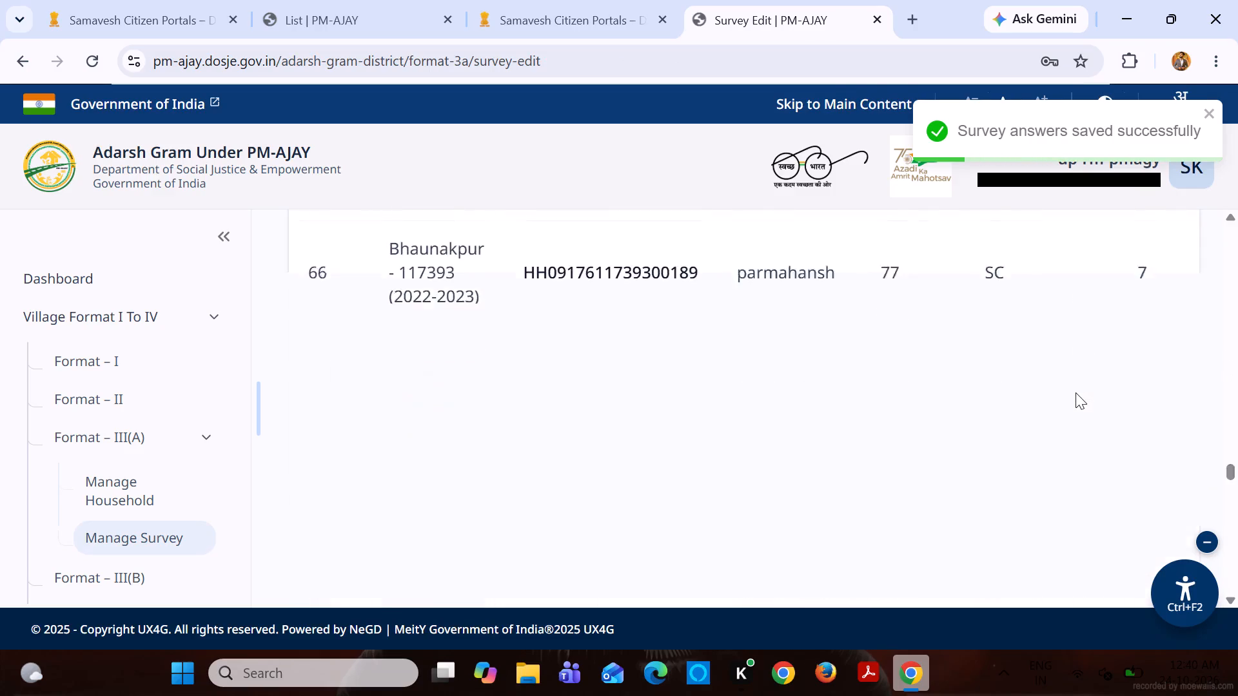
pyautogui.scroll(-10, 1076, 392)
pyautogui.click(944, 481)
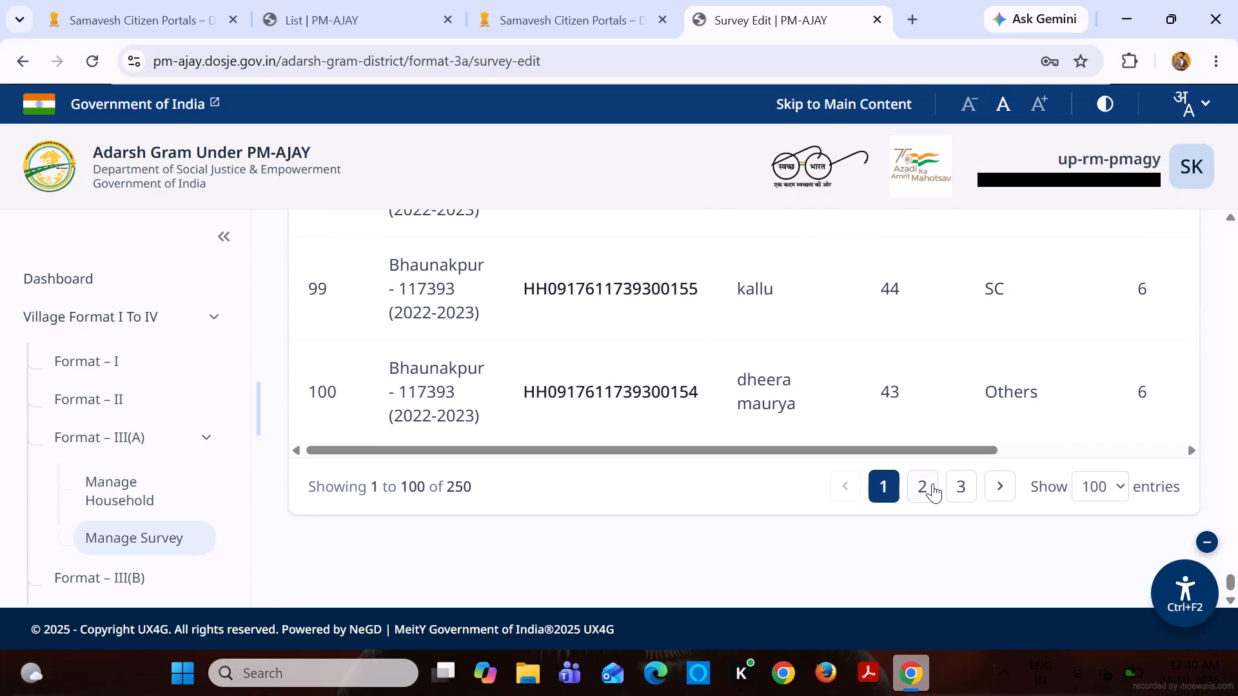
pyautogui.click(932, 483)
pyautogui.scroll(7, 993, 337)
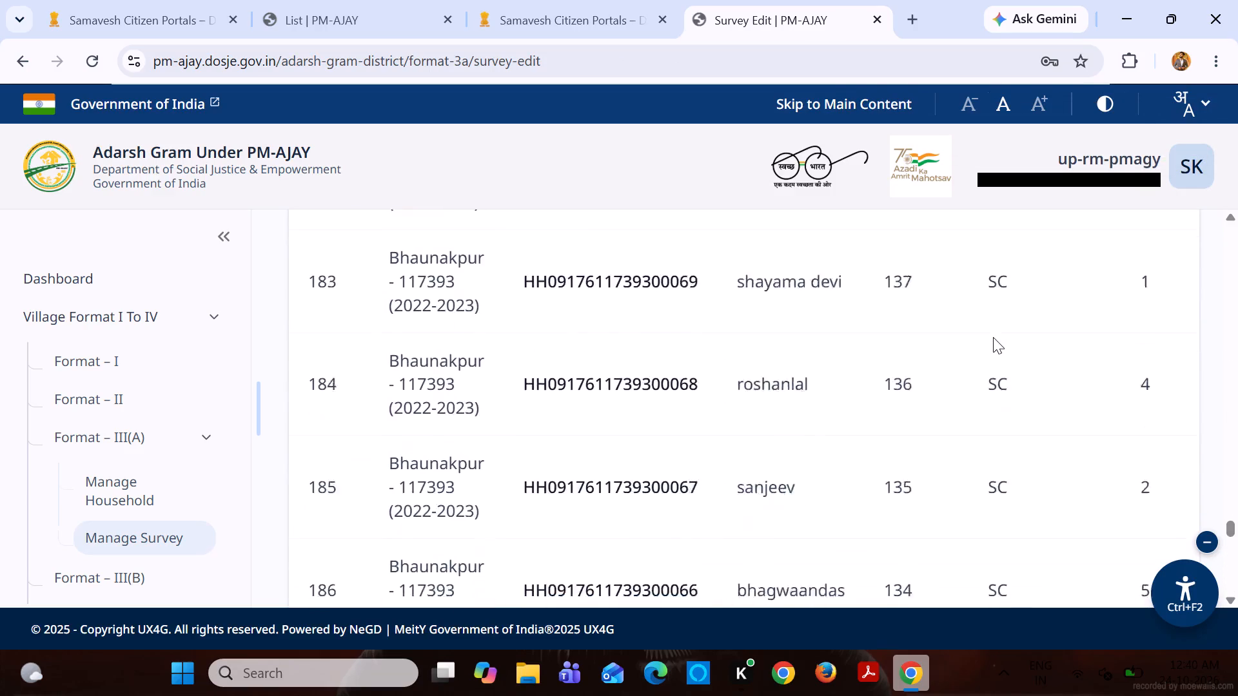
pyautogui.scroll(4, 993, 337)
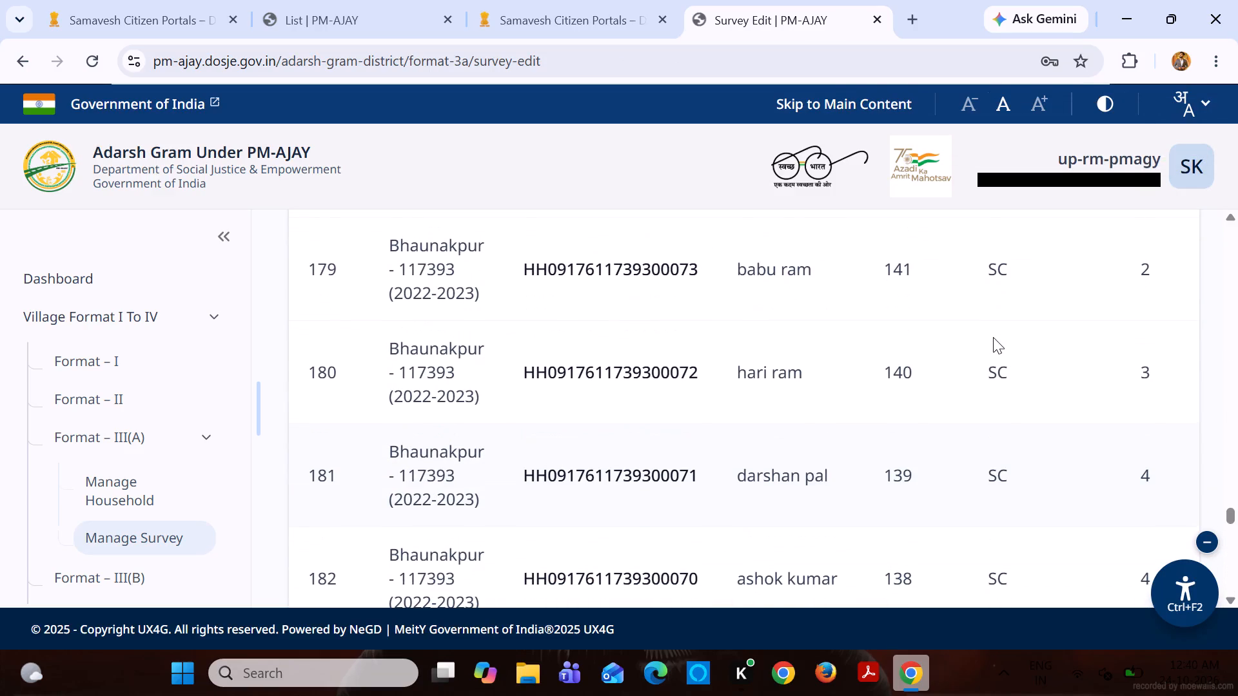
pyautogui.hscroll(-7, 1070, 372)
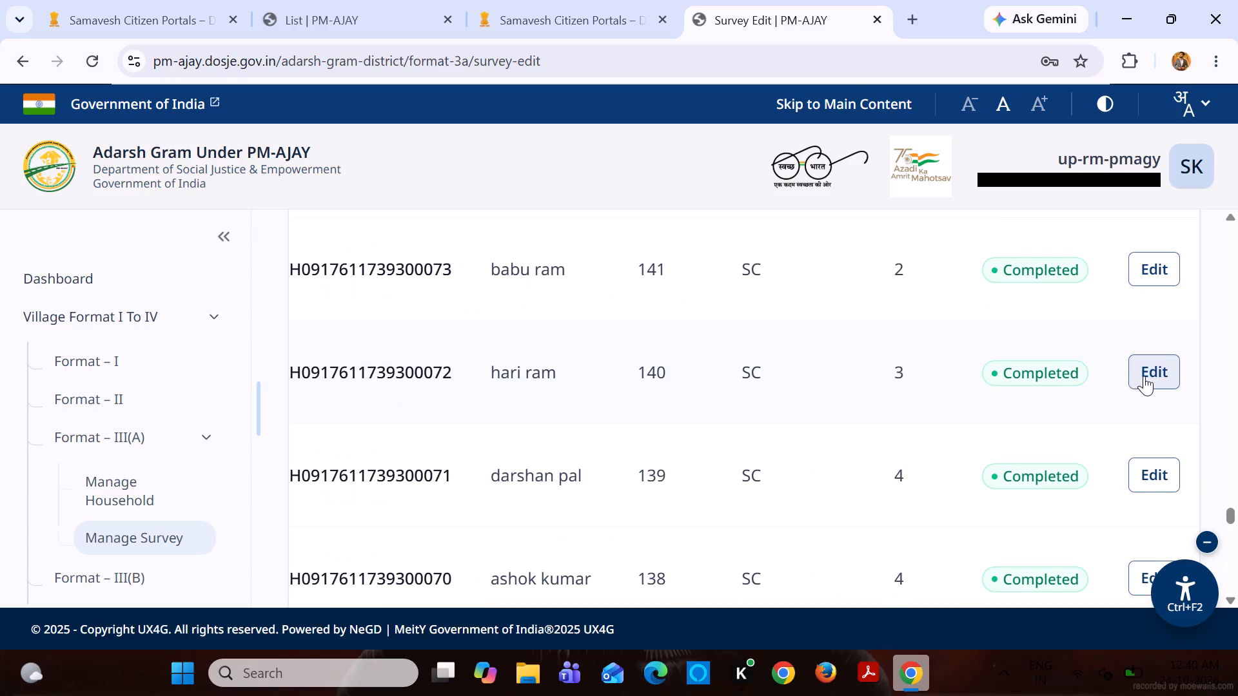
pyautogui.click(1144, 376)
pyautogui.scroll(-10, 947, 446)
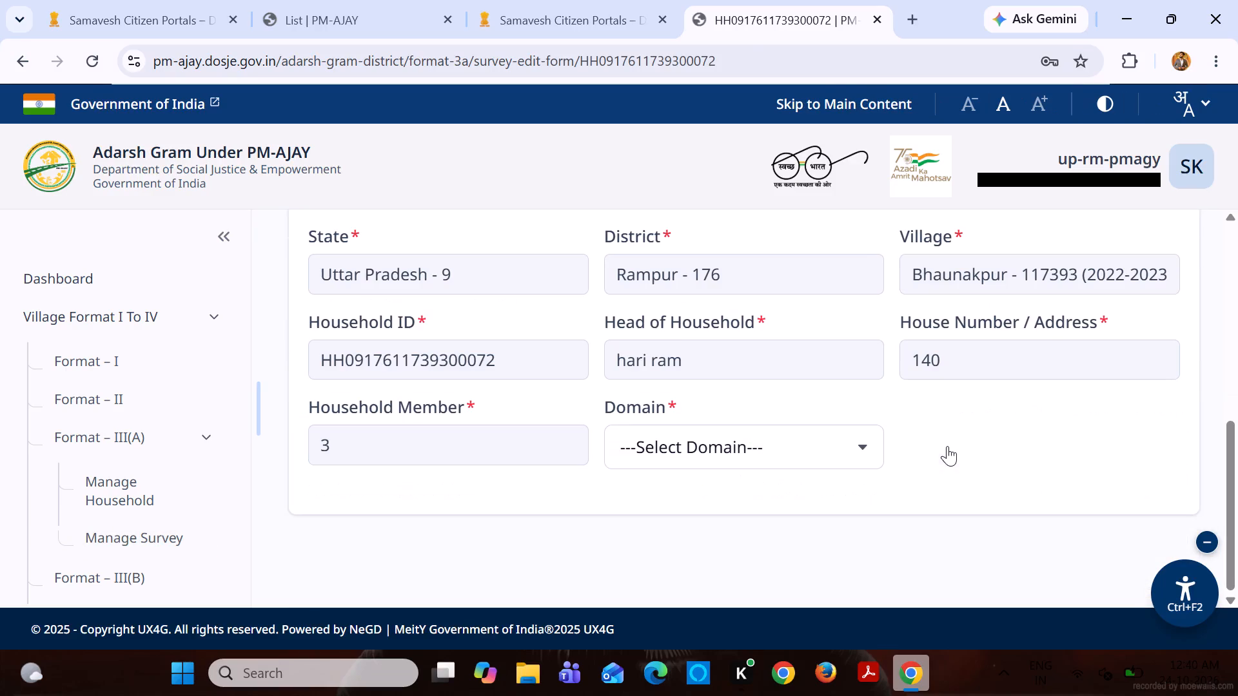
pyautogui.click(828, 456)
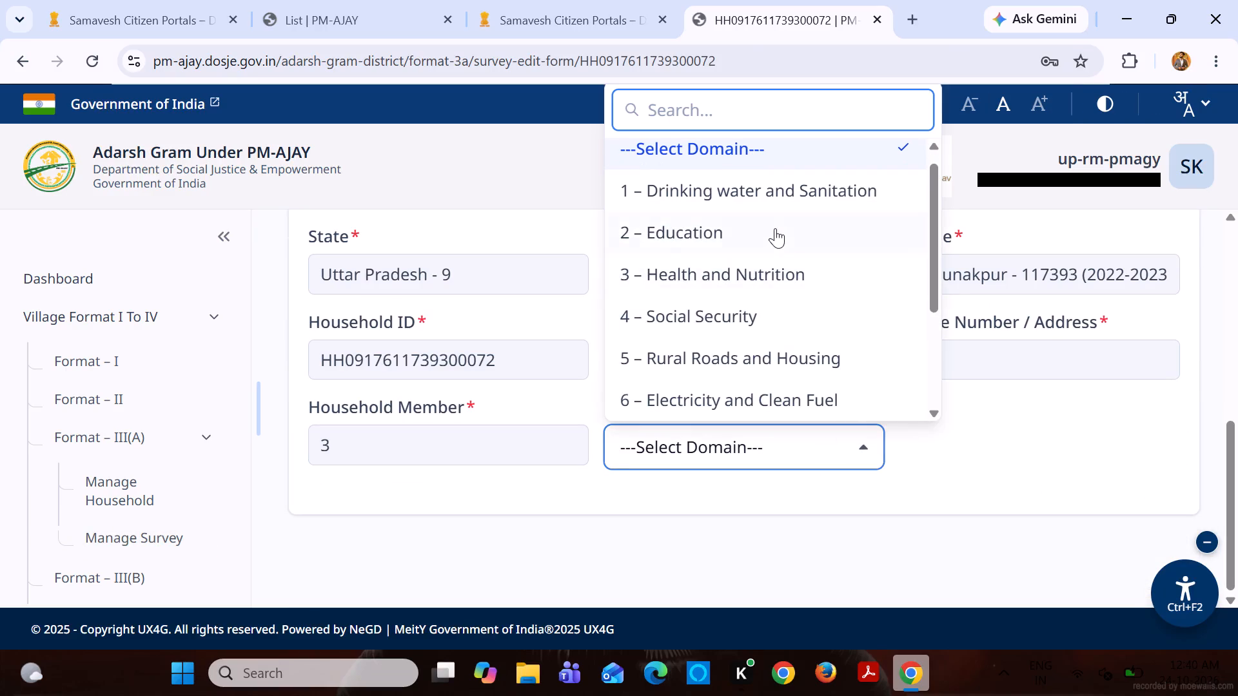
pyautogui.click(775, 228)
# Set house number 140's attendance to 1 child (18-23 years) in post higher secondary education.
pyautogui.scroll(-4, 860, 442)
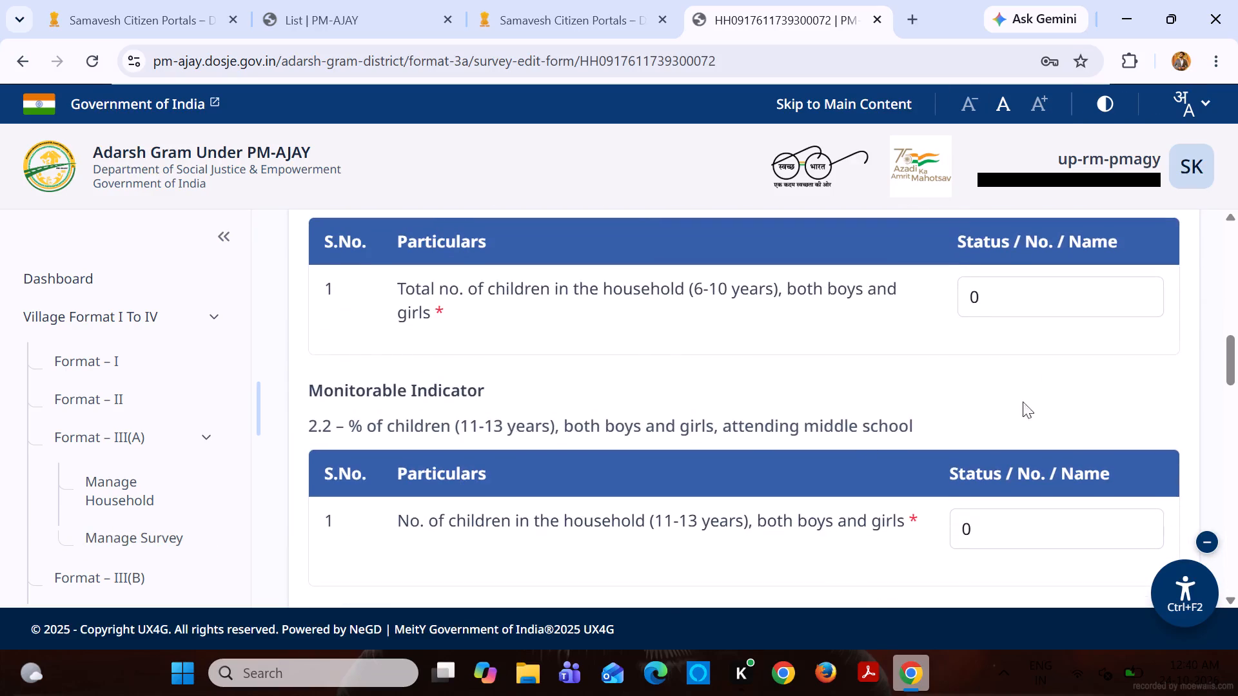
pyautogui.scroll(-7, 1031, 414)
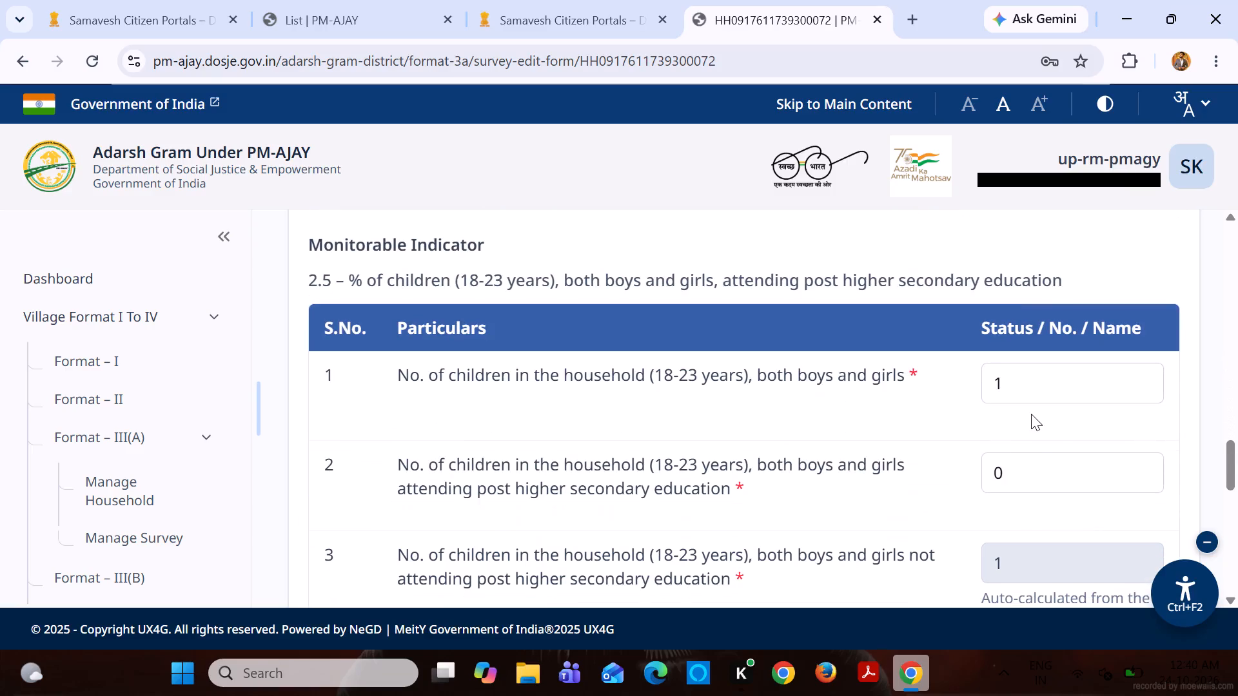
pyautogui.click(1029, 450)
pyautogui.click(1030, 465)
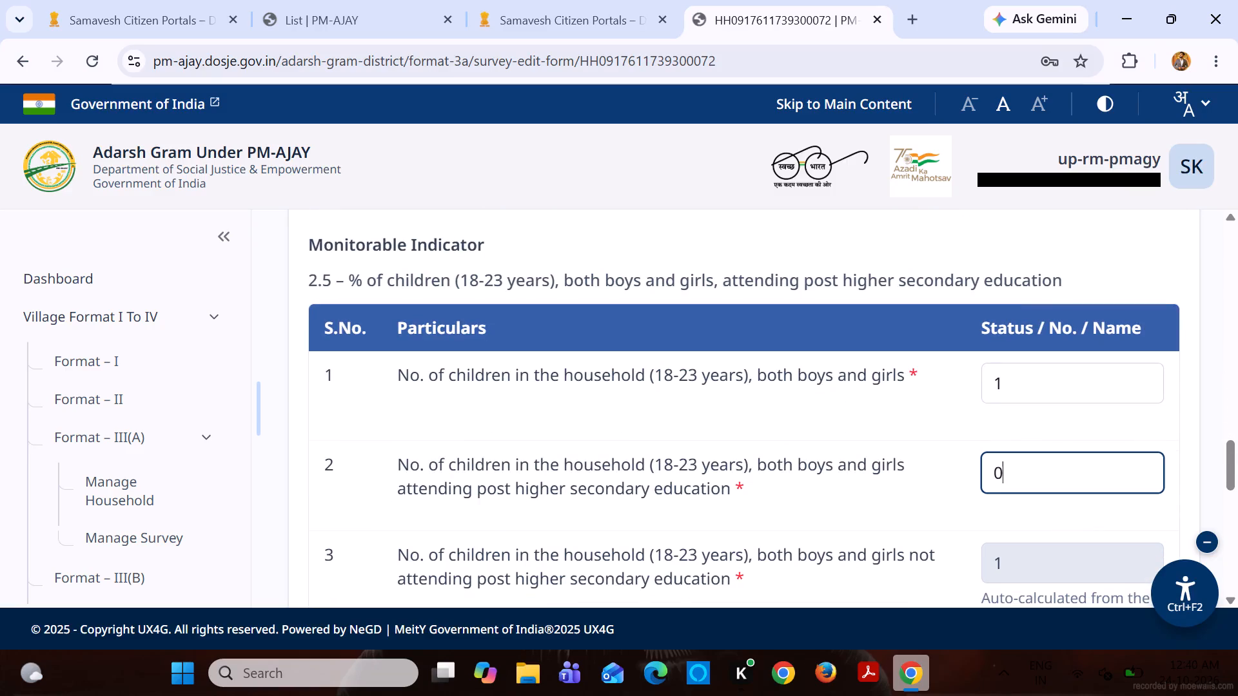
pyautogui.press('BackSpace')
pyautogui.press('1')
# Save the Education answers of house number 140 and return to the household list.
pyautogui.scroll(-8, 1030, 465)
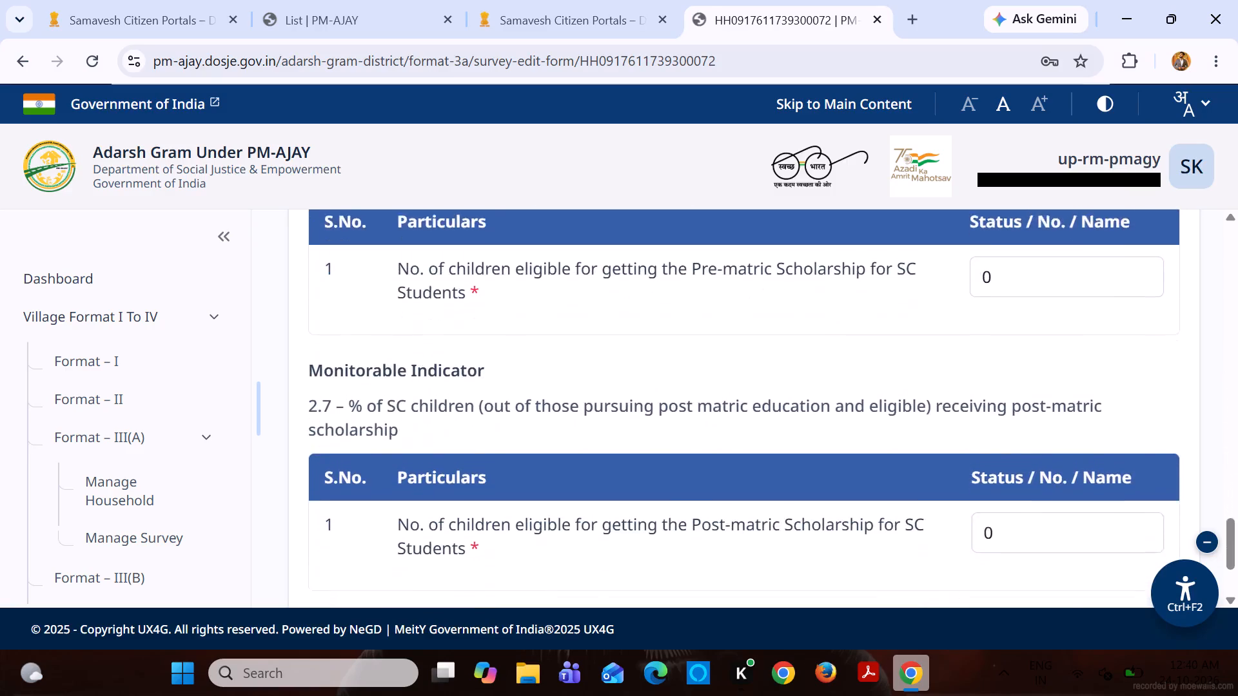
pyautogui.scroll(-6, 1030, 465)
pyautogui.click(1121, 464)
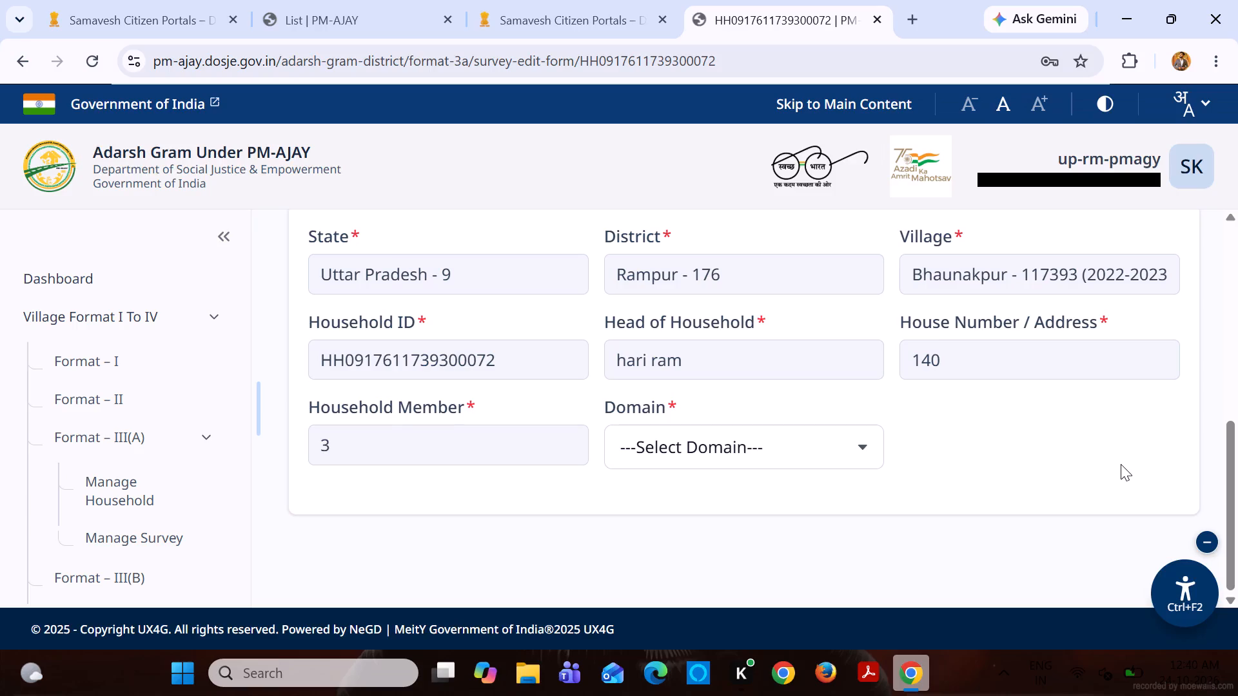
pyautogui.scroll(10, 1061, 349)
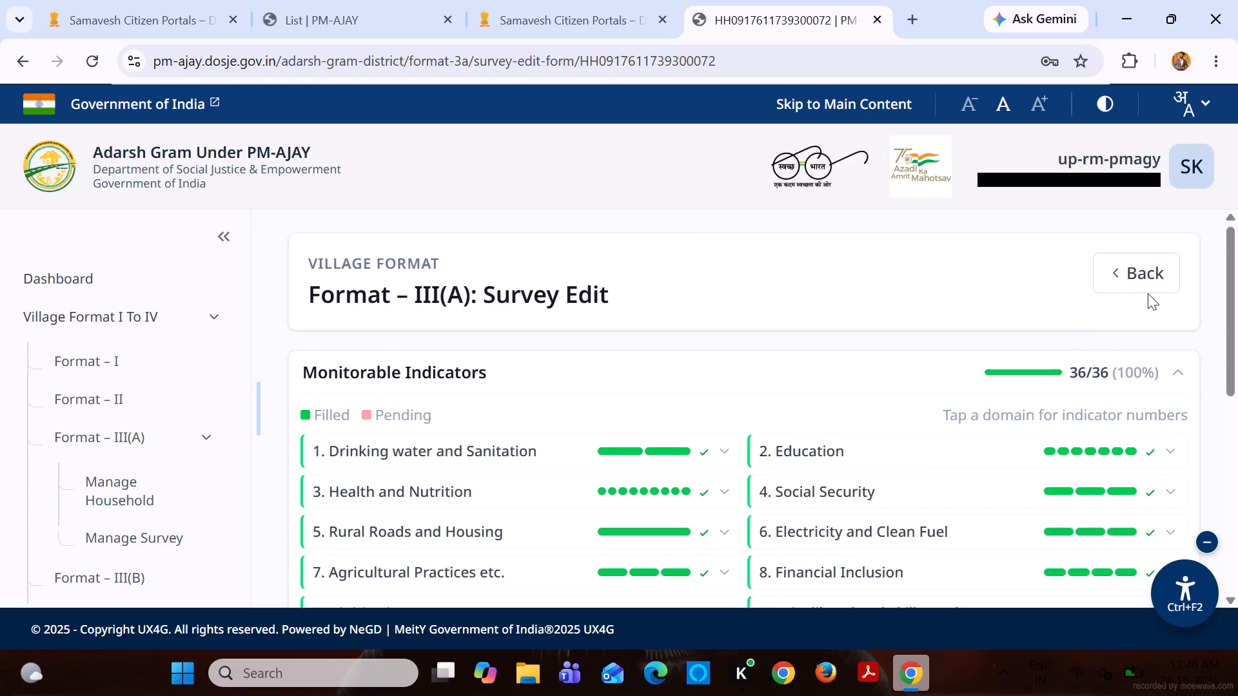
pyautogui.click(1147, 284)
# Open the survey of house number 144 from page 2 of the household list and choose the domain 2 – Education.
pyautogui.scroll(-20, 1021, 448)
pyautogui.scroll(-2, 1021, 448)
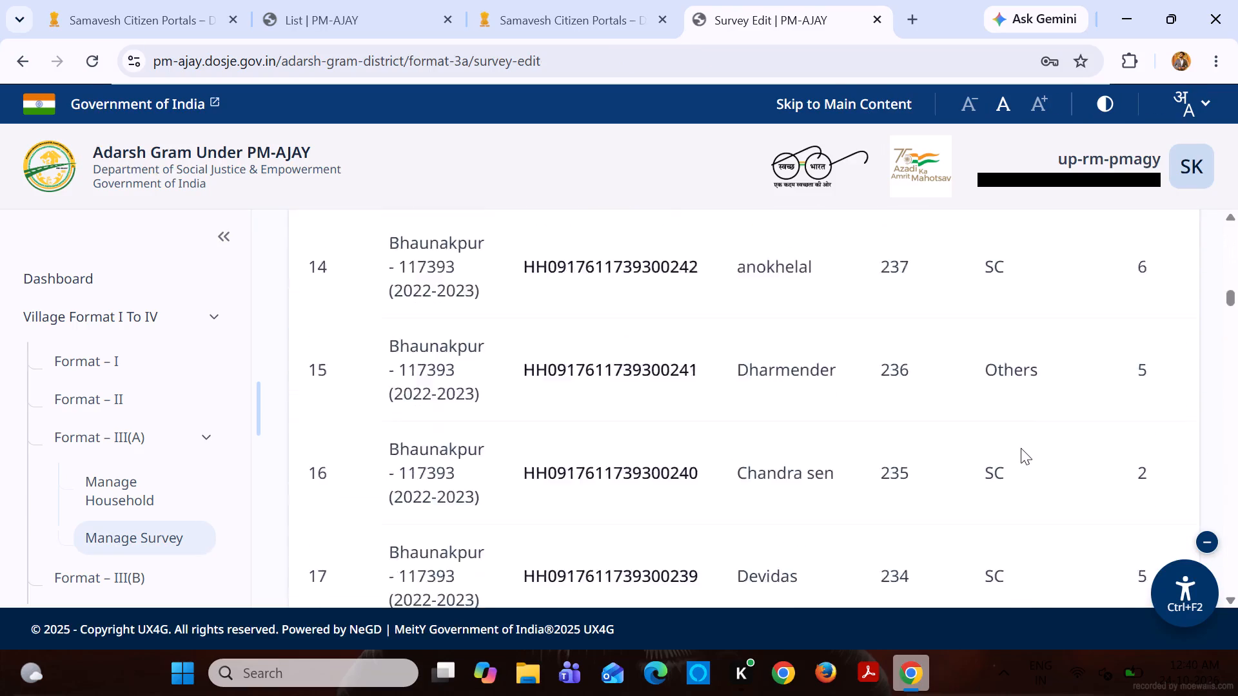
pyautogui.scroll(-20, 1021, 448)
pyautogui.scroll(-2, 1021, 448)
pyautogui.click(915, 487)
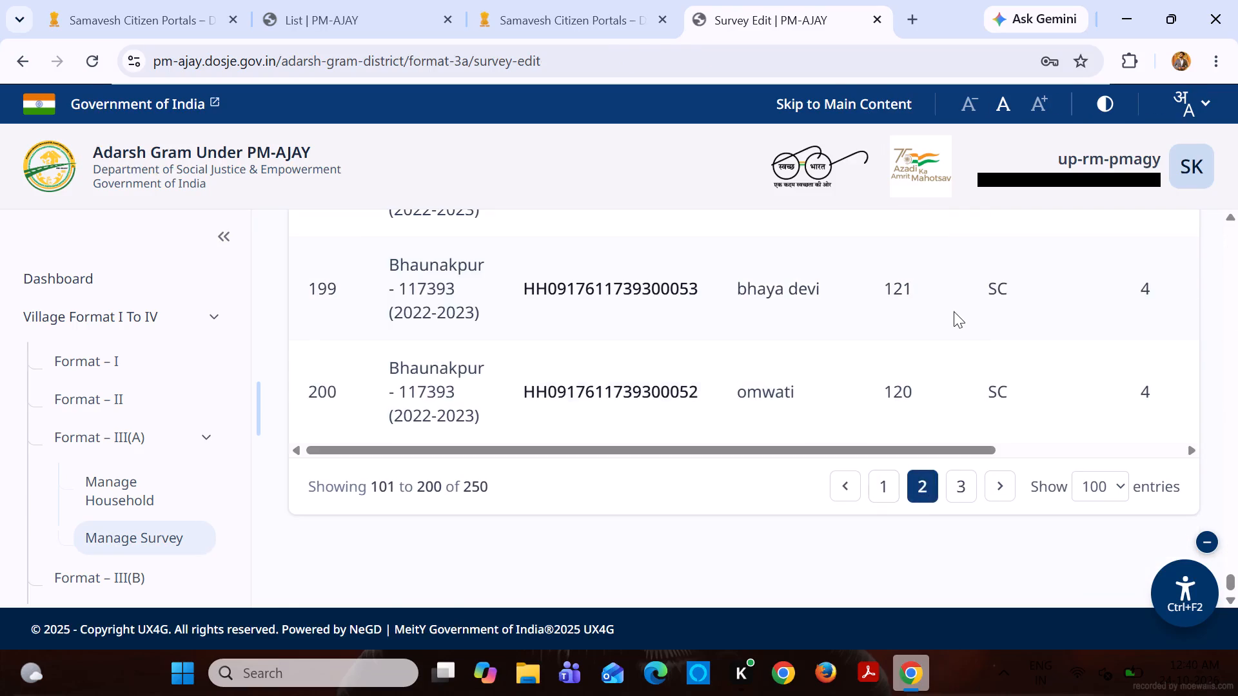
pyautogui.scroll(13, 954, 311)
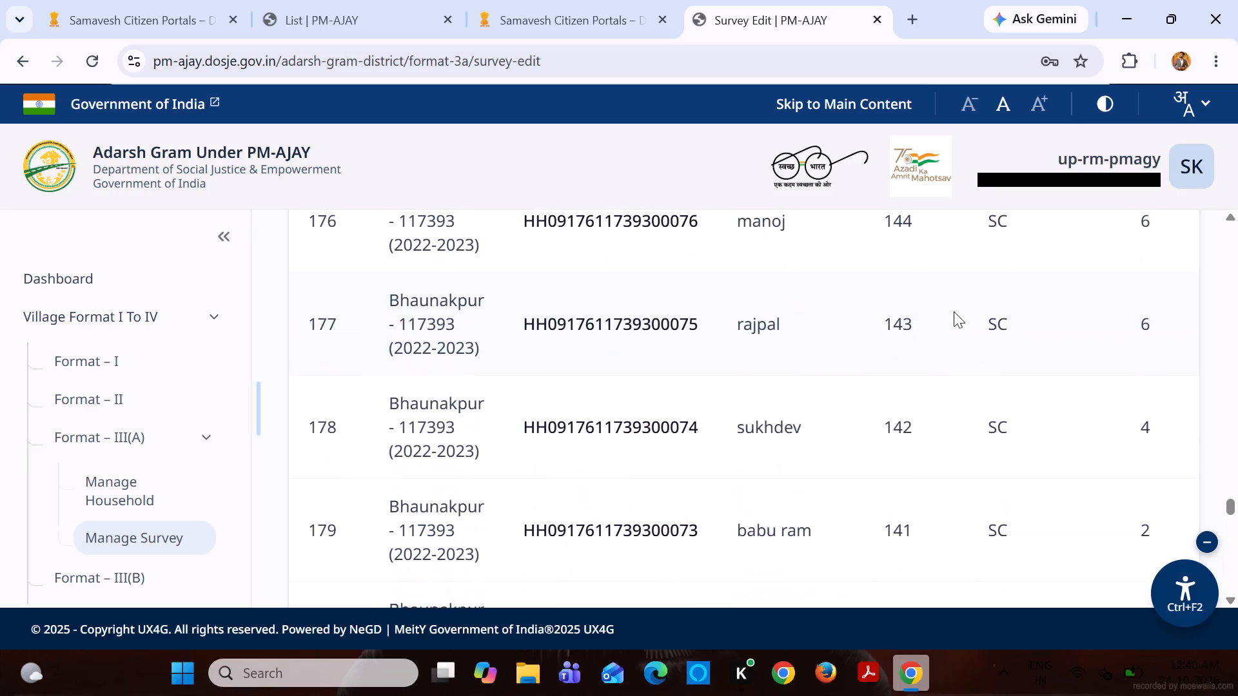
pyautogui.scroll(2, 954, 311)
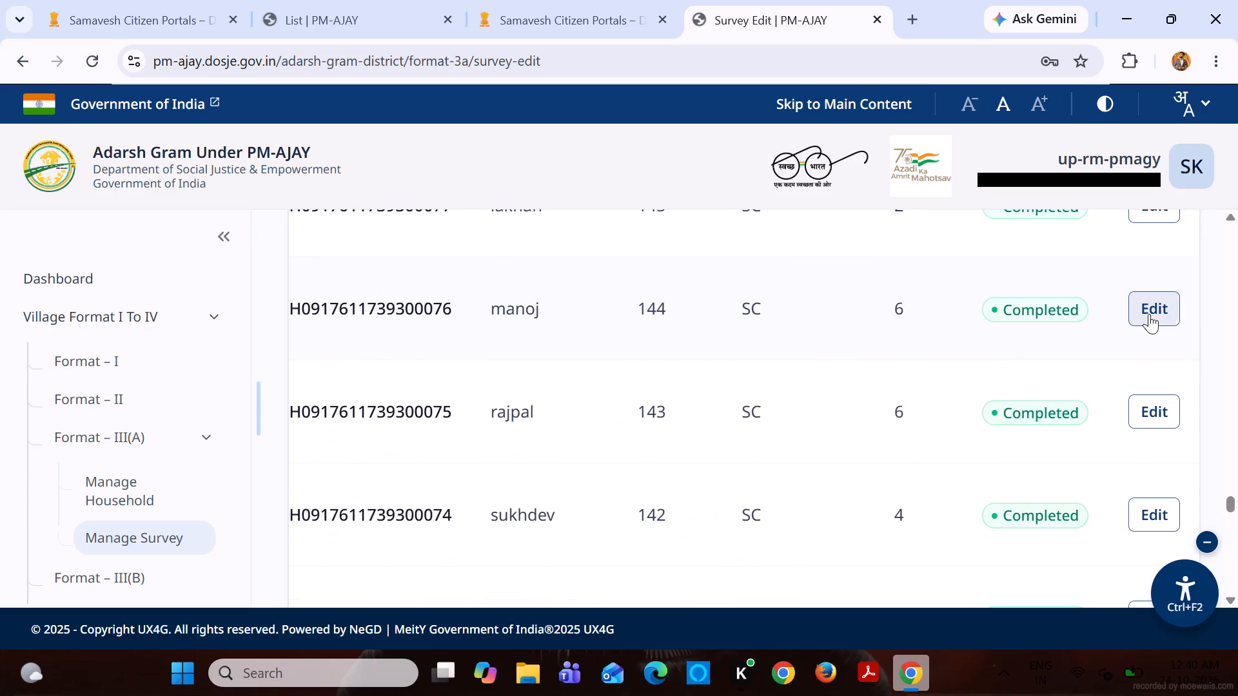
pyautogui.click(1152, 314)
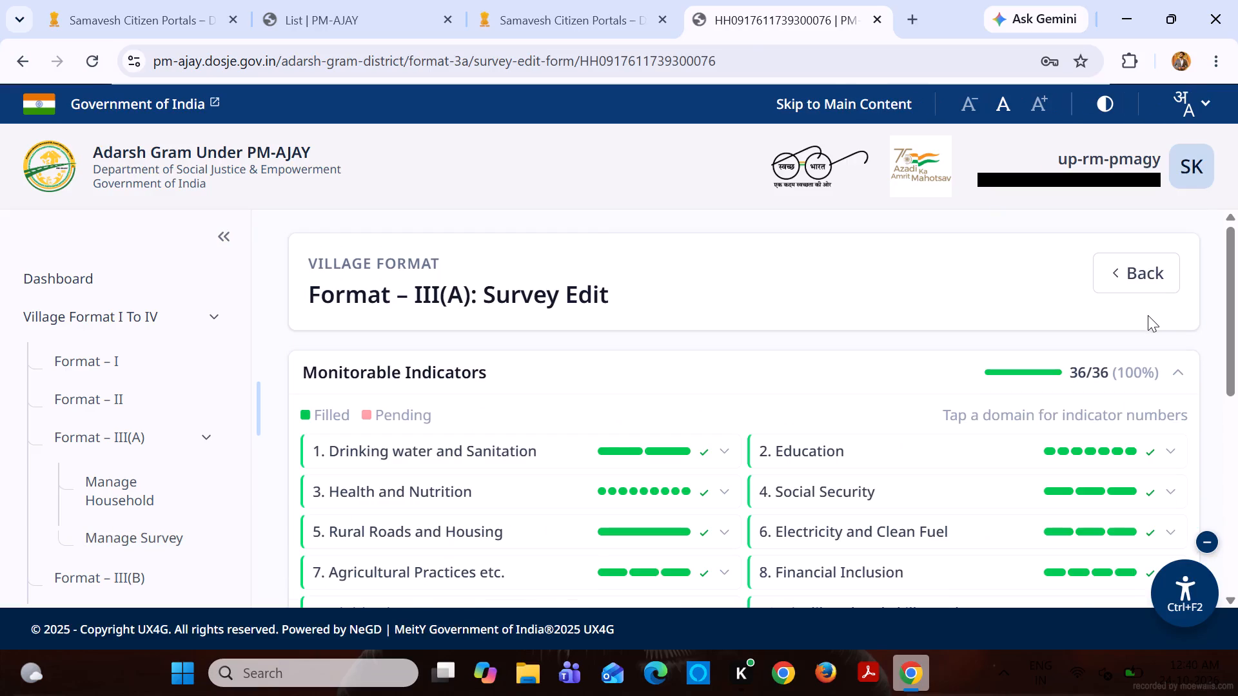
pyautogui.scroll(-7, 1054, 385)
pyautogui.click(841, 463)
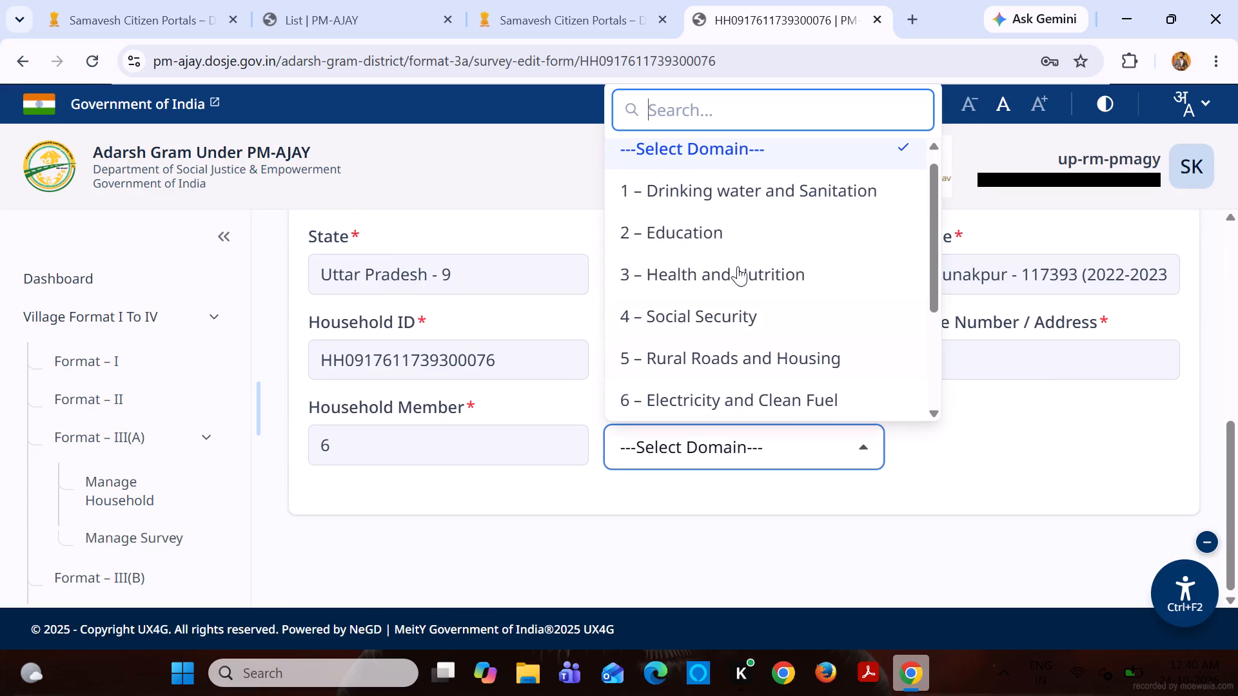
pyautogui.click(725, 245)
# Set house number 144's attendance to 2 children (6-10 years) in primary school.
pyautogui.scroll(-3, 819, 421)
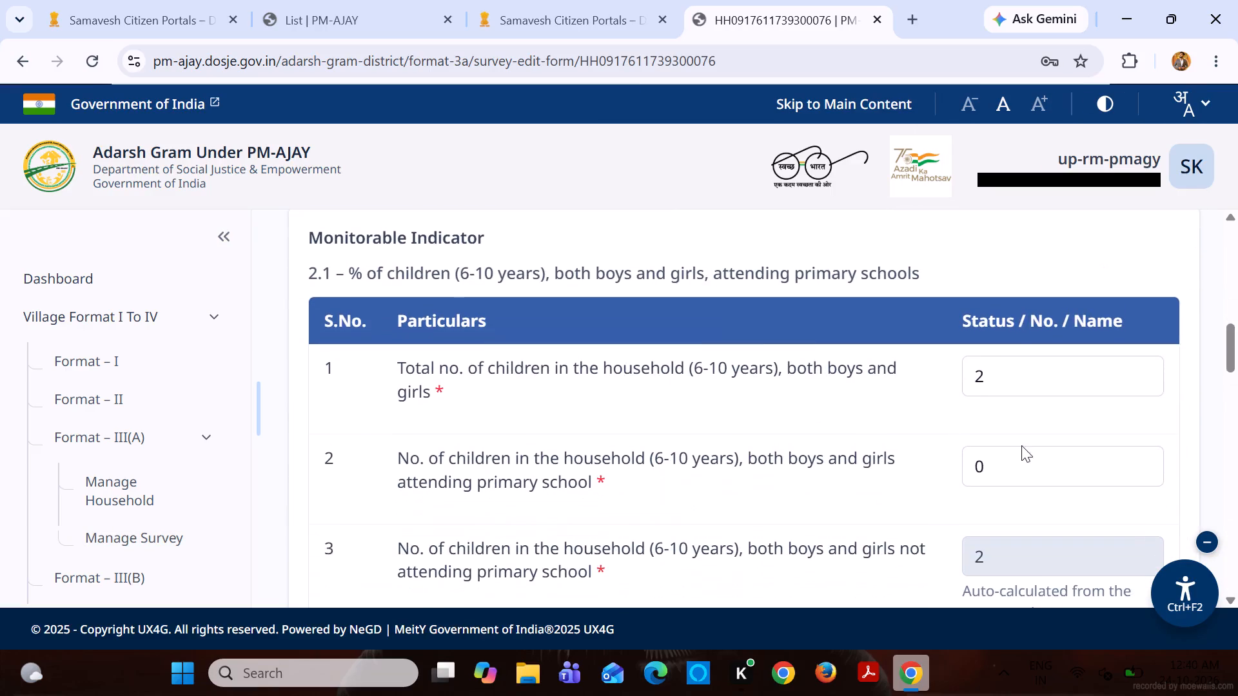
pyautogui.click(1035, 483)
pyautogui.press('BackSpace')
pyautogui.press('2')
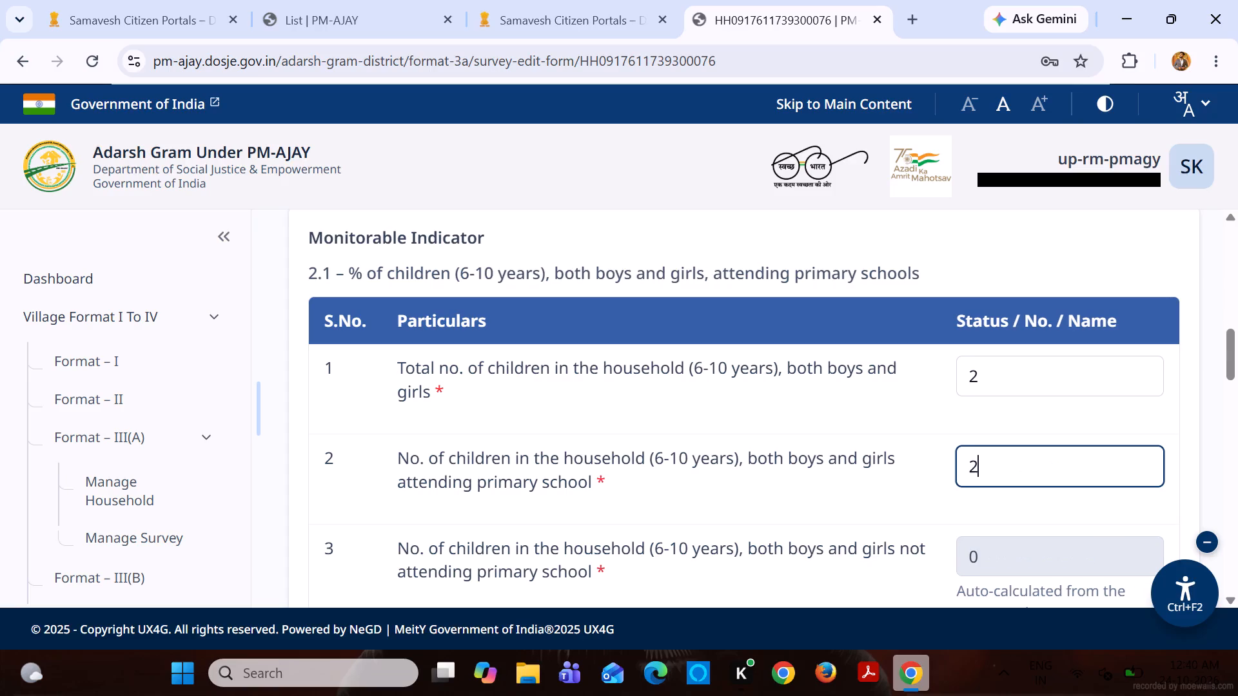
# Save the Education answers of house number 144 and return to the household list.
pyautogui.scroll(-5, 1035, 483)
pyautogui.scroll(-4, 1110, 428)
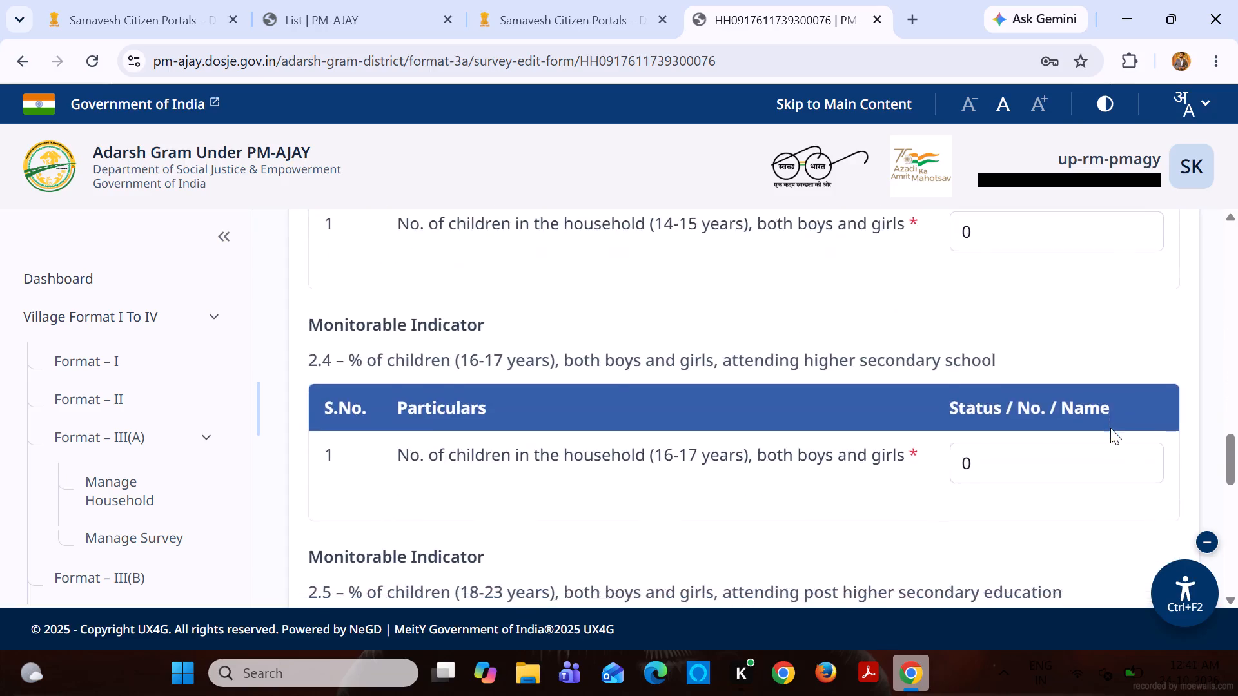
pyautogui.scroll(-7, 1110, 428)
pyautogui.click(1135, 472)
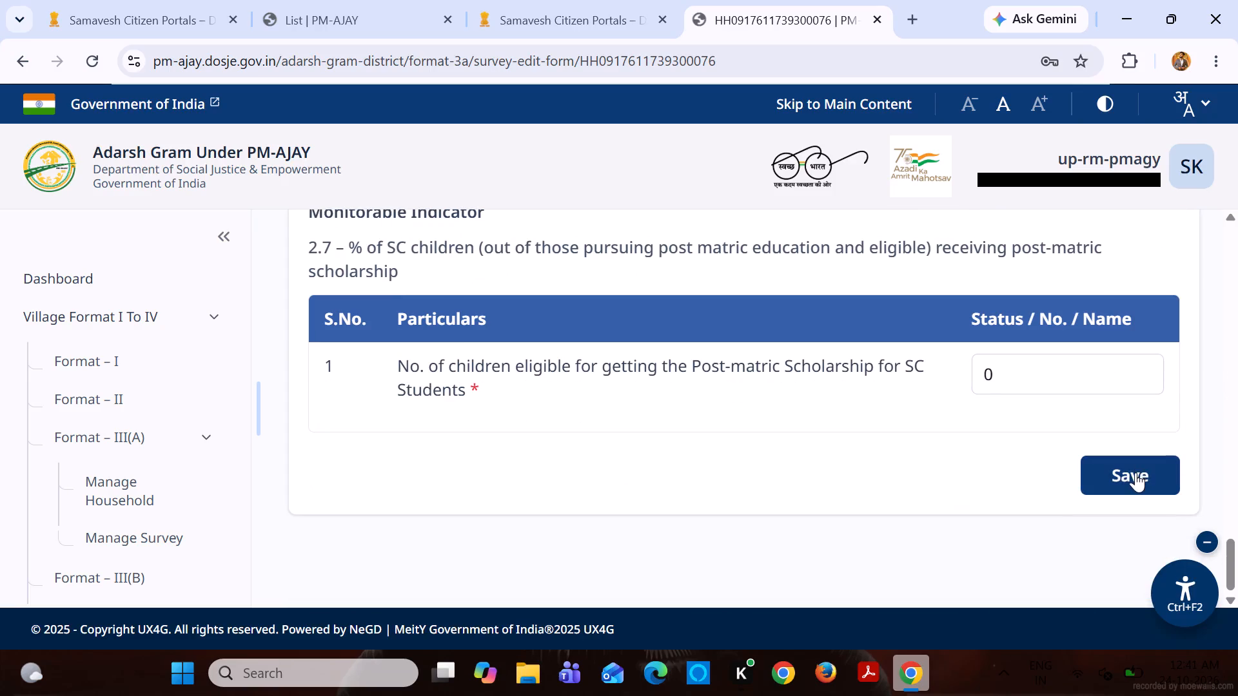
pyautogui.scroll(8, 1048, 296)
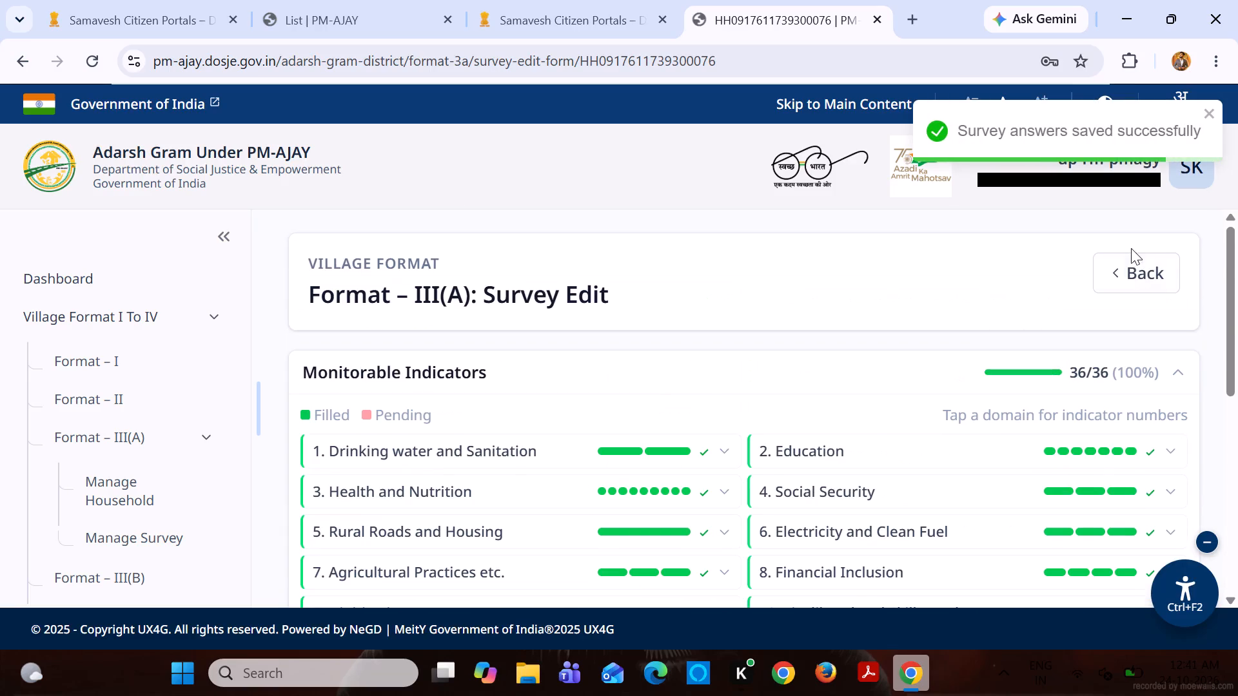
pyautogui.click(1131, 260)
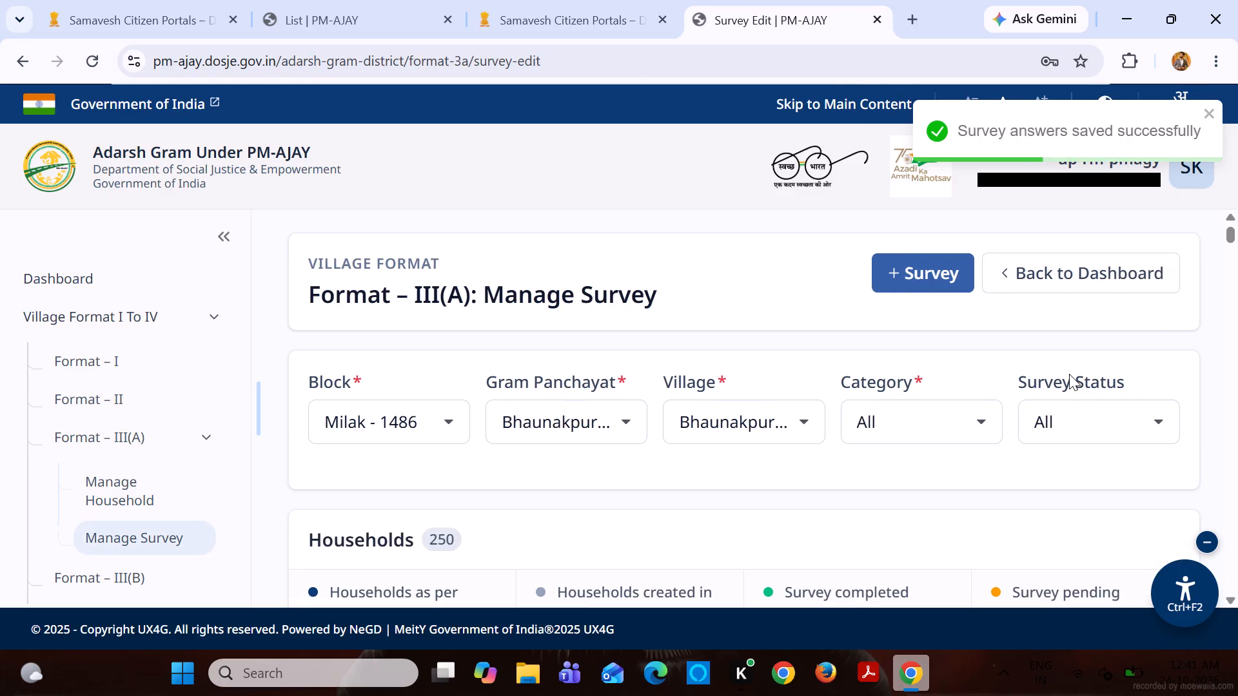
# Open the survey of house number 146 from page 2 of the household list and choose the domain 2 – Education.
pyautogui.scroll(-7, 1068, 387)
pyautogui.scroll(-20, 1068, 387)
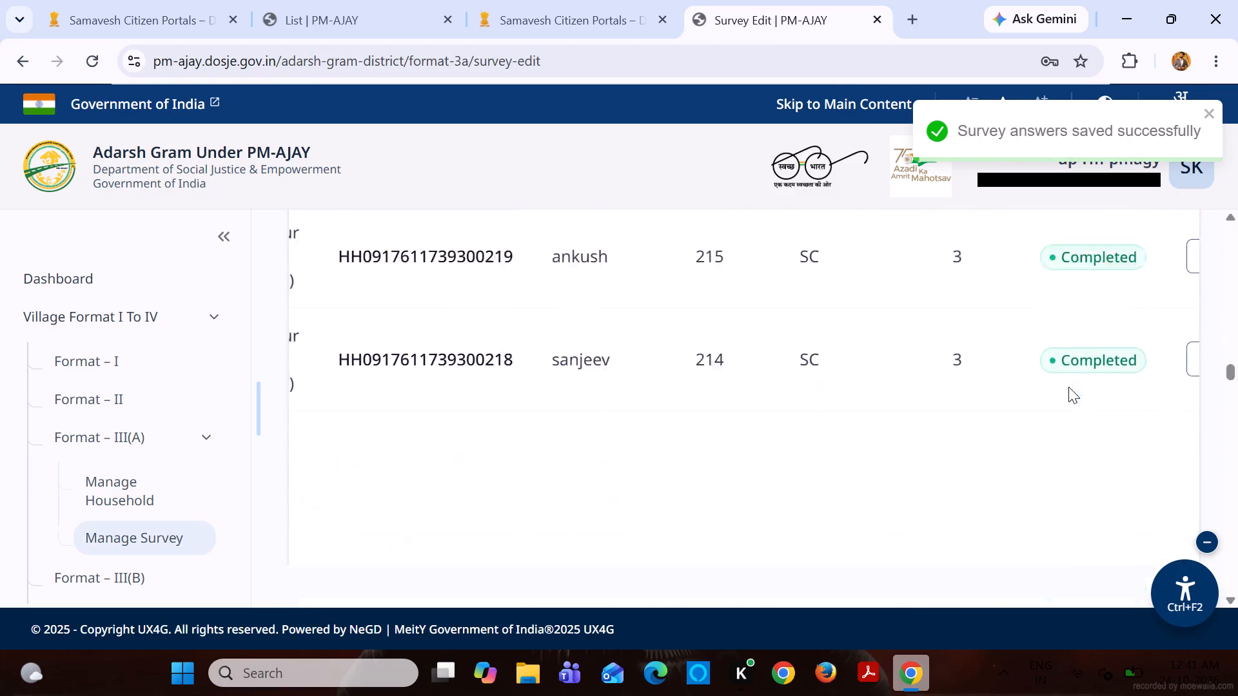
pyautogui.scroll(-20, 1068, 387)
pyautogui.scroll(-5, 1068, 387)
pyautogui.click(926, 485)
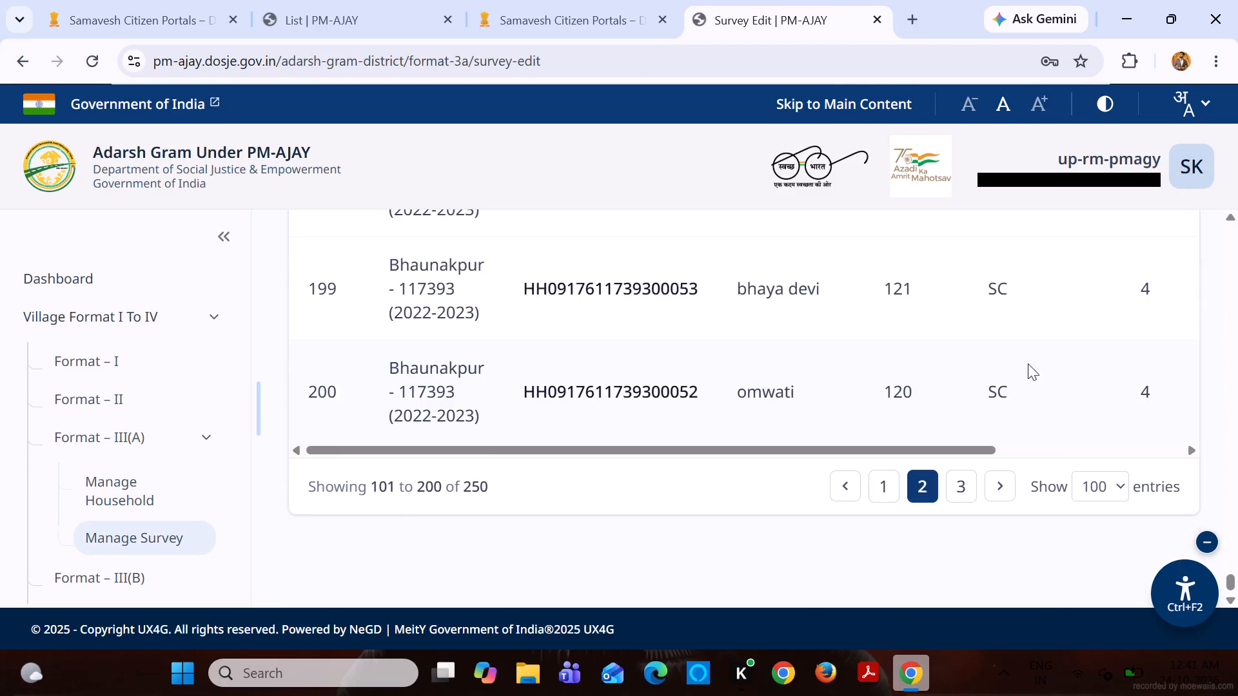
pyautogui.hscroll(-8, 1052, 337)
pyautogui.scroll(8, 1052, 337)
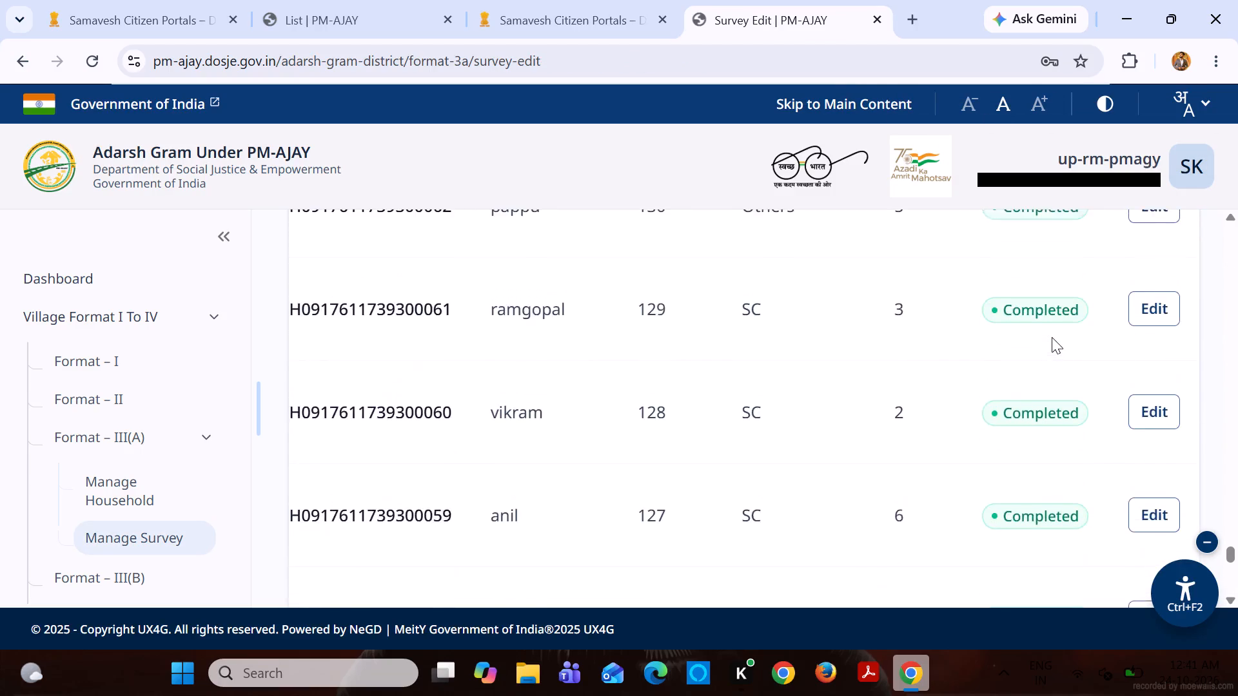
pyautogui.scroll(8, 1052, 337)
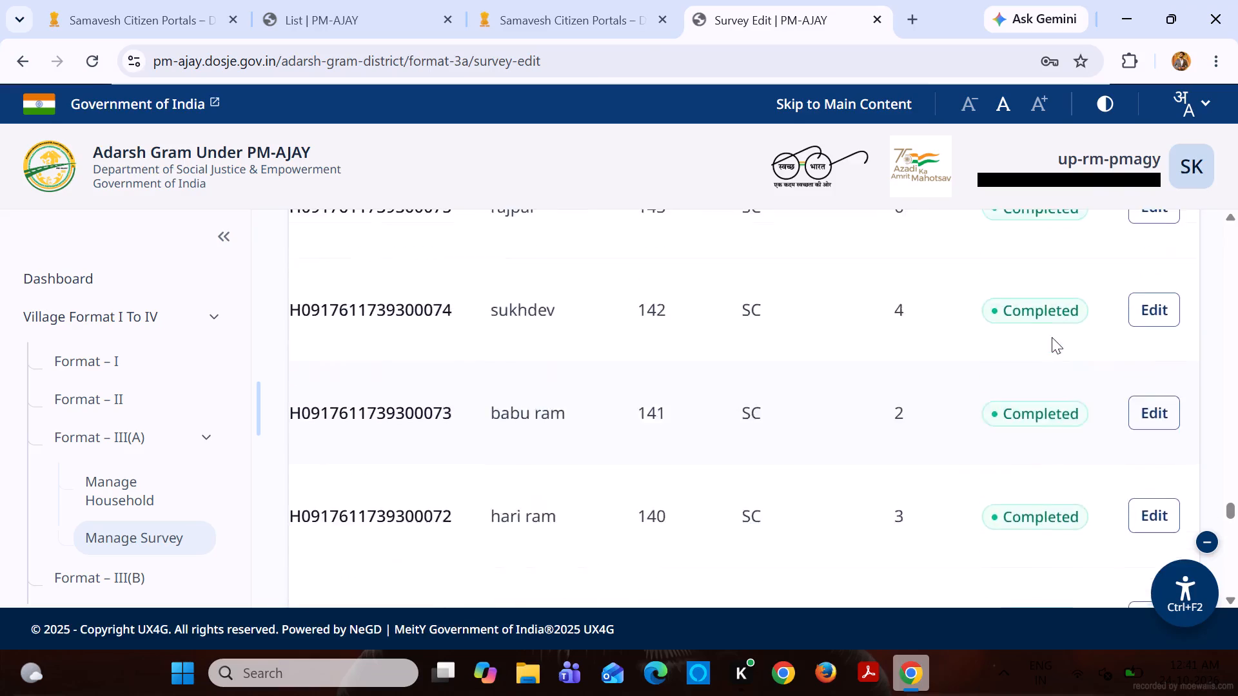
pyautogui.scroll(5, 1052, 337)
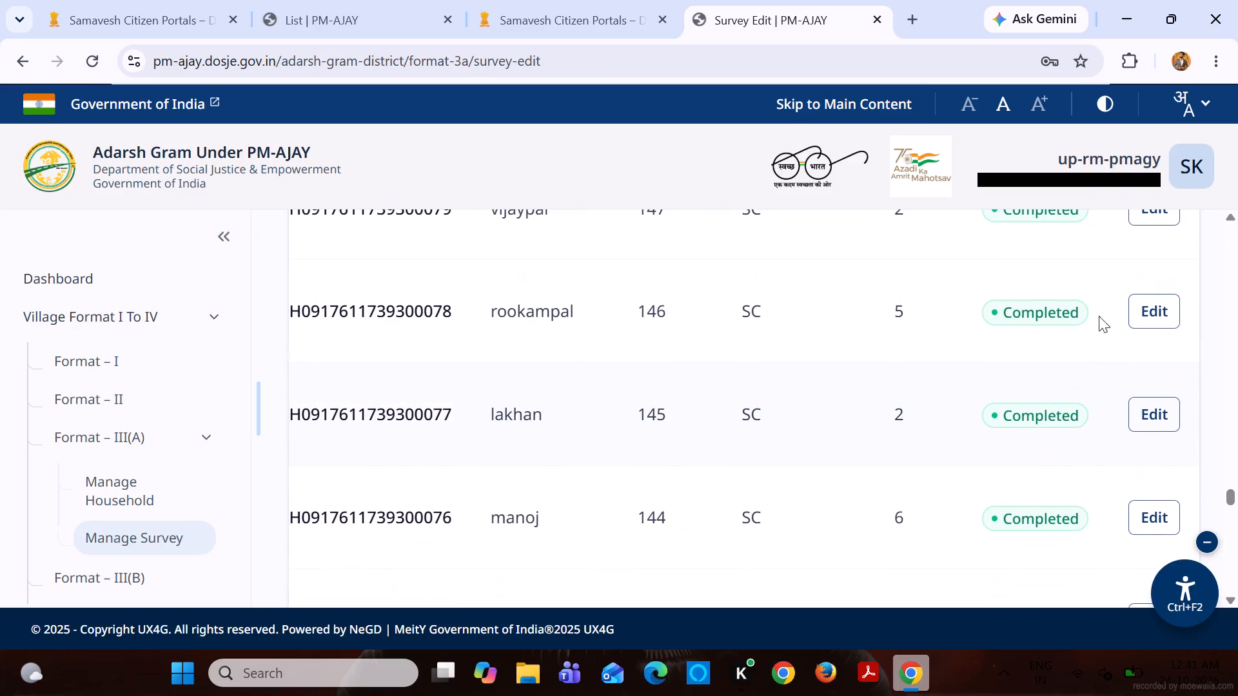
pyautogui.click(1161, 300)
pyautogui.scroll(-5, 938, 486)
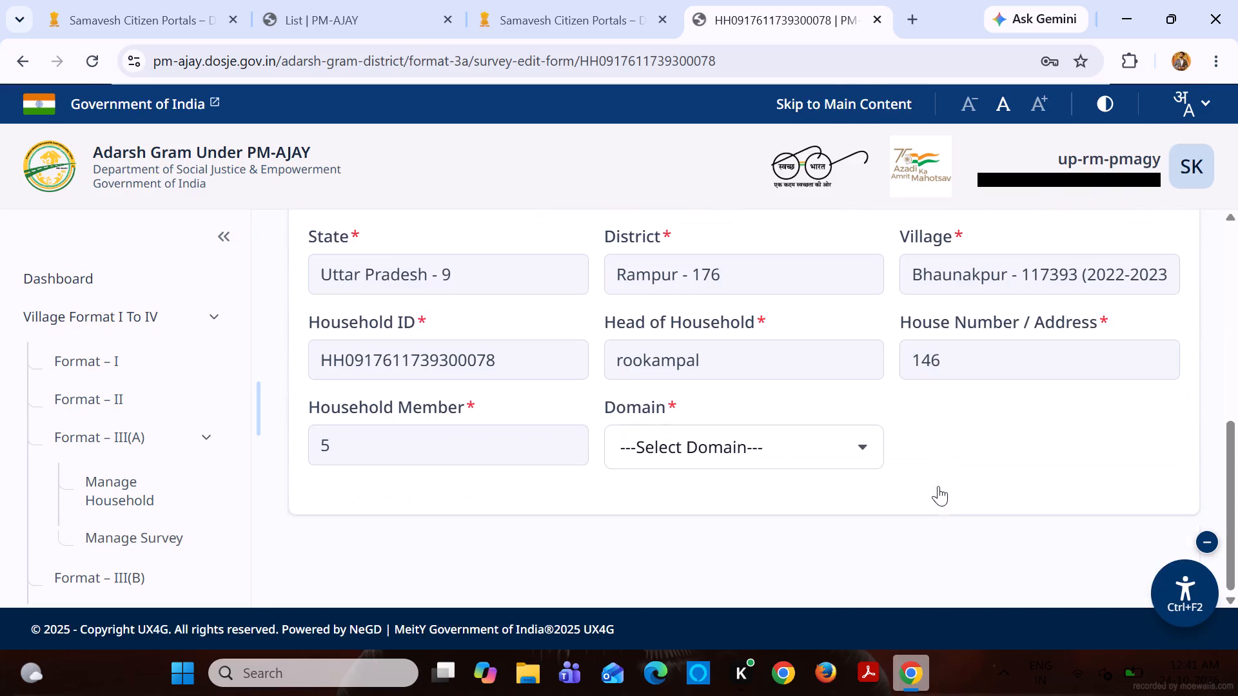
pyautogui.scroll(-3, 938, 486)
pyautogui.click(798, 447)
pyautogui.click(754, 238)
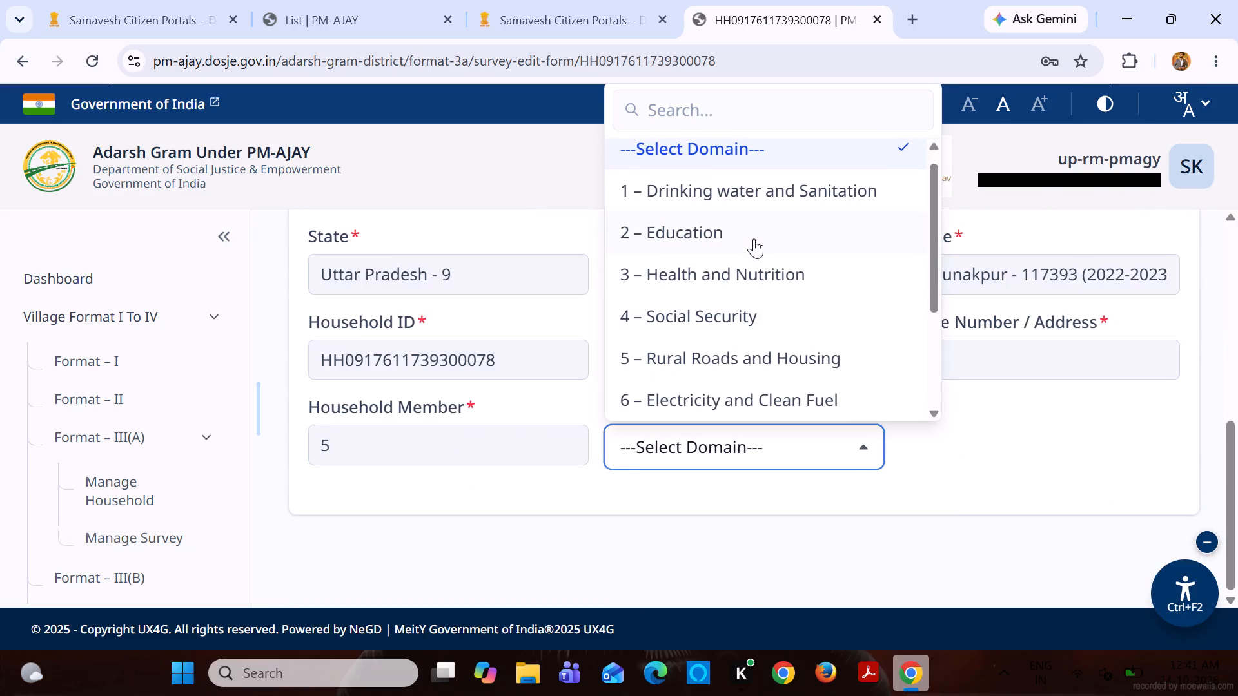
# Set house number 146's attendance to 1 child (6-10 years) in primary school.
pyautogui.scroll(-4, 867, 511)
pyautogui.click(1008, 440)
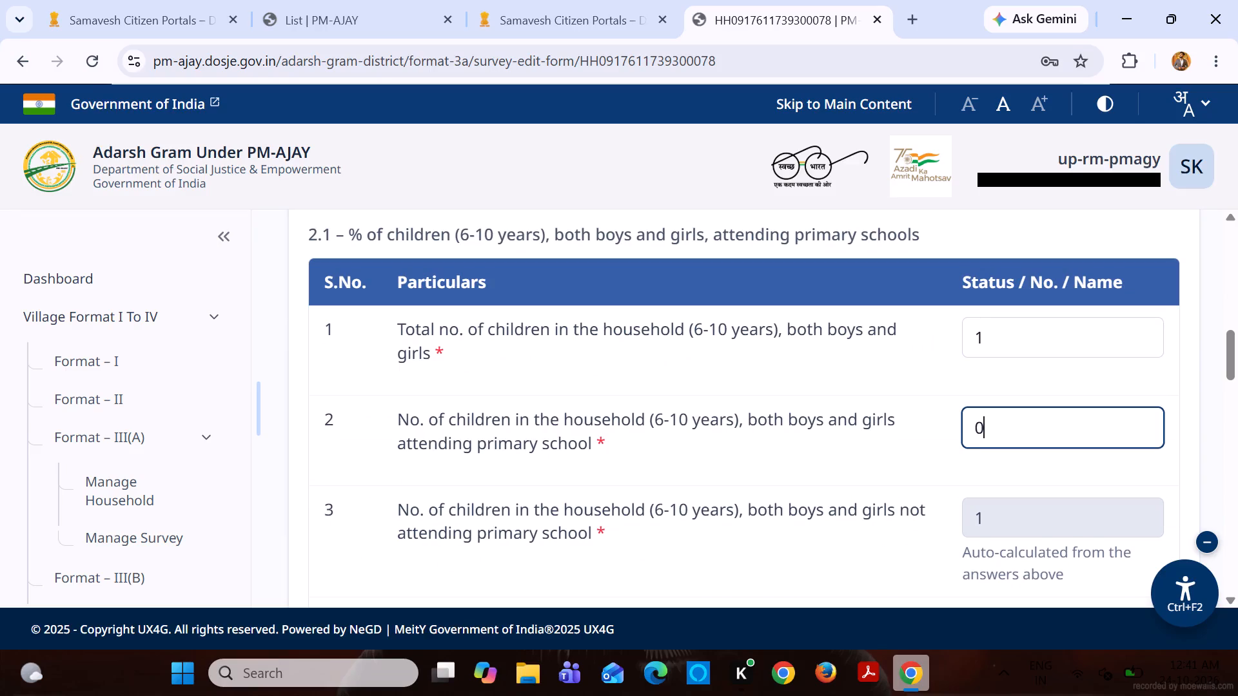
pyautogui.press('BackSpace')
pyautogui.press('1')
# Save the Education answers of house number 146 and return to the household list.
pyautogui.scroll(-2, 1008, 440)
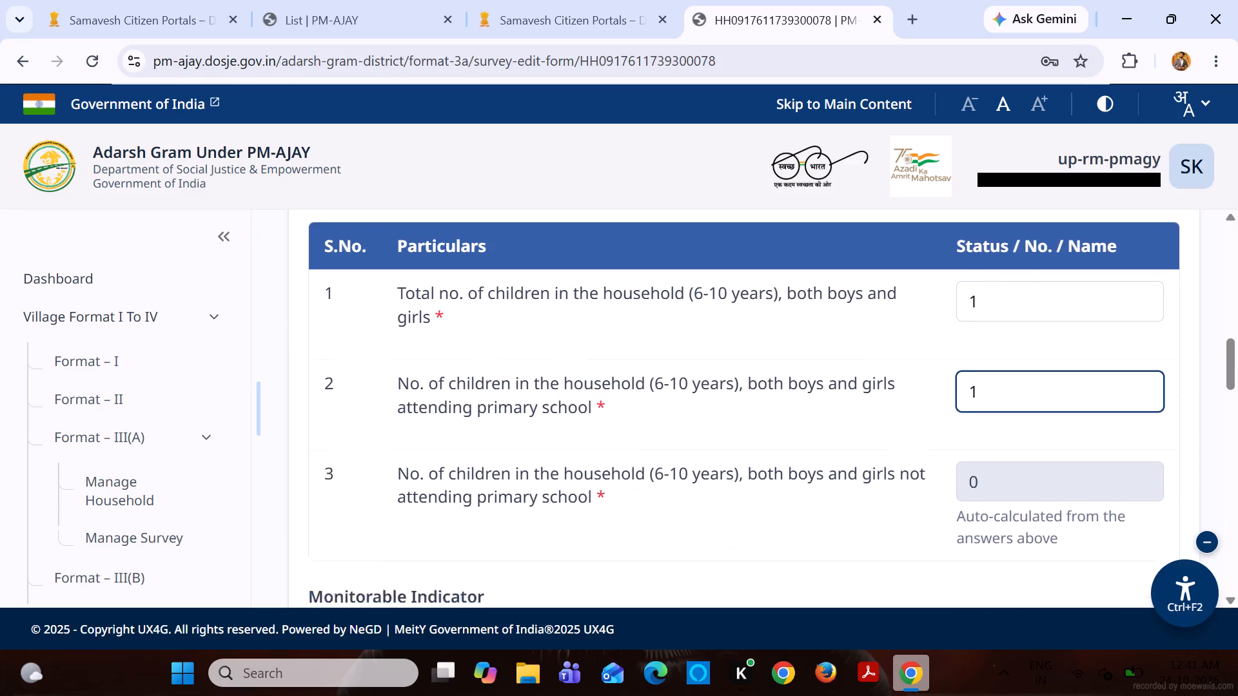
pyautogui.scroll(-3, 1008, 440)
pyautogui.scroll(-7, 1114, 379)
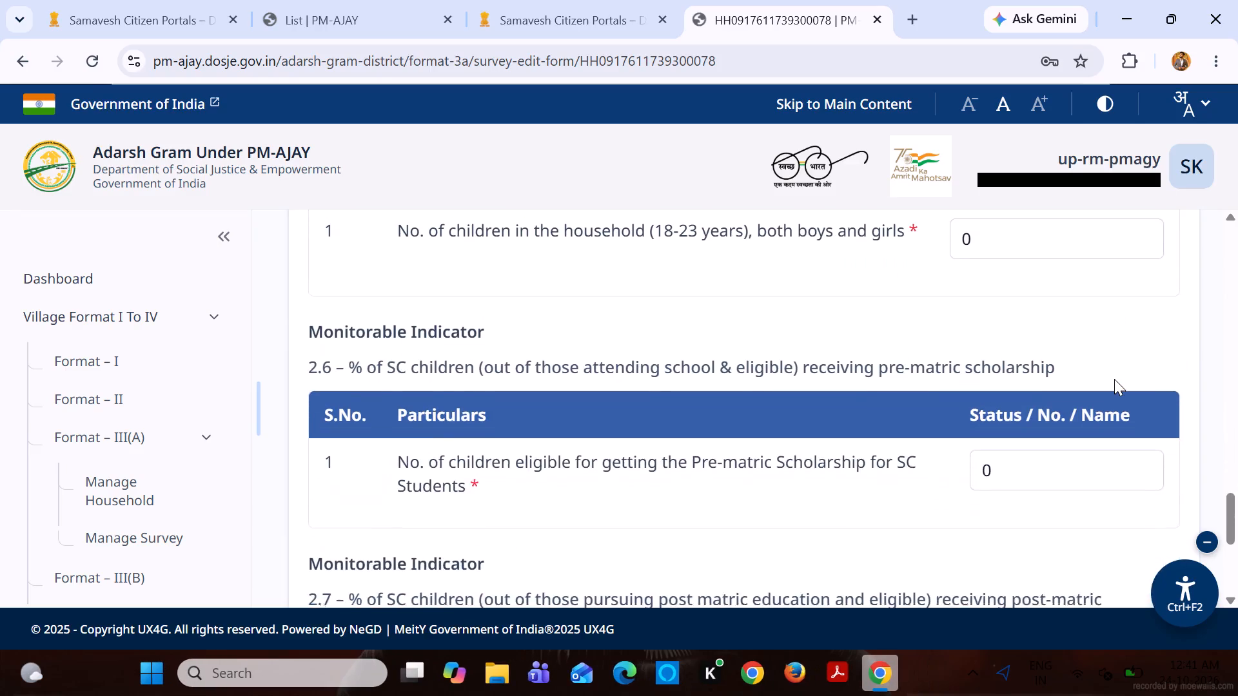
pyautogui.scroll(-3, 1114, 379)
pyautogui.click(1148, 470)
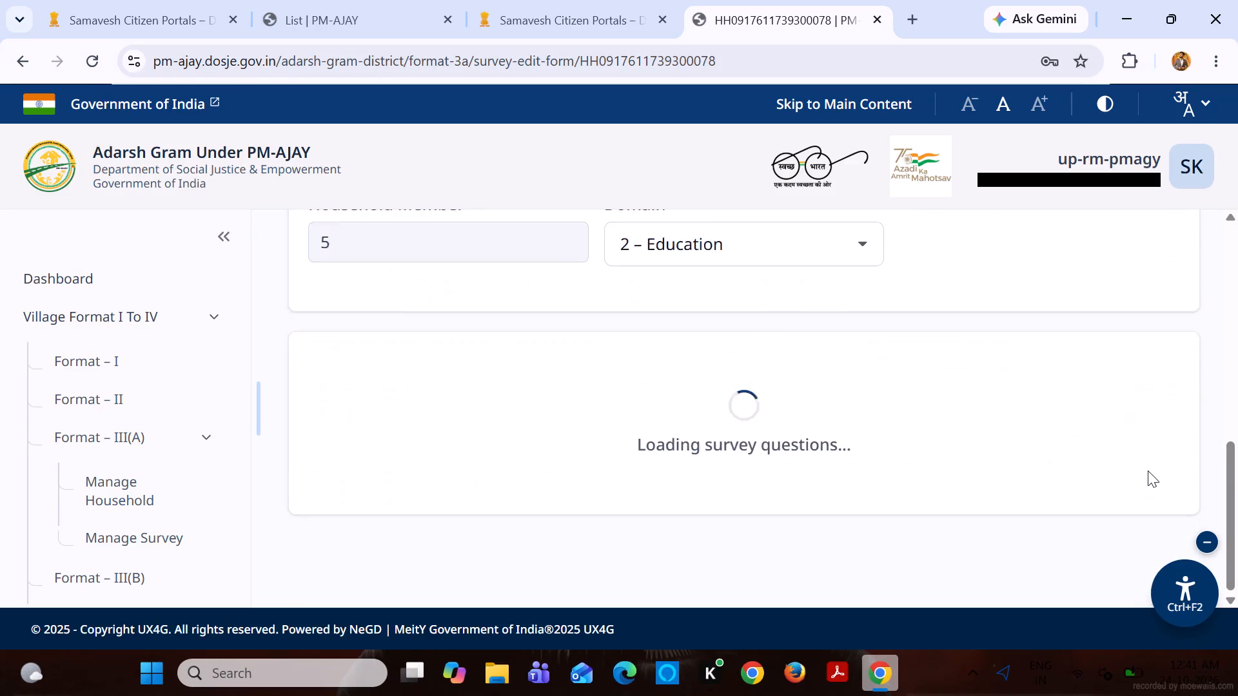
pyautogui.scroll(8, 1105, 308)
pyautogui.click(1137, 278)
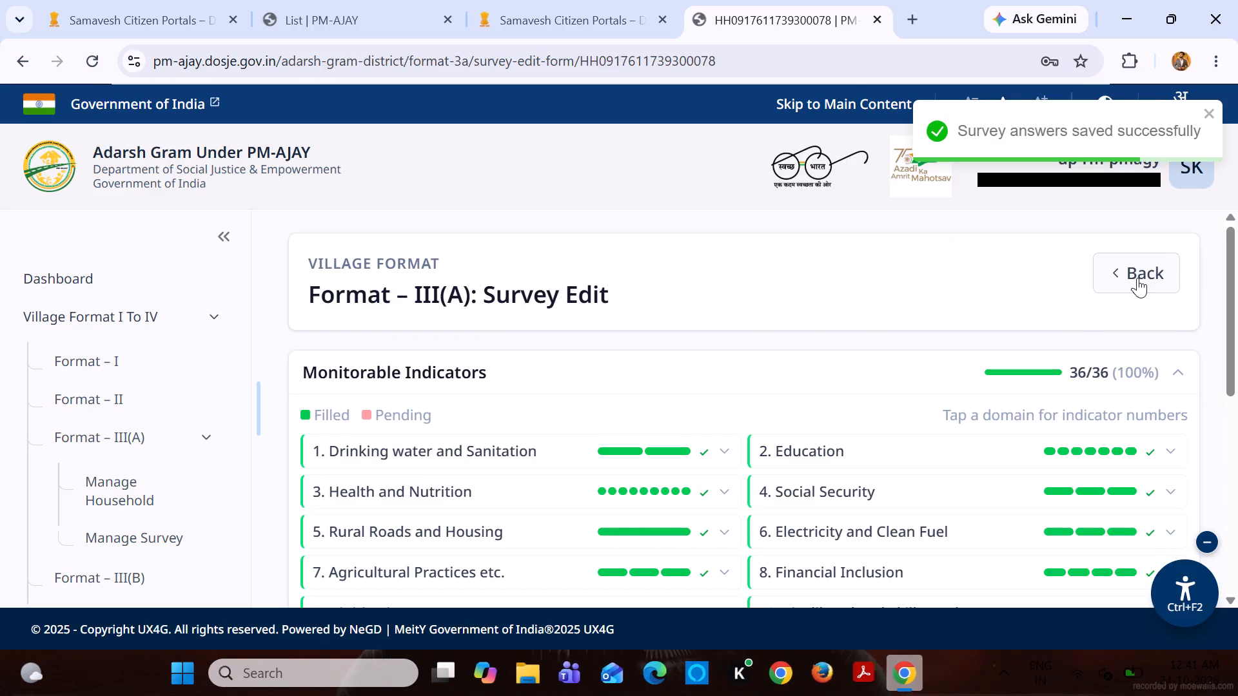
# Open the survey of house number 154 from page 2 of the household list and choose the domain 2 – Education.
pyautogui.scroll(-9, 969, 441)
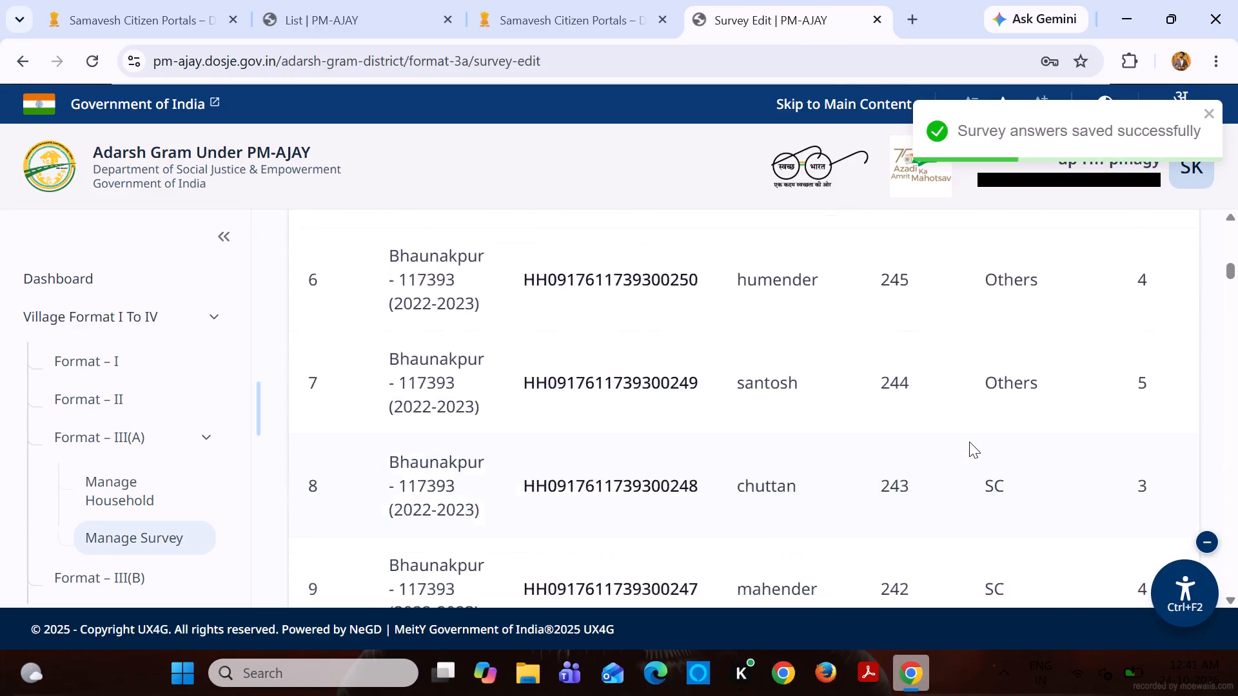
pyautogui.scroll(-7, 969, 441)
pyautogui.scroll(-20, 969, 441)
pyautogui.scroll(-4, 969, 441)
pyautogui.scroll(-20, 969, 441)
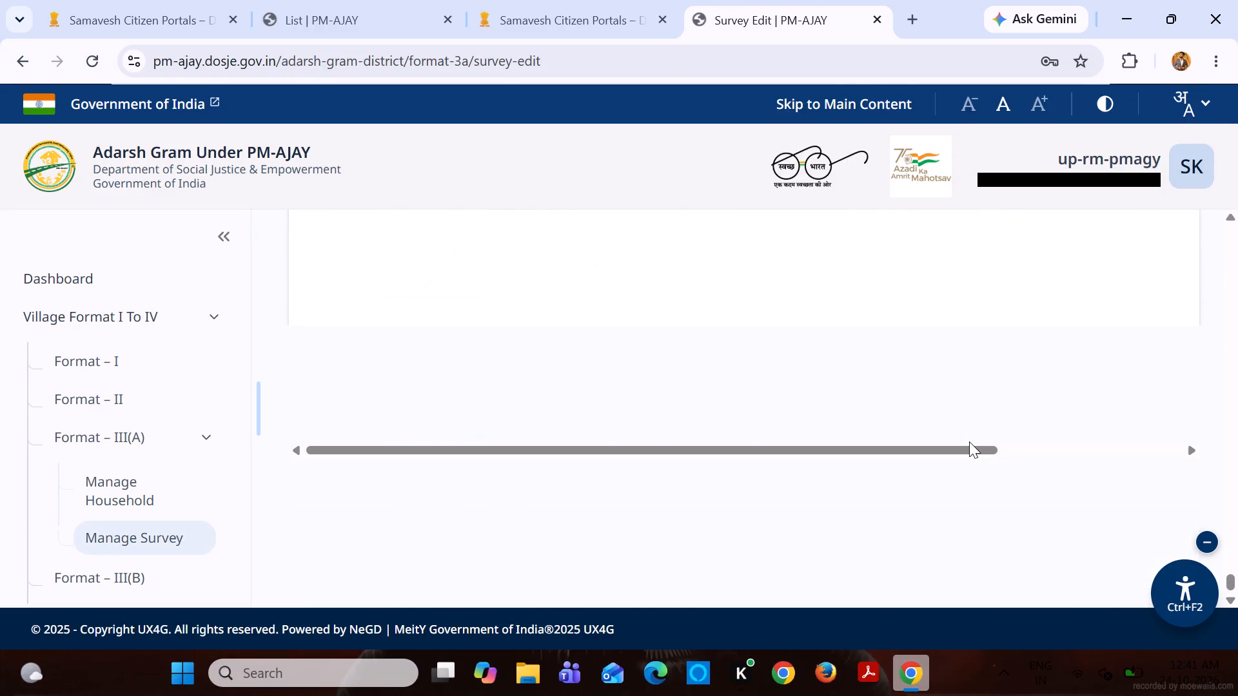
pyautogui.scroll(-15, 969, 441)
pyautogui.click(936, 479)
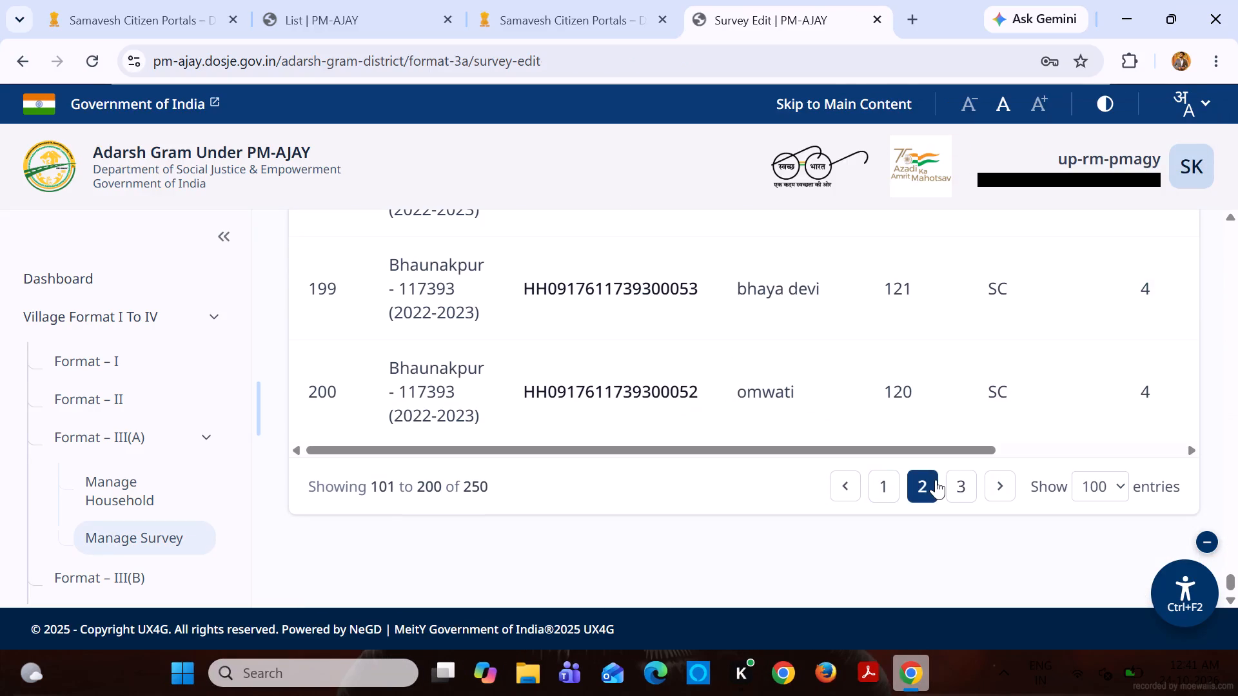
pyautogui.scroll(13, 928, 262)
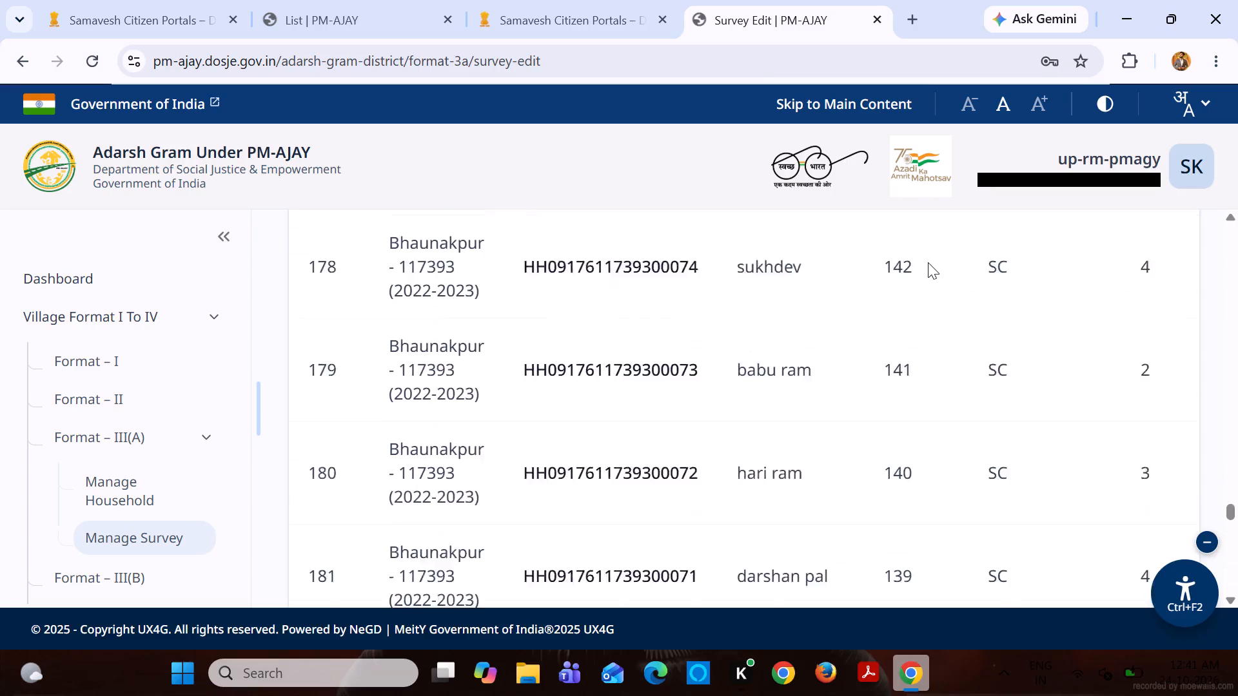
pyautogui.scroll(9, 928, 262)
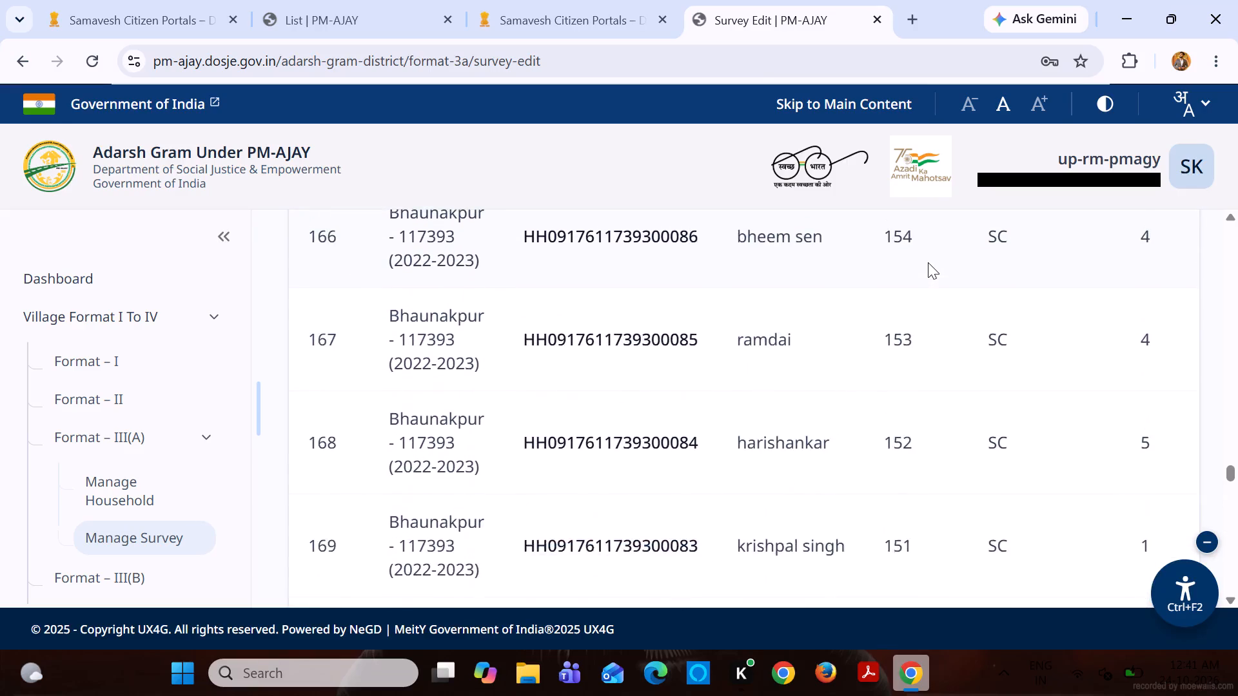
pyautogui.scroll(1, 928, 262)
pyautogui.click(1166, 310)
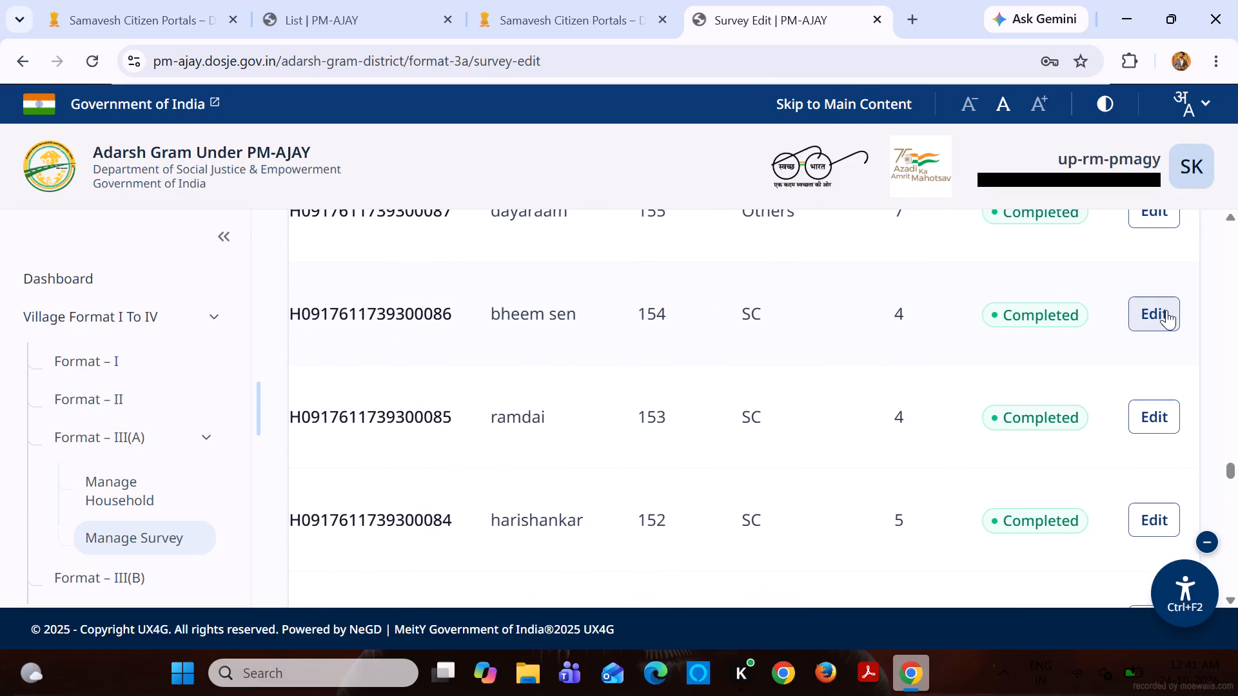
pyautogui.scroll(-9, 968, 441)
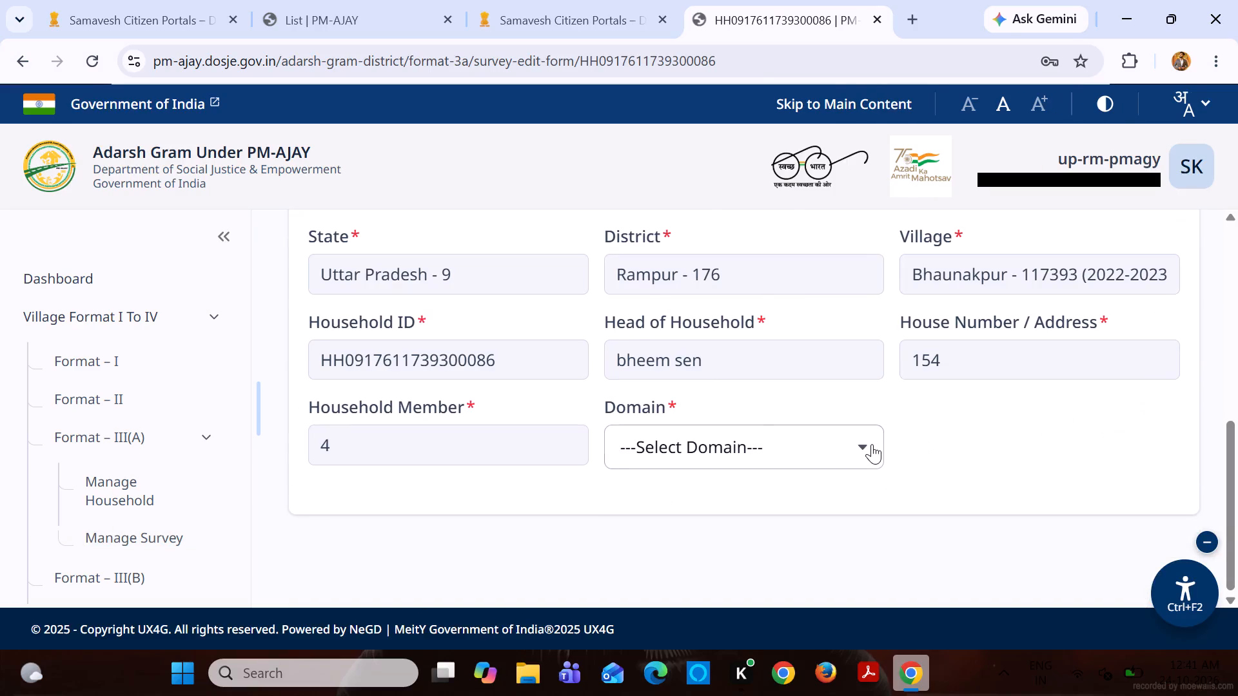
pyautogui.click(872, 444)
pyautogui.click(712, 258)
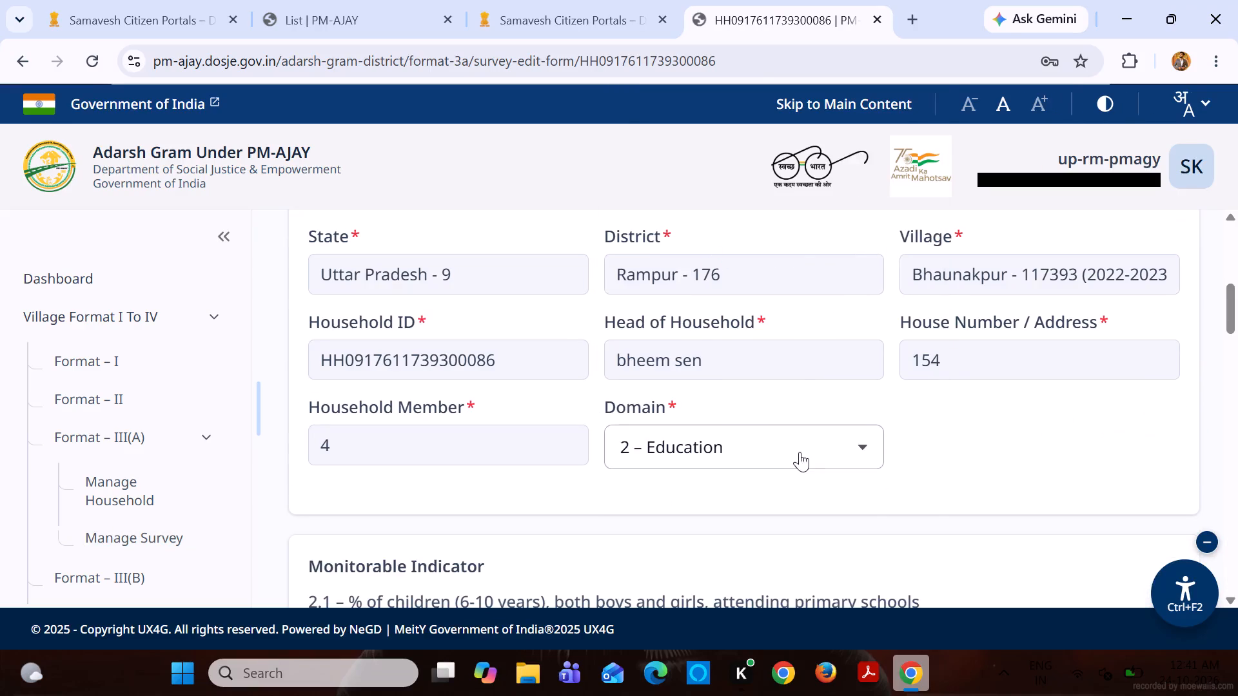
# Set house number 154's attendance to 1 child (6-10 years) in primary school.
pyautogui.scroll(-4, 800, 452)
pyautogui.click(988, 363)
pyautogui.press('BackSpace')
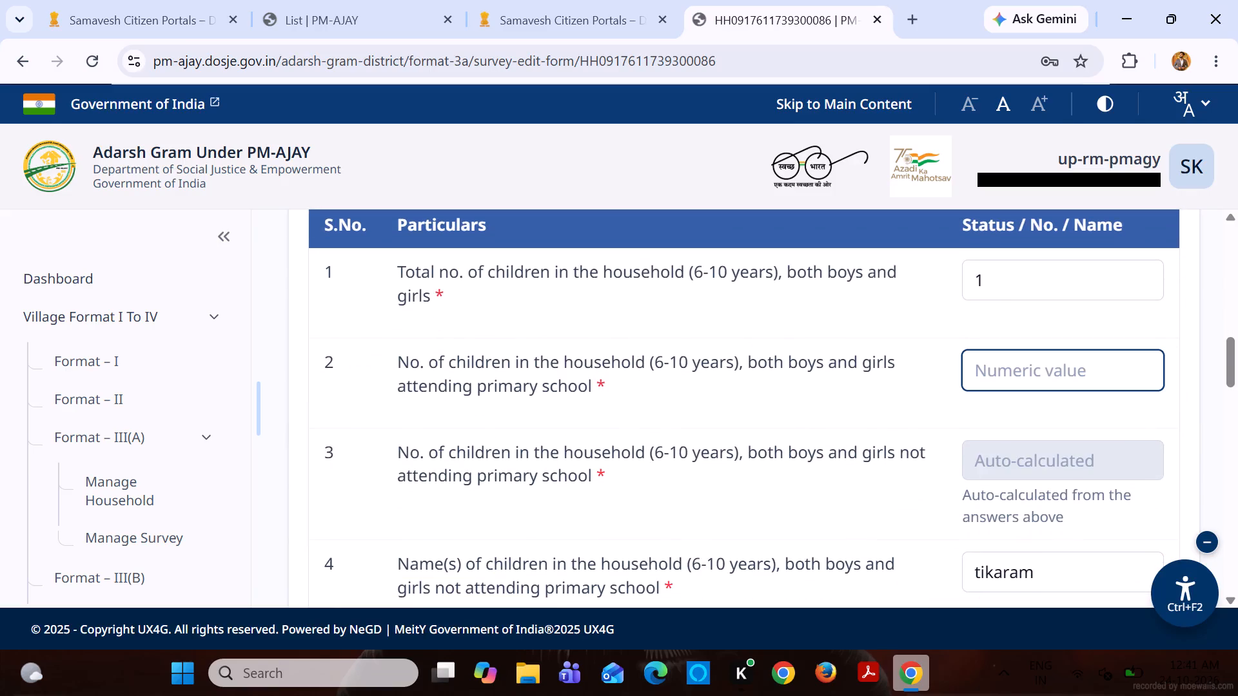
pyautogui.press('1')
# Save the Education answers of house number 154 and return to the household list.
pyautogui.scroll(-5, 988, 363)
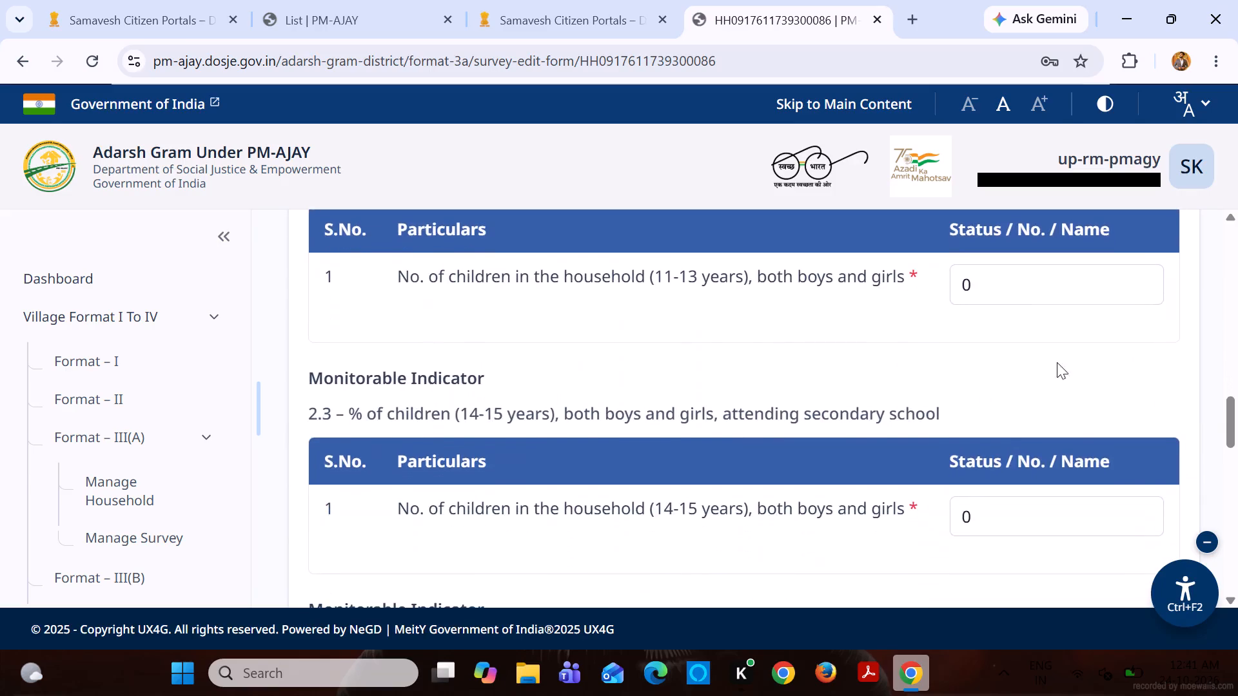
pyautogui.scroll(-10, 1052, 471)
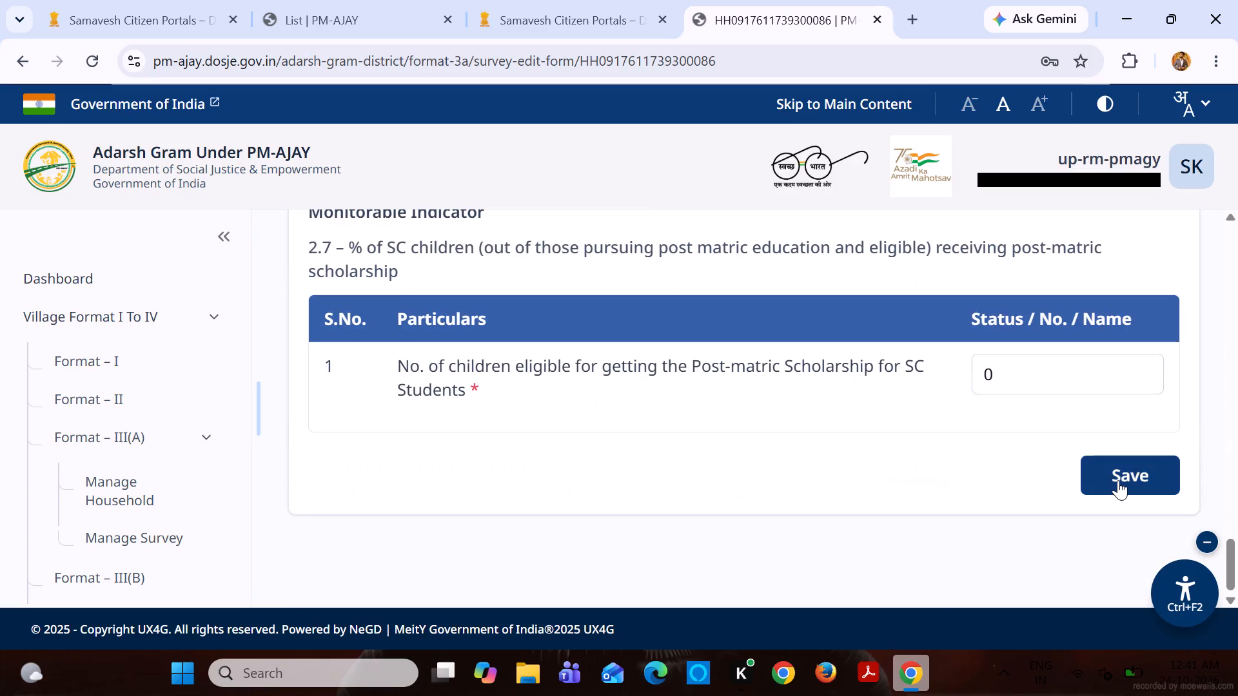
pyautogui.click(1118, 480)
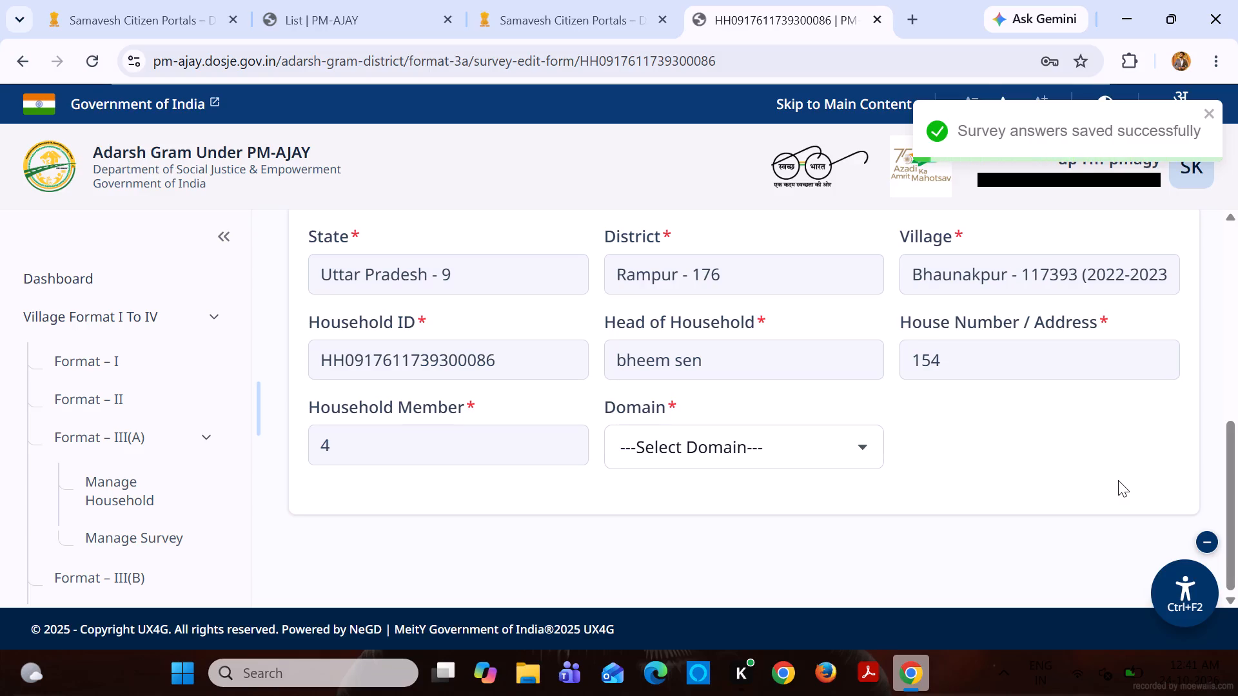
pyautogui.scroll(8, 1118, 480)
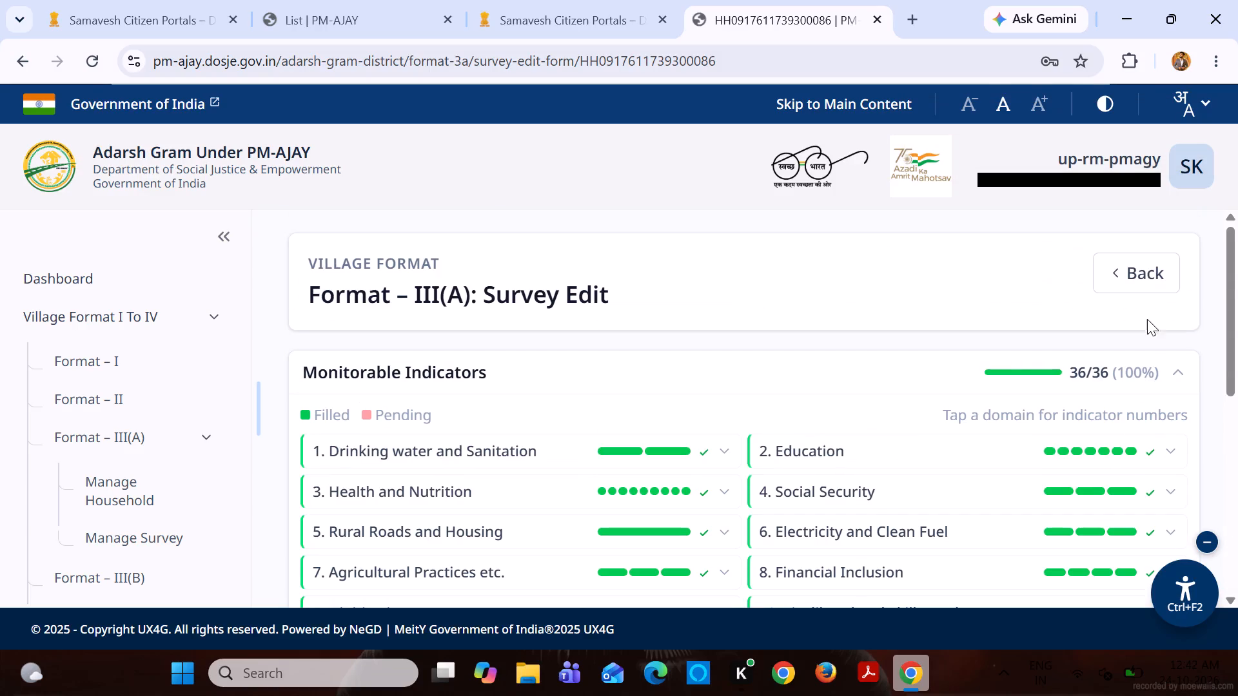
pyautogui.click(1143, 287)
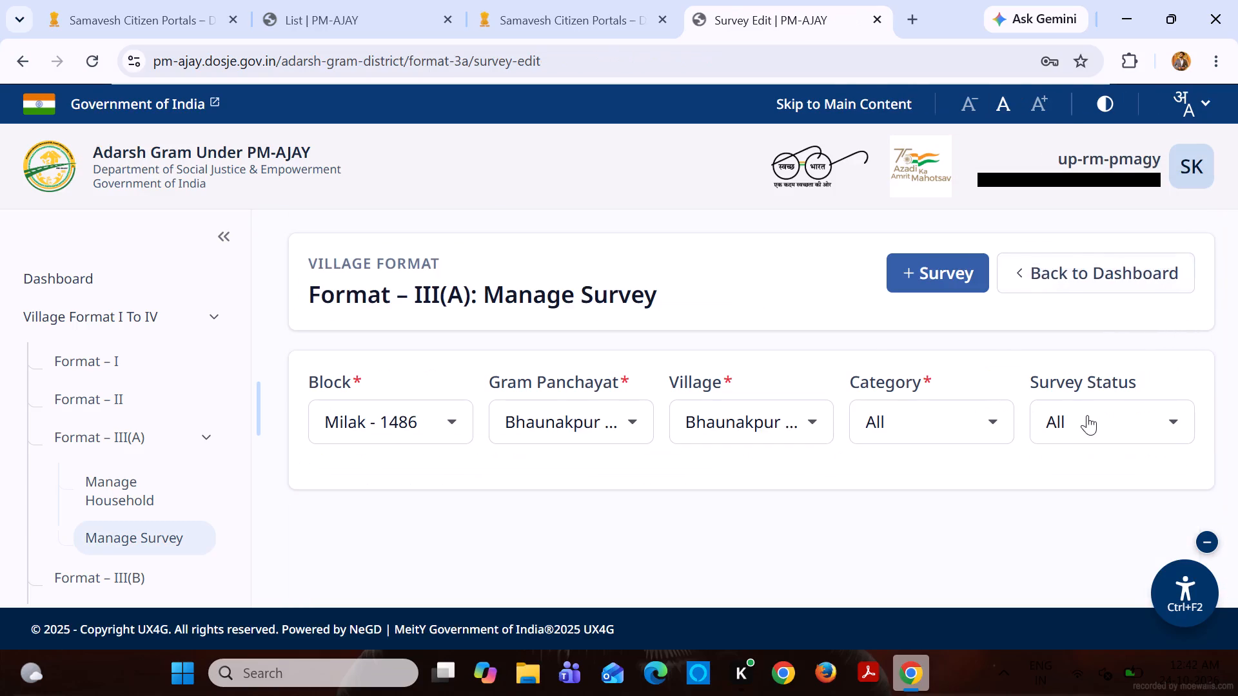
# Open the survey of house number 155 from page 2 of the household list and choose the domain 2 – Education.
pyautogui.scroll(-10, 1087, 415)
pyautogui.scroll(-20, 1087, 415)
pyautogui.scroll(-17, 1087, 415)
pyautogui.scroll(-4, 1087, 415)
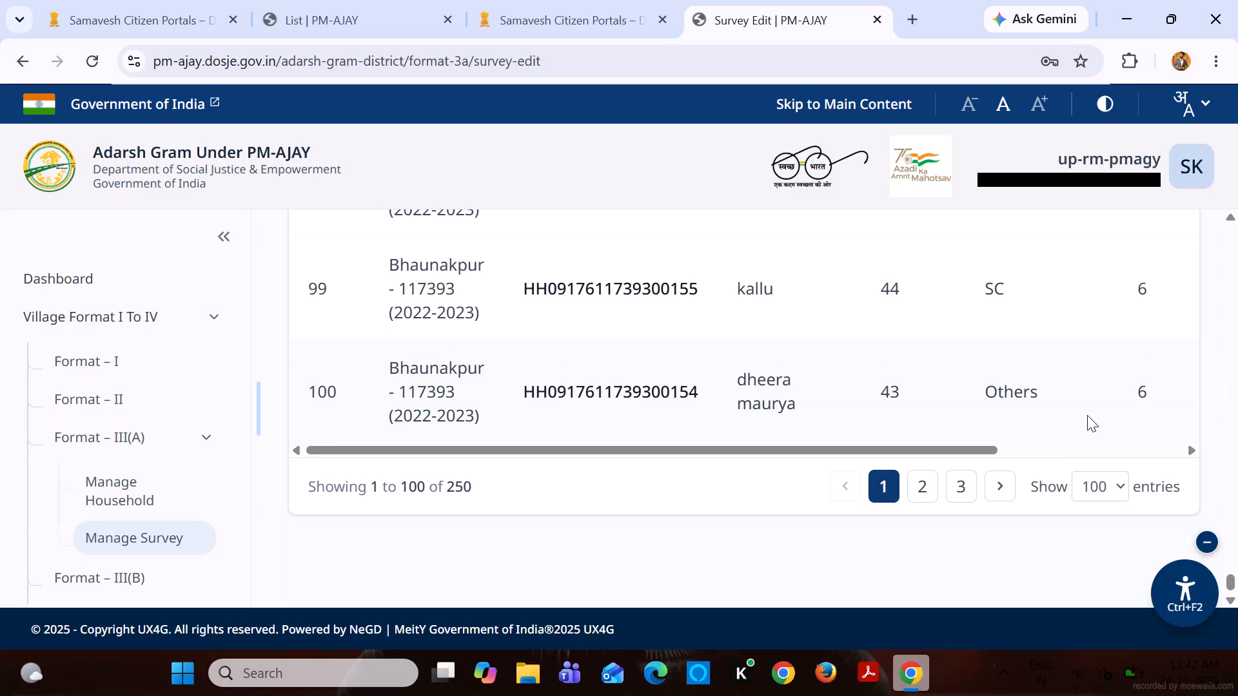
pyautogui.click(936, 488)
pyautogui.scroll(5, 976, 329)
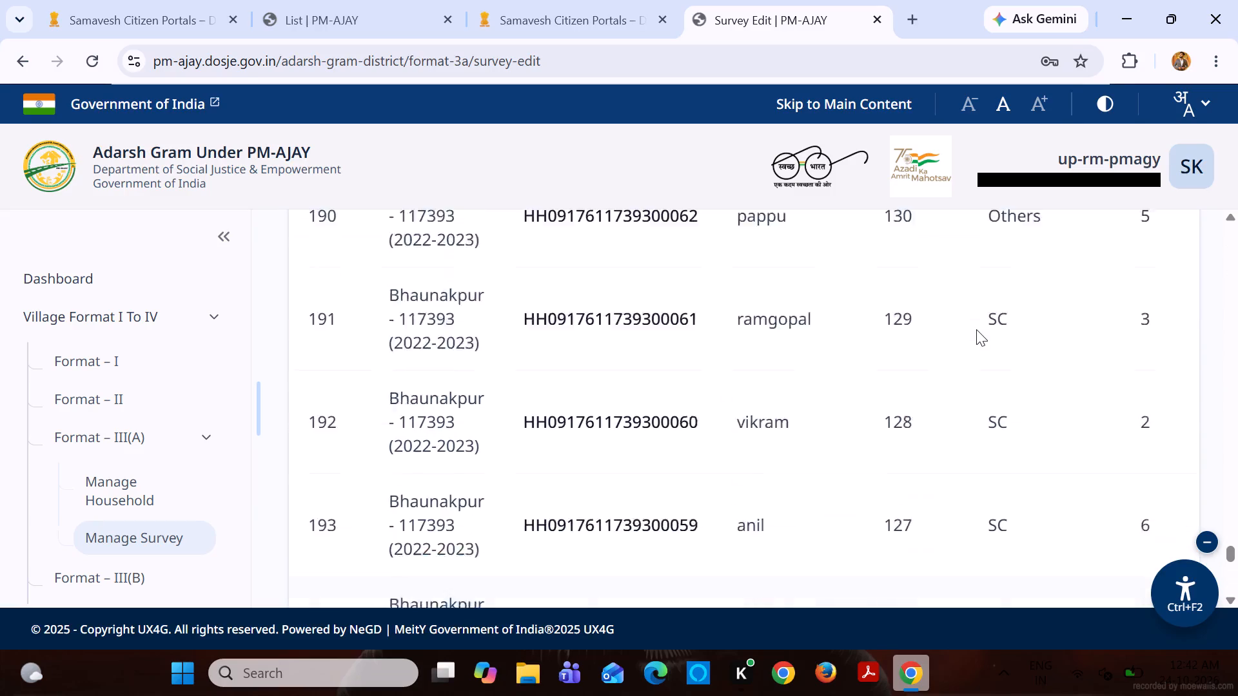
pyautogui.scroll(13, 976, 329)
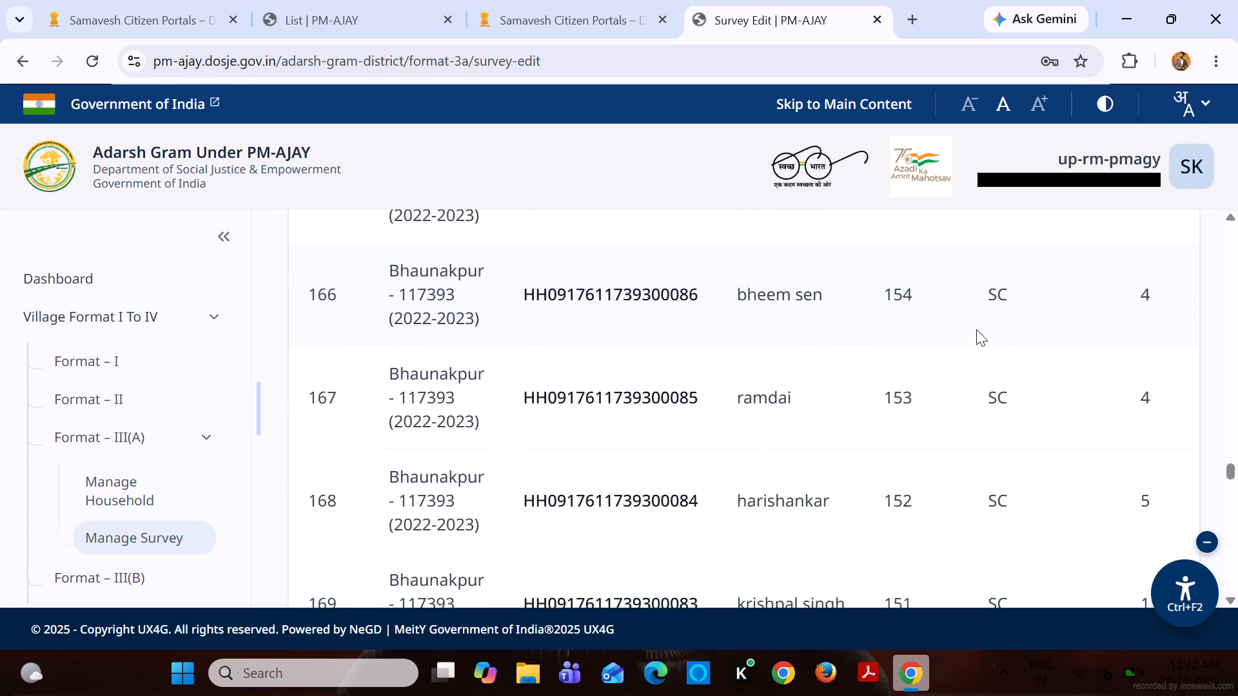
pyautogui.scroll(1, 976, 329)
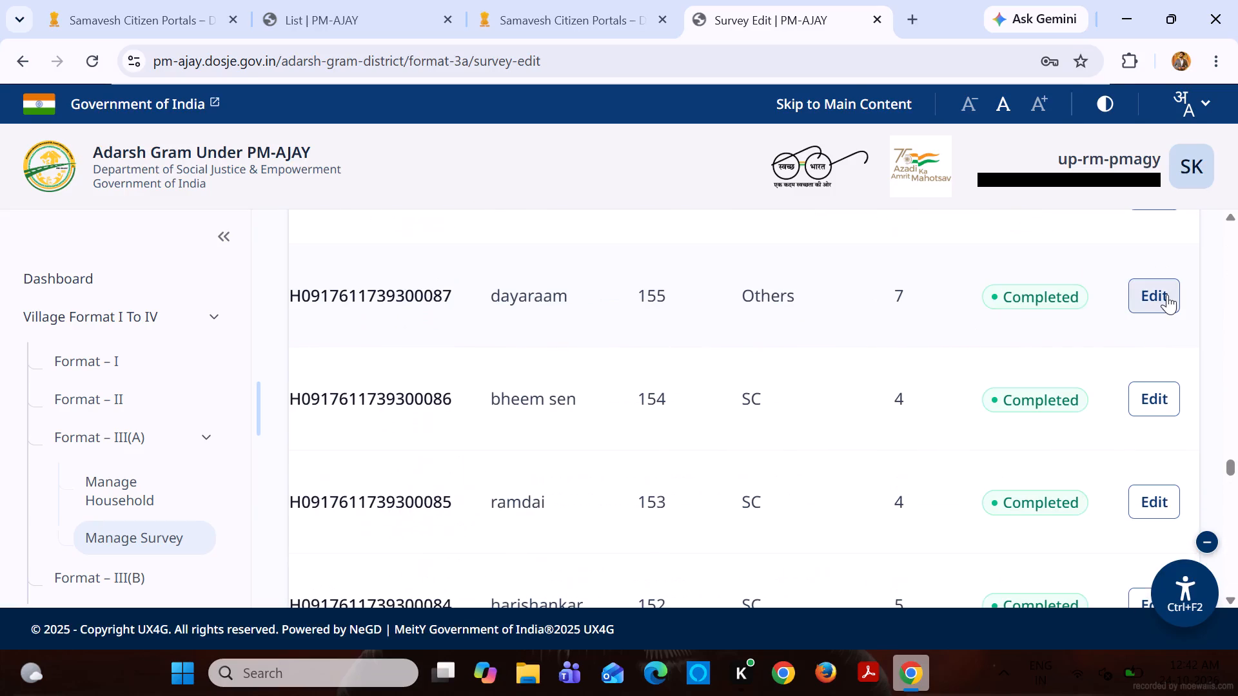
pyautogui.click(1167, 295)
pyautogui.scroll(-9, 987, 420)
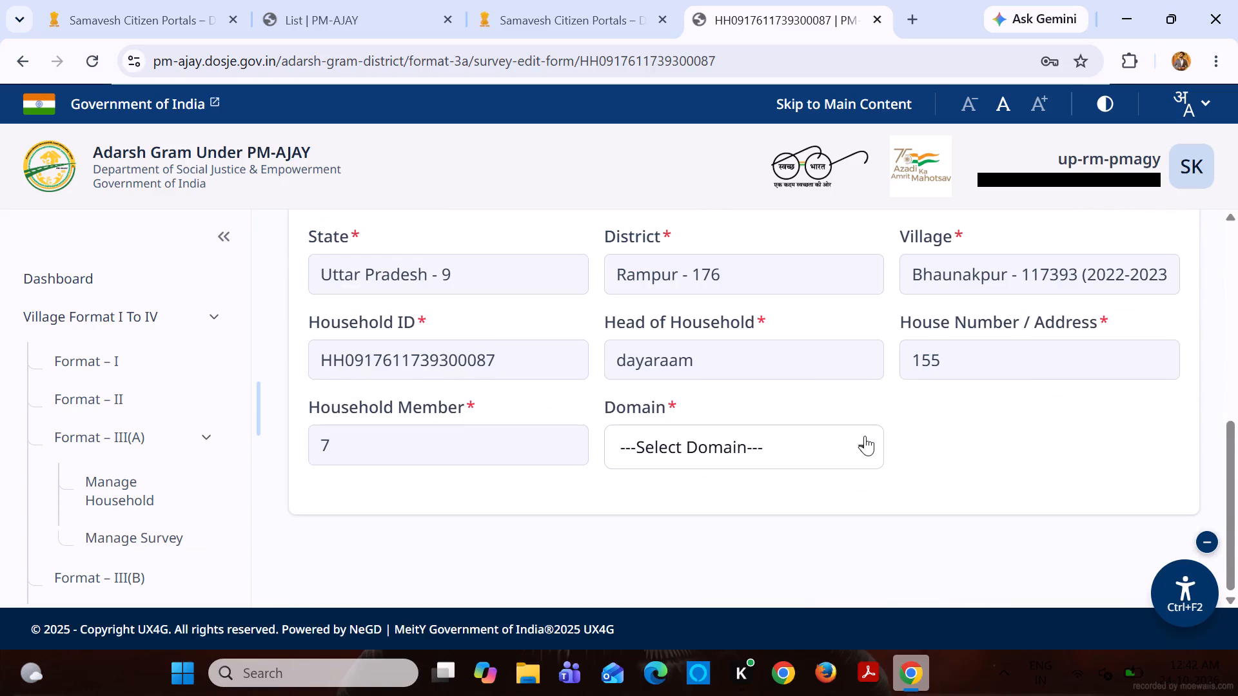
pyautogui.click(858, 438)
pyautogui.click(753, 242)
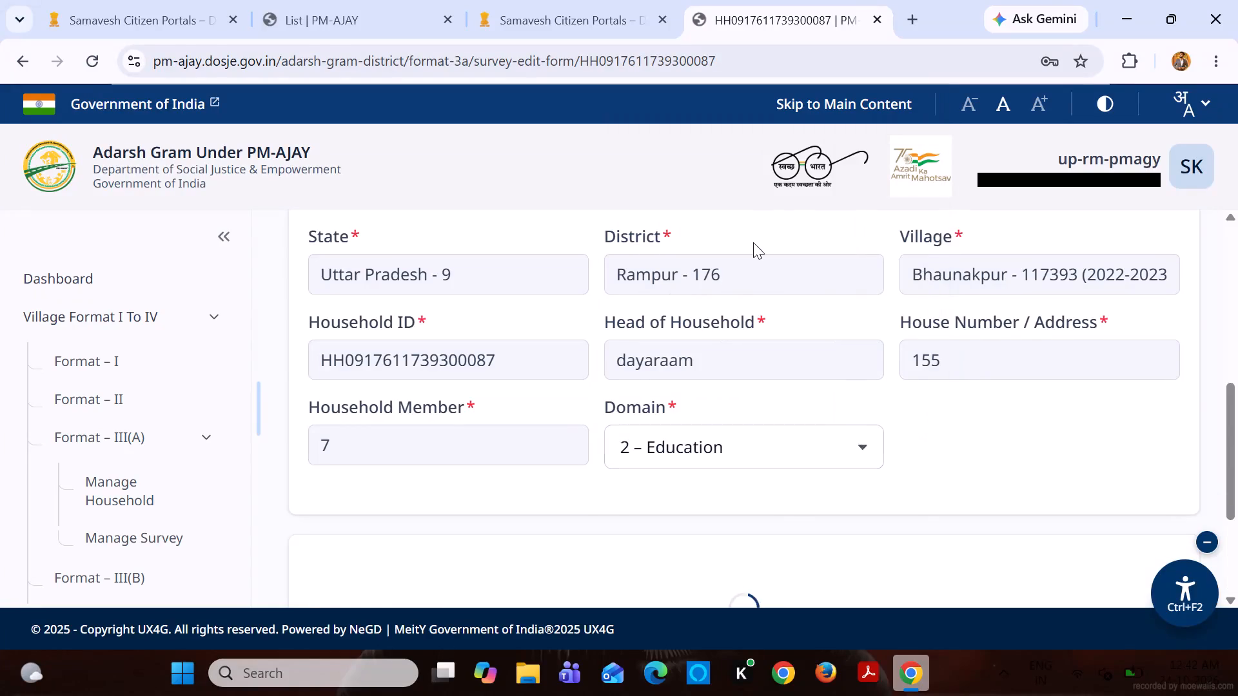
pyautogui.scroll(-4, 816, 403)
pyautogui.scroll(-2, 979, 353)
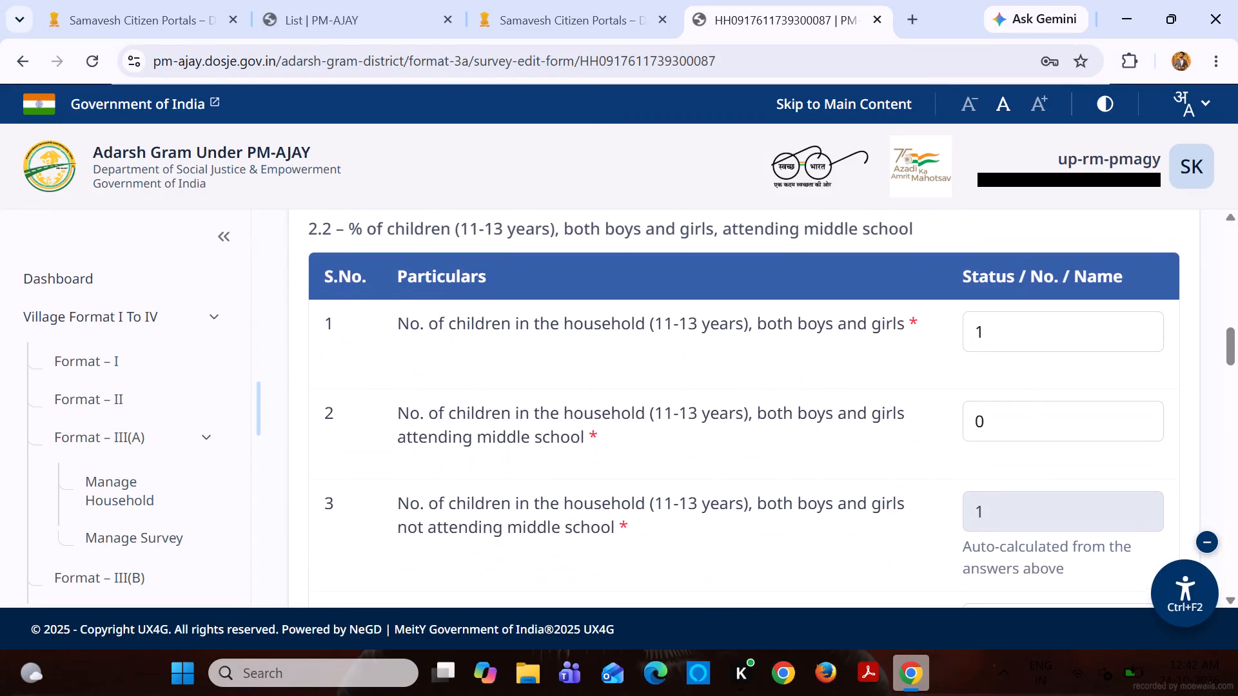
pyautogui.click(1025, 411)
pyautogui.press('BackSpace')
pyautogui.press('1')
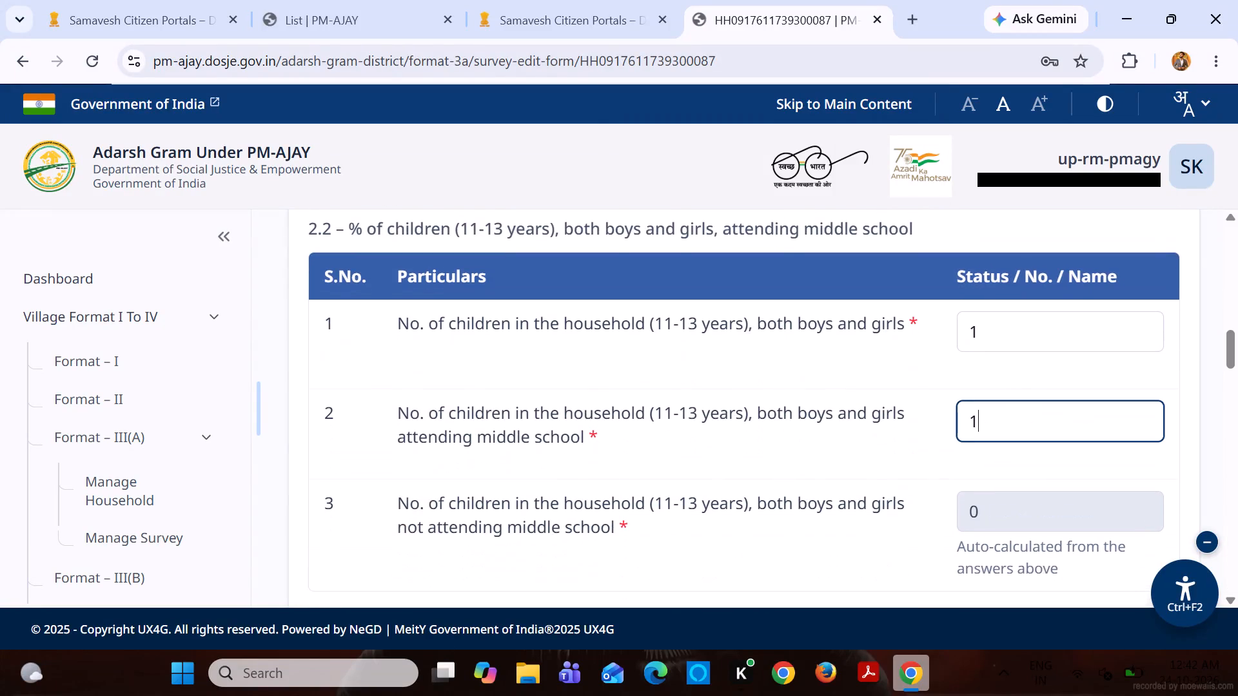
pyautogui.scroll(-6, 1025, 411)
pyautogui.click(1072, 392)
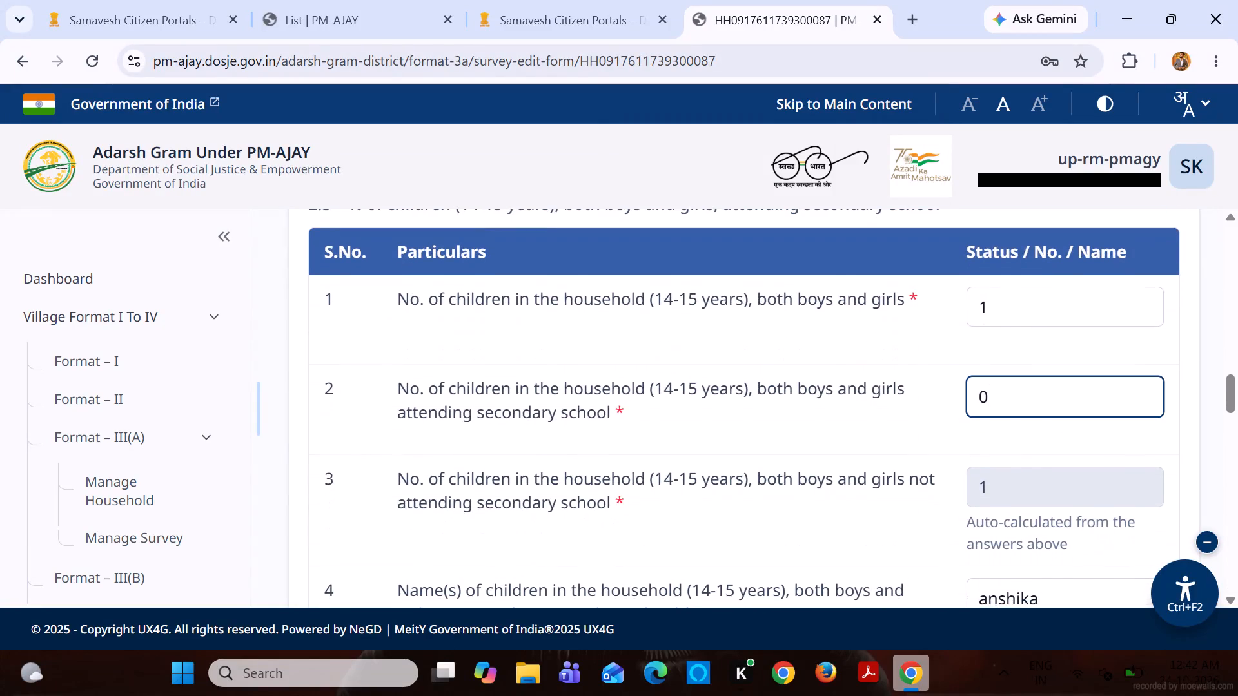
pyautogui.press('BackSpace')
pyautogui.press('1')
# Set house number 155's attendance to 1 child (16-17 years) in higher secondary school and 2 (18-23 years) in post higher secondary education.
pyautogui.scroll(-5, 1072, 392)
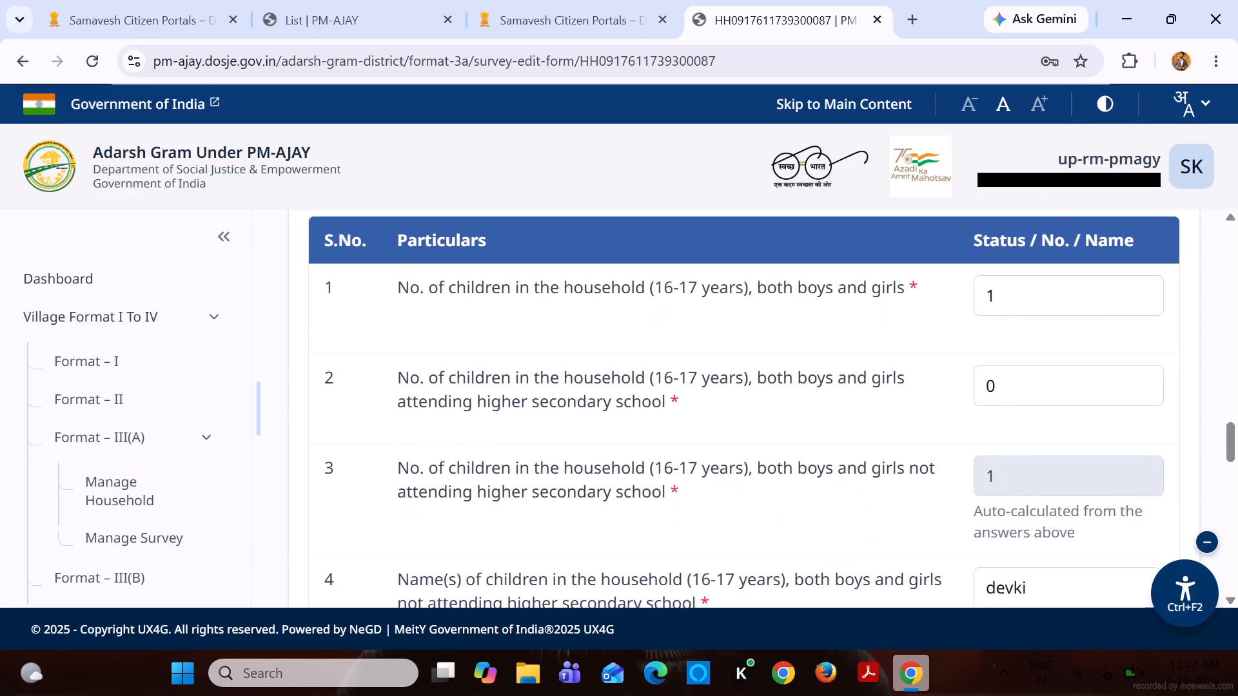
pyautogui.click(1109, 365)
pyautogui.press('BackSpace')
pyautogui.press('1')
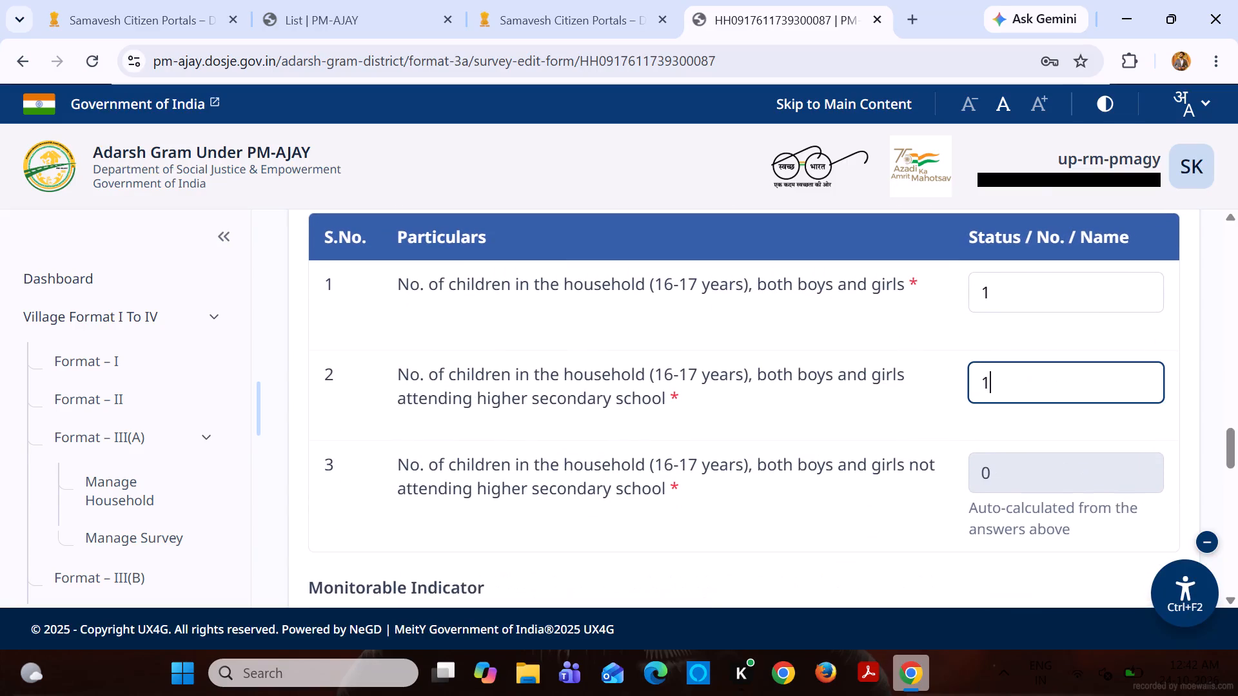
pyautogui.scroll(-5, 1109, 365)
pyautogui.click(1118, 418)
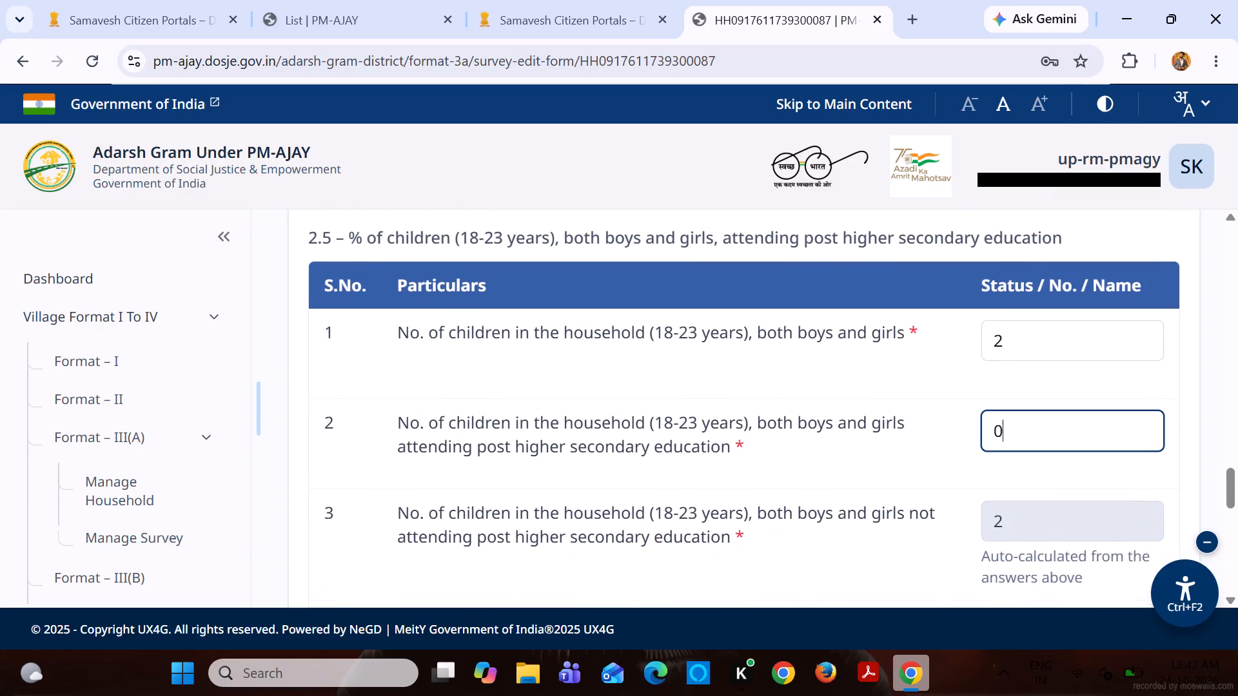
pyautogui.press('BackSpace')
pyautogui.press('2')
# Save the Education answers of house number 155 and return to the household list.
pyautogui.scroll(-4, 1118, 418)
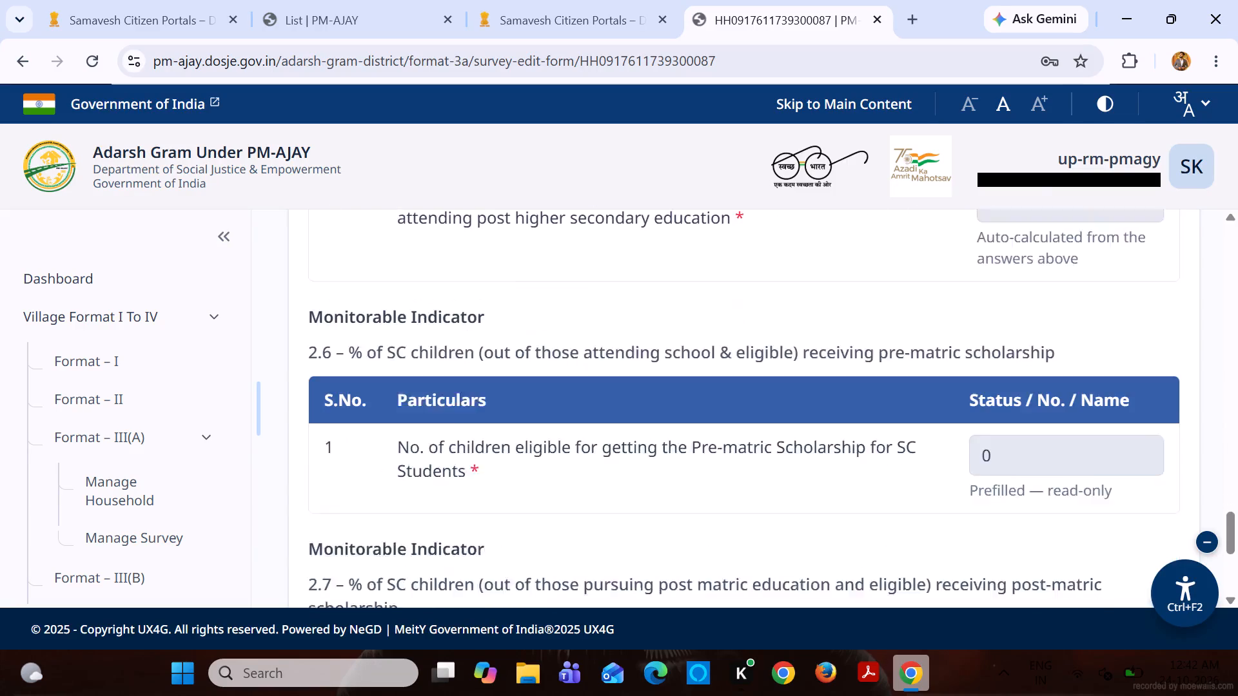
pyautogui.scroll(-5, 1118, 418)
pyautogui.click(1157, 487)
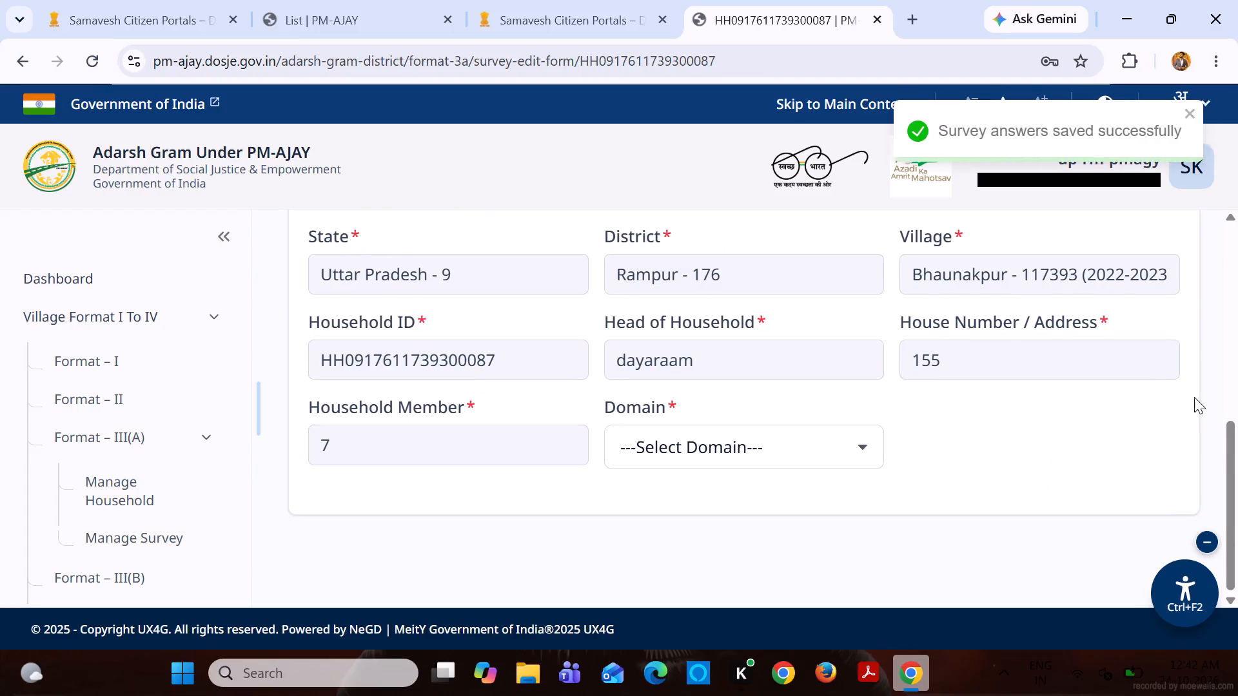
pyautogui.scroll(9, 1096, 387)
pyautogui.click(1145, 271)
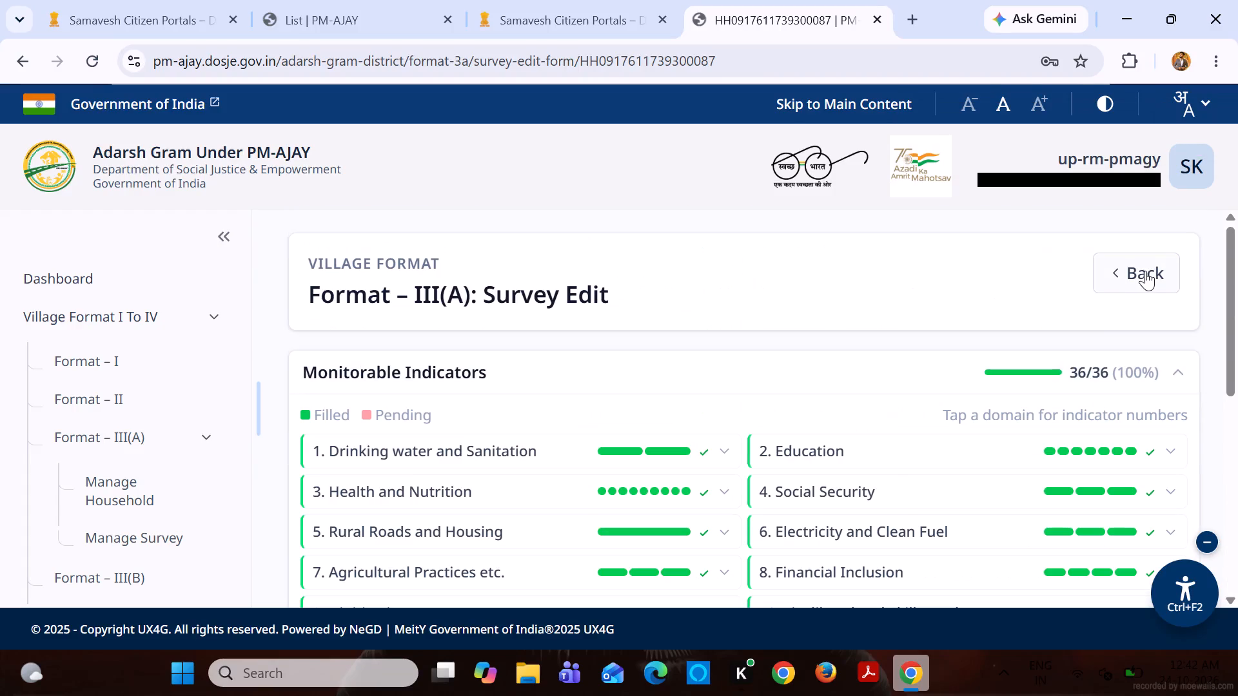
# Open the survey of house number 161 from page 2 of the household list and choose the domain 2 – Education.
pyautogui.scroll(-20, 1109, 402)
pyautogui.scroll(-14, 1109, 402)
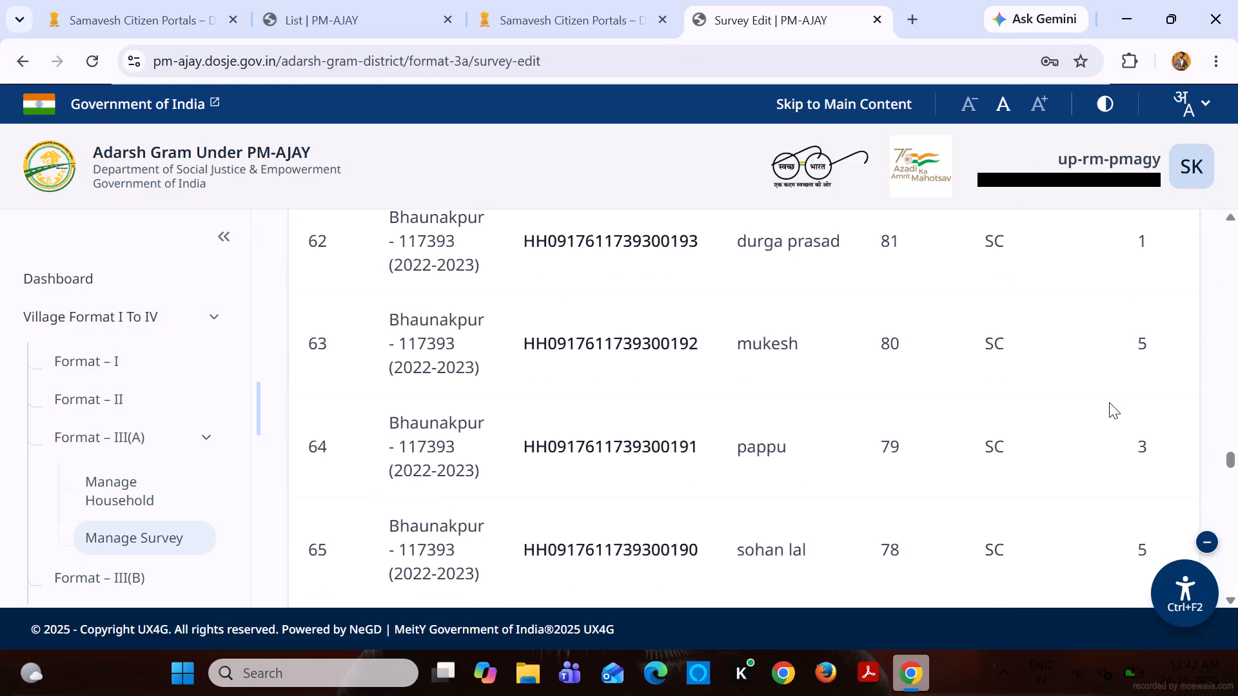
pyautogui.scroll(-6, 1109, 402)
pyautogui.click(923, 484)
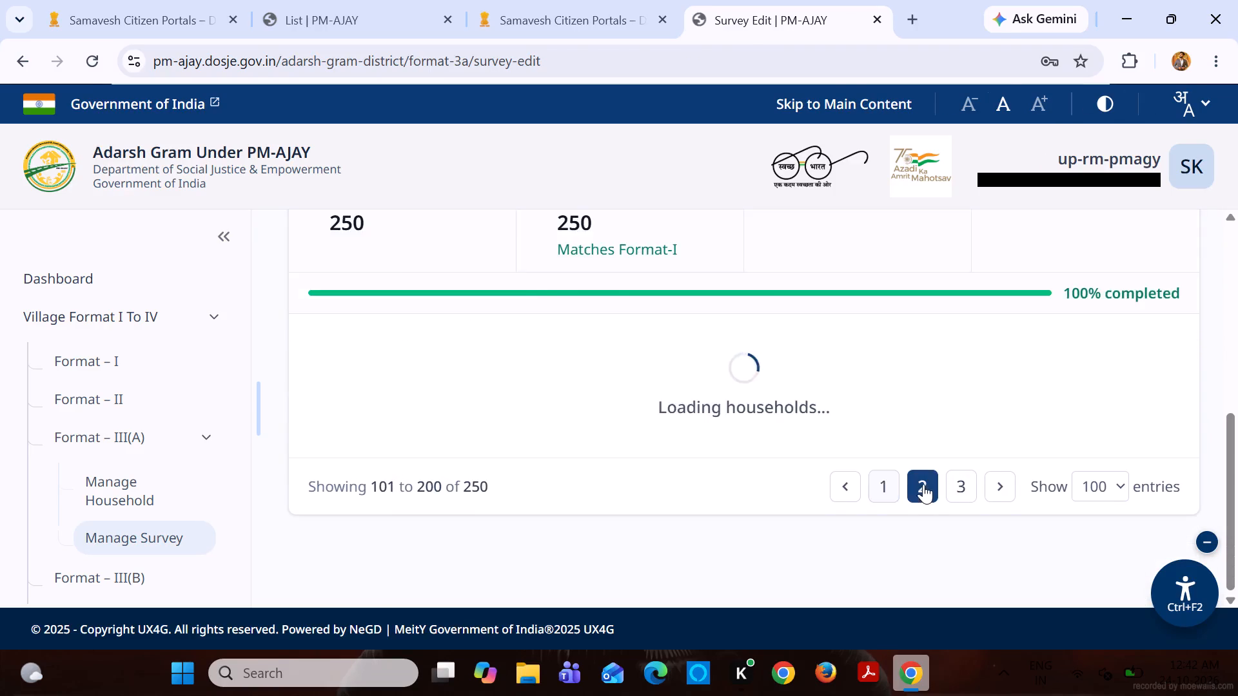
pyautogui.scroll(17, 874, 235)
pyautogui.hscroll(1, 874, 235)
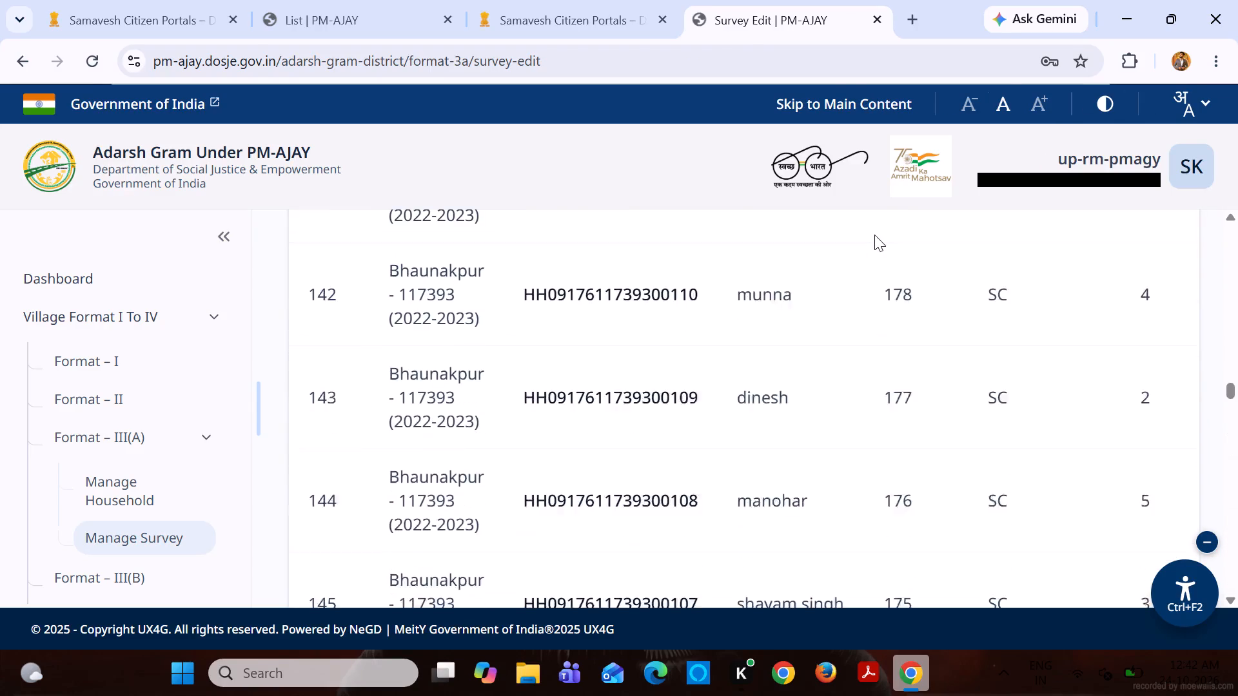
pyautogui.hscroll(1, 874, 235)
pyautogui.scroll(-4, 952, 416)
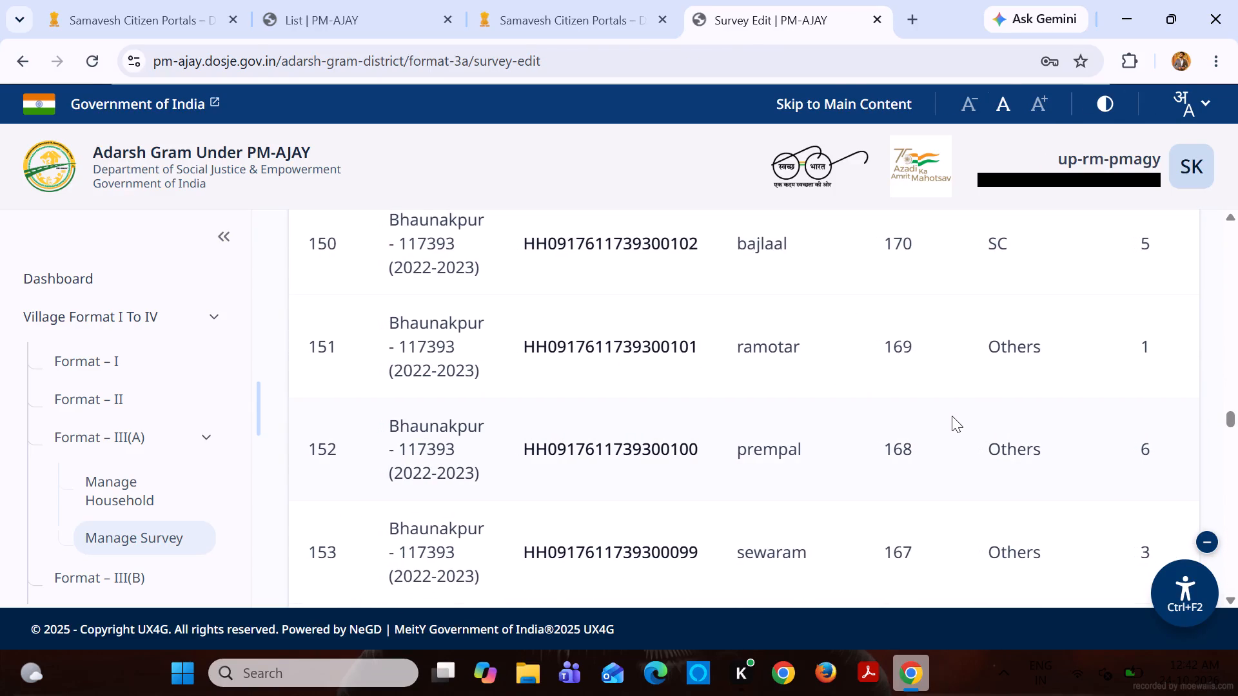
pyautogui.scroll(-3, 952, 416)
pyautogui.hscroll(-6, 952, 416)
pyautogui.scroll(-3, 952, 416)
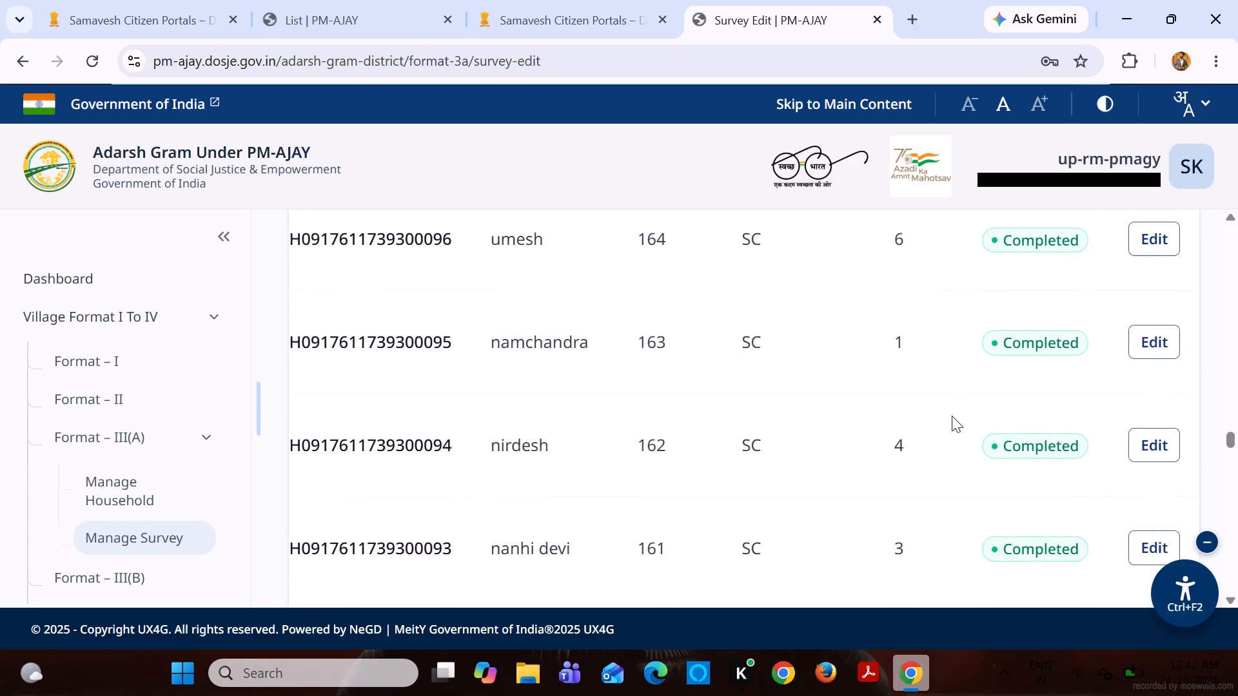
pyautogui.scroll(-1, 952, 416)
pyautogui.hscroll(-1, 952, 416)
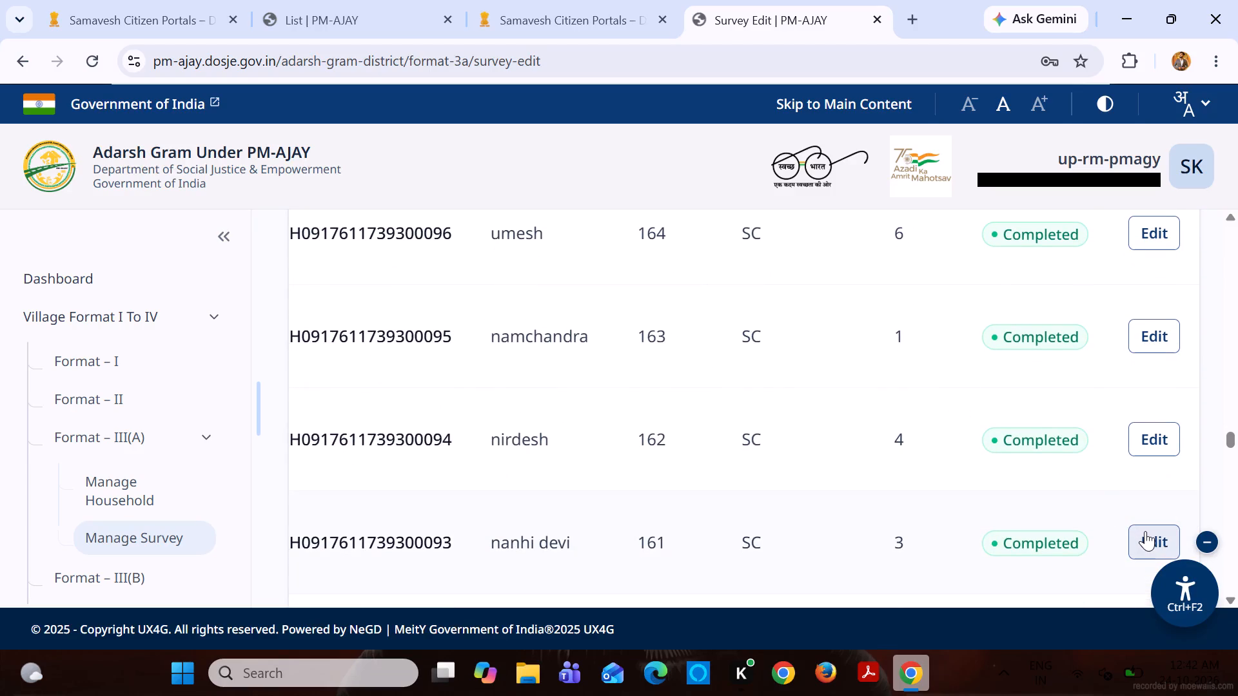
pyautogui.click(1145, 531)
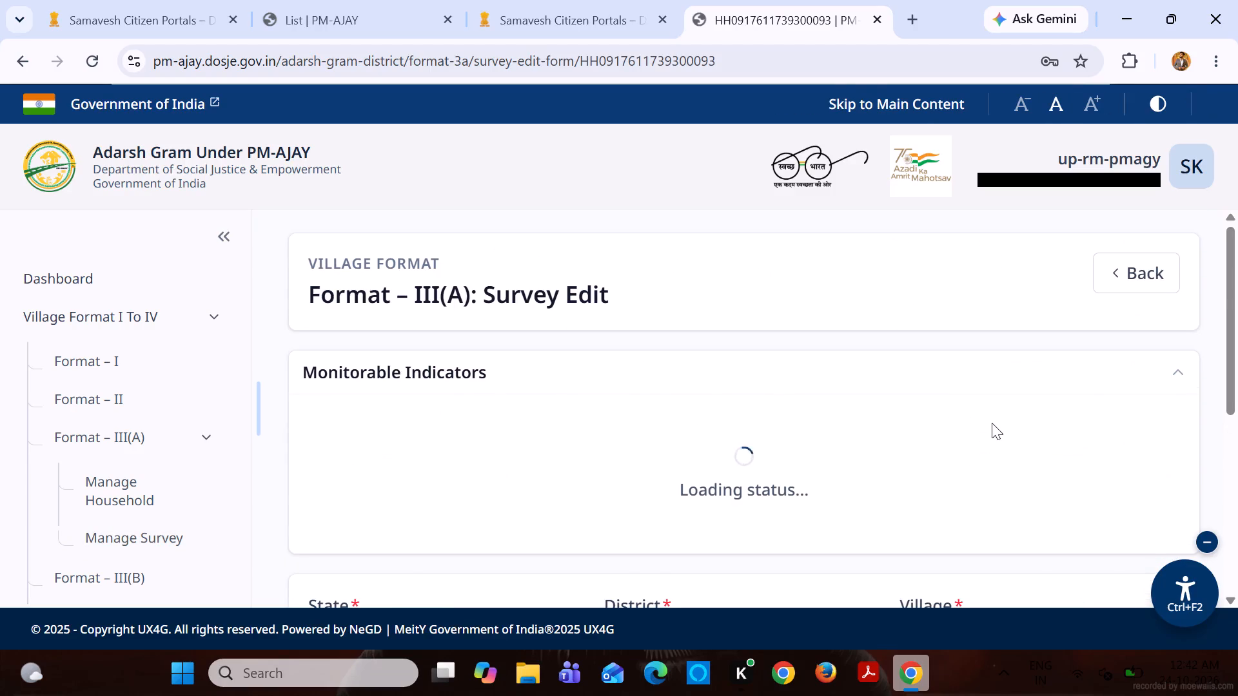
pyautogui.scroll(-8, 992, 423)
pyautogui.click(854, 443)
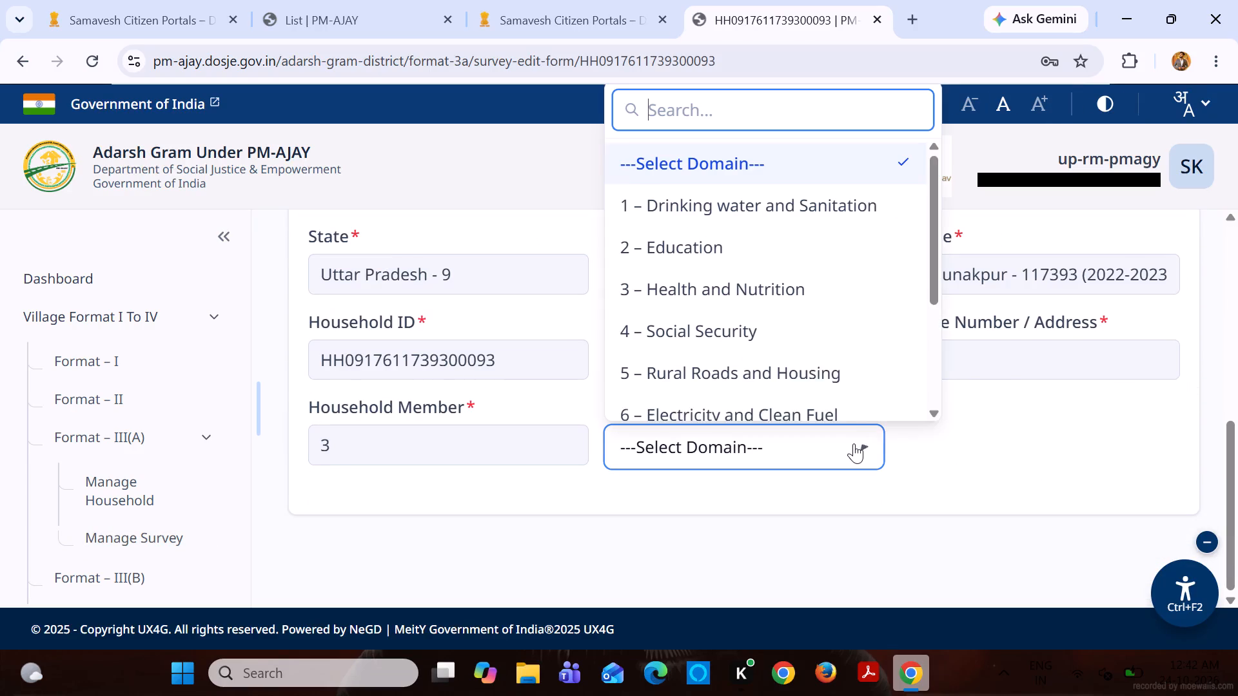
pyautogui.click(754, 233)
# Set house number 161's number of children (18-23 years) attending post higher secondary education to 1.
pyautogui.scroll(-3, 872, 402)
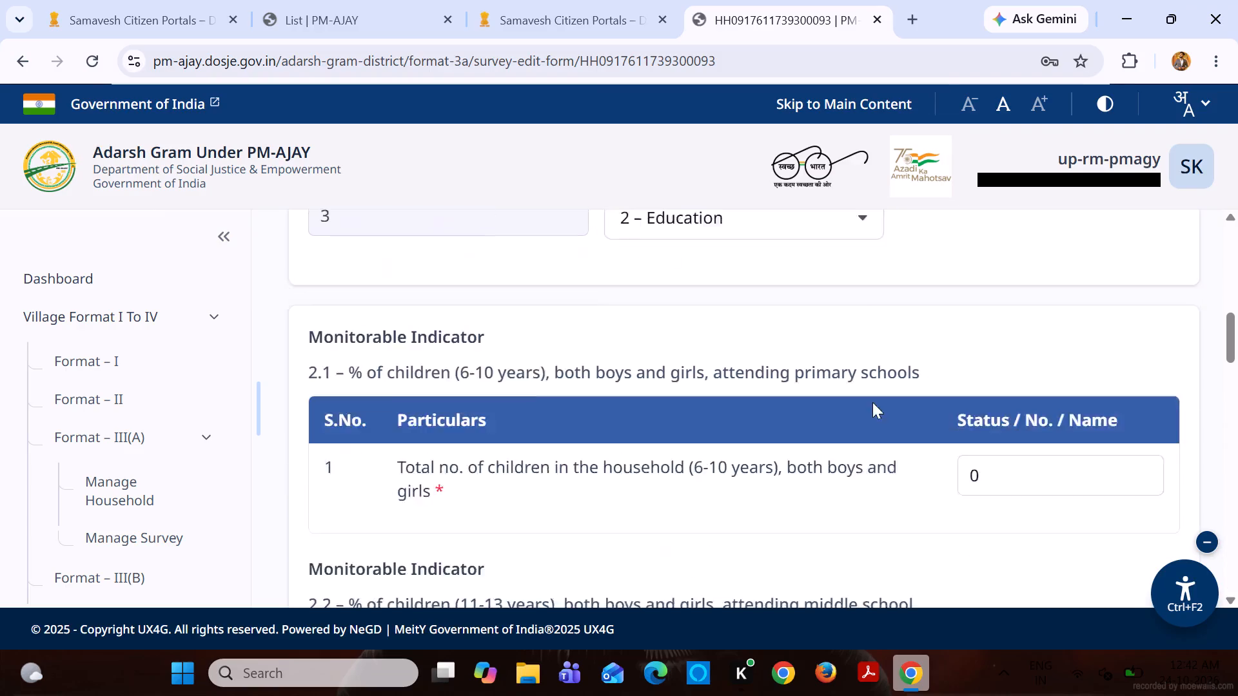
pyautogui.scroll(-3, 872, 402)
pyautogui.scroll(-7, 1032, 467)
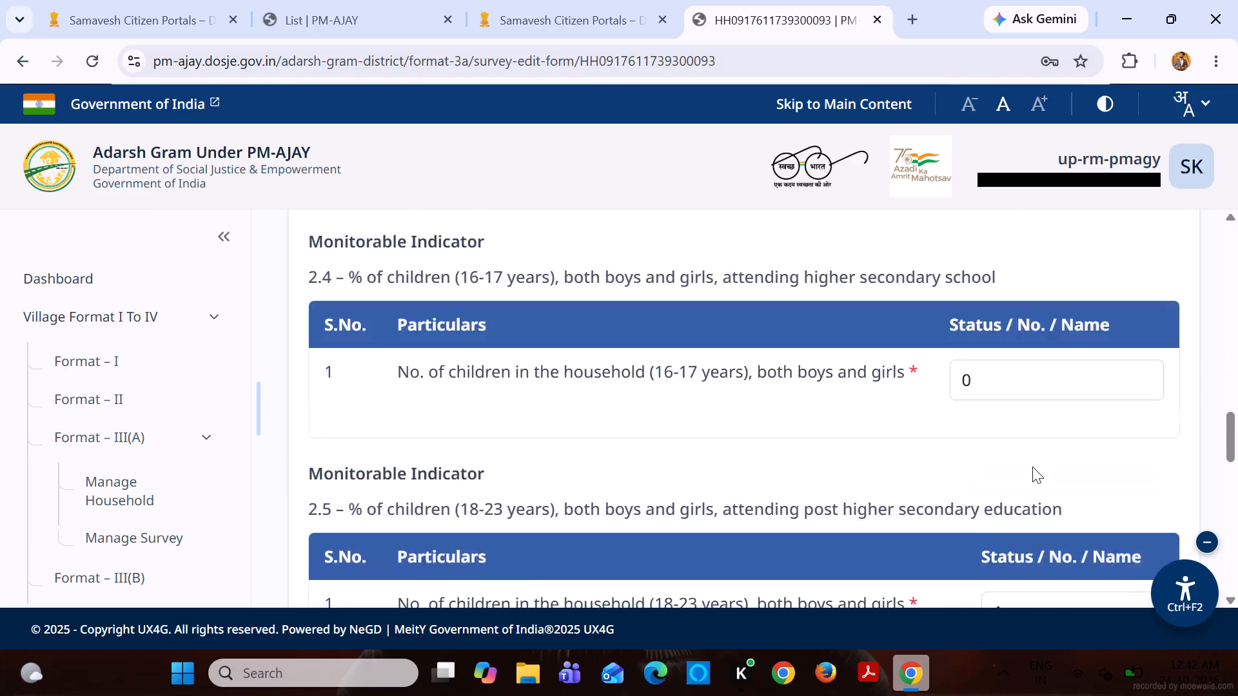
pyautogui.scroll(-2, 1032, 467)
pyautogui.click(1061, 305)
pyautogui.press('BackSpace')
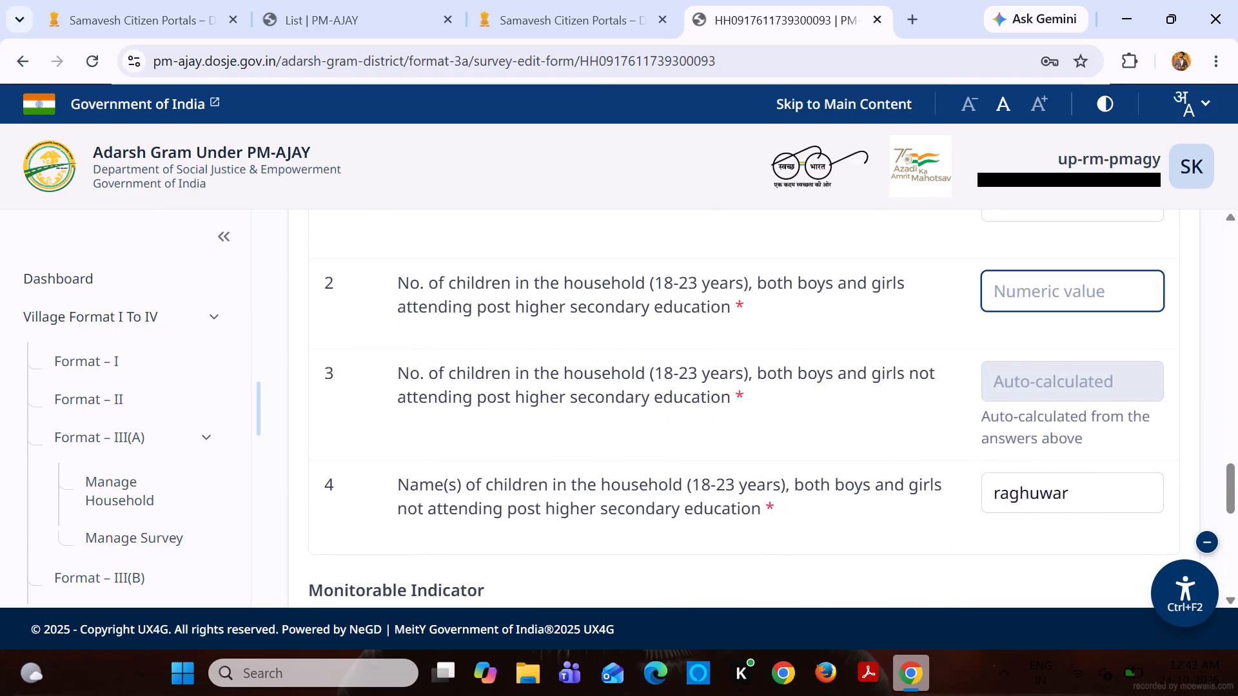
pyautogui.press('1')
# Save the Education answers of house number 161 and return to the household list.
pyautogui.scroll(-7, 1061, 305)
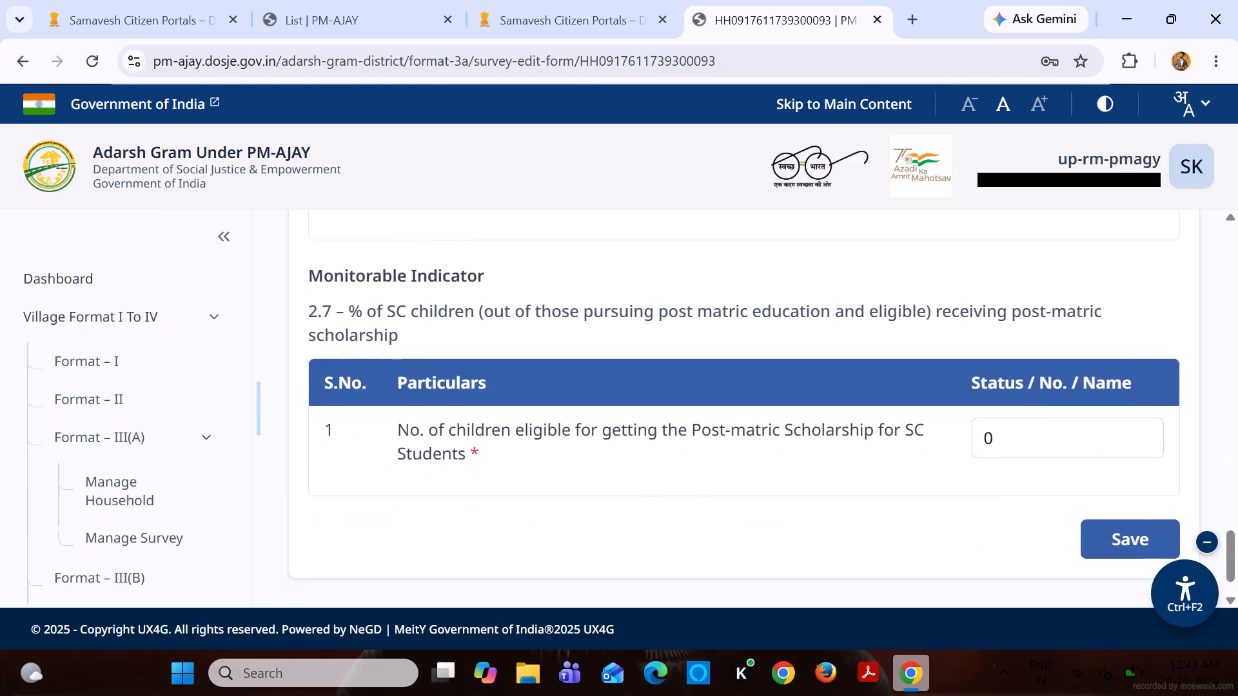
pyautogui.click(1132, 523)
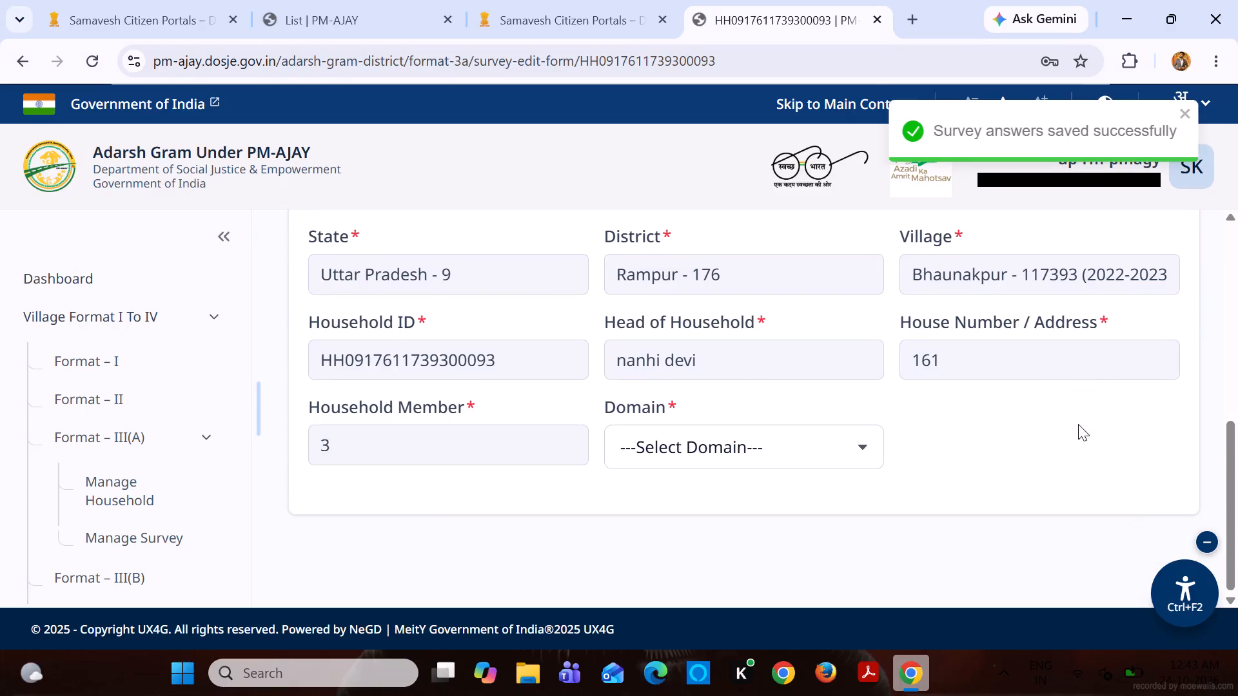
pyautogui.scroll(6, 1031, 392)
pyautogui.click(1141, 262)
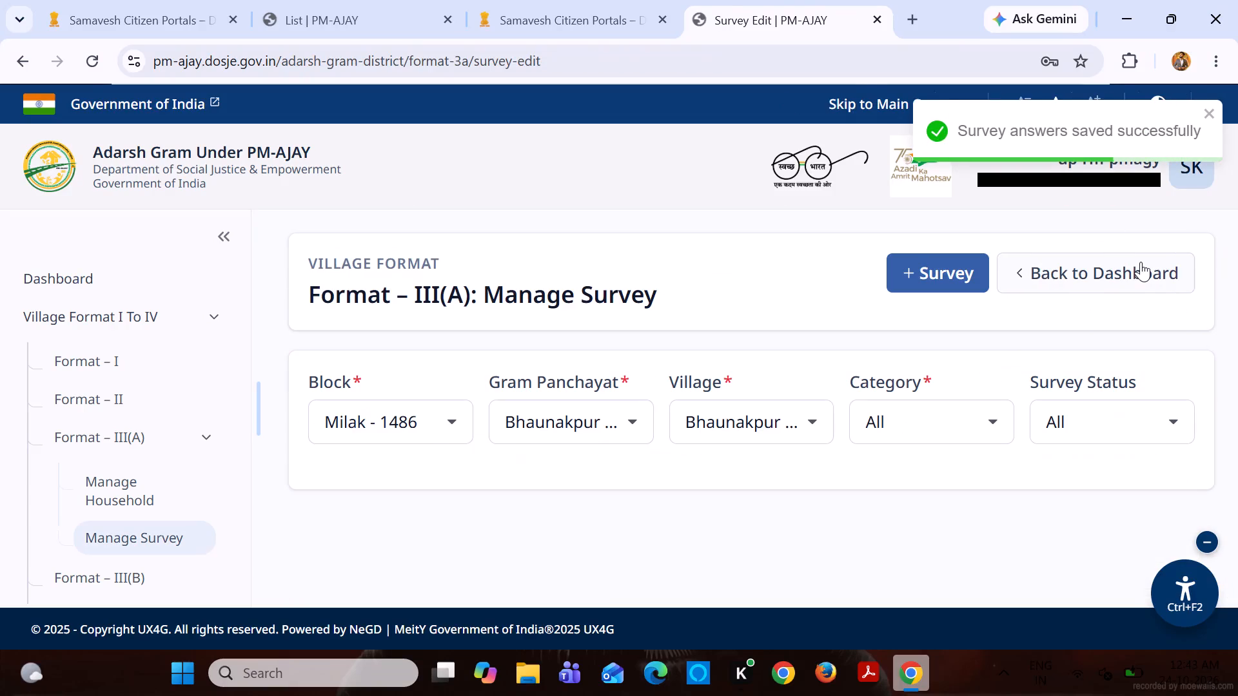
pyautogui.scroll(-20, 1061, 412)
pyautogui.scroll(-4, 1061, 412)
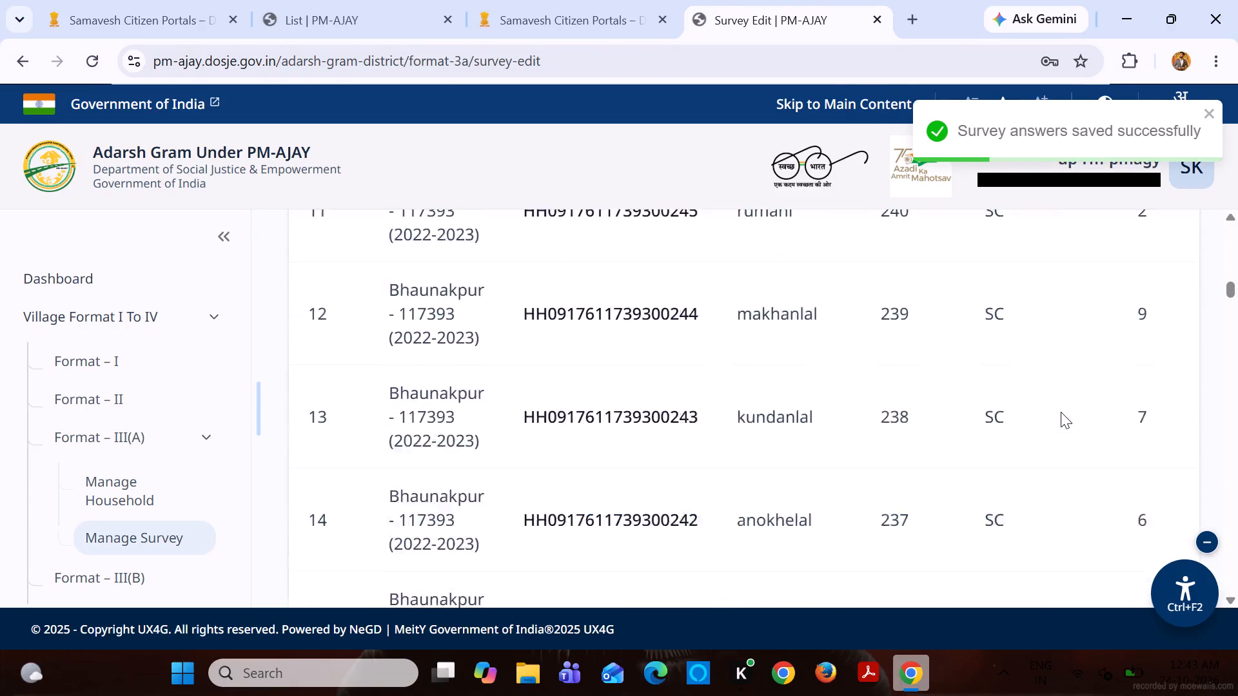
pyautogui.scroll(-20, 1061, 412)
pyautogui.scroll(-7, 1061, 412)
pyautogui.click(919, 484)
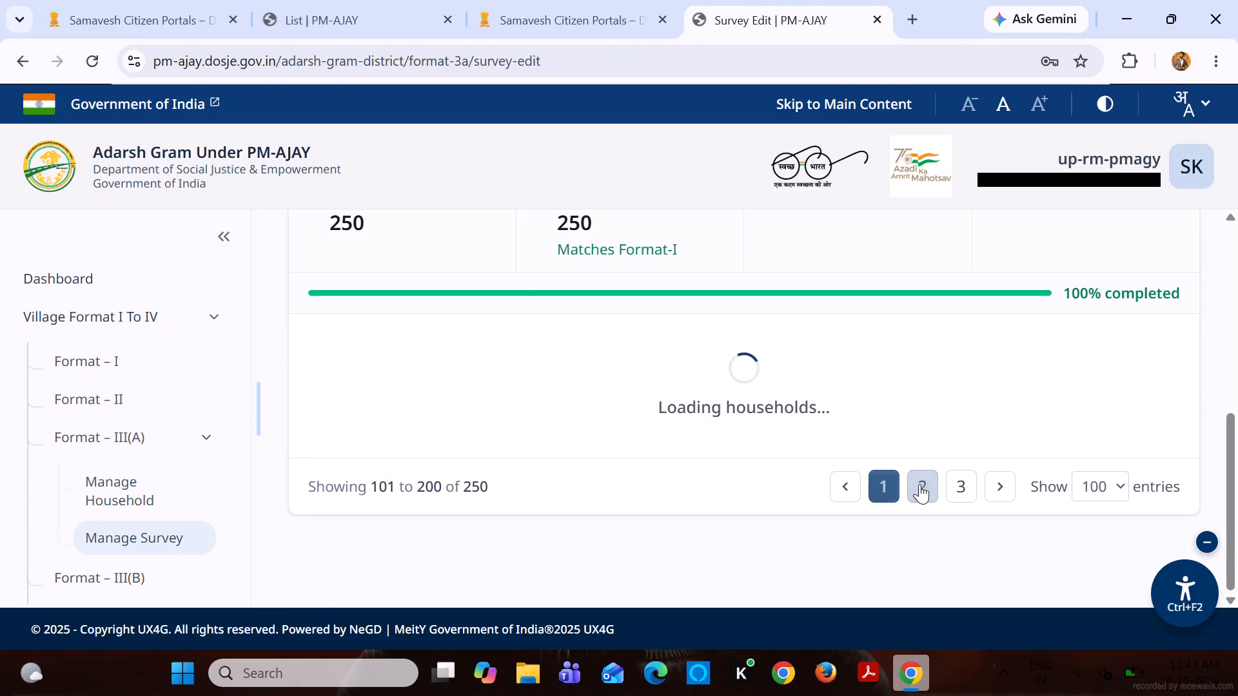
pyautogui.scroll(15, 930, 371)
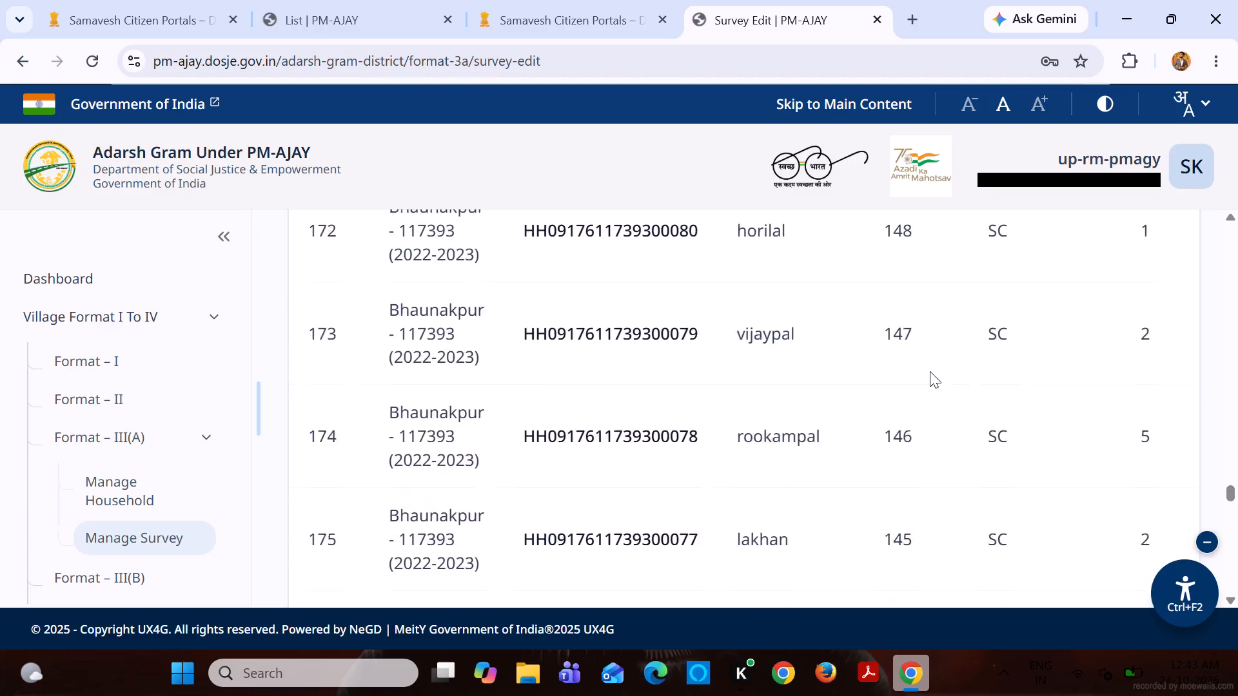
pyautogui.scroll(9, 930, 371)
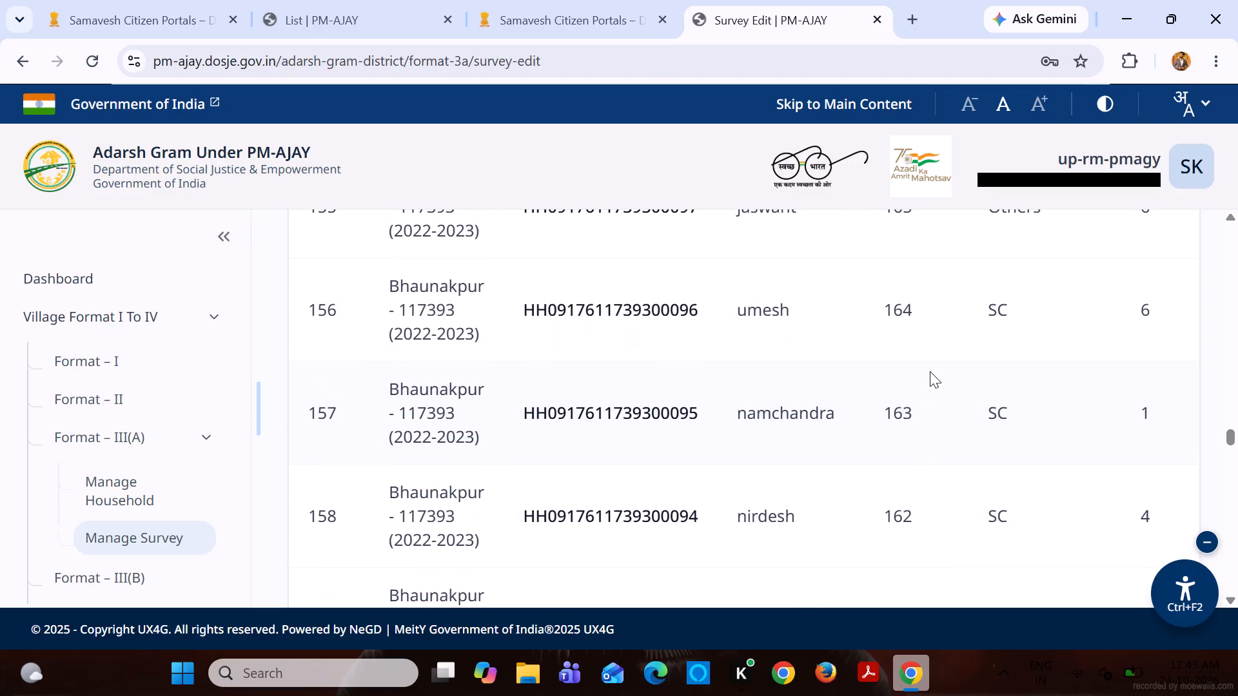
pyautogui.hscroll(-5, 930, 371)
pyautogui.scroll(3, 930, 371)
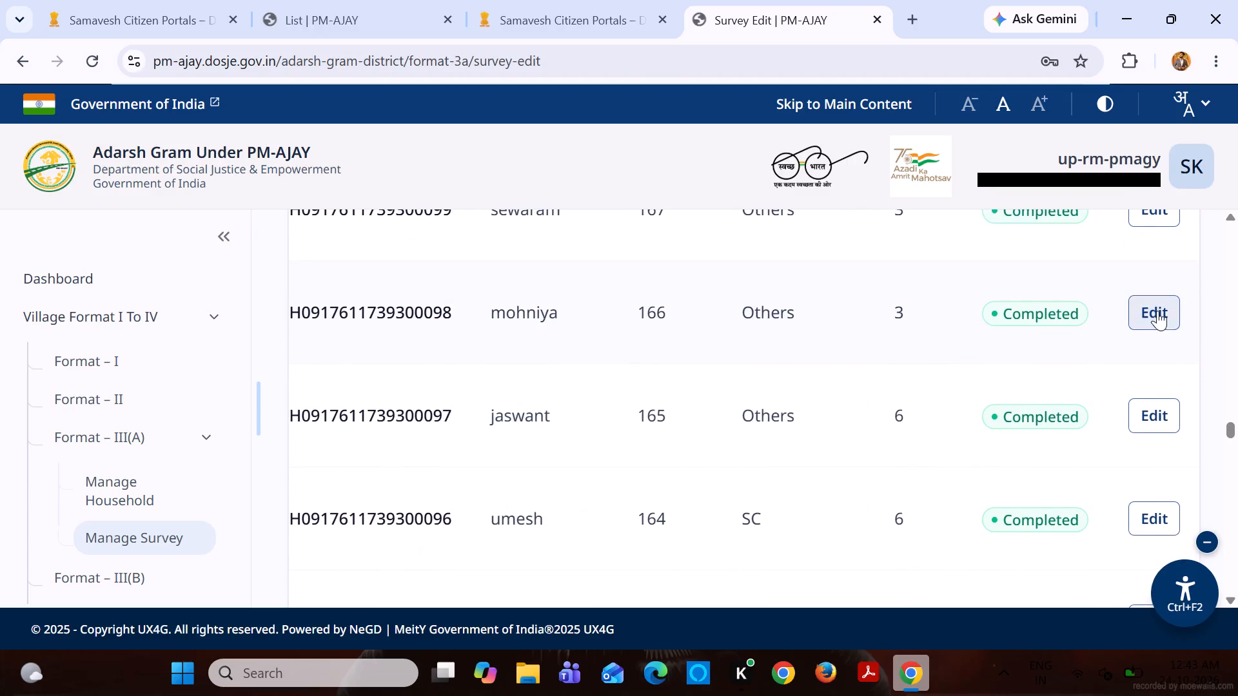
pyautogui.click(1161, 314)
pyautogui.scroll(-8, 958, 396)
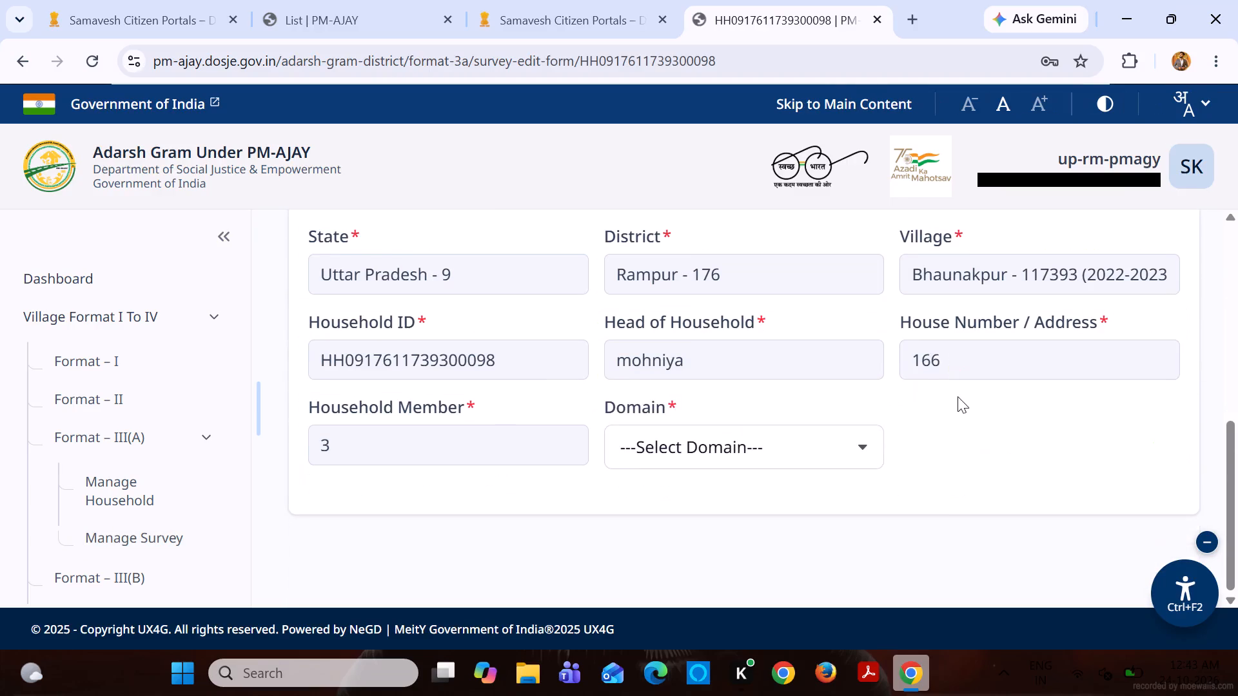
pyautogui.click(831, 432)
pyautogui.click(752, 232)
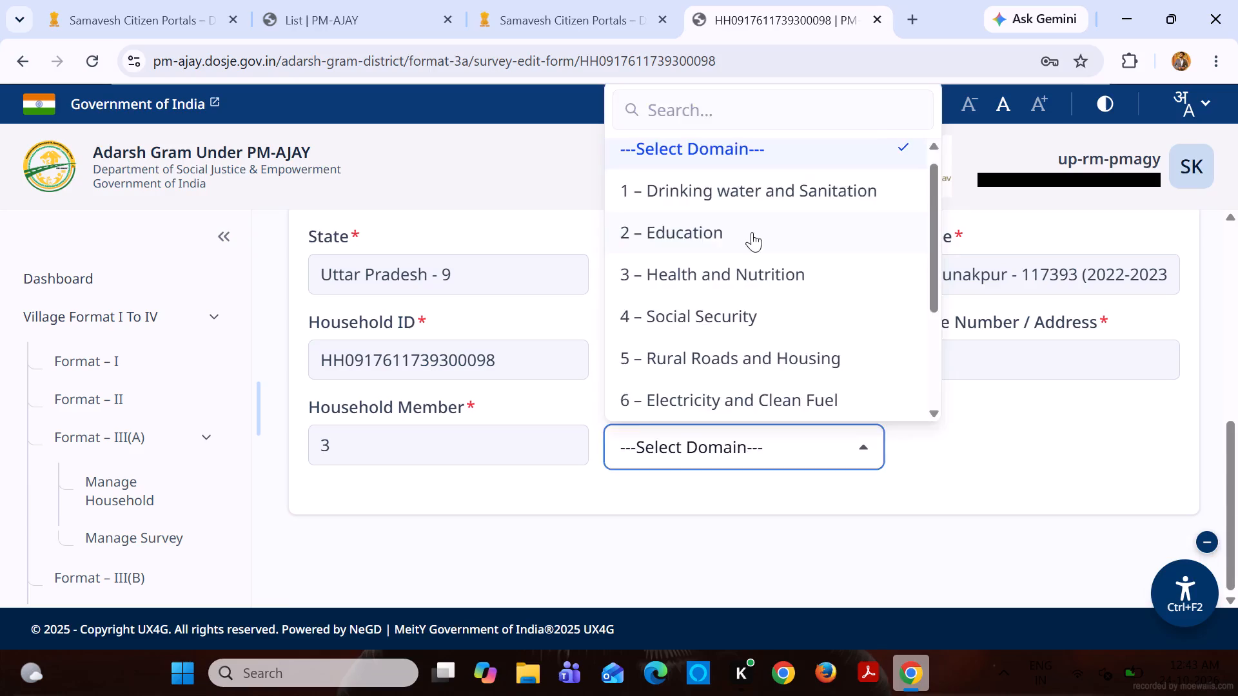
# Set house number 166's number of children (18-23 years) attending post higher secondary education to 2.
pyautogui.scroll(-4, 881, 427)
pyautogui.scroll(-3, 985, 418)
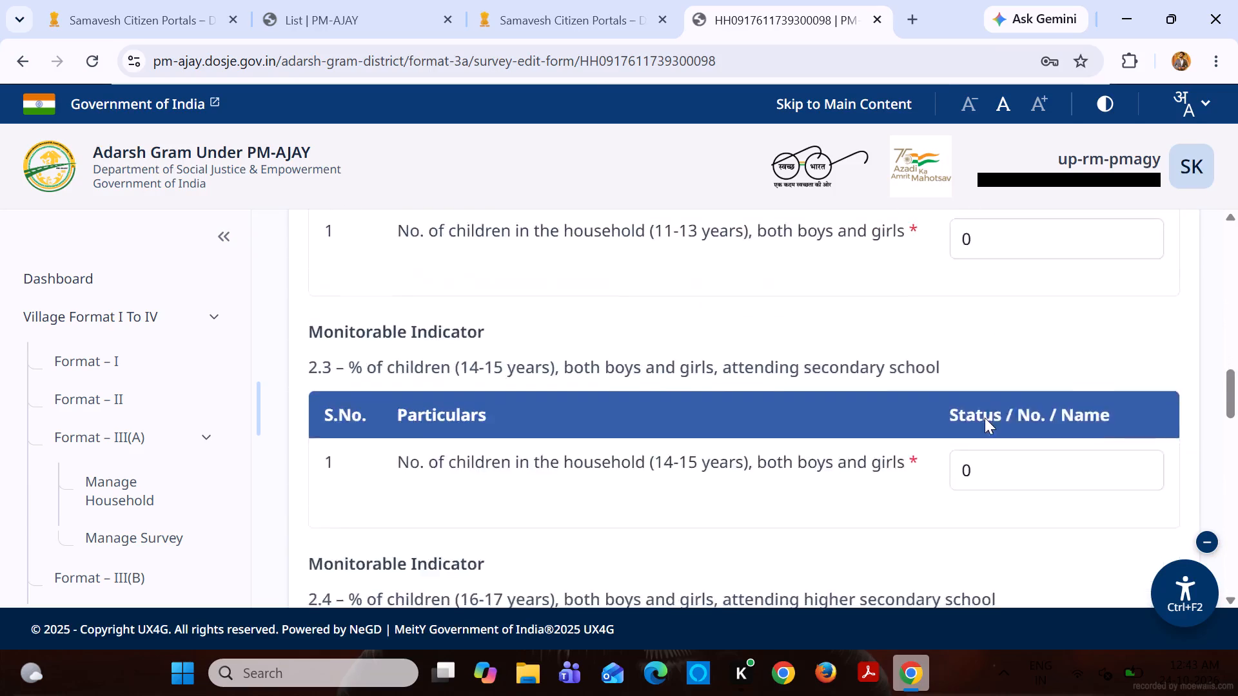
pyautogui.scroll(-9, 985, 418)
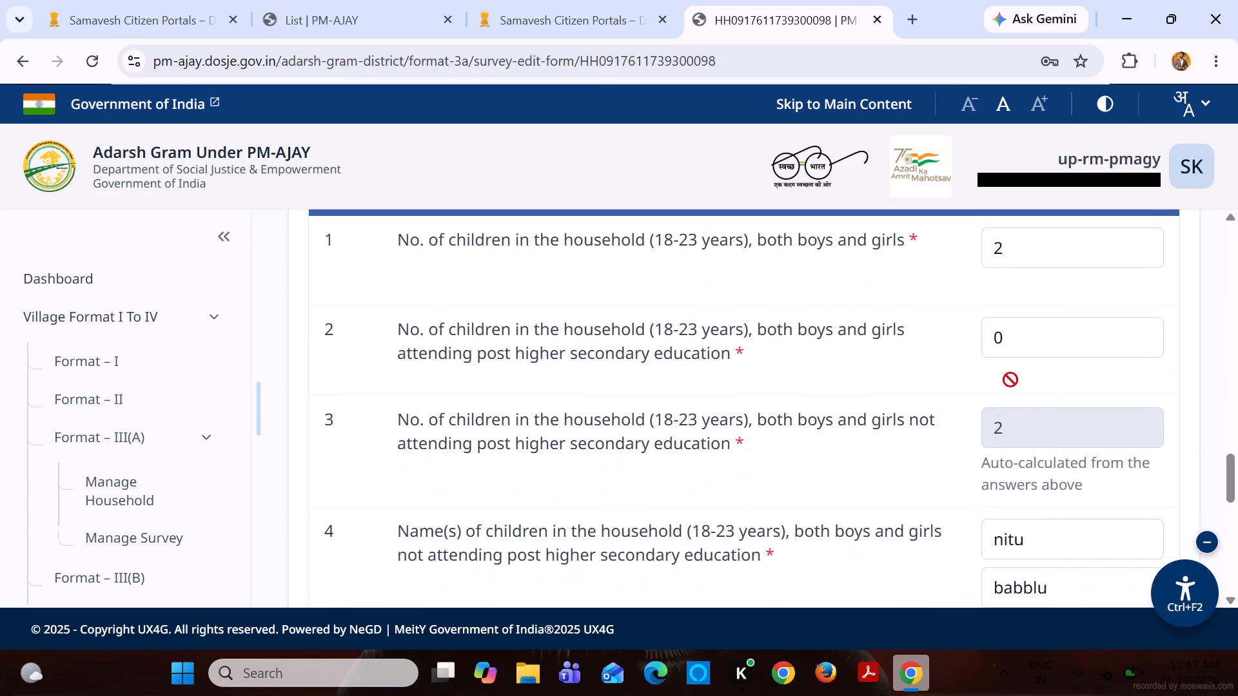
pyautogui.click(1054, 327)
pyautogui.press('BackSpace')
pyautogui.press('2')
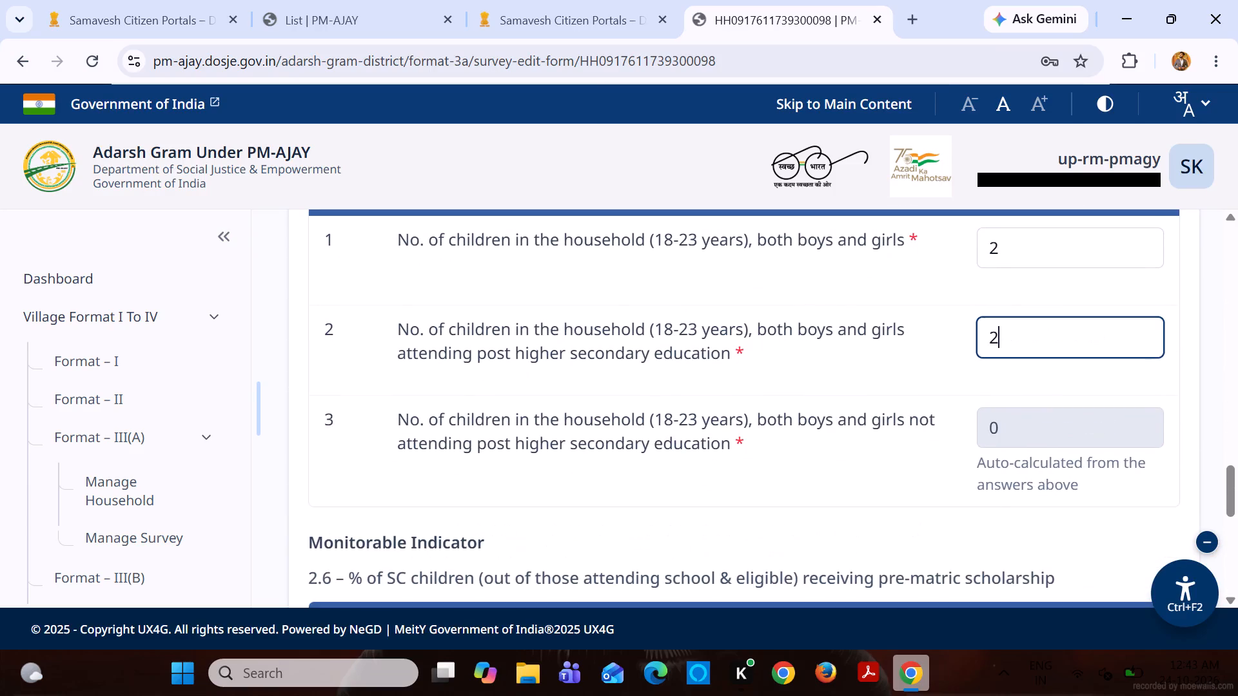
# Save the Education answers of house number 166 and return to the household list.
pyautogui.scroll(-5, 1054, 327)
pyautogui.scroll(-3, 1121, 349)
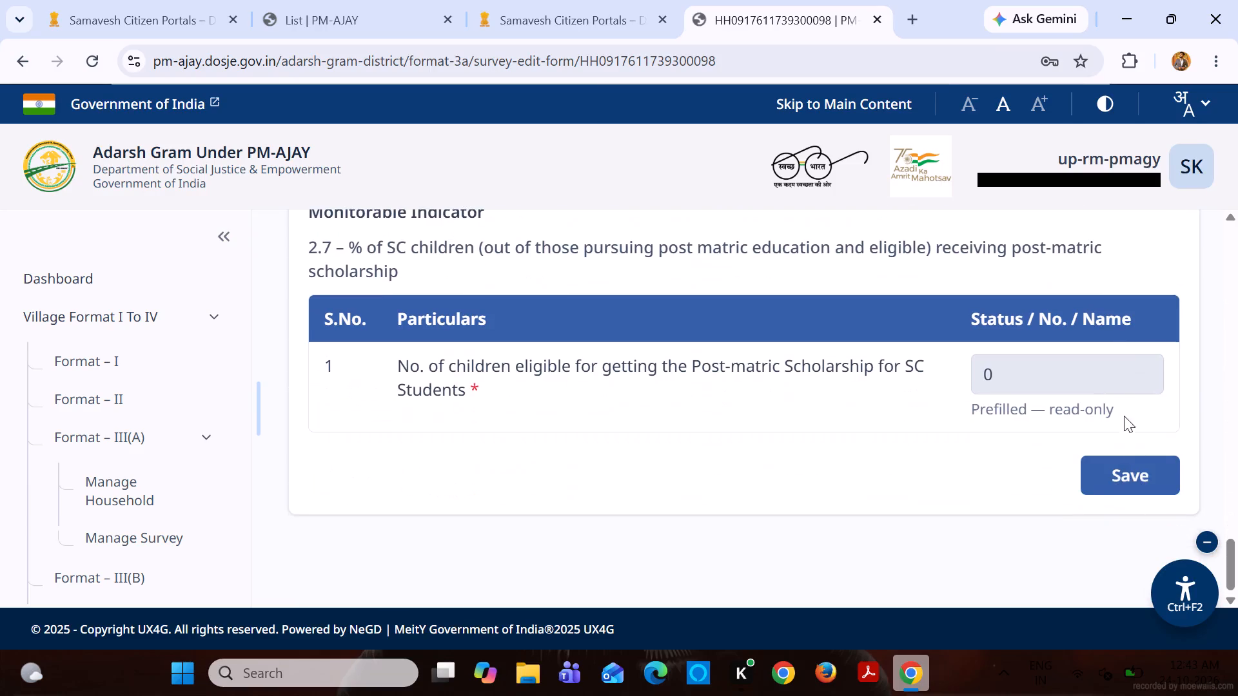
pyautogui.click(1129, 480)
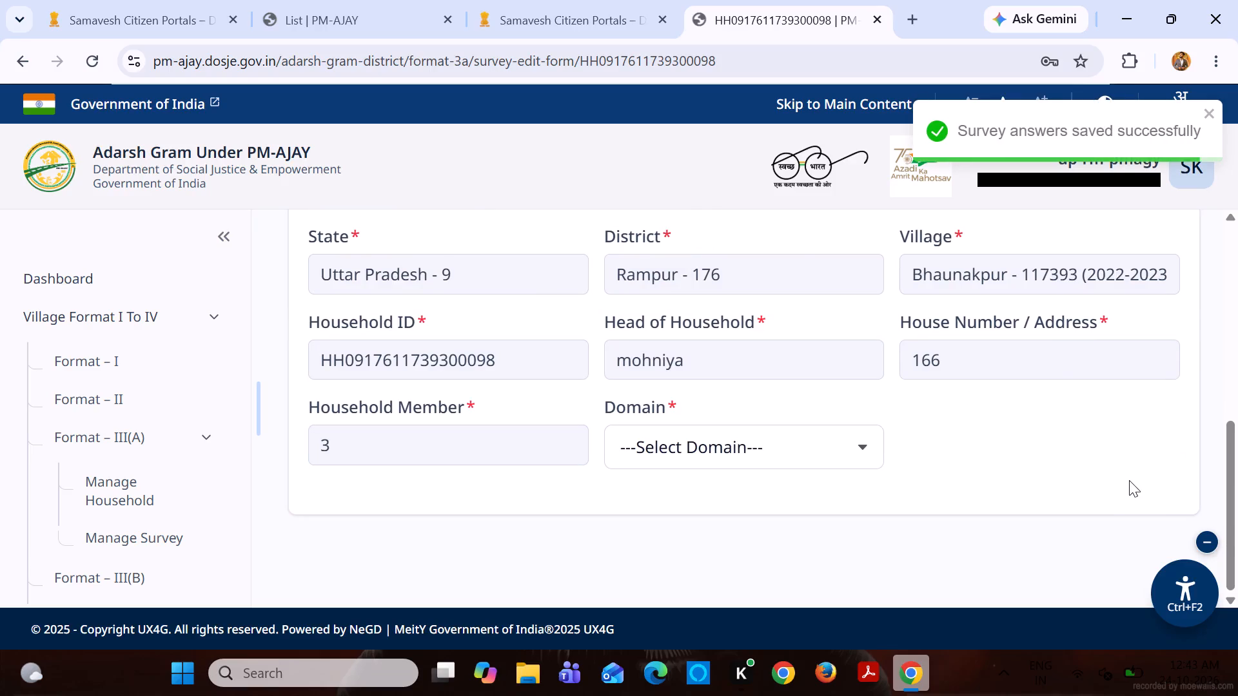
pyautogui.scroll(7, 1036, 331)
pyautogui.click(1119, 279)
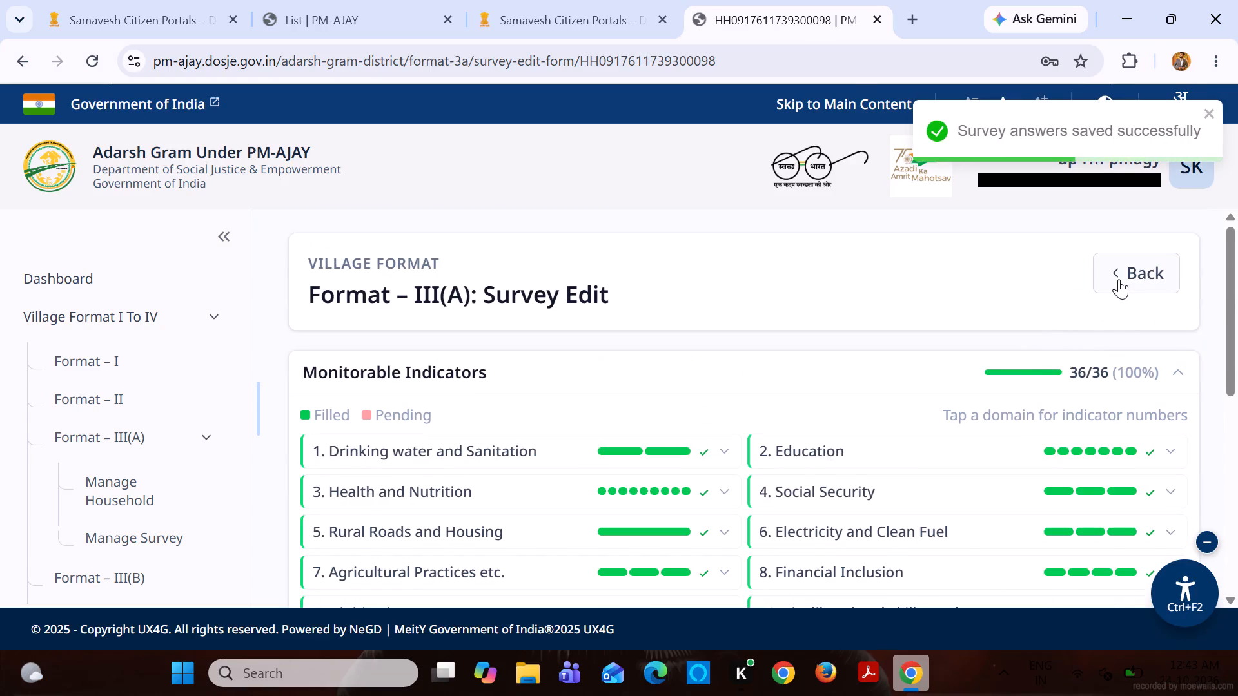
# Open the survey of house number 171 from page 2 of the household list and choose the domain 2 – Education.
pyautogui.scroll(-14, 1043, 431)
pyautogui.scroll(-7, 1043, 431)
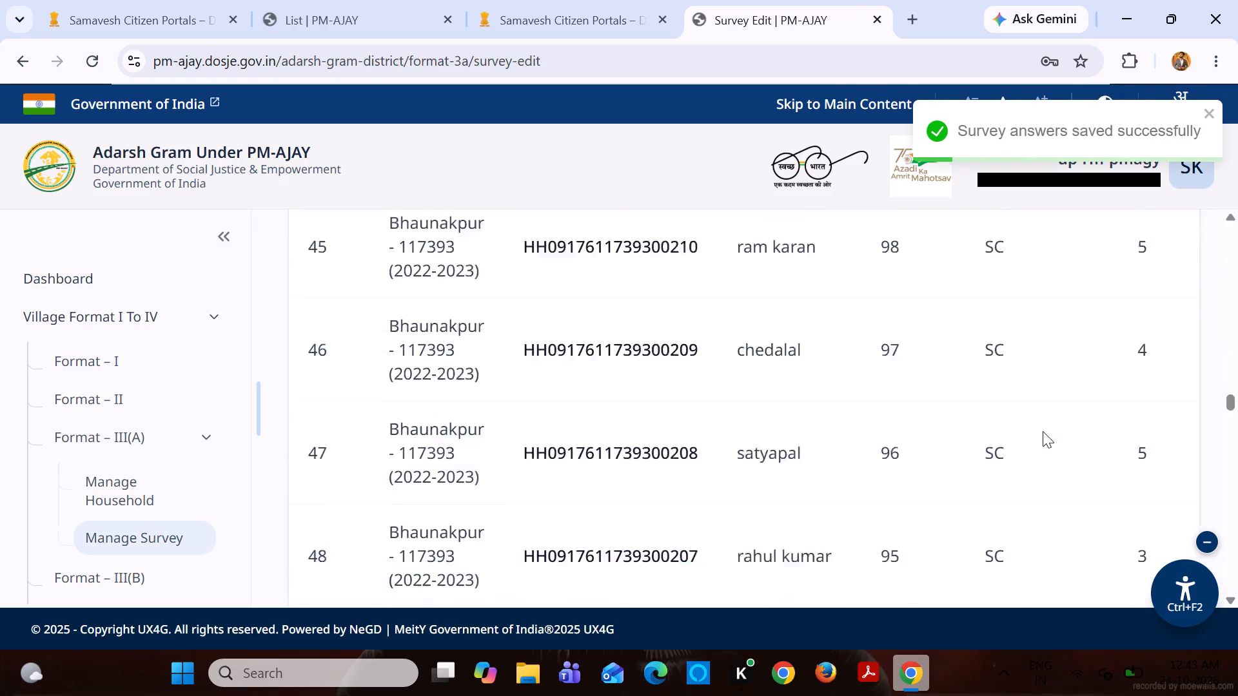
pyautogui.scroll(-20, 1043, 431)
pyautogui.scroll(-8, 1043, 431)
pyautogui.click(925, 501)
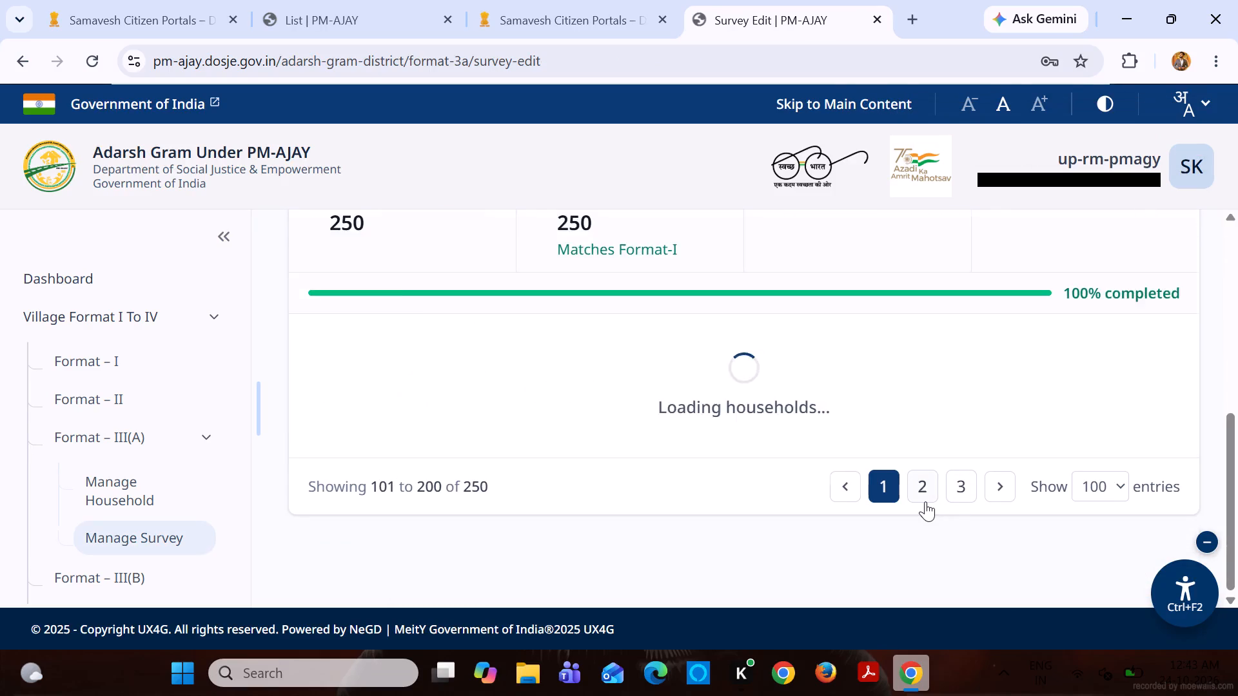
pyautogui.scroll(5, 968, 286)
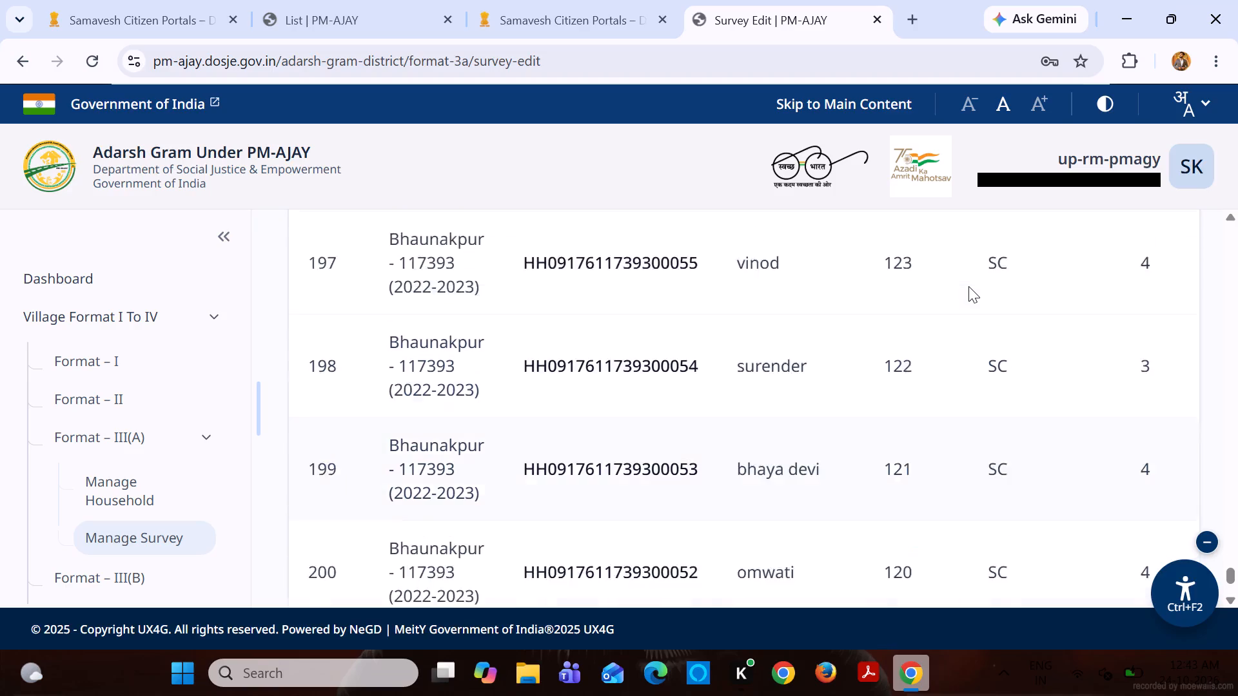
pyautogui.scroll(13, 968, 286)
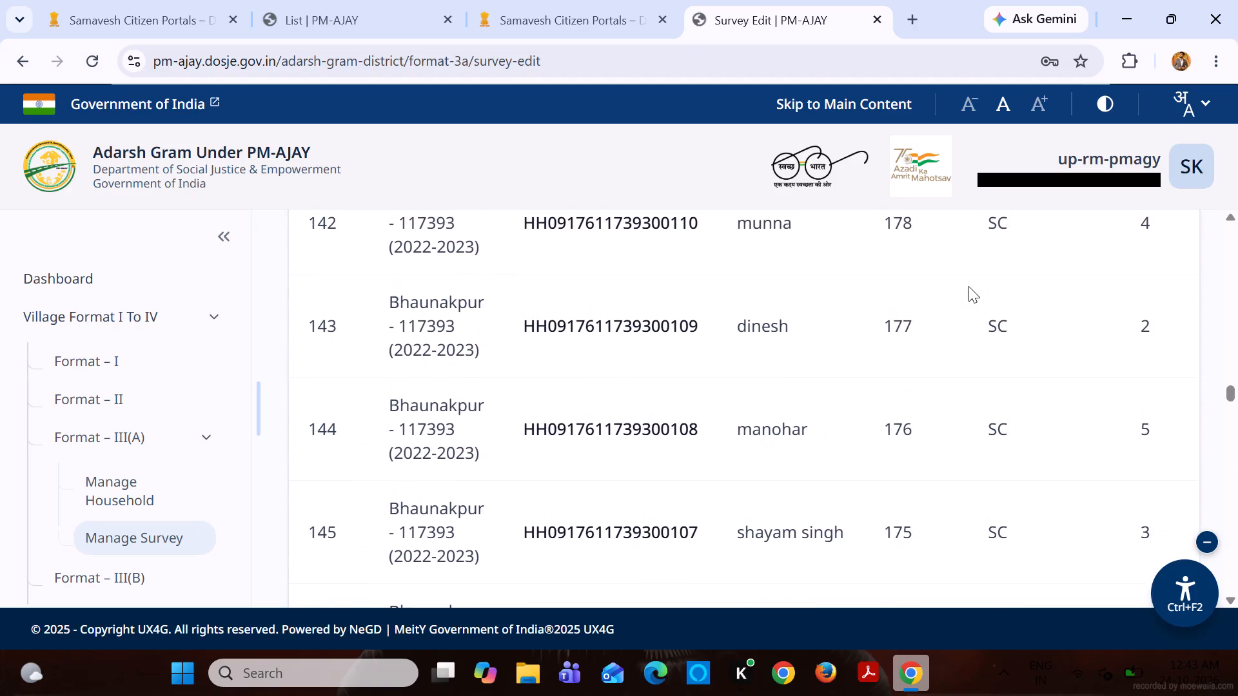
pyautogui.scroll(-4, 968, 286)
pyautogui.hscroll(-4, 968, 286)
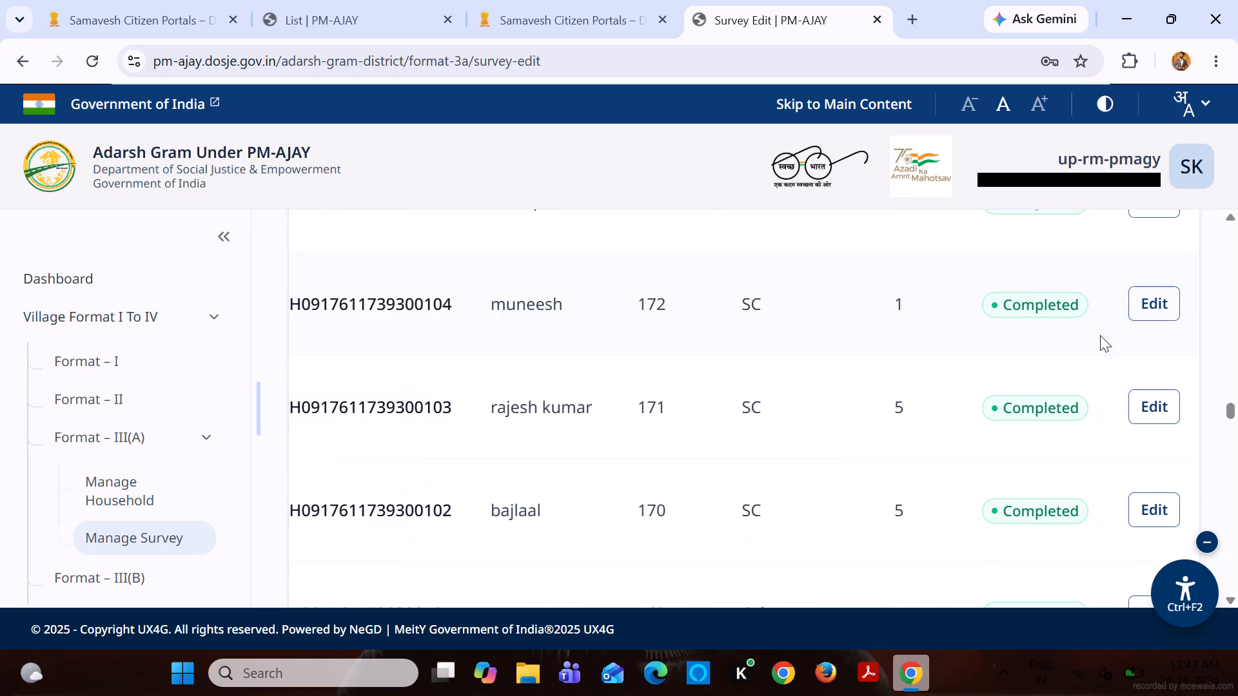
pyautogui.click(1161, 401)
pyautogui.scroll(-5, 1027, 330)
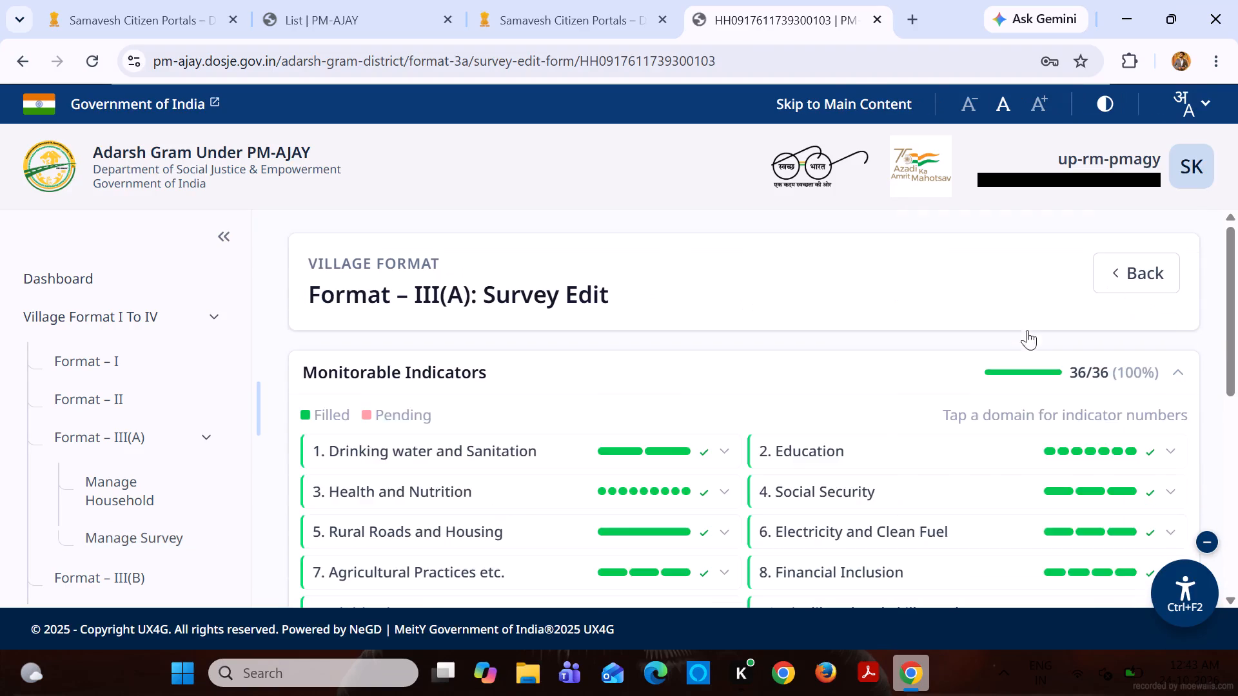
pyautogui.scroll(-6, 1027, 330)
pyautogui.click(863, 430)
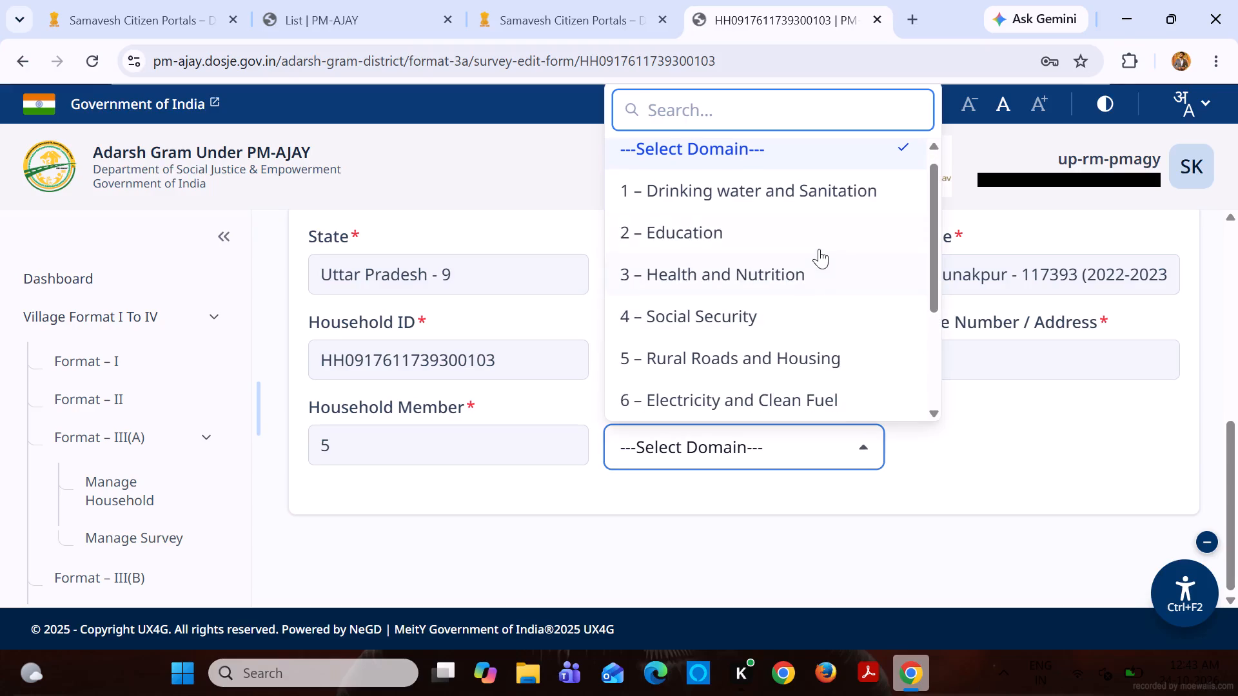
pyautogui.click(819, 242)
pyautogui.scroll(-5, 925, 438)
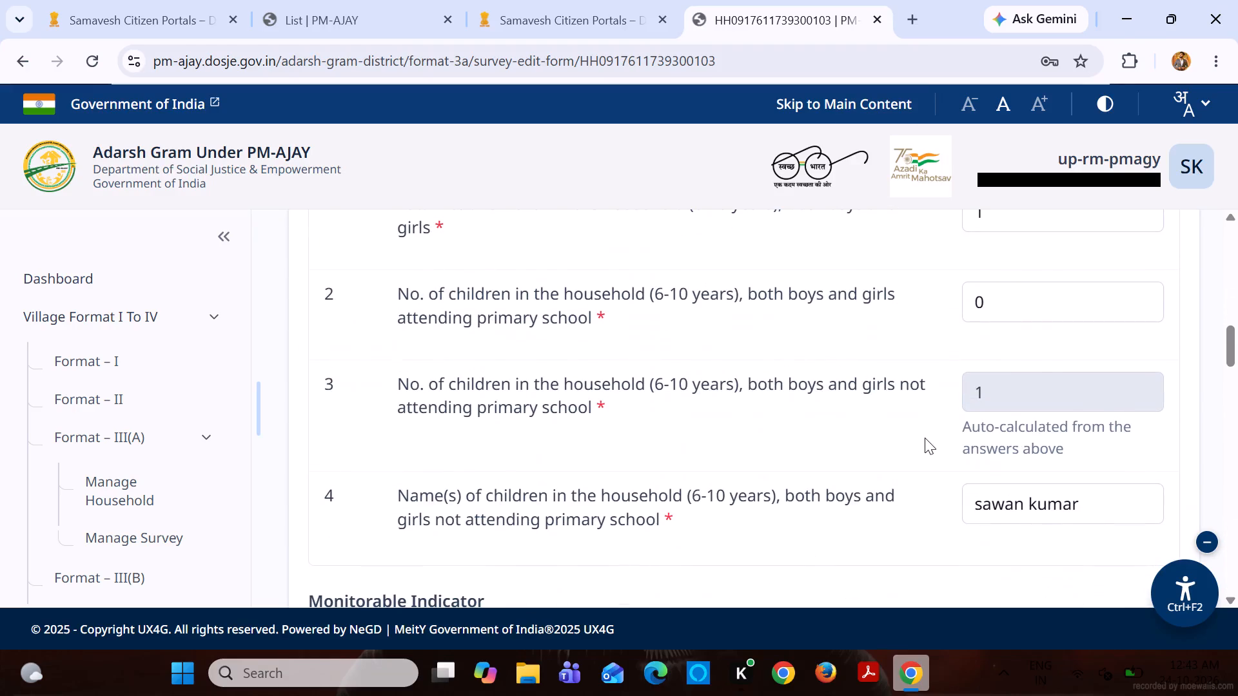
# Set house number 171's numbers of children attending primary (6-10 years), middle (11-13 years) and secondary school (14-15 years) to 1 each.
pyautogui.click(1034, 308)
pyautogui.press('BackSpace')
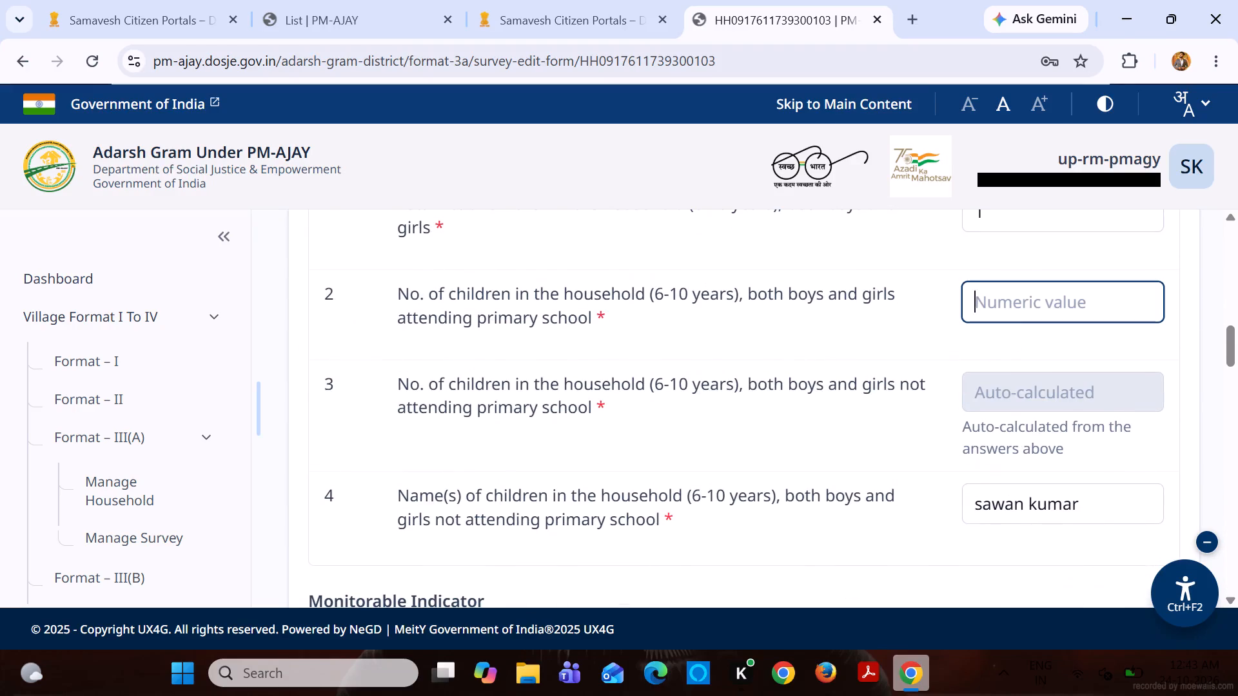
pyautogui.press('1')
pyautogui.scroll(-4, 1034, 308)
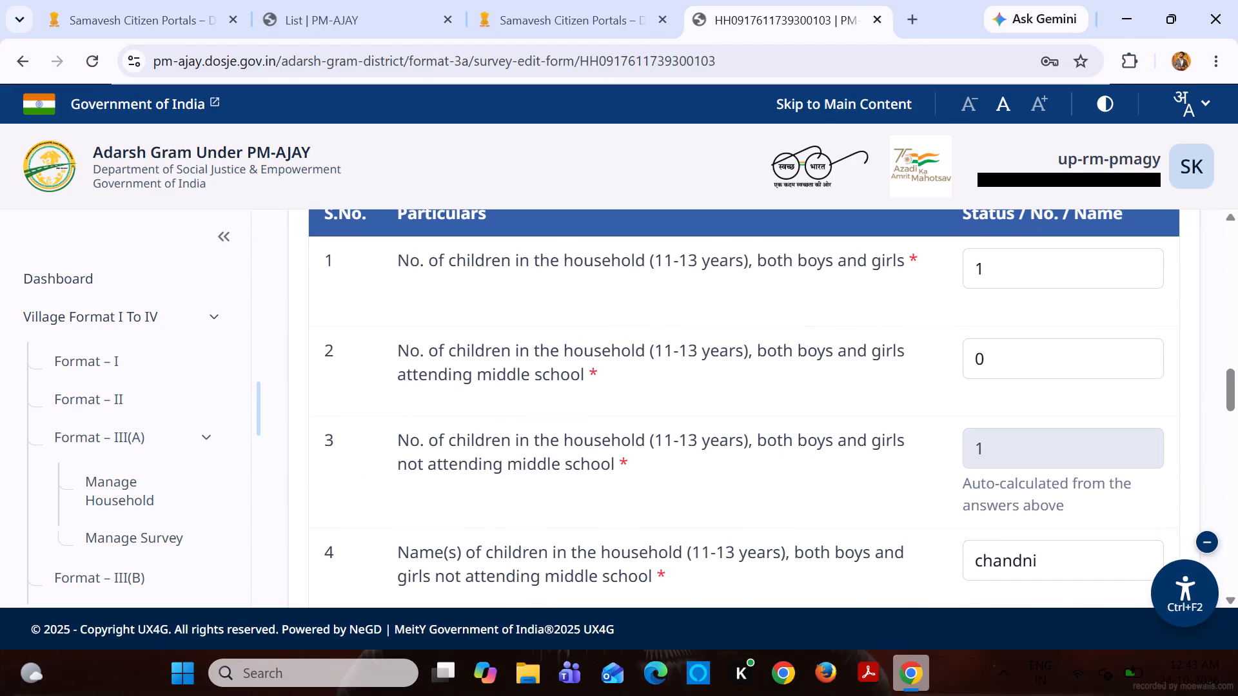
pyautogui.click(1016, 341)
pyautogui.press('BackSpace')
pyautogui.press('1')
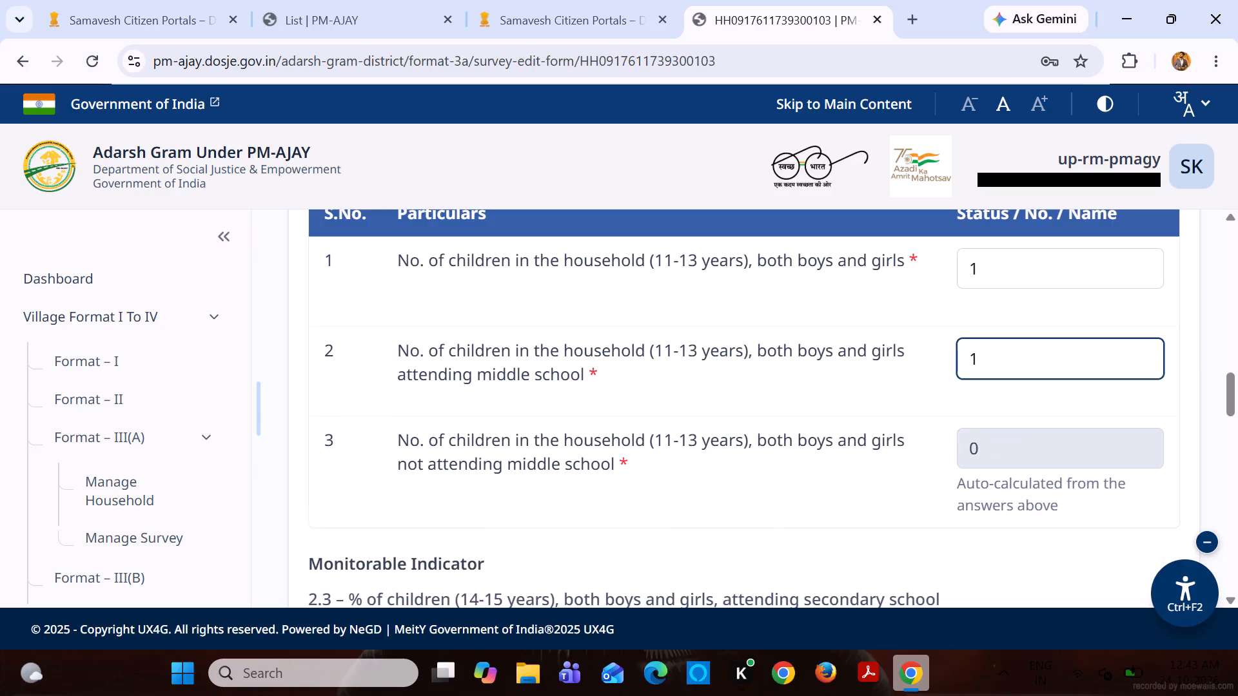
pyautogui.scroll(-6, 1016, 341)
pyautogui.click(1050, 326)
pyautogui.press('BackSpace')
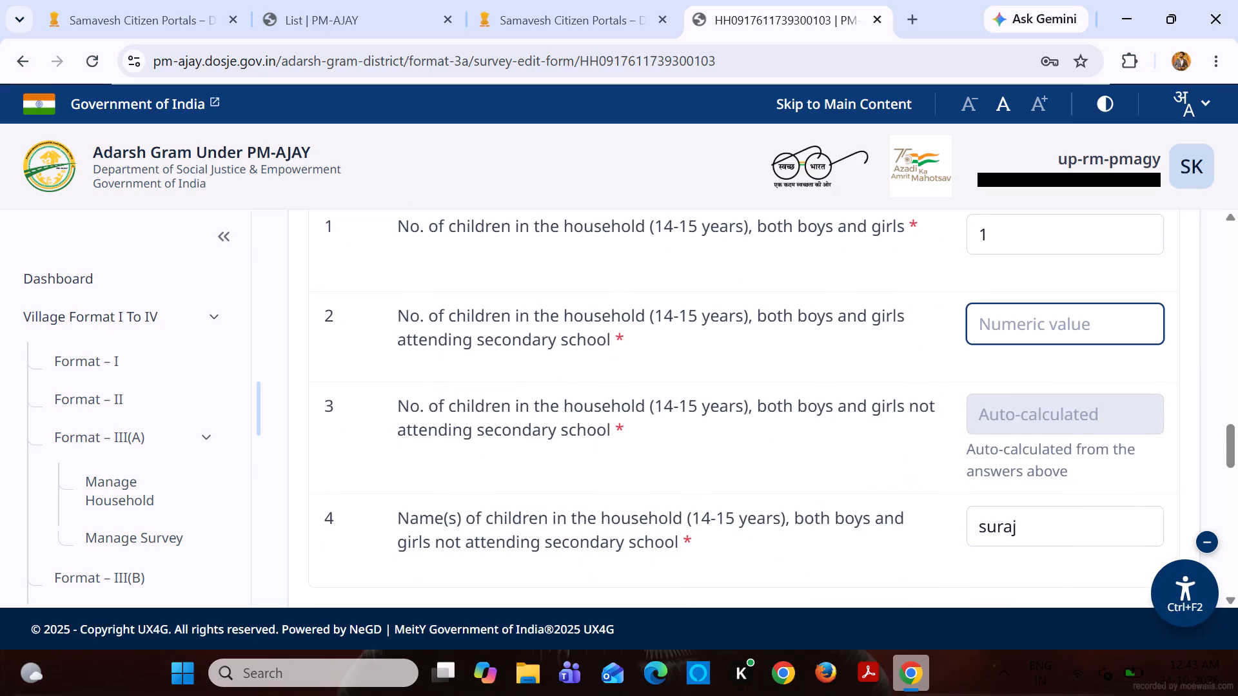
pyautogui.press('1')
# Save the Education answers of house number 171 and return to the household list.
pyautogui.scroll(-5, 1050, 326)
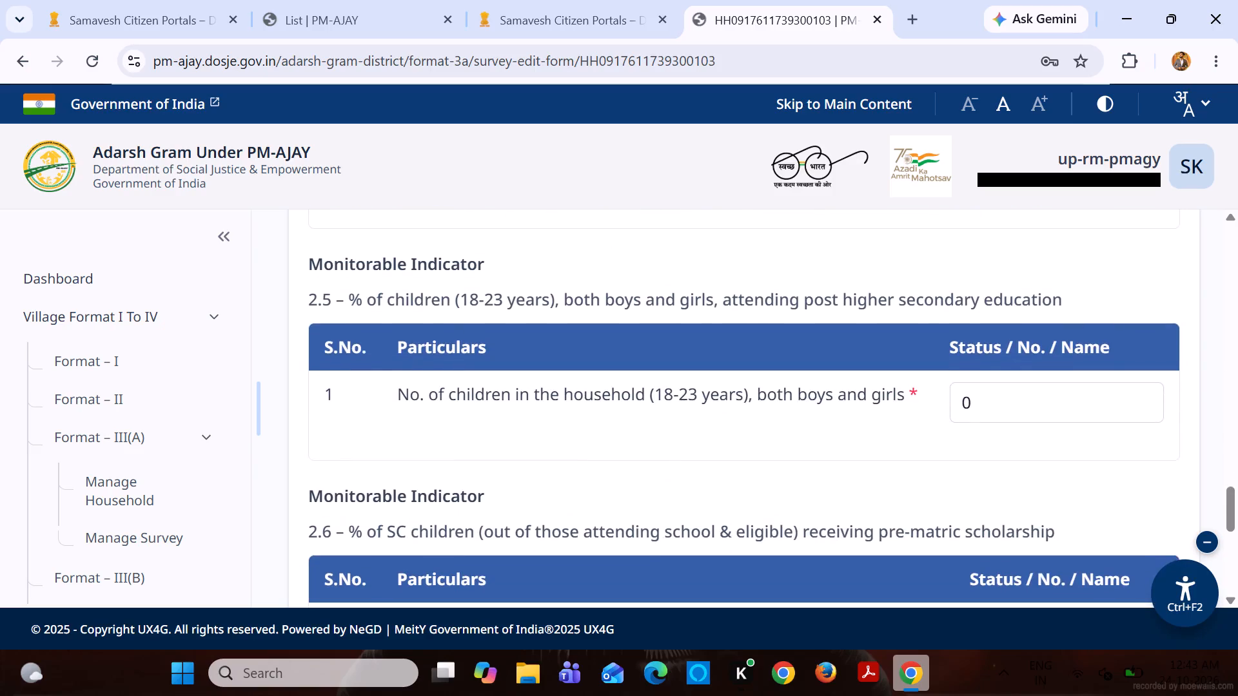
pyautogui.scroll(-8, 1102, 348)
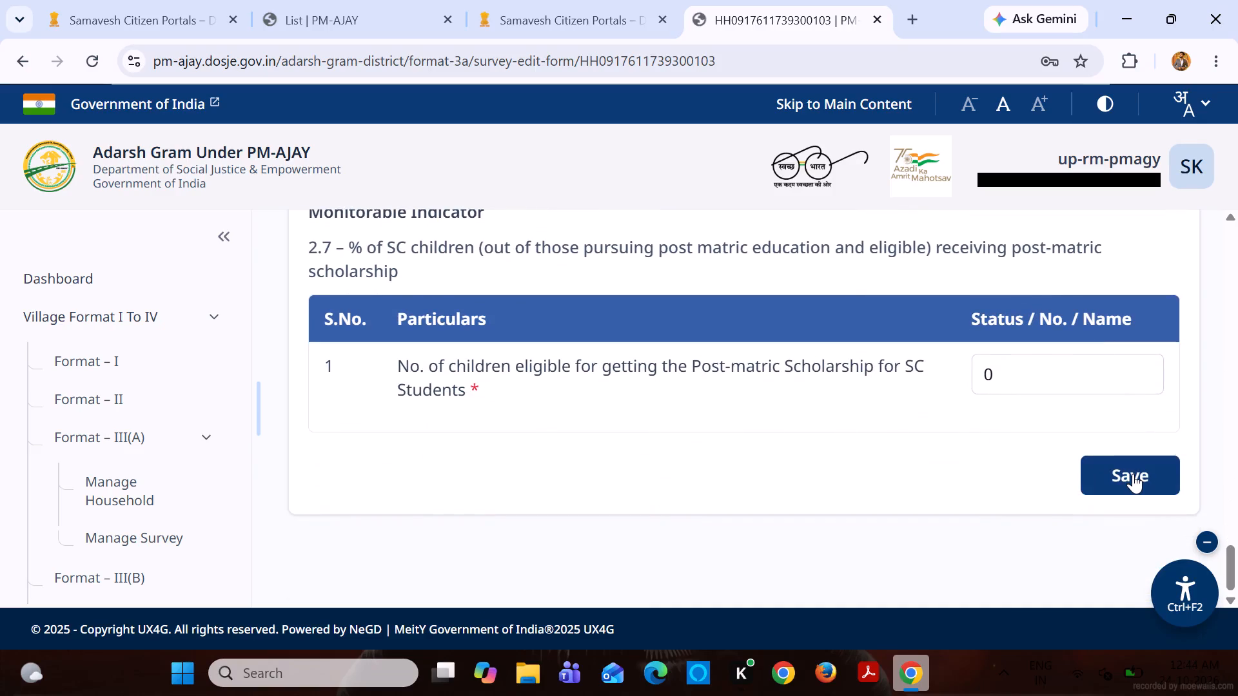
pyautogui.click(1133, 474)
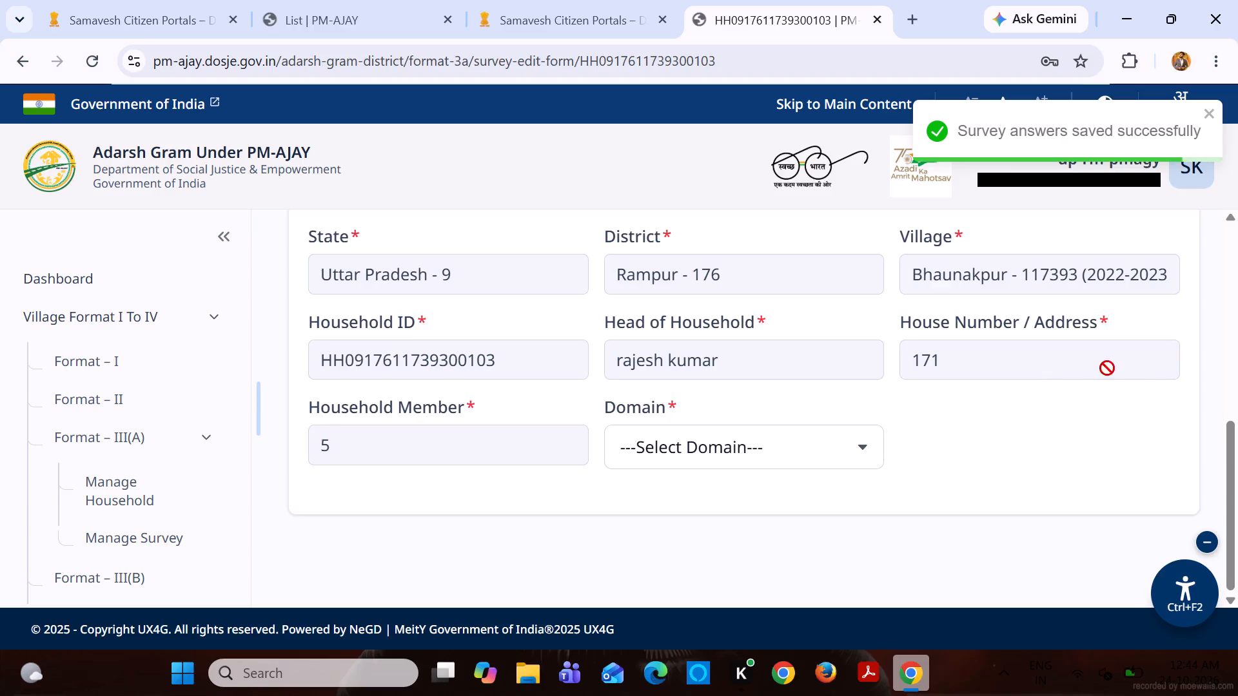
pyautogui.scroll(8, 1041, 376)
pyautogui.click(1144, 253)
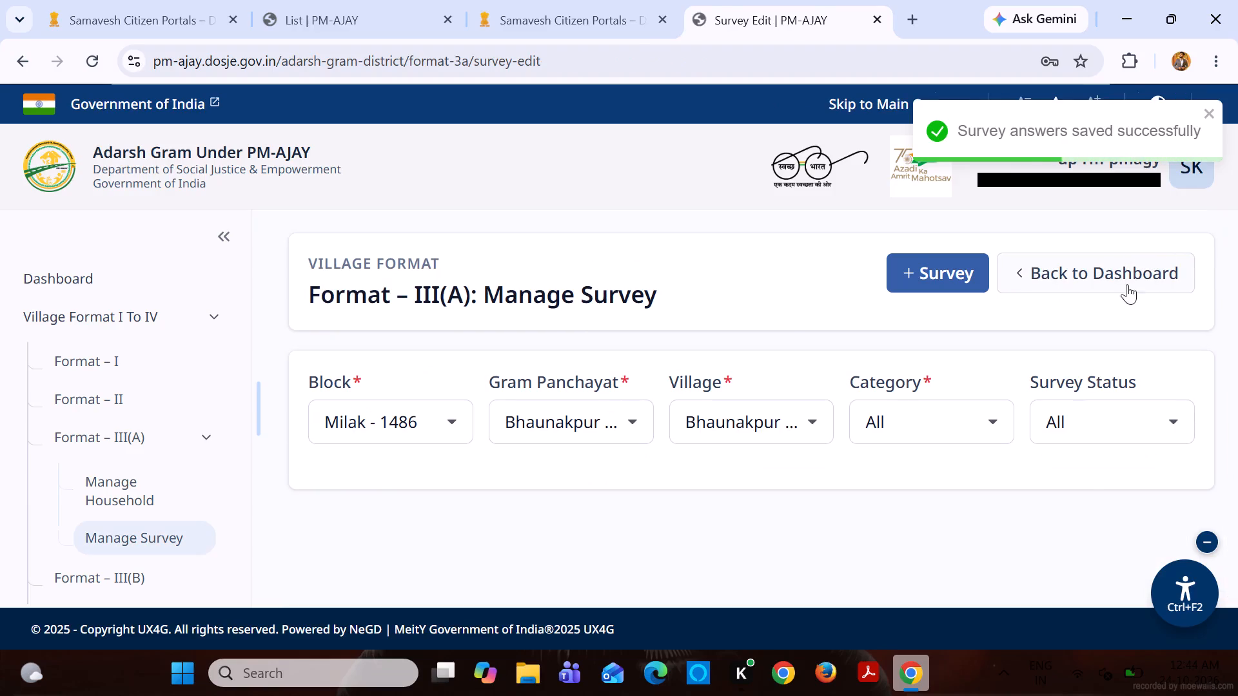
# Open the survey of house number 173 from page 2 of the household list and choose the domain 2 – Education.
pyautogui.scroll(-18, 1081, 479)
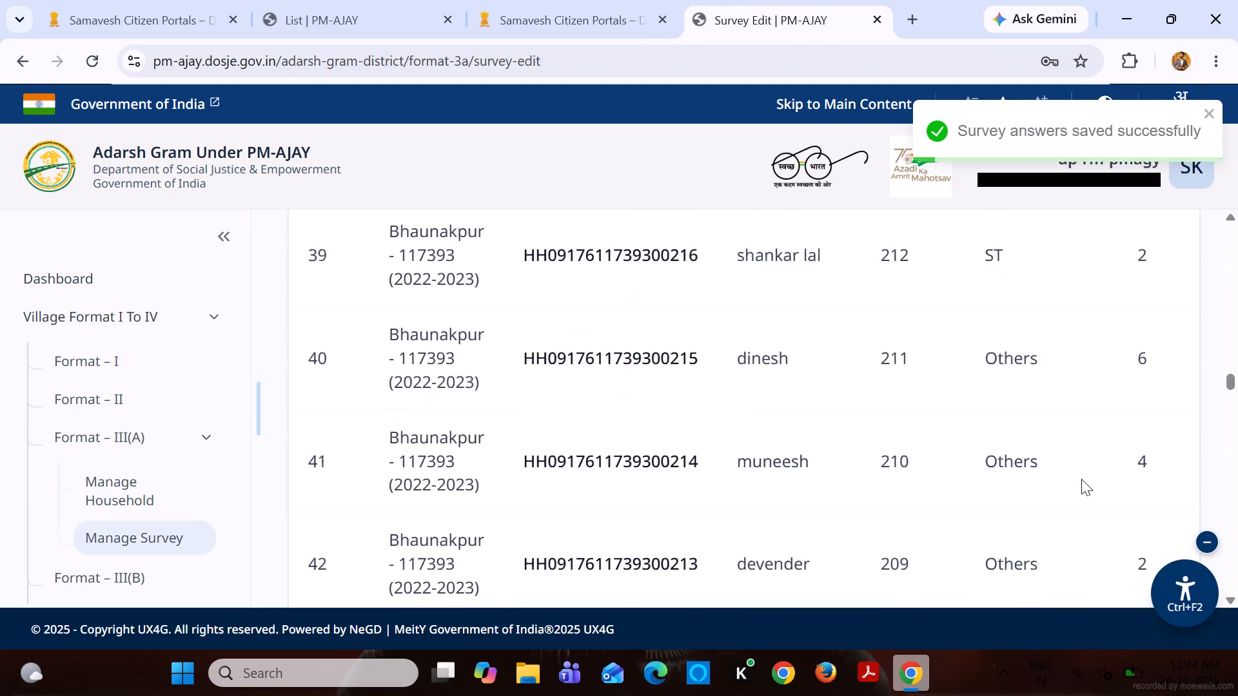
pyautogui.scroll(-11, 1081, 479)
pyautogui.click(919, 494)
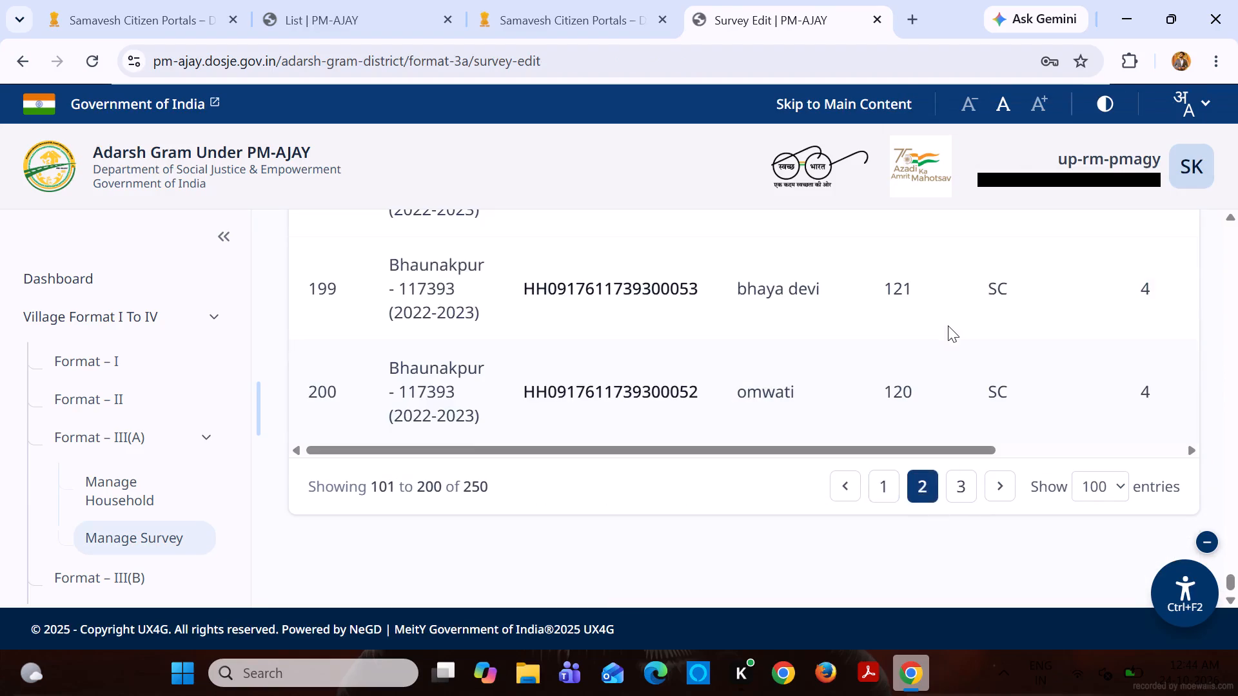
pyautogui.scroll(18, 948, 325)
pyautogui.scroll(4, 948, 325)
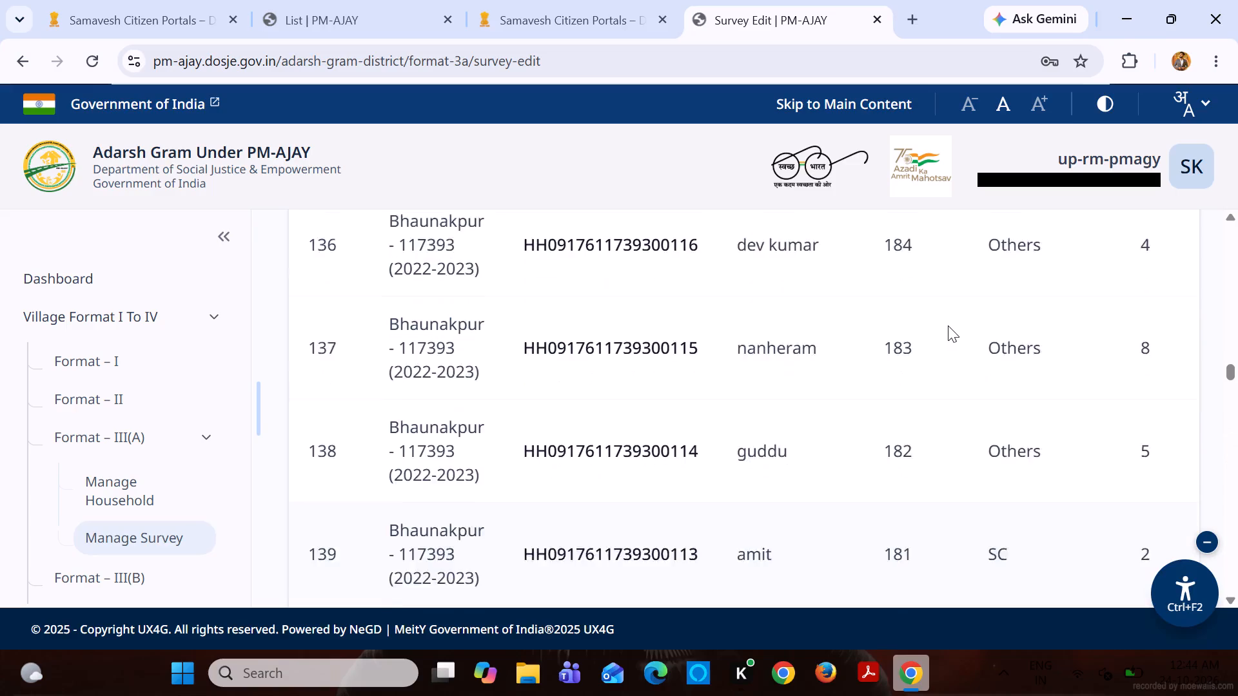
pyautogui.scroll(-7, 948, 325)
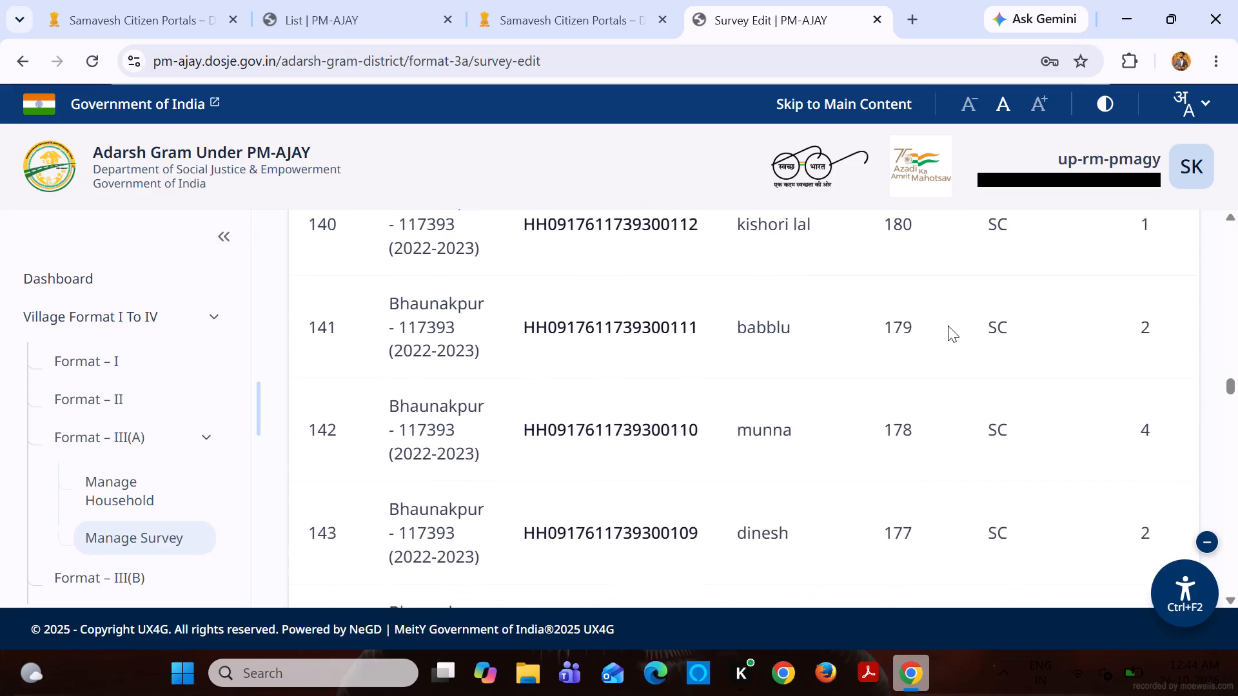
pyautogui.scroll(-6, 948, 325)
pyautogui.hscroll(-5, 948, 325)
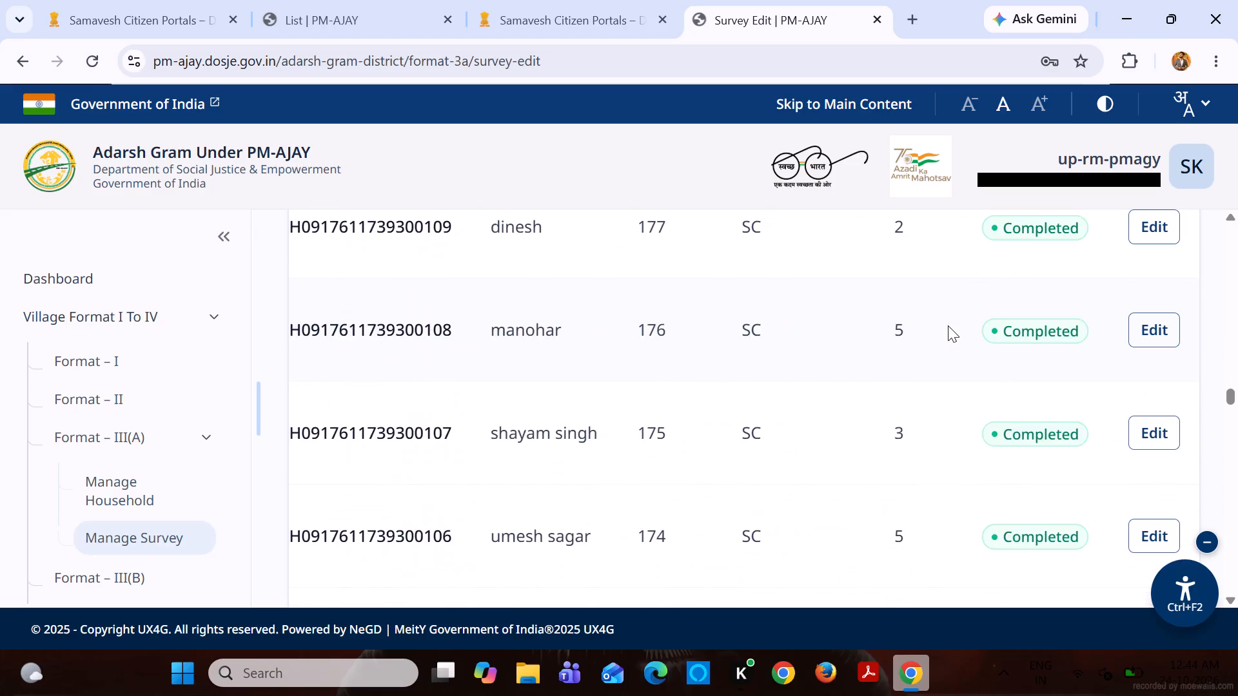
pyautogui.scroll(-3, 948, 325)
pyautogui.click(1162, 429)
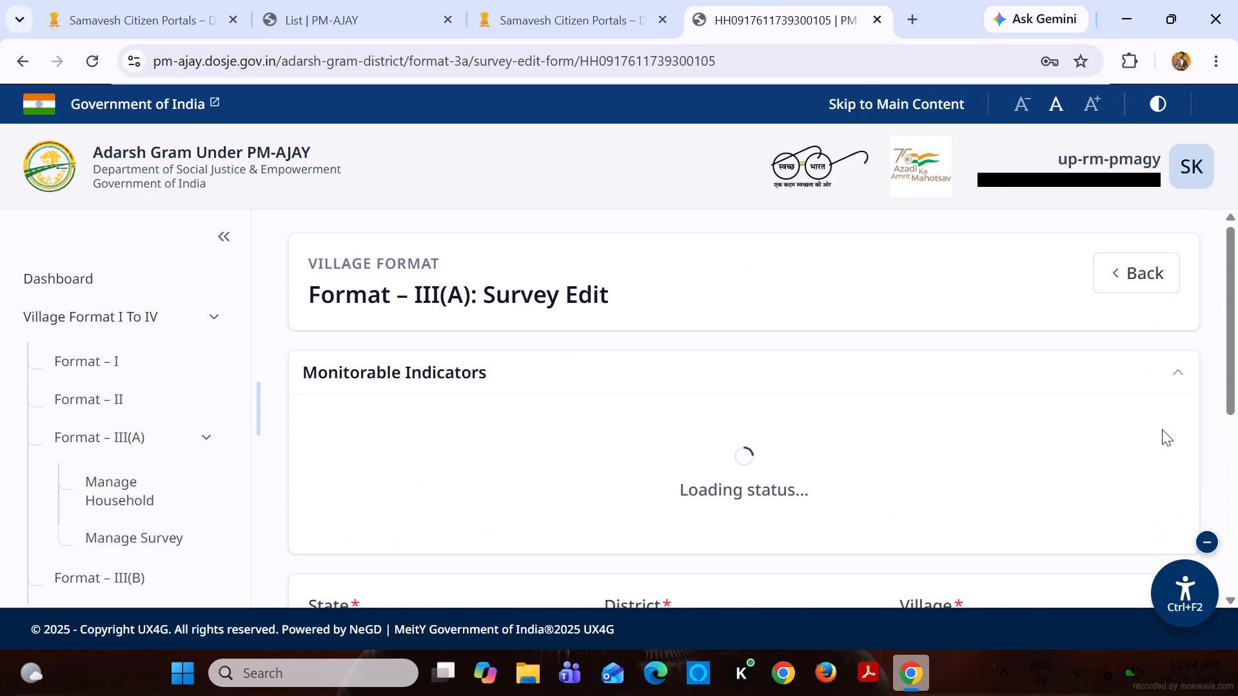
pyautogui.scroll(-10, 1041, 405)
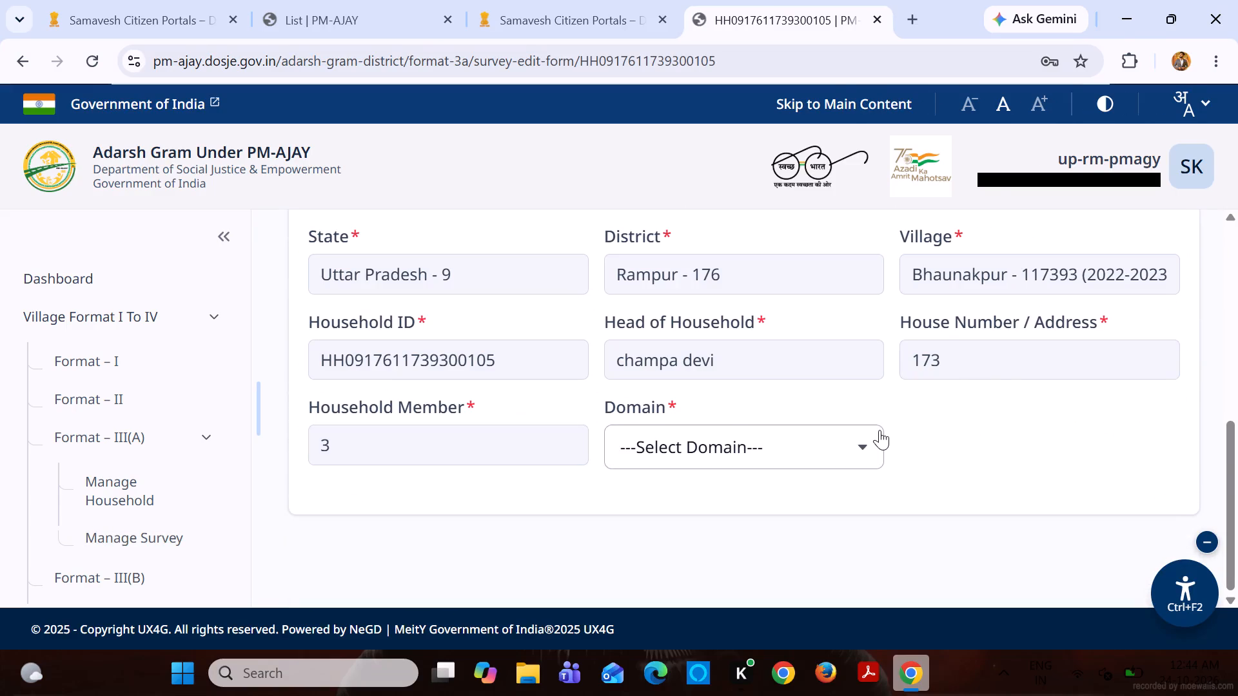
pyautogui.click(879, 430)
pyautogui.click(738, 237)
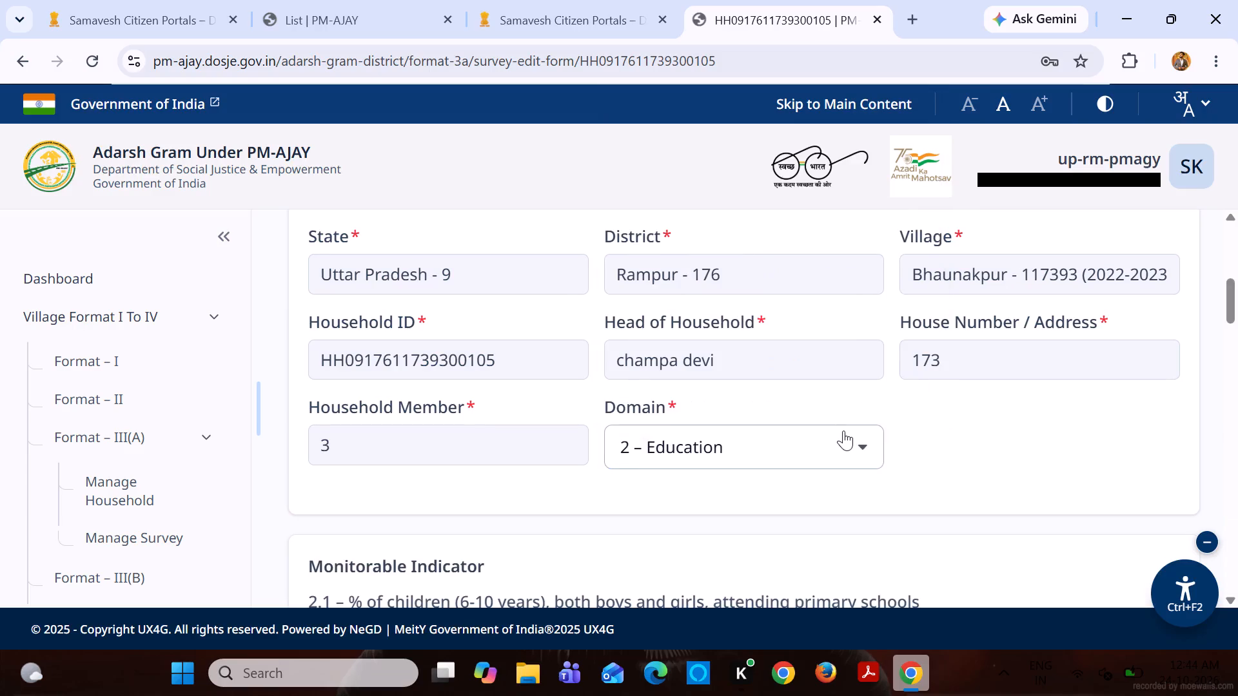
# Set house number 173's numbers of children attending middle school (11-13 years) and higher secondary school (16-17 years) to 1 each.
pyautogui.scroll(-5, 843, 430)
pyautogui.click(1014, 512)
pyautogui.press('BackSpace')
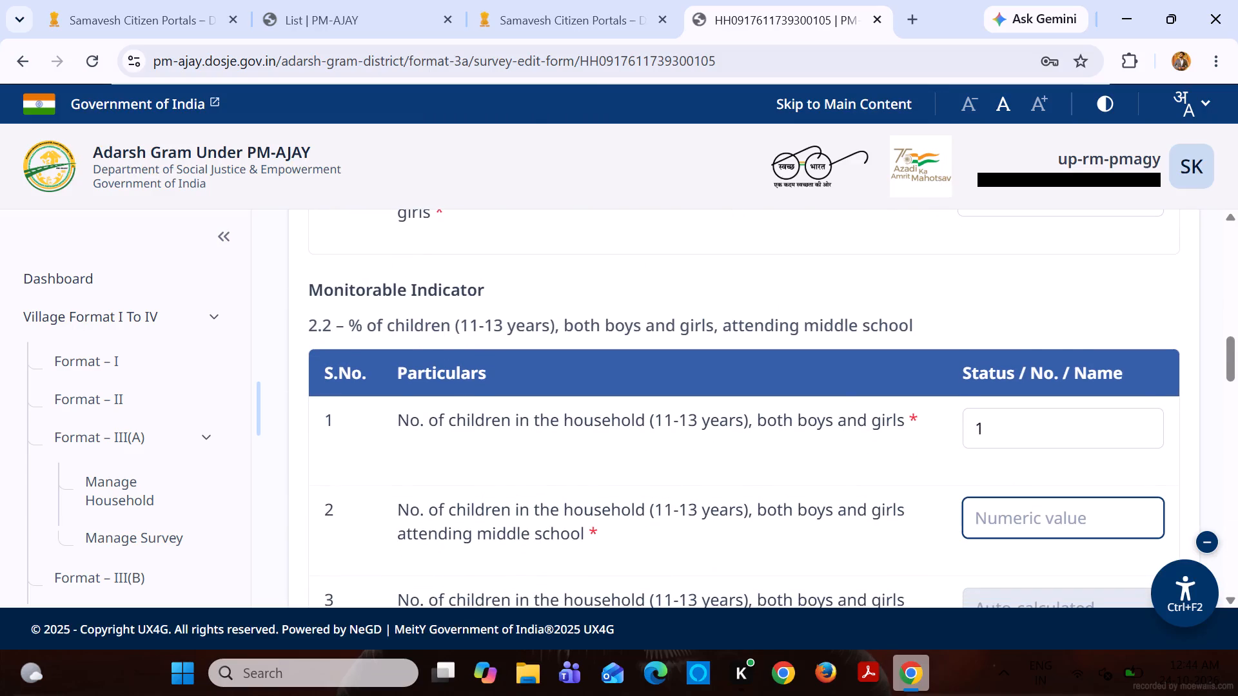
pyautogui.press('1')
pyautogui.scroll(-6, 1014, 512)
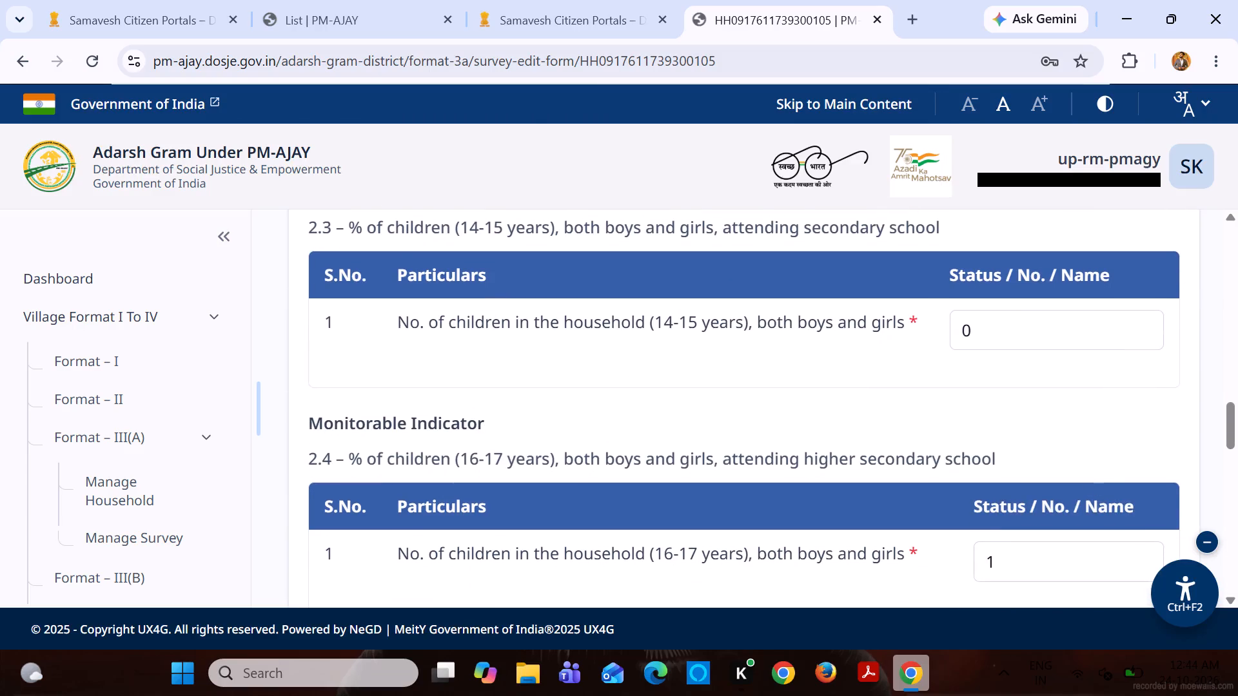
pyautogui.scroll(-2, 1090, 498)
pyautogui.click(1069, 445)
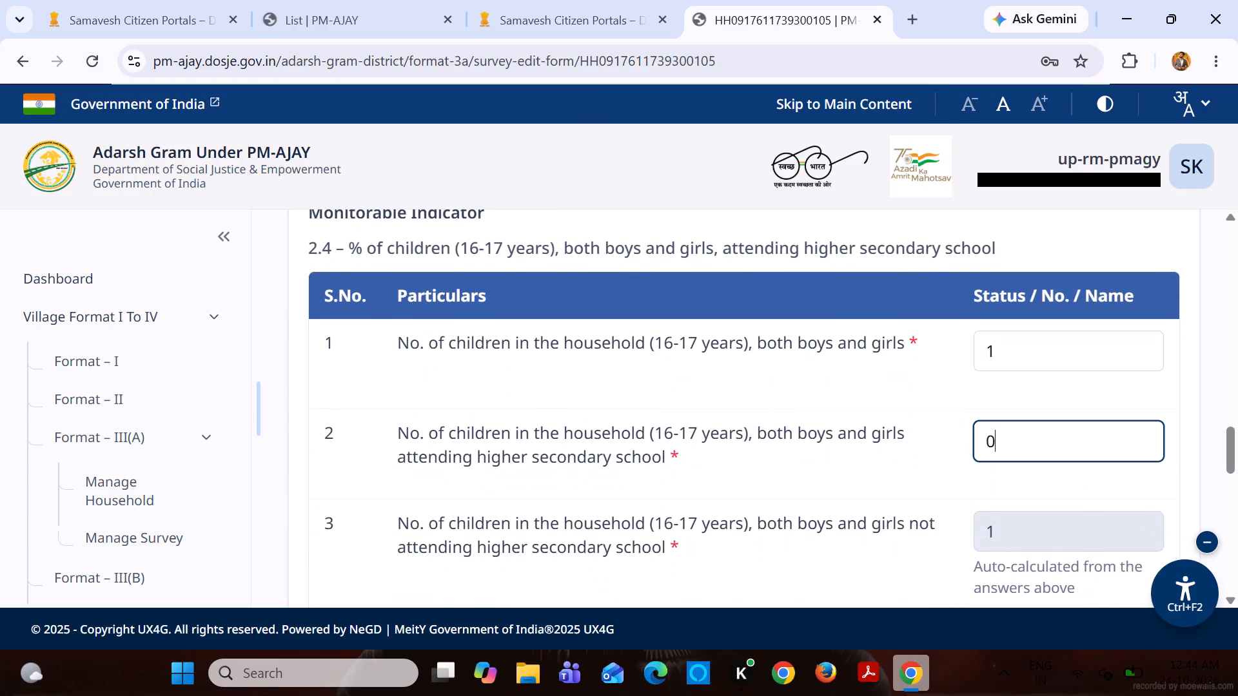
pyautogui.press('BackSpace')
pyautogui.press('1')
# Save the Education answers of house number 173 and return to the household list.
pyautogui.scroll(-6, 1069, 445)
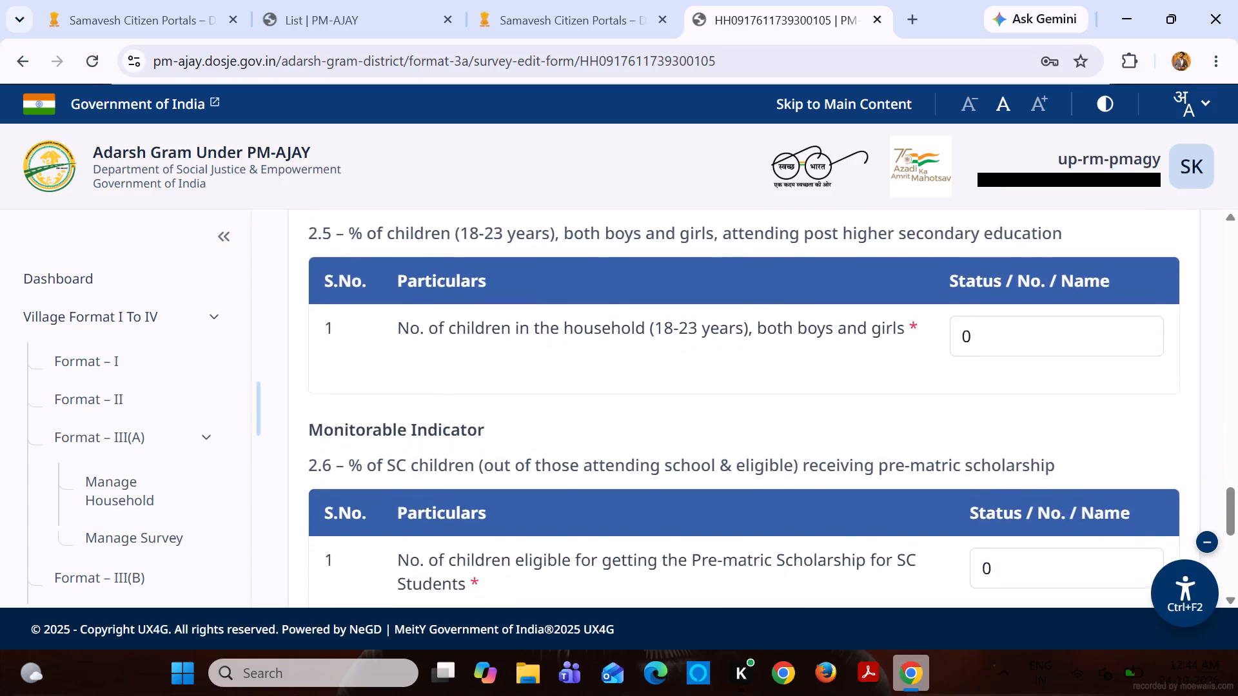
pyautogui.scroll(-5, 1069, 445)
pyautogui.click(1148, 487)
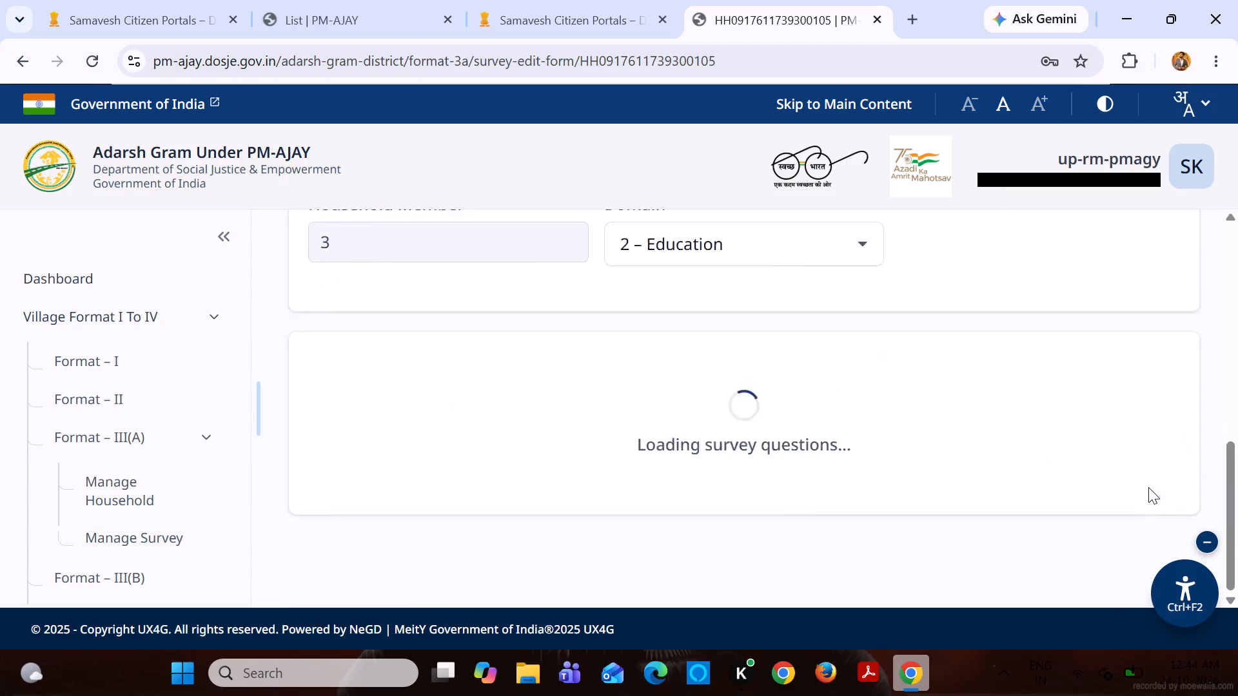
pyautogui.scroll(8, 1043, 390)
pyautogui.click(1130, 273)
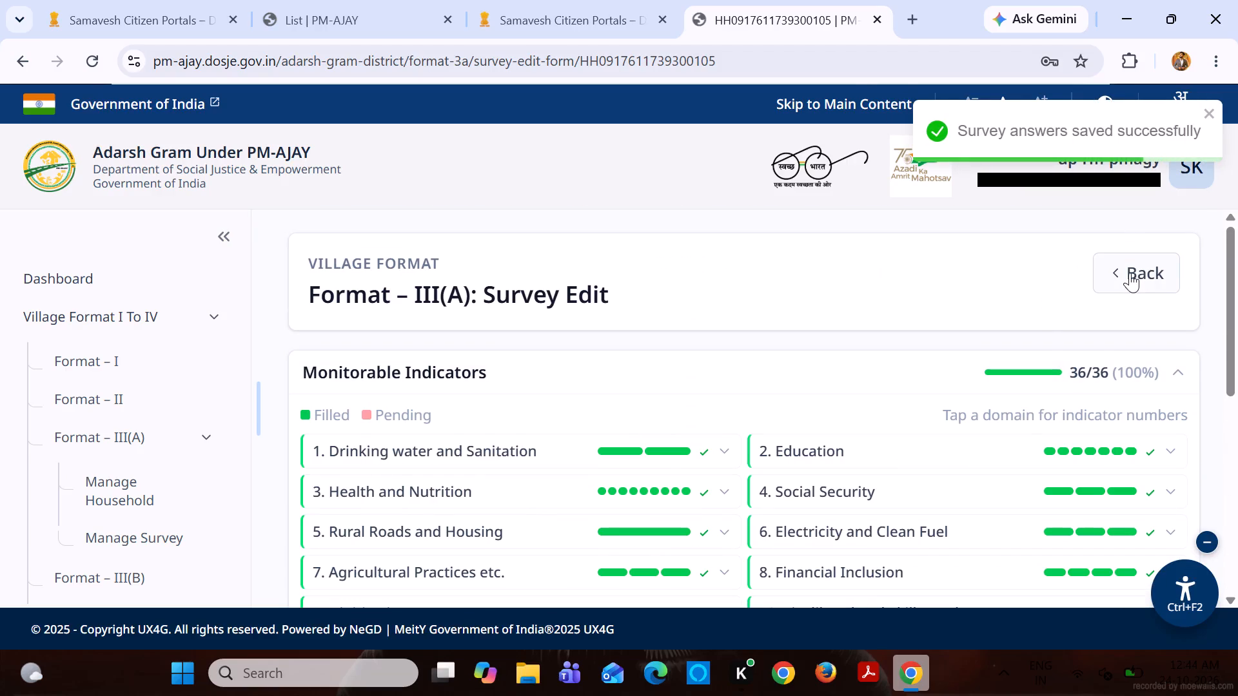
# Open the survey of house number 174 from page 2 of the household list and choose the domain 2 – Education.
pyautogui.scroll(-7, 1032, 399)
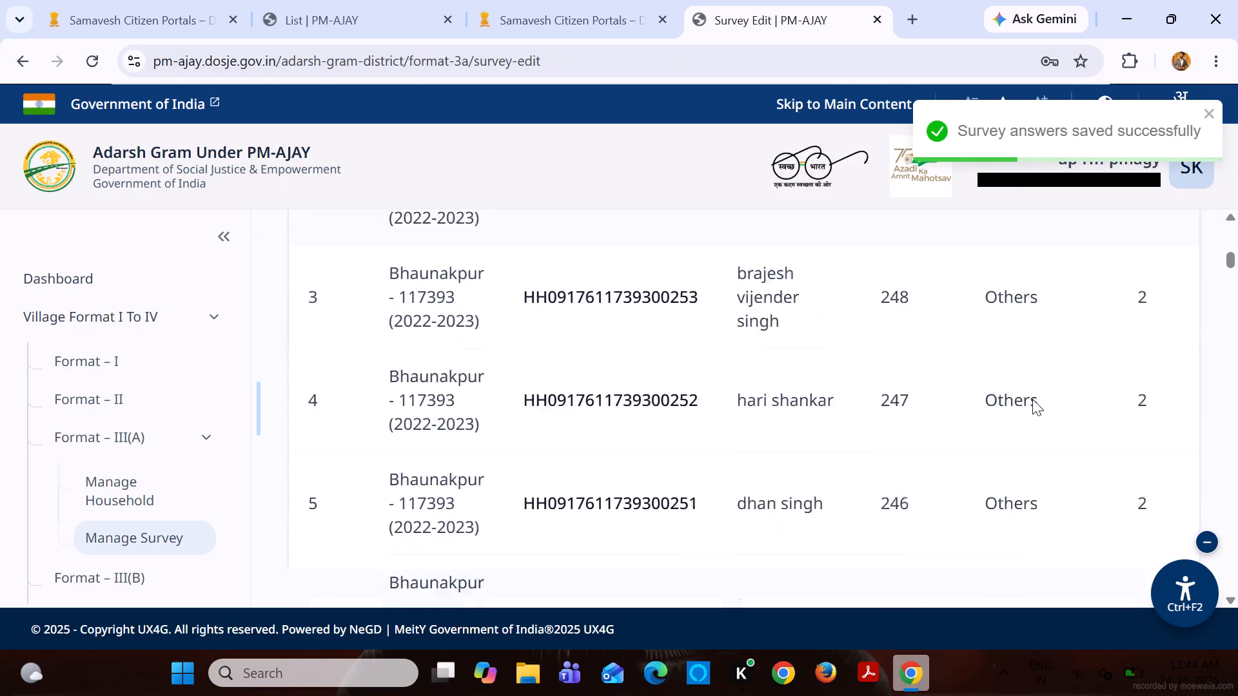
pyautogui.scroll(-15, 1032, 399)
pyautogui.scroll(-12, 1032, 399)
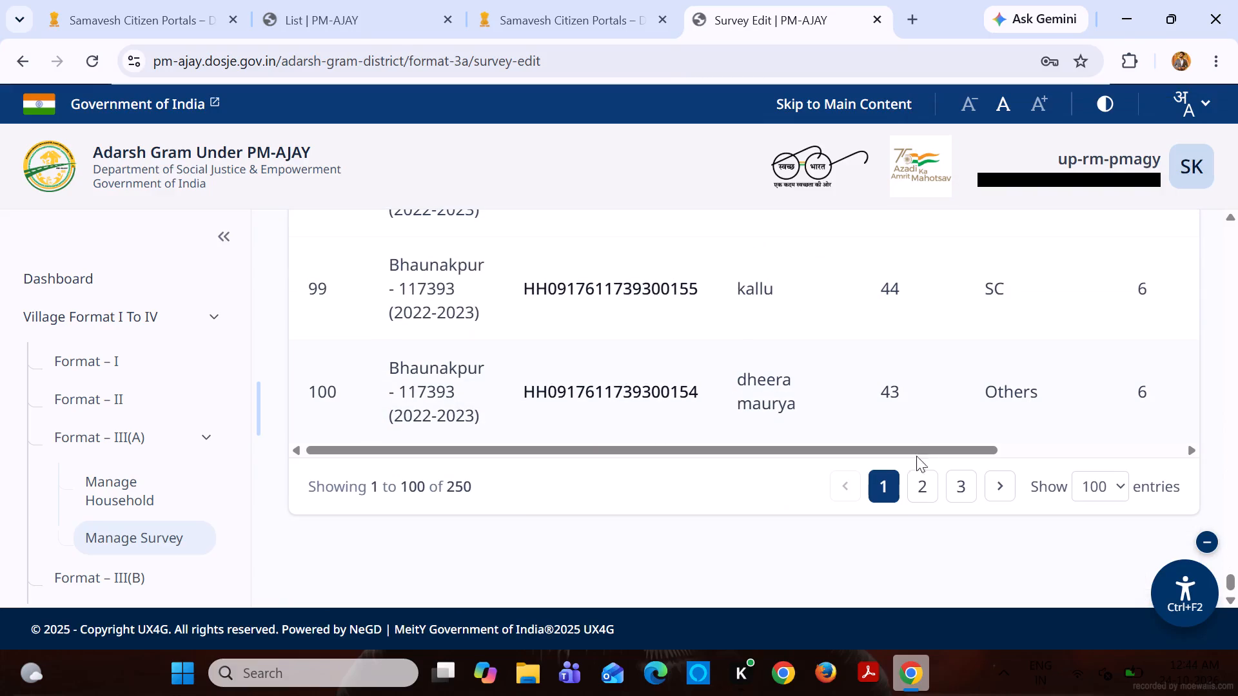
pyautogui.click(916, 485)
pyautogui.scroll(7, 925, 397)
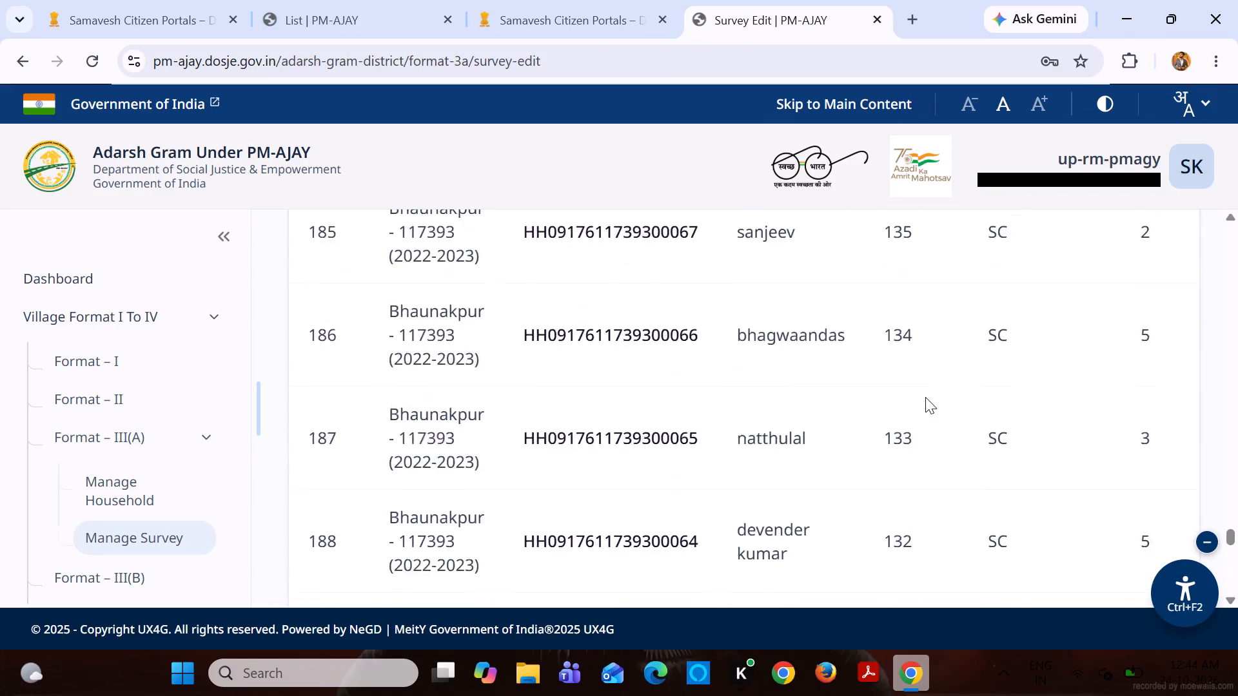
pyautogui.scroll(12, 925, 397)
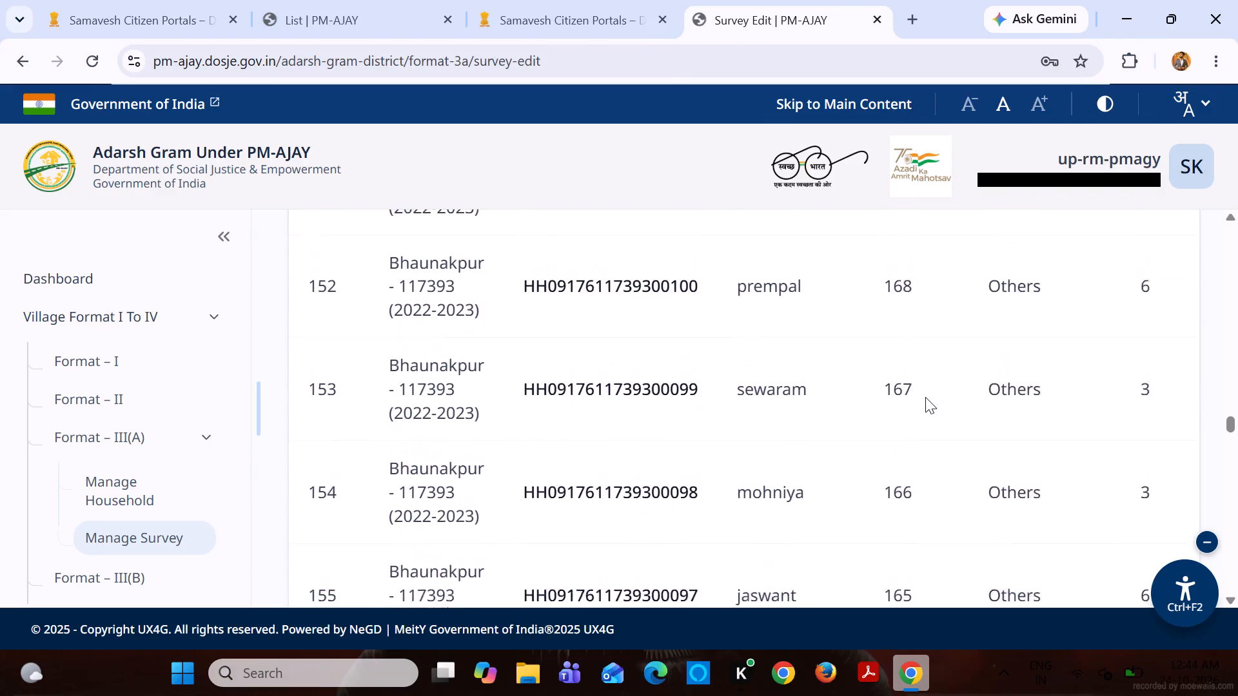
pyautogui.scroll(7, 925, 397)
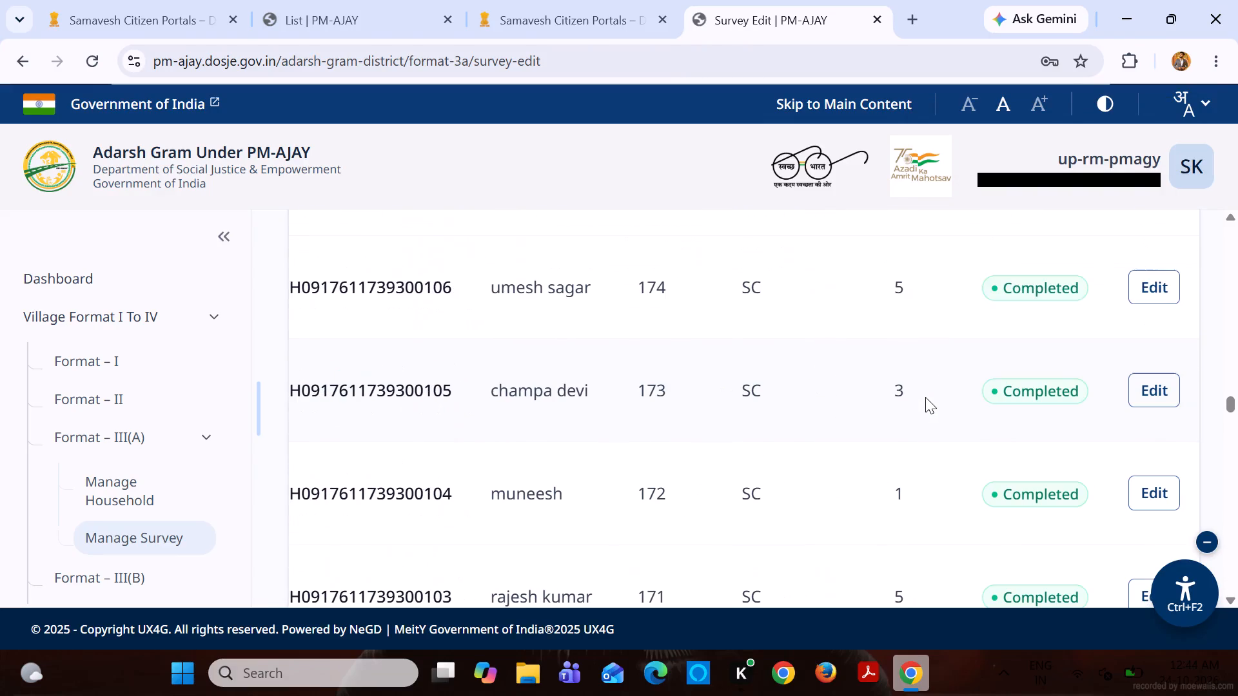
pyautogui.click(1172, 289)
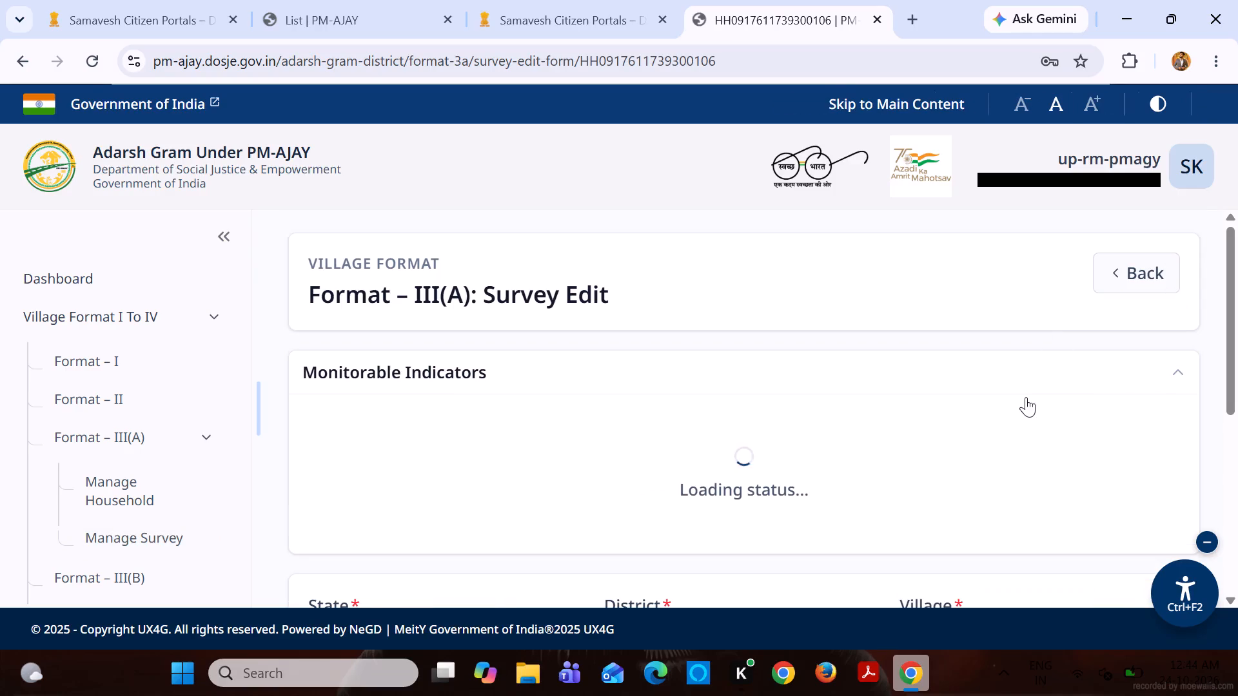
pyautogui.scroll(-8, 1026, 397)
pyautogui.click(833, 449)
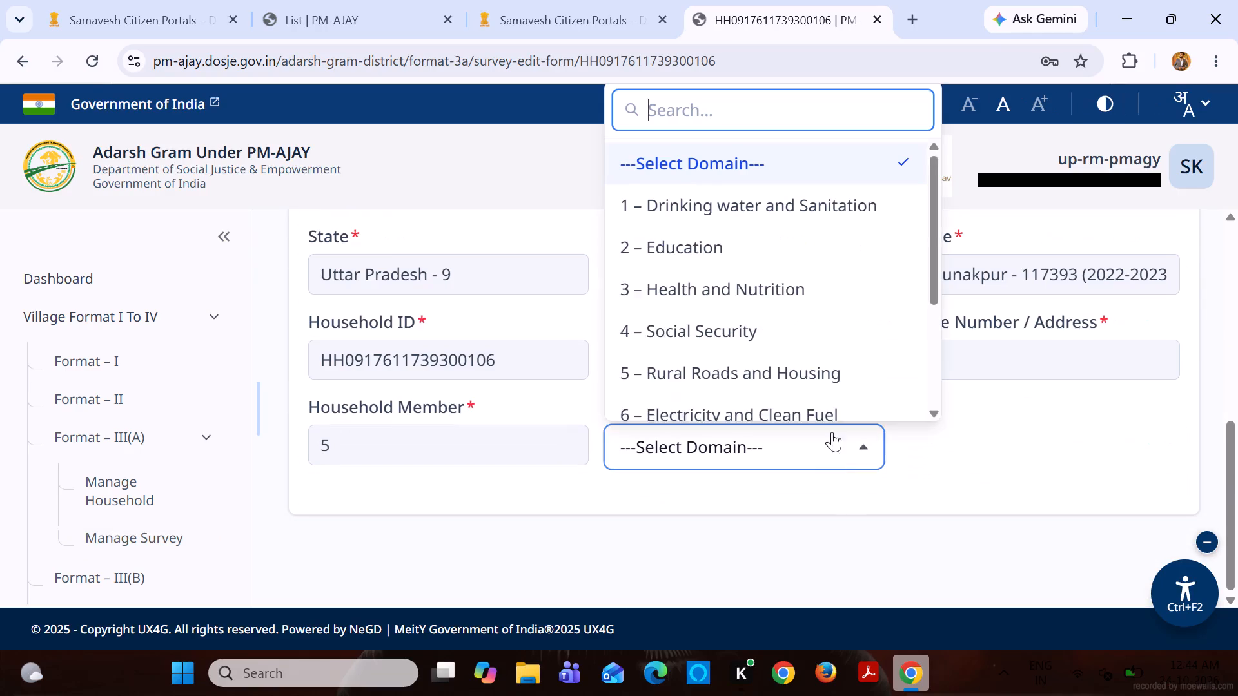
pyautogui.click(776, 242)
pyautogui.scroll(-3, 905, 435)
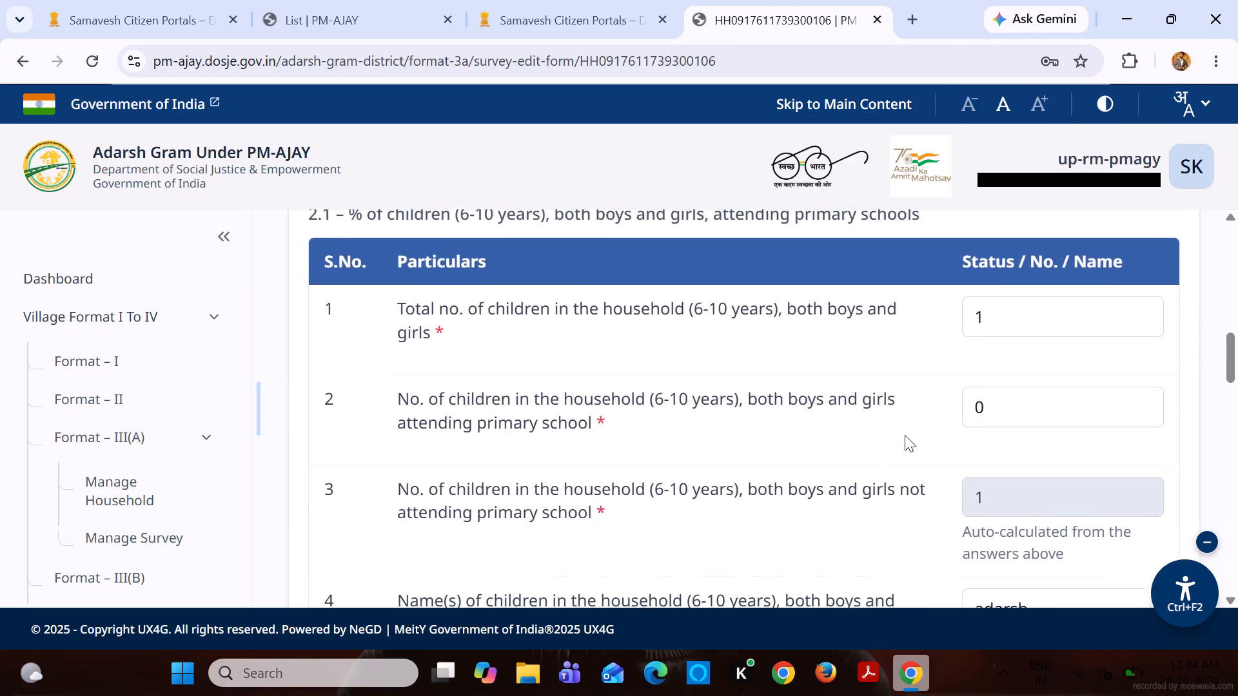
pyautogui.scroll(-1, 905, 435)
pyautogui.click(1025, 410)
pyautogui.press('BackSpace')
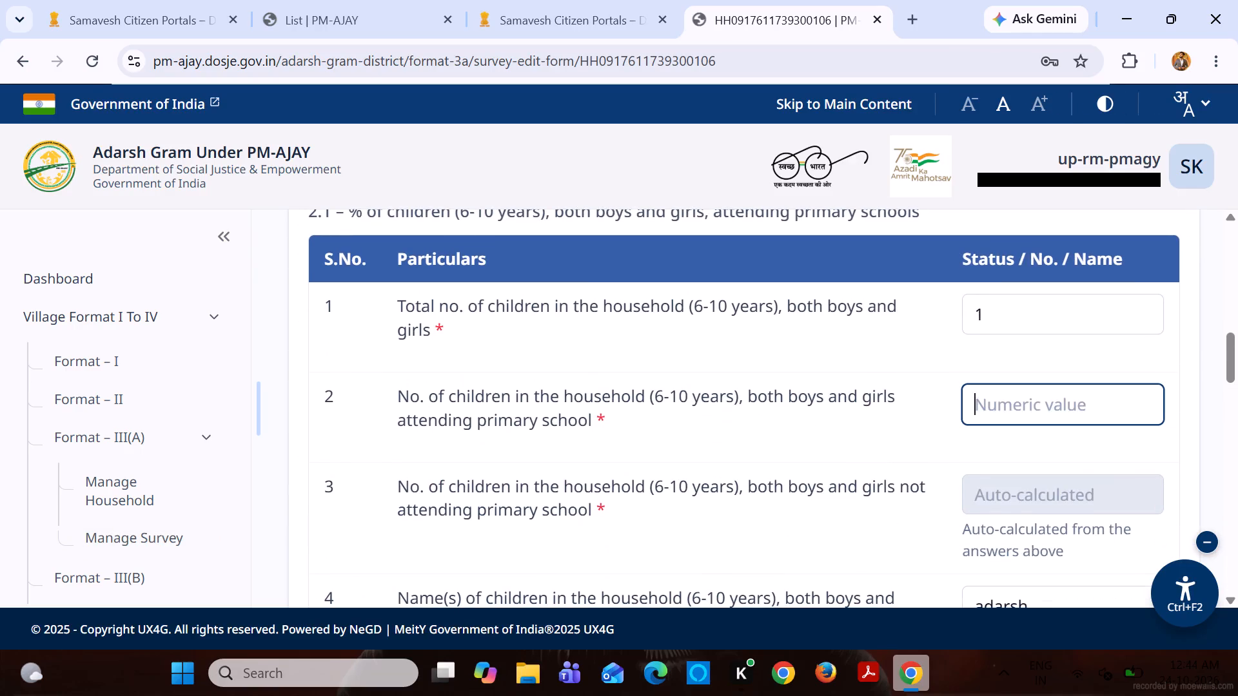
pyautogui.press('1')
# Save the Education answers of house number 174 and return to the household list.
pyautogui.scroll(-5, 1025, 410)
pyautogui.scroll(-2, 1093, 417)
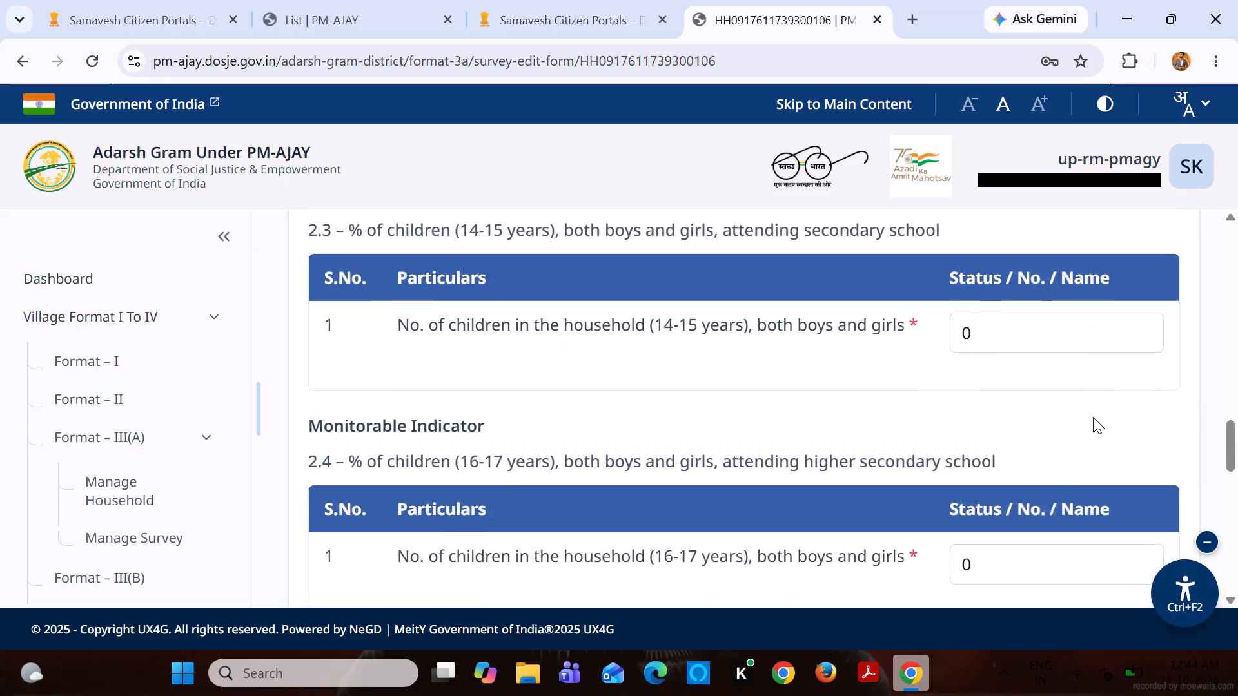
pyautogui.scroll(-11, 1093, 417)
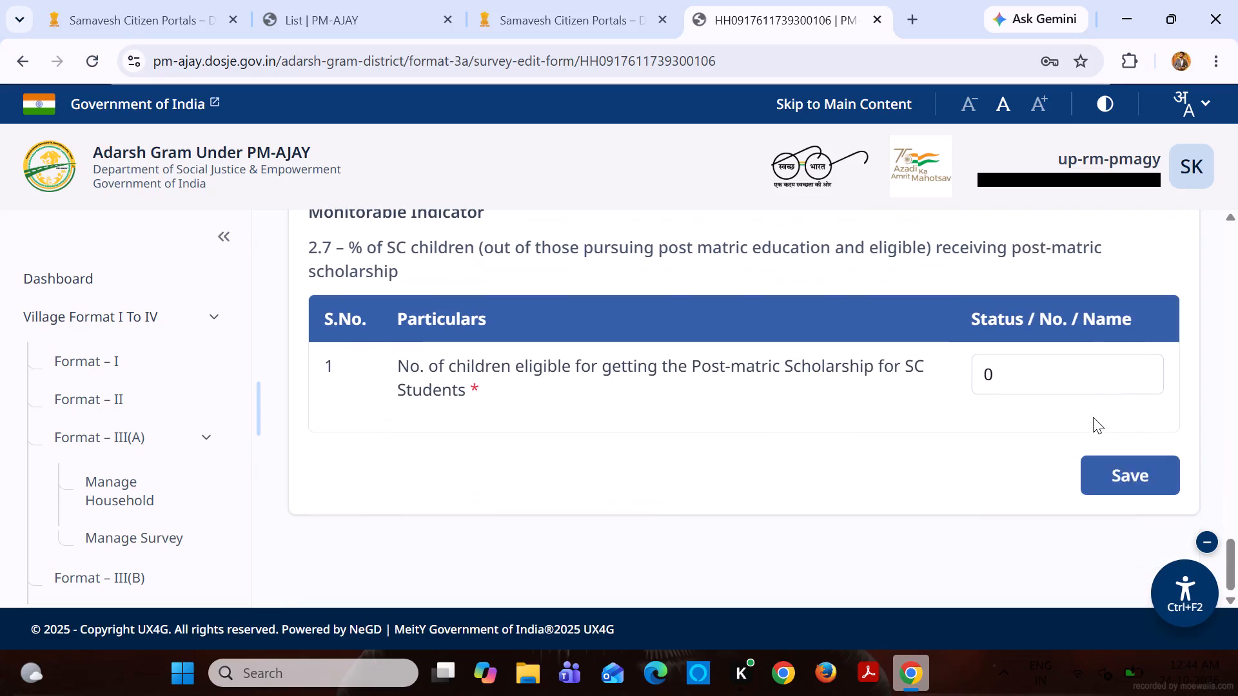
pyautogui.click(1126, 497)
pyautogui.click(1143, 472)
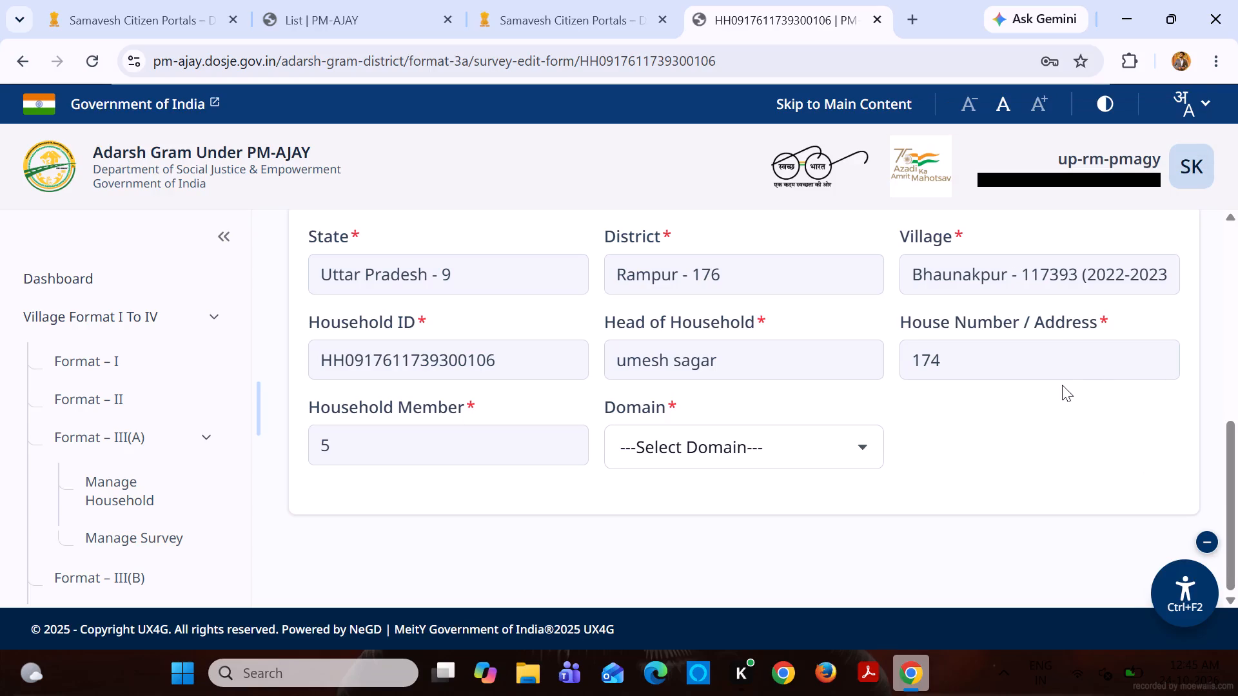
pyautogui.scroll(7, 1062, 385)
pyautogui.click(1143, 256)
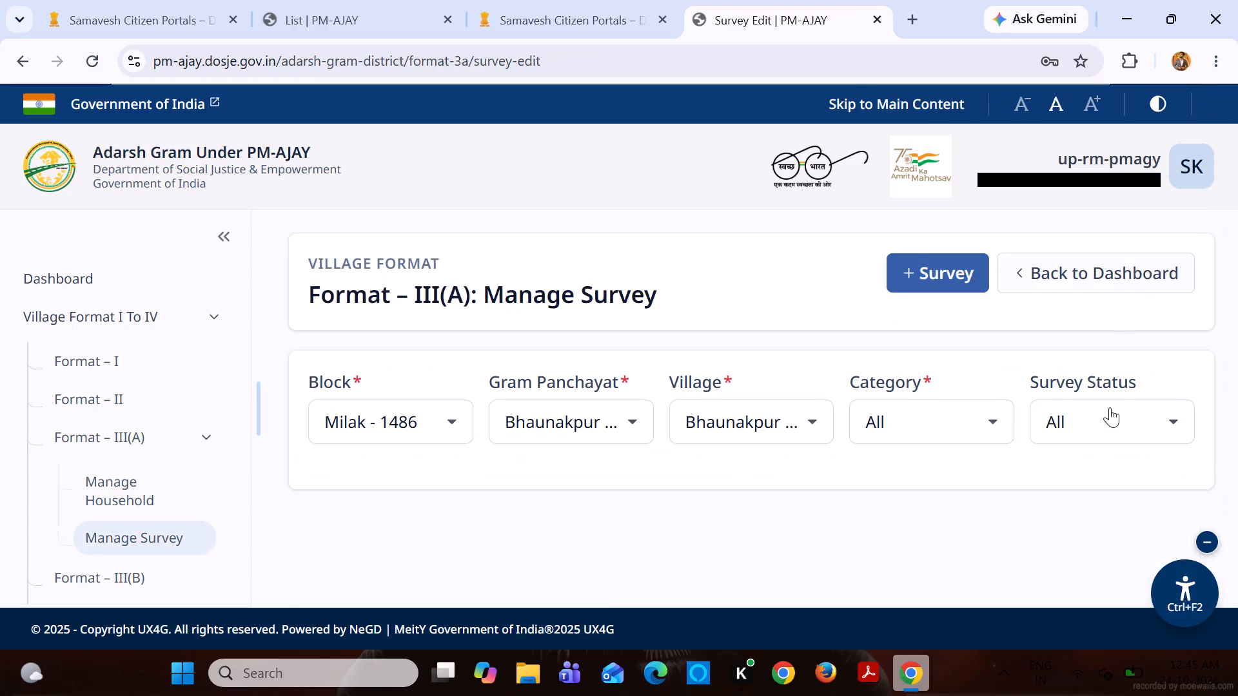
# Open the survey of house number 175 from page 2 of the household list and choose the domain 2 – Education.
pyautogui.scroll(-8, 1110, 407)
pyautogui.scroll(-18, 1110, 407)
pyautogui.scroll(-20, 1110, 407)
pyautogui.scroll(-1, 1110, 407)
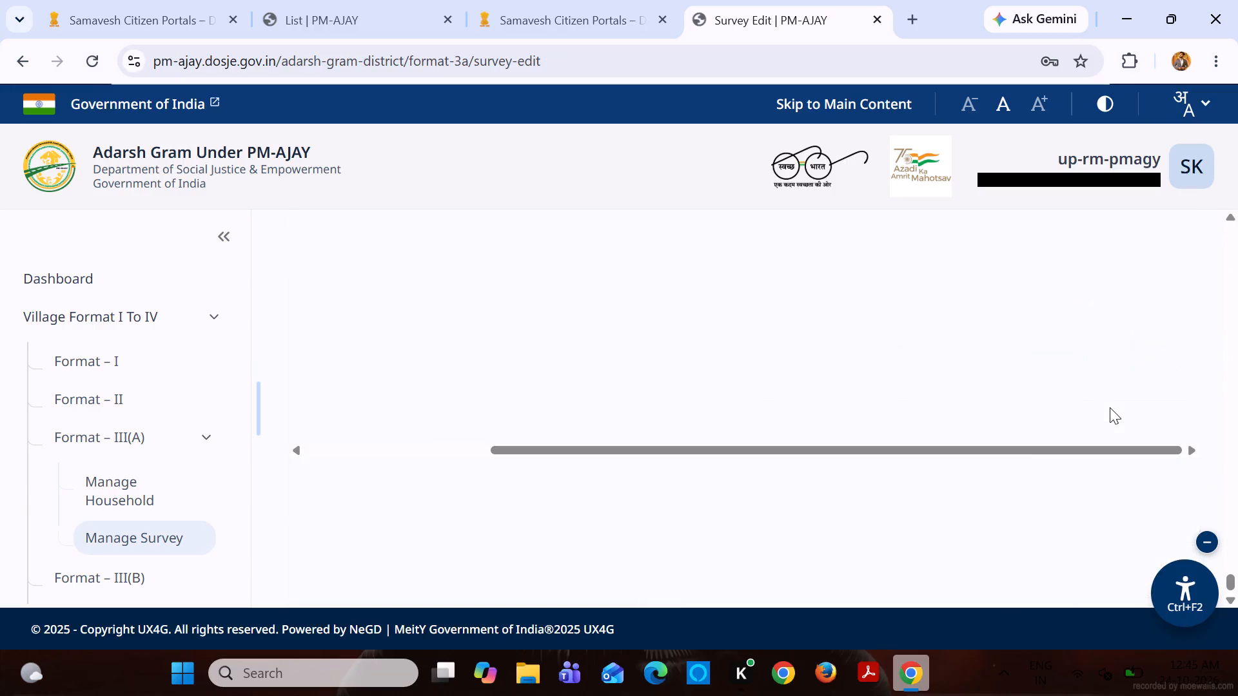
pyautogui.click(928, 485)
pyautogui.scroll(6, 1058, 322)
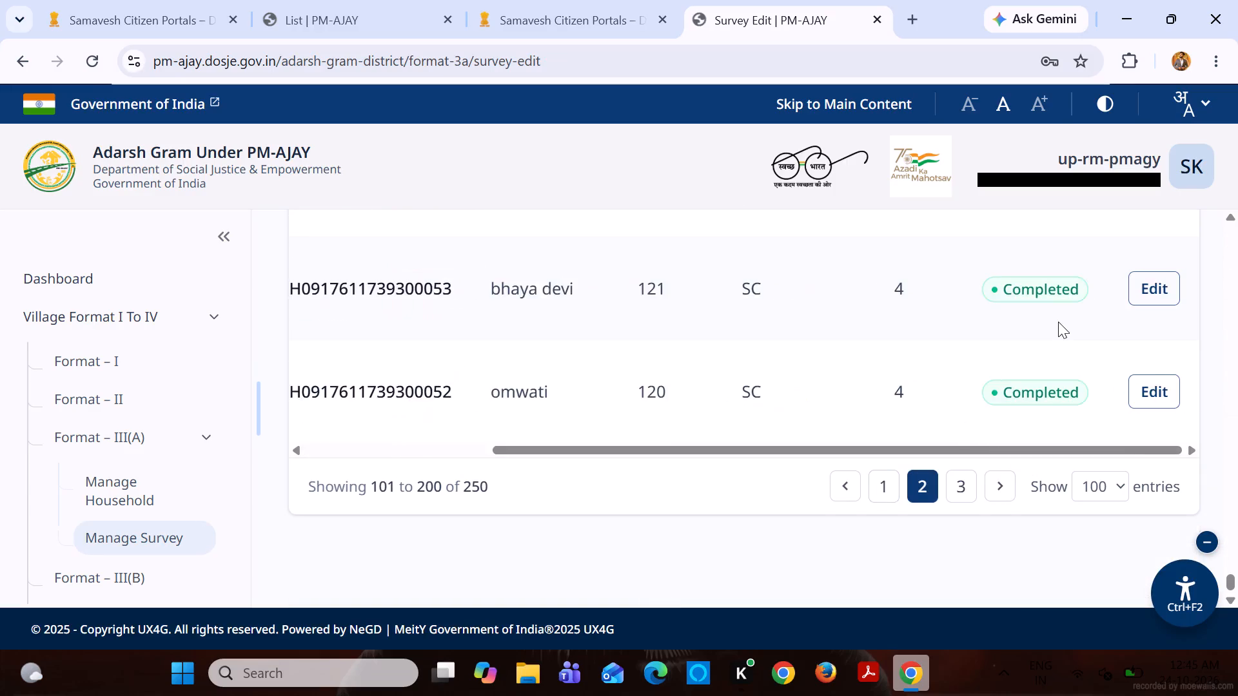
pyautogui.scroll(2, 1058, 322)
pyautogui.hscroll(-5, 1058, 322)
pyautogui.scroll(9, 1058, 322)
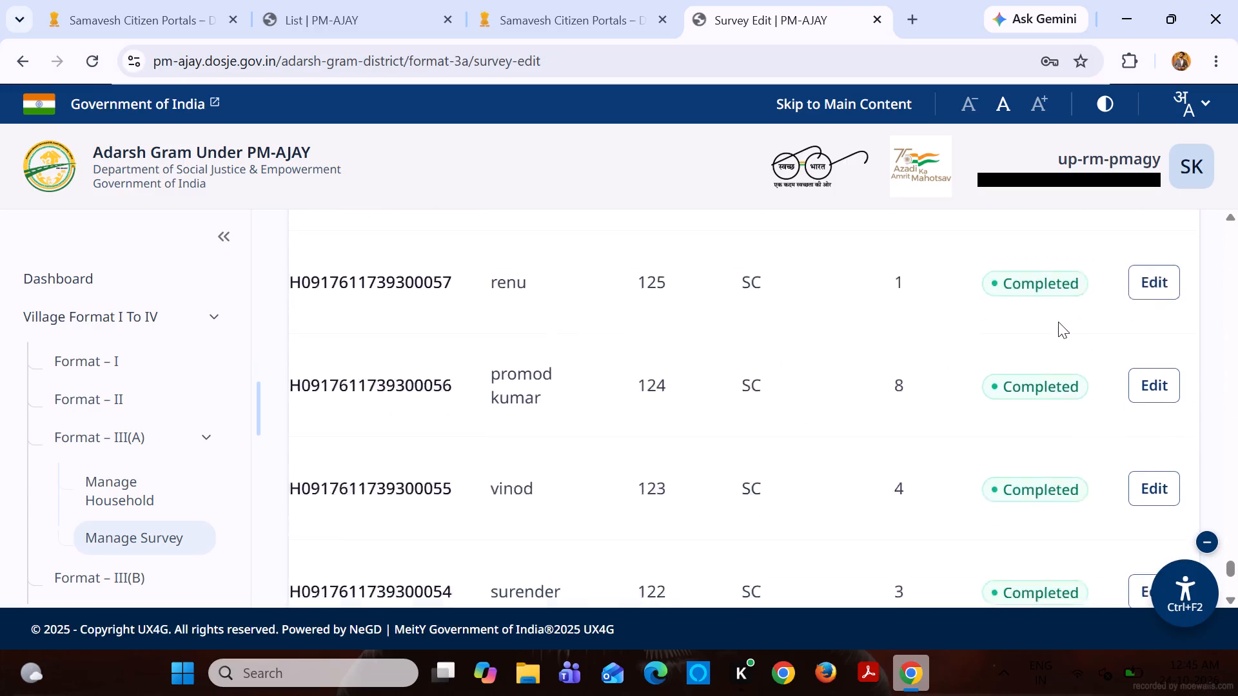
pyautogui.scroll(11, 1058, 322)
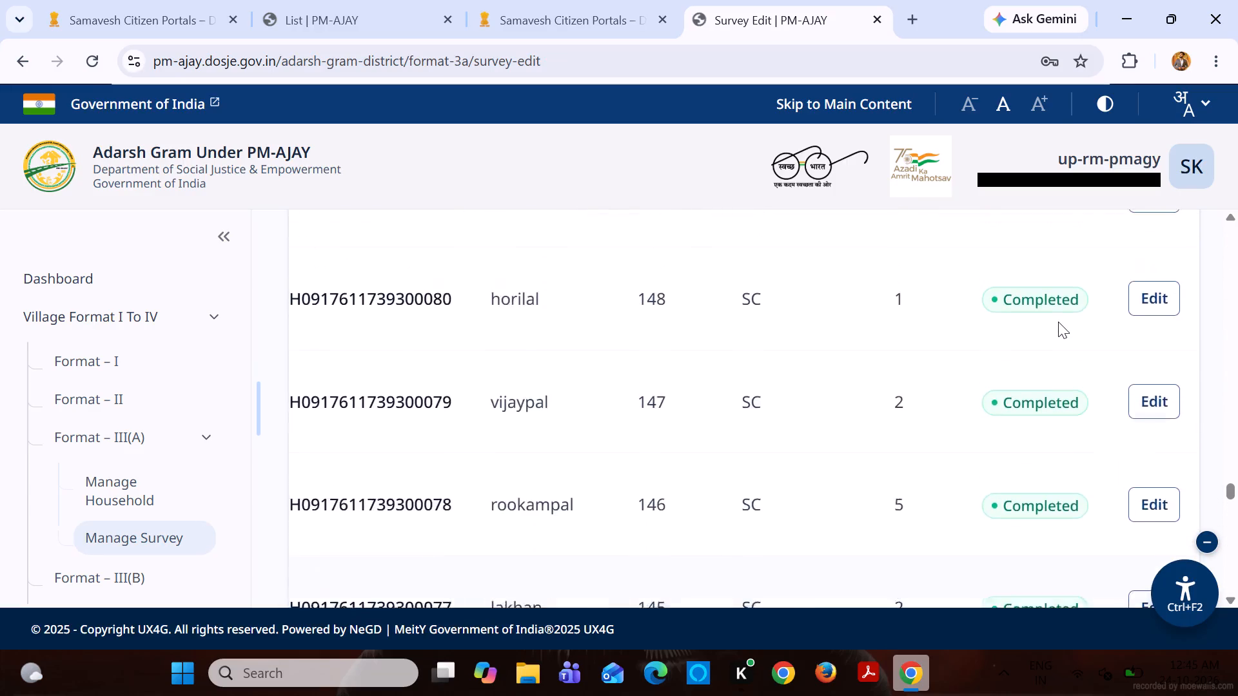
pyautogui.scroll(8, 1058, 322)
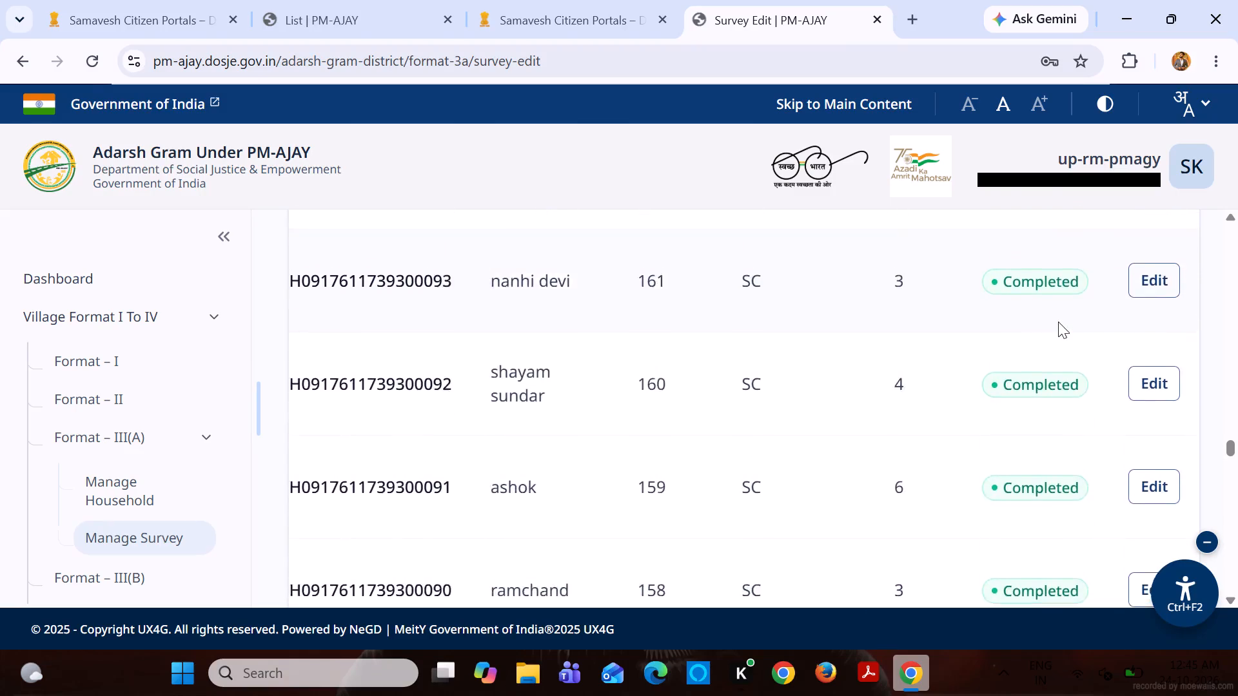
pyautogui.scroll(5, 1058, 322)
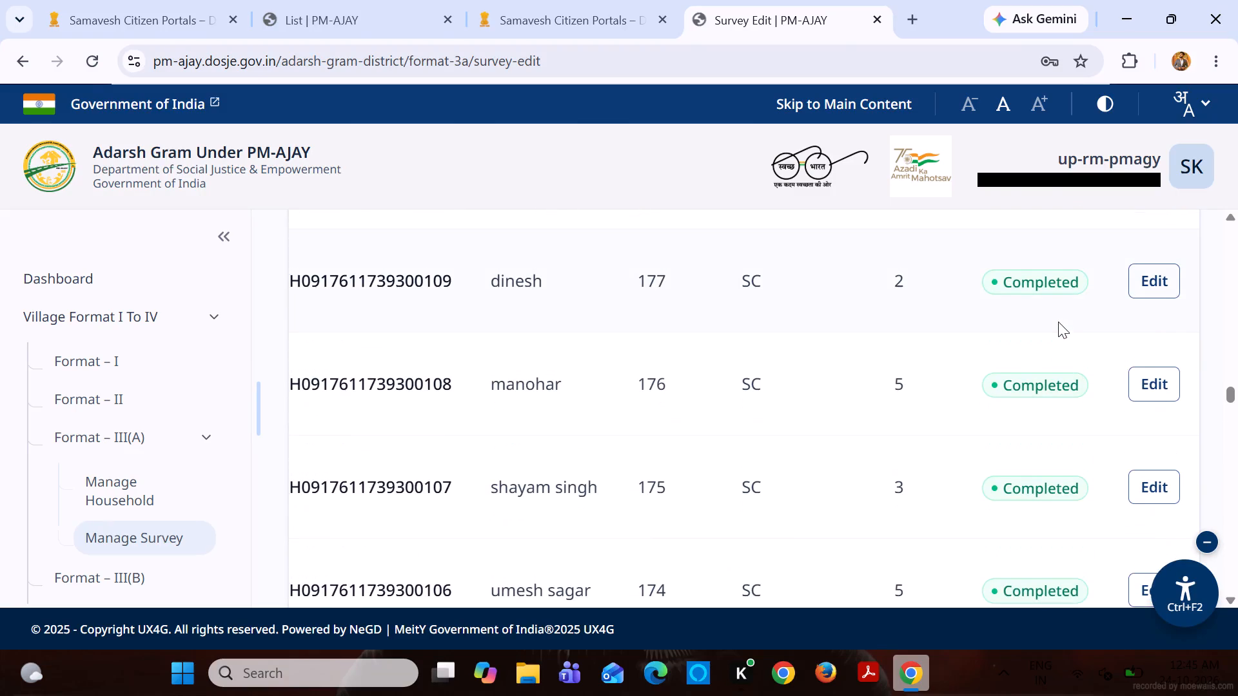
pyautogui.hscroll(-6, 1058, 322)
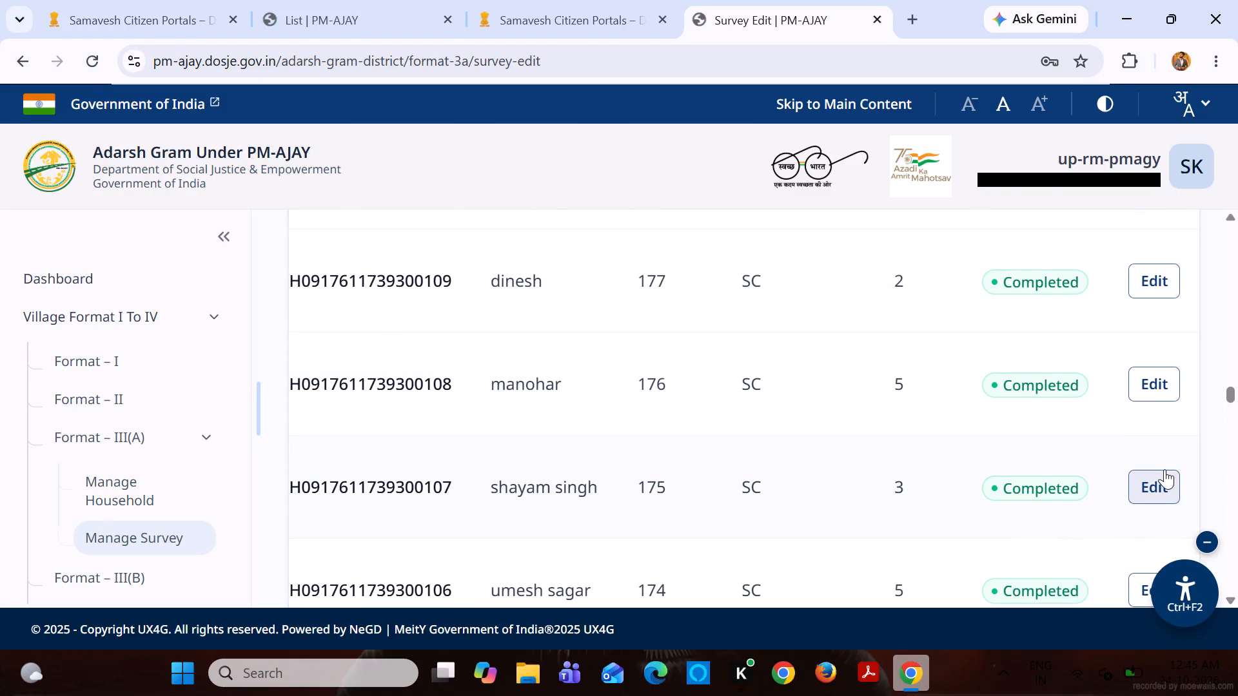
pyautogui.click(1164, 469)
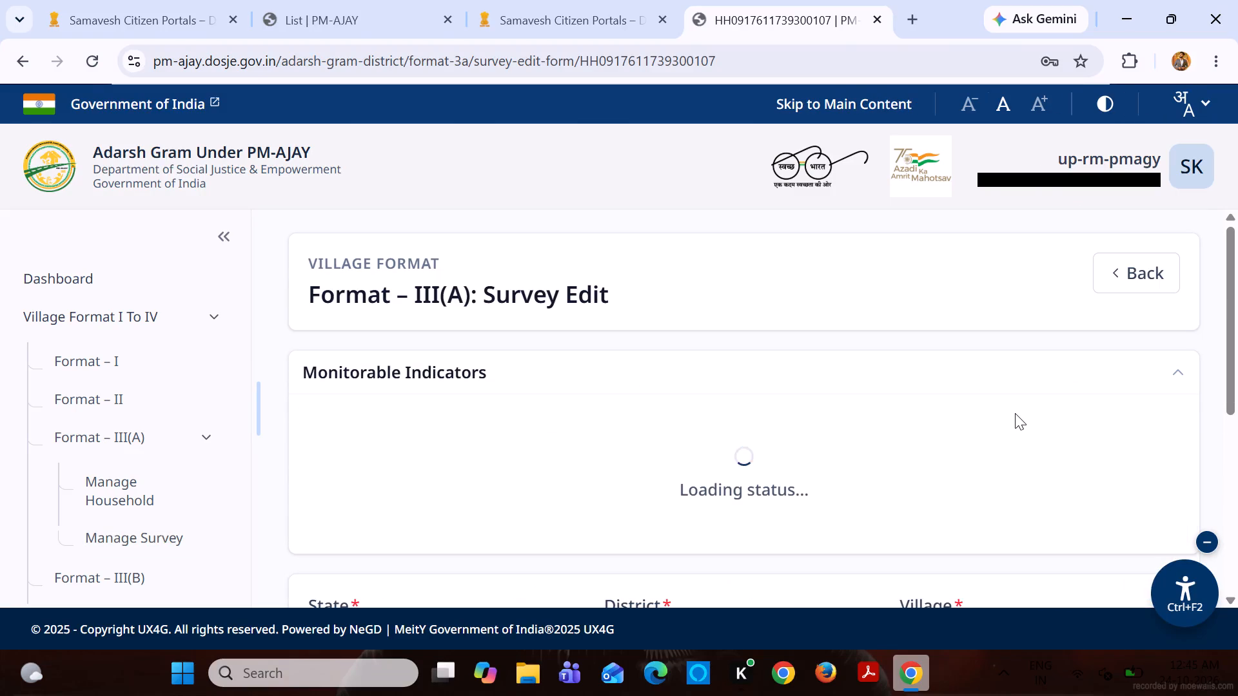
pyautogui.scroll(-7, 1015, 413)
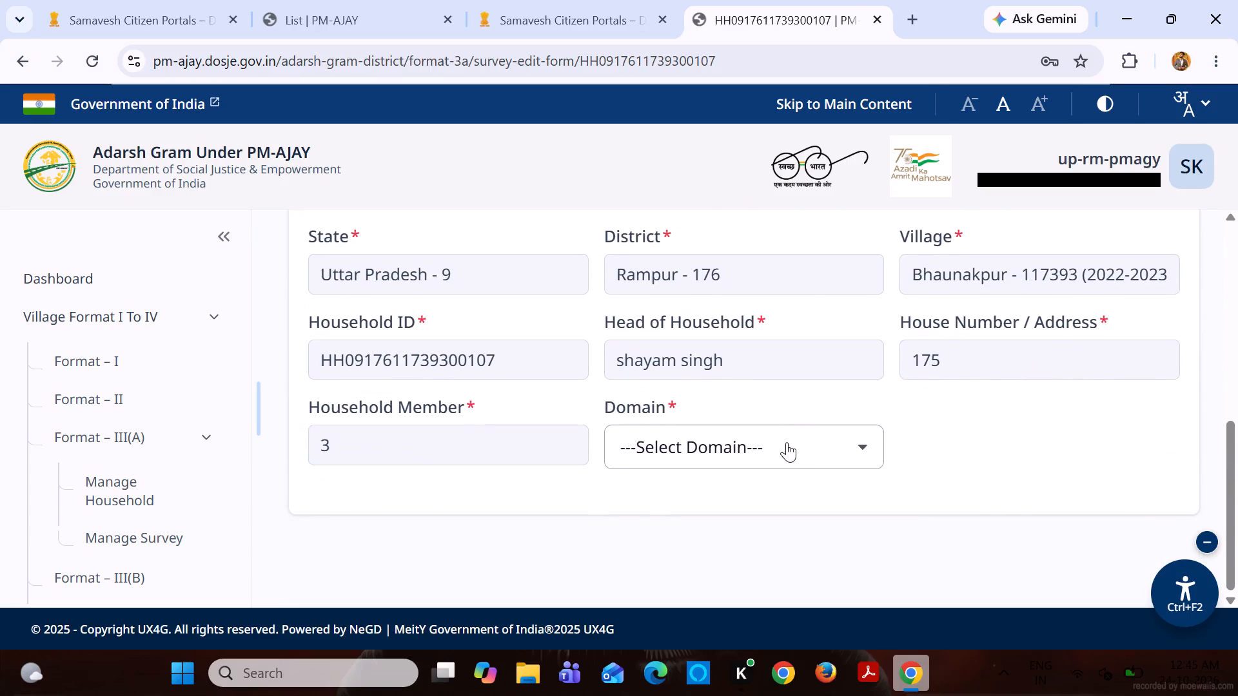
pyautogui.click(787, 442)
pyautogui.click(703, 244)
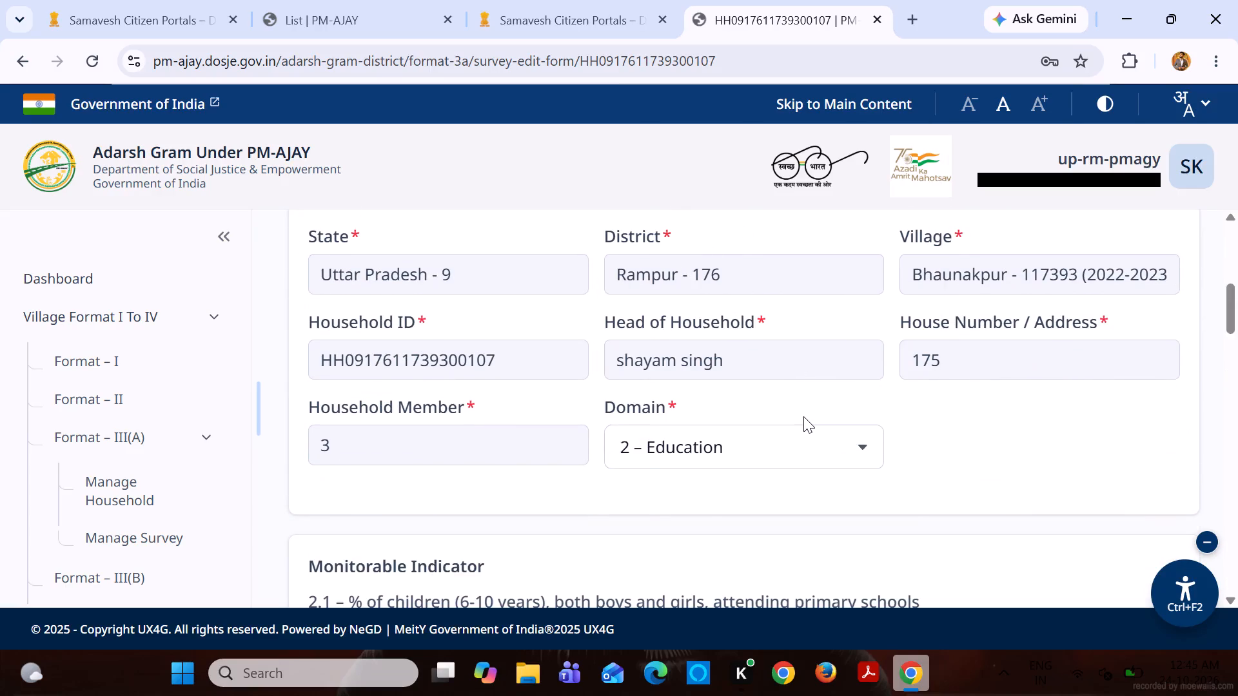
pyautogui.scroll(-3, 803, 416)
pyautogui.scroll(-8, 989, 365)
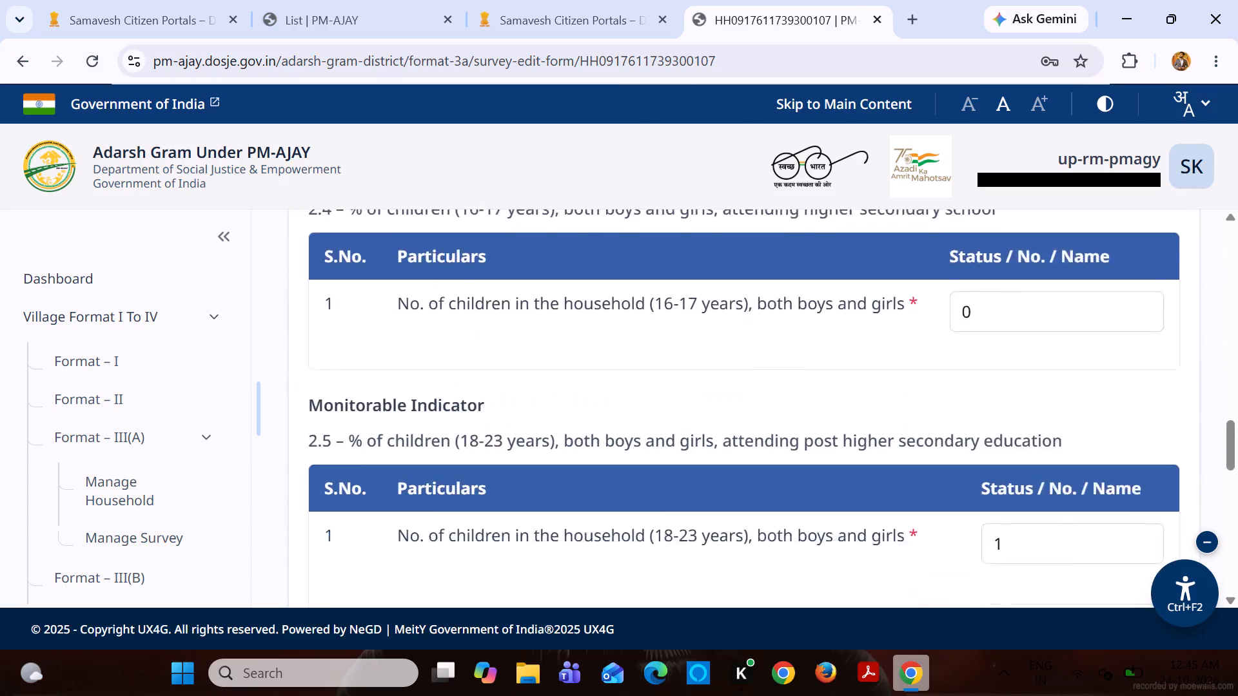
pyautogui.scroll(-2, 989, 365)
pyautogui.click(1030, 406)
pyautogui.press('BackSpace')
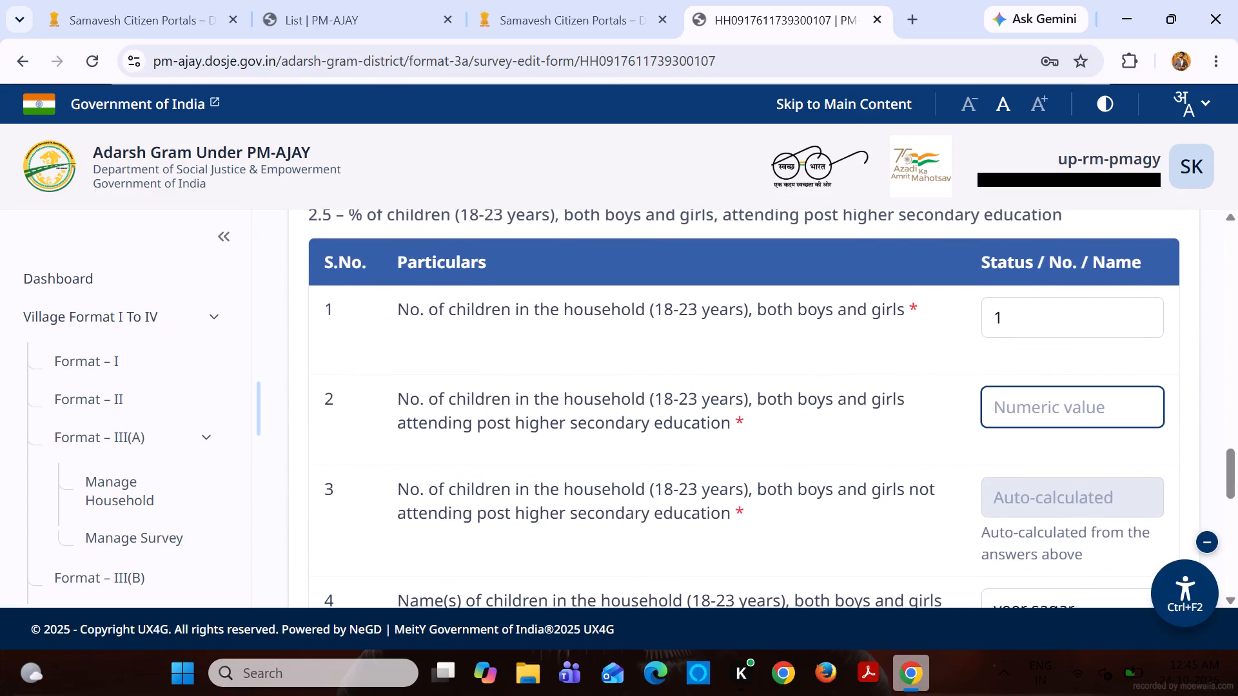
pyautogui.press('1')
# Save the Education answers of house number 175 and return to the household list.
pyautogui.scroll(-6, 1030, 406)
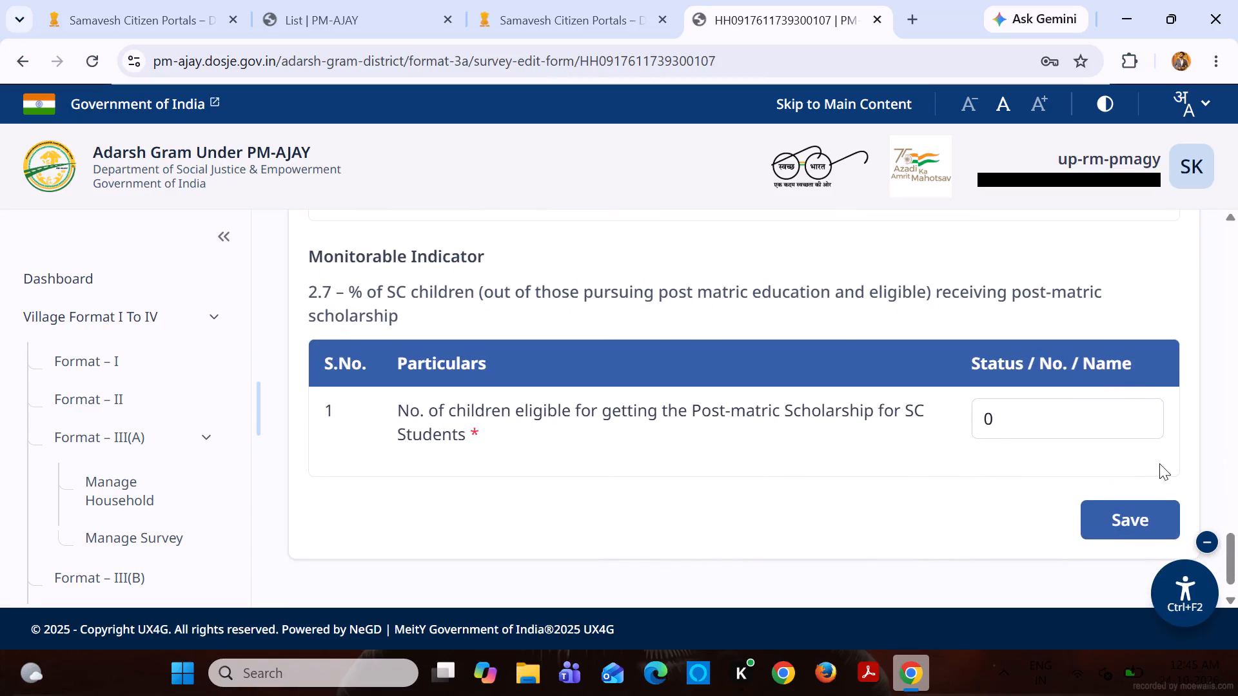
pyautogui.click(1168, 521)
pyautogui.scroll(6, 1061, 321)
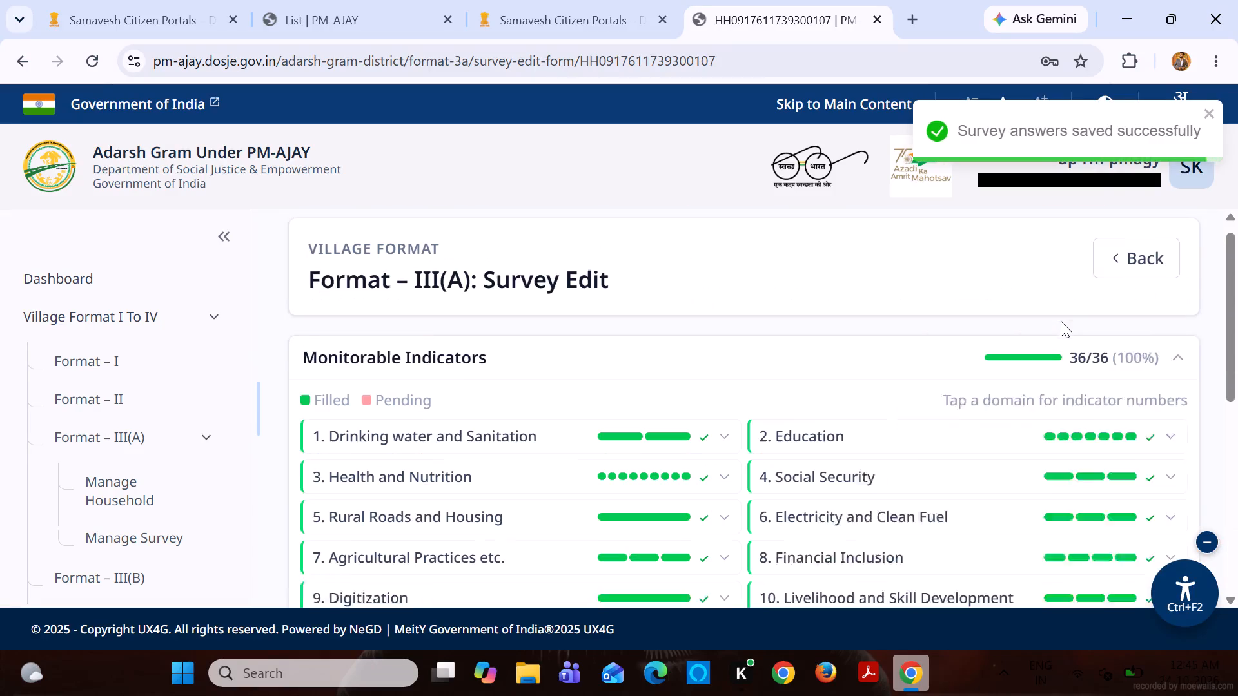
pyautogui.scroll(2, 1061, 321)
pyautogui.click(1134, 280)
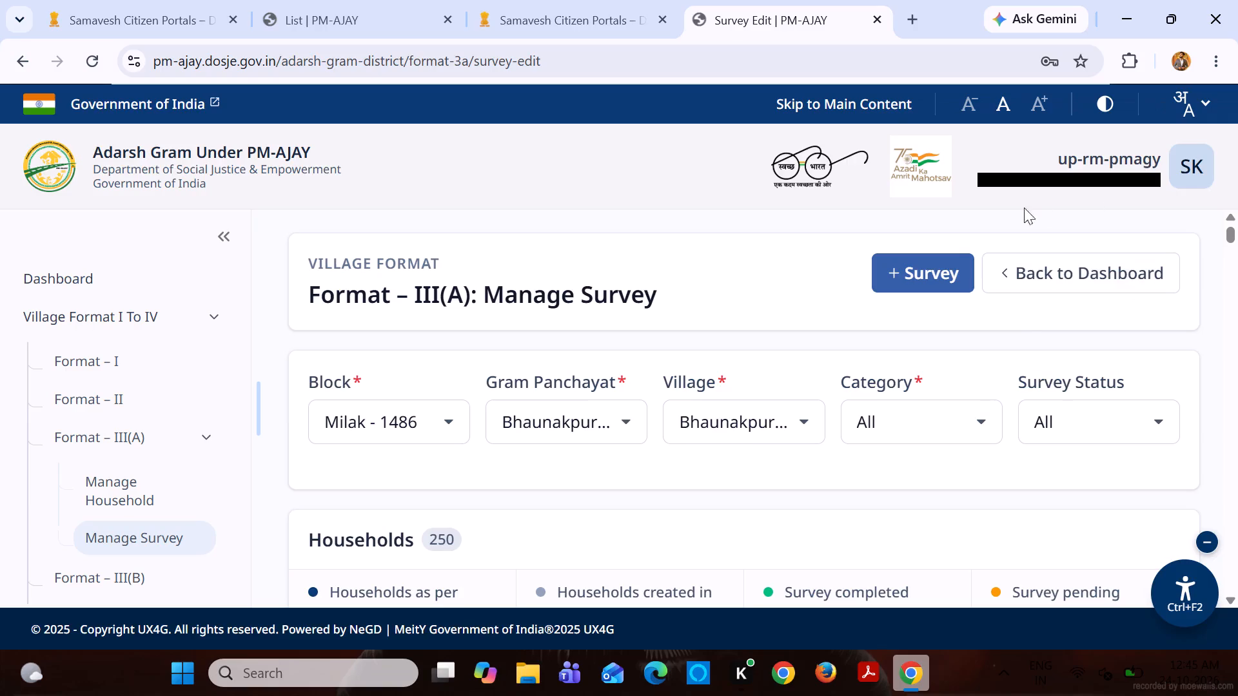
# Open the survey of house number 182 from page 2 of the household list and choose the domain 2 – Education.
pyautogui.scroll(-4, 1037, 392)
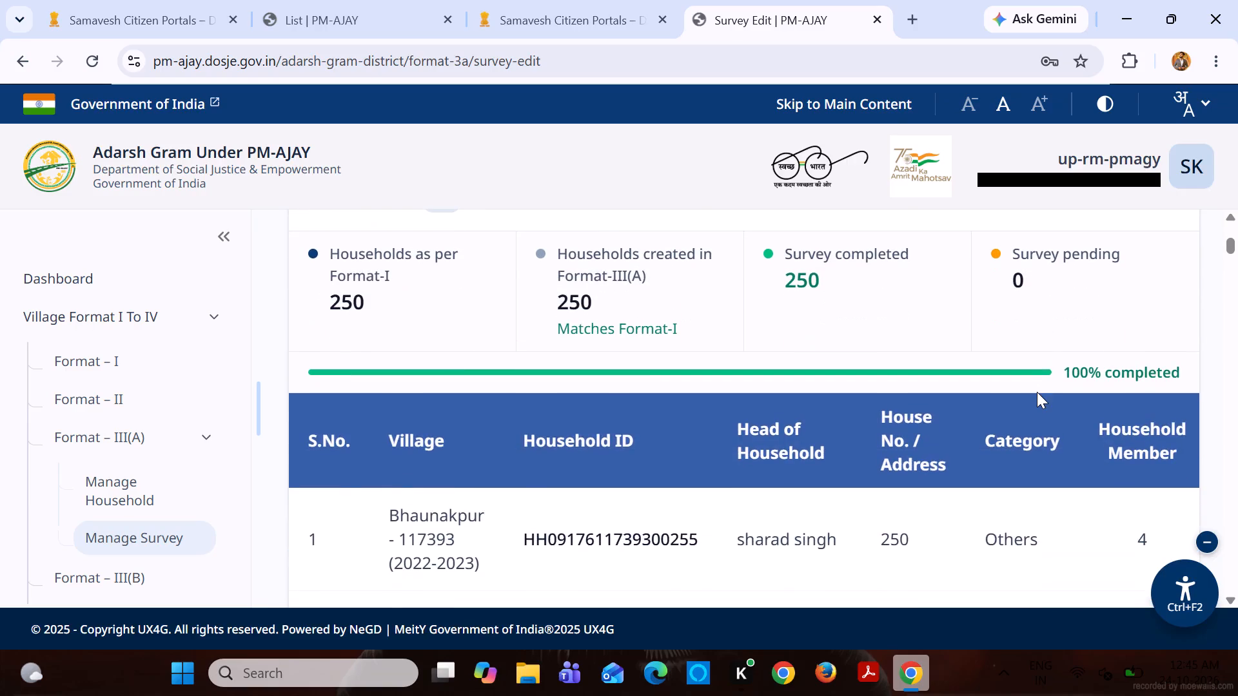
pyautogui.scroll(-7, 1037, 392)
pyautogui.scroll(-20, 1037, 392)
pyautogui.scroll(-13, 1037, 392)
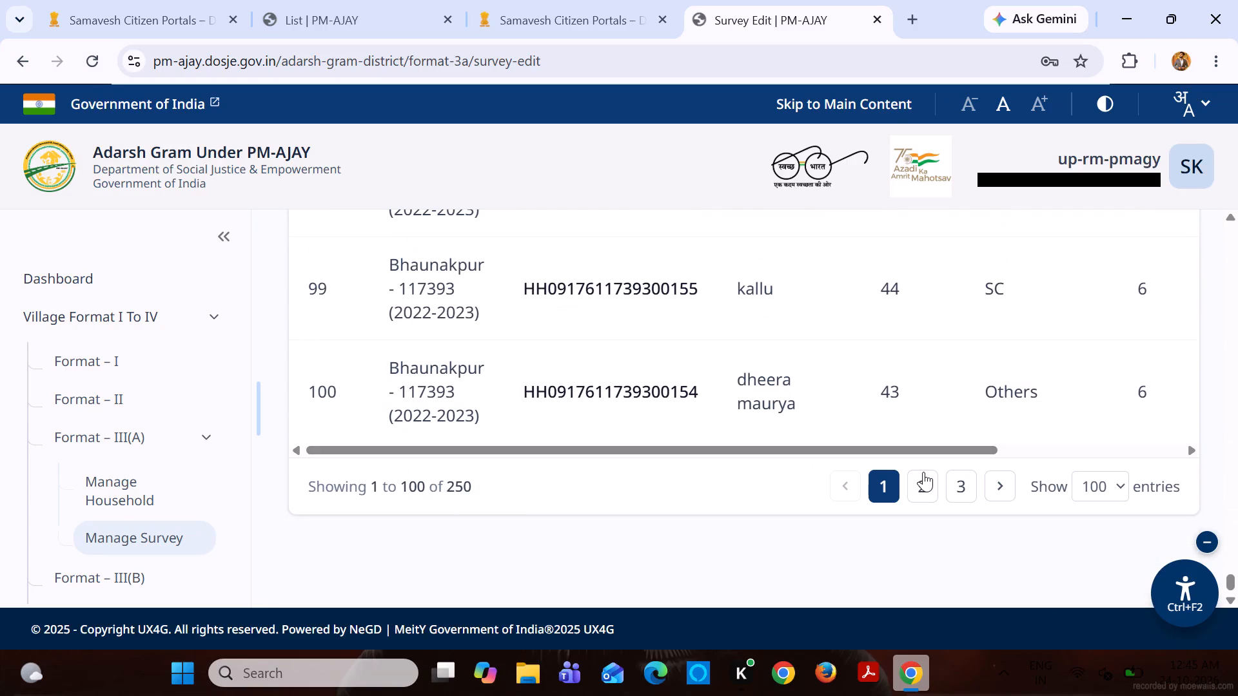
pyautogui.click(923, 472)
pyautogui.scroll(3, 950, 321)
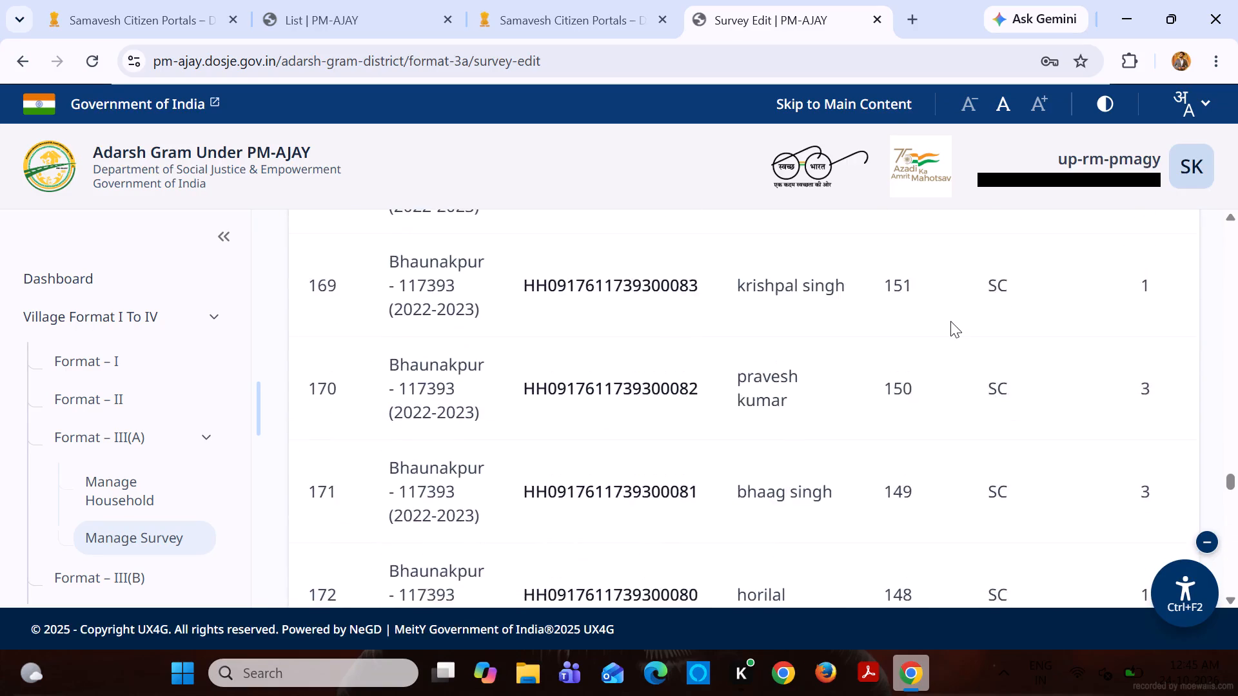
pyautogui.scroll(6, 950, 321)
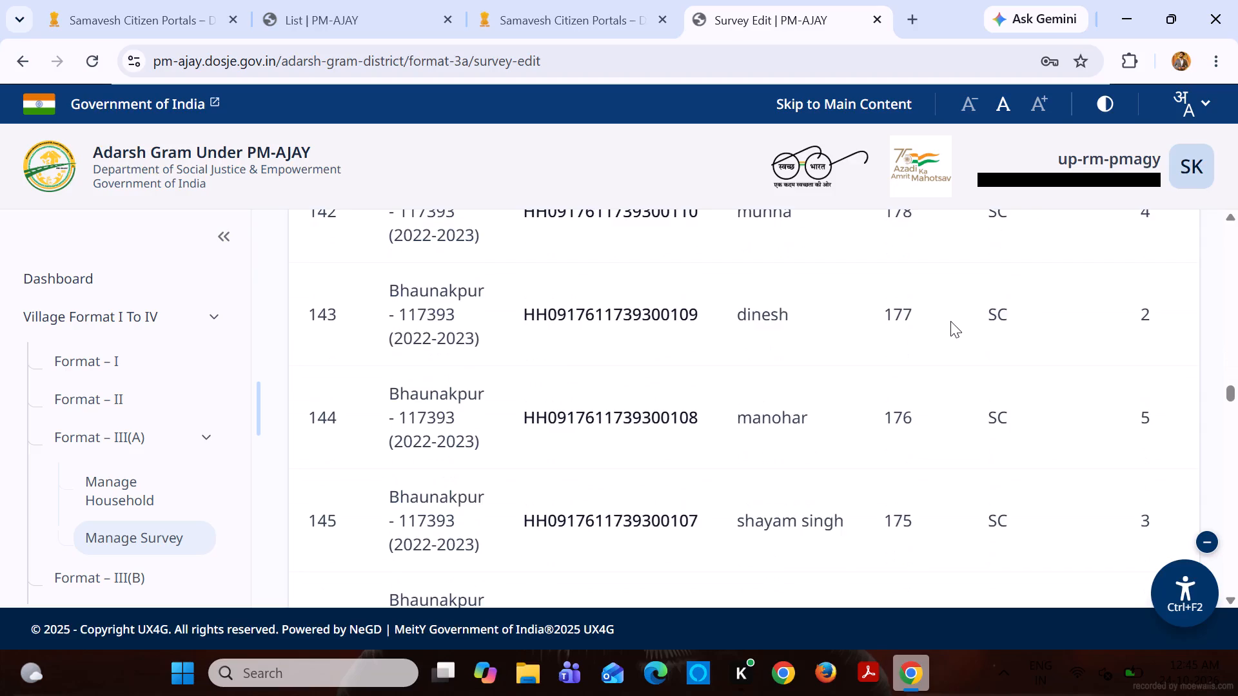
pyautogui.scroll(4, 950, 321)
pyautogui.hscroll(-4, 950, 321)
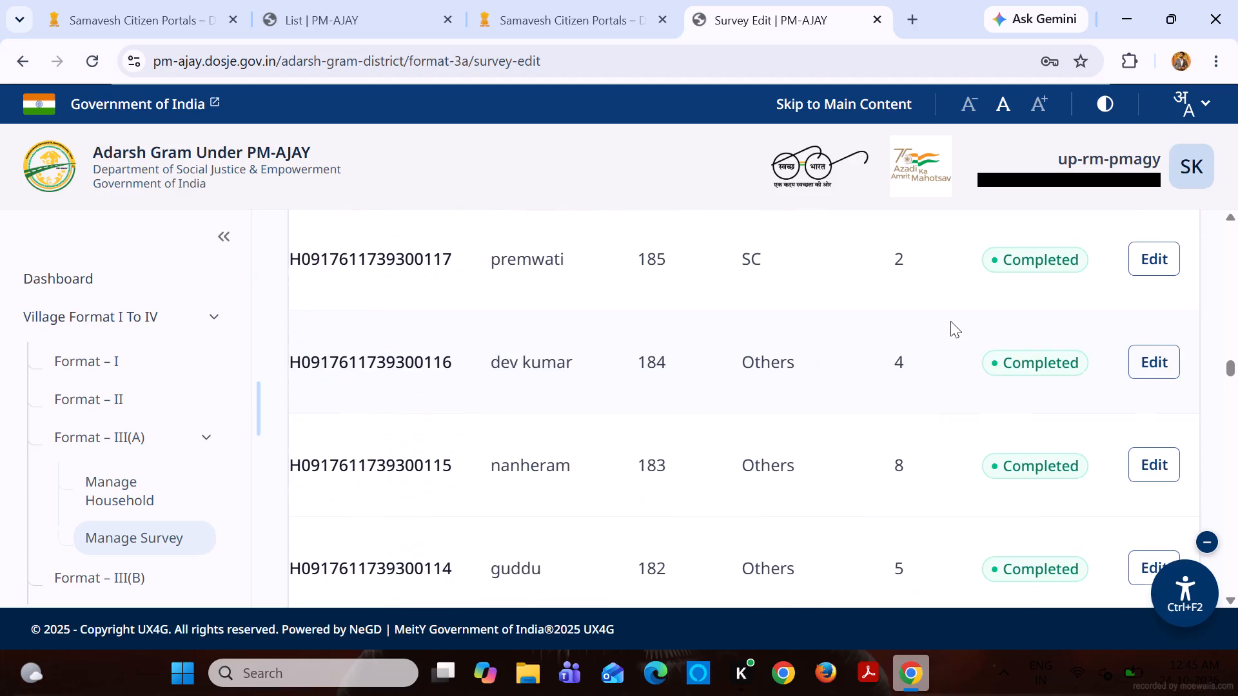
pyautogui.hscroll(-3, 950, 321)
pyautogui.scroll(-2, 950, 321)
pyautogui.click(1151, 405)
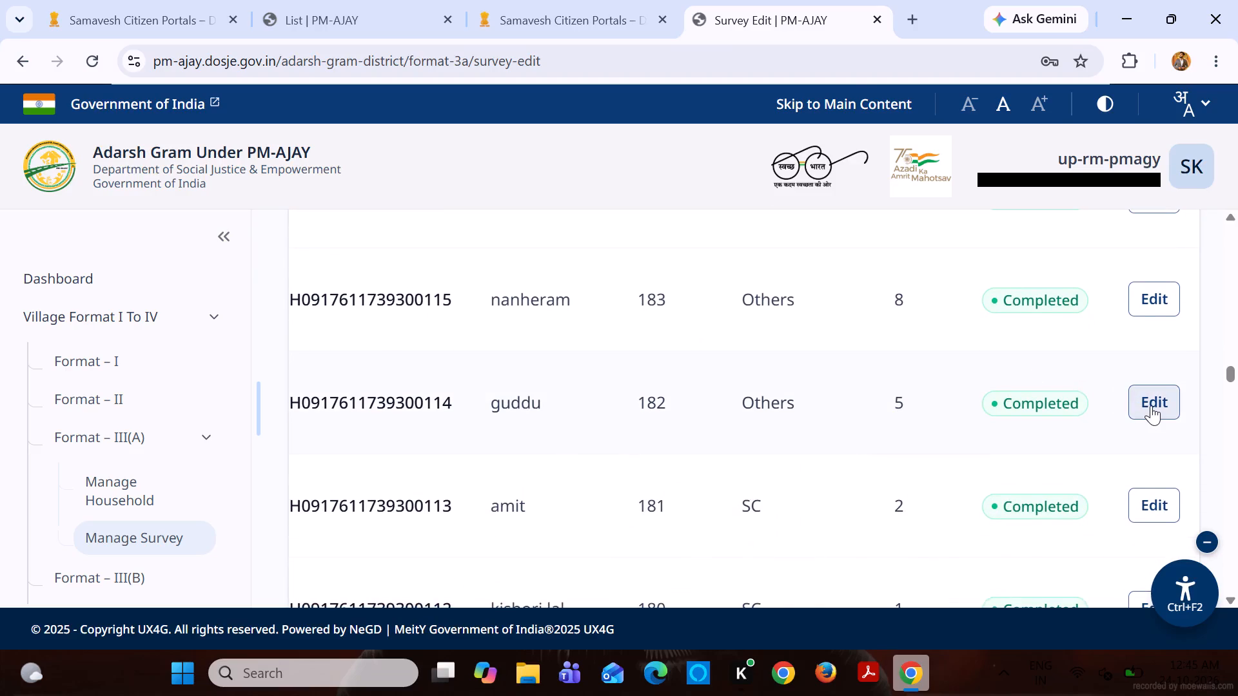
pyautogui.scroll(-7, 992, 353)
pyautogui.click(835, 454)
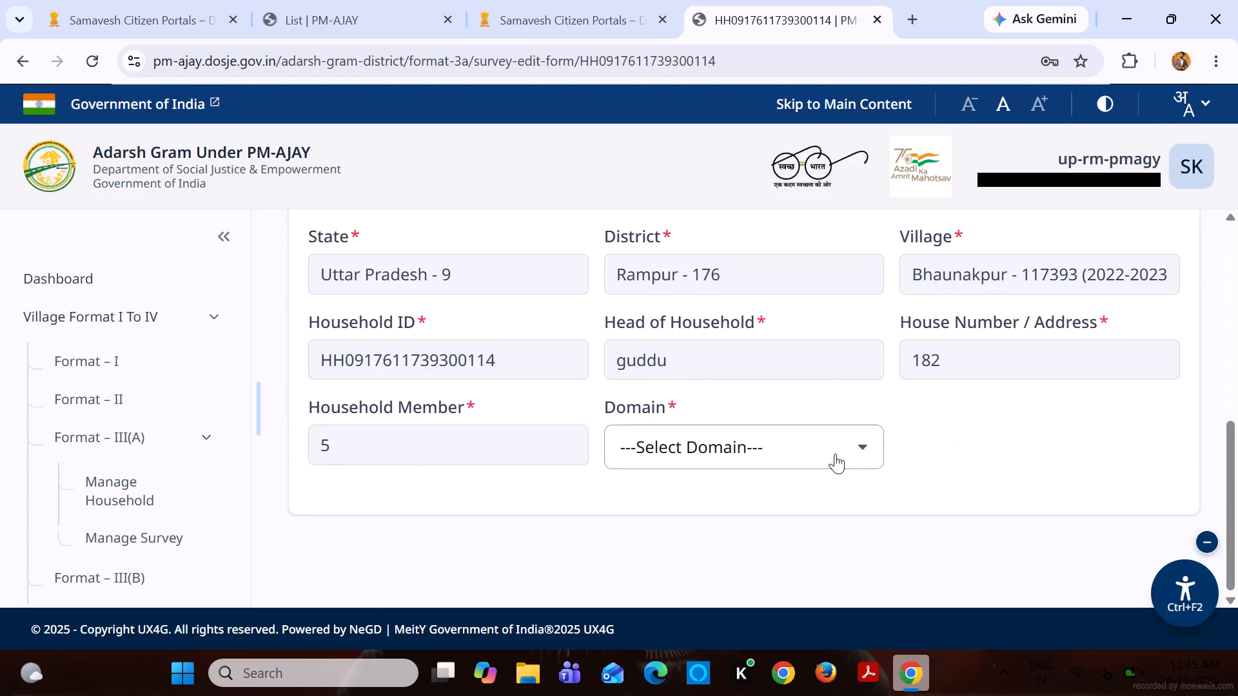
pyautogui.click(737, 226)
# Set house number 182's number of children (6-10 years) attending primary school to 1.
pyautogui.scroll(-2, 874, 396)
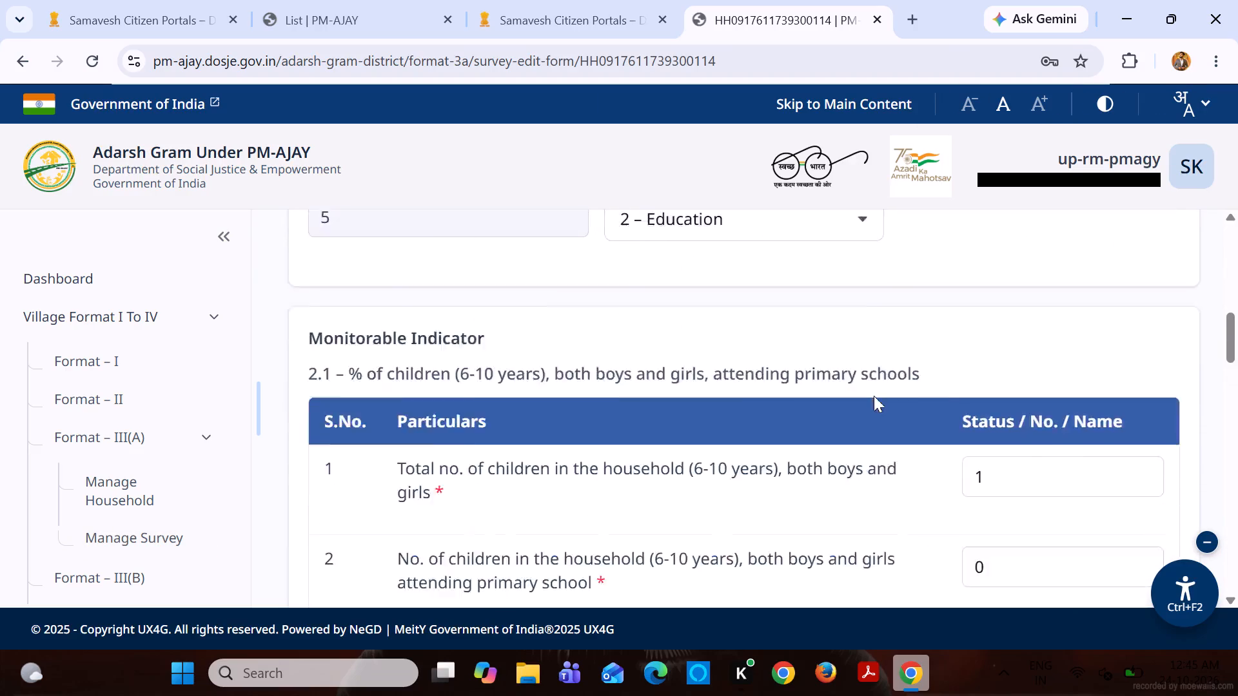
pyautogui.scroll(-2, 874, 396)
pyautogui.click(1010, 413)
pyautogui.press('BackSpace')
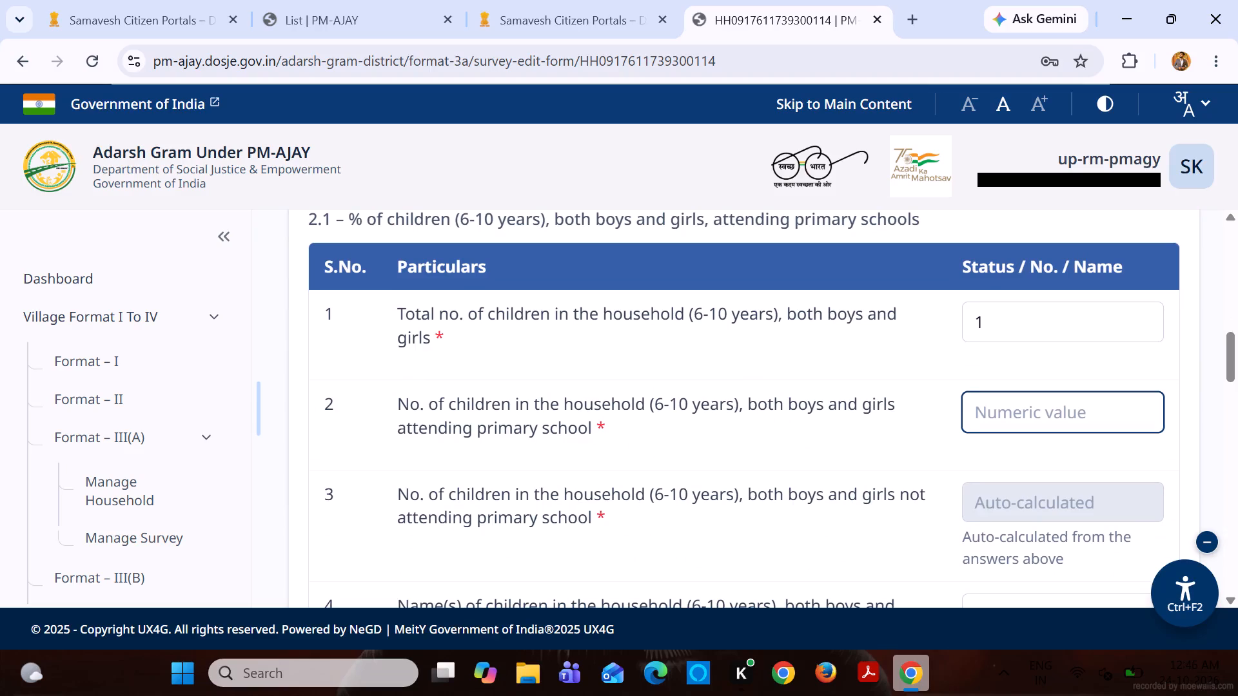
pyautogui.press('1')
# Save the Education answers of house number 182 and return to the household list.
pyautogui.scroll(-5, 1010, 413)
pyautogui.scroll(-2, 1106, 424)
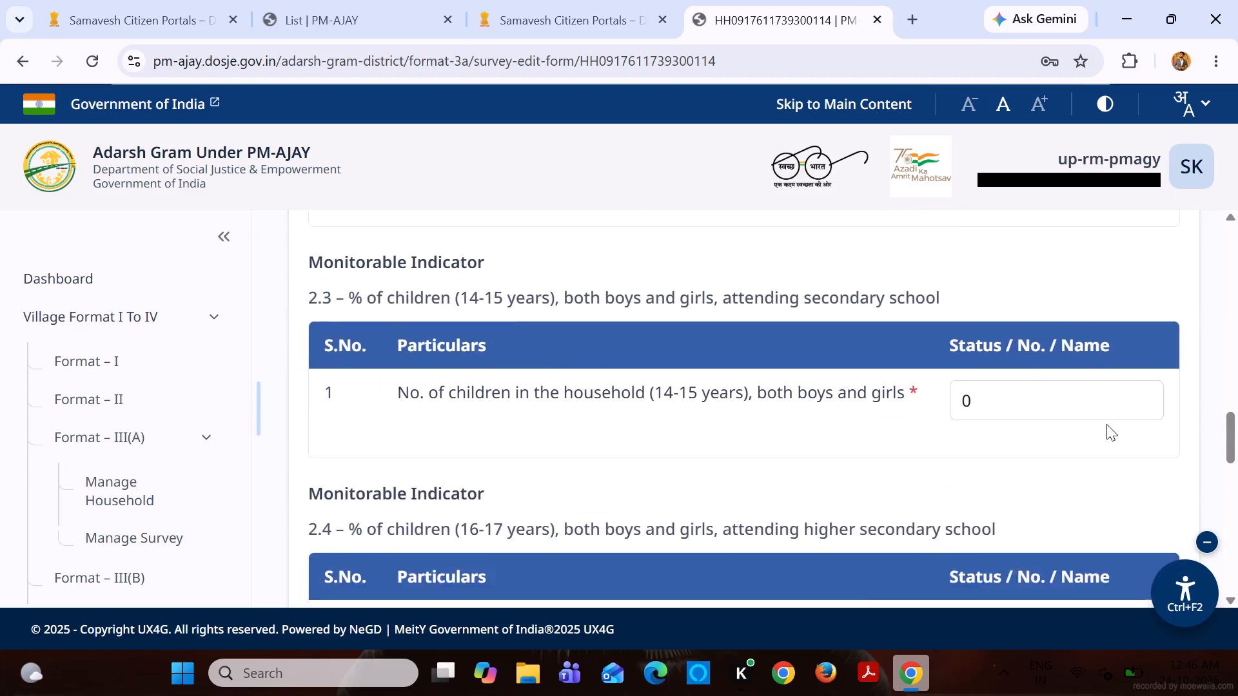
pyautogui.scroll(-10, 1106, 424)
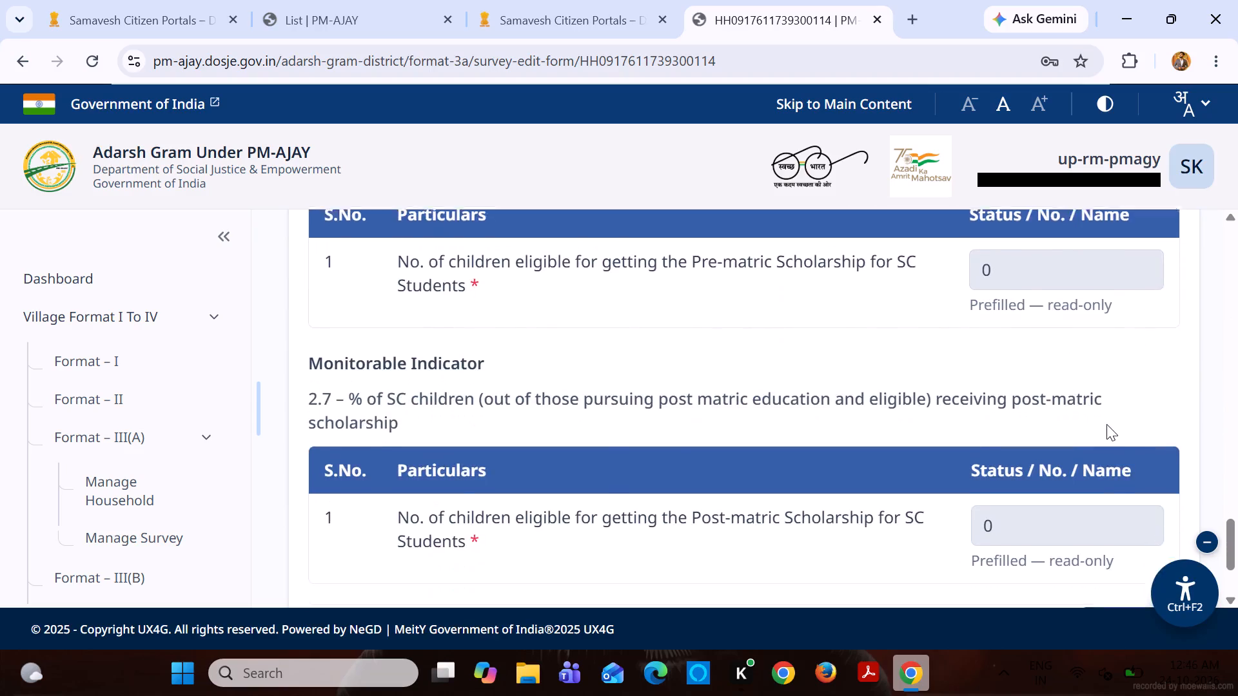
pyautogui.scroll(-2, 1106, 424)
pyautogui.click(1143, 470)
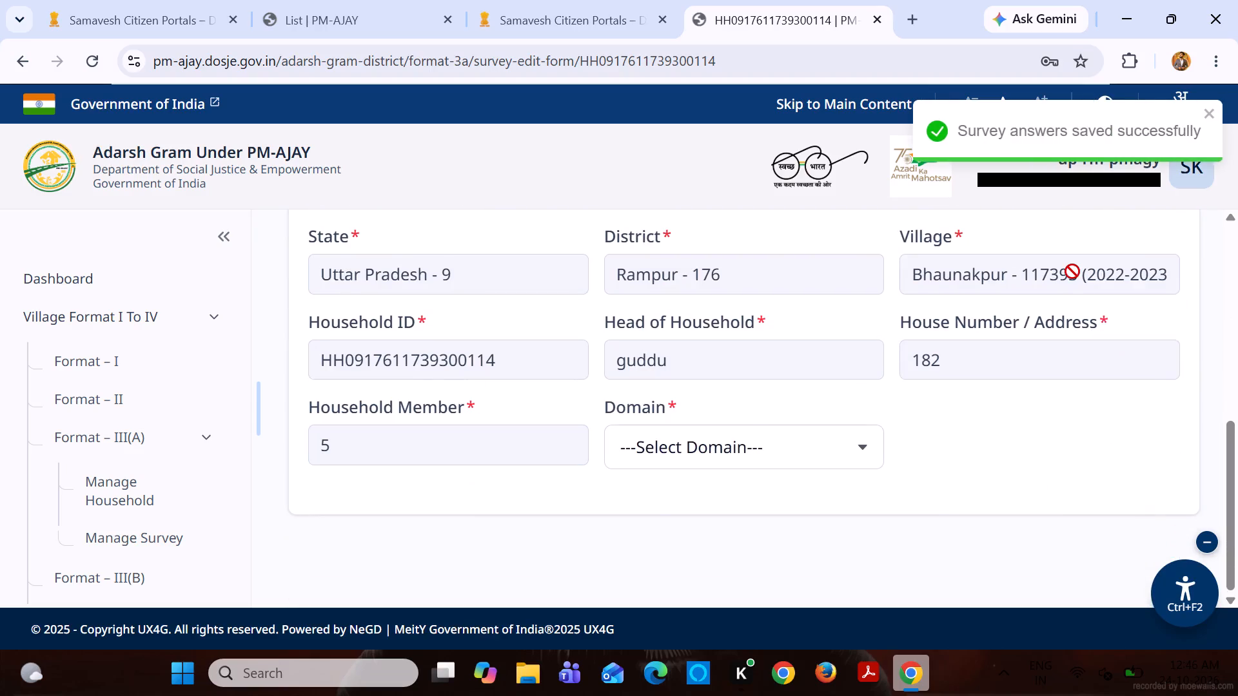
pyautogui.scroll(7, 1072, 268)
pyautogui.click(1135, 290)
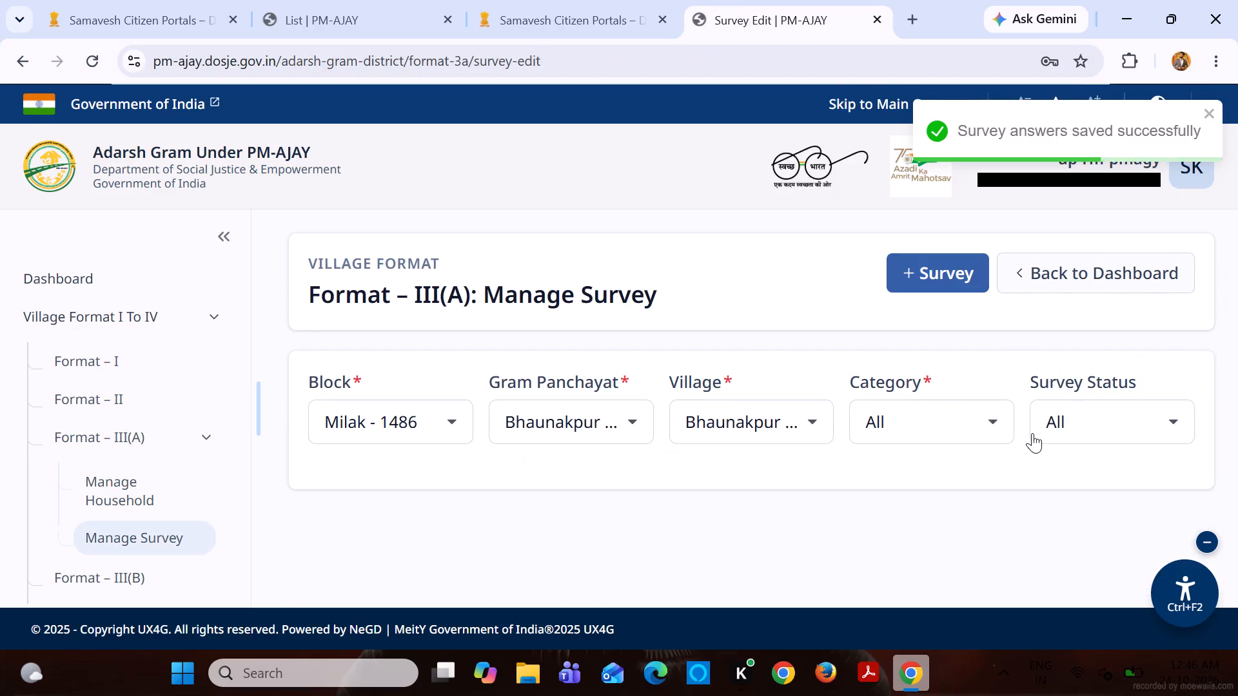
# Open the survey of house number 183 from page 2 of the household list and choose the domain 2 – Education.
pyautogui.scroll(-20, 1032, 433)
pyautogui.scroll(-20, 1032, 433)
pyautogui.scroll(-8, 1032, 433)
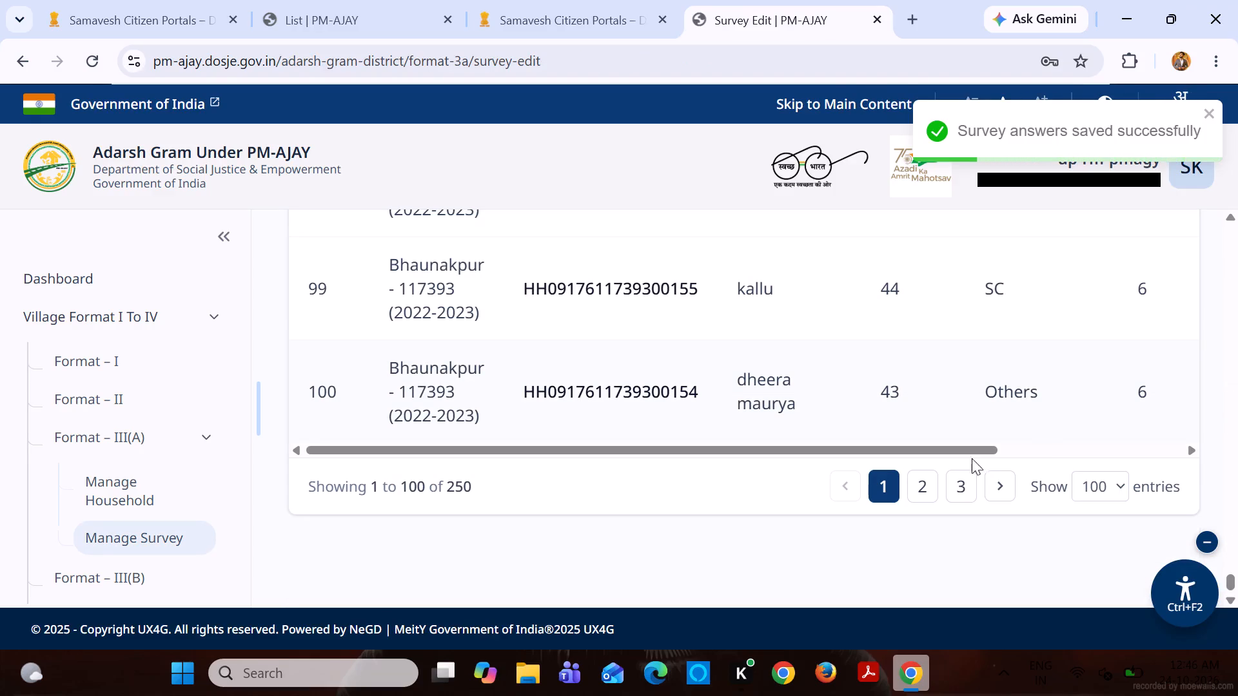
pyautogui.click(930, 483)
pyautogui.scroll(14, 988, 347)
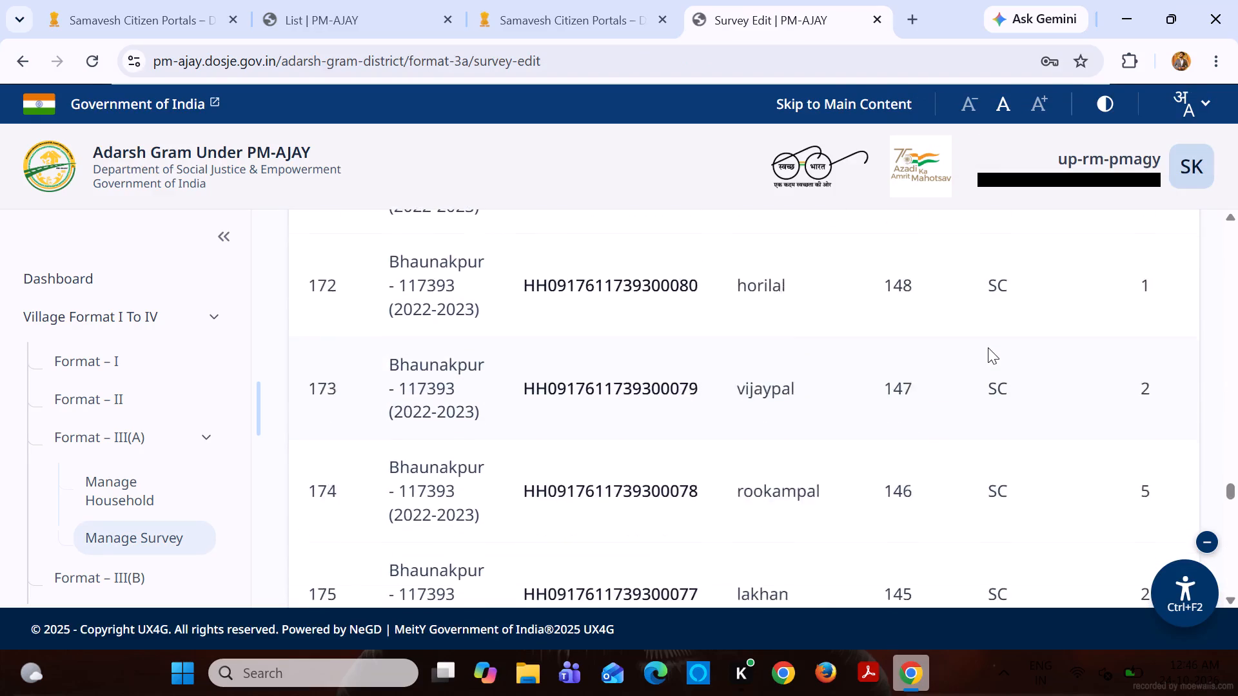
pyautogui.scroll(8, 988, 347)
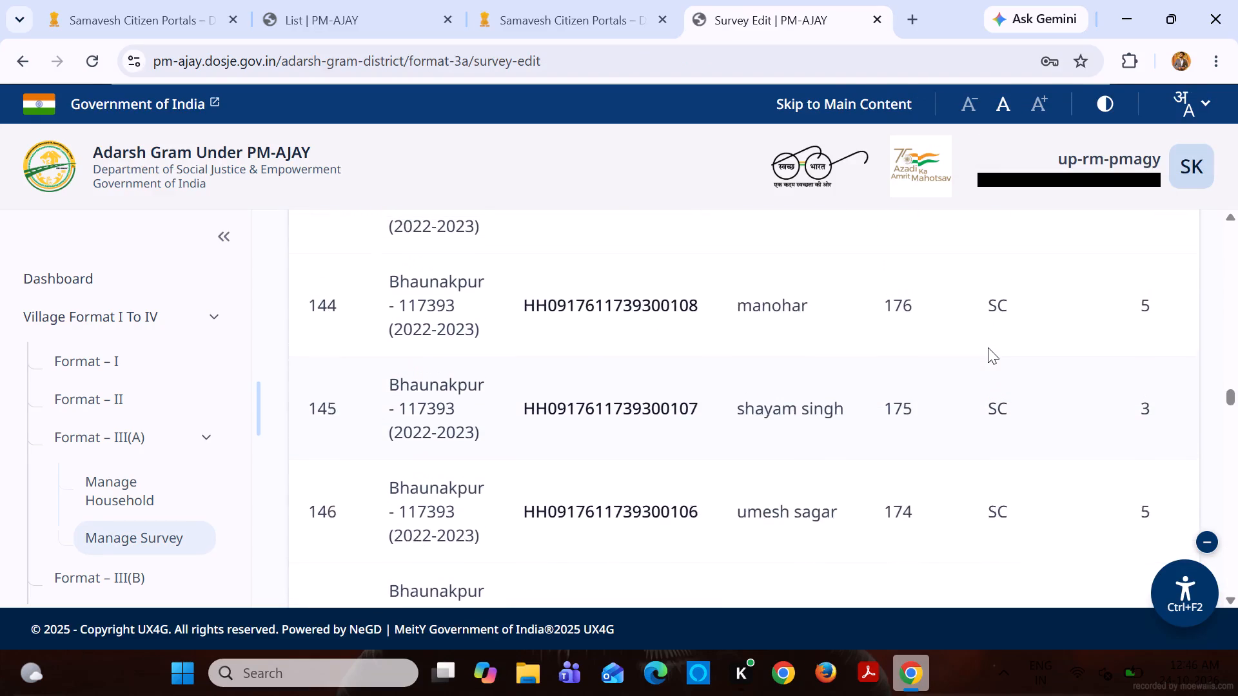
pyautogui.scroll(6, 988, 347)
pyautogui.hscroll(-6, 988, 347)
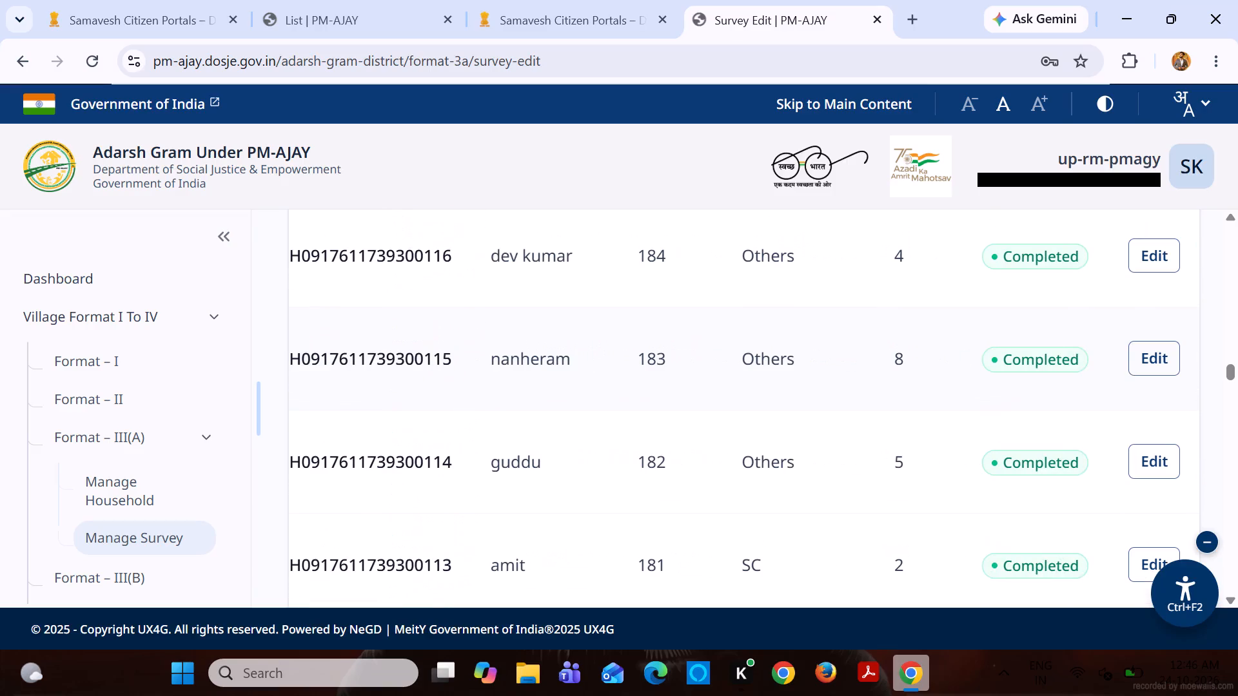
pyautogui.hscroll(-1, 988, 347)
pyautogui.click(1145, 363)
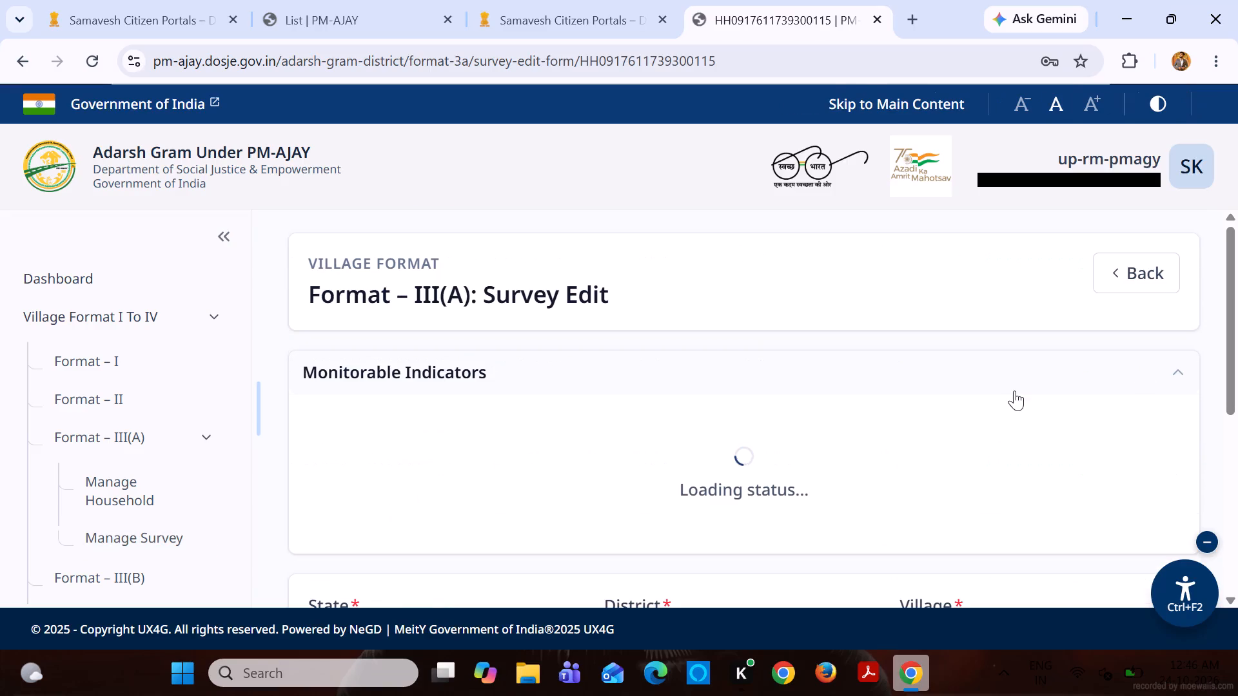
pyautogui.scroll(-9, 1014, 391)
pyautogui.click(838, 429)
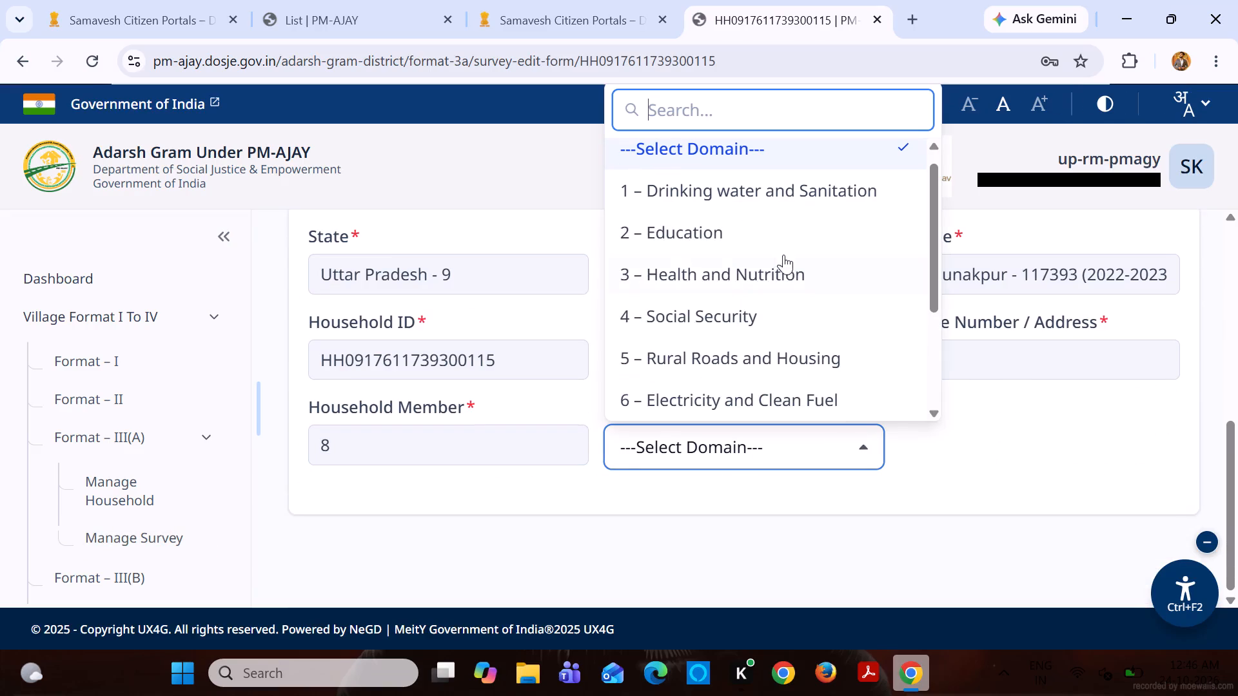
pyautogui.click(772, 232)
pyautogui.scroll(-5, 911, 418)
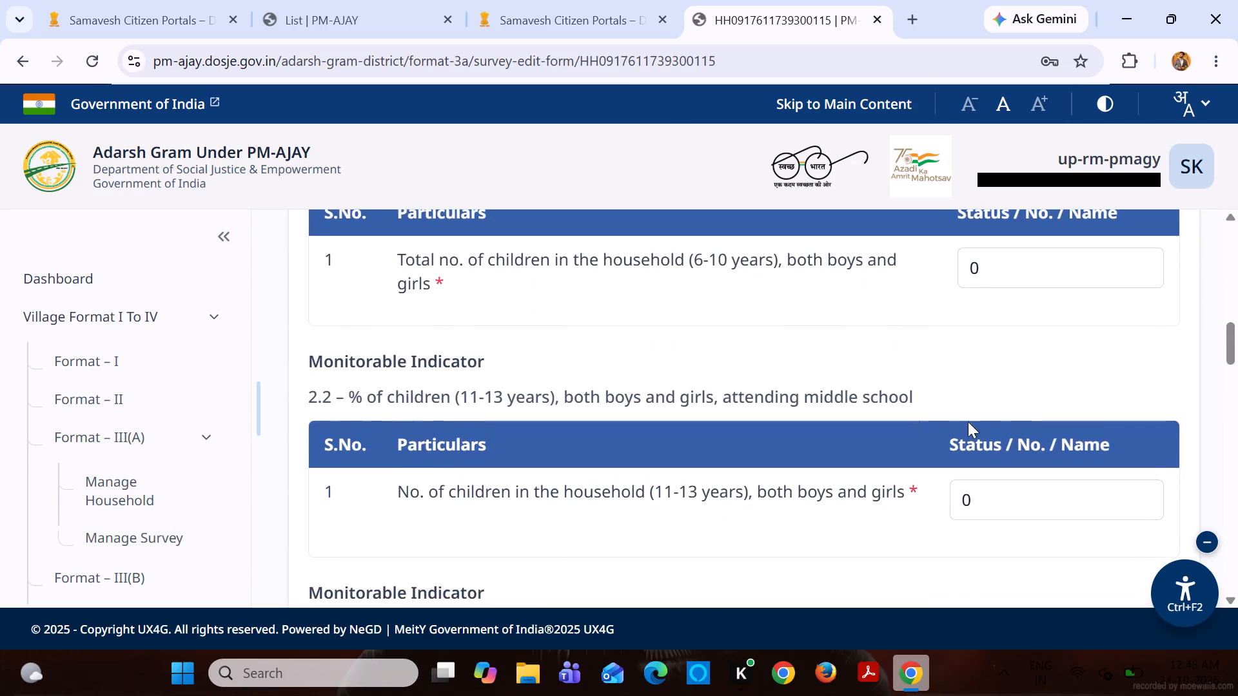
# Set house number 183's number of children (16-17 years) attending higher secondary school to 1.
pyautogui.scroll(-5, 1009, 431)
pyautogui.click(1013, 462)
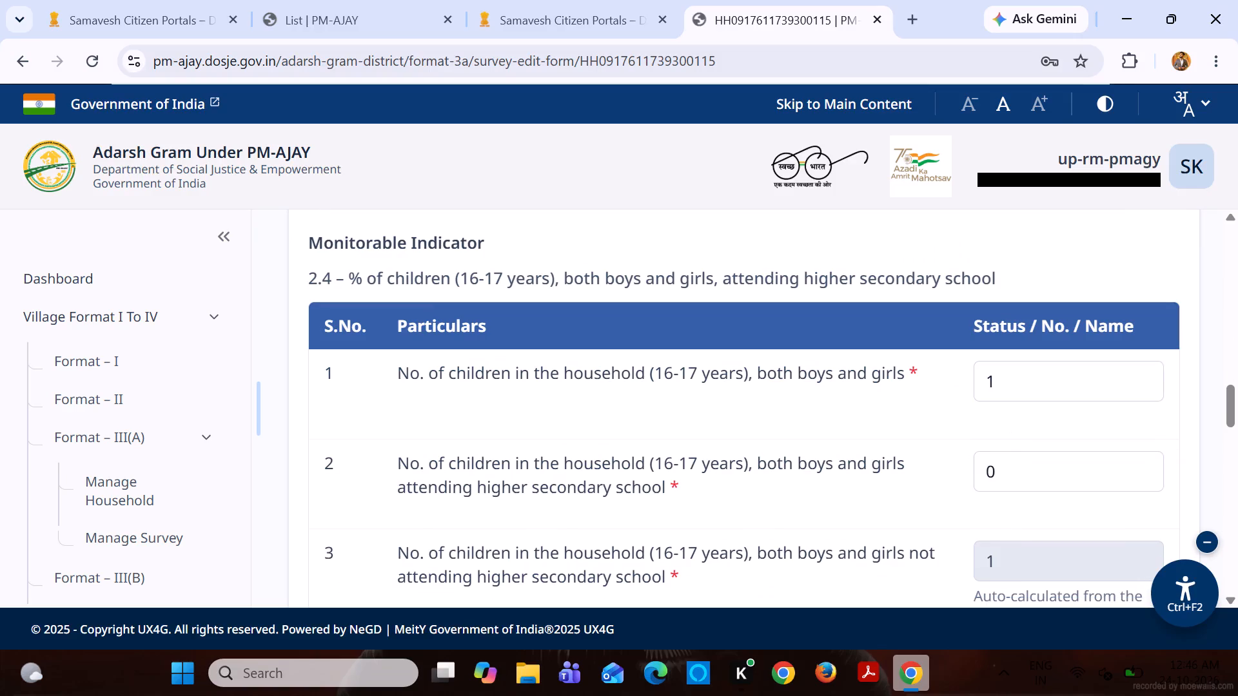
pyautogui.press('BackSpace')
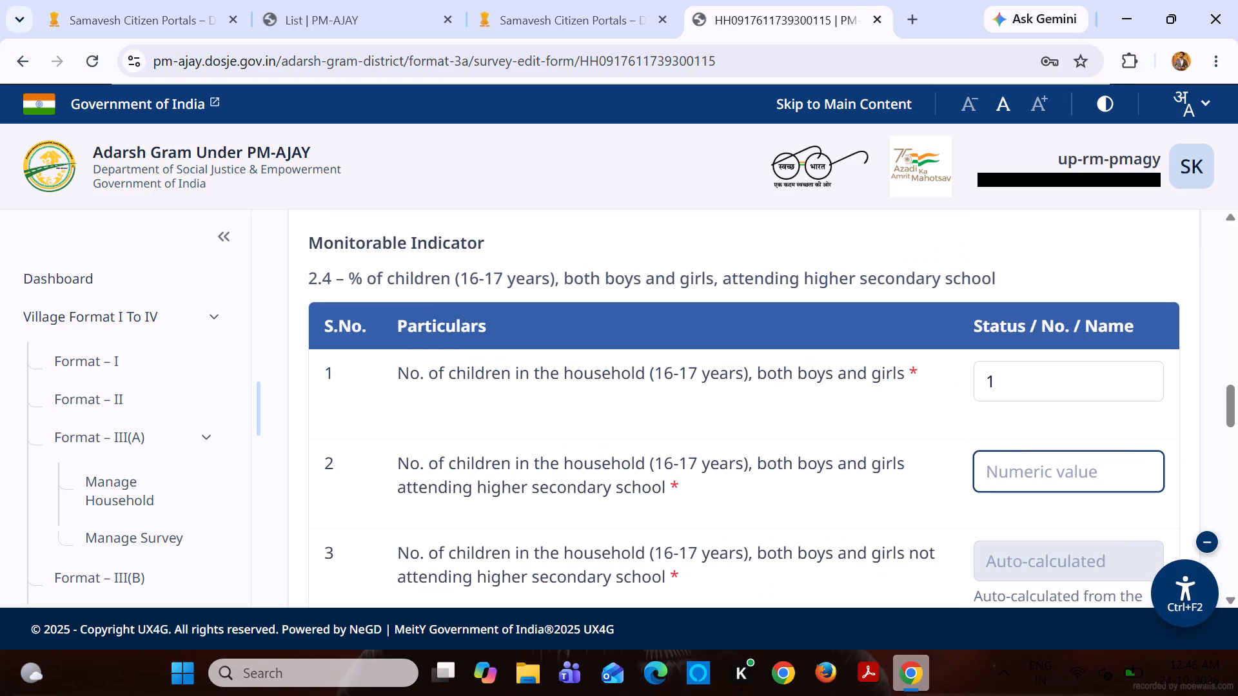
pyautogui.press('1')
# Clear house number 183's post higher secondary attendance answer and set its number of children (18-23 years) to 0.
pyautogui.scroll(-7, 1013, 462)
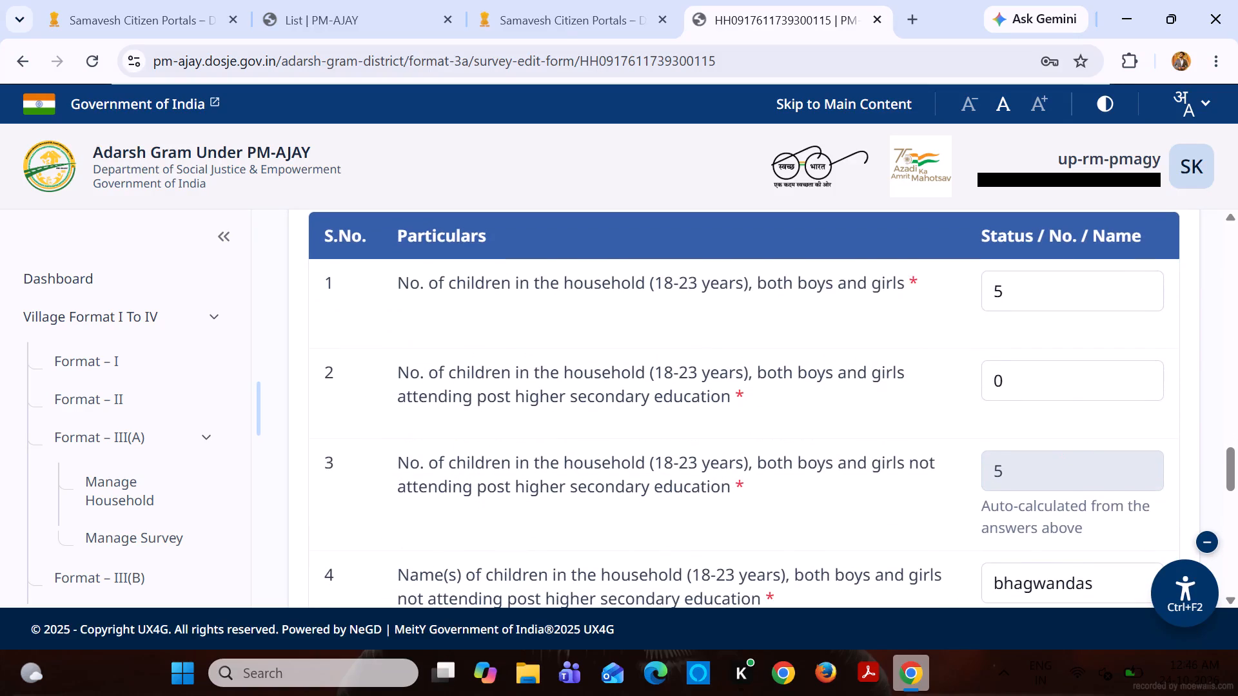
pyautogui.click(1053, 376)
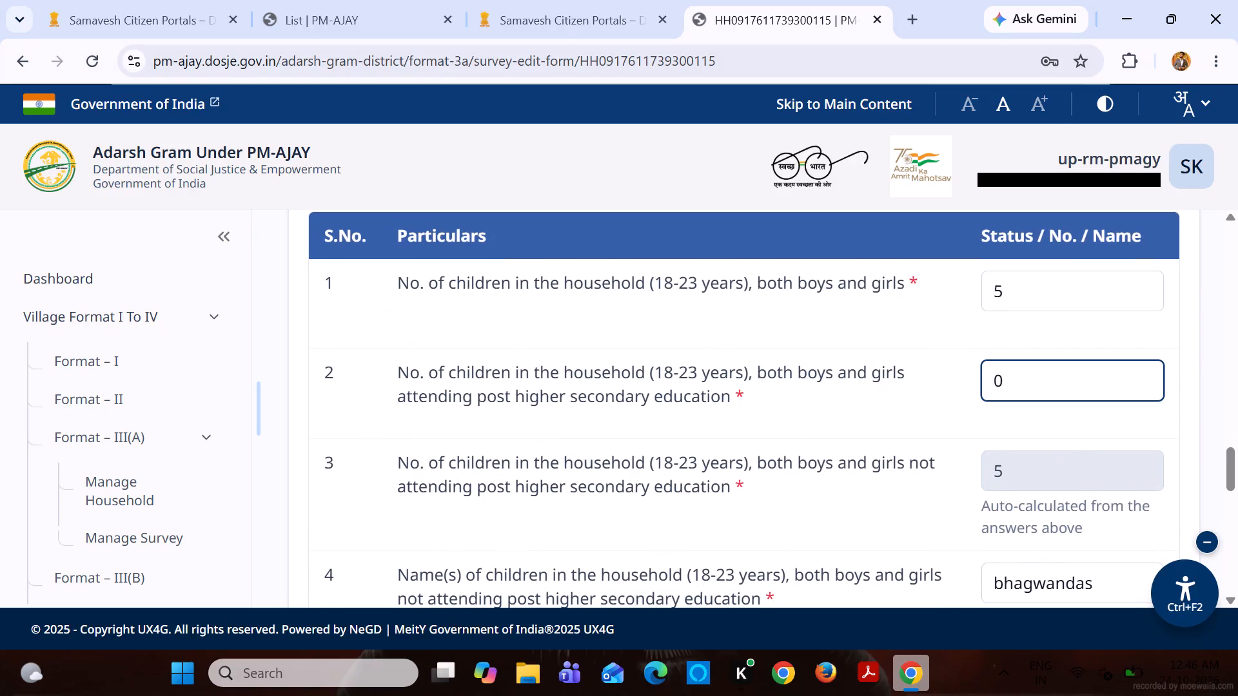
pyautogui.press('BackSpace')
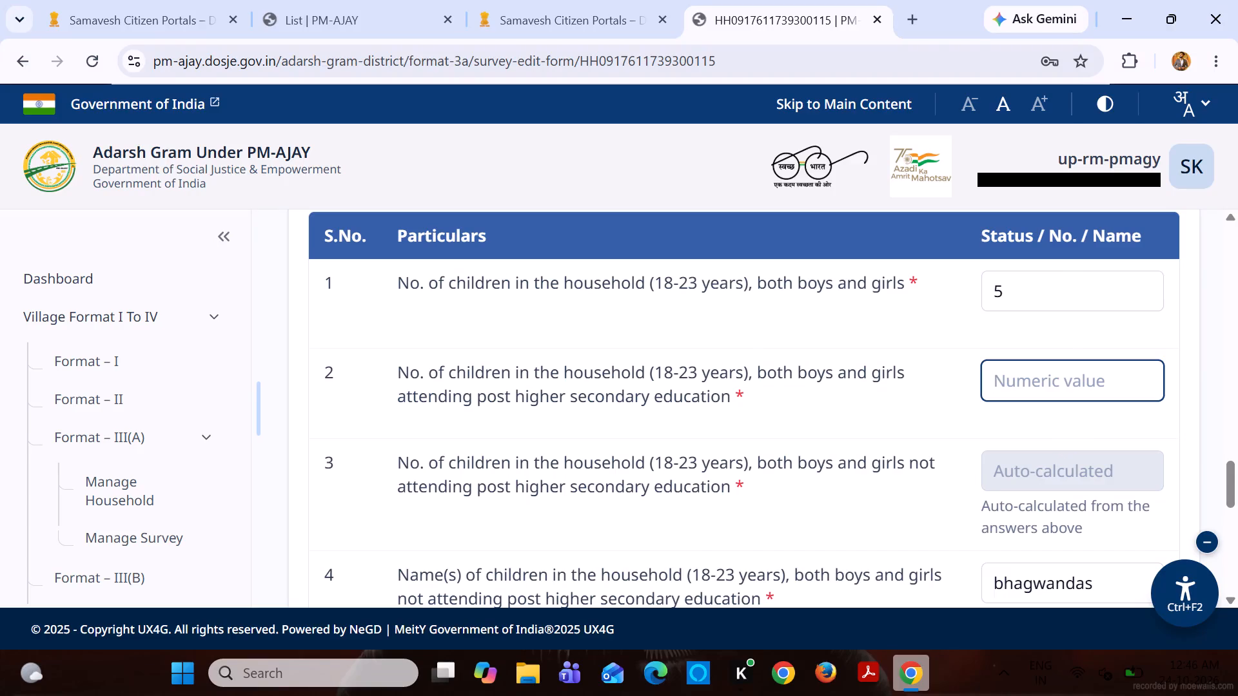
pyautogui.click(1083, 275)
pyautogui.press('BackSpace')
pyautogui.press('0')
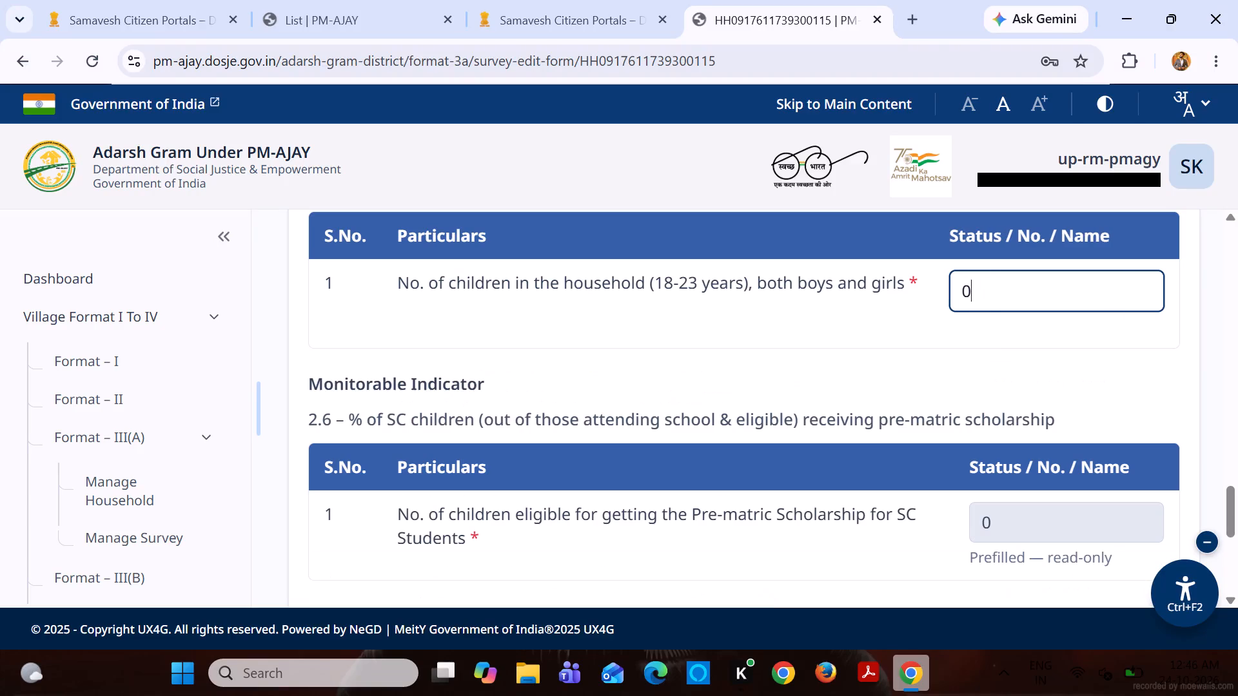
# Save the Education answers of house number 183 and return to the household list.
pyautogui.scroll(-7, 1083, 275)
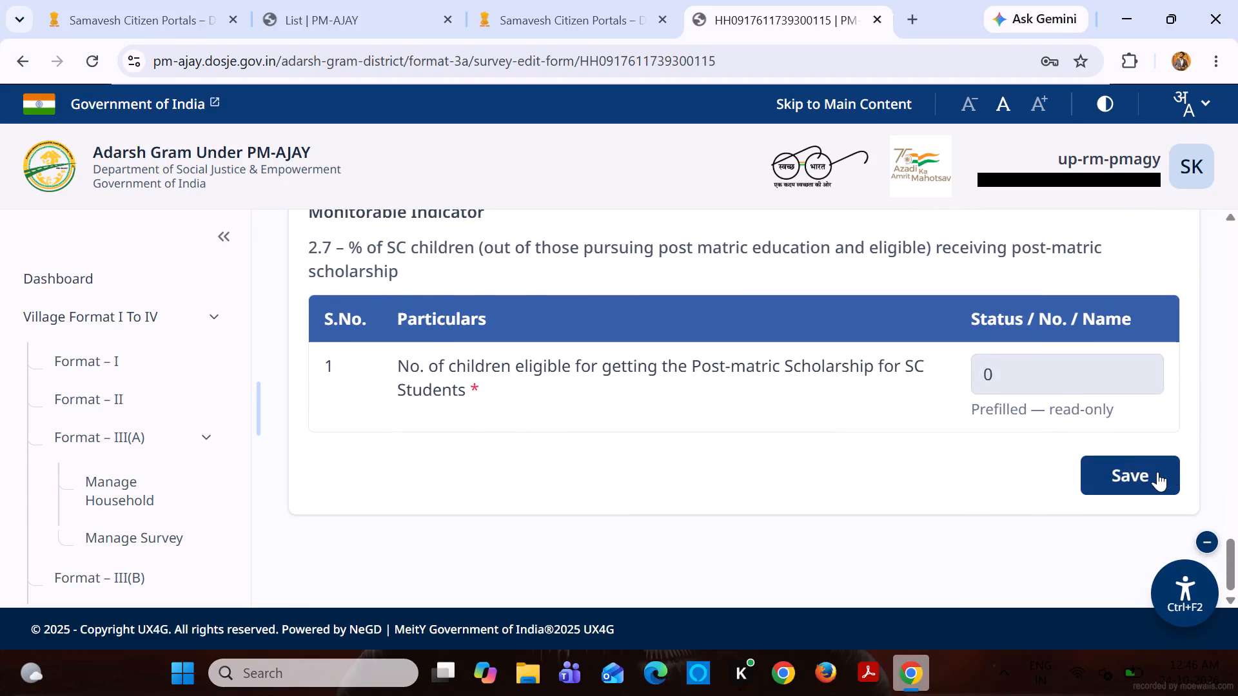
pyautogui.click(1157, 472)
pyautogui.scroll(10, 1008, 297)
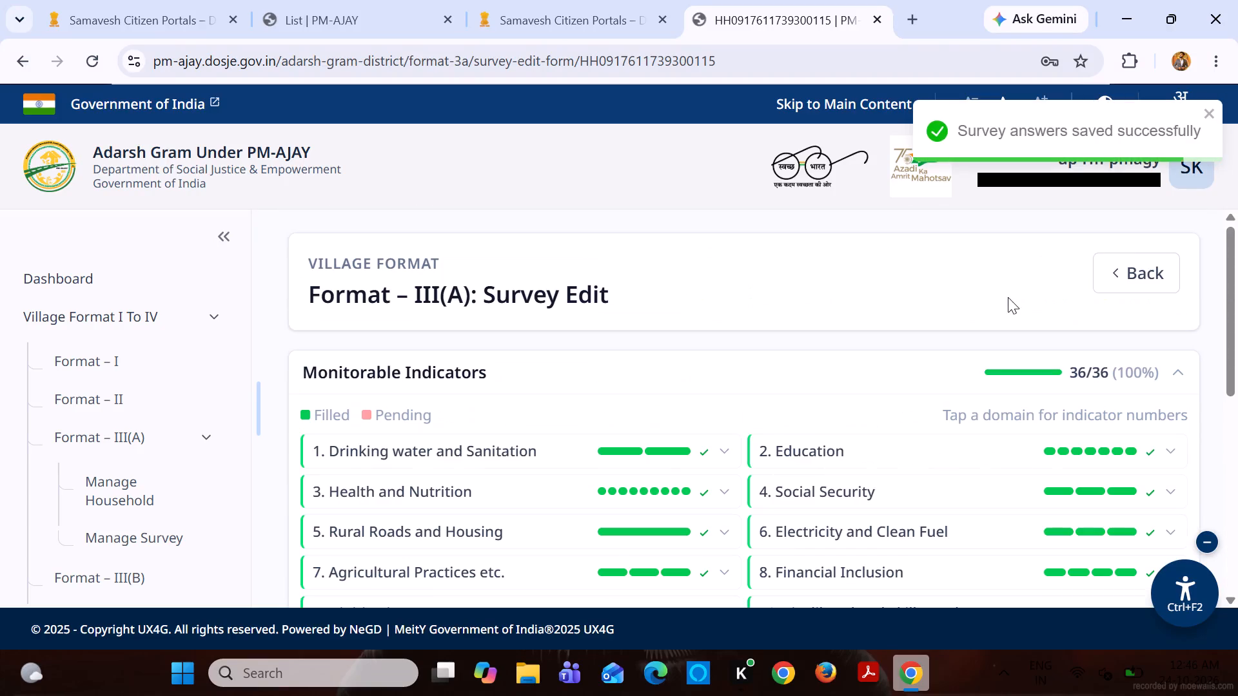
pyautogui.click(1131, 253)
# Open the survey of house number 185 from page 2 of the household list and choose the domain 2 – Education.
pyautogui.scroll(-6, 1082, 367)
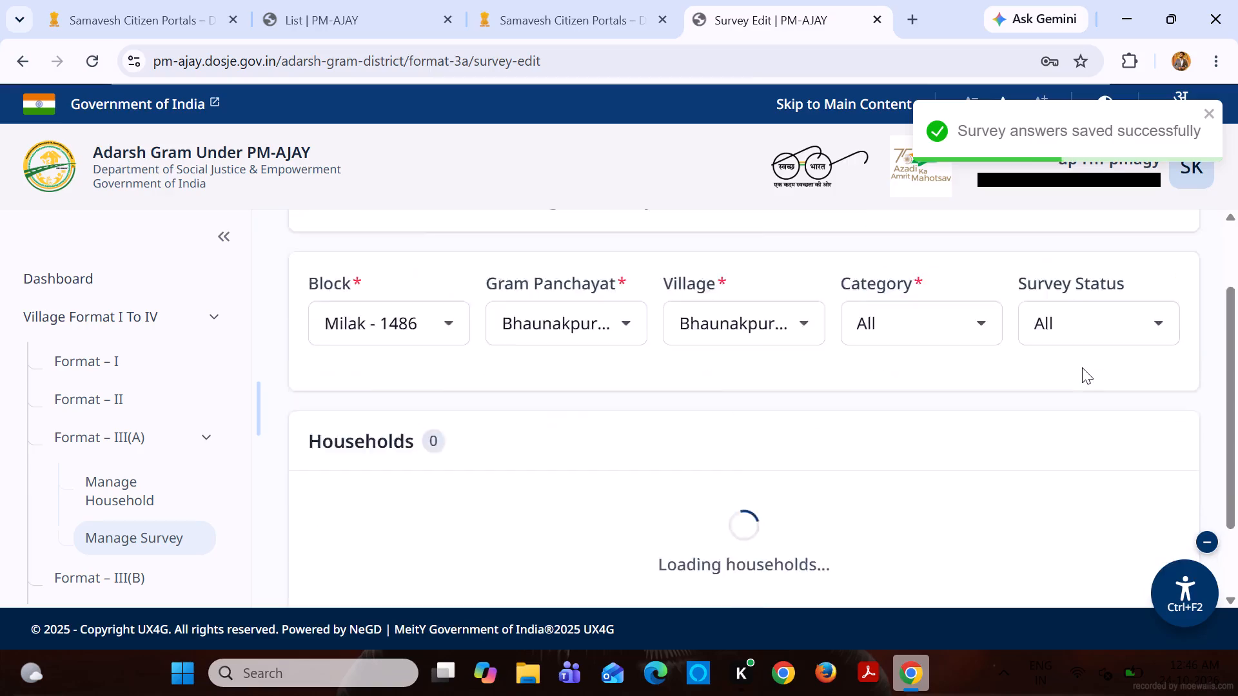
pyautogui.scroll(-20, 1082, 367)
pyautogui.scroll(-20, 1082, 367)
pyautogui.scroll(-14, 1082, 367)
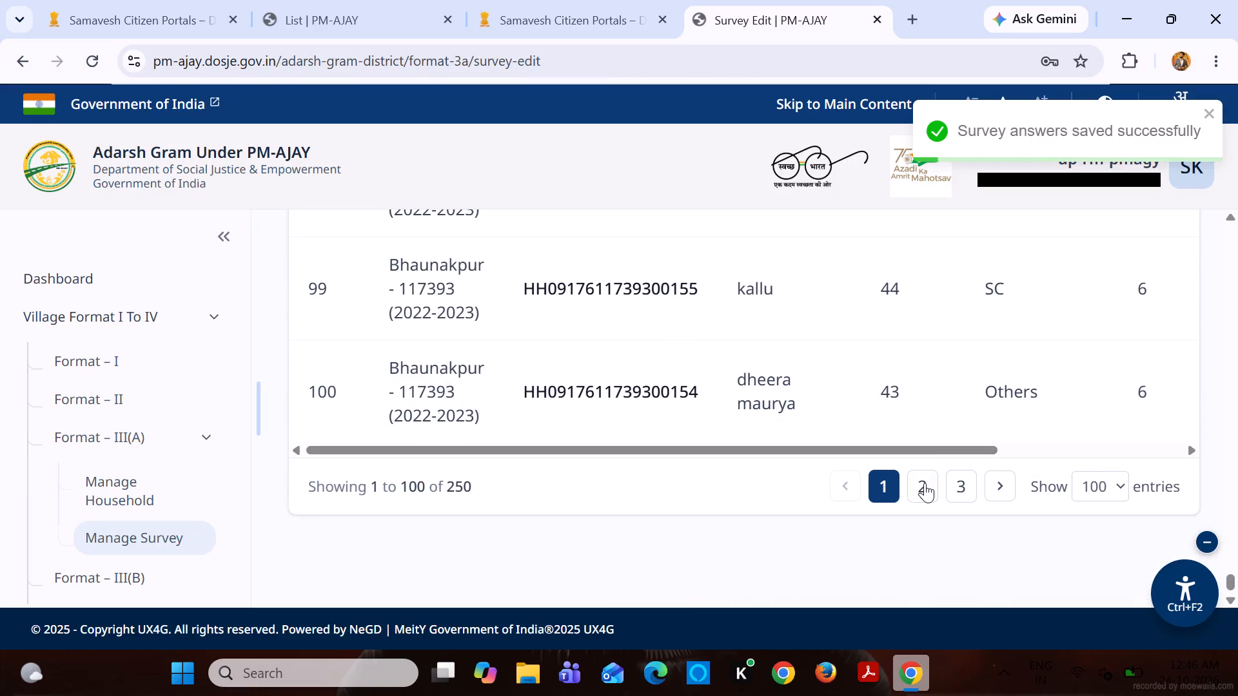
pyautogui.click(924, 483)
pyautogui.scroll(12, 955, 333)
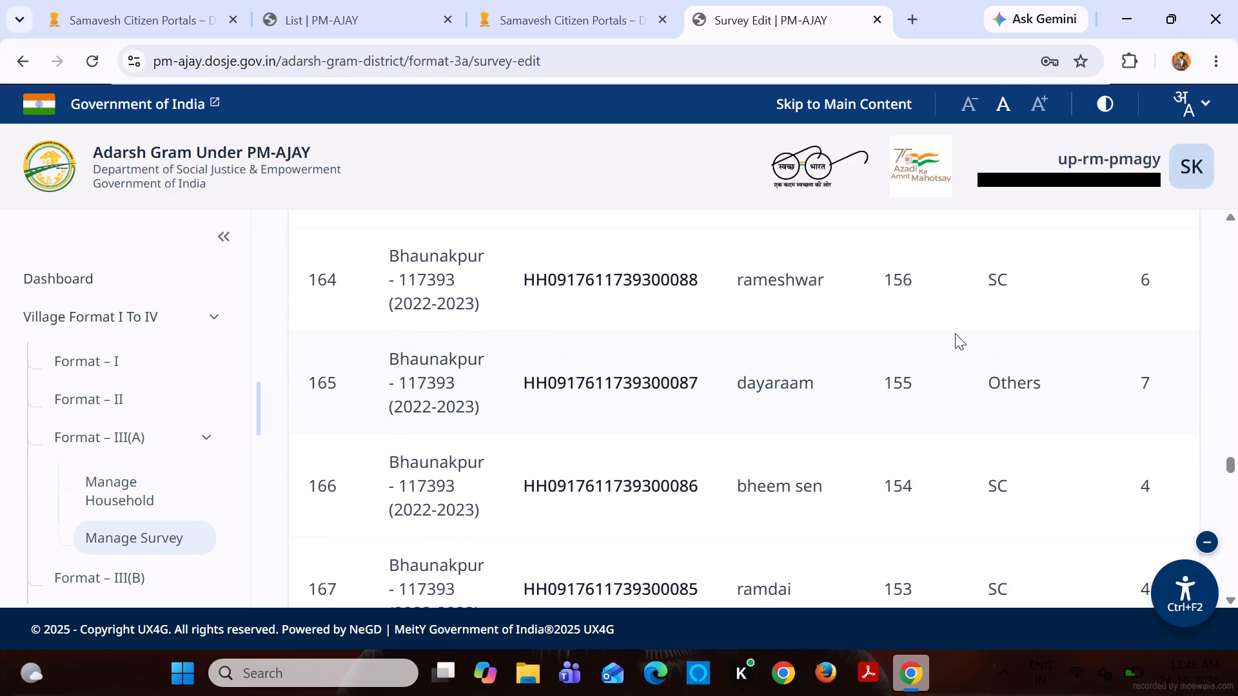
pyautogui.scroll(6, 955, 333)
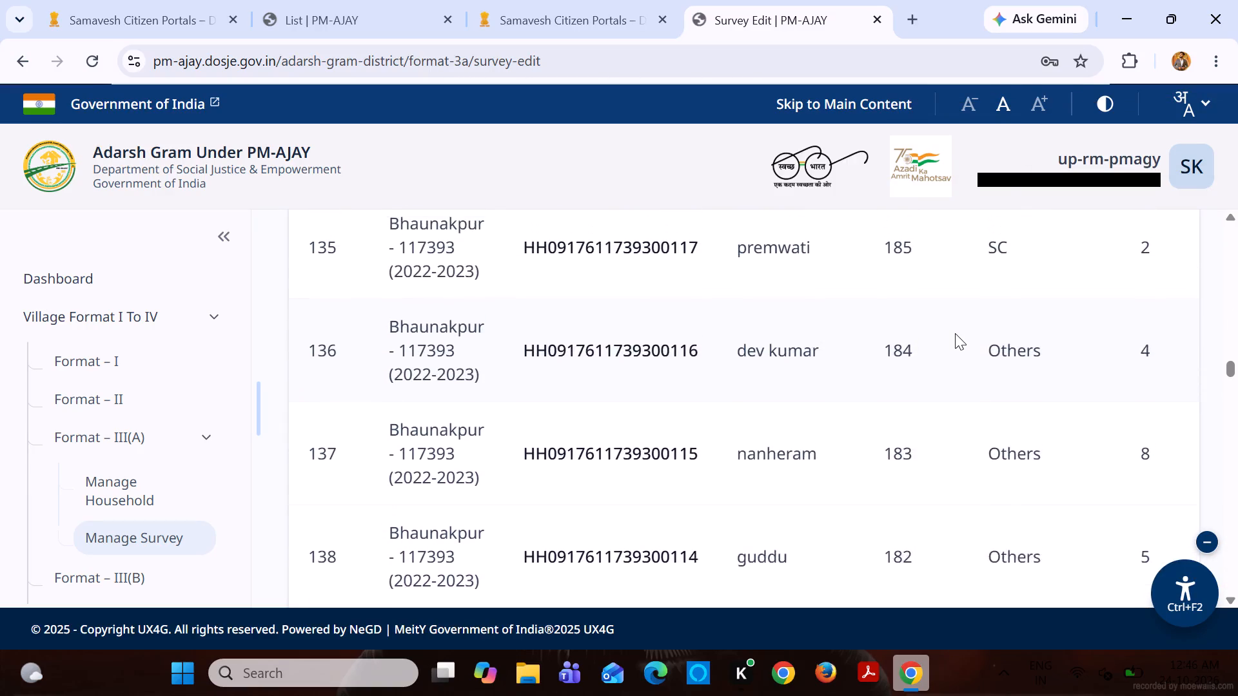
pyautogui.scroll(3, 955, 333)
pyautogui.hscroll(-4, 955, 333)
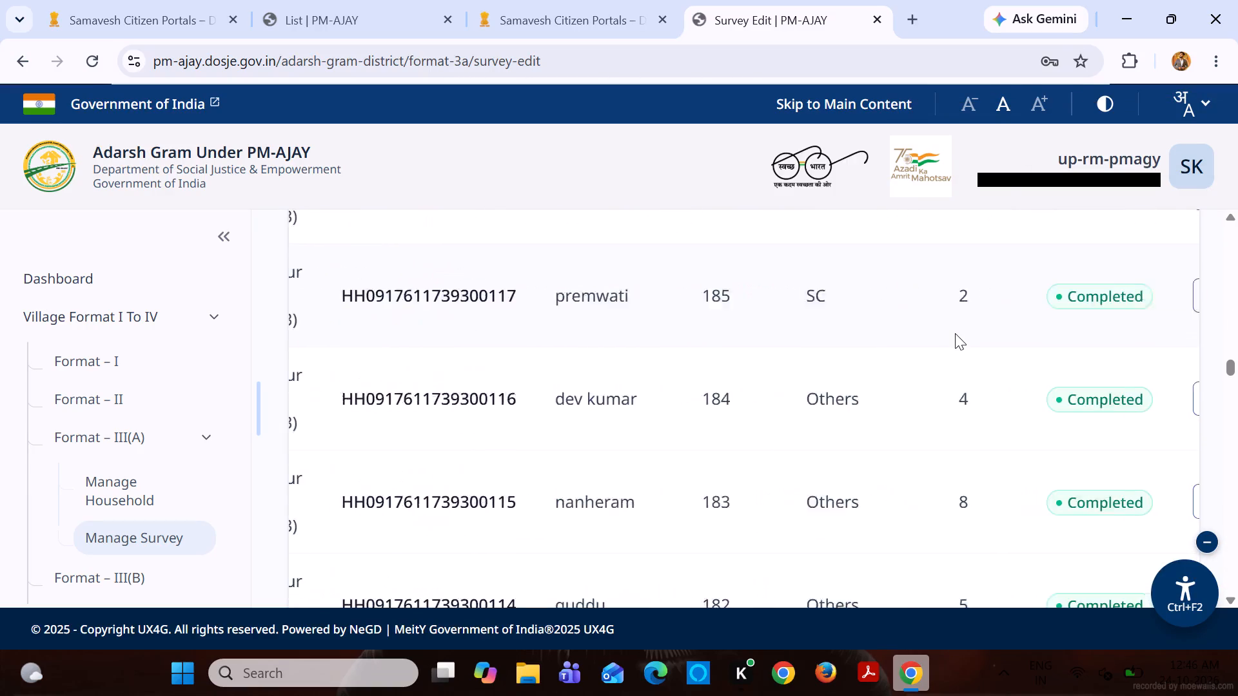
pyautogui.hscroll(-2, 955, 333)
pyautogui.click(1163, 291)
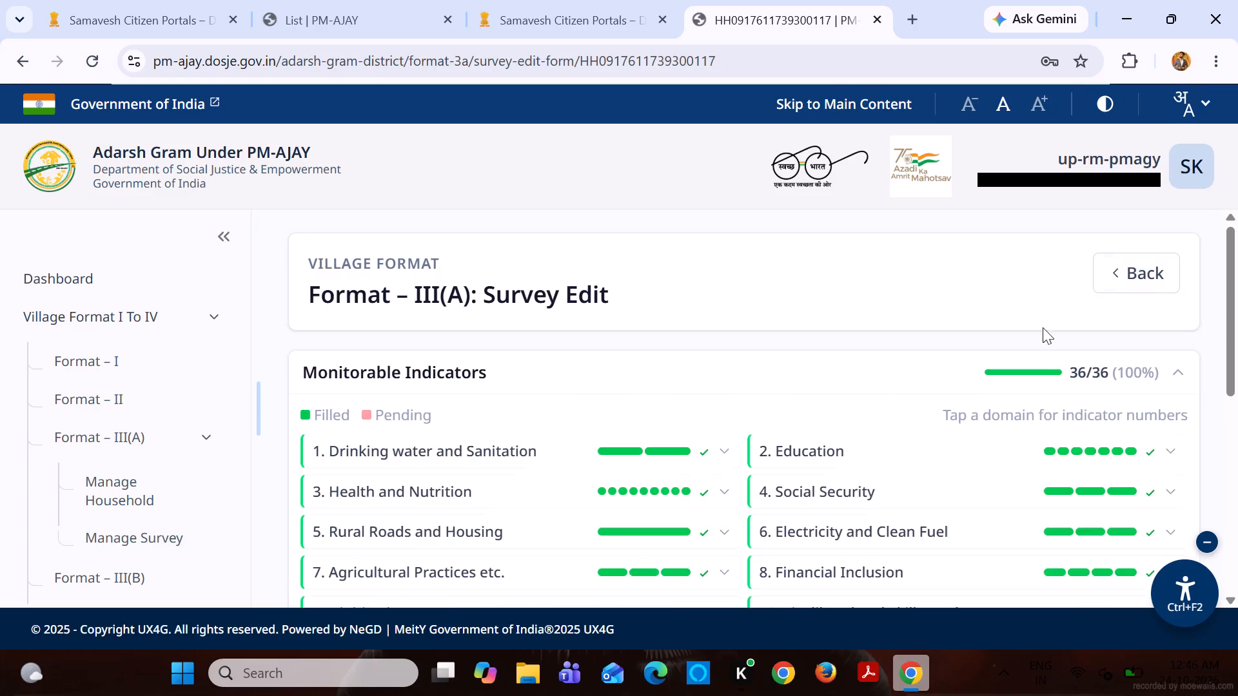
pyautogui.scroll(-7, 1023, 336)
pyautogui.click(853, 432)
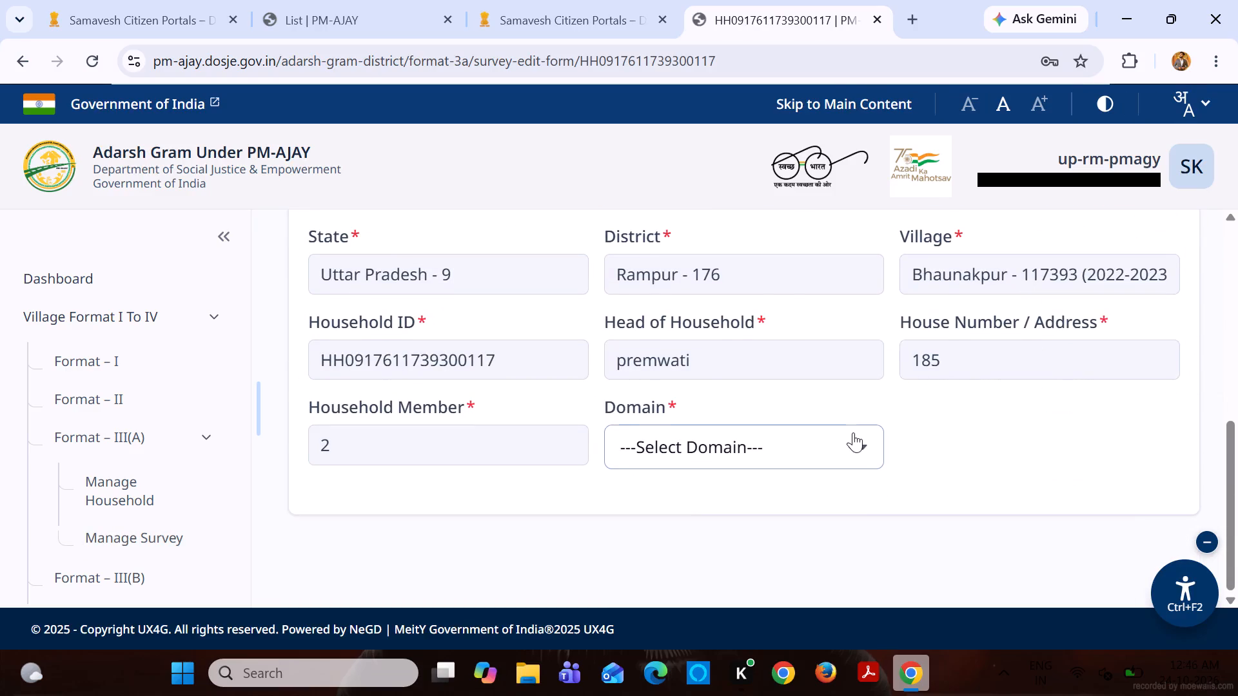
pyautogui.click(723, 212)
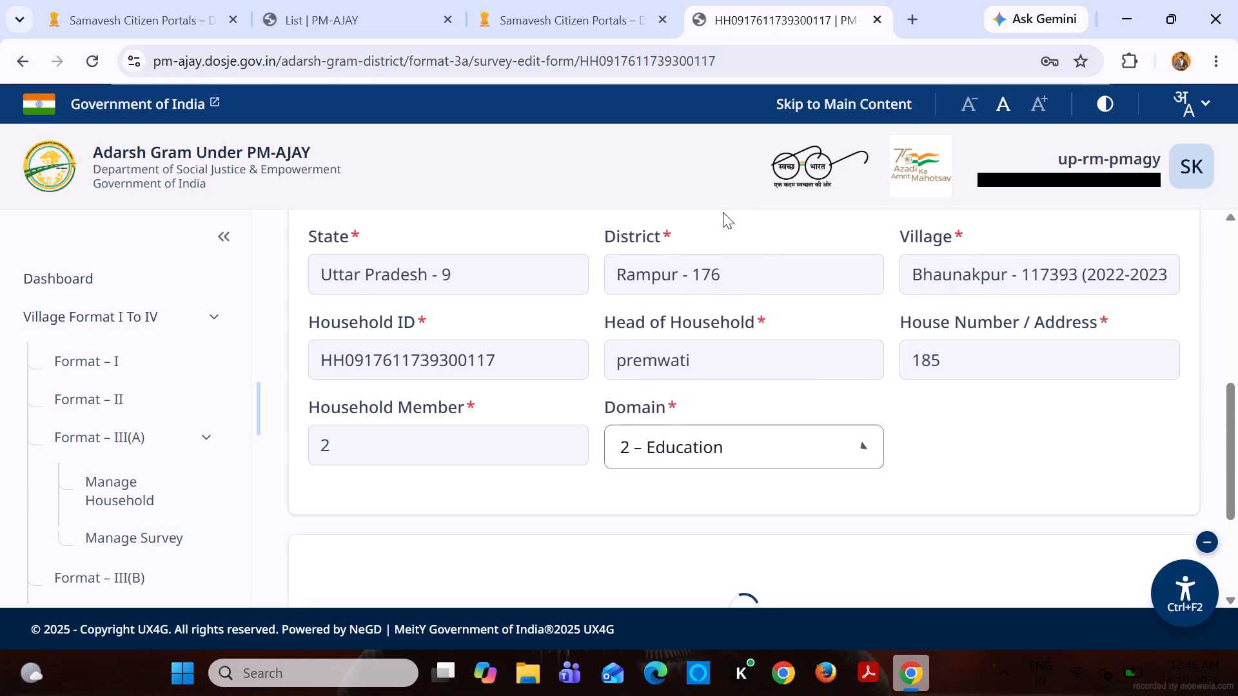
# Set house number 185's number of children (18-23 years) attending post higher secondary education to 1.
pyautogui.scroll(-4, 821, 416)
pyautogui.scroll(-5, 1019, 394)
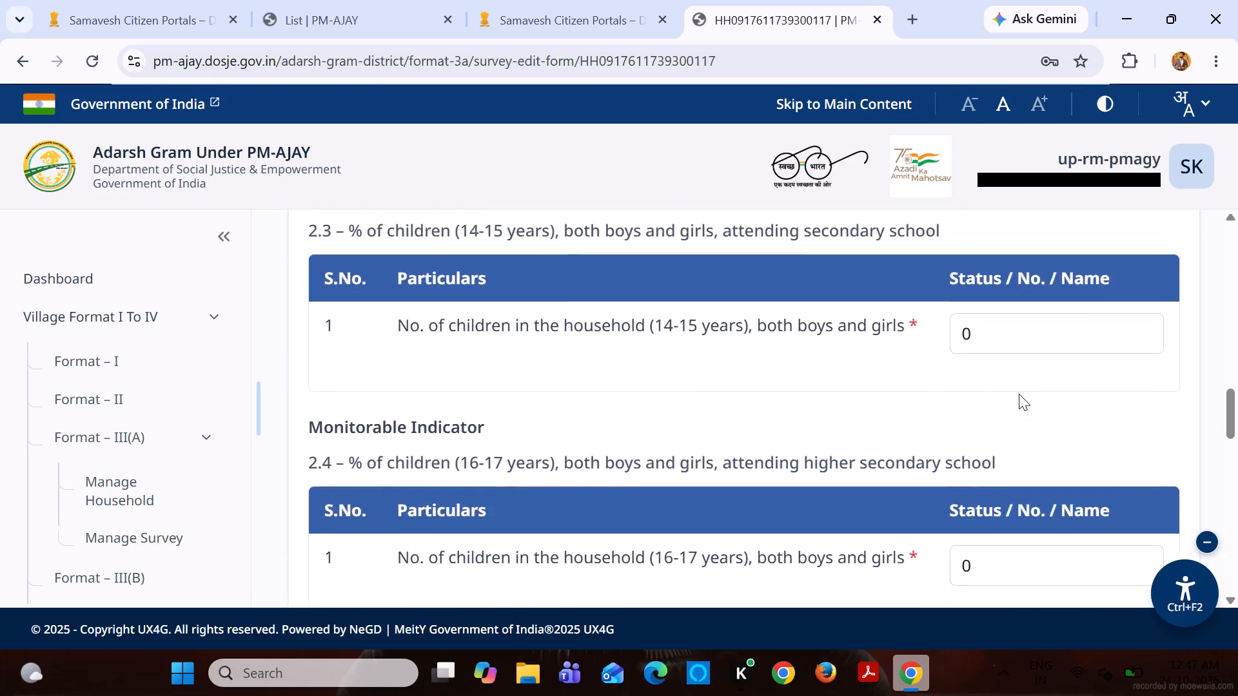
pyautogui.scroll(-4, 1019, 394)
pyautogui.click(1048, 307)
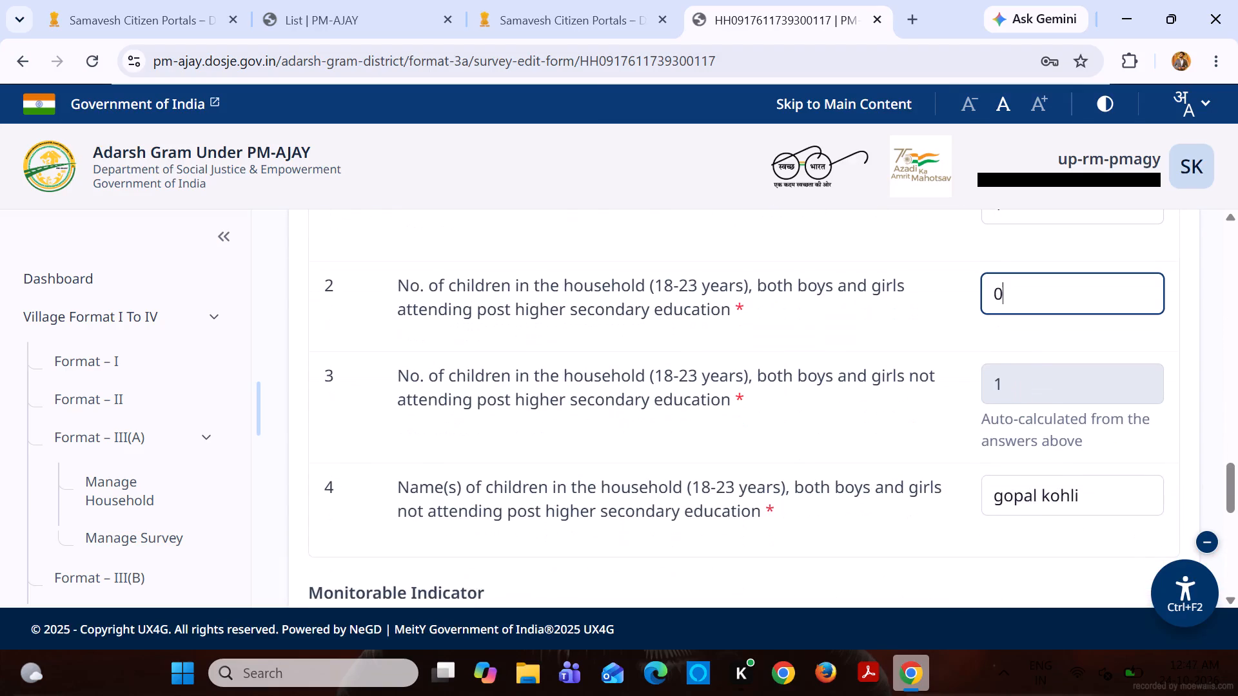
pyautogui.press('BackSpace')
pyautogui.press('1')
# Save the Education answers of house number 185 and return to the household list.
pyautogui.scroll(-2, 1048, 307)
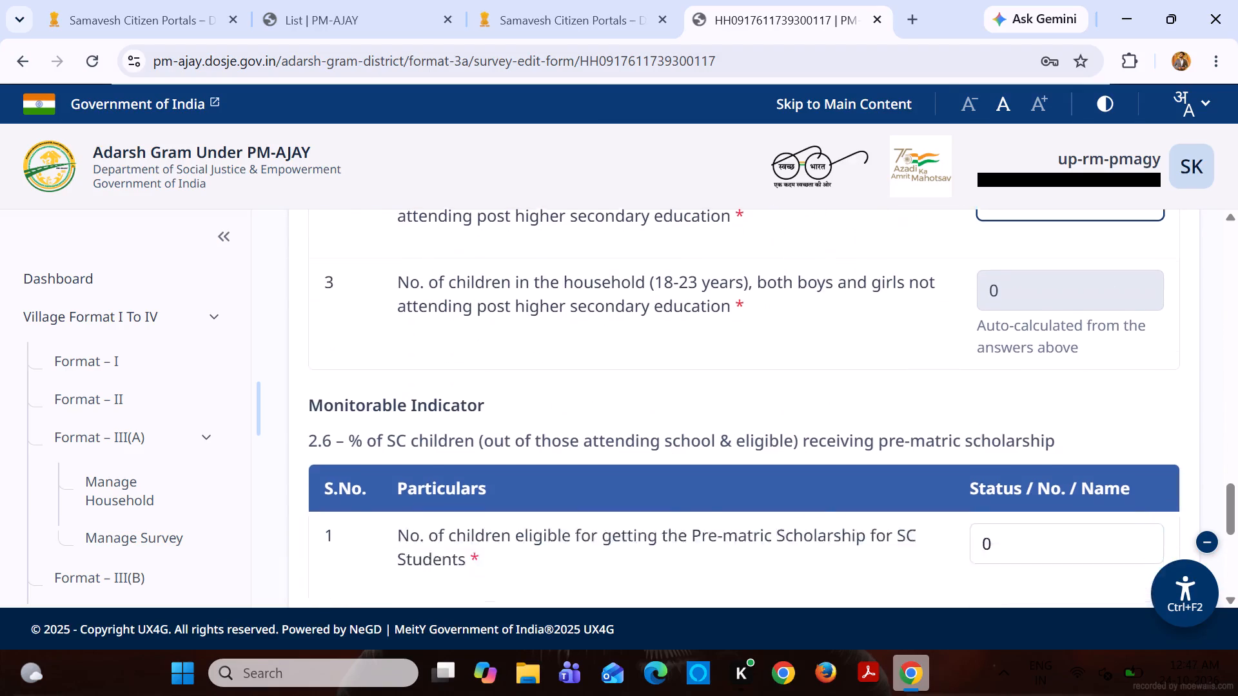
pyautogui.scroll(-5, 1048, 307)
pyautogui.click(1117, 550)
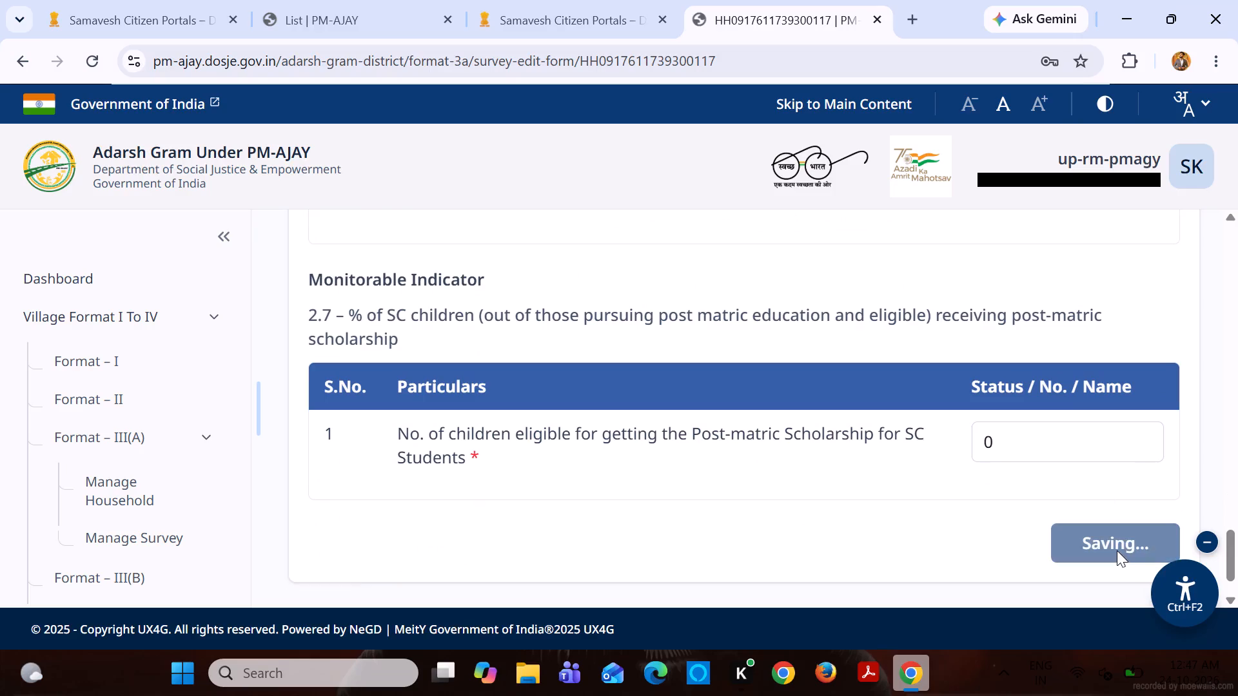
pyautogui.scroll(5, 1027, 401)
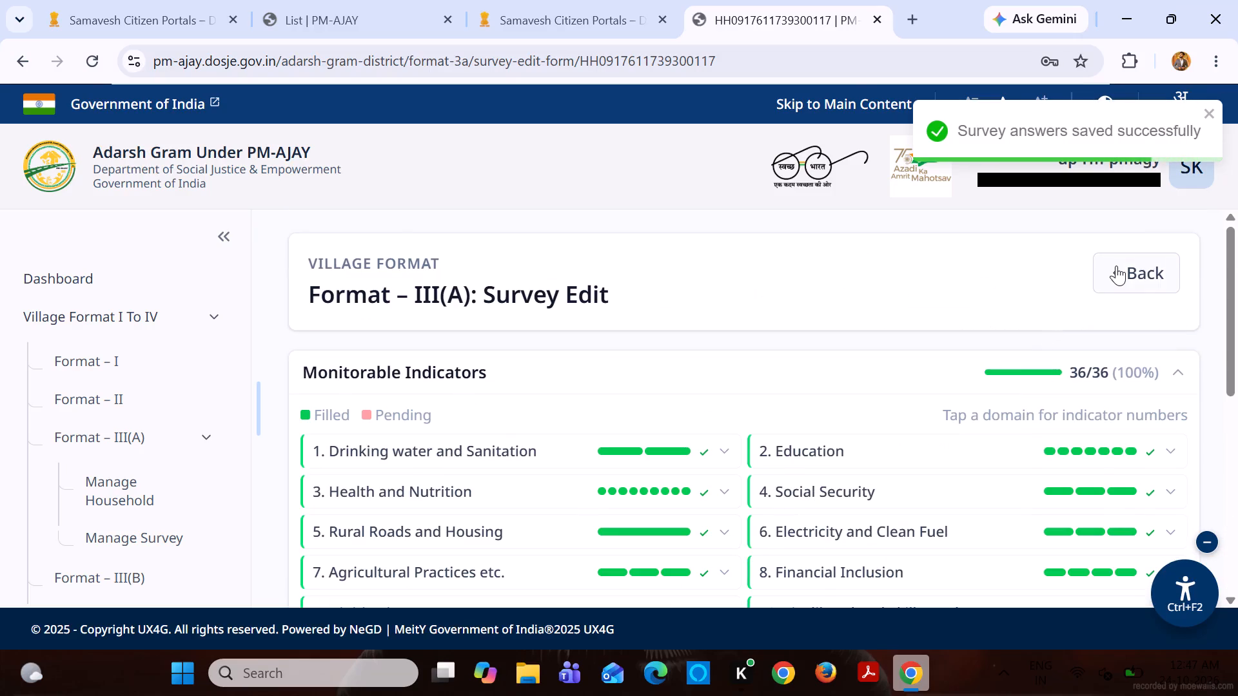
pyautogui.click(1116, 266)
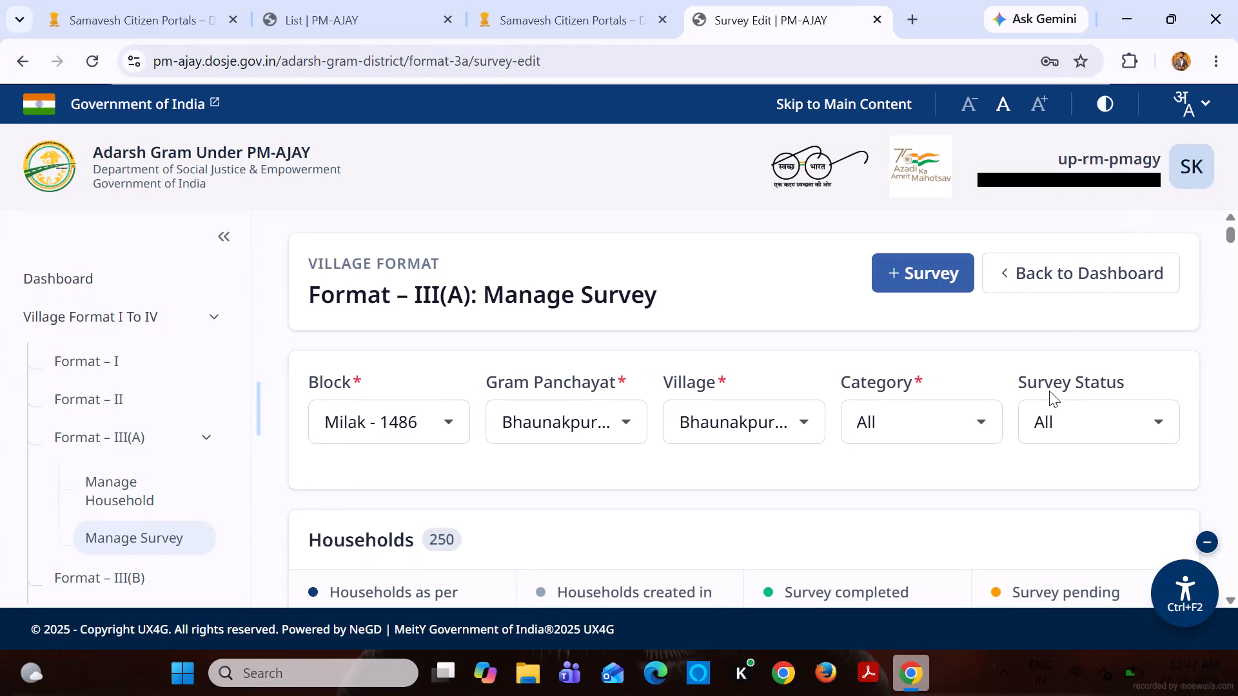
# Open the survey of house number 188 from page 2 of the household list and choose the domain 2 – Education.
pyautogui.scroll(-20, 1049, 391)
pyautogui.scroll(-20, 1049, 391)
pyautogui.scroll(-6, 1049, 391)
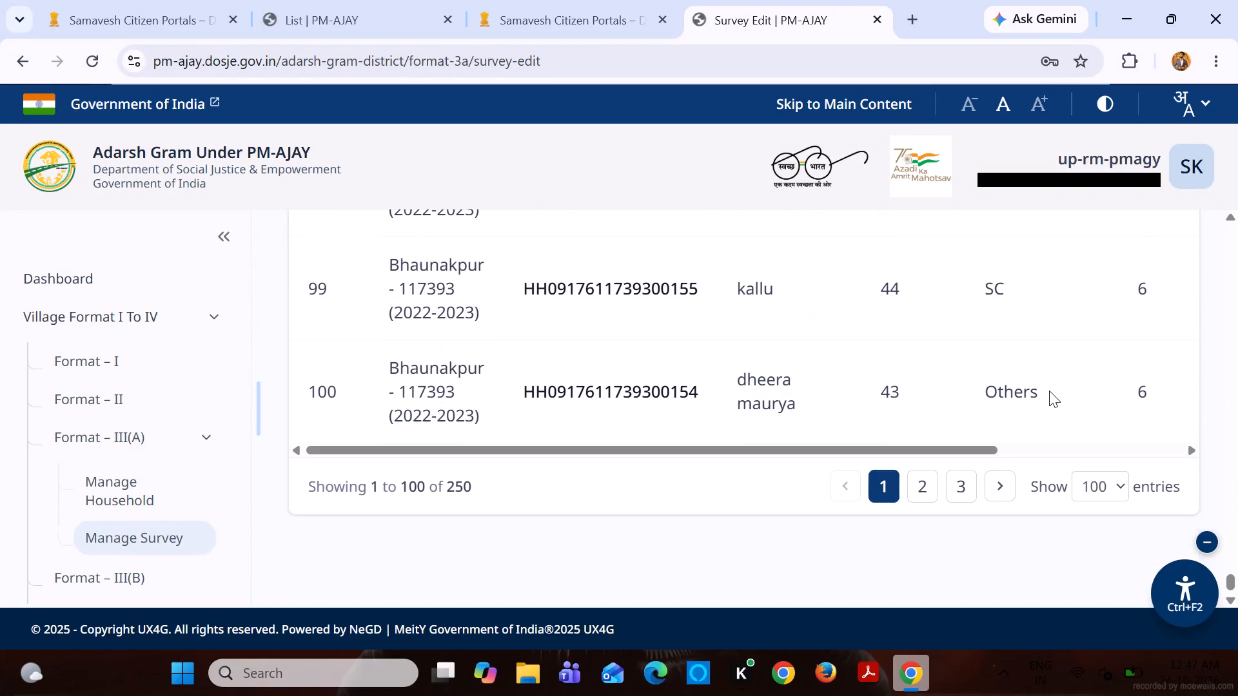
pyautogui.click(934, 472)
pyautogui.scroll(11, 974, 322)
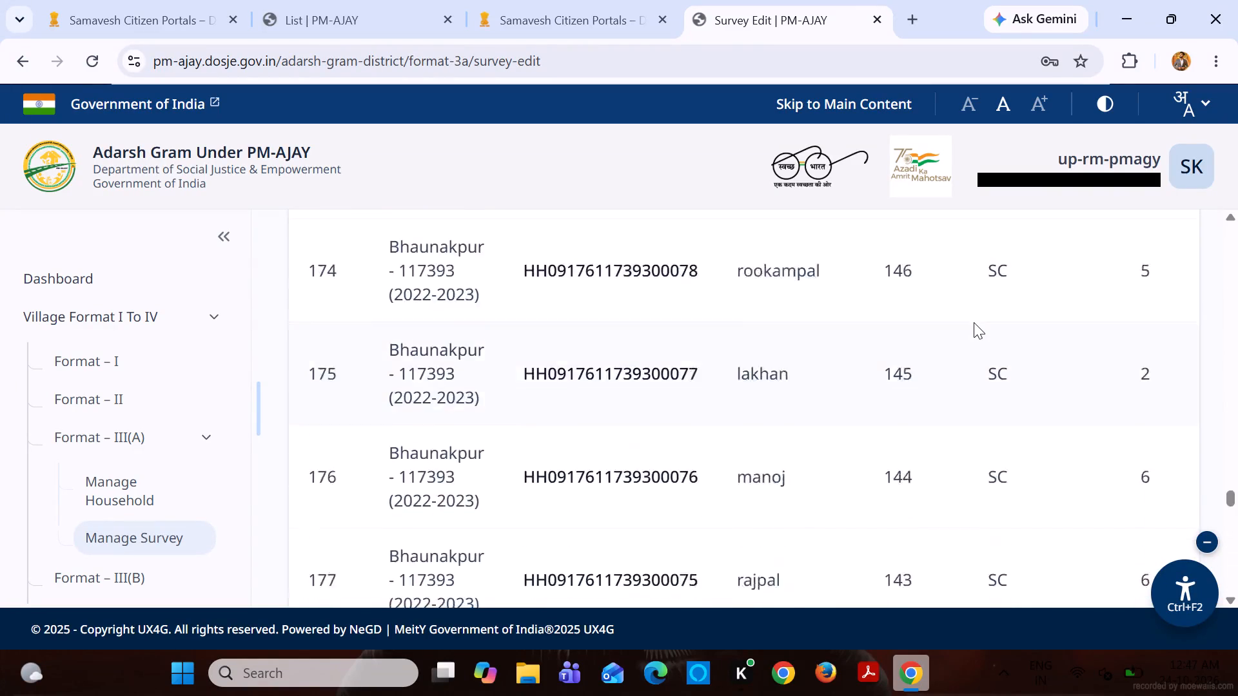
pyautogui.scroll(17, 974, 322)
pyautogui.scroll(6, 974, 322)
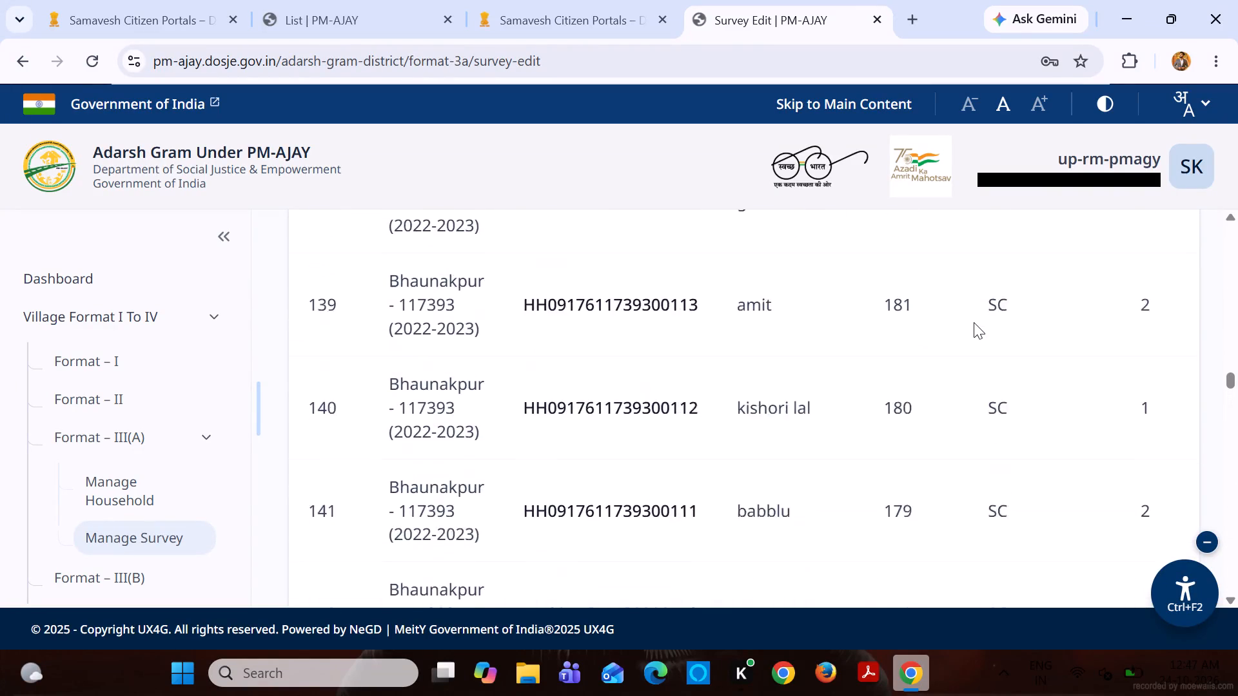
pyautogui.scroll(3, 974, 322)
pyautogui.hscroll(-3, 974, 322)
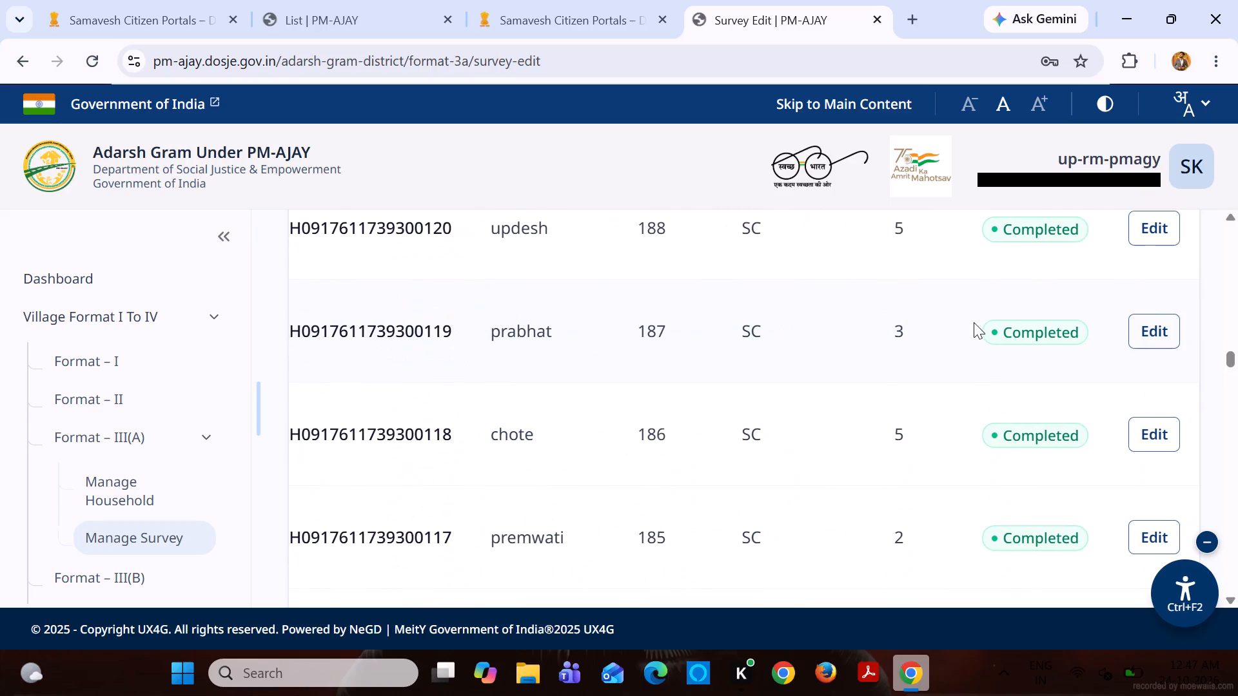
pyautogui.click(1135, 227)
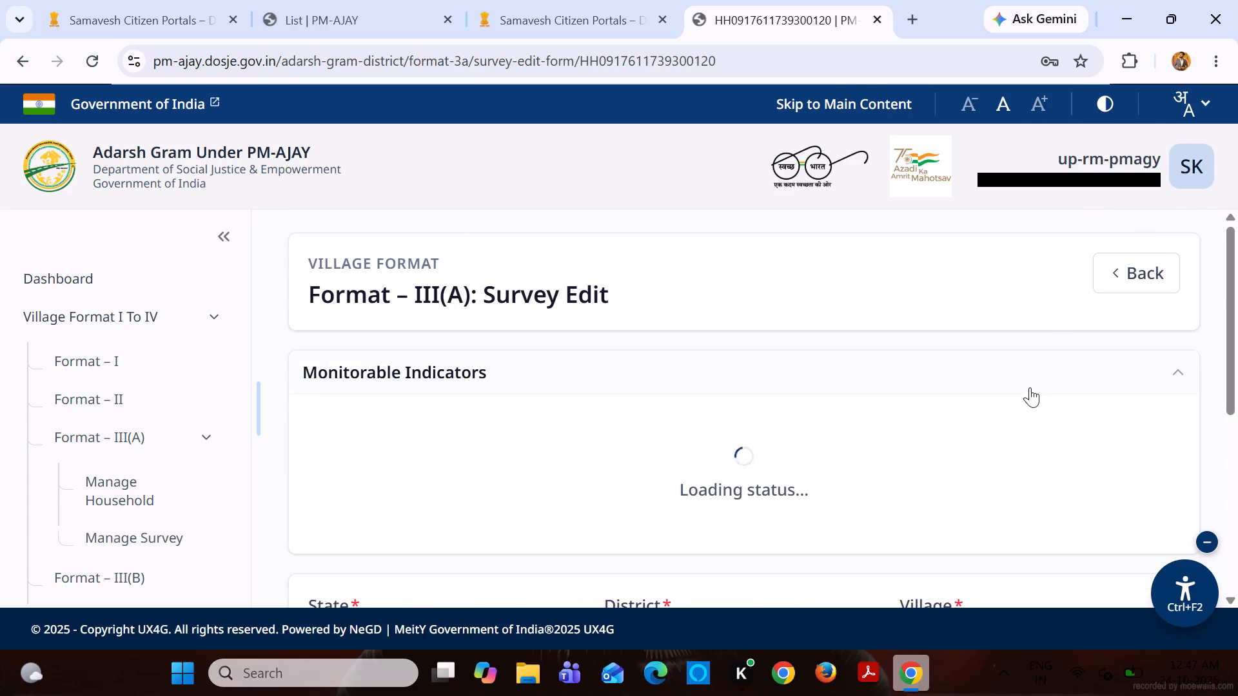
pyautogui.scroll(-8, 1030, 387)
pyautogui.click(832, 454)
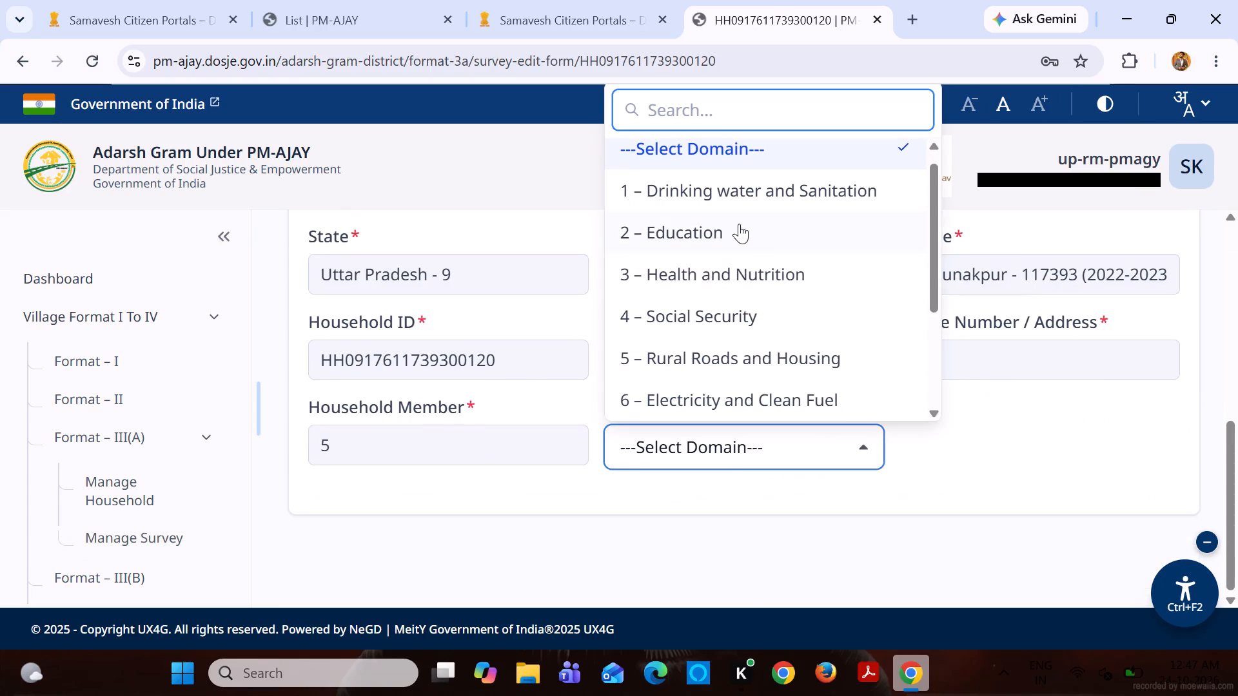
pyautogui.click(739, 224)
# Set house number 188's number of children (6-10 years) attending primary school to 2.
pyautogui.scroll(-4, 909, 380)
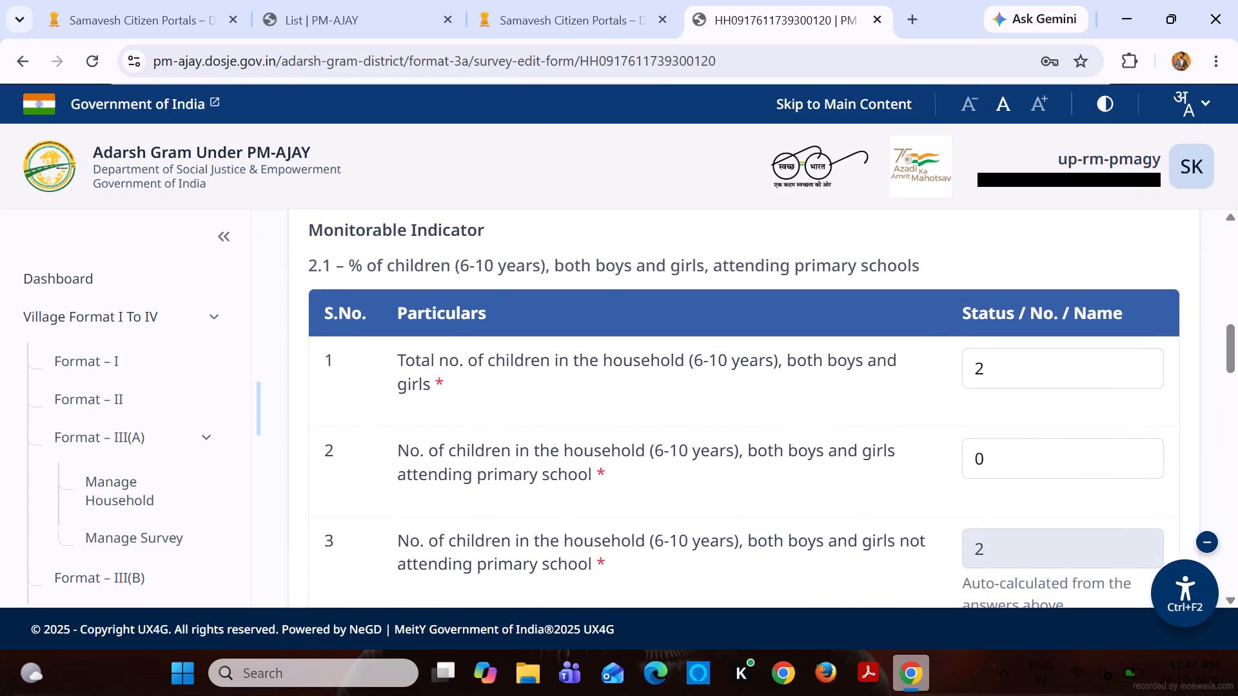
pyautogui.click(1032, 467)
pyautogui.press('BackSpace')
pyautogui.press('2')
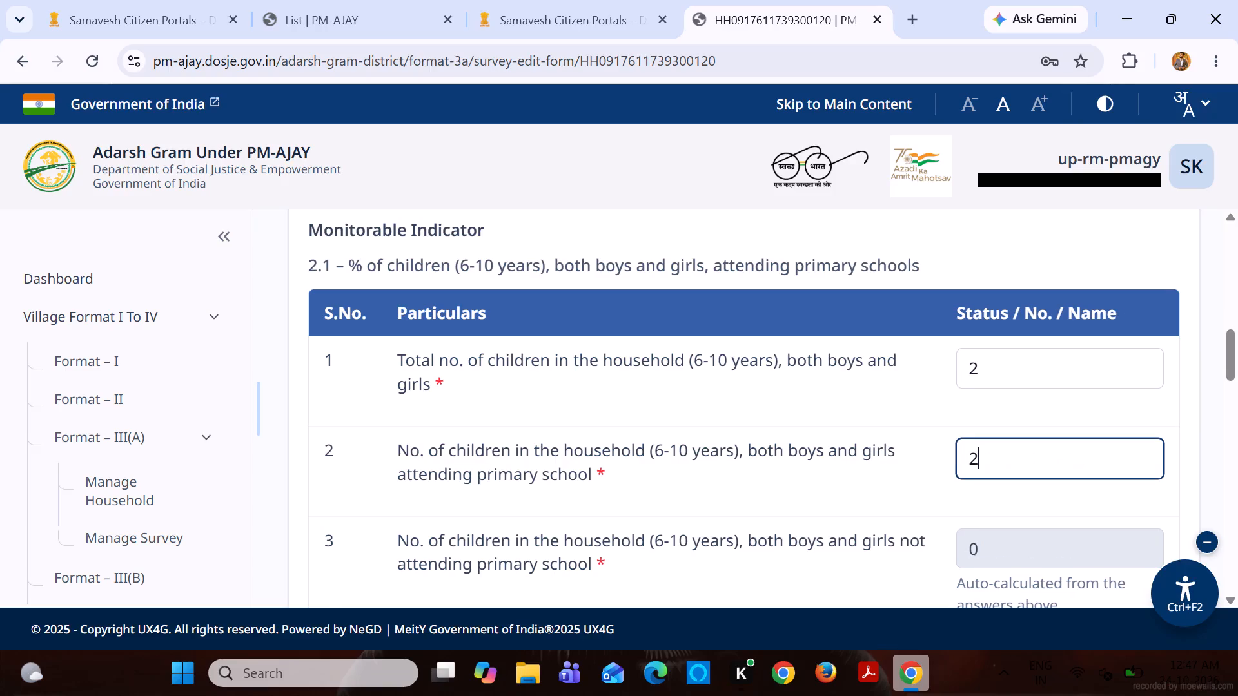
# Save the Education answers of house number 188 and return to the household list.
pyautogui.scroll(-6, 1032, 467)
pyautogui.scroll(-6, 1134, 492)
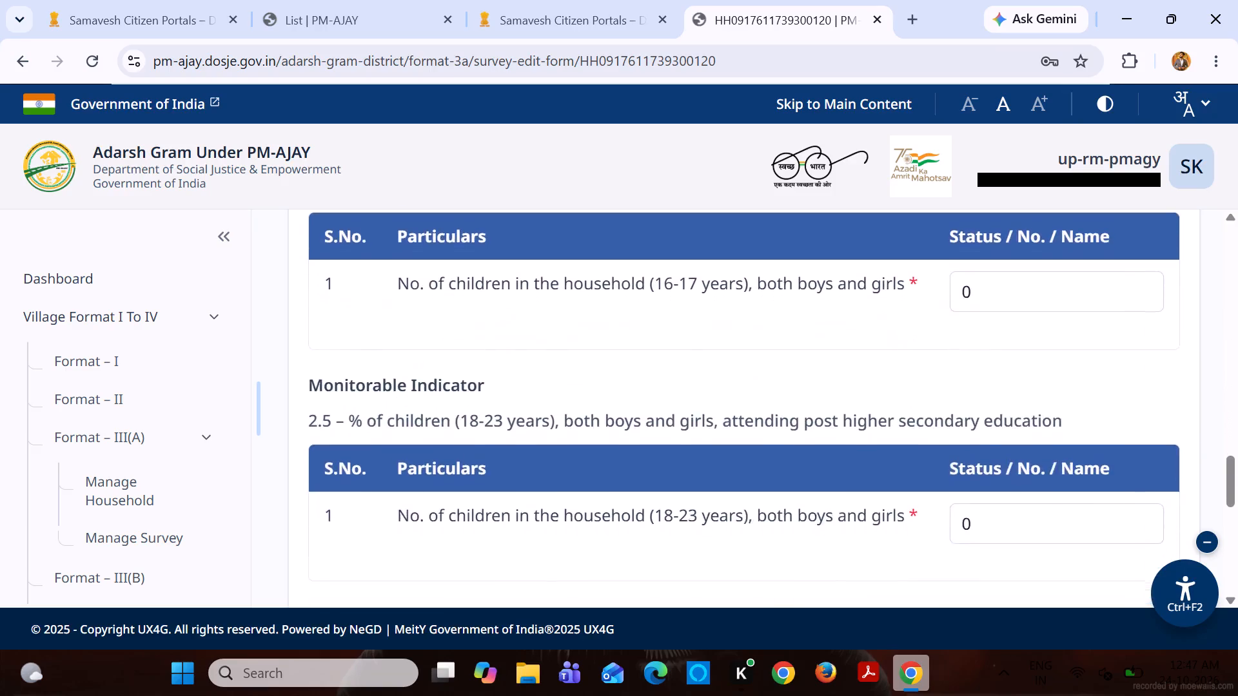
pyautogui.scroll(-4, 1134, 492)
pyautogui.click(1137, 514)
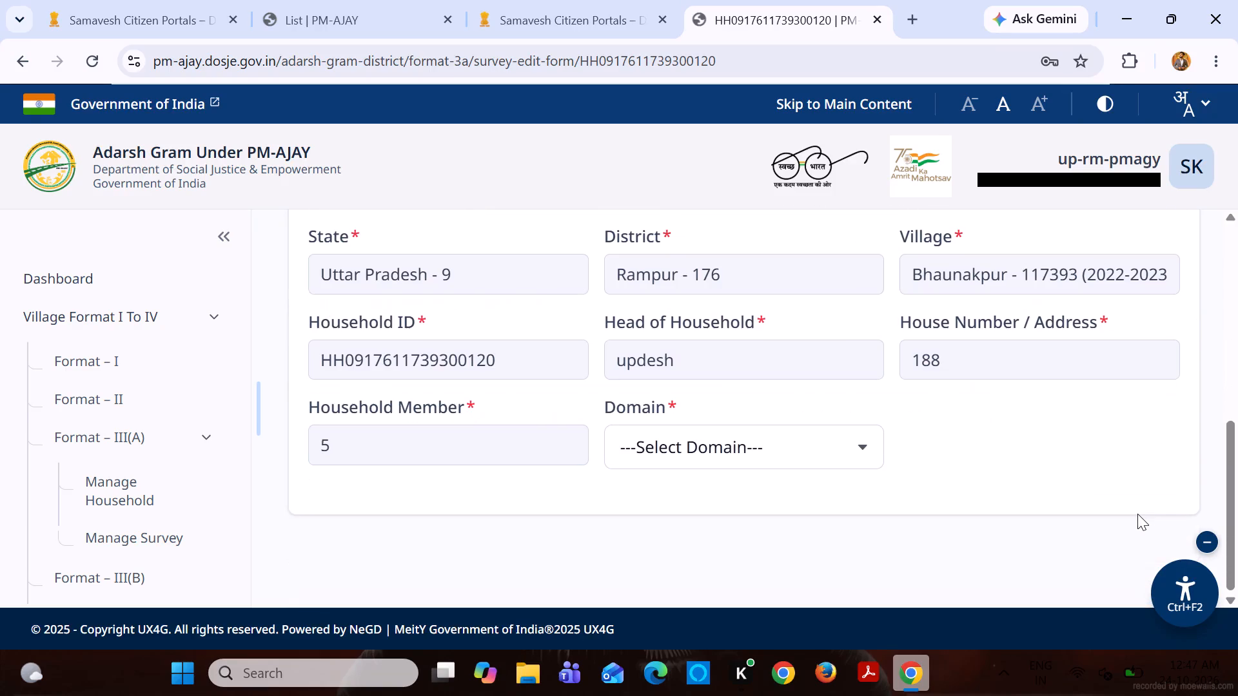
pyautogui.scroll(9, 1028, 347)
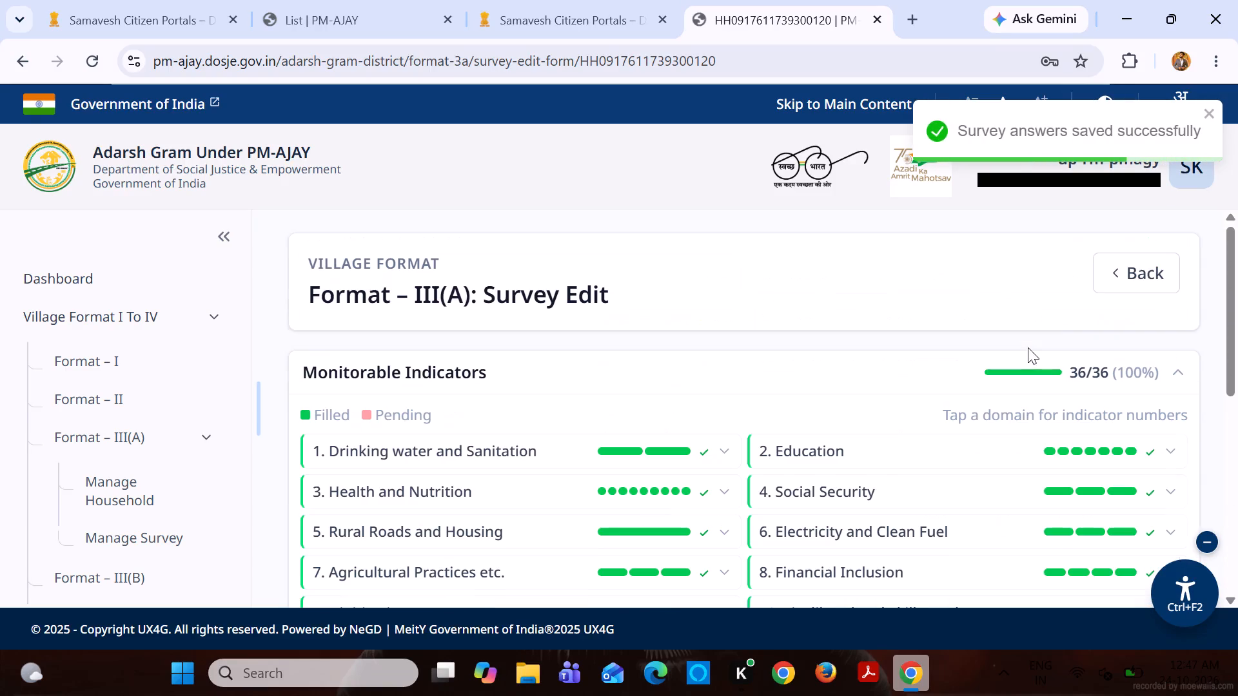
pyautogui.click(1137, 276)
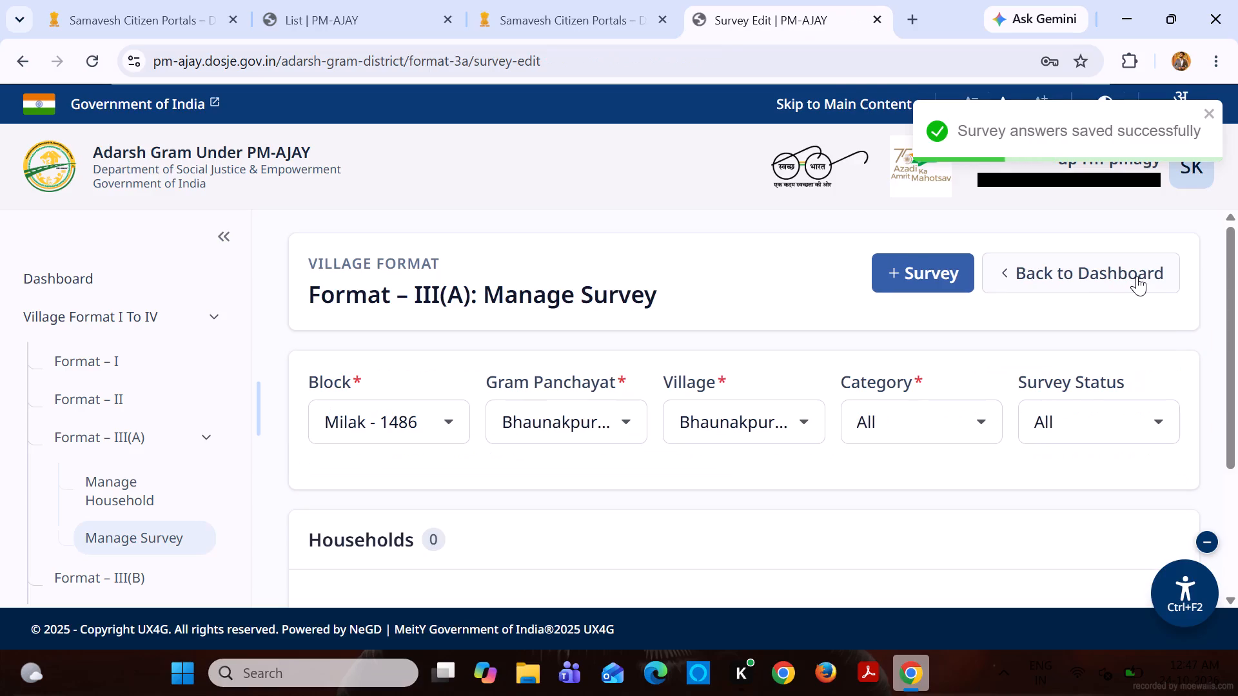
pyautogui.rightClick(1082, 275)
pyautogui.scroll(-7, 1082, 275)
pyautogui.click(1117, 338)
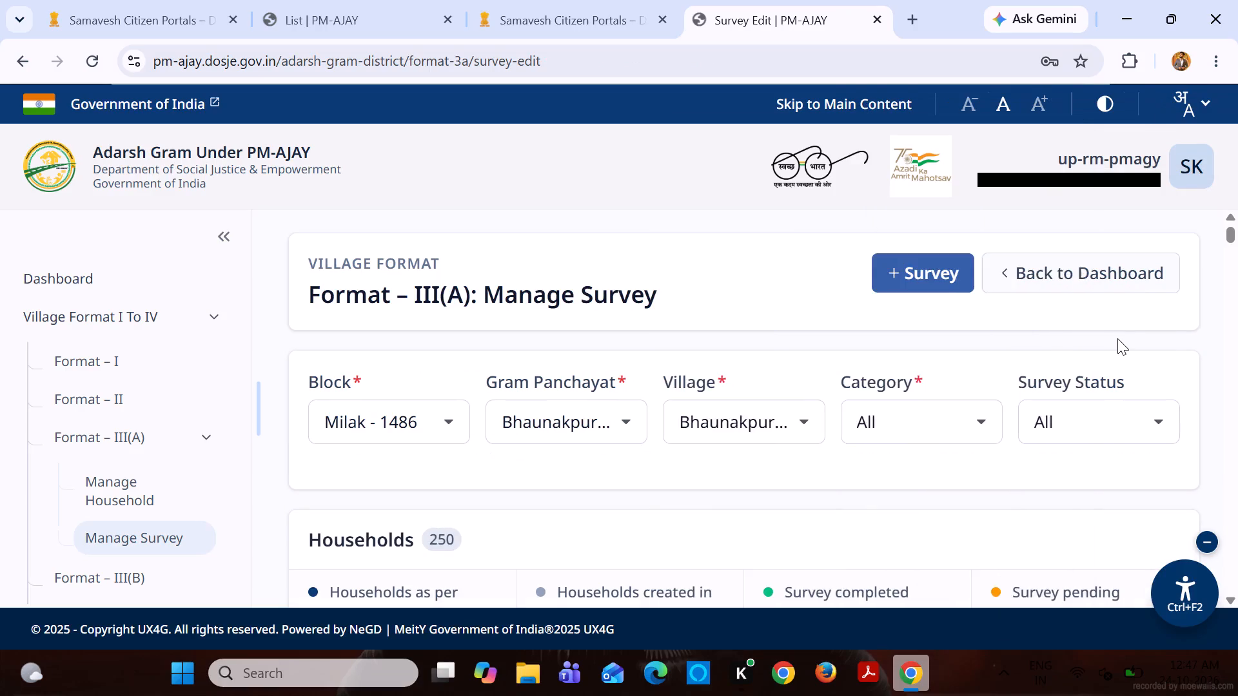
# Open the survey of house number 193 from page 2 of the household list and choose the domain 2 – Education.
pyautogui.scroll(-20, 1117, 338)
pyautogui.scroll(-20, 1117, 338)
pyautogui.scroll(-15, 1117, 338)
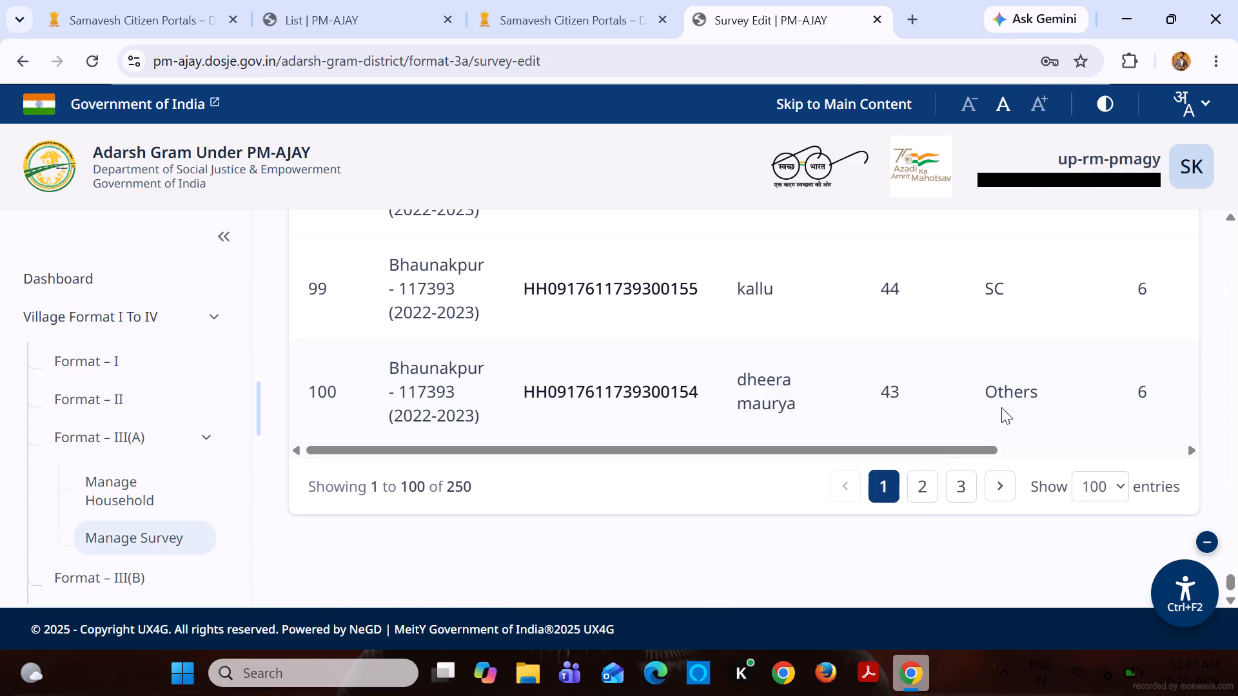
pyautogui.click(923, 487)
pyautogui.scroll(8, 925, 325)
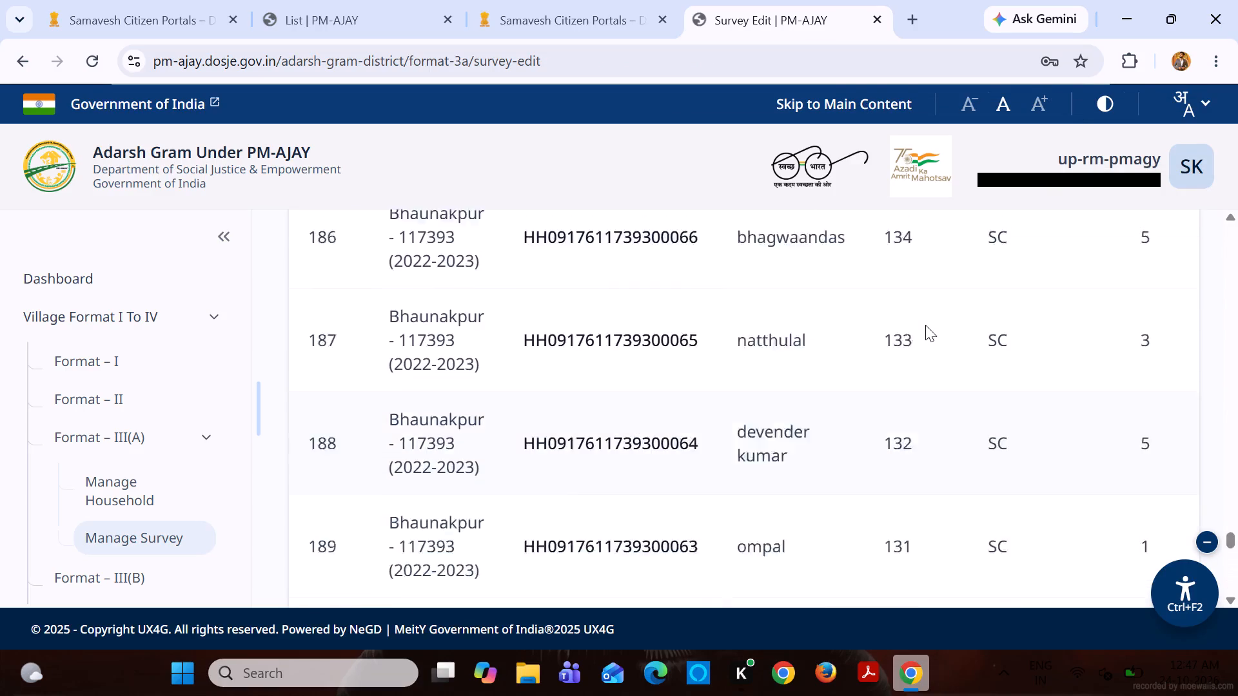
pyautogui.scroll(17, 925, 325)
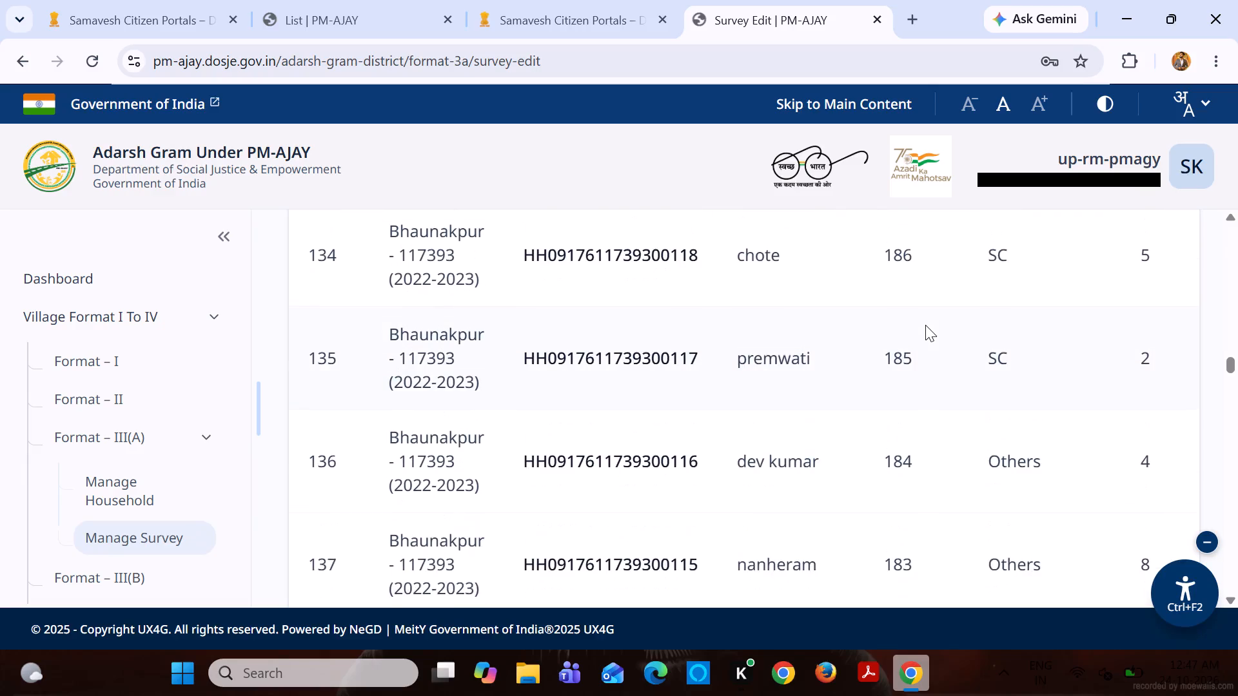
pyautogui.scroll(8, 925, 325)
pyautogui.hscroll(-6, 925, 325)
pyautogui.click(1151, 547)
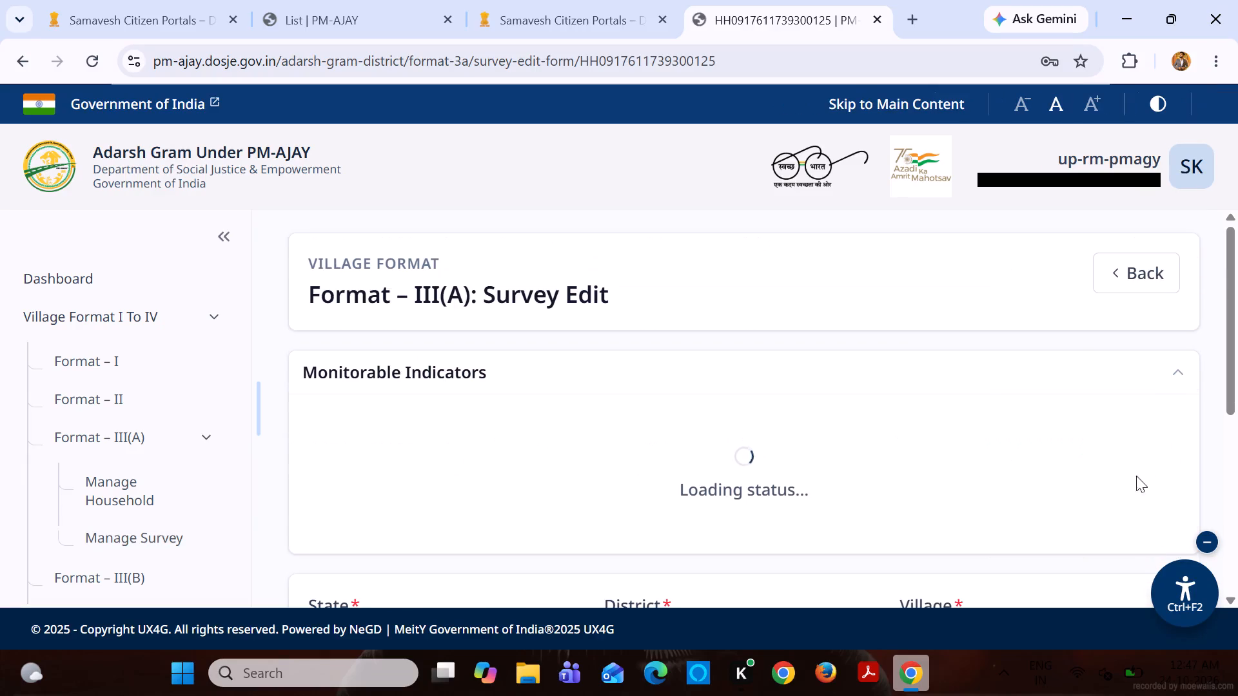
pyautogui.scroll(-8, 1037, 423)
pyautogui.click(844, 449)
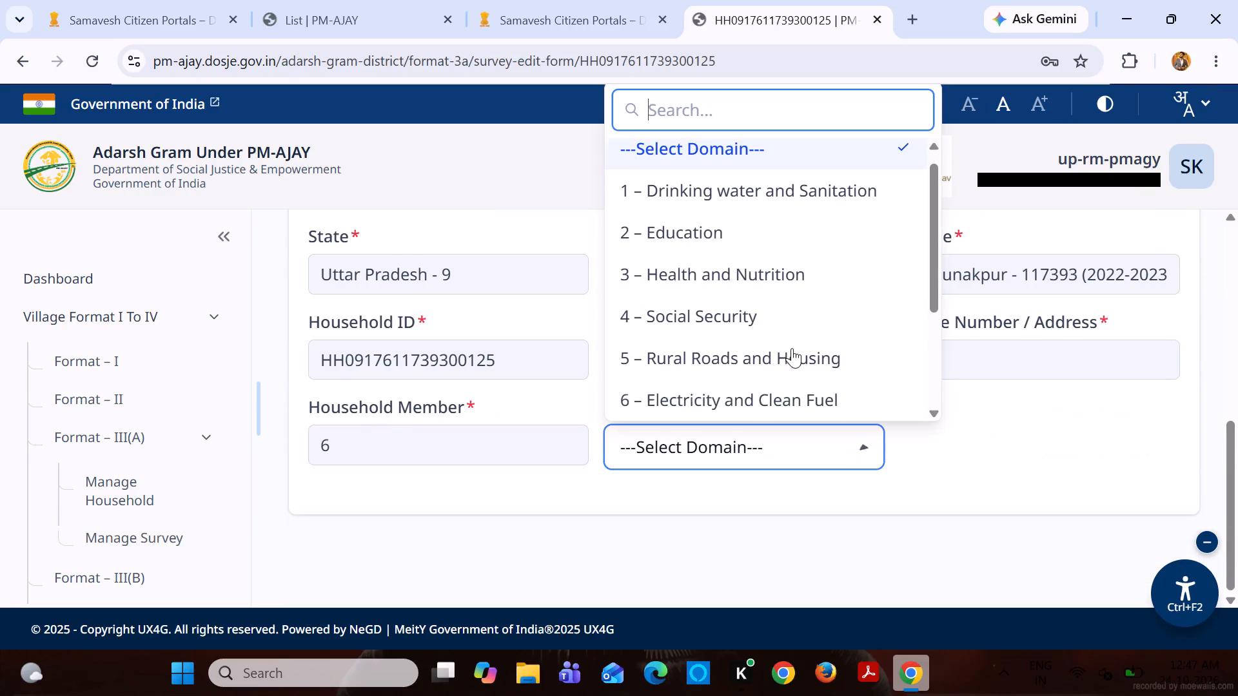
pyautogui.click(735, 233)
# Set house number 193's number of children (16-17 years) attending higher secondary school to 1.
pyautogui.scroll(-5, 820, 411)
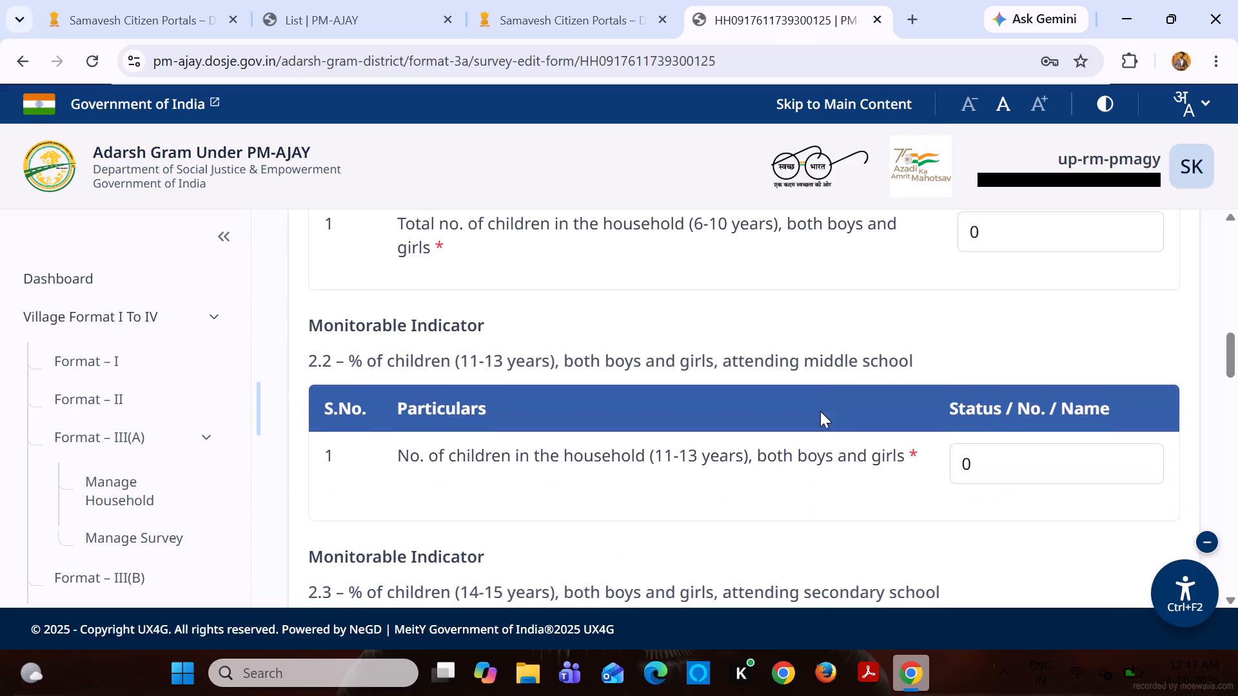
pyautogui.scroll(-5, 1011, 498)
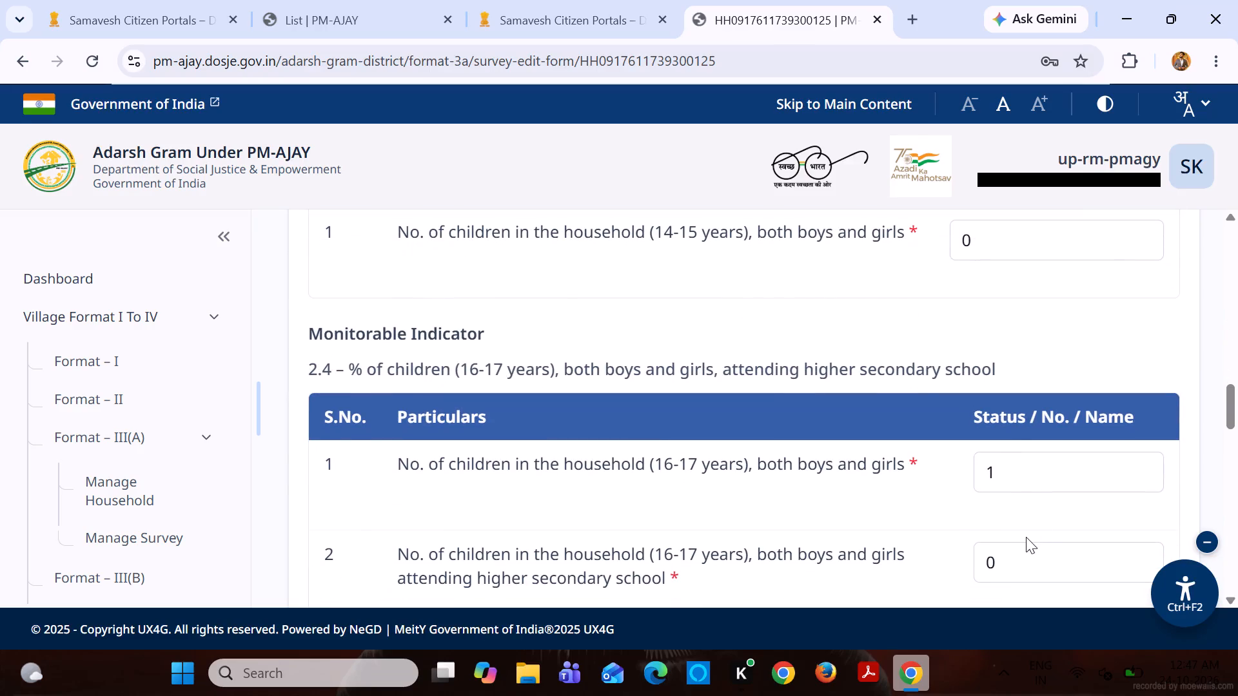
pyautogui.click(1026, 537)
pyautogui.click(1023, 543)
pyautogui.press('BackSpace')
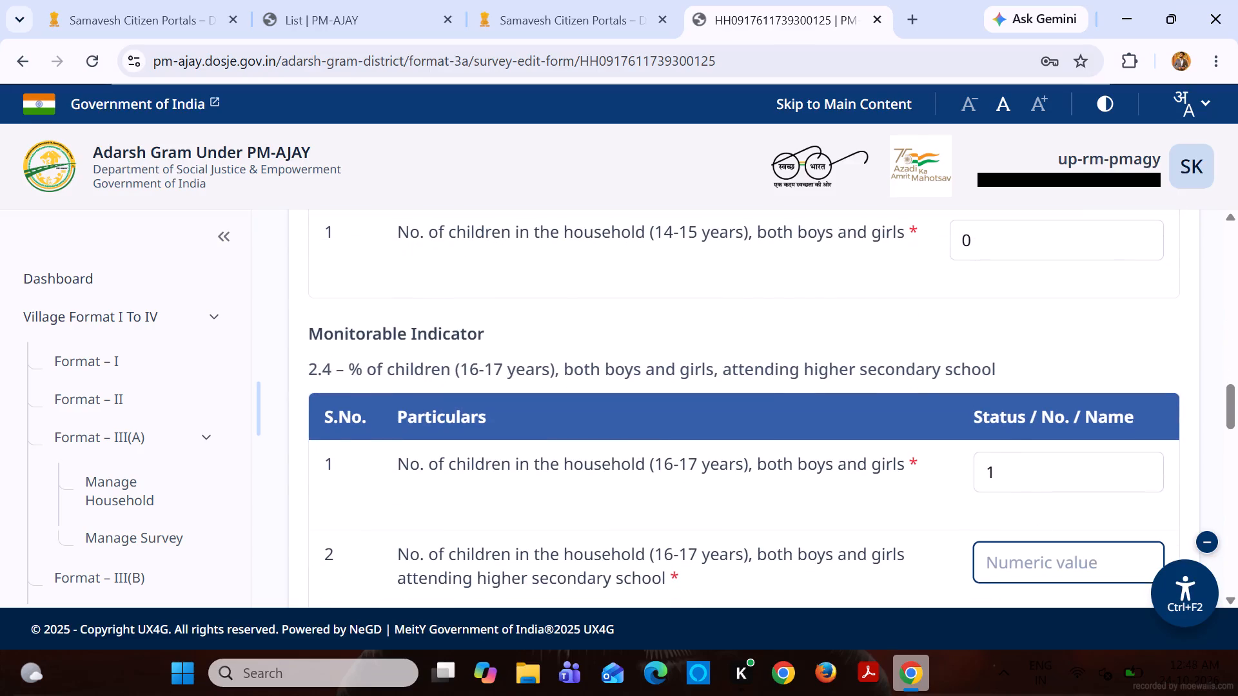
pyautogui.press('1')
# Set house number 193's number of children (18-23 years) attending post higher secondary education to 1.
pyautogui.scroll(-6, 1023, 543)
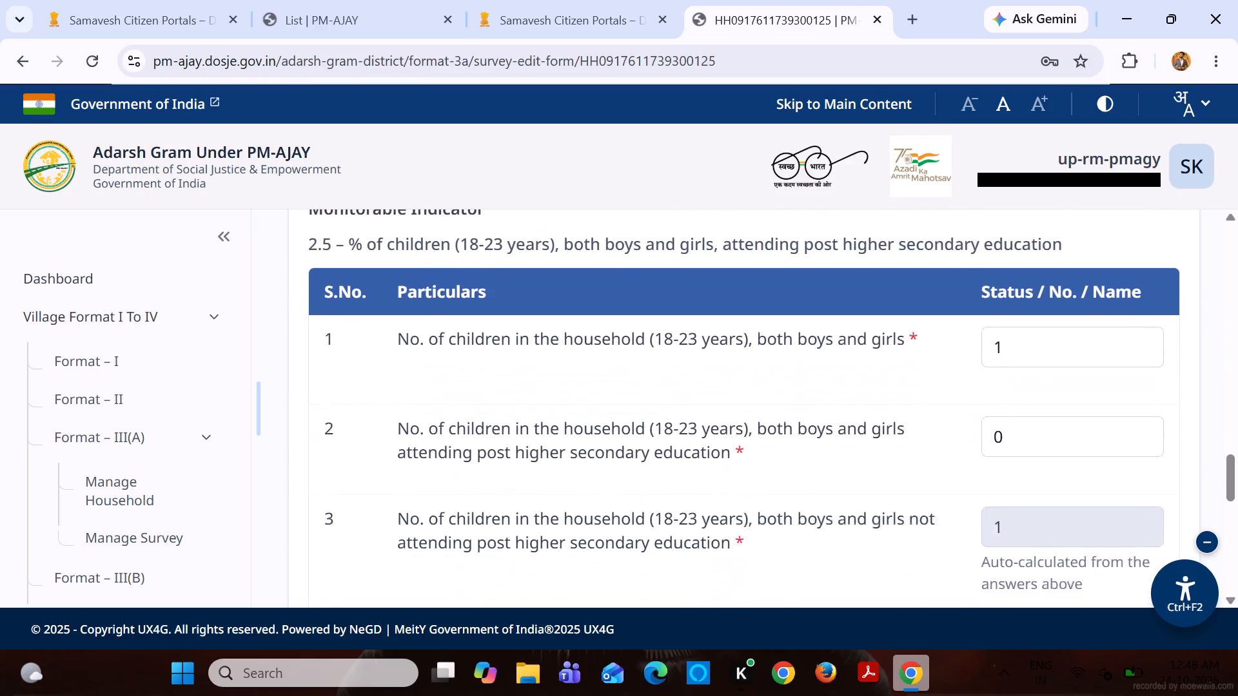
pyautogui.scroll(-1, 1023, 543)
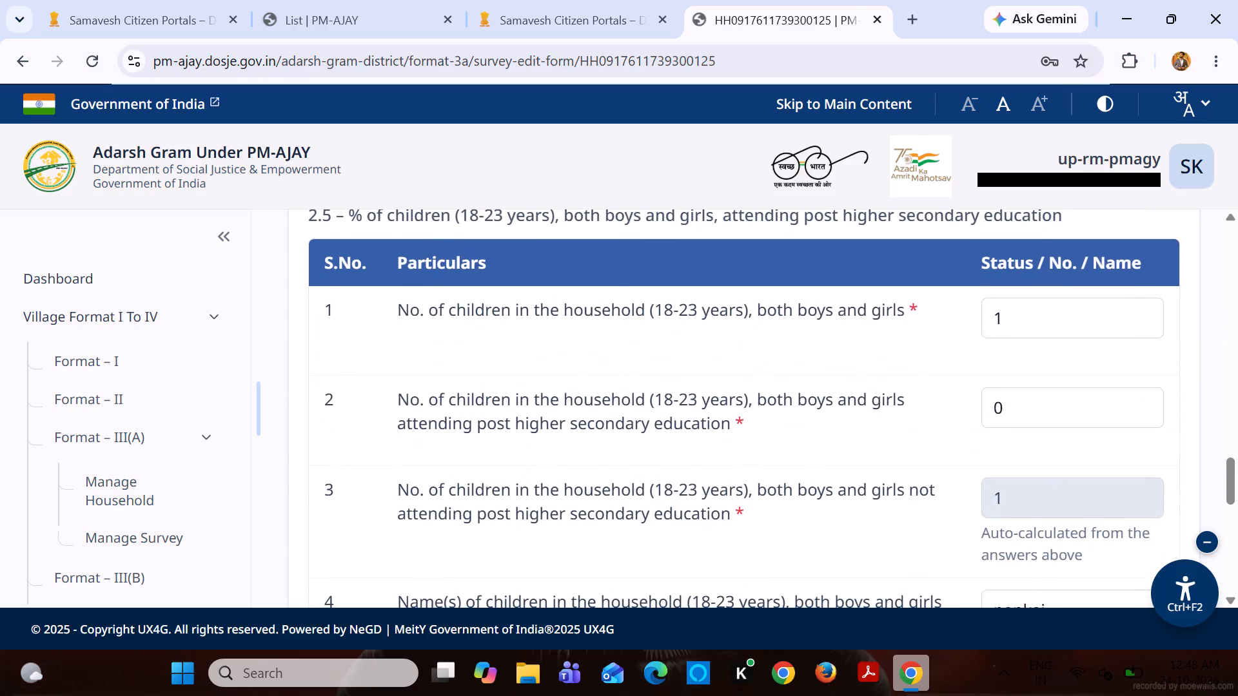
pyautogui.click(1028, 401)
pyautogui.press('BackSpace')
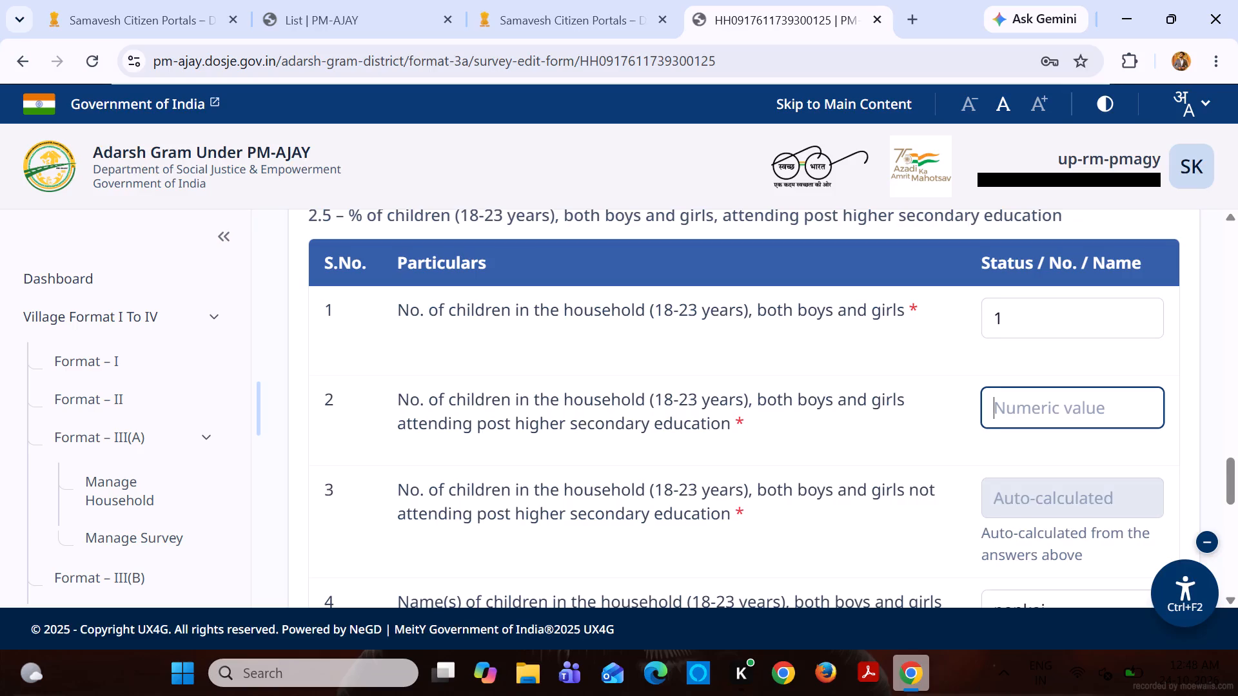
pyautogui.press('1')
# Save the Education answers of house number 193 and return to the household list.
pyautogui.scroll(-9, 1028, 401)
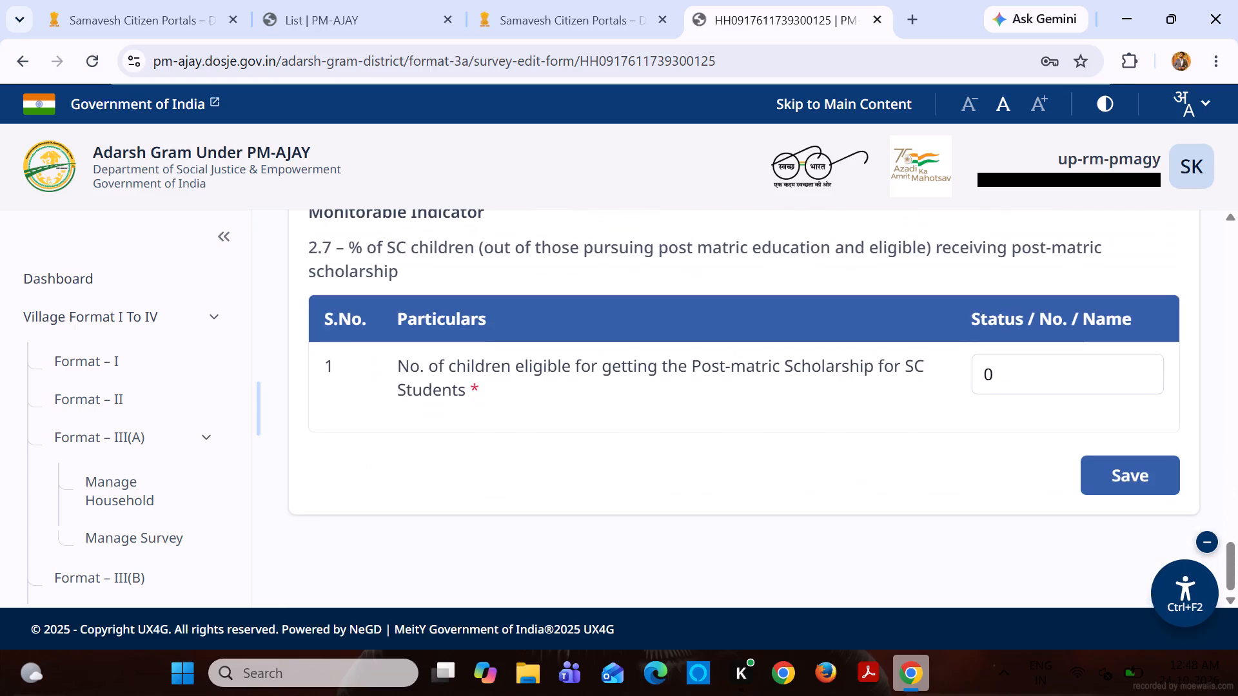
pyautogui.scroll(-2, 1028, 401)
pyautogui.click(1134, 472)
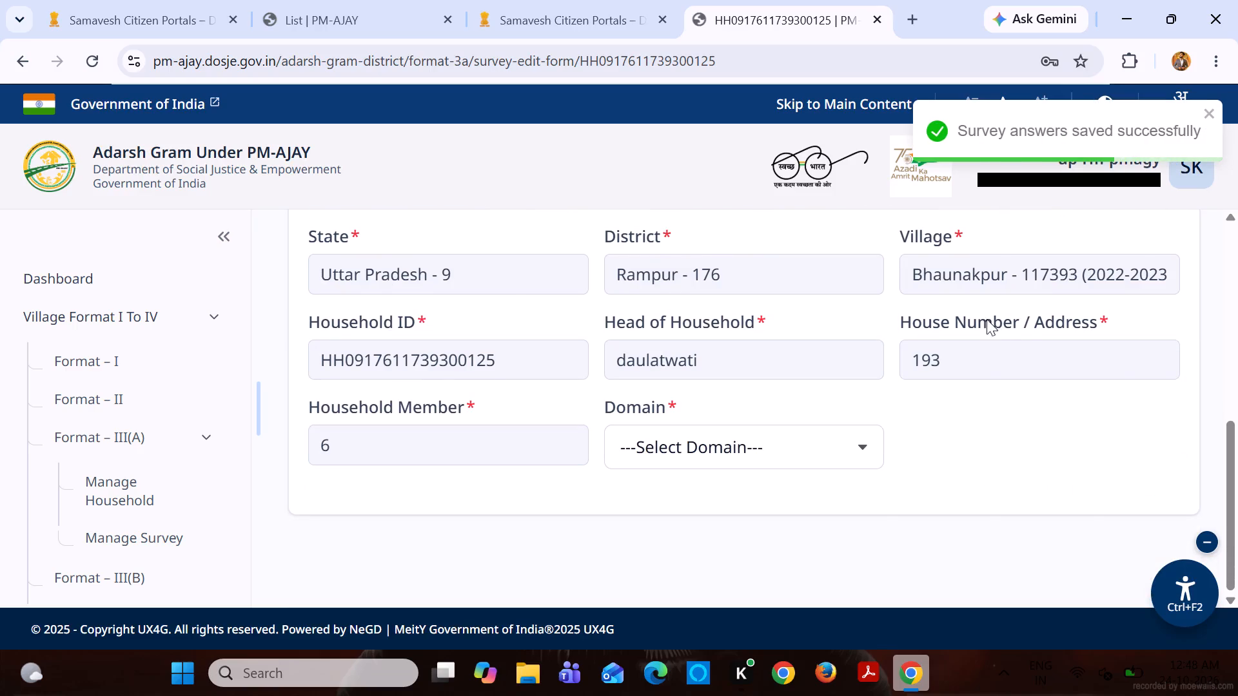
pyautogui.scroll(9, 946, 309)
pyautogui.click(1145, 258)
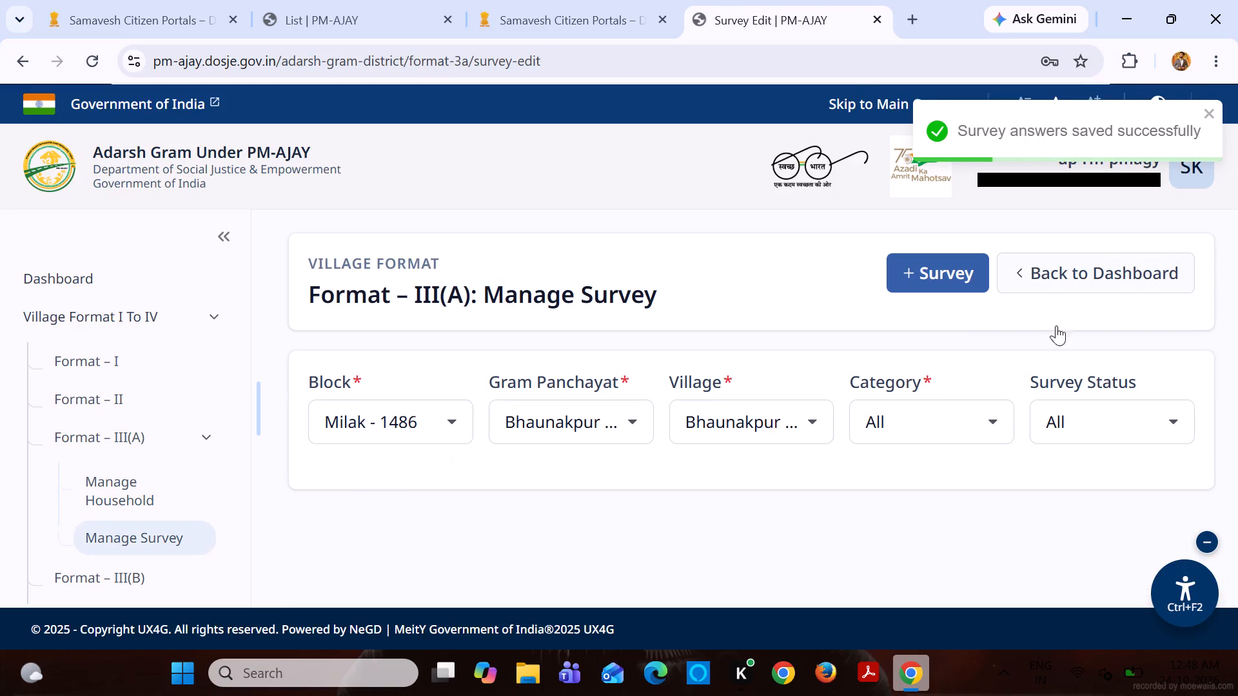
# Open the survey of house number 208 from page 2 of the household list and choose the domain 2 – Education.
pyautogui.scroll(-6, 1007, 398)
pyautogui.scroll(-20, 1007, 398)
pyautogui.scroll(-4, 1007, 398)
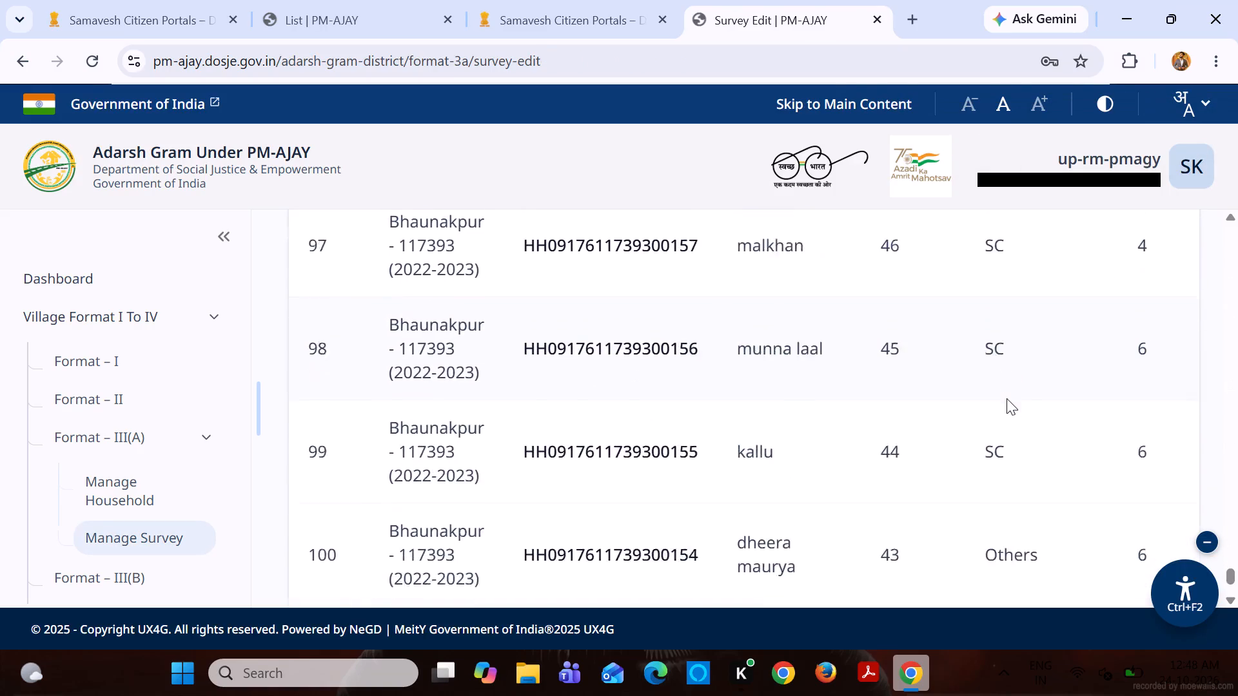
pyautogui.scroll(-4, 1007, 398)
pyautogui.click(932, 479)
pyautogui.scroll(1, 976, 324)
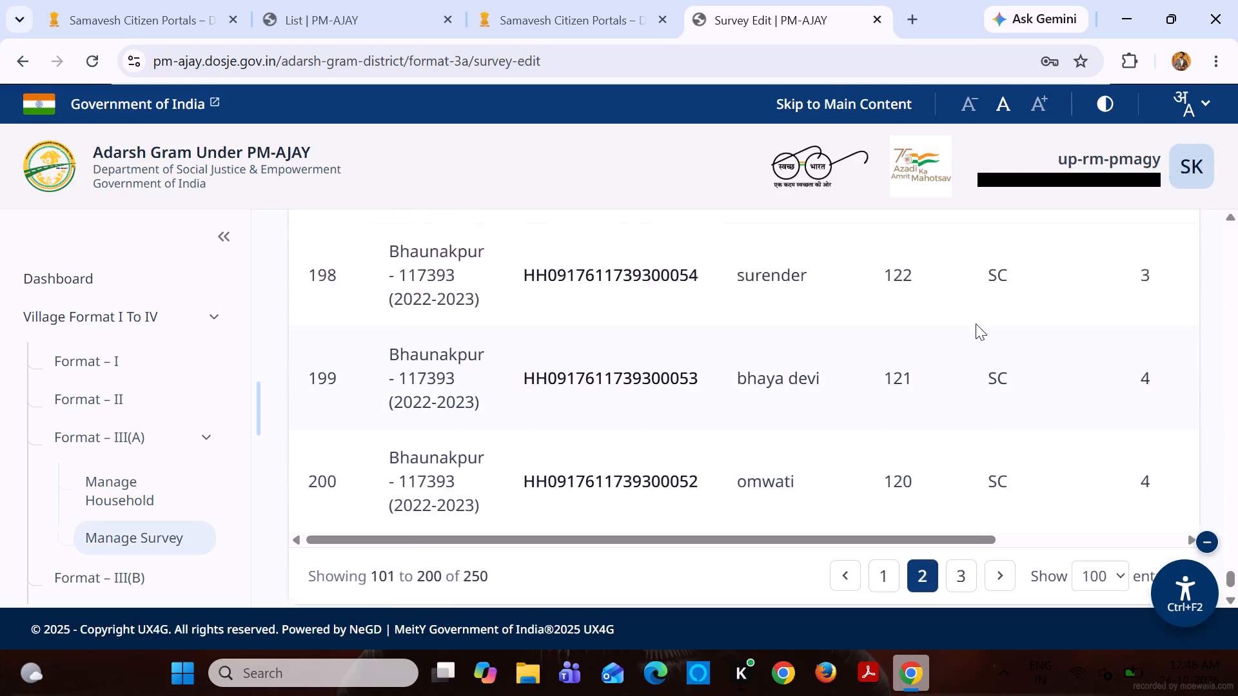
pyautogui.scroll(18, 976, 324)
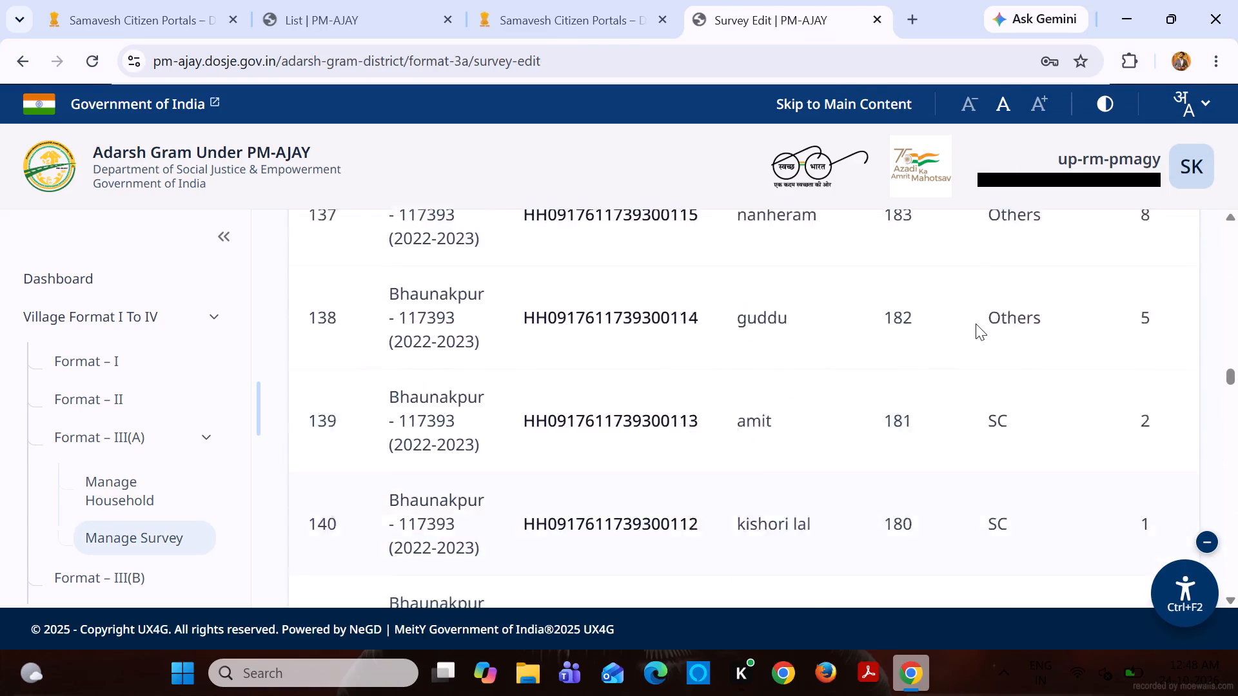
pyautogui.scroll(9, 976, 324)
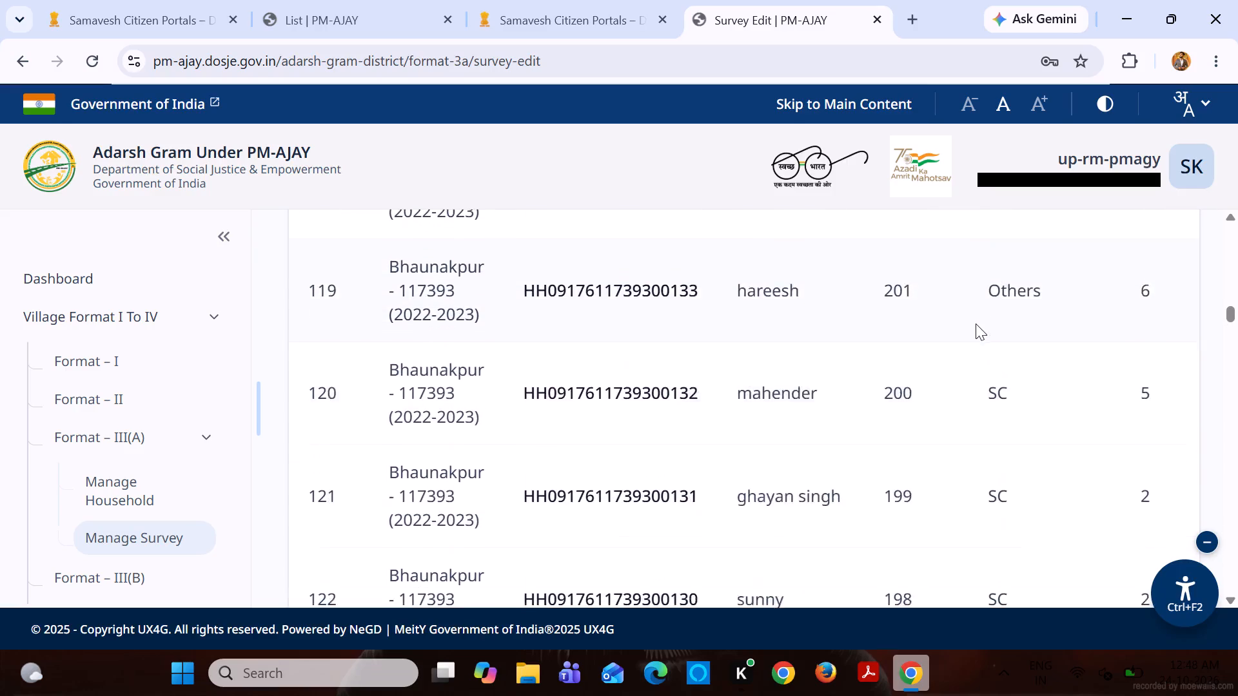
pyautogui.scroll(4, 976, 324)
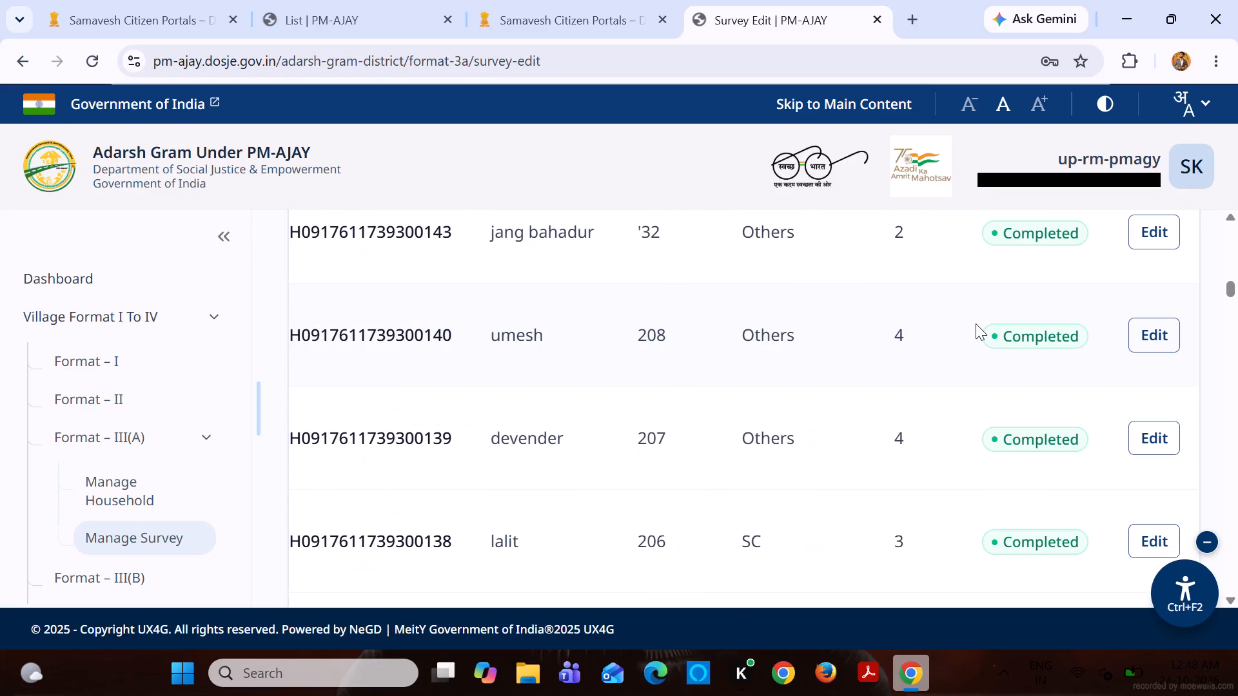
pyautogui.click(1151, 329)
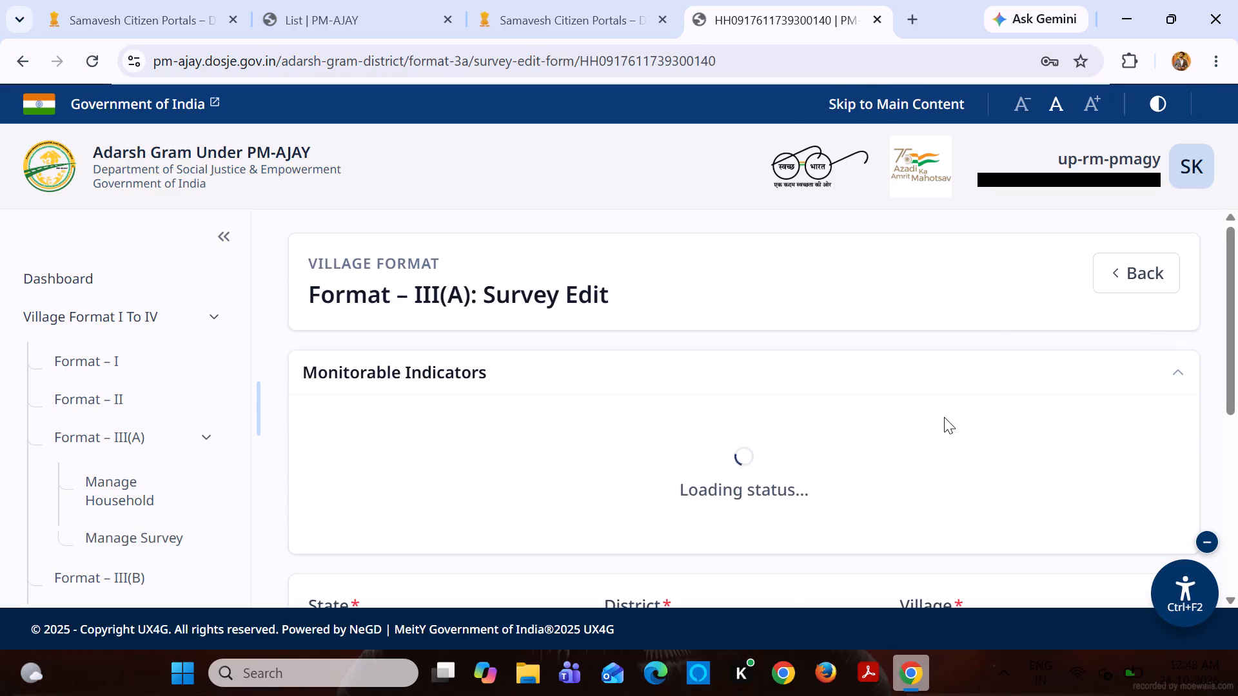
pyautogui.scroll(-9, 944, 417)
pyautogui.click(805, 459)
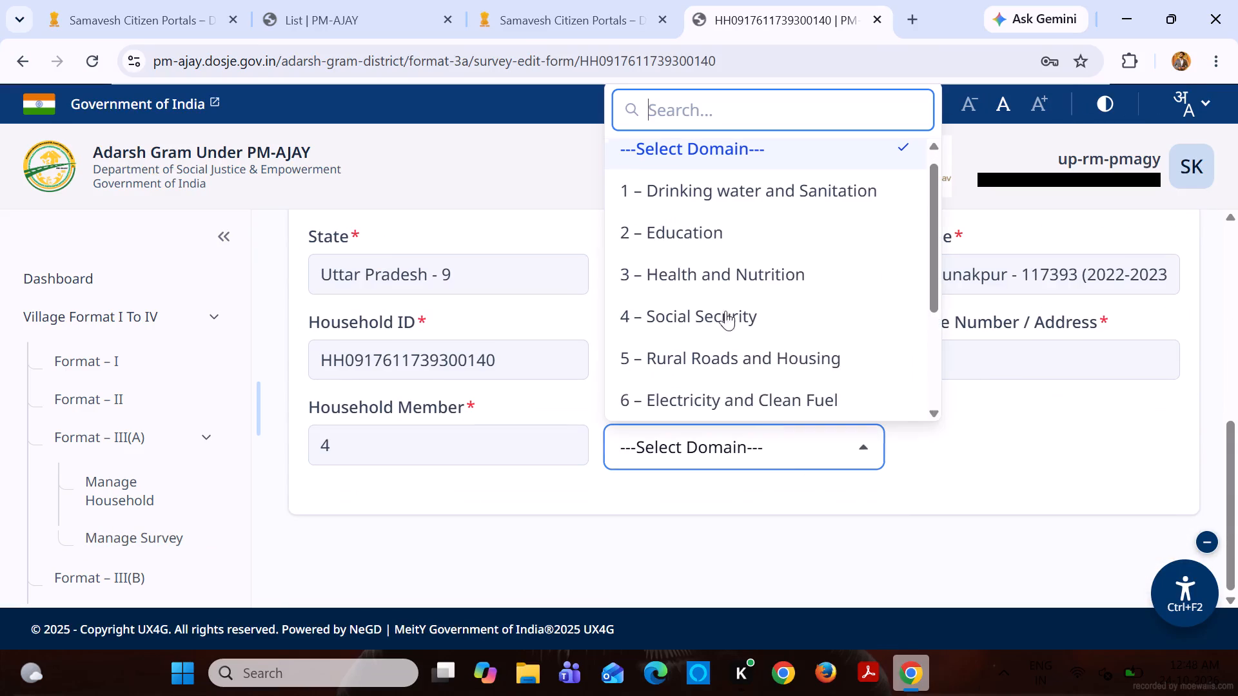
pyautogui.click(718, 215)
# Set house number 208's number of children (6-10 years) attending primary school to 2.
pyautogui.scroll(-4, 885, 398)
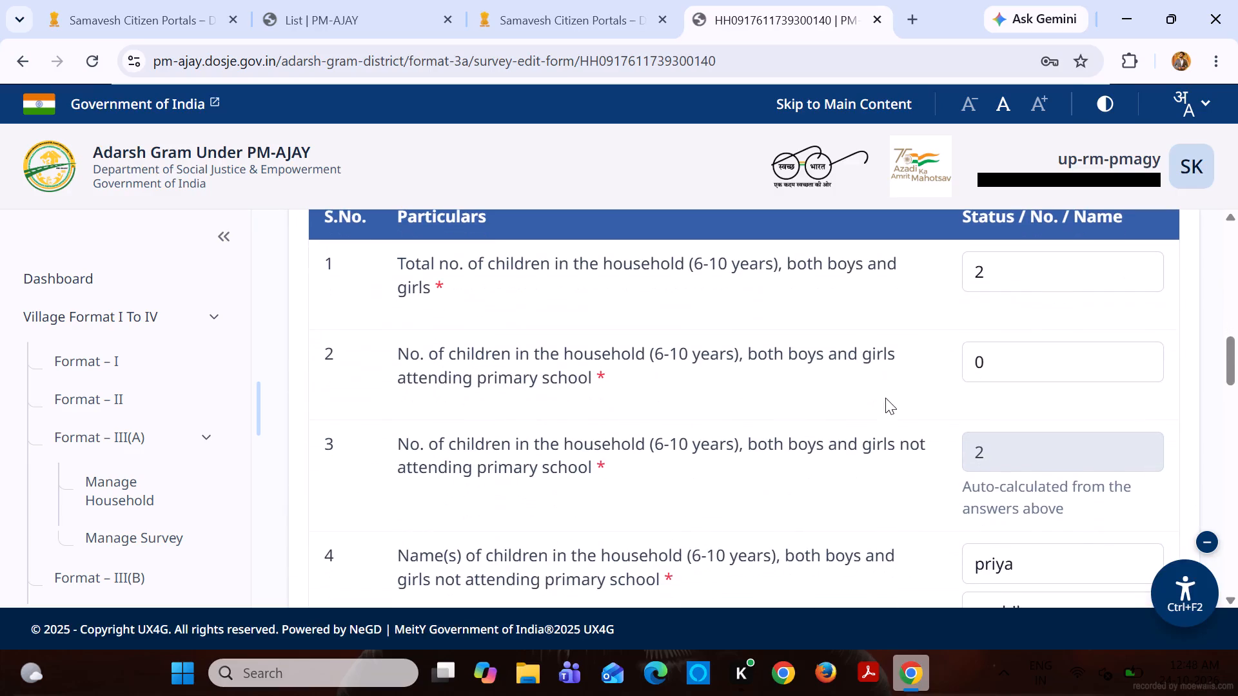
pyautogui.click(989, 372)
pyautogui.press('BackSpace')
pyautogui.press('2')
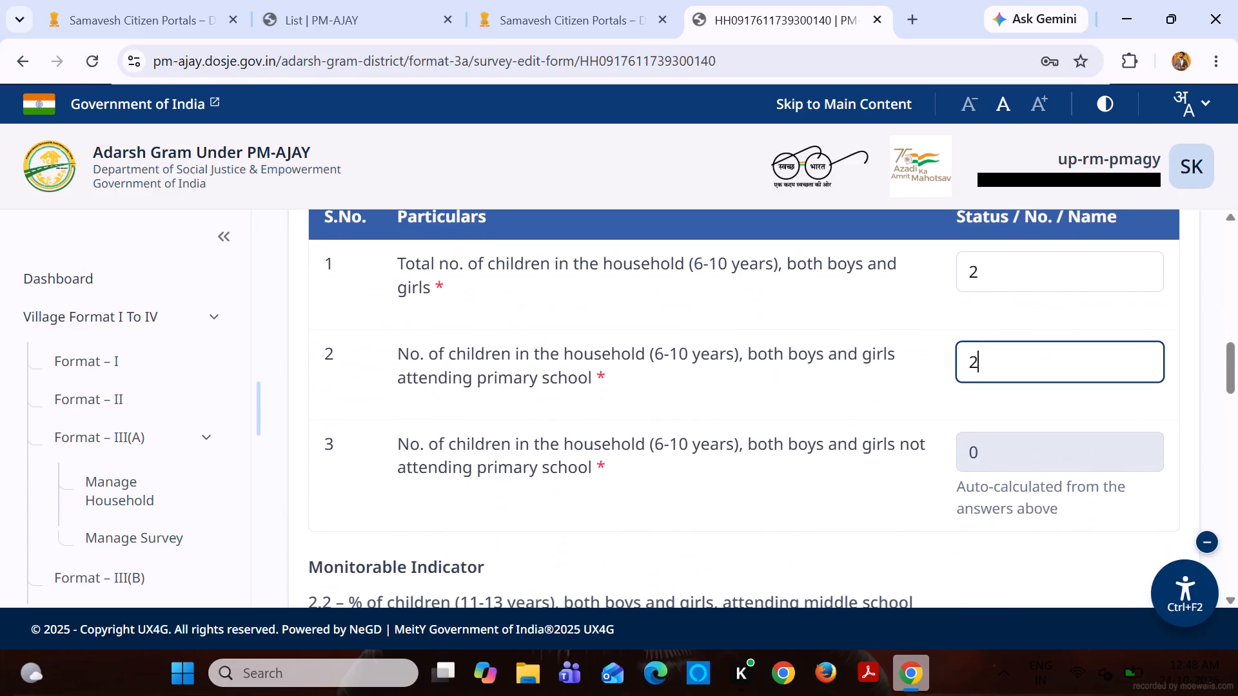
# Save the Education answers of house number 208 and return to the household list.
pyautogui.scroll(-6, 989, 372)
pyautogui.scroll(-2, 1046, 413)
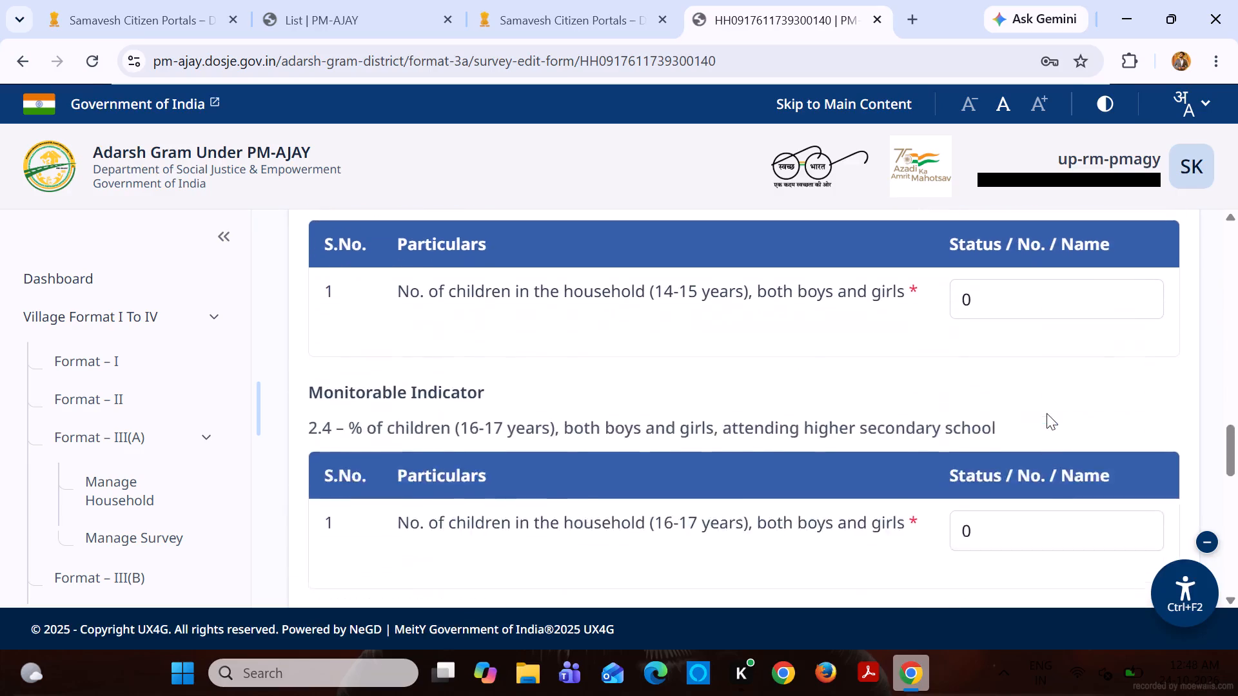
pyautogui.scroll(-9, 1046, 413)
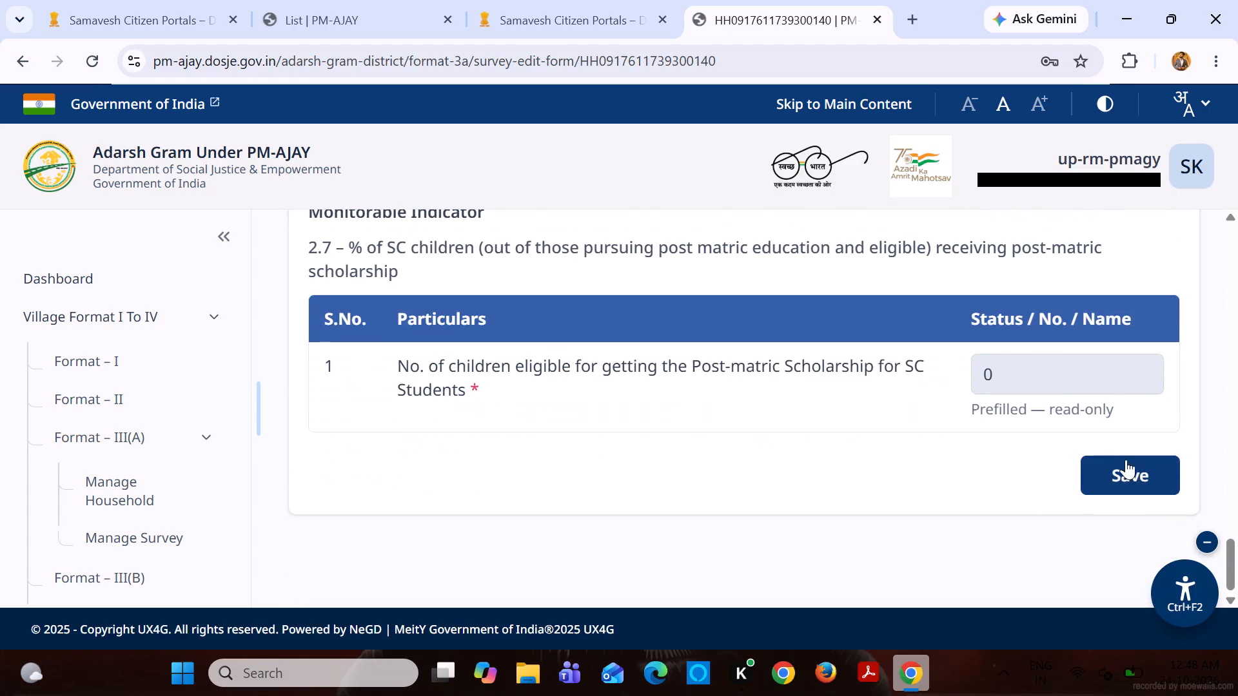
pyautogui.click(1126, 461)
pyautogui.scroll(11, 1031, 319)
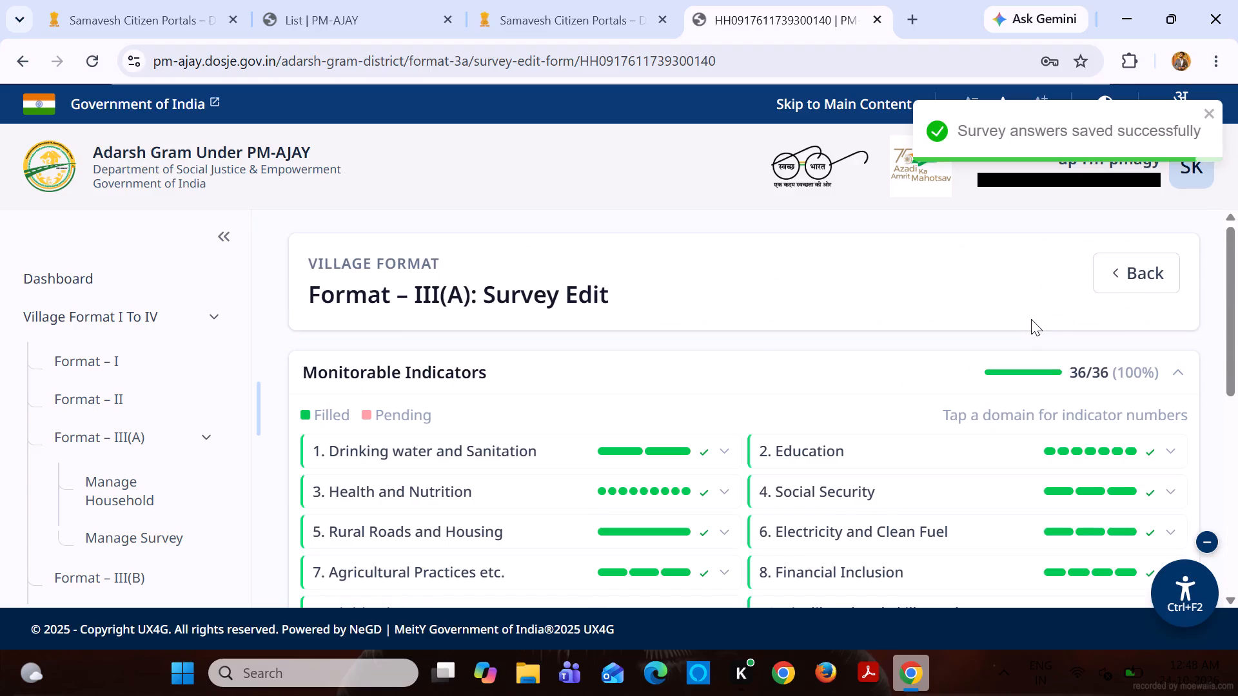
pyautogui.click(1131, 258)
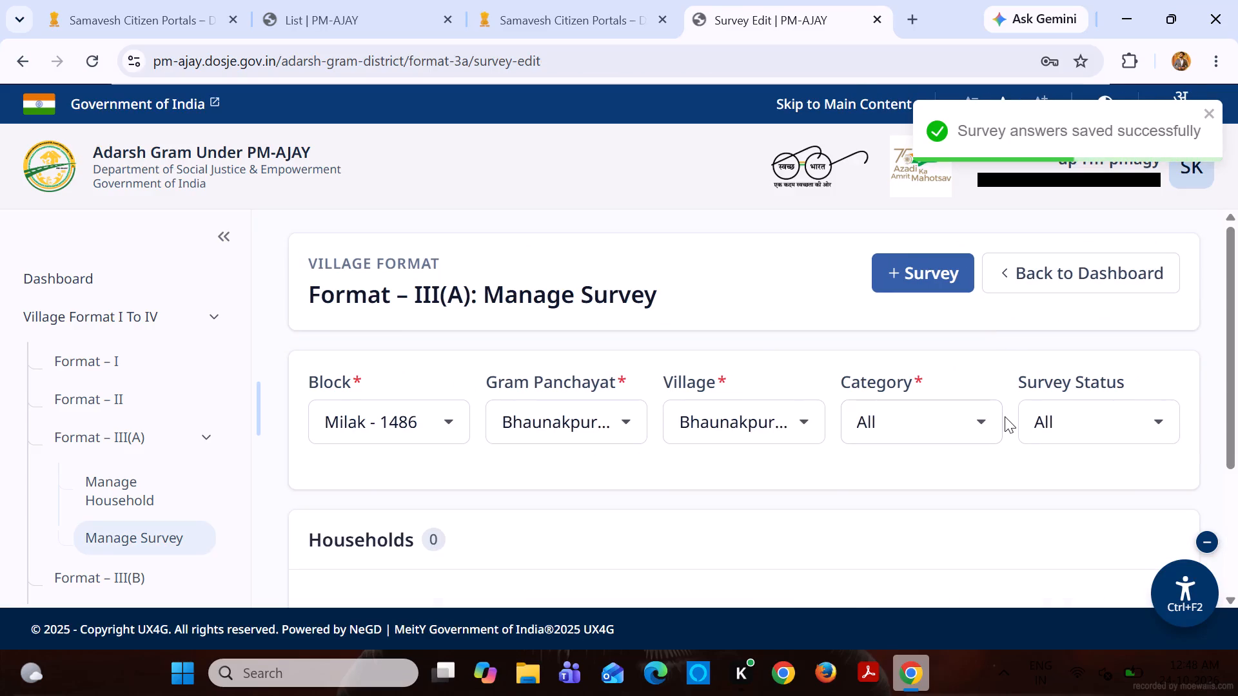
# Open the survey of house number 35 from page 2 of the household list and choose the domain 2 – Education.
pyautogui.scroll(-16, 963, 493)
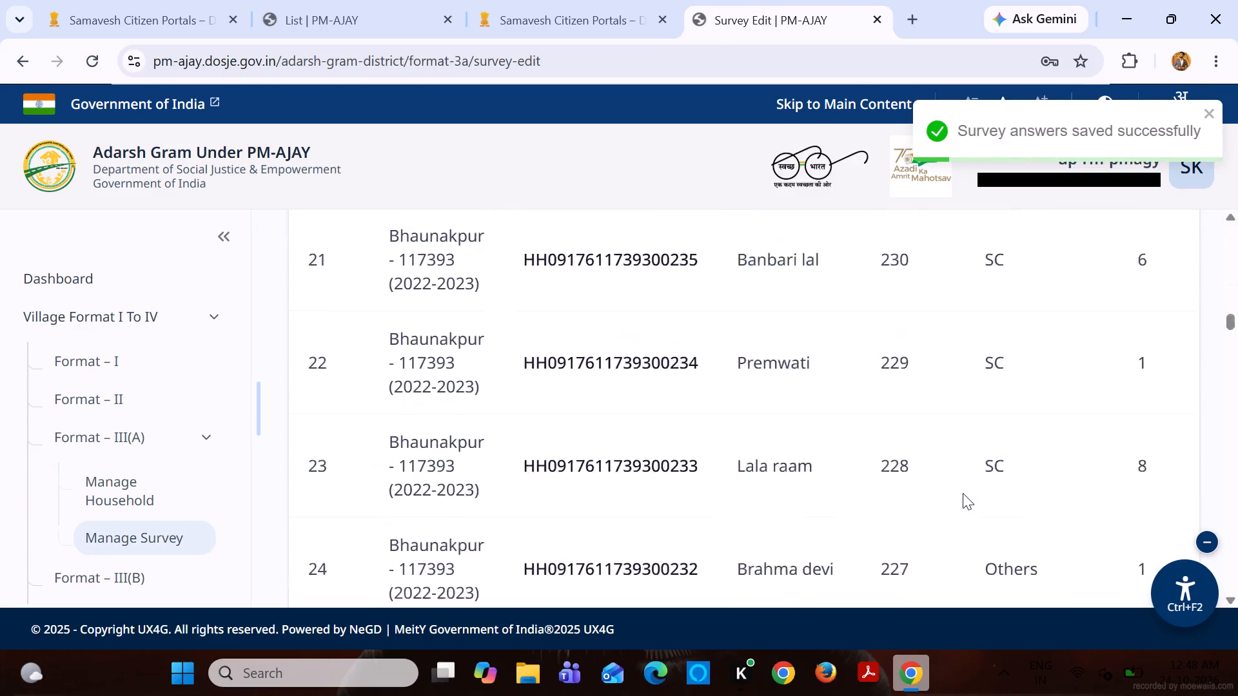
pyautogui.scroll(-19, 963, 493)
pyautogui.click(941, 489)
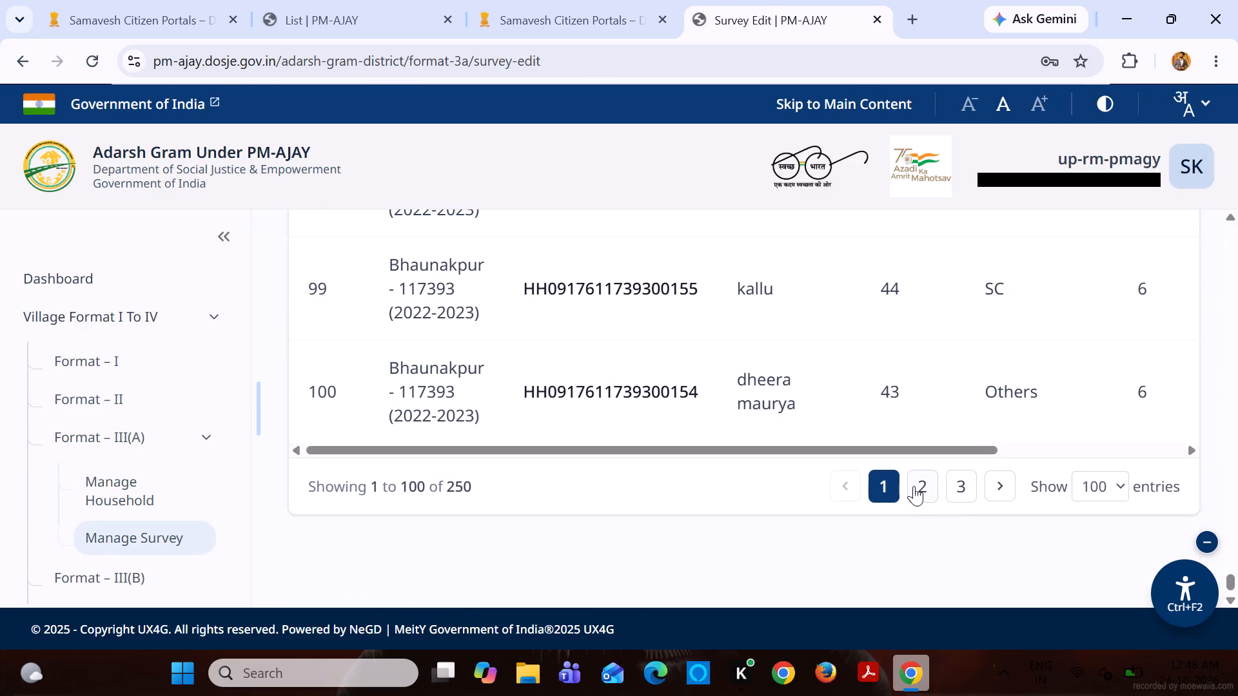
pyautogui.click(914, 486)
pyautogui.scroll(20, 982, 366)
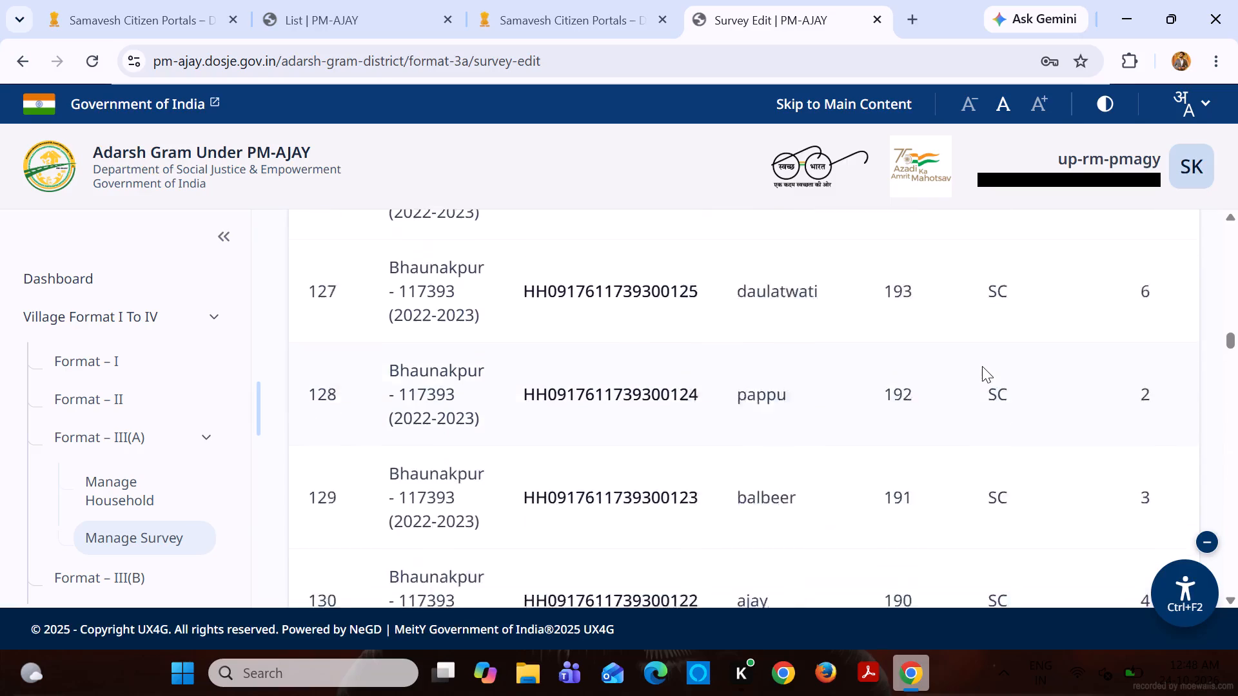
pyautogui.scroll(4, 982, 366)
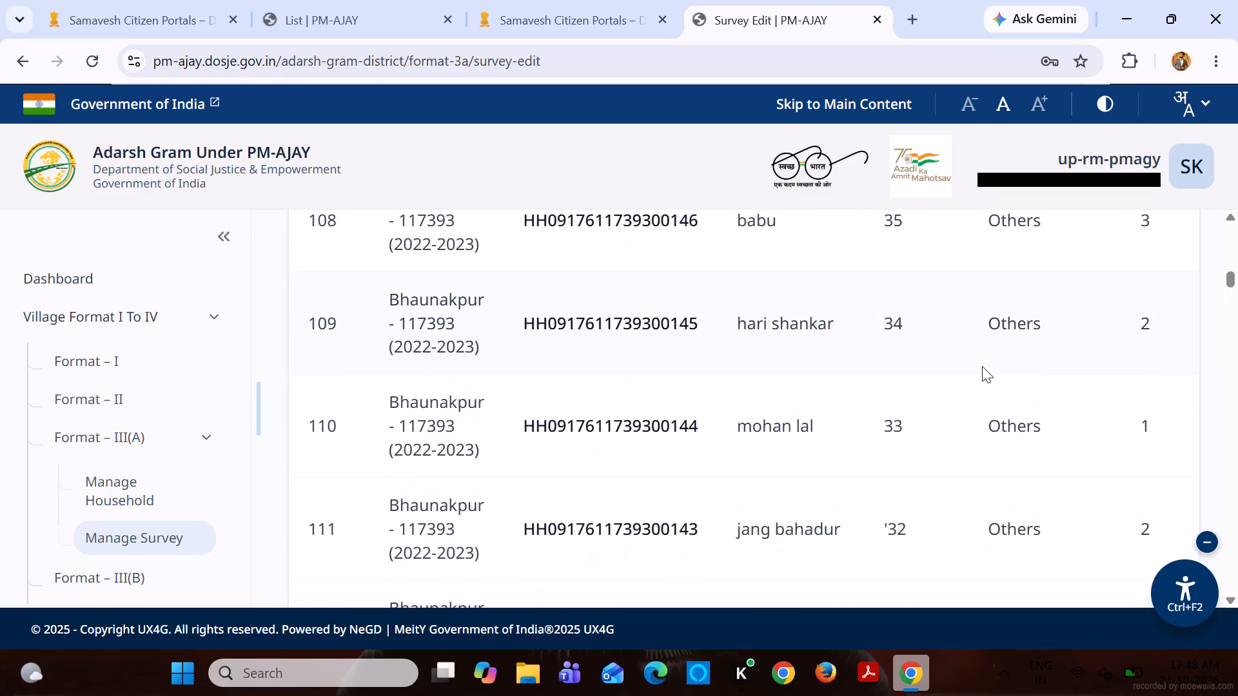
pyautogui.scroll(1, 978, 403)
pyautogui.hscroll(-3, 994, 376)
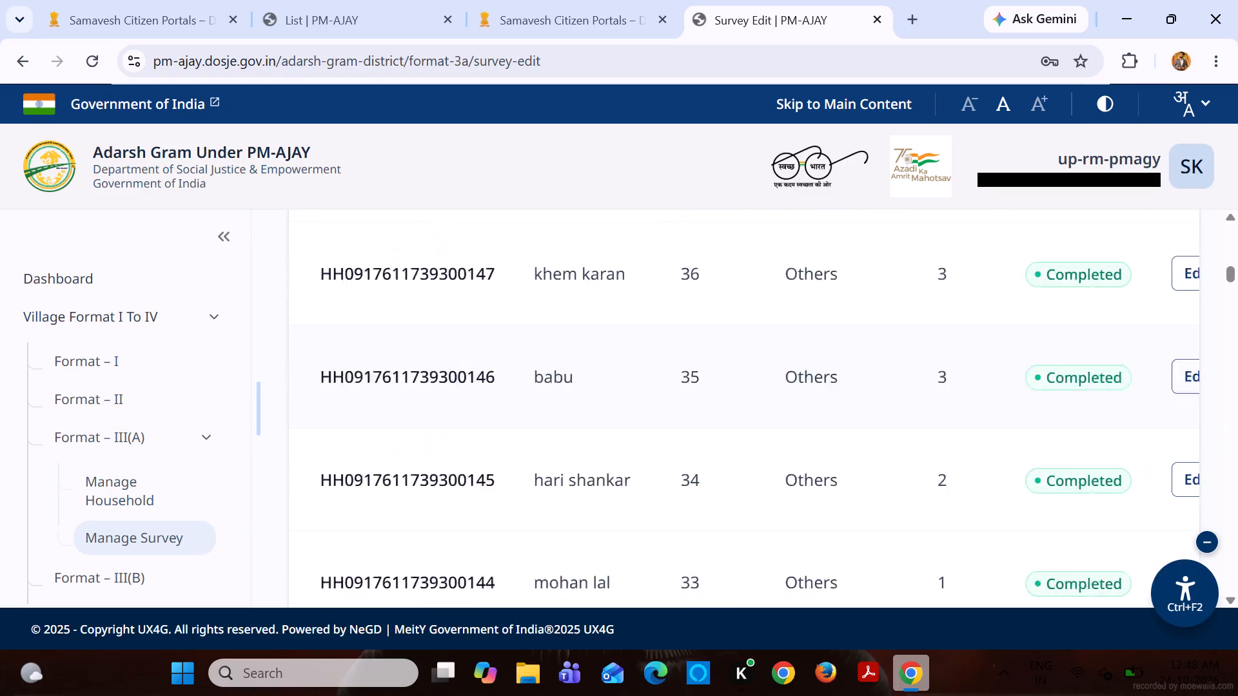
pyautogui.hscroll(-4, 994, 376)
pyautogui.click(1165, 382)
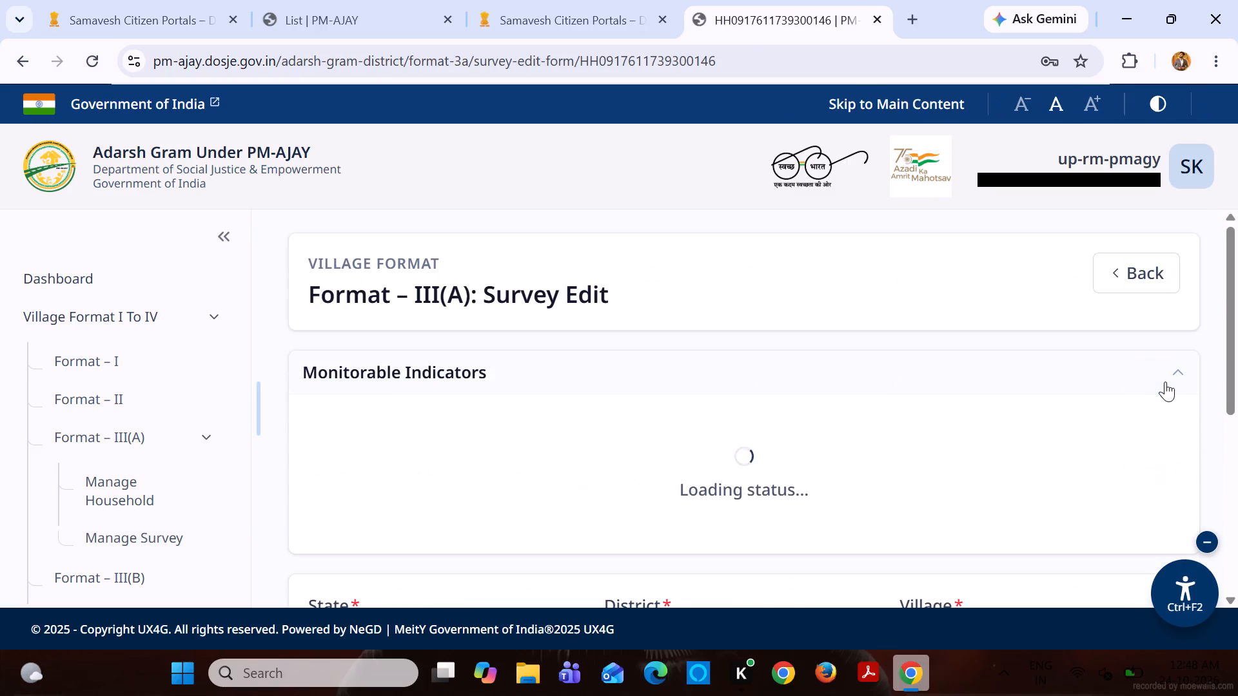
pyautogui.scroll(1, 992, 383)
pyautogui.scroll(-8, 992, 383)
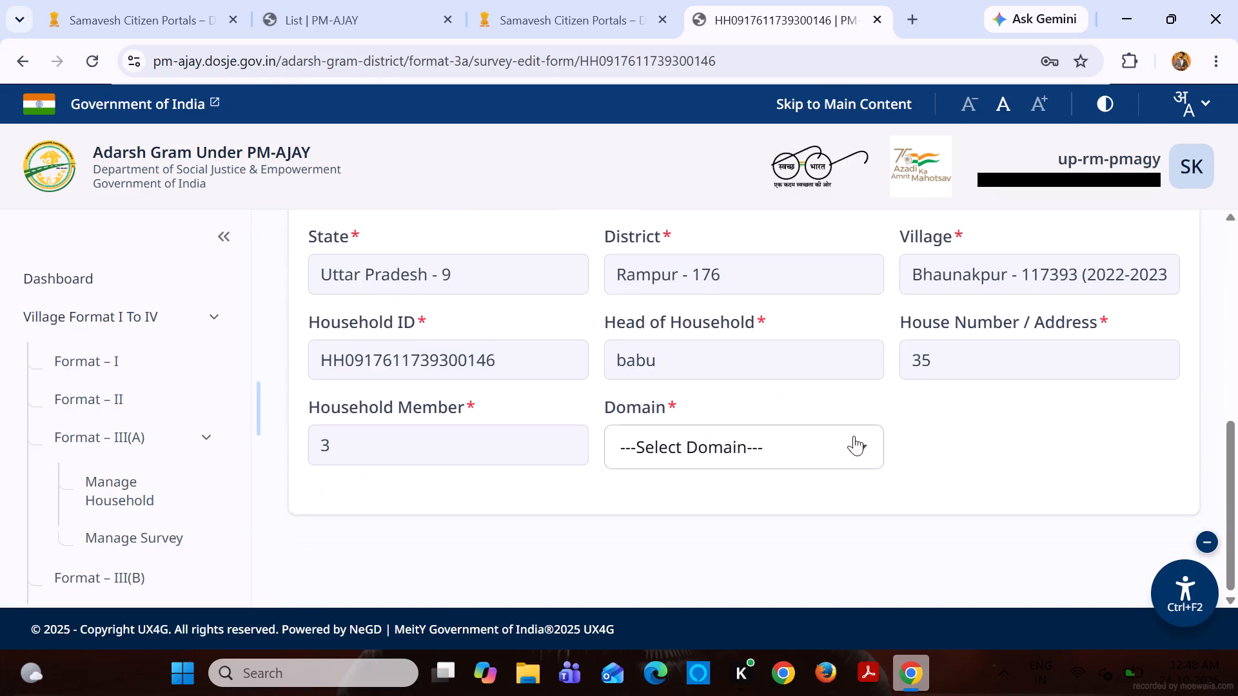
pyautogui.click(854, 436)
pyautogui.click(727, 240)
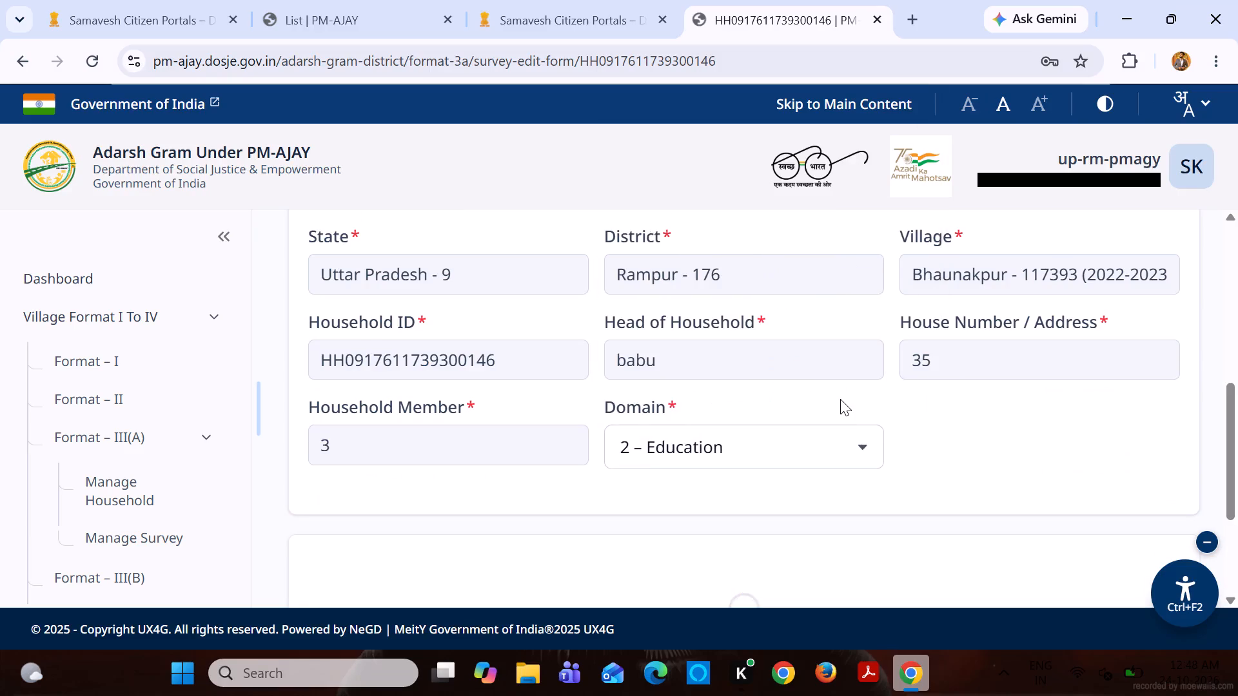
# Set house number 35's number of children (6-10 years) attending primary school to 1.
pyautogui.scroll(-4, 840, 399)
pyautogui.click(990, 348)
pyautogui.press('BackSpace')
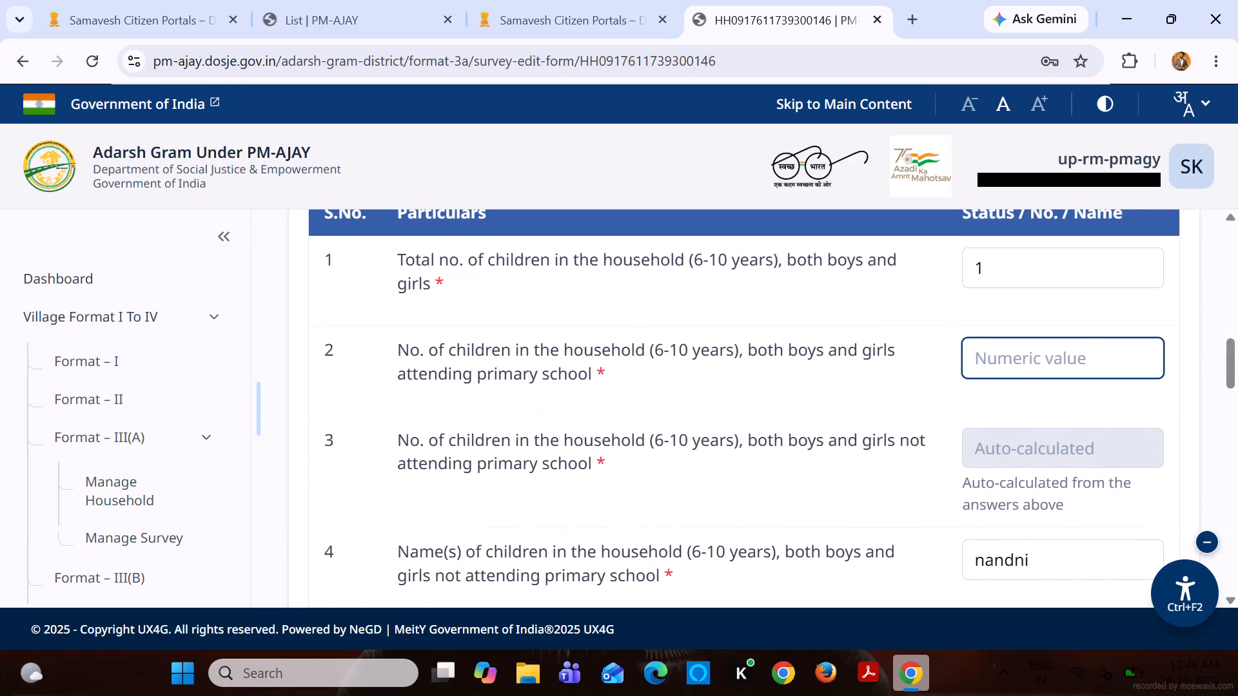
pyautogui.press('1')
# Save the Education answers of house number 35 and return to the household list.
pyautogui.scroll(-7, 990, 348)
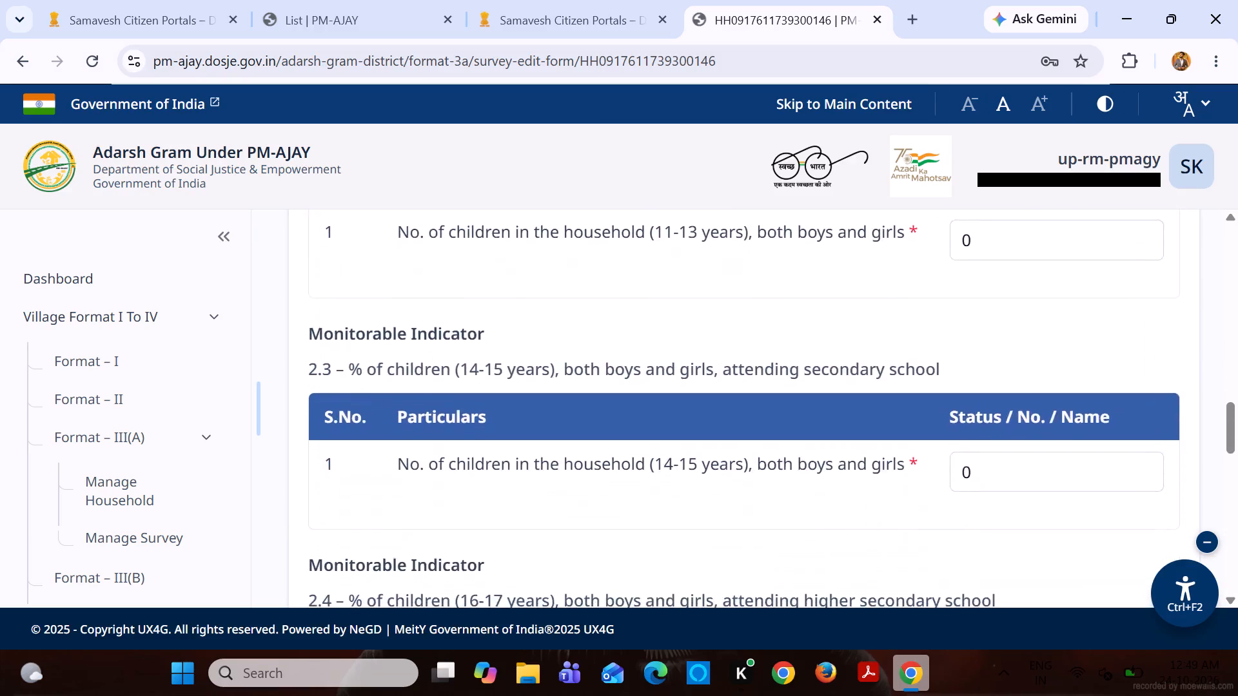
pyautogui.scroll(-8, 990, 348)
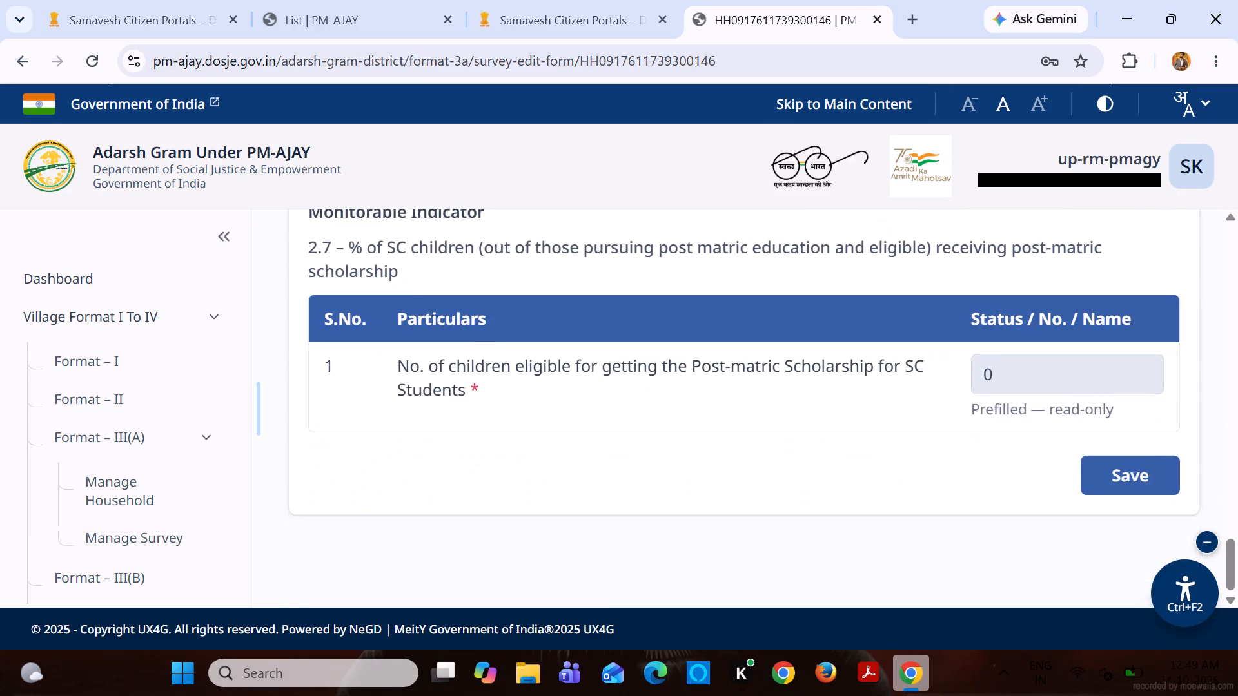
pyautogui.click(1102, 478)
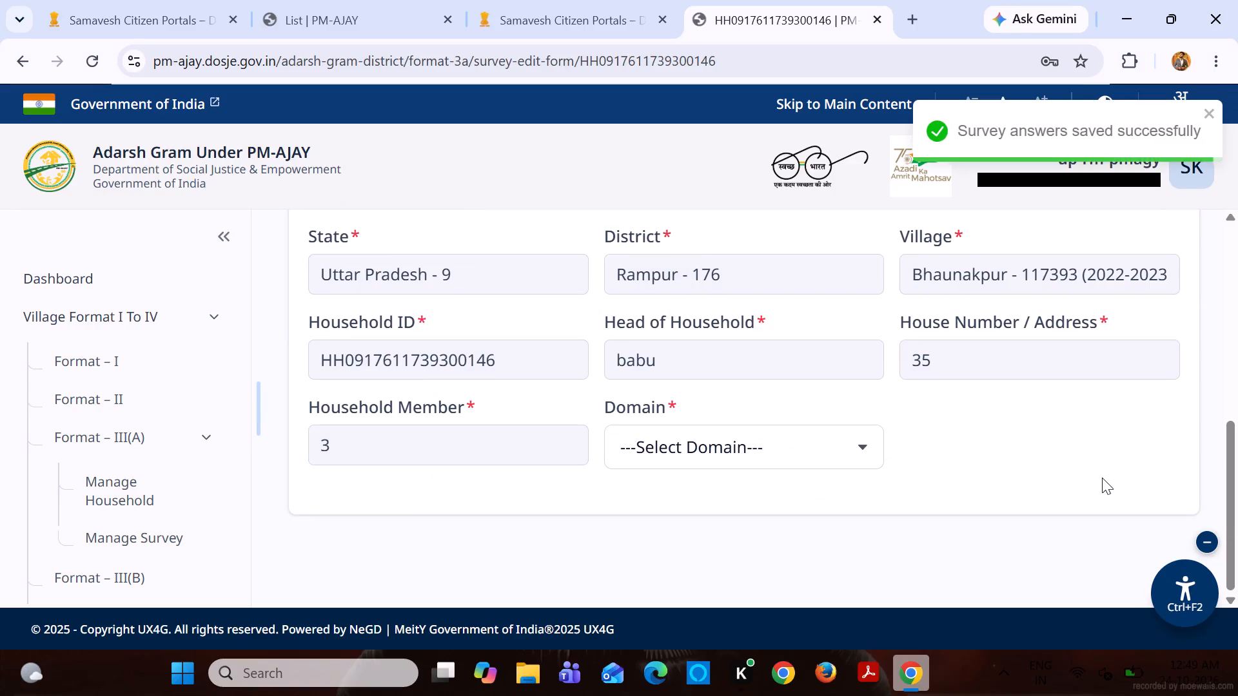
pyautogui.scroll(9, 1057, 407)
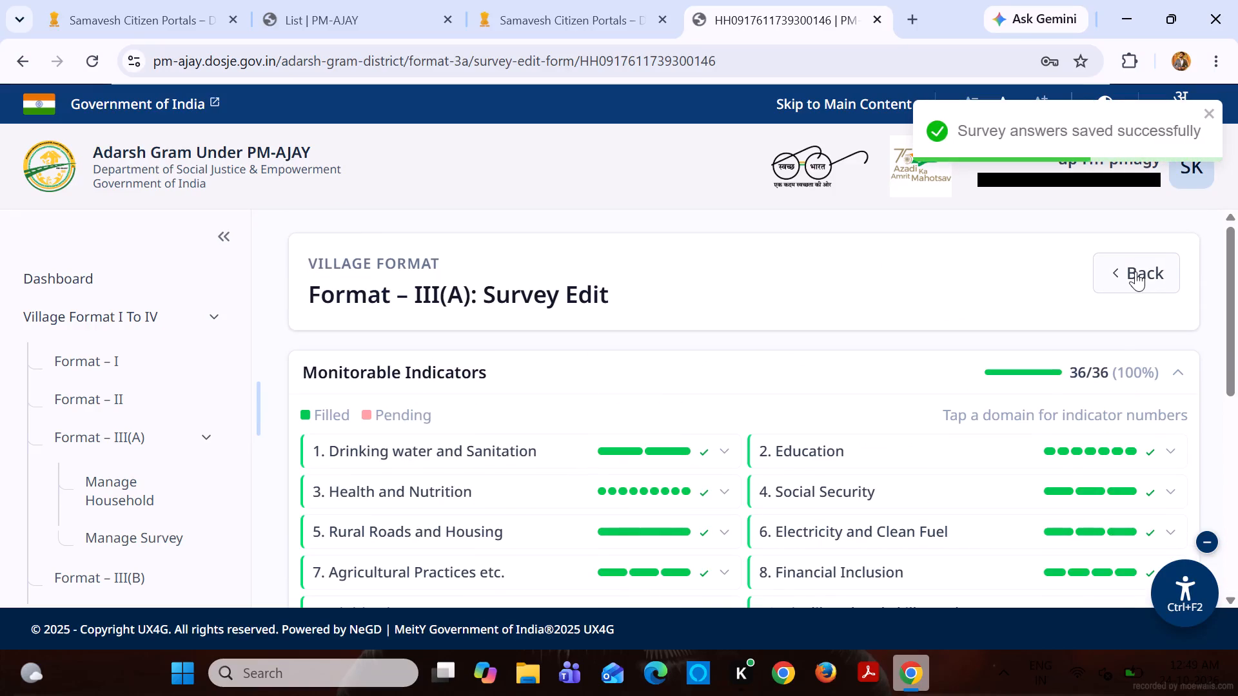
pyautogui.click(1135, 271)
# Open the survey of house number 36 from page 2 of the household list and choose the domain 2 – Education.
pyautogui.scroll(-14, 1064, 384)
pyautogui.scroll(-18, 1064, 384)
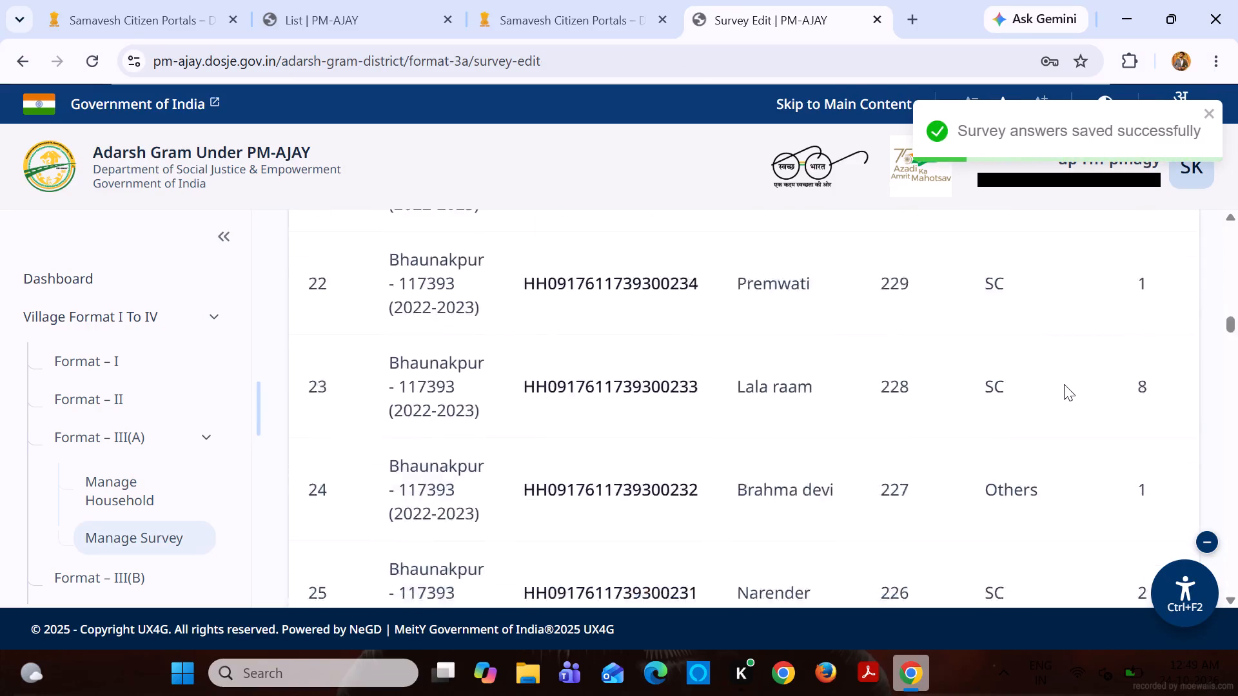
pyautogui.scroll(-20, 1064, 384)
pyautogui.scroll(-1, 1064, 384)
pyautogui.click(933, 482)
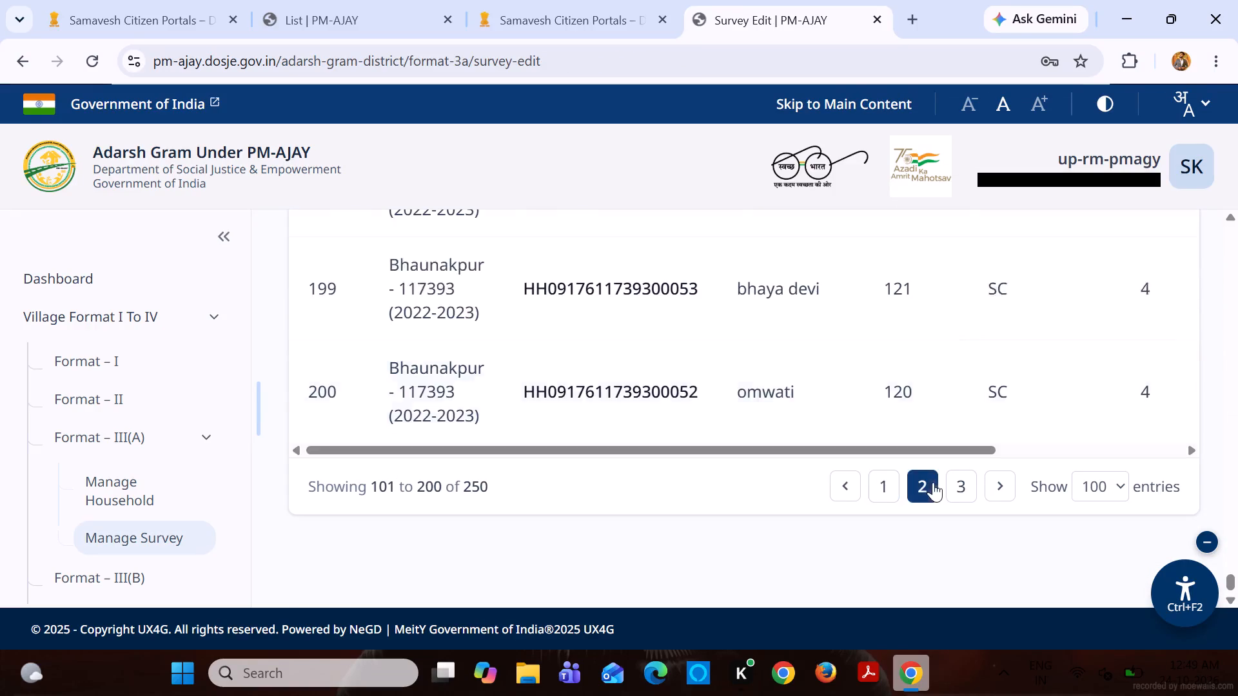
pyautogui.scroll(20, 963, 320)
pyautogui.scroll(20, 963, 320)
pyautogui.scroll(10, 963, 320)
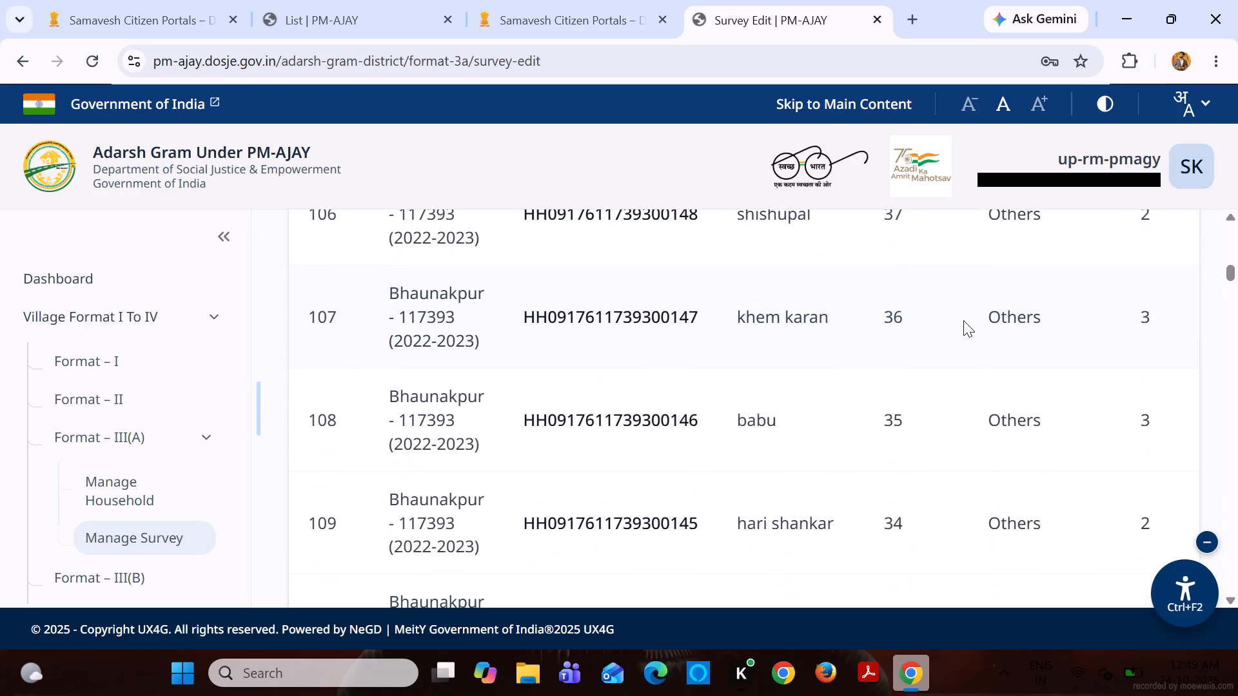
pyautogui.hscroll(-6, 963, 320)
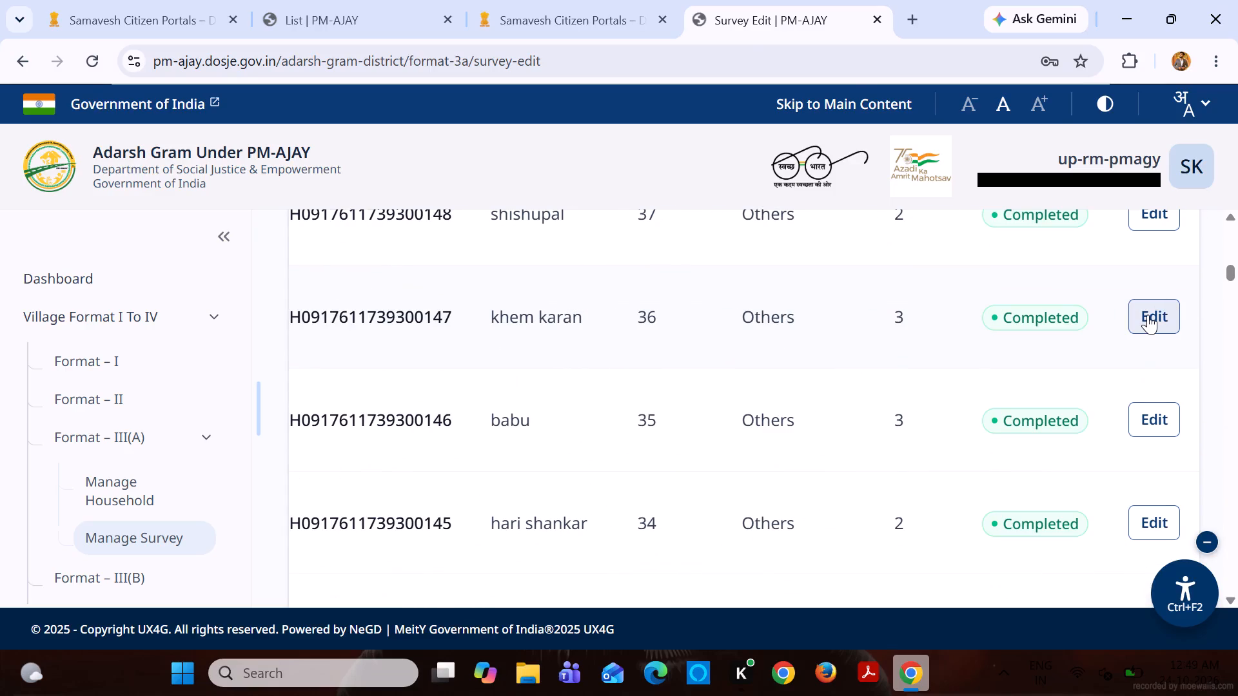
pyautogui.click(1148, 314)
pyautogui.scroll(-7, 1029, 409)
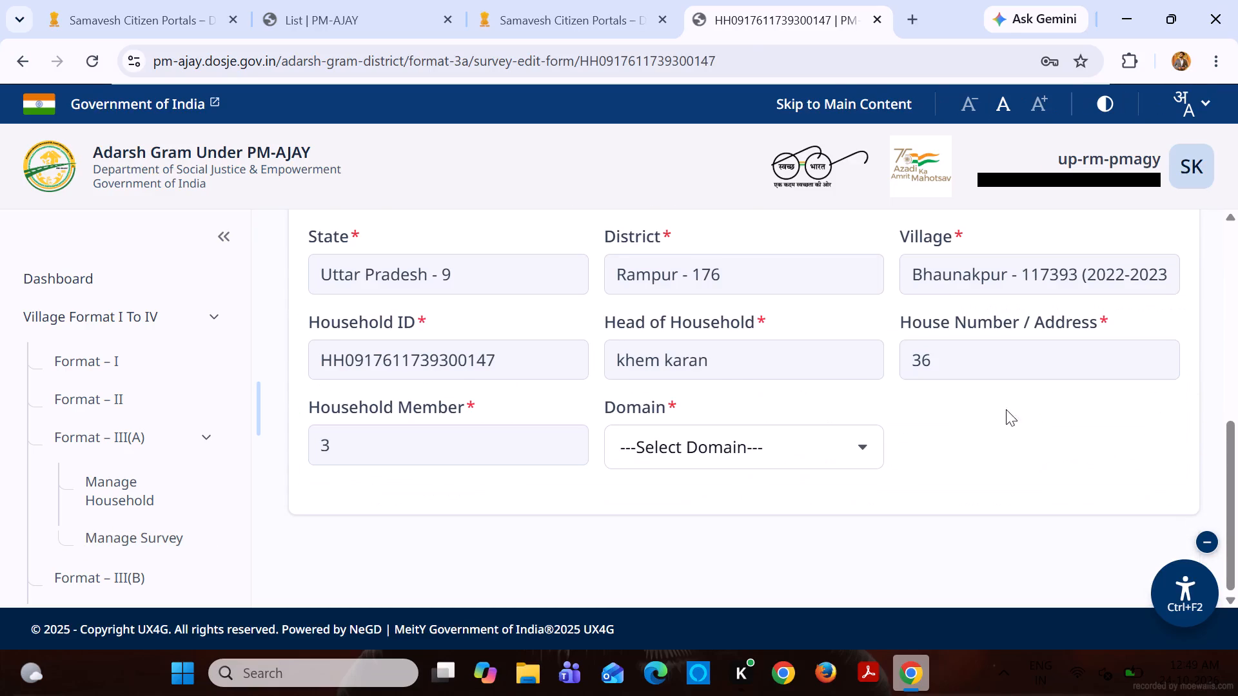
pyautogui.click(865, 442)
pyautogui.click(772, 246)
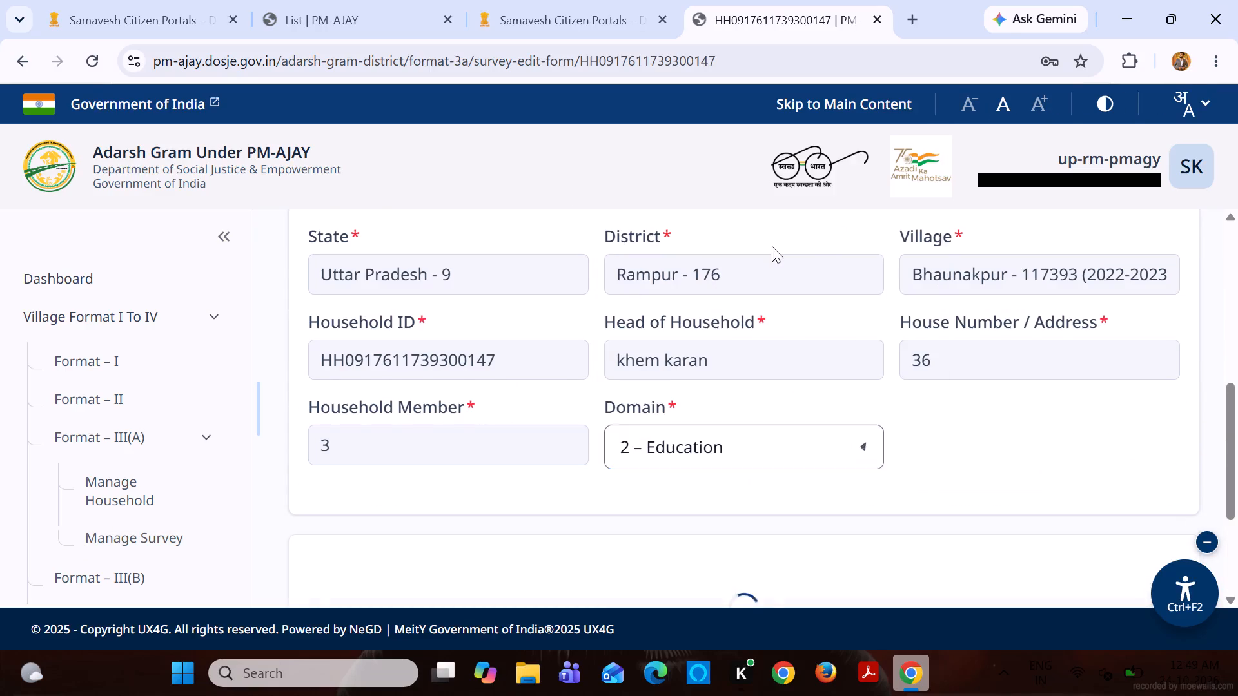
# Set house number 36's number of children (18-23 years) attending post higher secondary education to 1.
pyautogui.scroll(-4, 872, 415)
pyautogui.scroll(-4, 1051, 418)
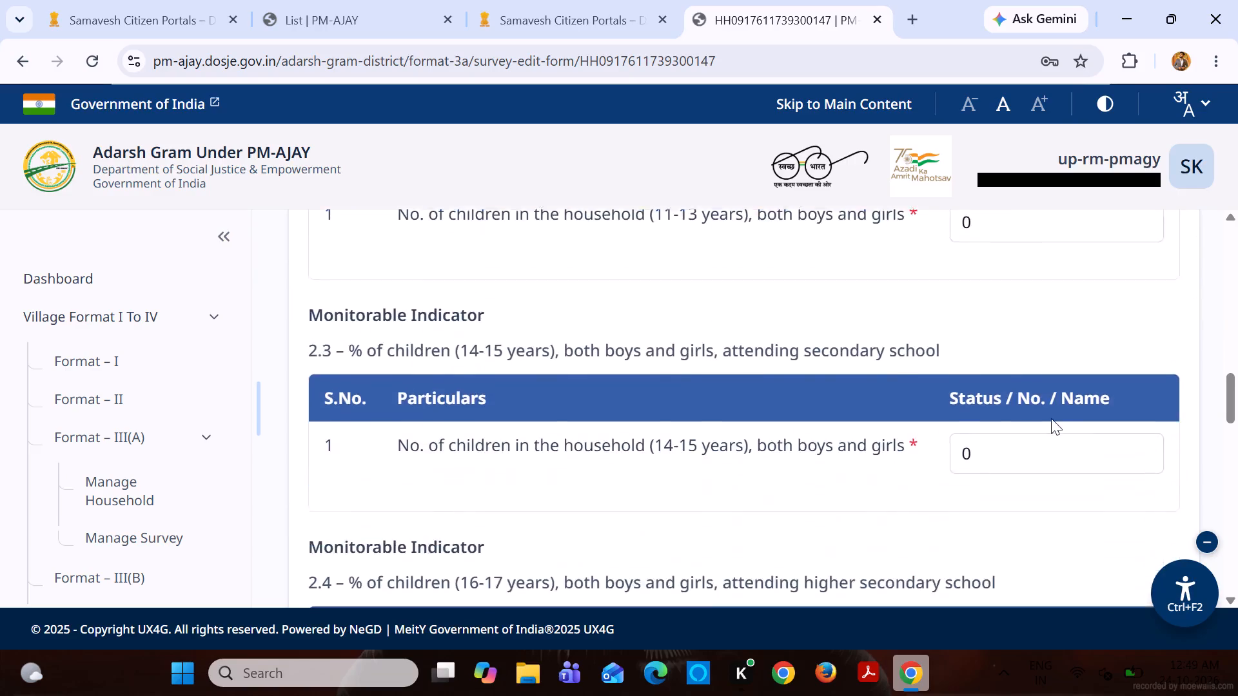
pyautogui.scroll(-5, 1051, 418)
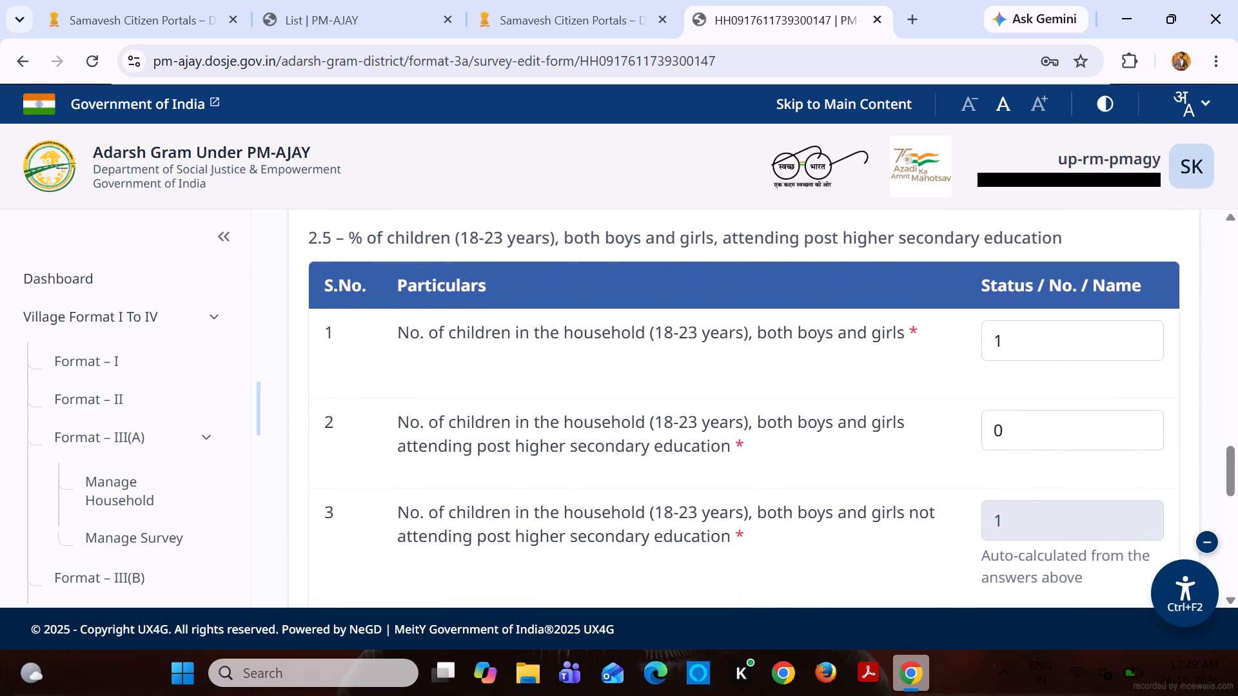
pyautogui.click(1045, 422)
pyautogui.press('BackSpace')
pyautogui.press('1')
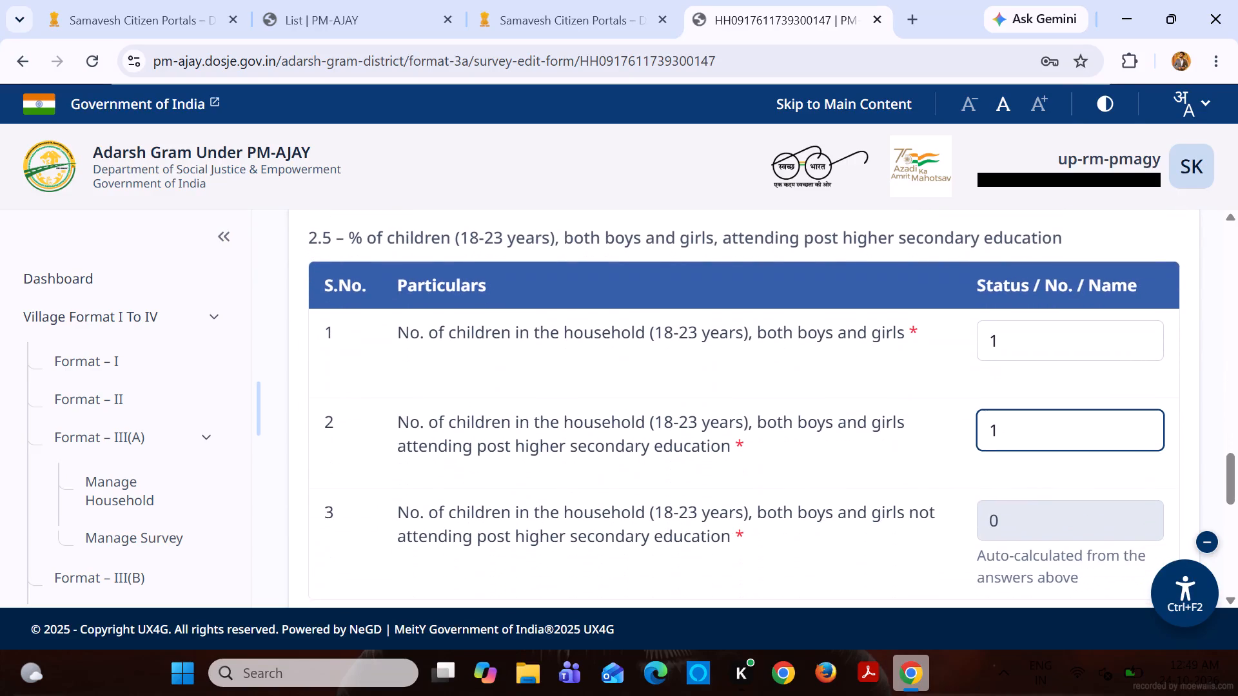
# Save the Education answers of house number 36 and return to the household list.
pyautogui.scroll(-5, 1045, 422)
pyautogui.scroll(-4, 1115, 398)
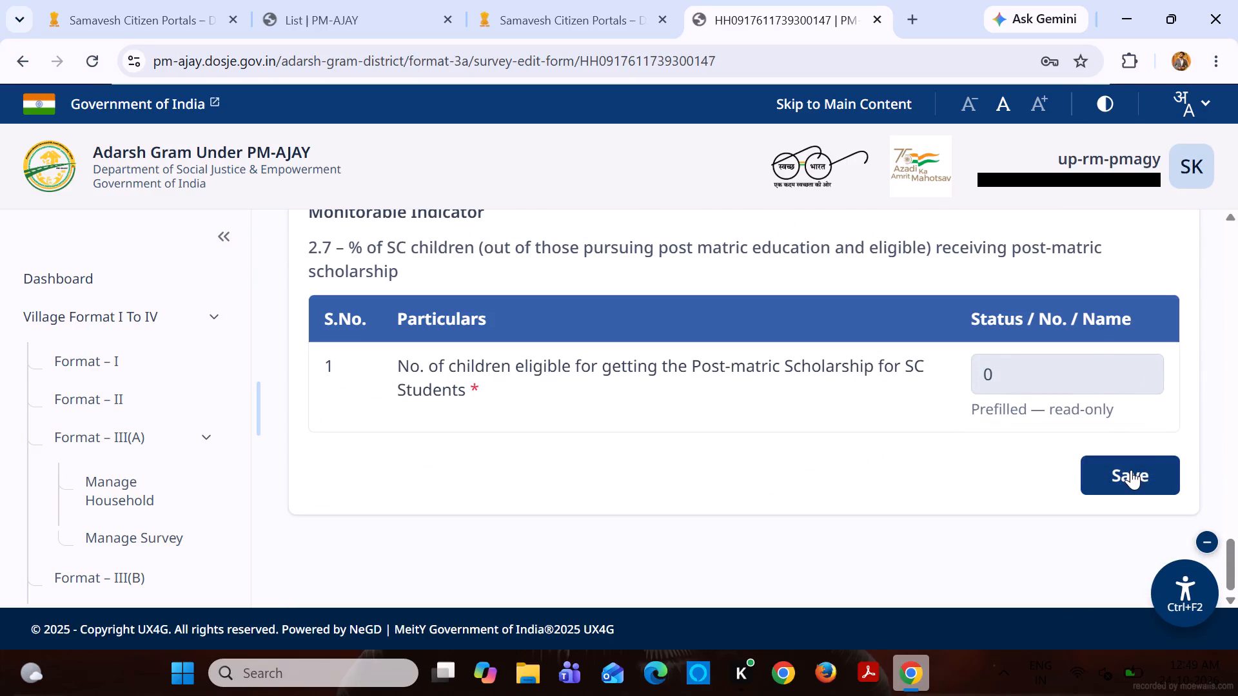
pyautogui.click(1131, 470)
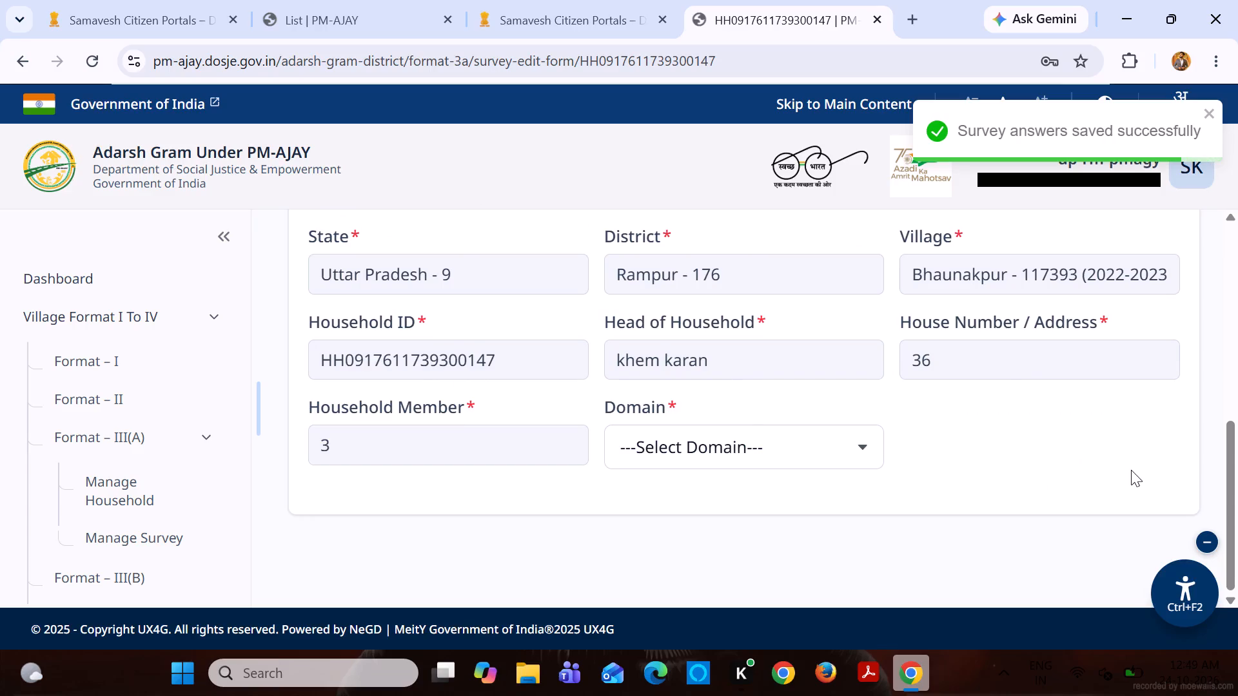
pyautogui.scroll(6, 1005, 385)
pyautogui.click(1124, 267)
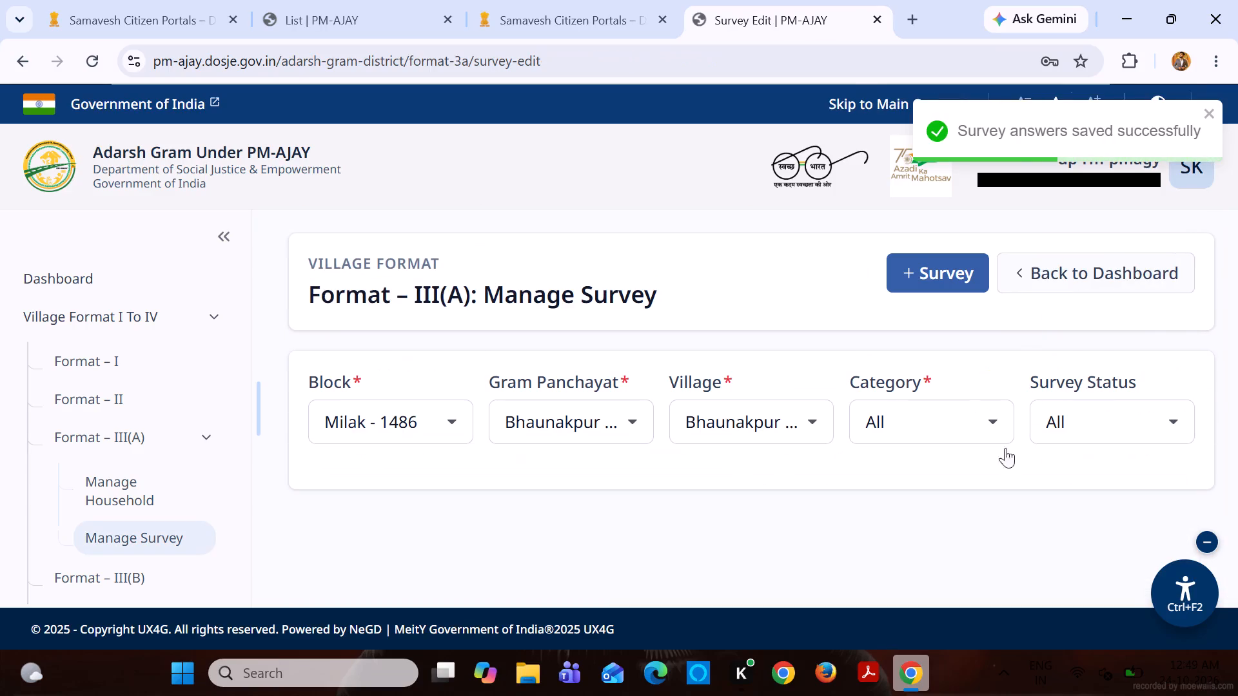
# Open the survey of house number 40 from page 2 of the household list and choose the domain 2 – Education.
pyautogui.scroll(-7, 1004, 460)
pyautogui.scroll(-20, 1004, 460)
pyautogui.scroll(-20, 1004, 460)
pyautogui.scroll(-1, 1004, 460)
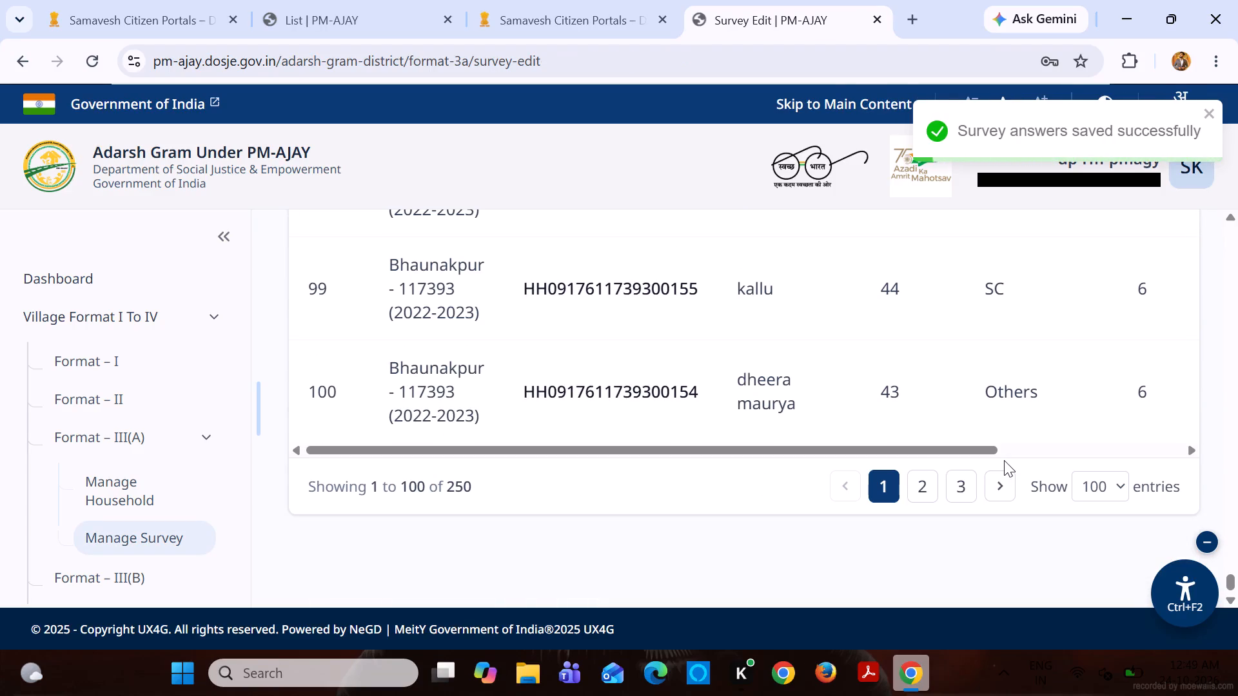
pyautogui.click(927, 488)
pyautogui.scroll(20, 965, 345)
pyautogui.scroll(10, 965, 345)
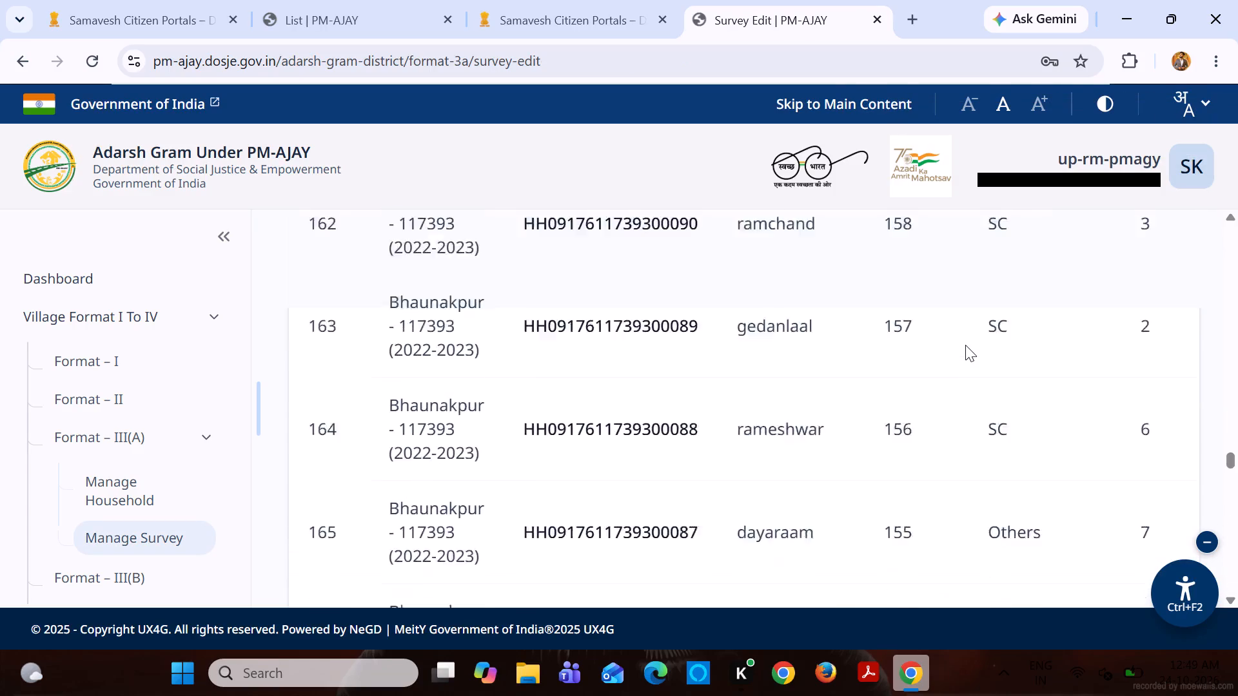
pyautogui.scroll(20, 965, 345)
pyautogui.scroll(18, 965, 345)
pyautogui.scroll(-6, 965, 345)
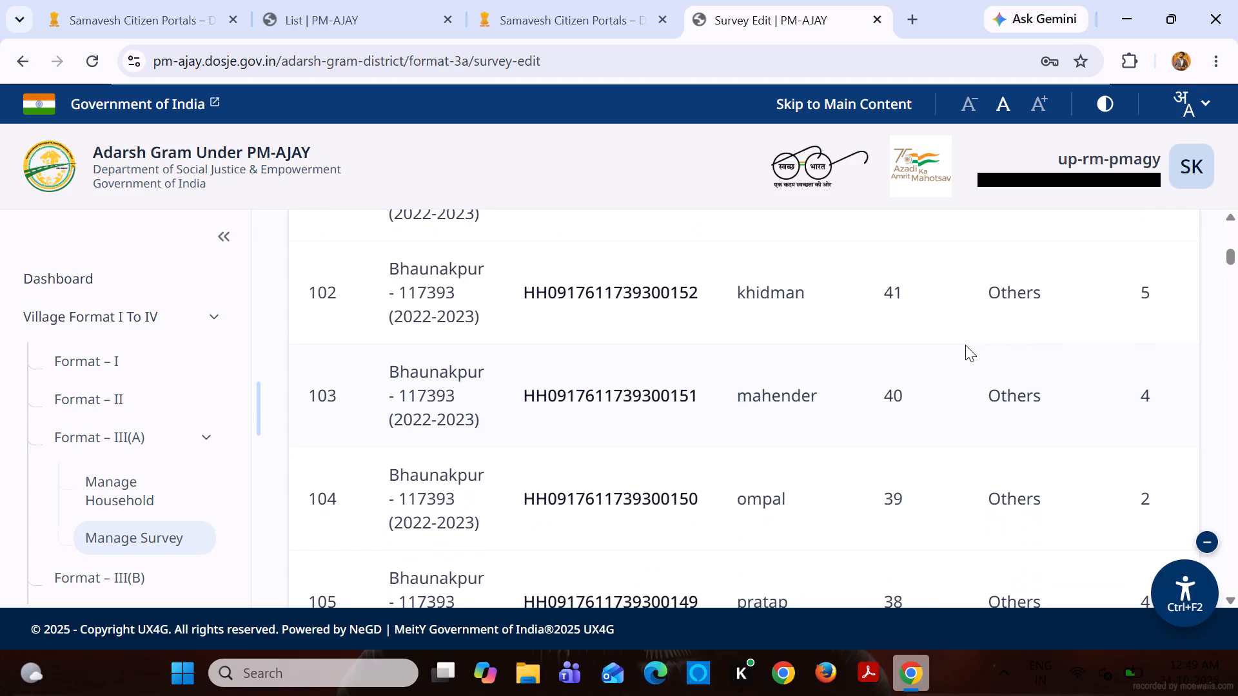
pyautogui.hscroll(-3, 965, 345)
pyautogui.moveTo(1182, 397); pyautogui.dragTo(1150, 387)
pyautogui.click(1150, 387)
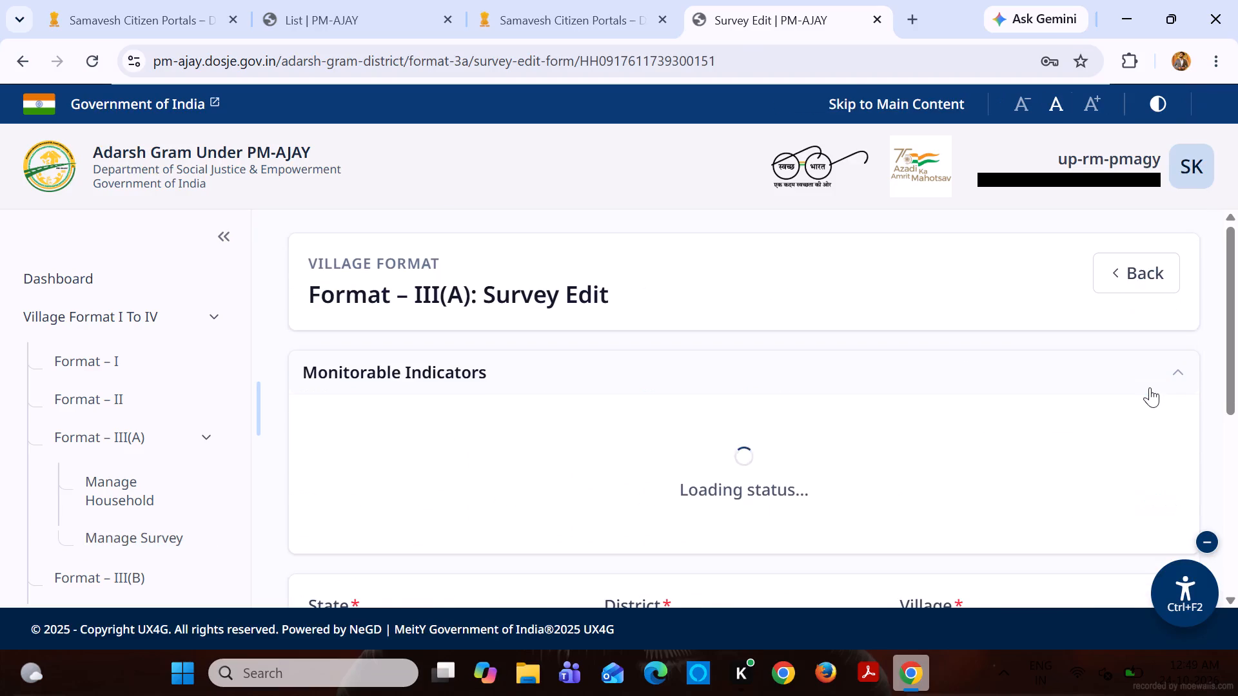
pyautogui.scroll(-9, 1016, 430)
pyautogui.click(850, 445)
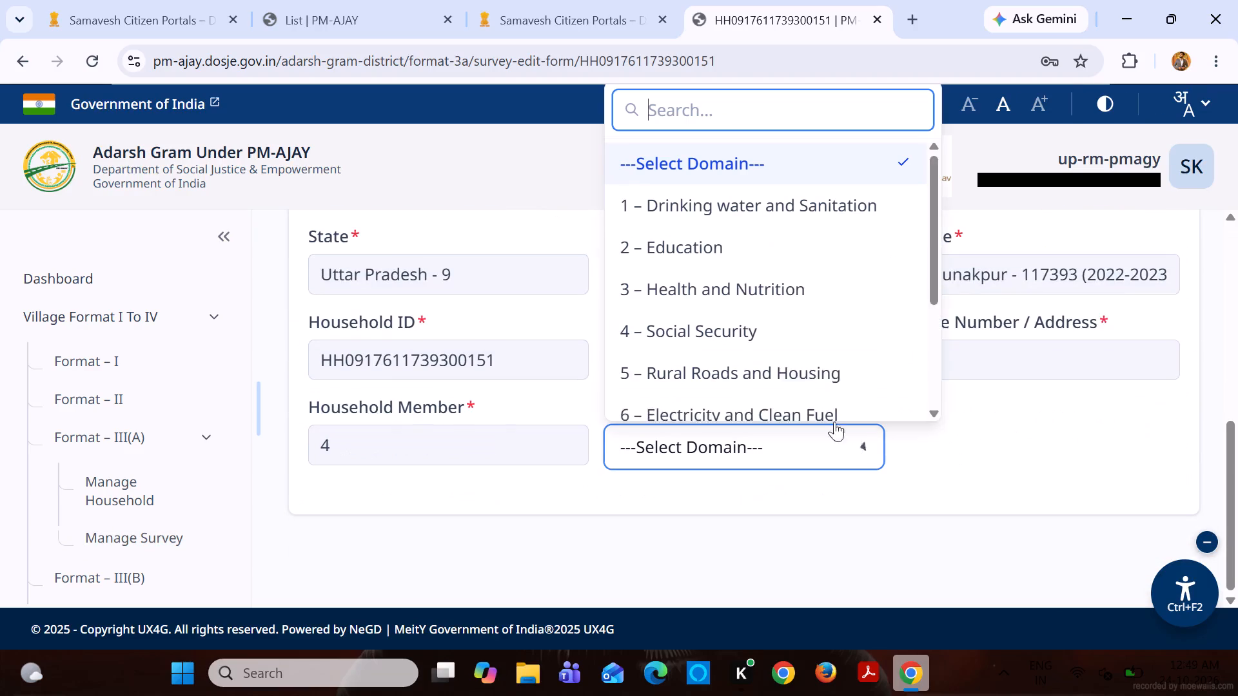
pyautogui.click(736, 244)
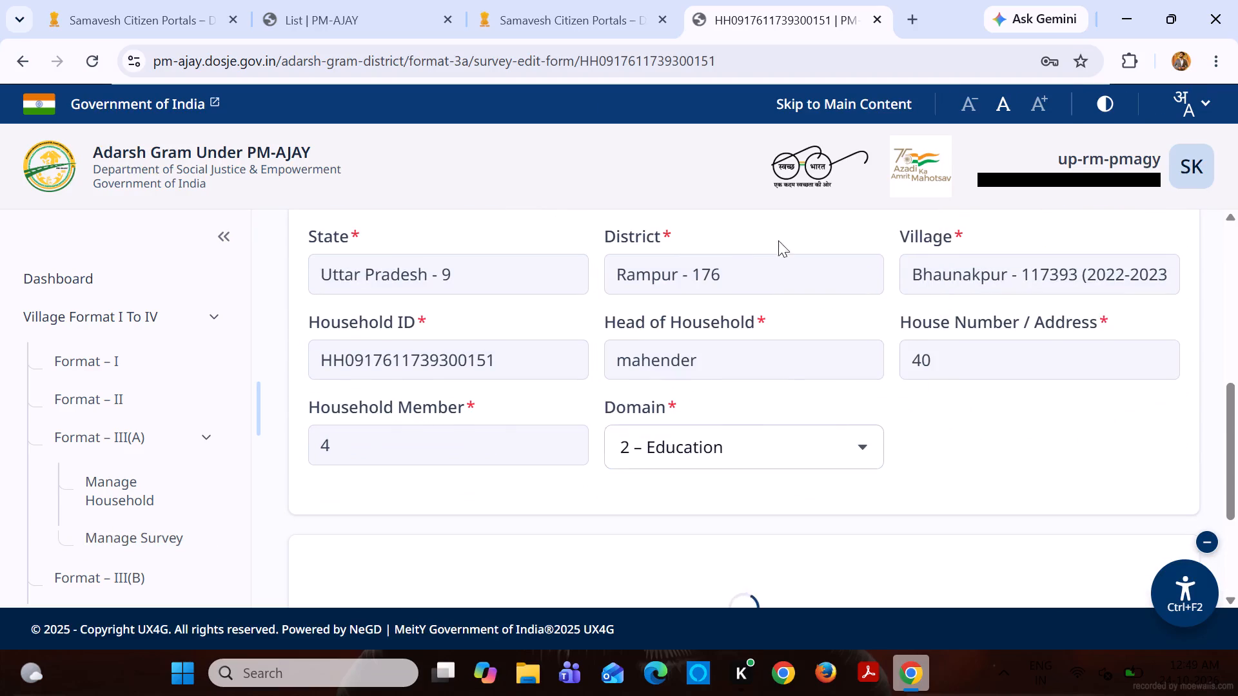
# Set house number 40's number of children (6-10 years) attending primary school to 2.
pyautogui.scroll(-5, 841, 433)
pyautogui.scroll(2, 967, 347)
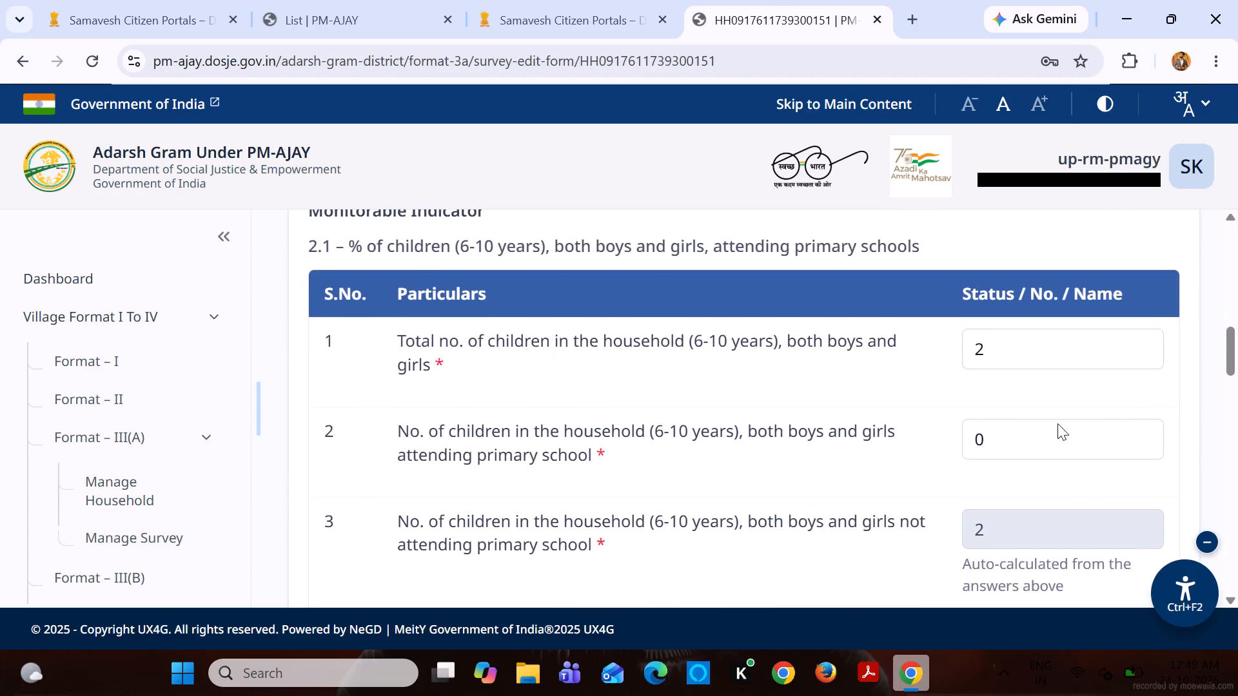
pyautogui.click(1053, 430)
pyautogui.press('BackSpace')
pyautogui.press('2')
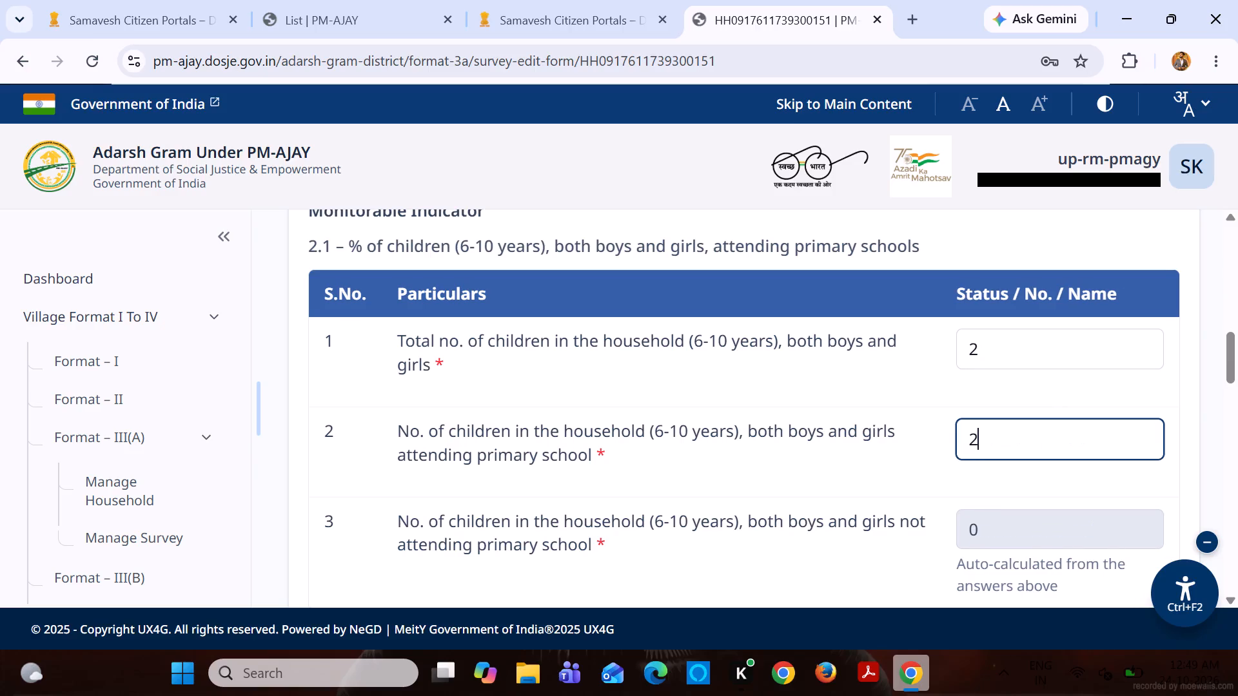
# Save the Education answers of house number 40 and return to the household list.
pyautogui.scroll(-10, 1053, 430)
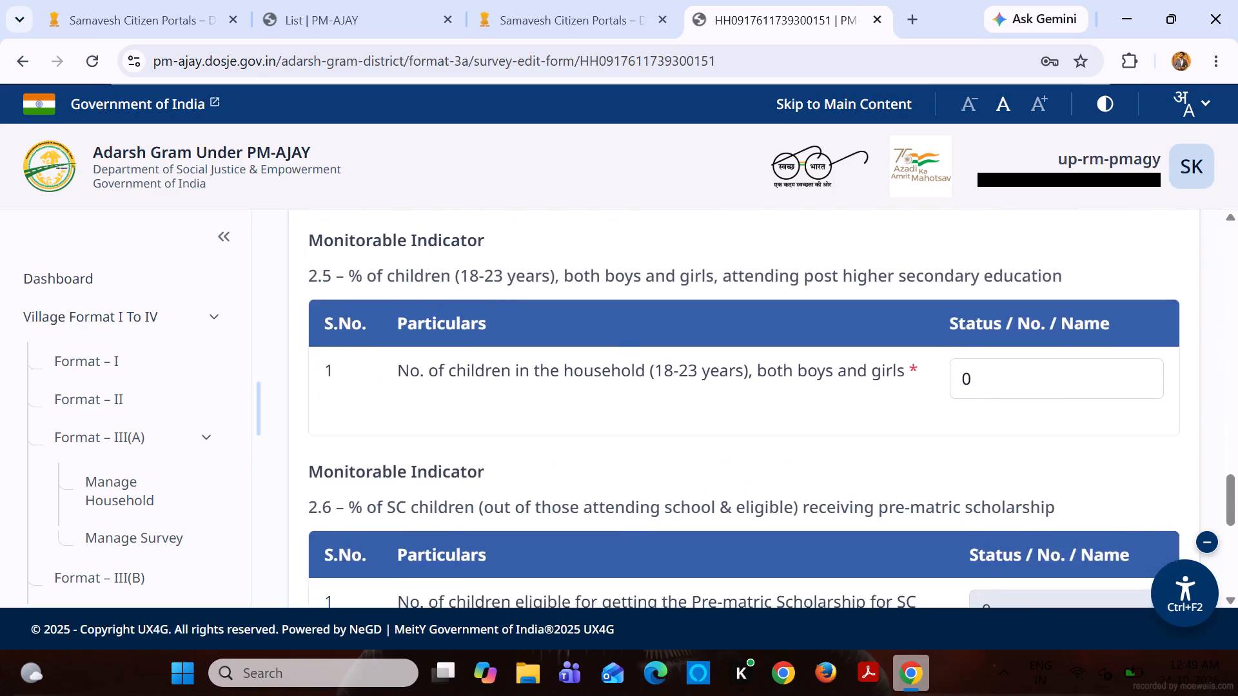
pyautogui.scroll(-8, 1053, 430)
pyautogui.click(1143, 481)
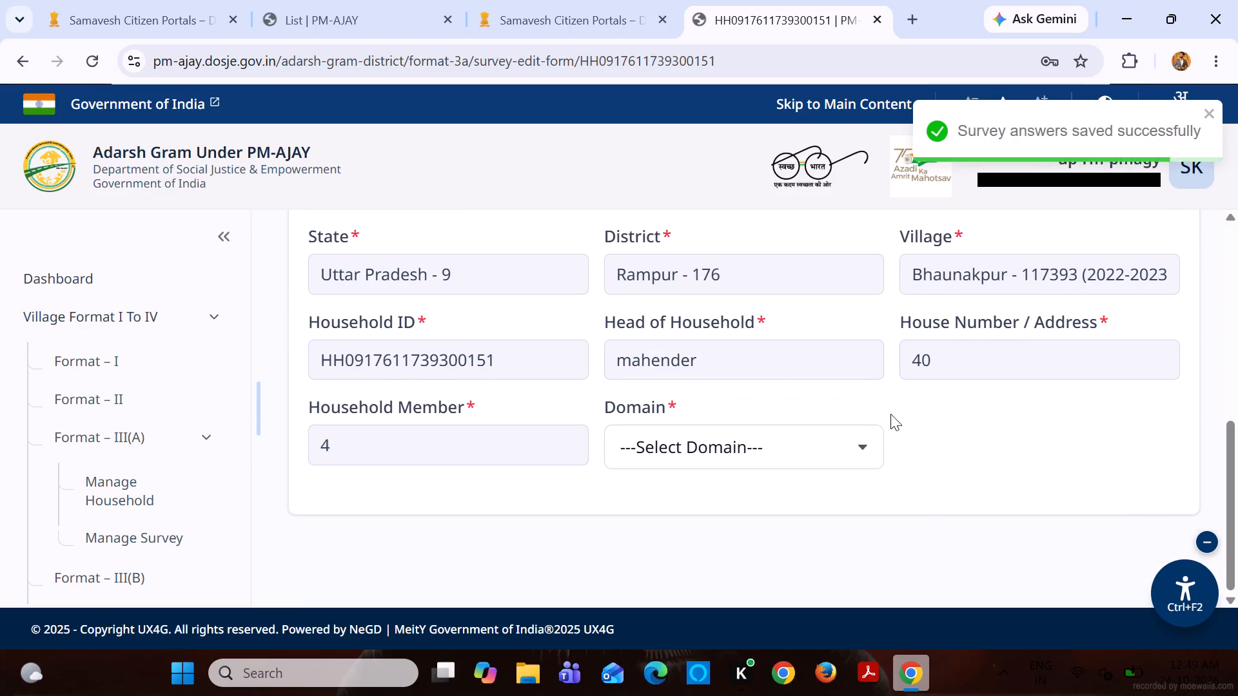
pyautogui.scroll(6, 985, 345)
pyautogui.click(1112, 264)
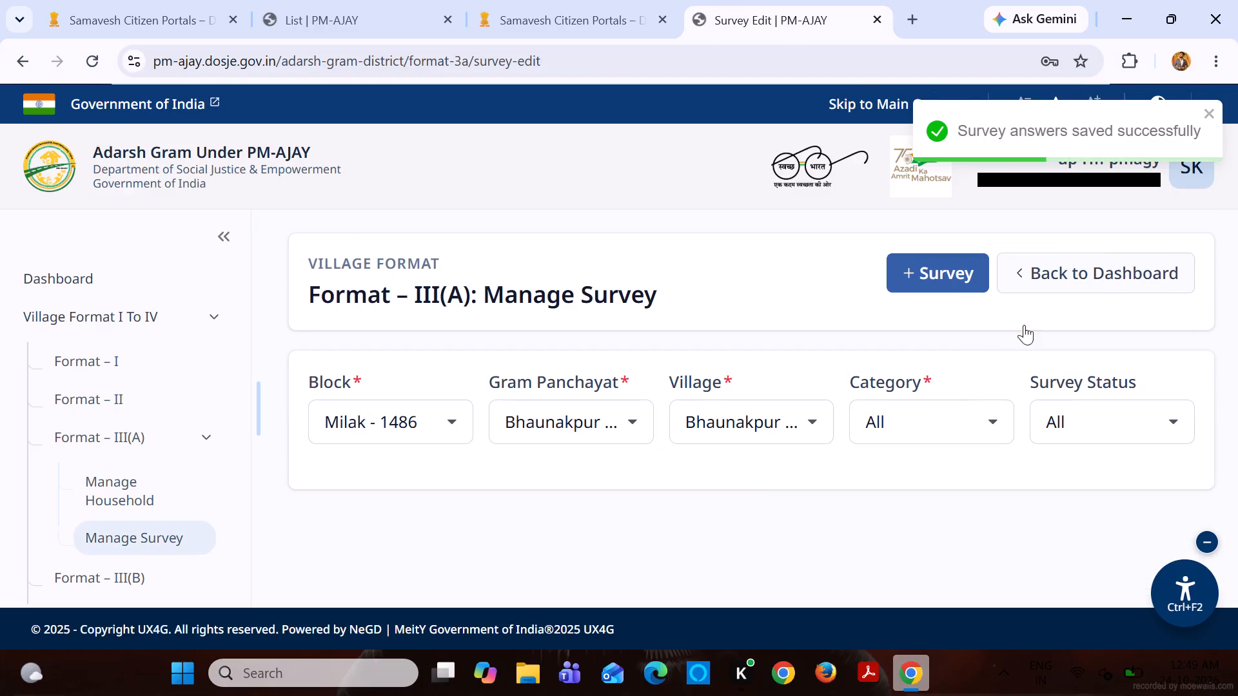
# Open the survey of house number 42 from page 2 of the household list and choose the domain 2 – Education.
pyautogui.scroll(-9, 962, 393)
pyautogui.scroll(-20, 962, 393)
pyautogui.scroll(-3, 962, 393)
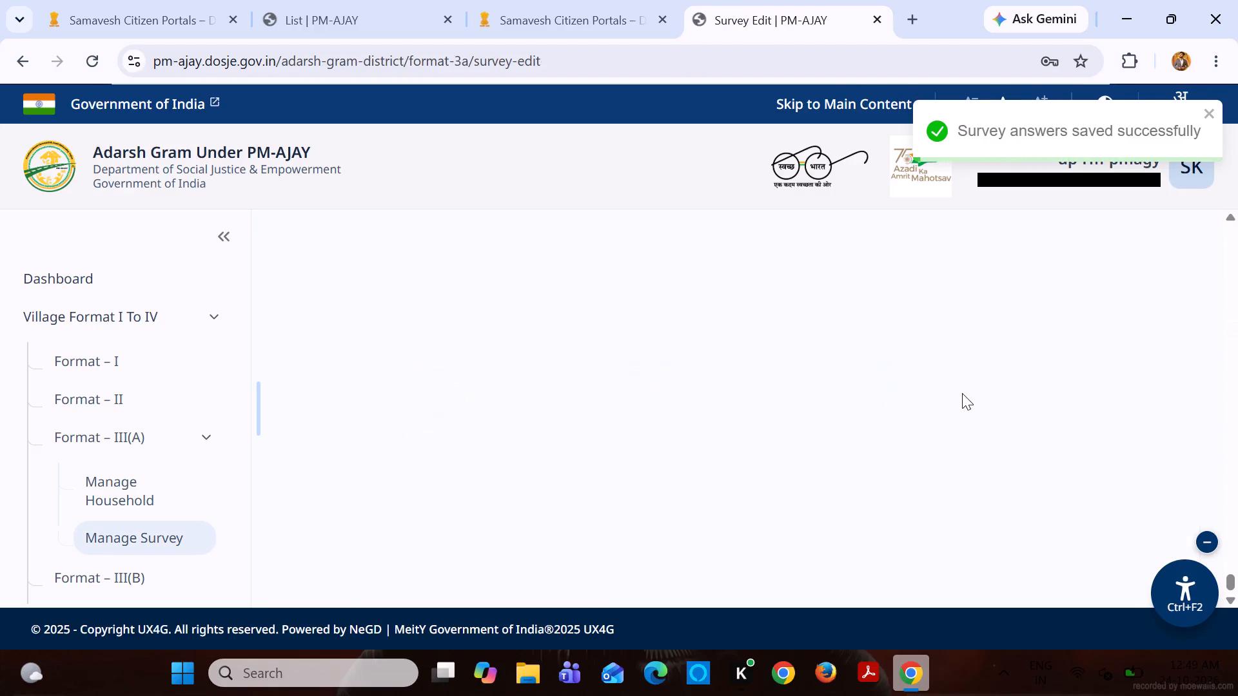
pyautogui.scroll(-11, 962, 393)
pyautogui.click(923, 479)
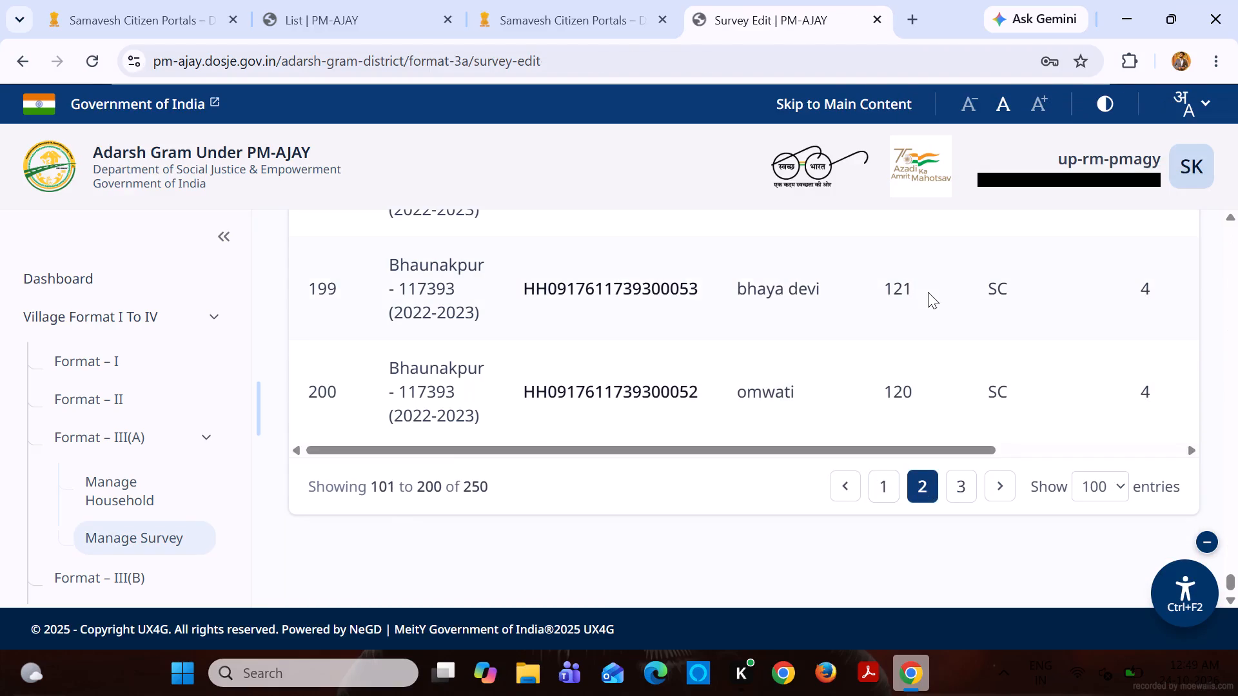
pyautogui.scroll(20, 928, 292)
pyautogui.scroll(20, 928, 292)
pyautogui.scroll(7, 928, 292)
pyautogui.scroll(-3, 928, 292)
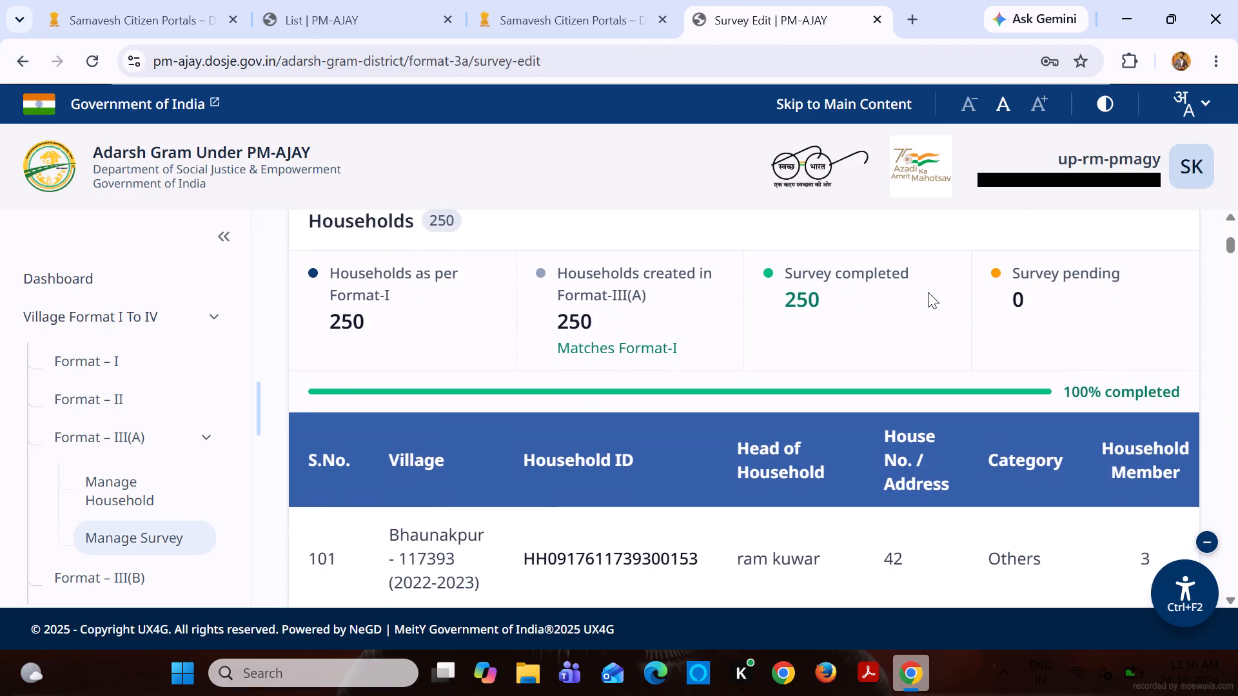
pyautogui.scroll(-1, 928, 292)
pyautogui.hscroll(-5, 1011, 509)
pyautogui.click(1157, 527)
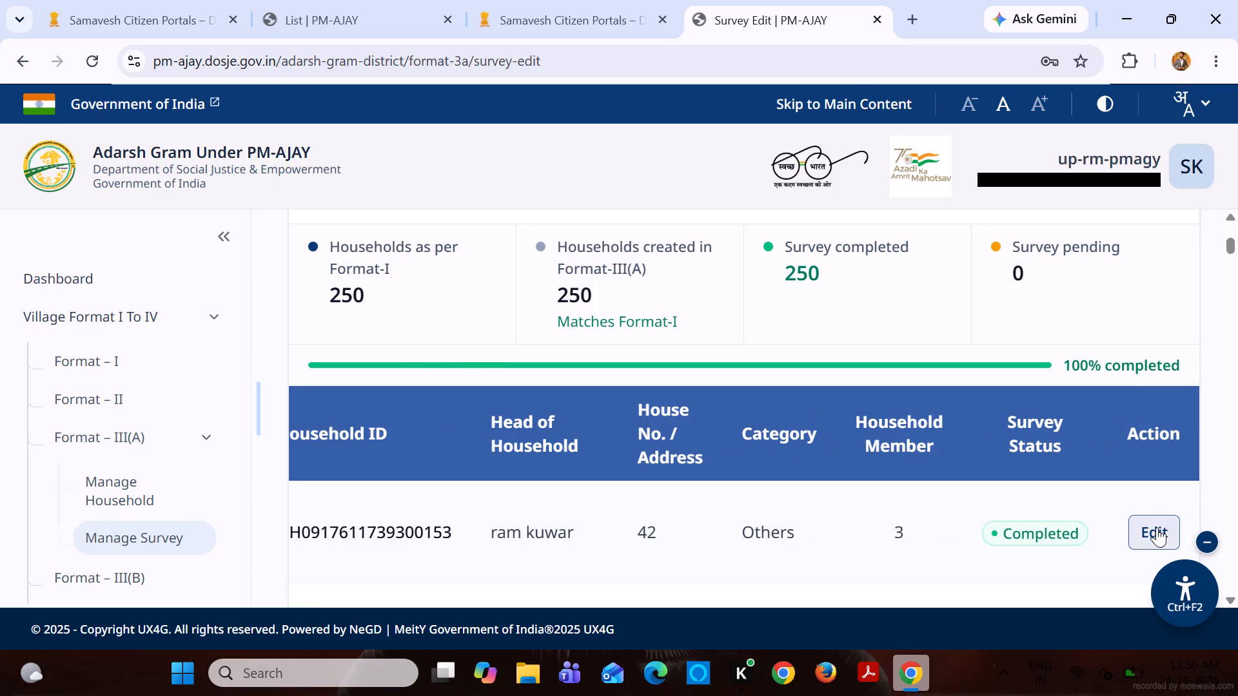
pyautogui.scroll(-9, 996, 392)
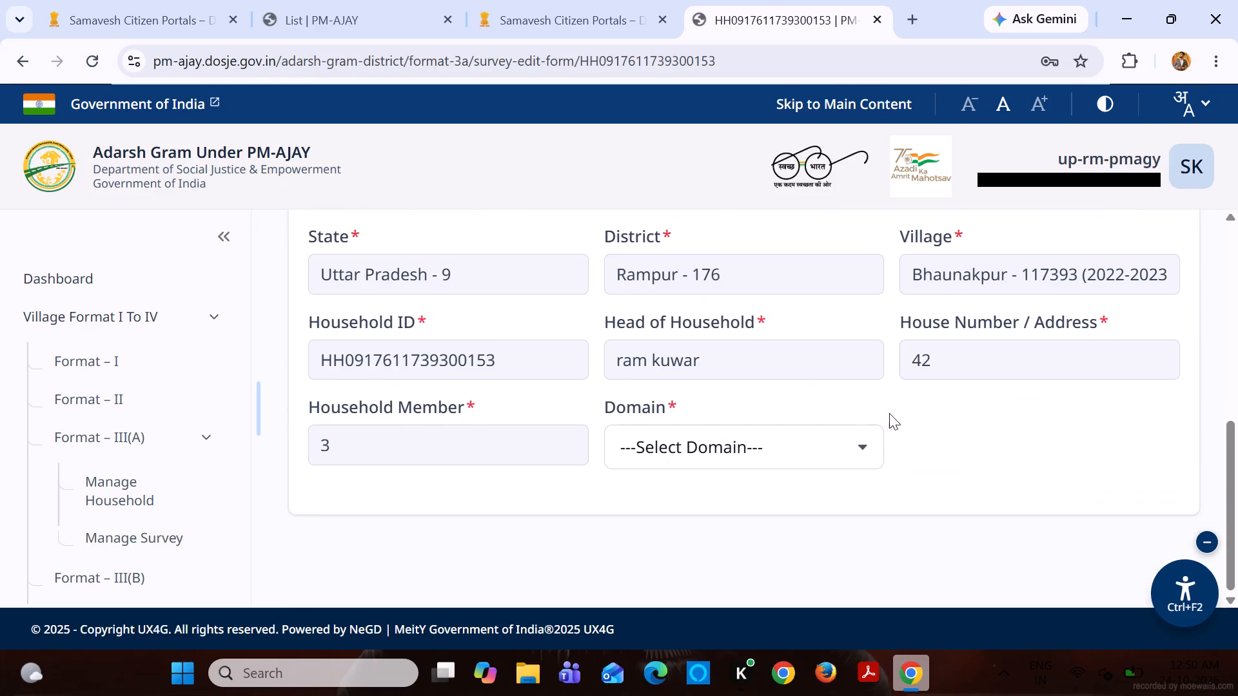
pyautogui.click(867, 430)
pyautogui.click(771, 240)
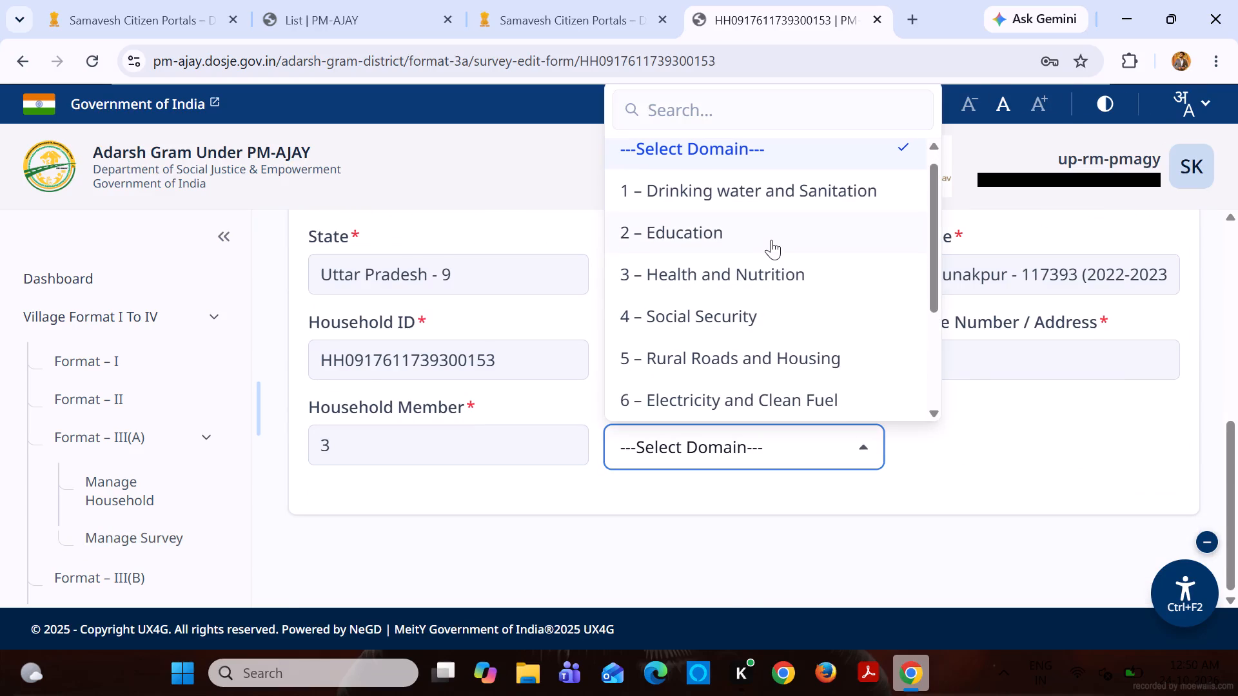
# Set house number 42's number of children (18-23 years) attending post higher secondary education to 1 and save the Education answers.
pyautogui.scroll(-9, 936, 443)
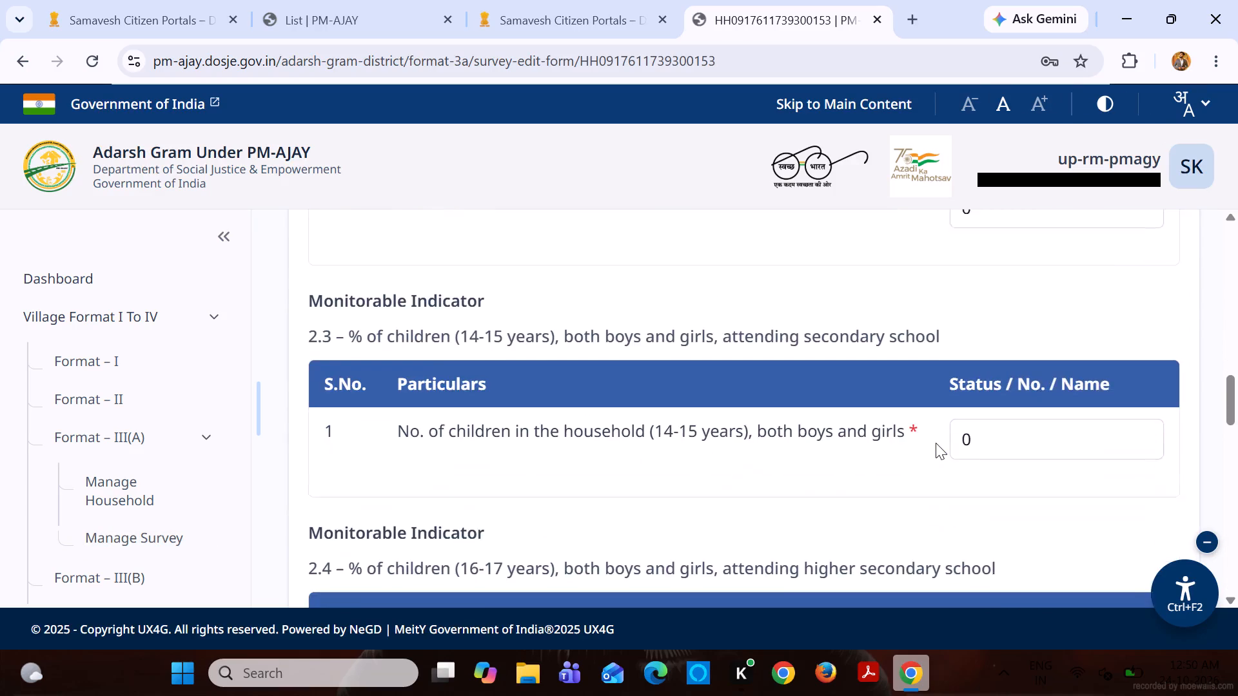
pyautogui.scroll(-5, 936, 443)
pyautogui.click(1025, 434)
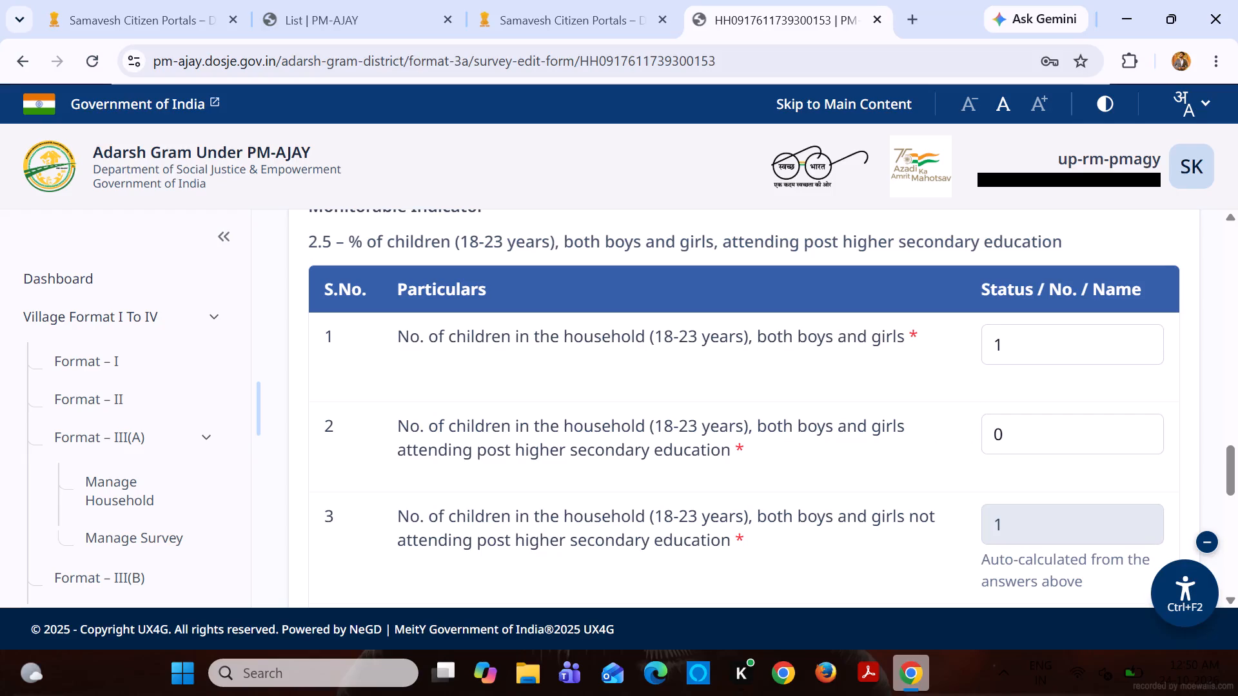
pyautogui.press('BackSpace')
pyautogui.press('1')
pyautogui.scroll(-4, 1025, 434)
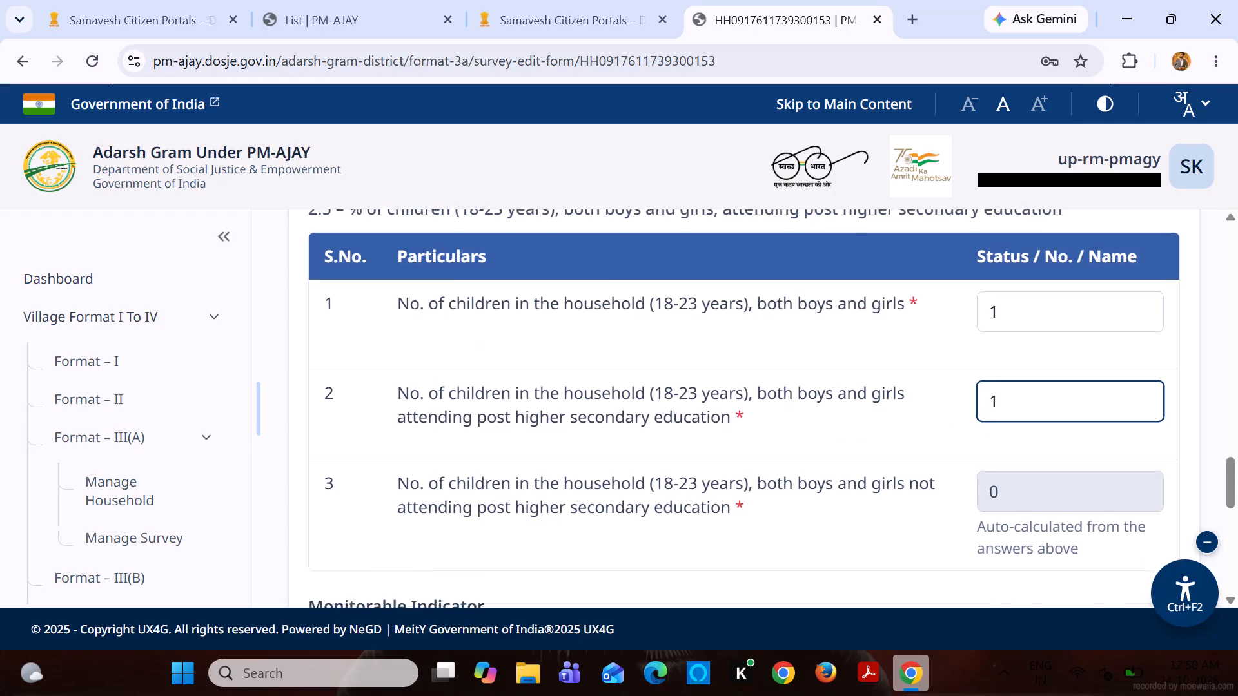
pyautogui.scroll(-4, 1025, 434)
pyautogui.click(1157, 461)
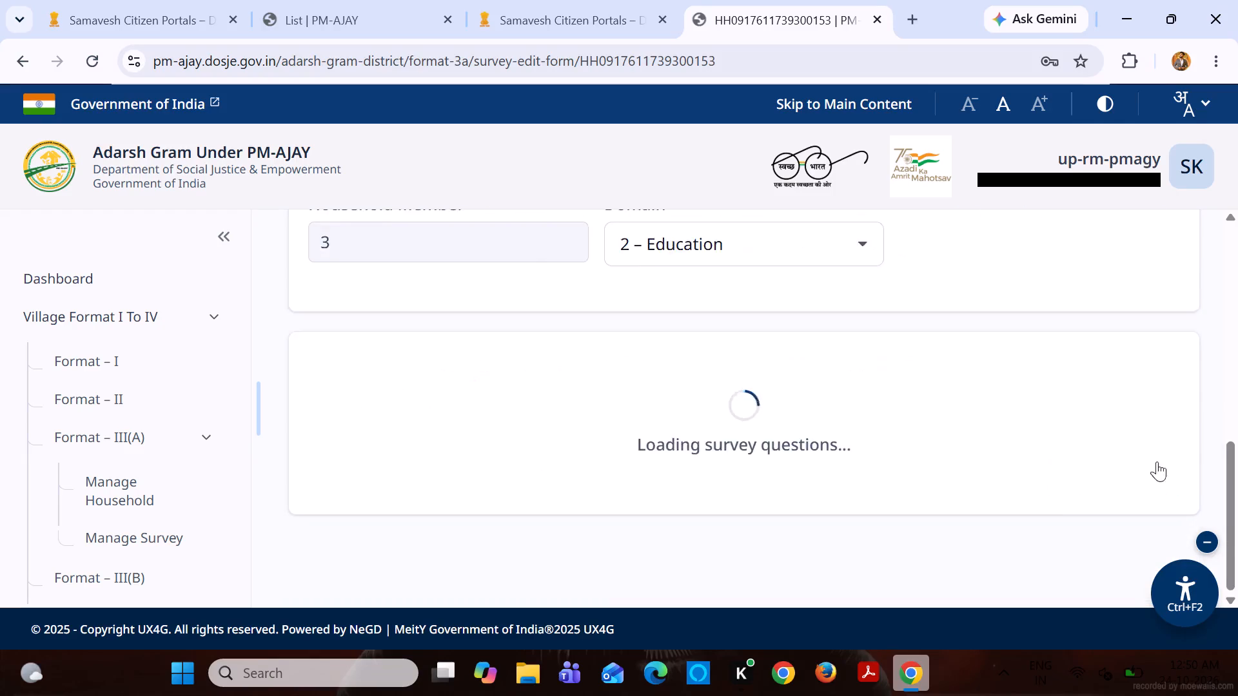
pyautogui.click(324, 1)
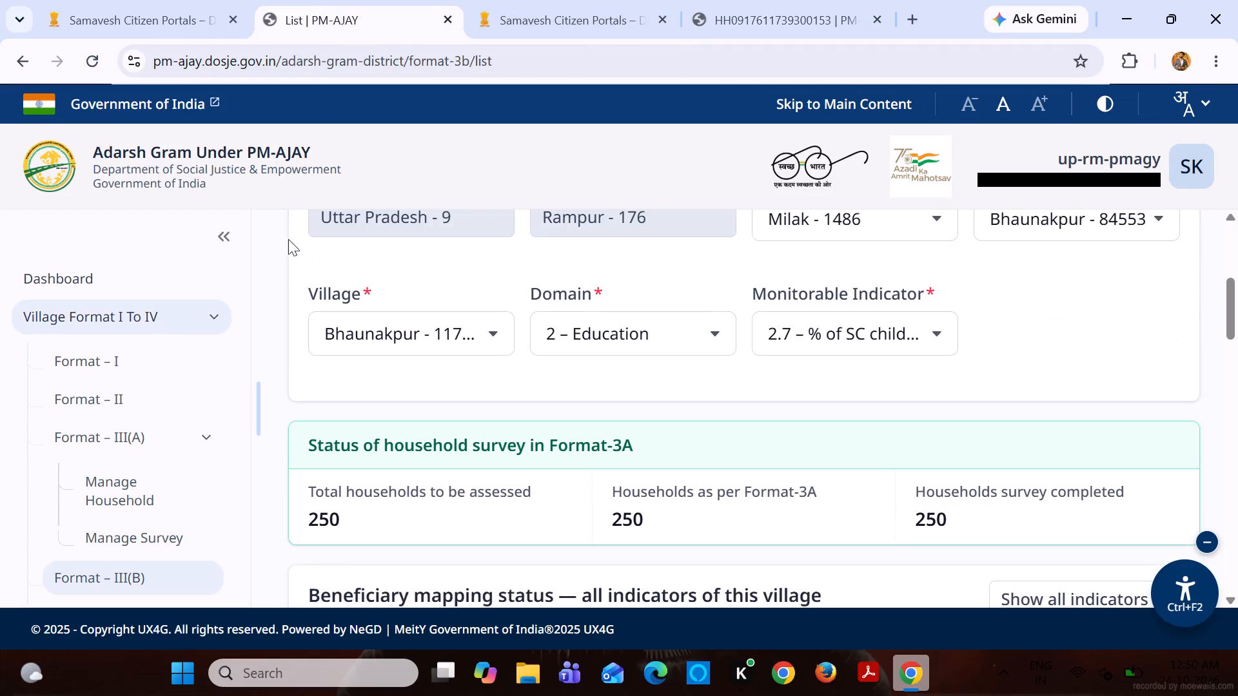
pyautogui.click(80, 59)
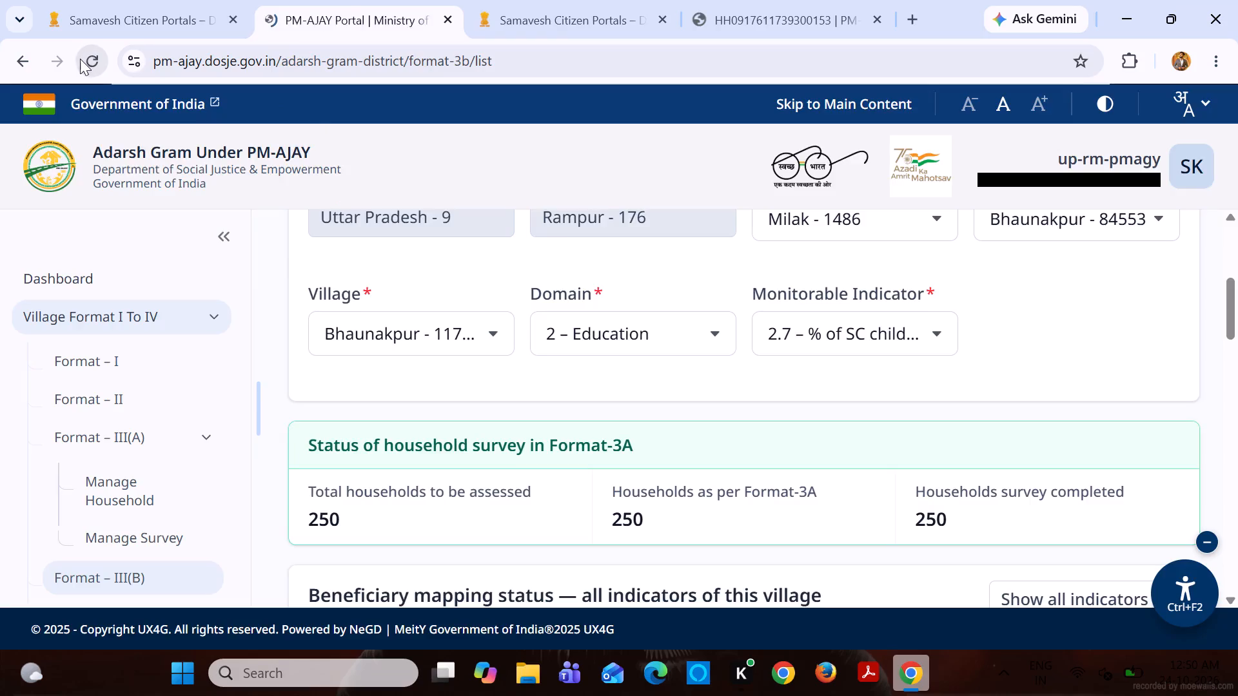
pyautogui.scroll(-4, 485, 318)
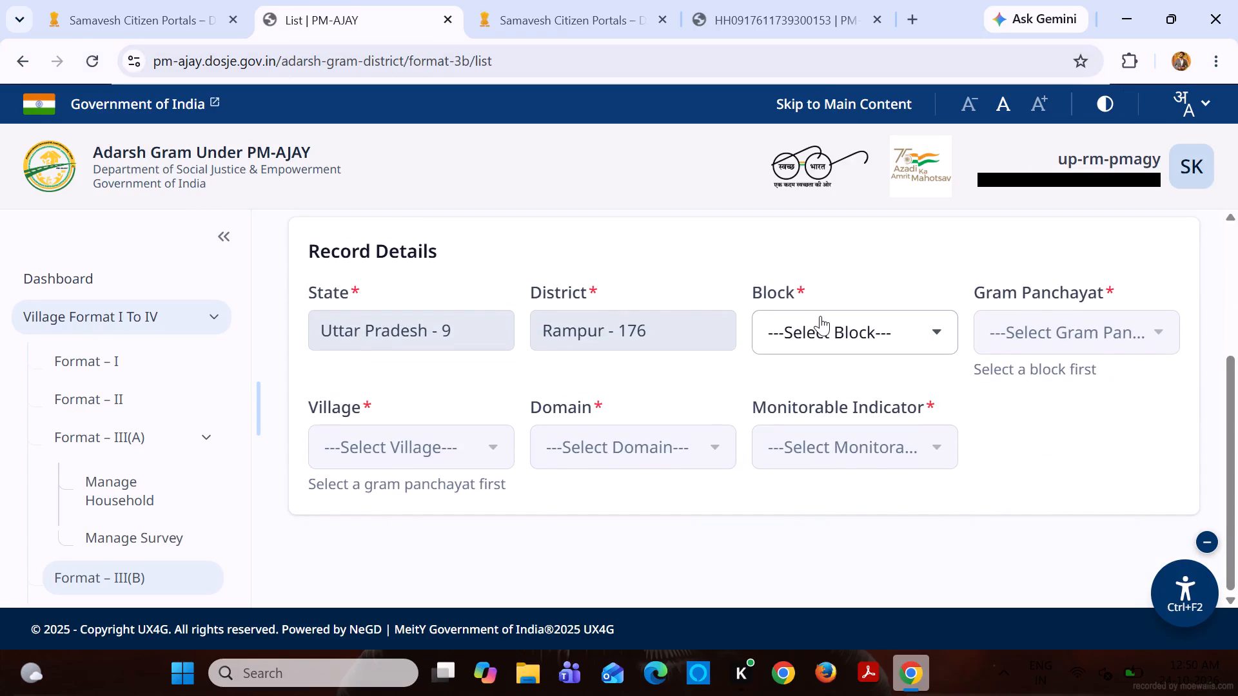
pyautogui.click(820, 316)
pyautogui.click(761, 556)
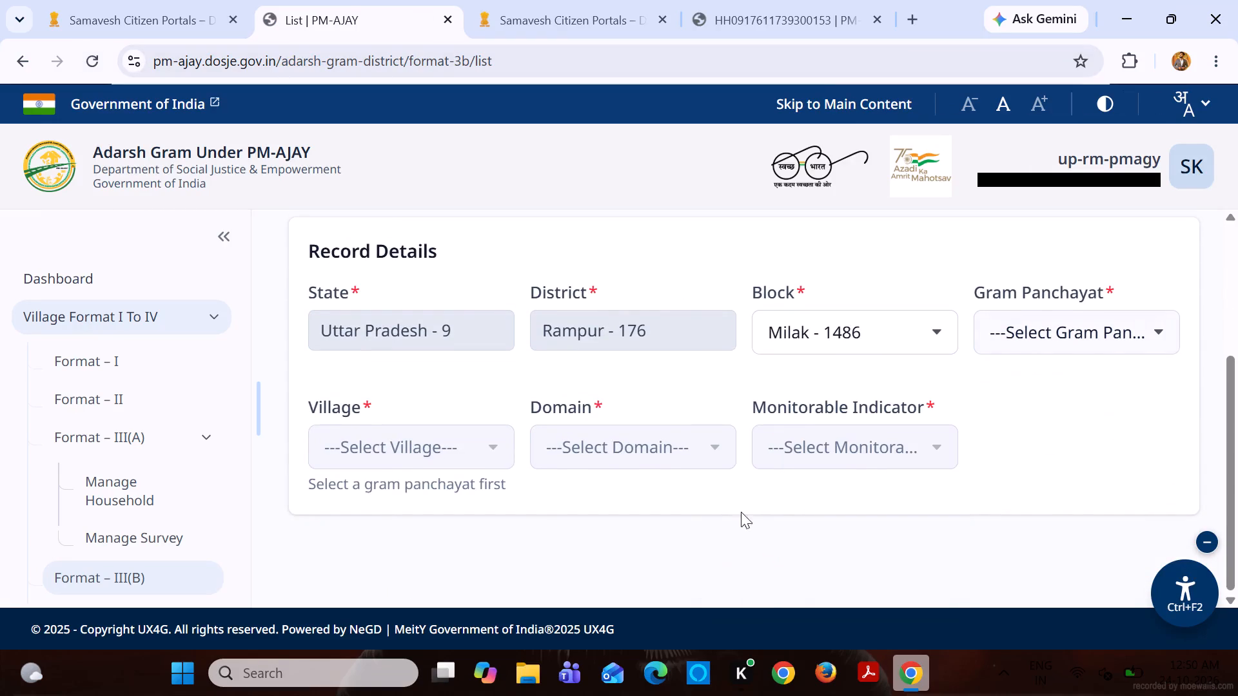
pyautogui.click(1092, 325)
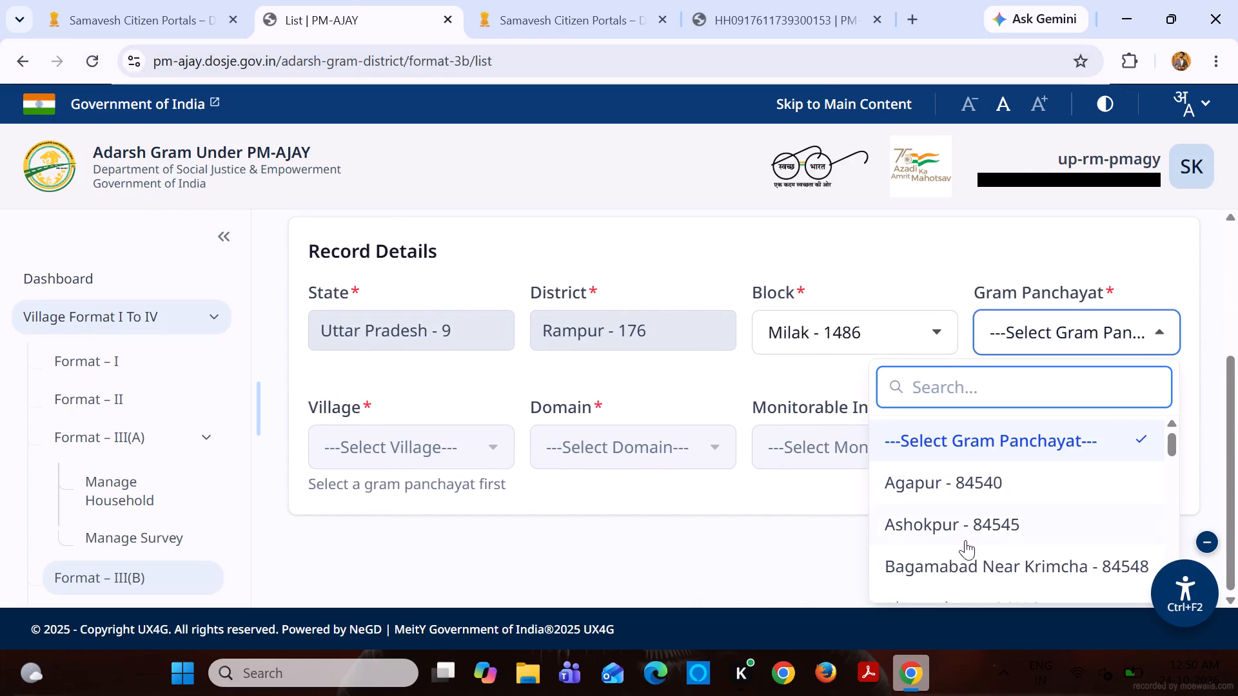
pyautogui.click(961, 586)
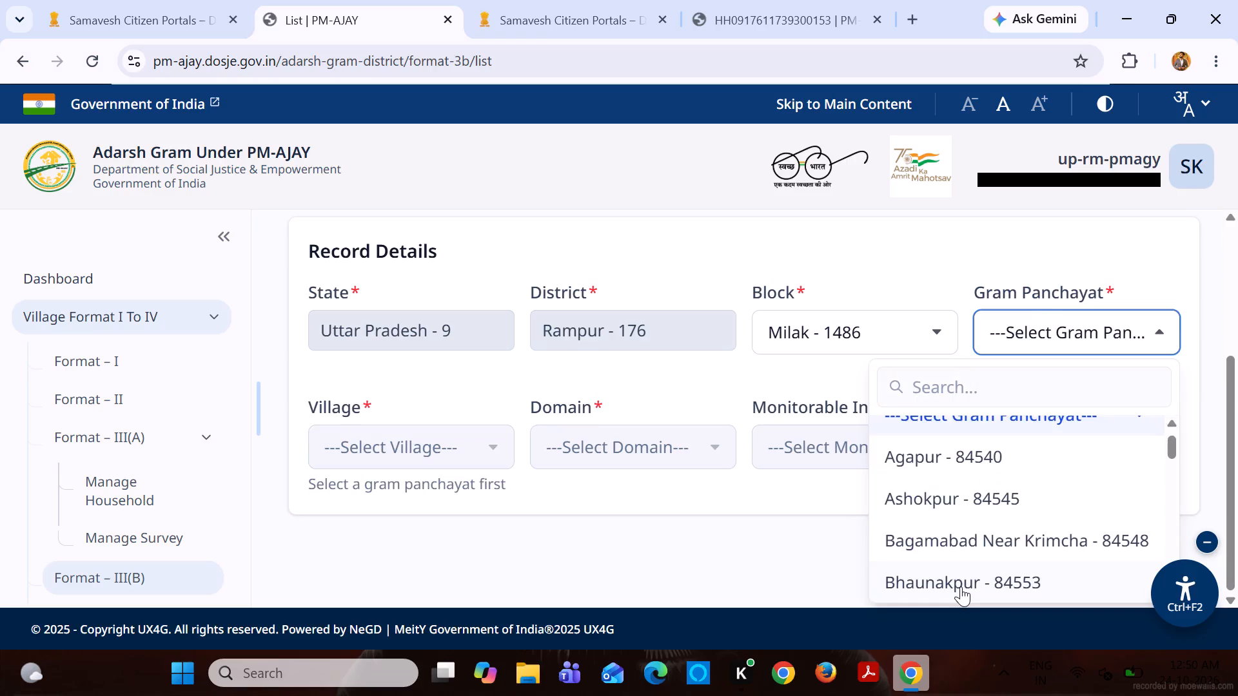
pyautogui.click(446, 446)
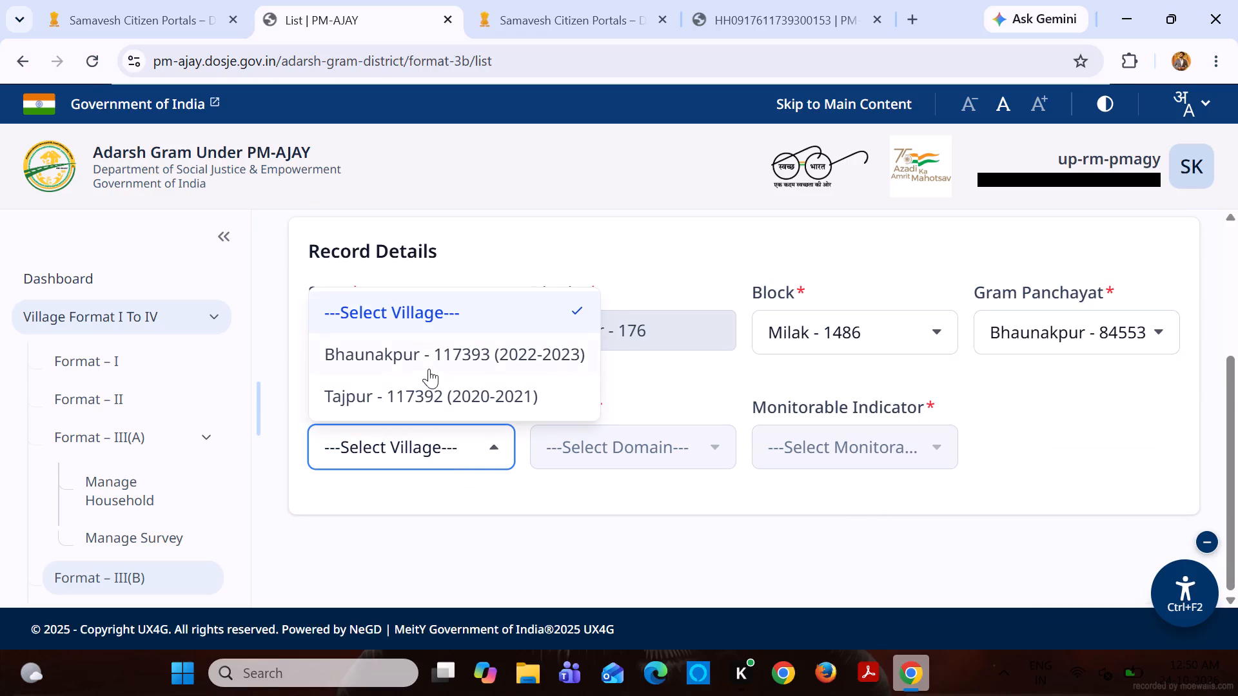
pyautogui.click(424, 342)
# Examine the village's beneficiary mapping status for the pending Domain 2 – Education indicators.
pyautogui.scroll(-3, 715, 445)
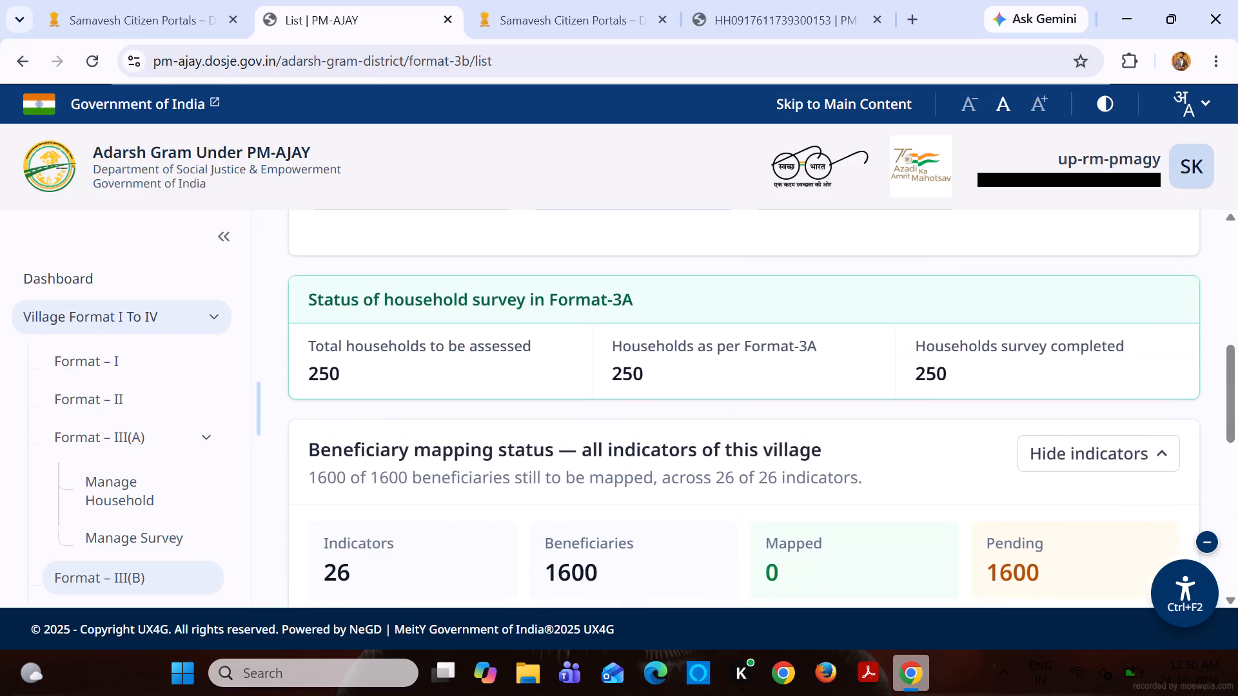
pyautogui.scroll(-4, 715, 445)
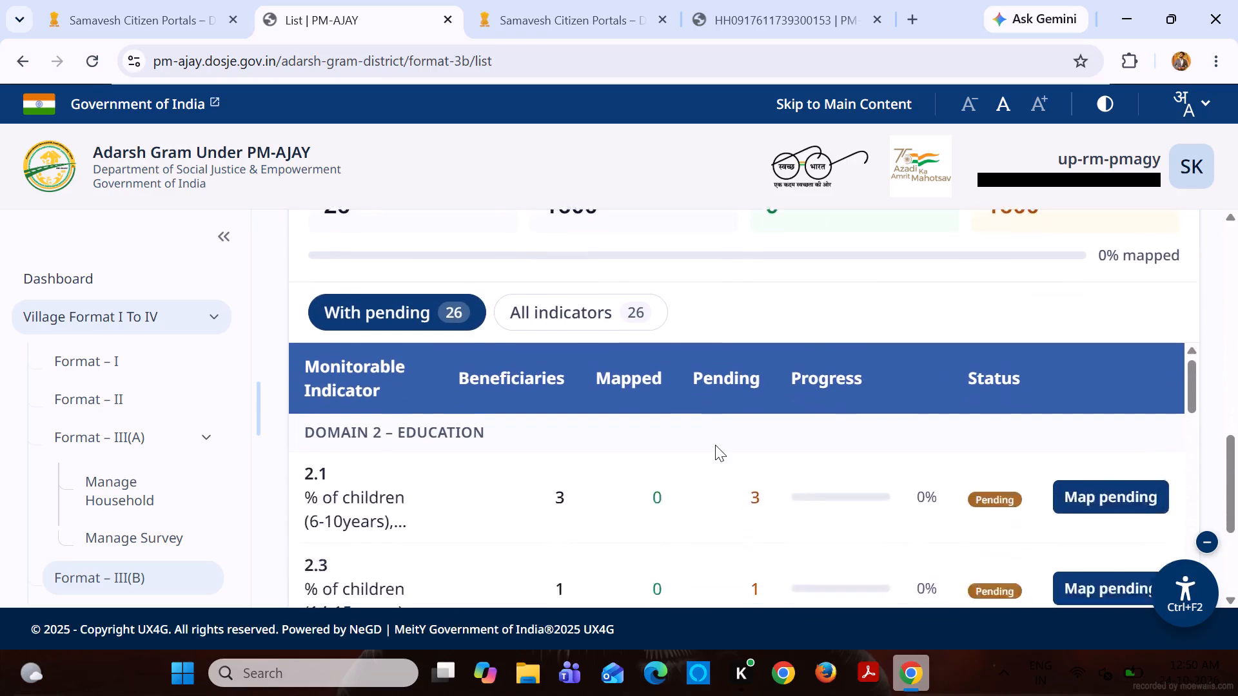
pyautogui.scroll(-1, 715, 445)
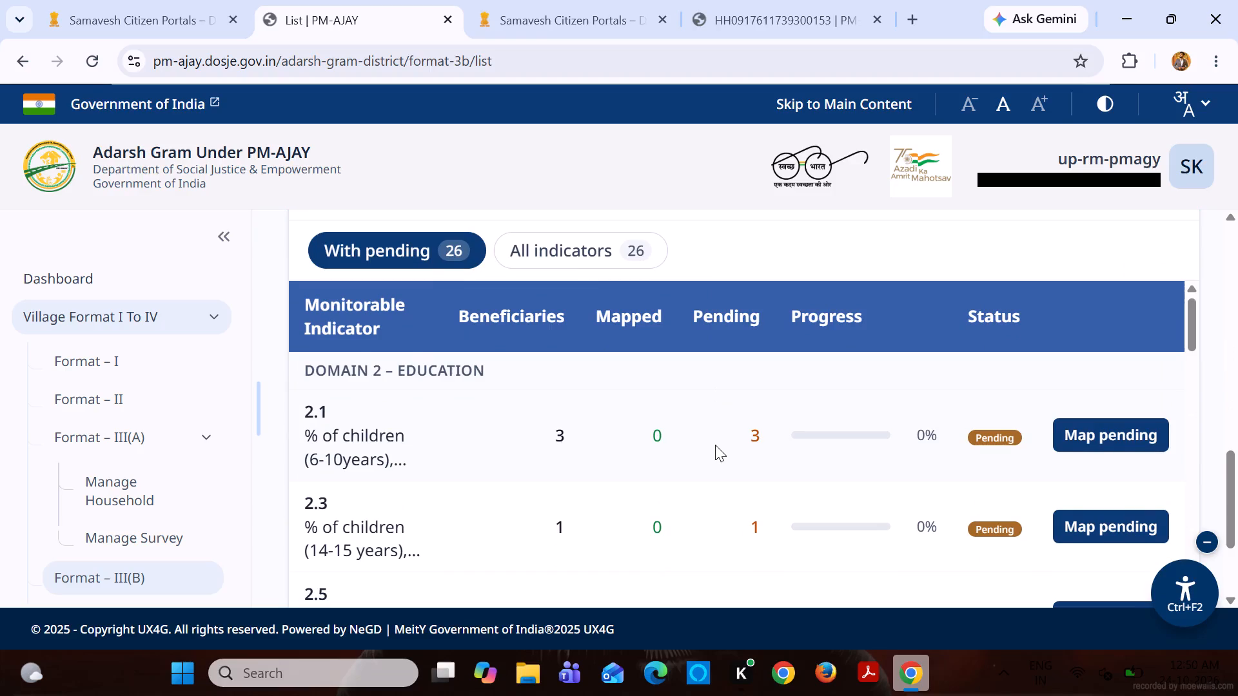
pyautogui.scroll(-2, 715, 445)
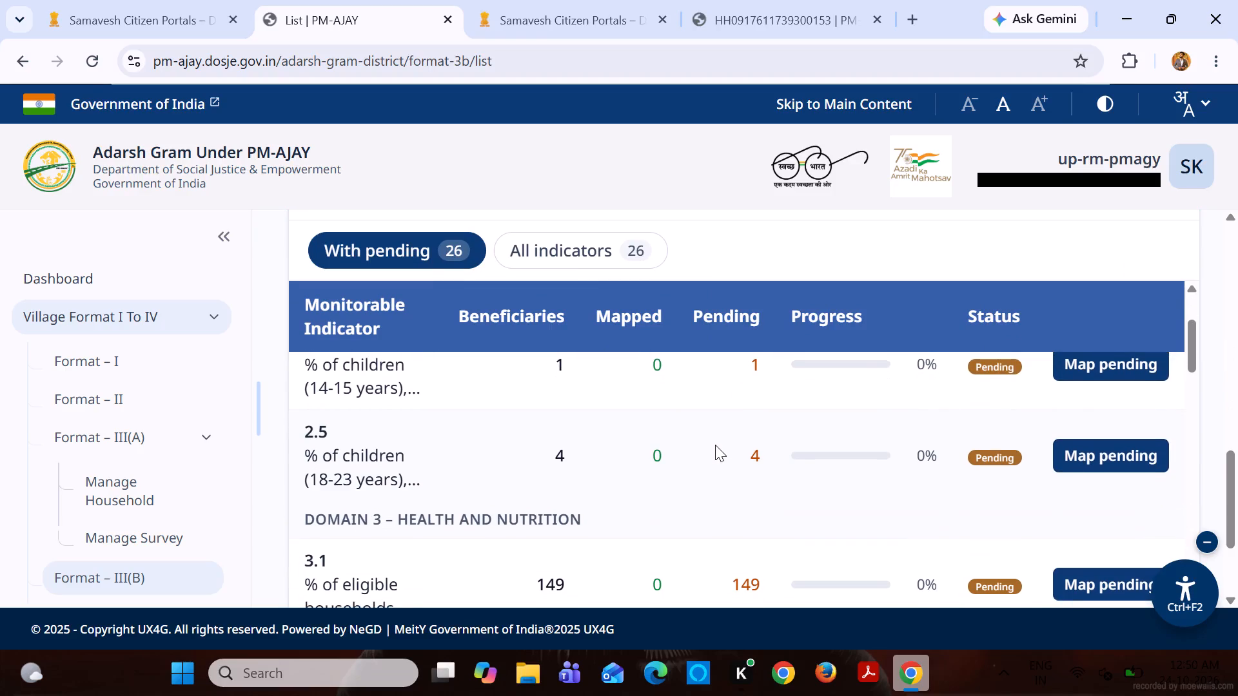
pyautogui.scroll(2, 715, 445)
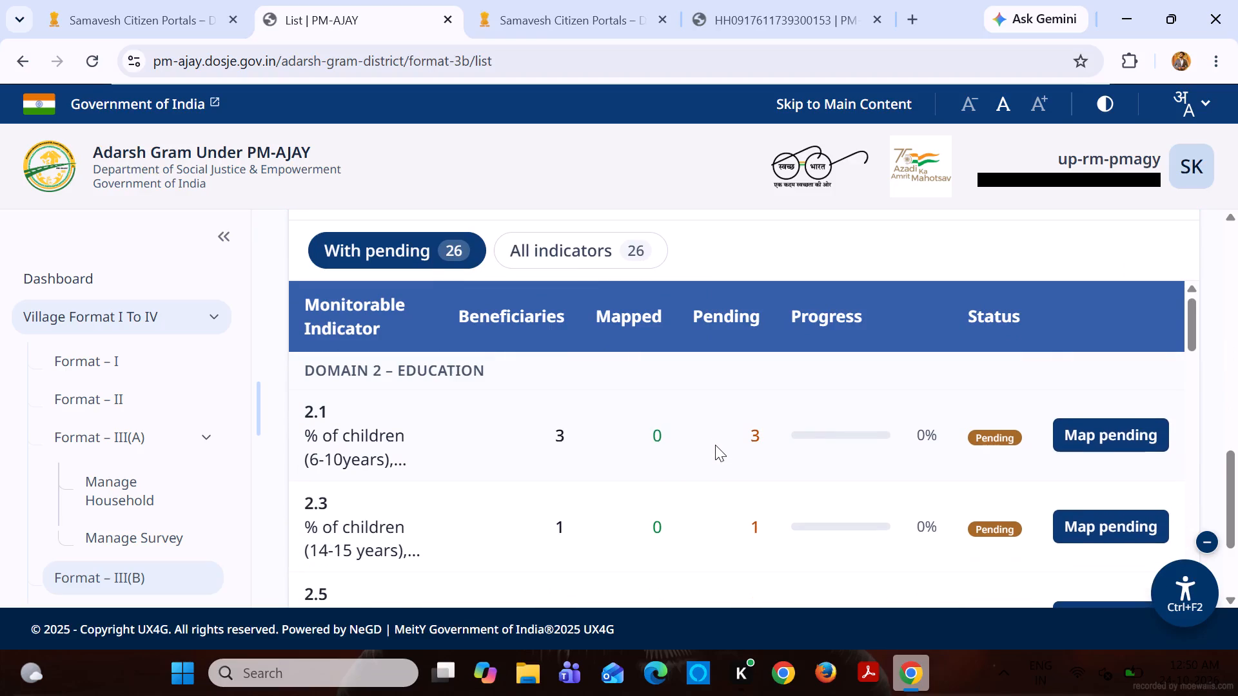
pyautogui.scroll(1, 715, 445)
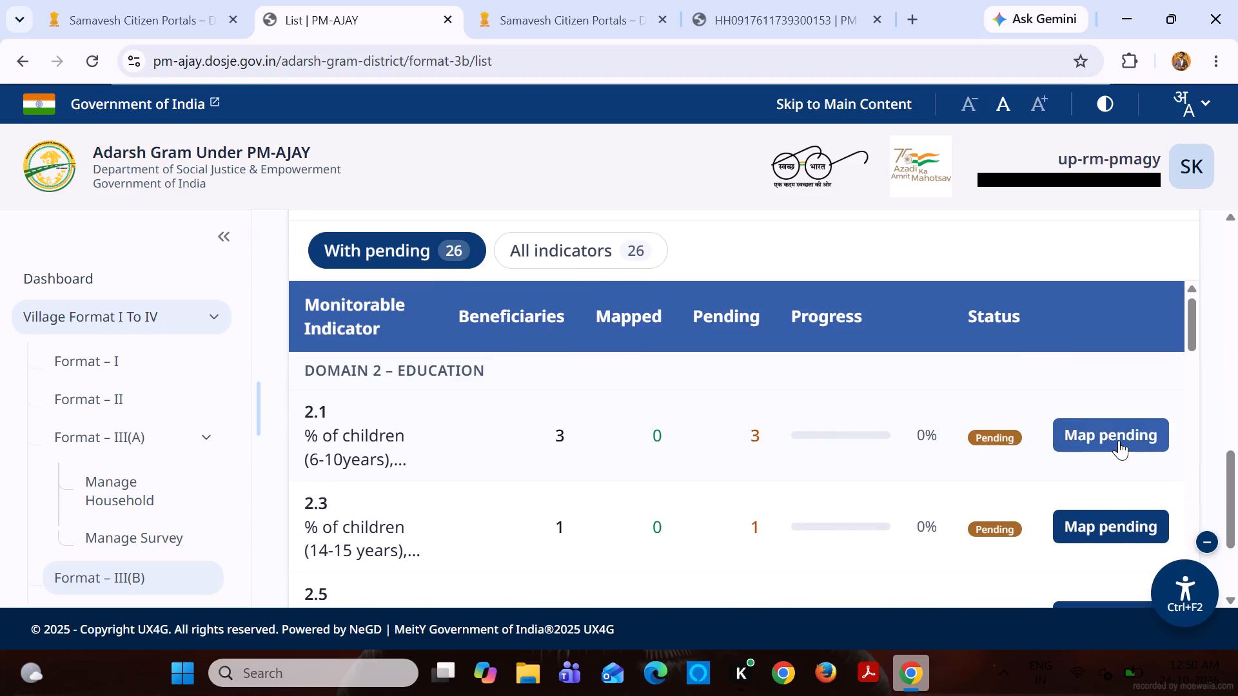
# Open the pending mapping of indicator 2.1 (children 6-10 years) and examine the households and beneficiaries listed.
pyautogui.click(1119, 440)
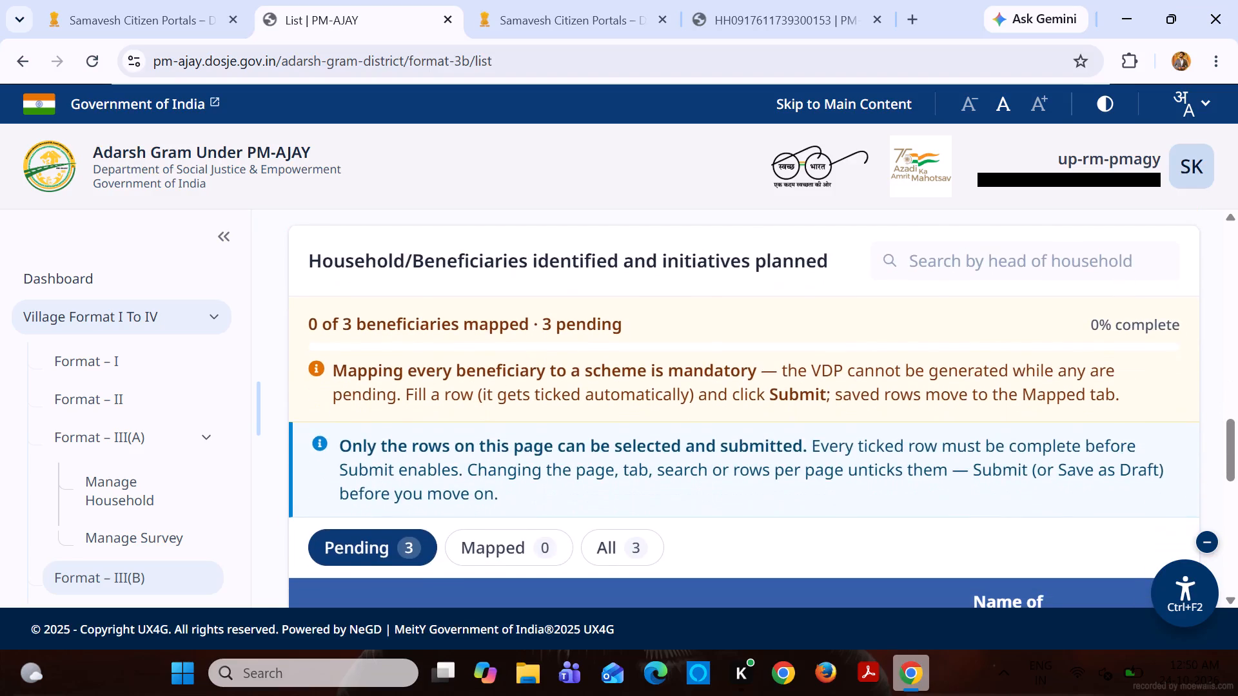
pyautogui.scroll(-5, 1119, 440)
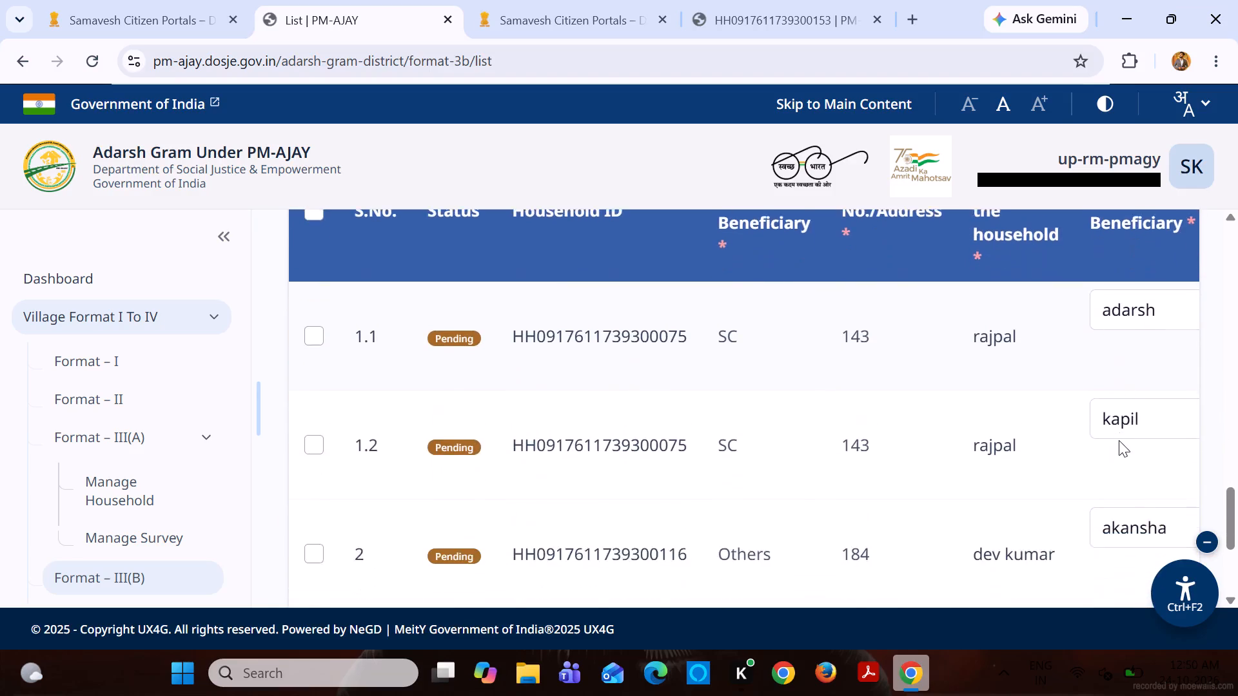
pyautogui.scroll(-1, 1119, 440)
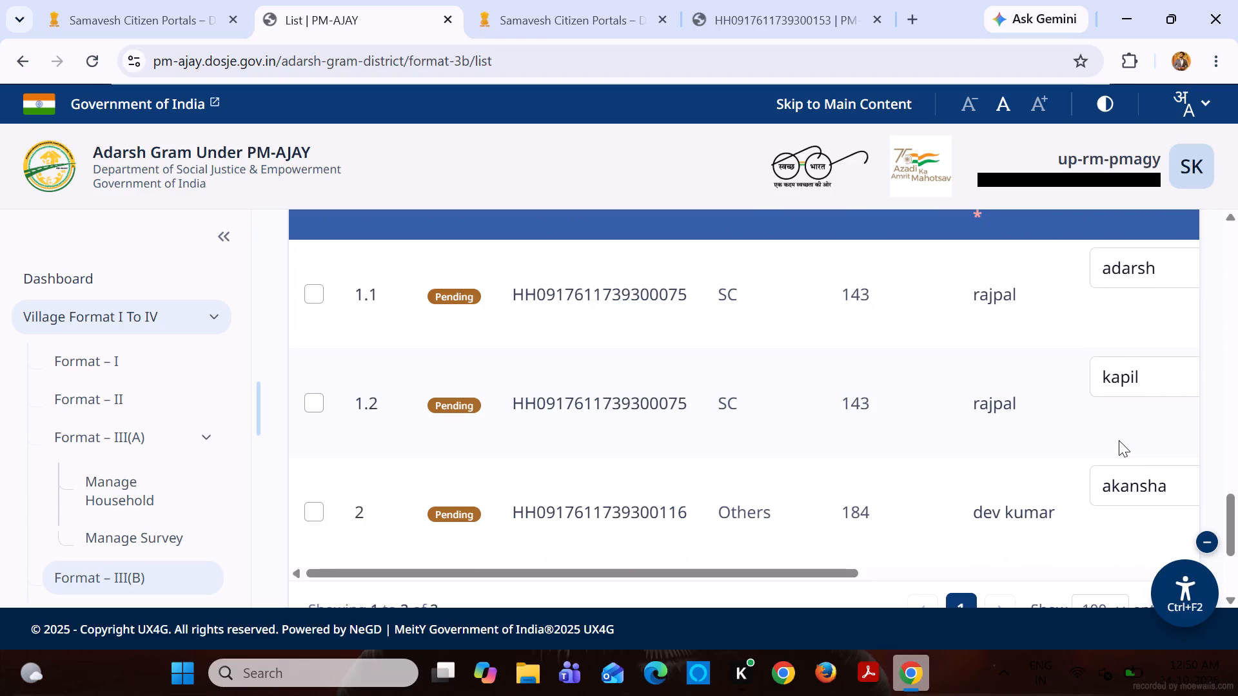
pyautogui.scroll(-2, 990, 389)
pyautogui.scroll(5, 990, 389)
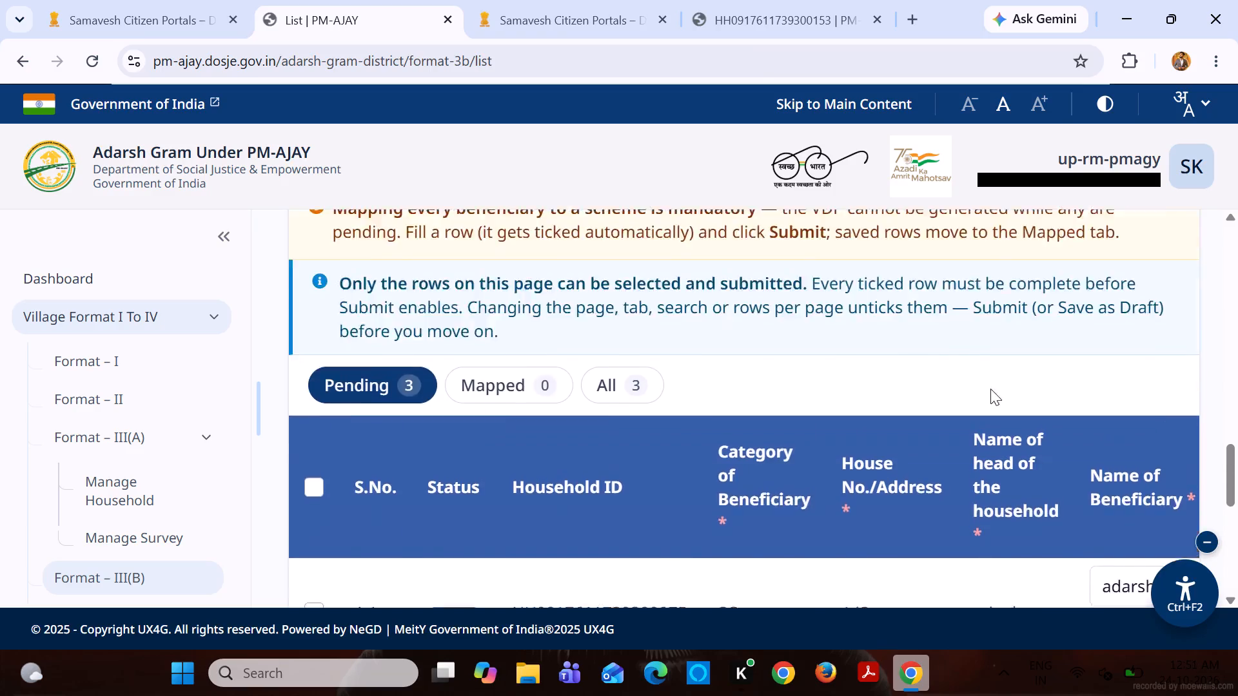
# Choose monitorable indicator 2.2 (children 11-13 years attending middle school) and check its list of pending beneficiaries.
pyautogui.scroll(6, 990, 389)
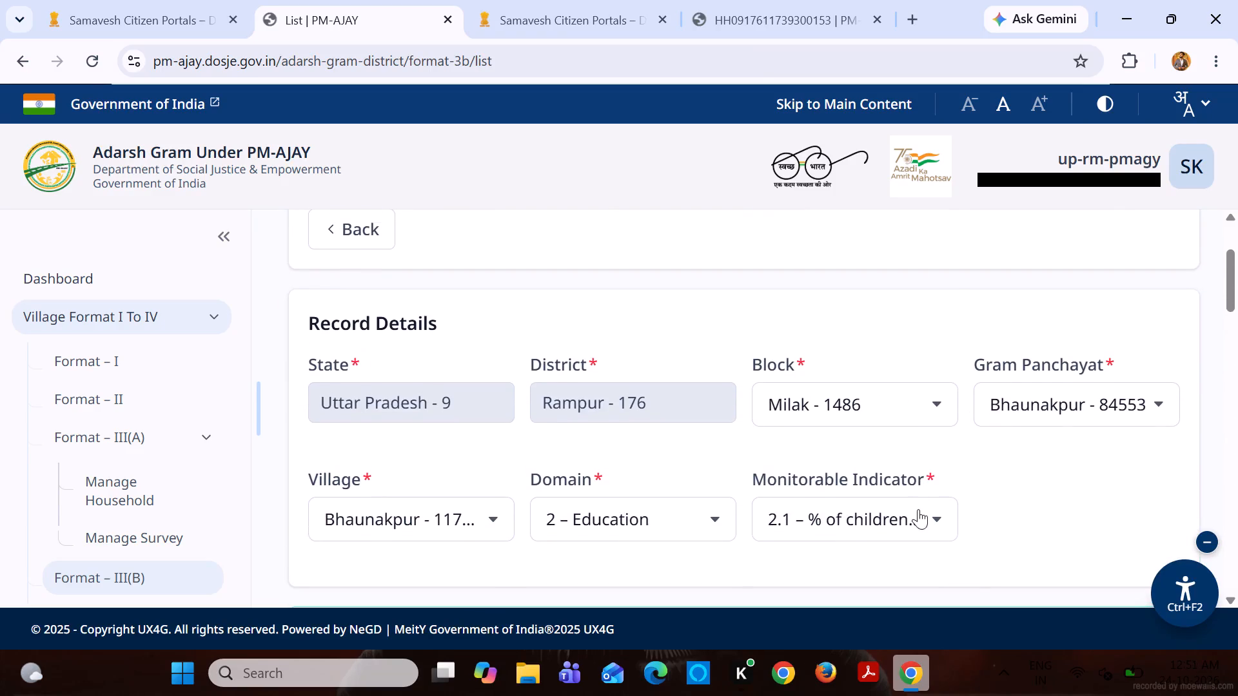
pyautogui.click(918, 512)
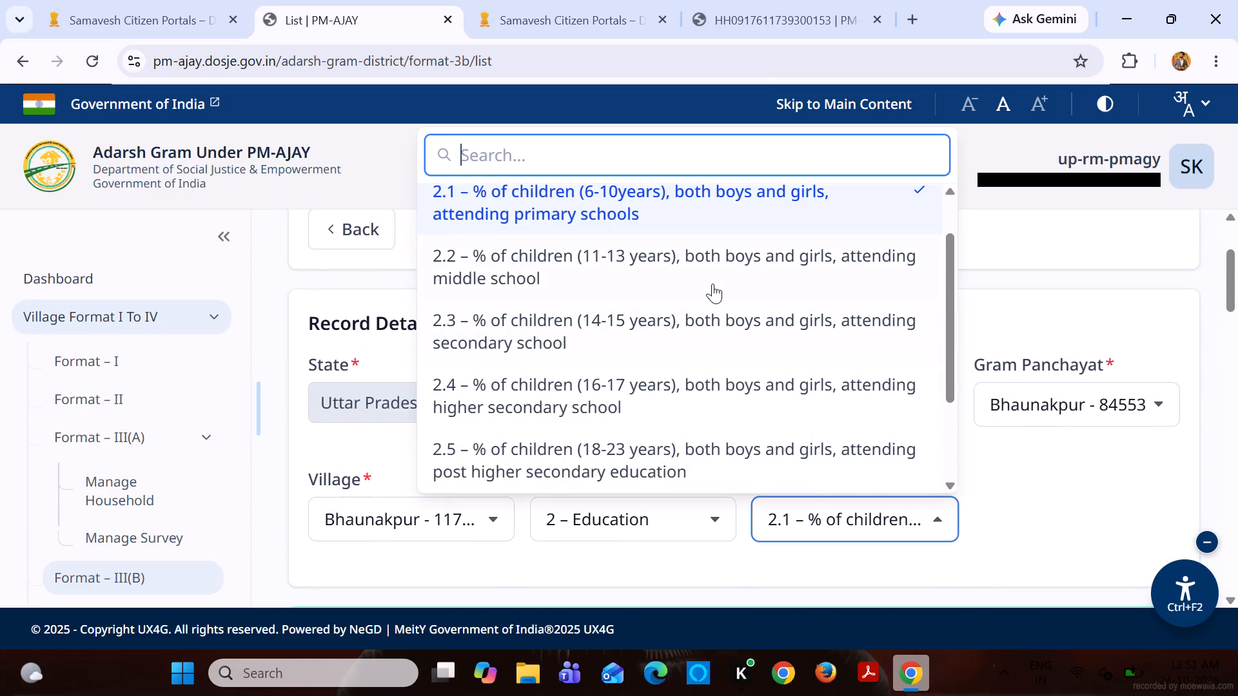
pyautogui.click(712, 284)
pyautogui.scroll(-6, 861, 439)
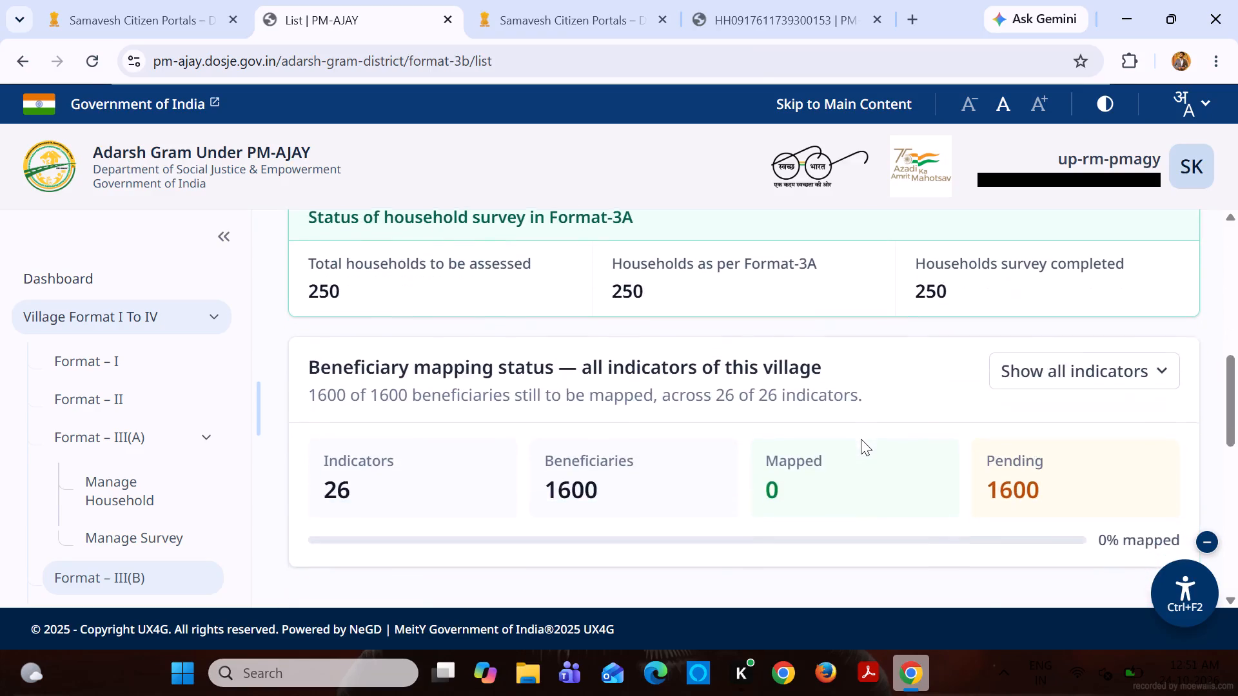
pyautogui.scroll(-6, 861, 439)
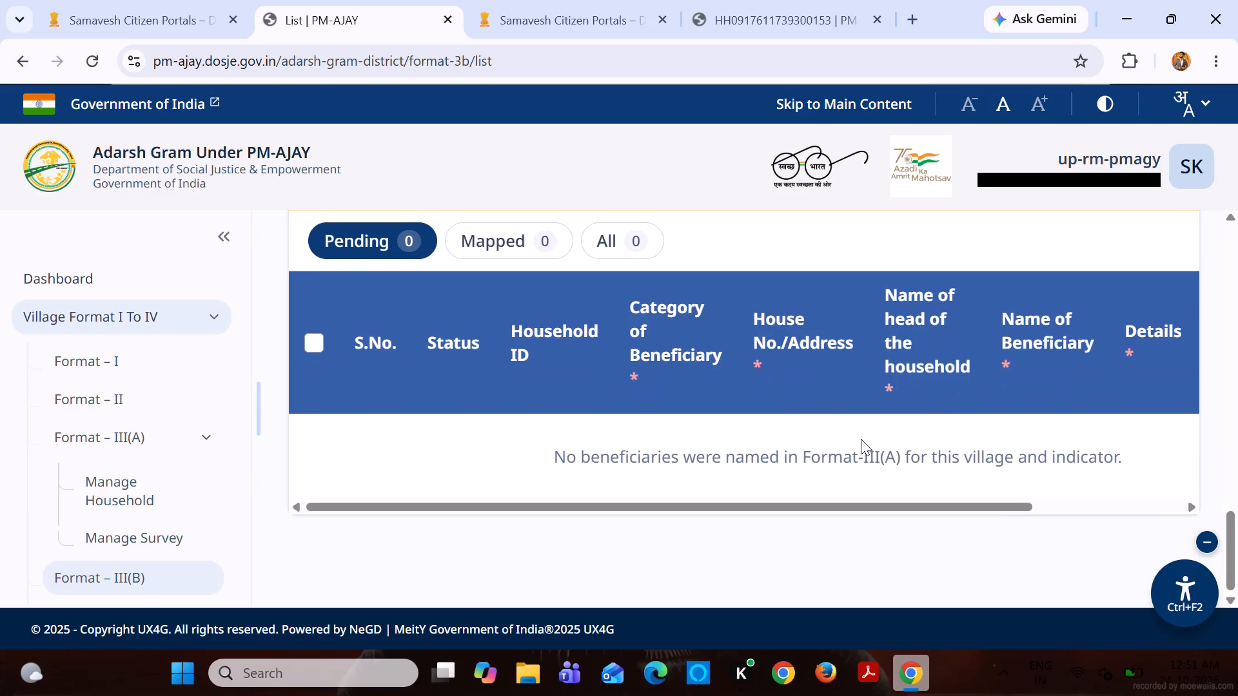
# Choose monitorable indicator 2.3 (children 14-15 years attending secondary school) and check its village figures and pending beneficiaries.
pyautogui.scroll(9, 861, 439)
pyautogui.hscroll(1, 861, 439)
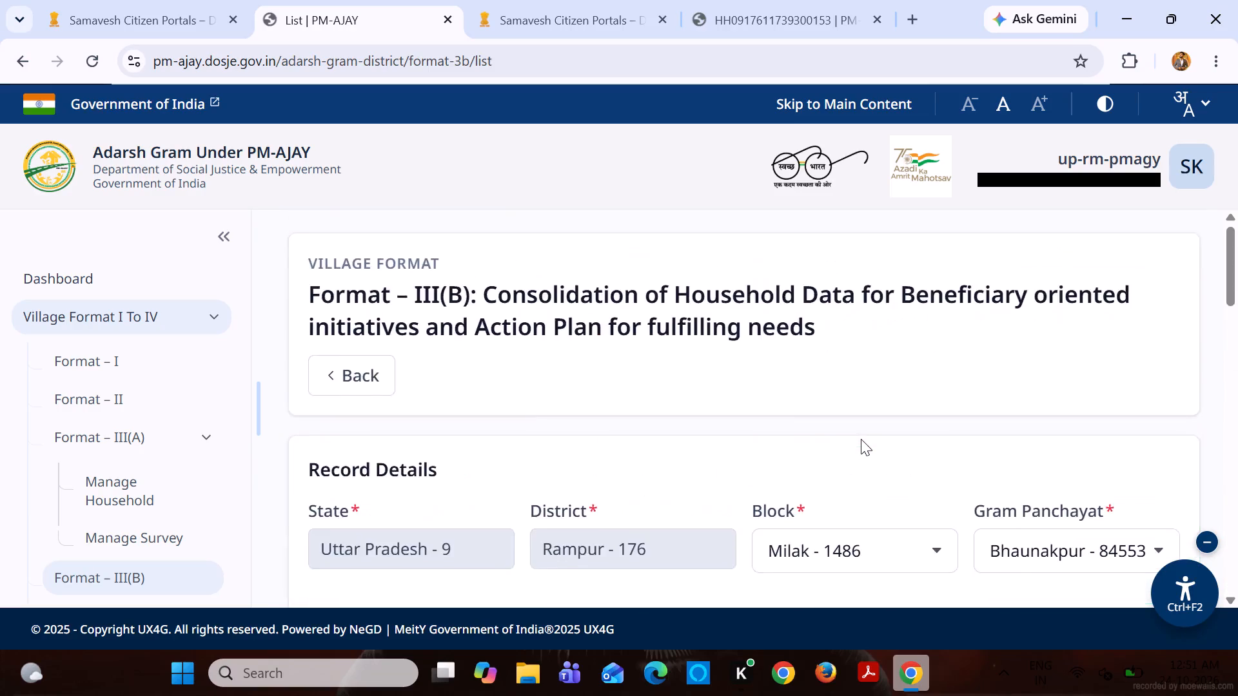
pyautogui.hscroll(1, 861, 439)
pyautogui.scroll(2, 870, 398)
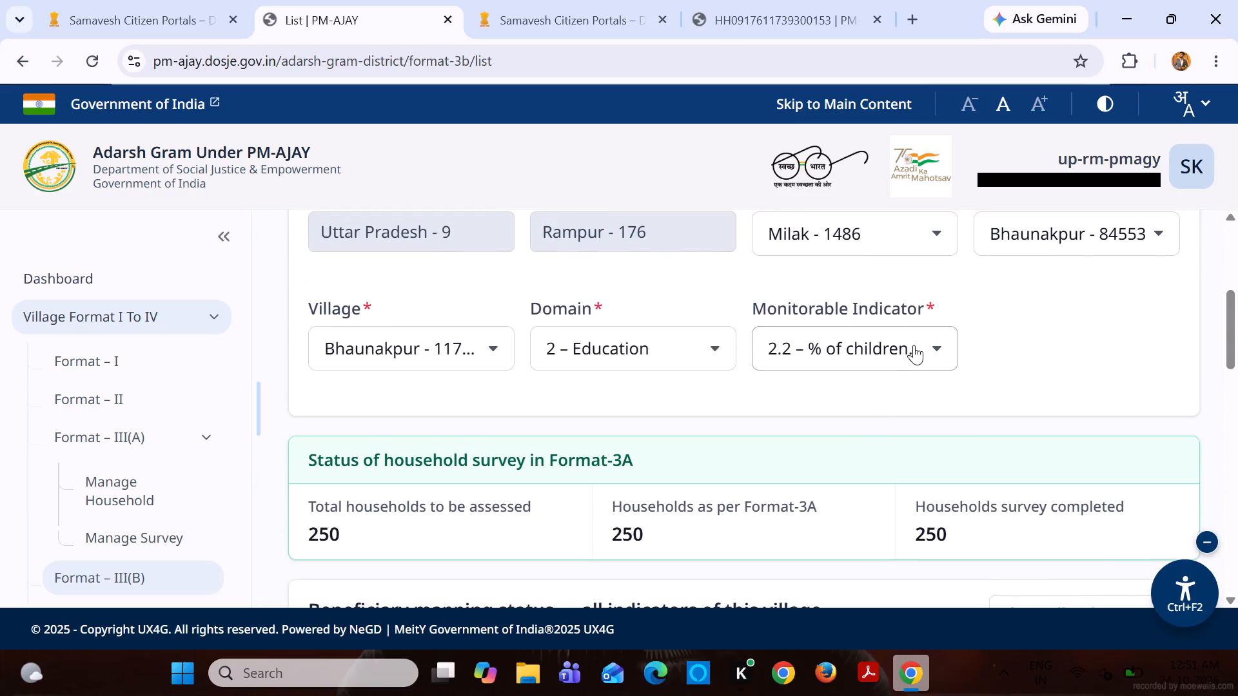
pyautogui.click(914, 345)
pyautogui.click(714, 283)
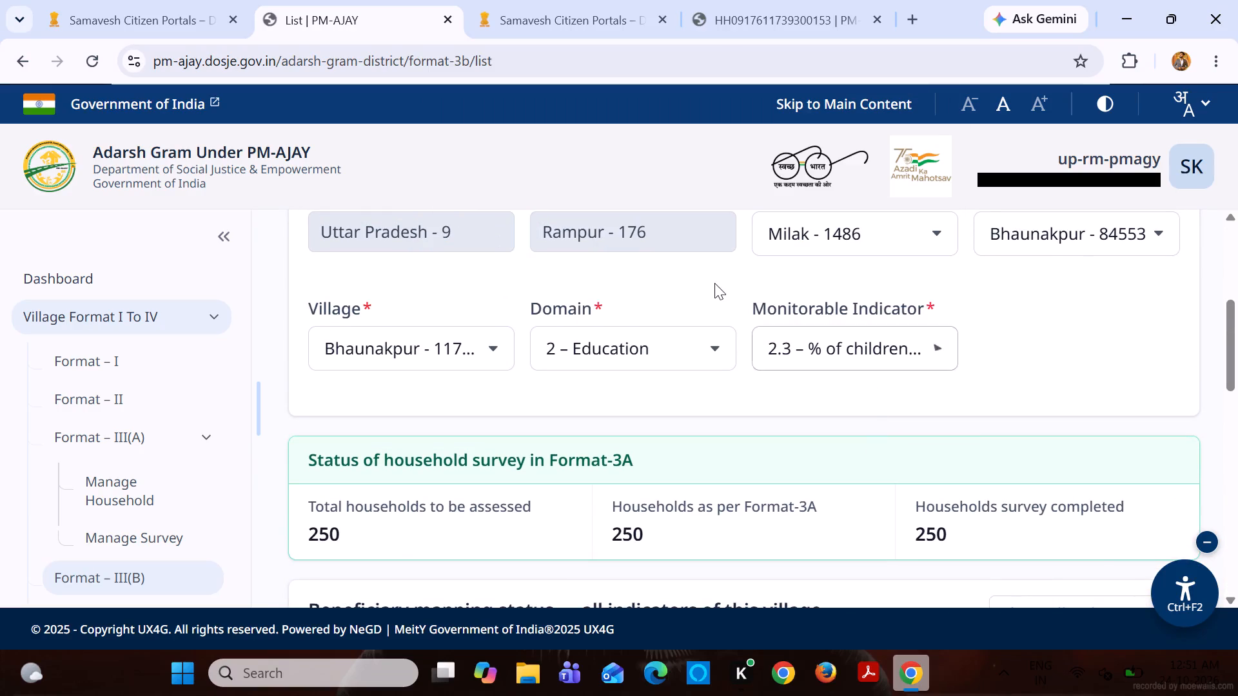
pyautogui.scroll(-8, 887, 394)
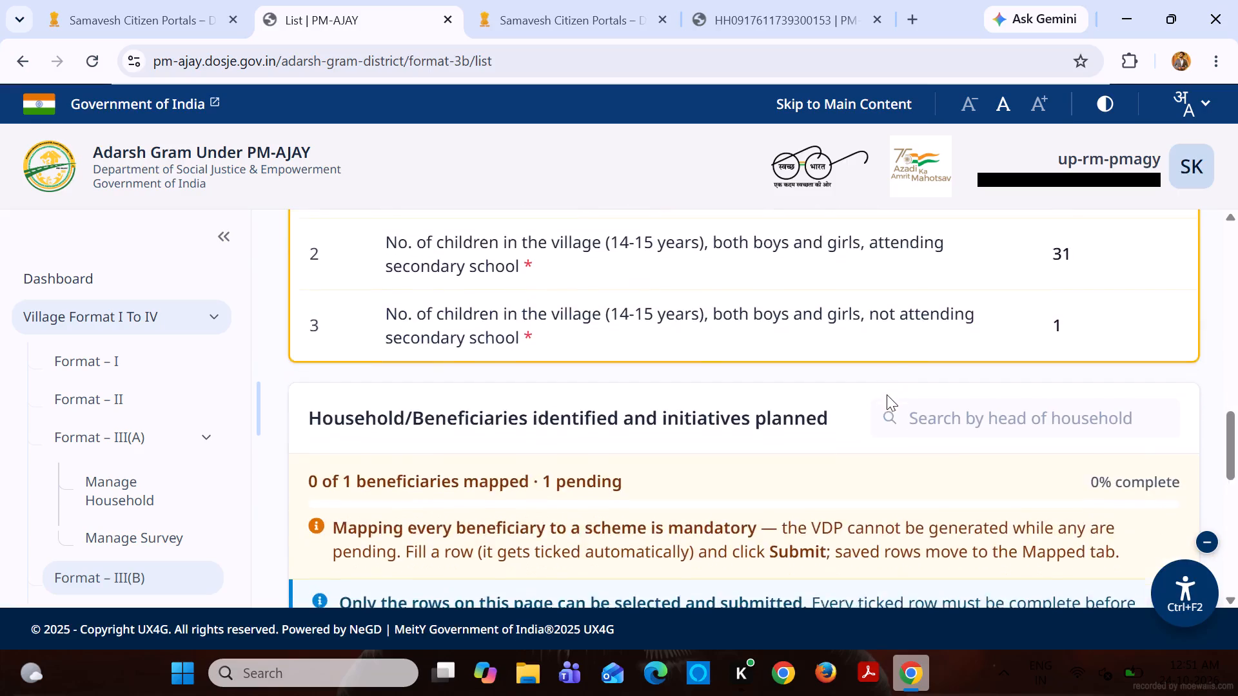
pyautogui.scroll(-4, 887, 394)
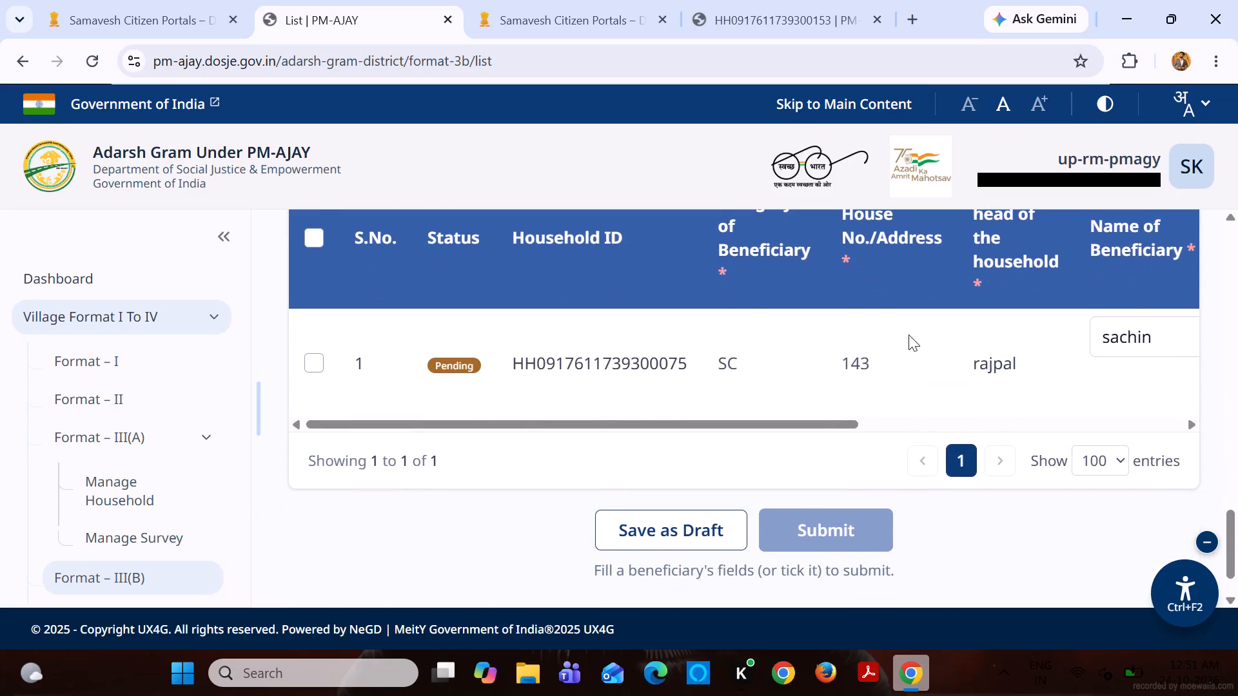
# Choose monitorable indicator 2.4 (children 16-17 years attending higher secondary school) and check its village figures and pending beneficiaries.
pyautogui.scroll(13, 909, 334)
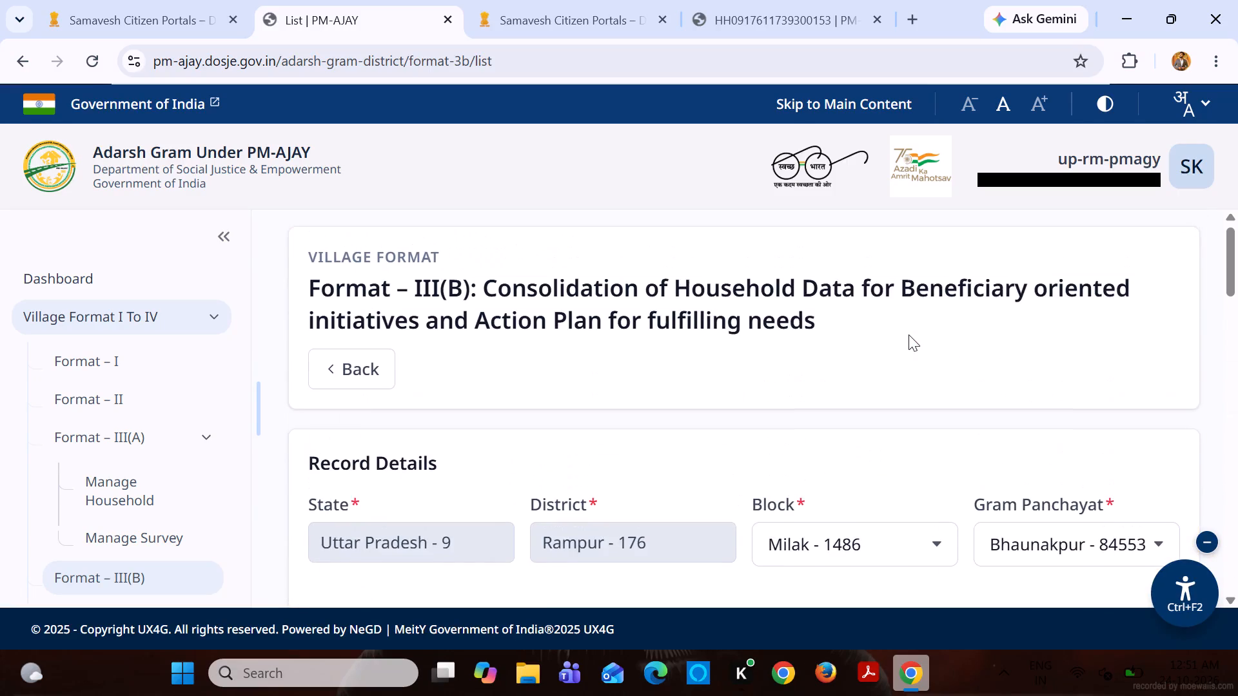
pyautogui.scroll(1, 909, 334)
pyautogui.scroll(-3, 909, 334)
pyautogui.click(907, 334)
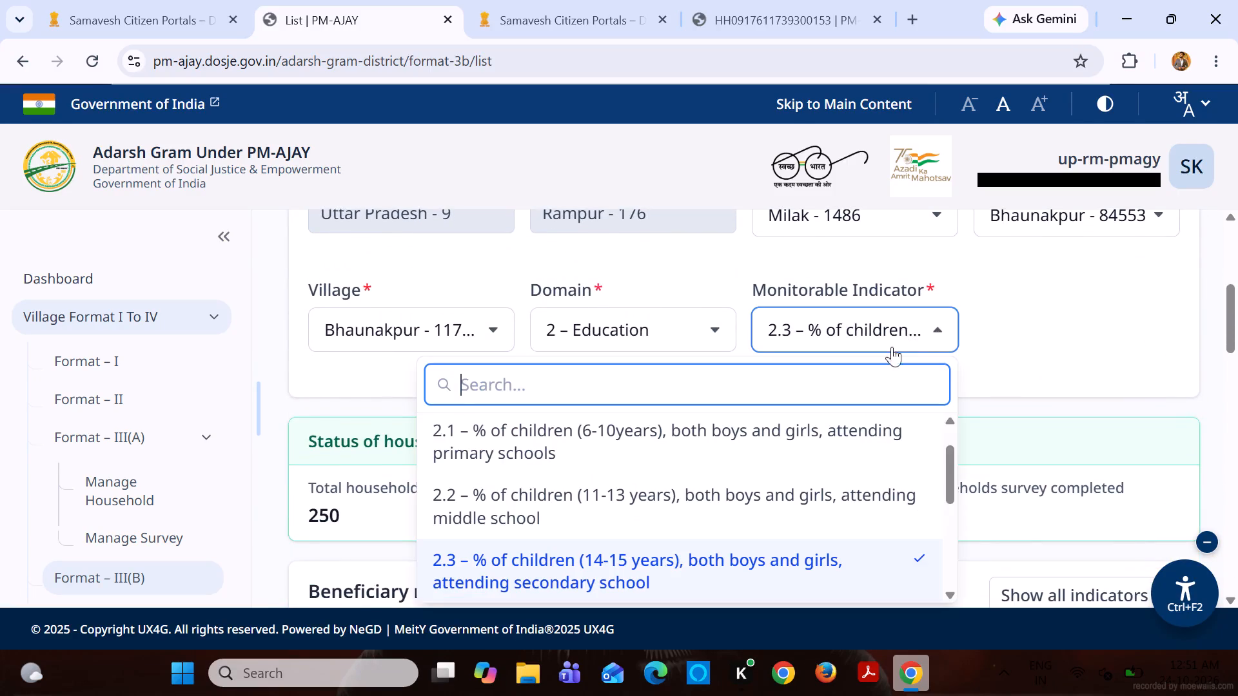
pyautogui.scroll(-1, 749, 550)
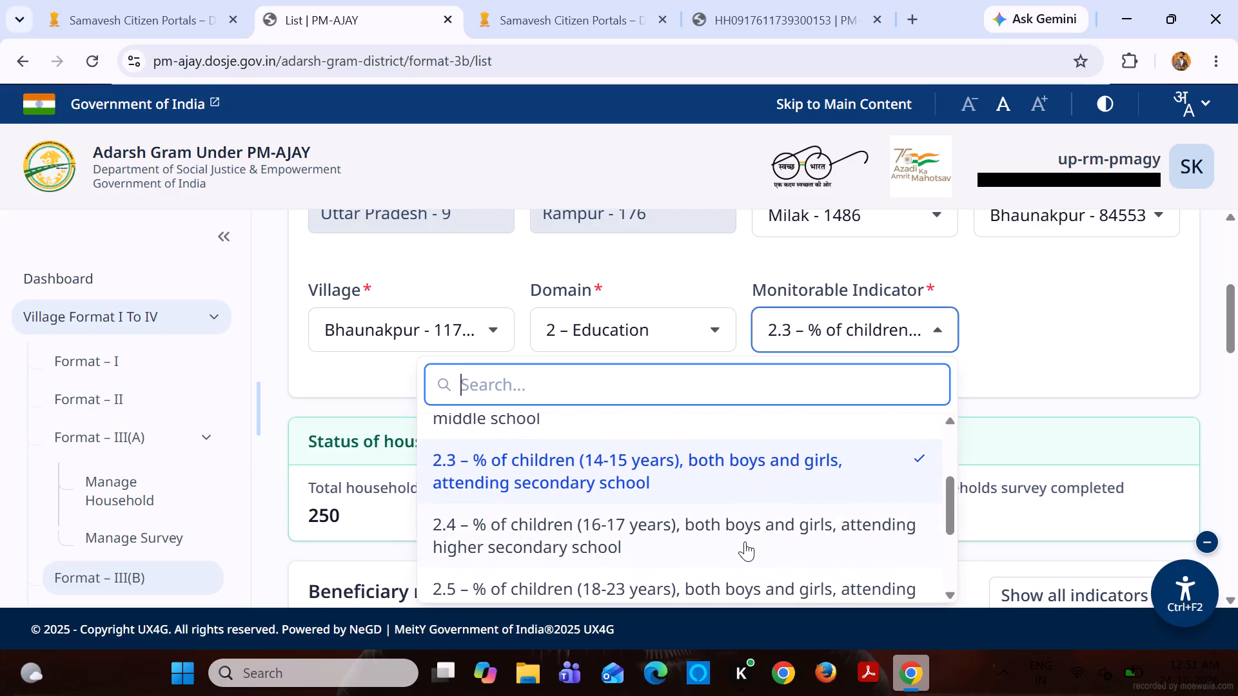
pyautogui.click(744, 537)
pyautogui.scroll(-9, 889, 502)
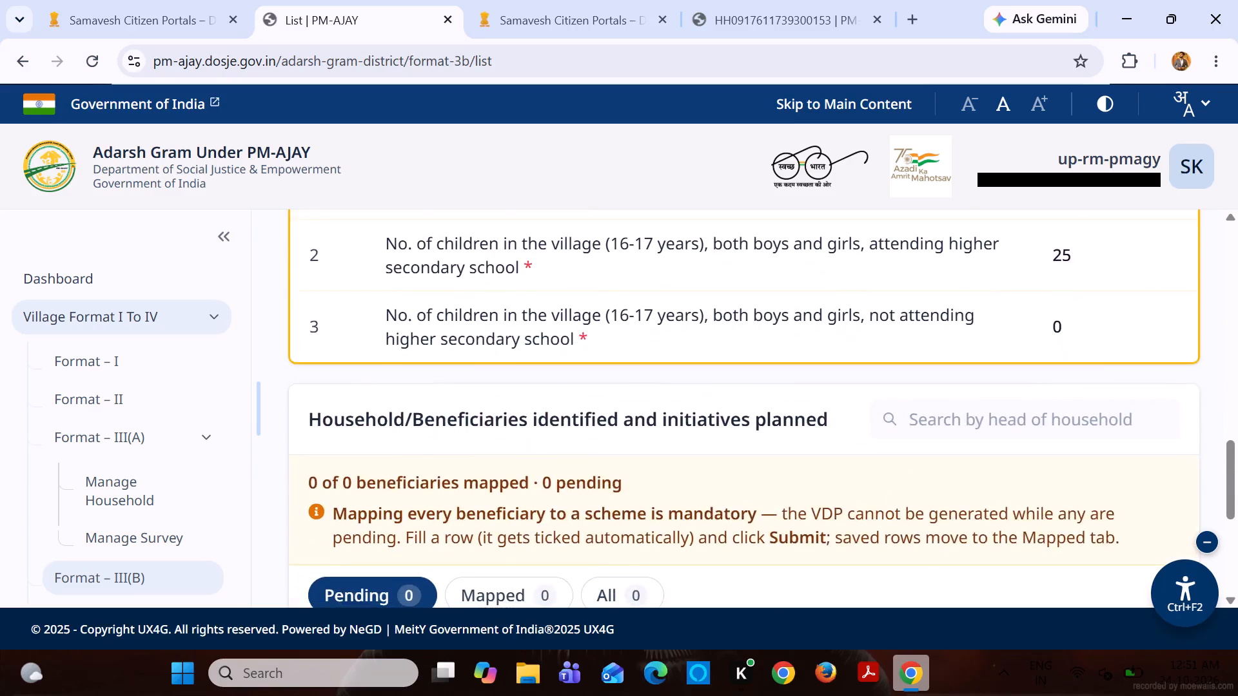
pyautogui.scroll(-3, 889, 502)
pyautogui.scroll(8, 889, 502)
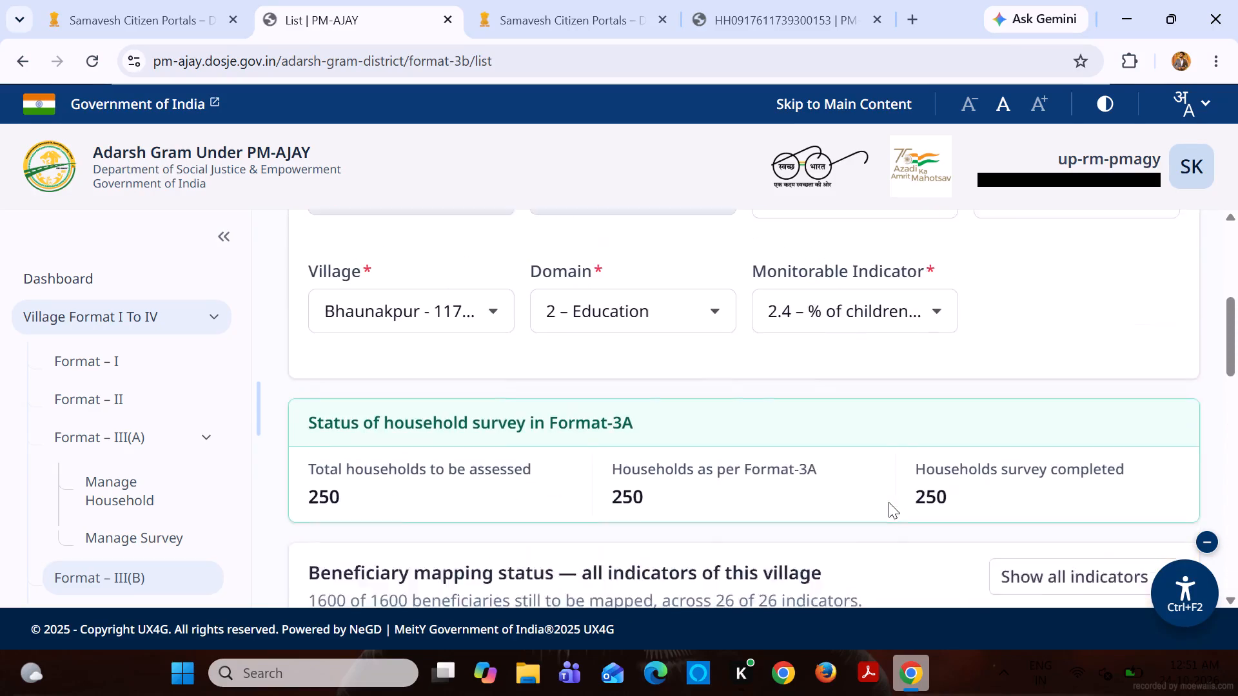
# Choose monitorable indicator 2.5 (children 18-23 years attending post higher secondary education) and check its village figures and pending beneficiaries.
pyautogui.click(887, 398)
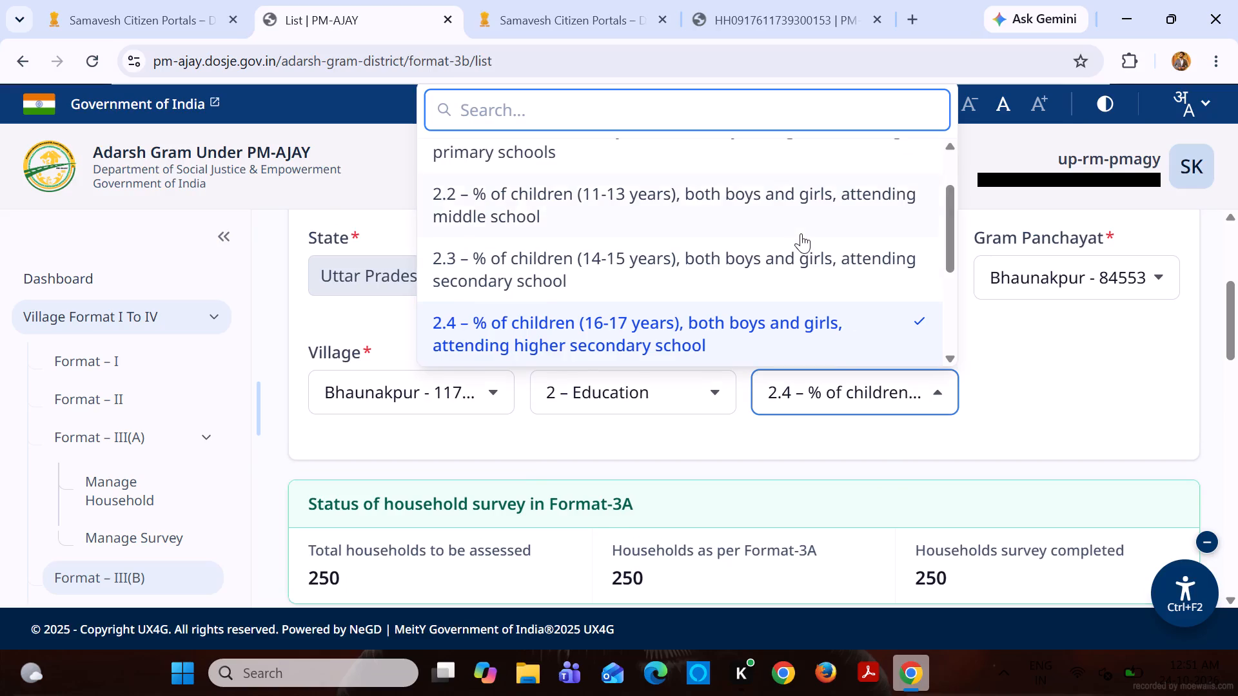
pyautogui.scroll(-1, 801, 233)
pyautogui.click(760, 255)
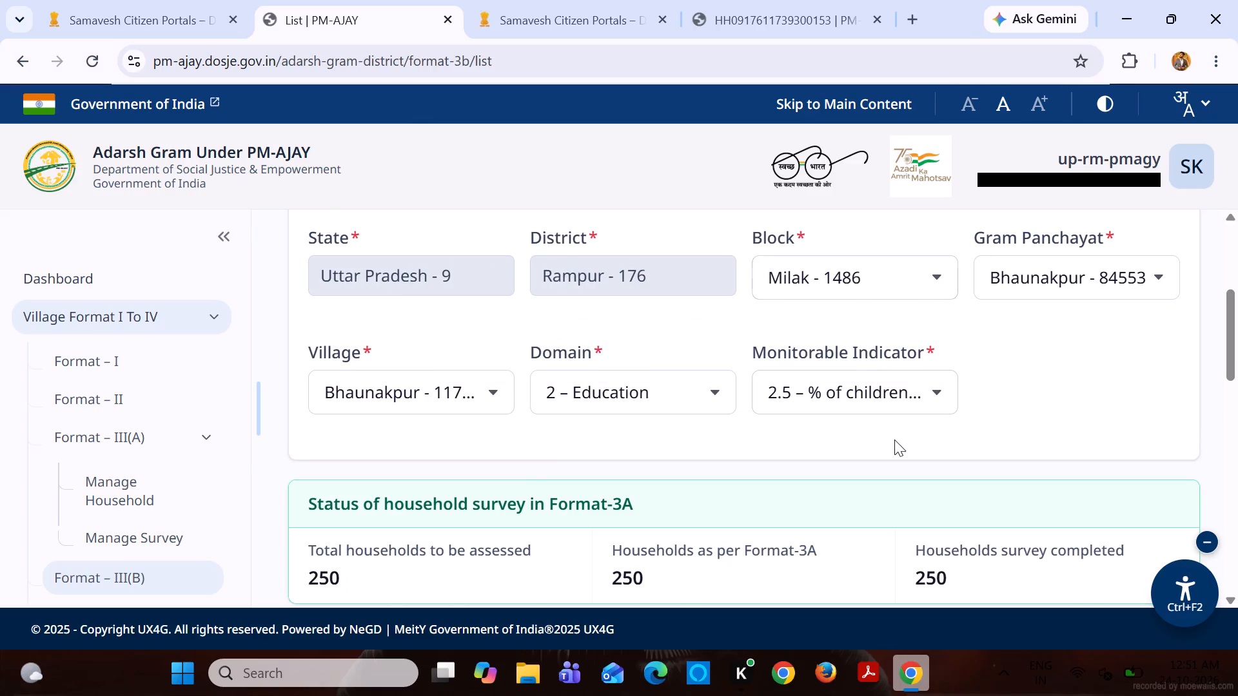
pyautogui.scroll(-9, 894, 440)
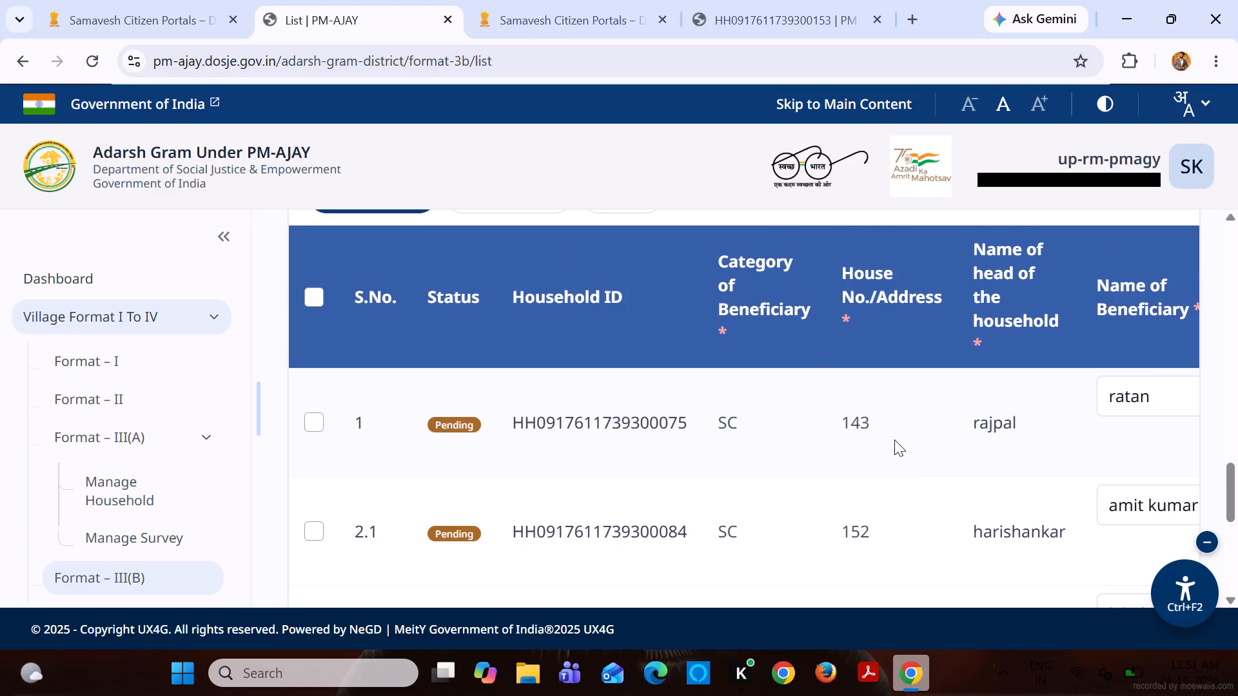
pyautogui.scroll(-2, 894, 440)
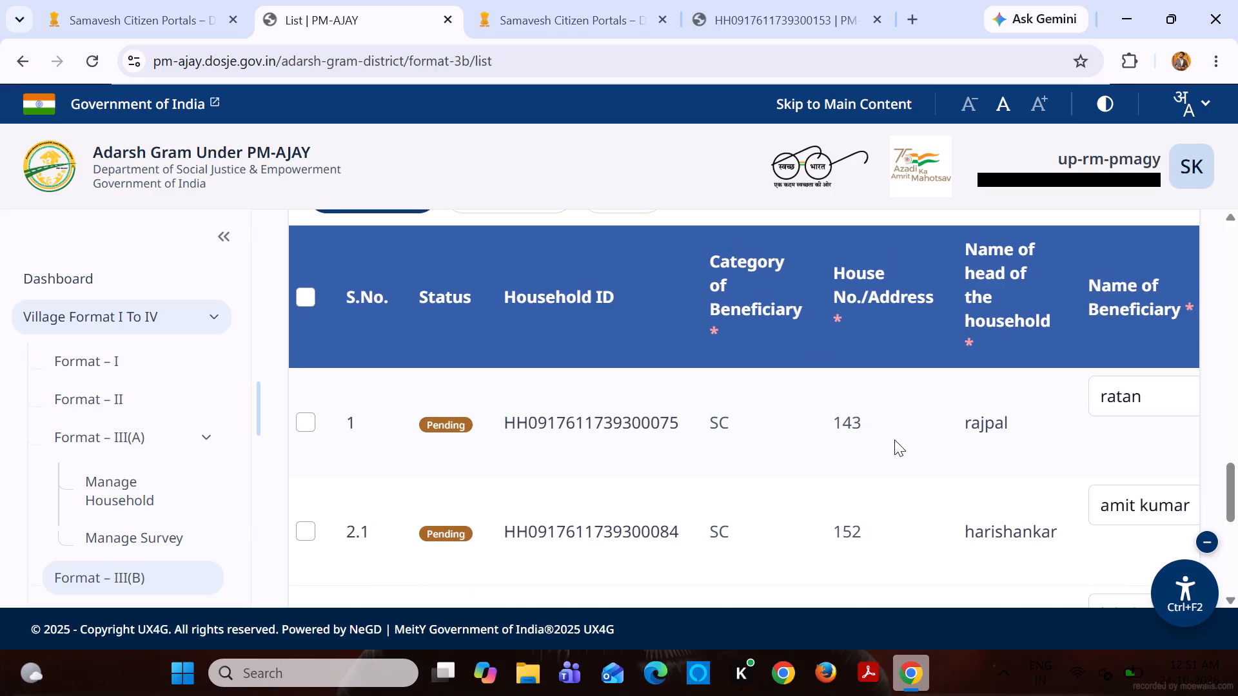
pyautogui.scroll(-6, 894, 440)
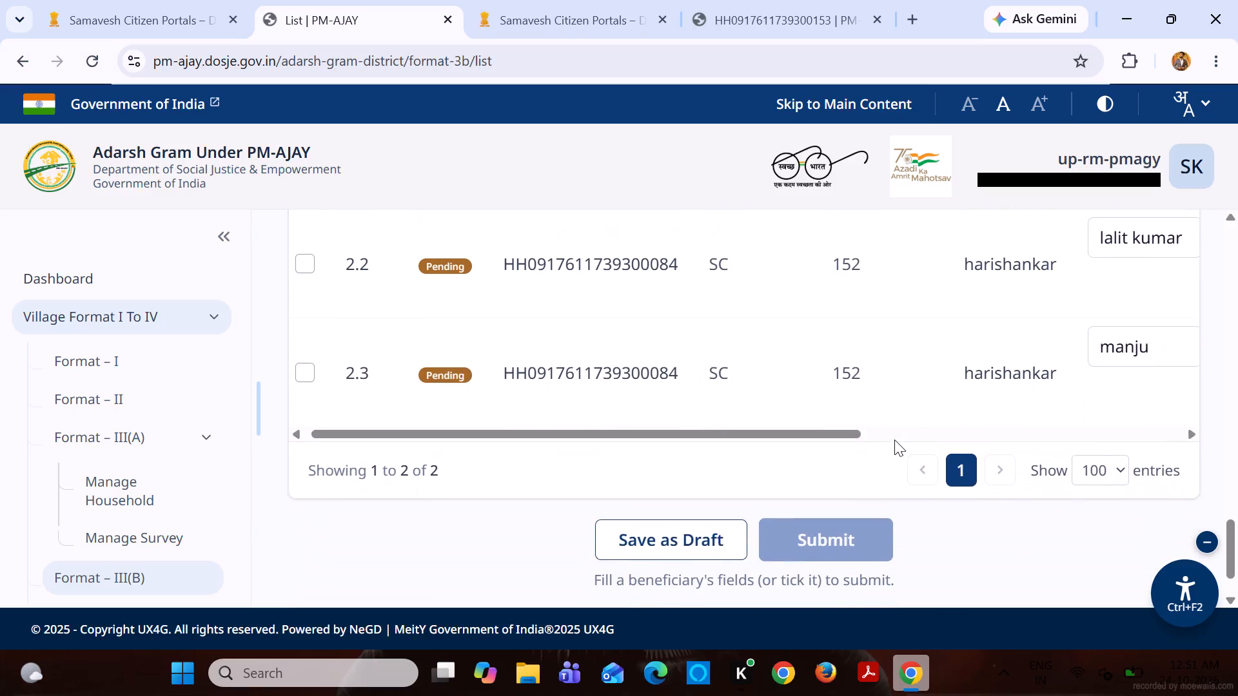
pyautogui.scroll(5, 894, 440)
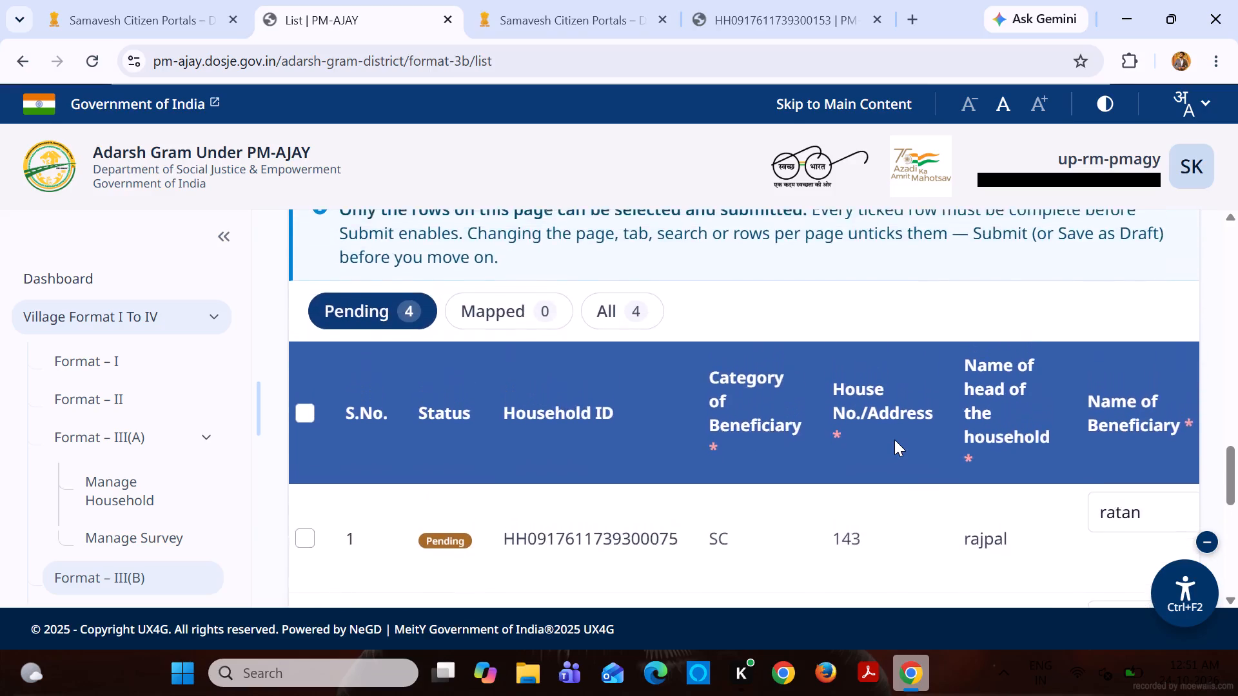
pyautogui.scroll(2, 894, 440)
pyautogui.scroll(4, 898, 592)
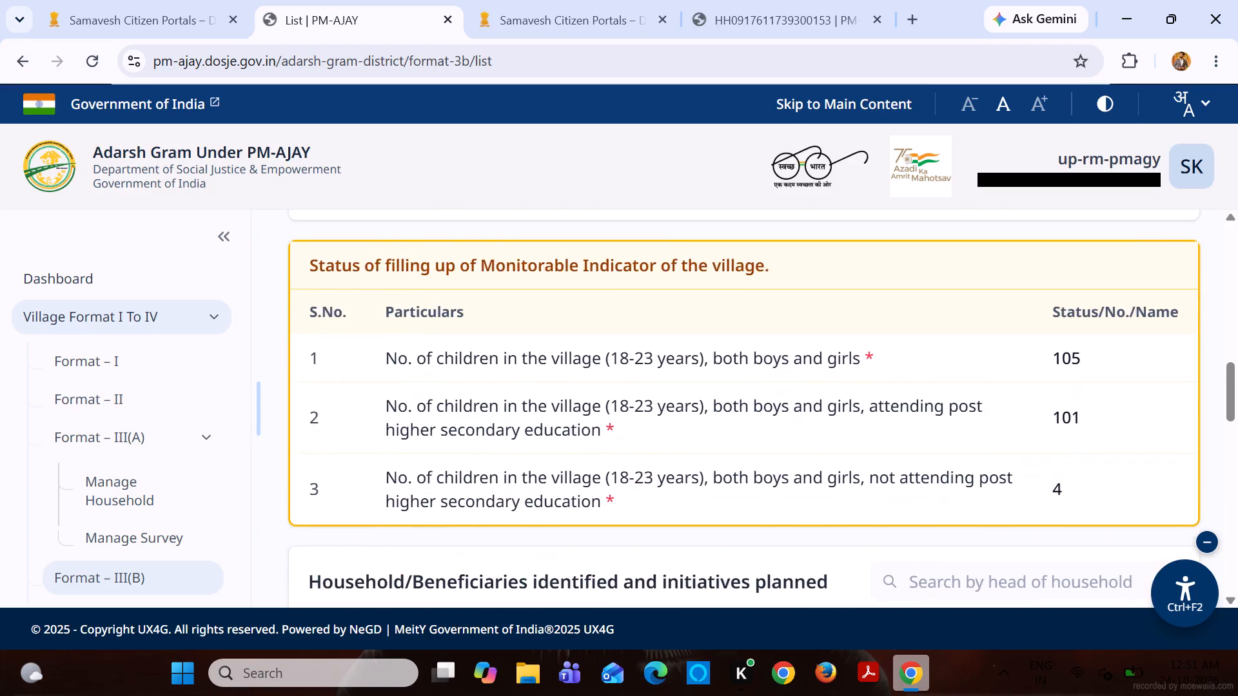
pyautogui.scroll(6, 898, 592)
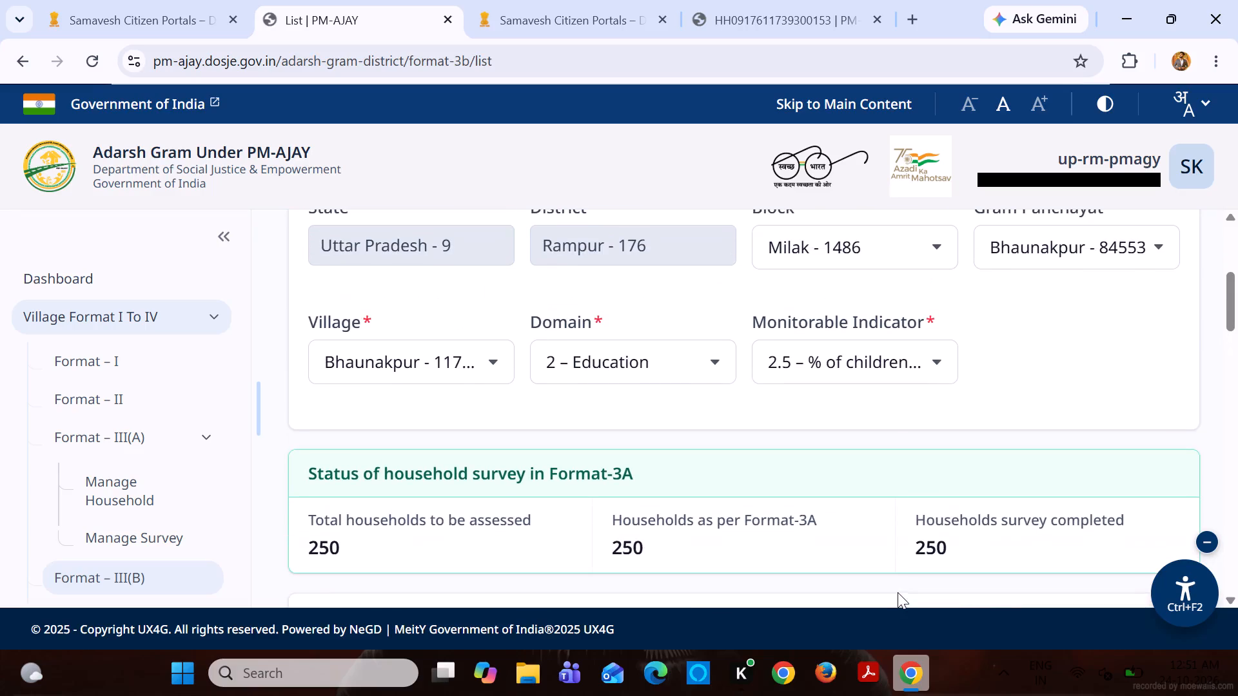
# Choose monitorable indicator 2.6 (SC children receiving pre-matric scholarship) and check its village figures.
pyautogui.click(911, 383)
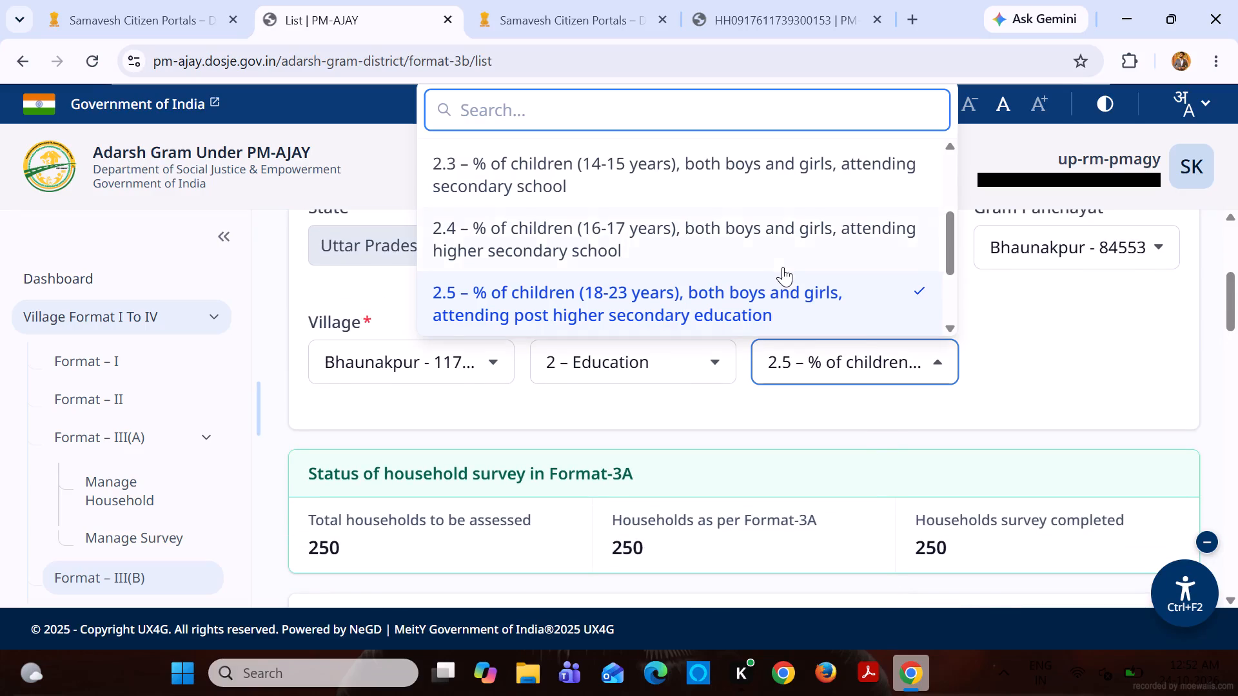
pyautogui.scroll(-2, 783, 267)
pyautogui.click(751, 244)
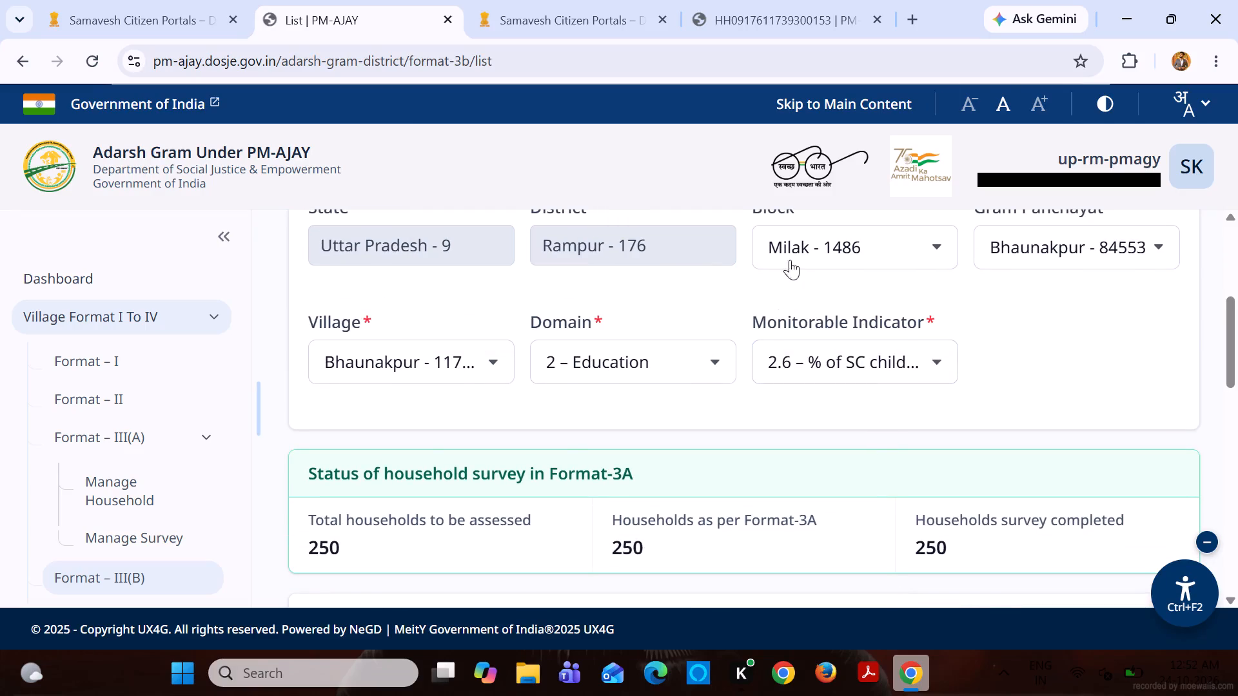
pyautogui.scroll(-6, 894, 403)
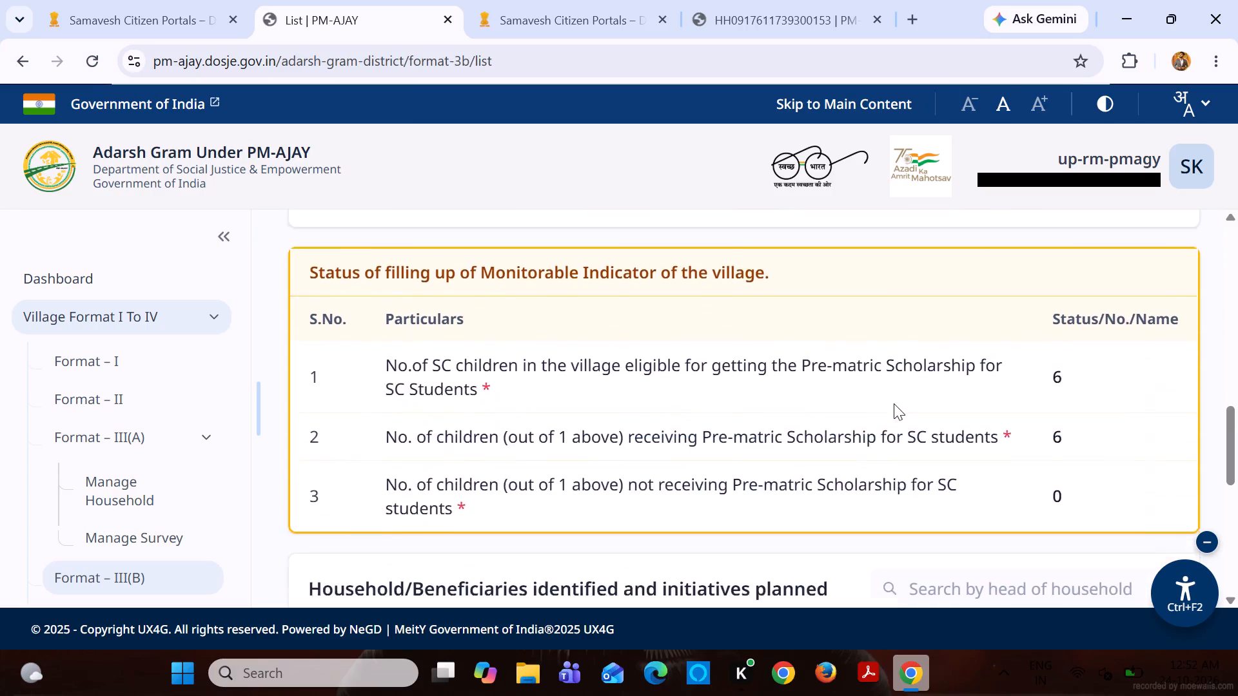
pyautogui.scroll(-2, 894, 403)
pyautogui.hscroll(1, 894, 403)
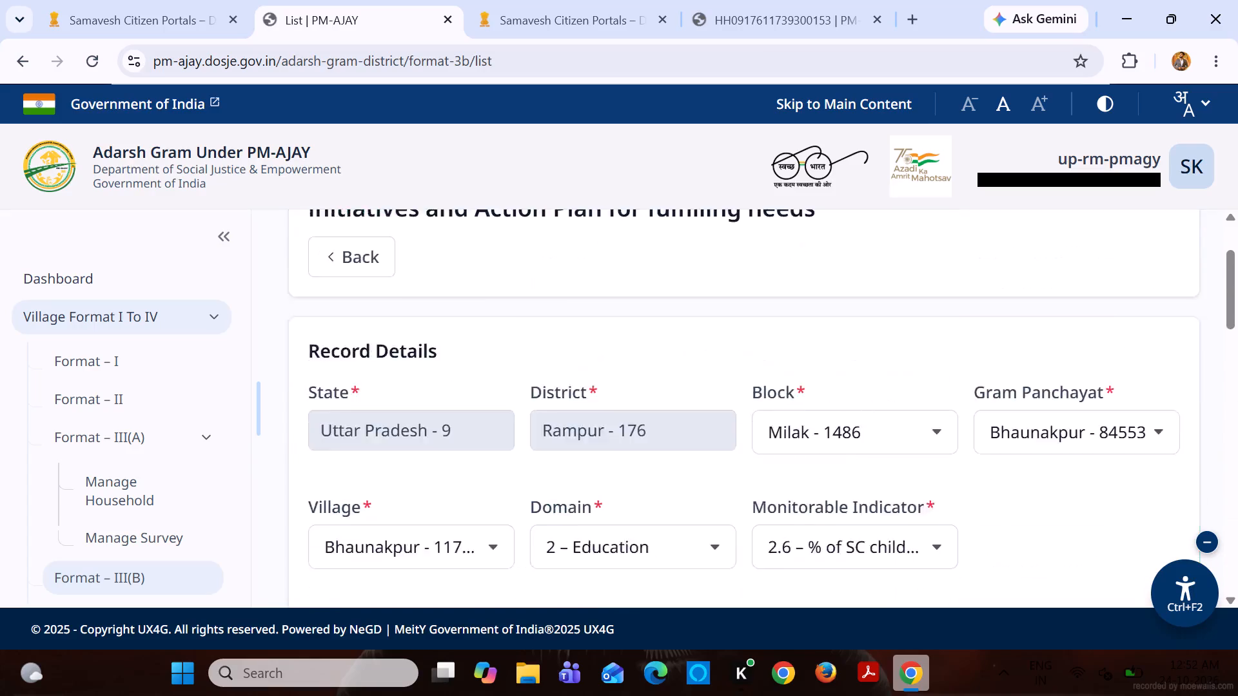
pyautogui.scroll(-4, 881, 443)
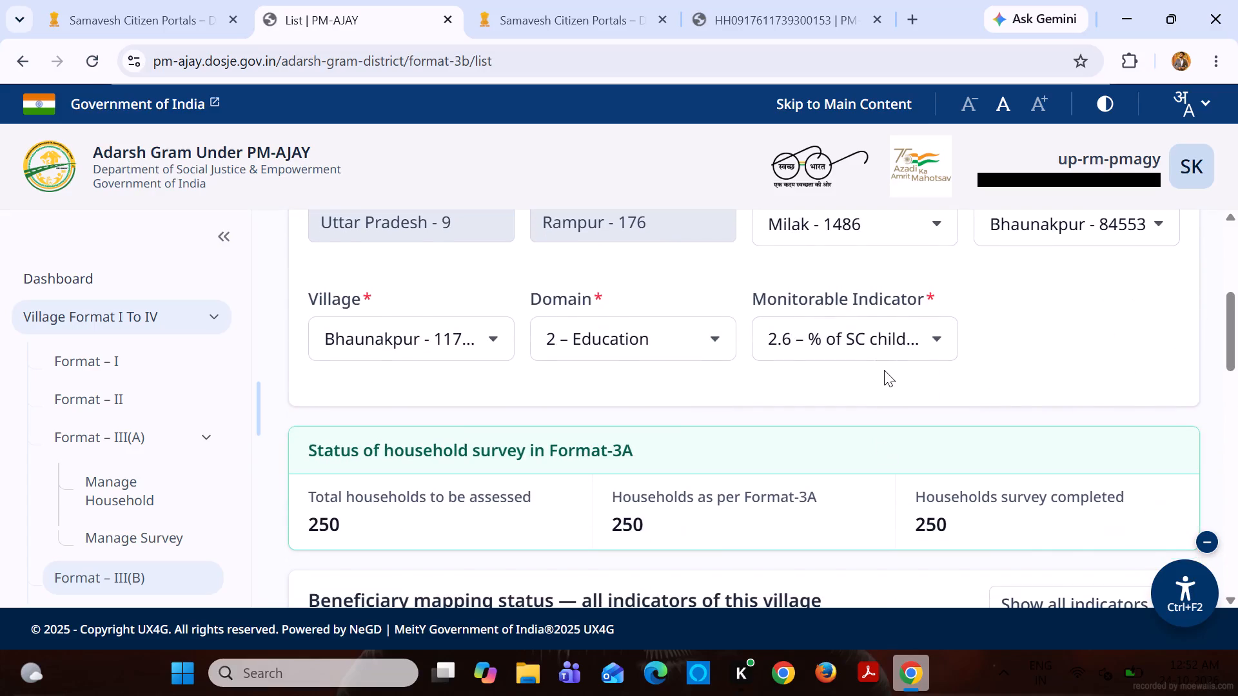
# Choose monitorable indicator 2.7 (SC children receiving post-matric scholarship) and check its village figures and pending beneficiaries.
pyautogui.click(907, 343)
pyautogui.scroll(-6, 767, 479)
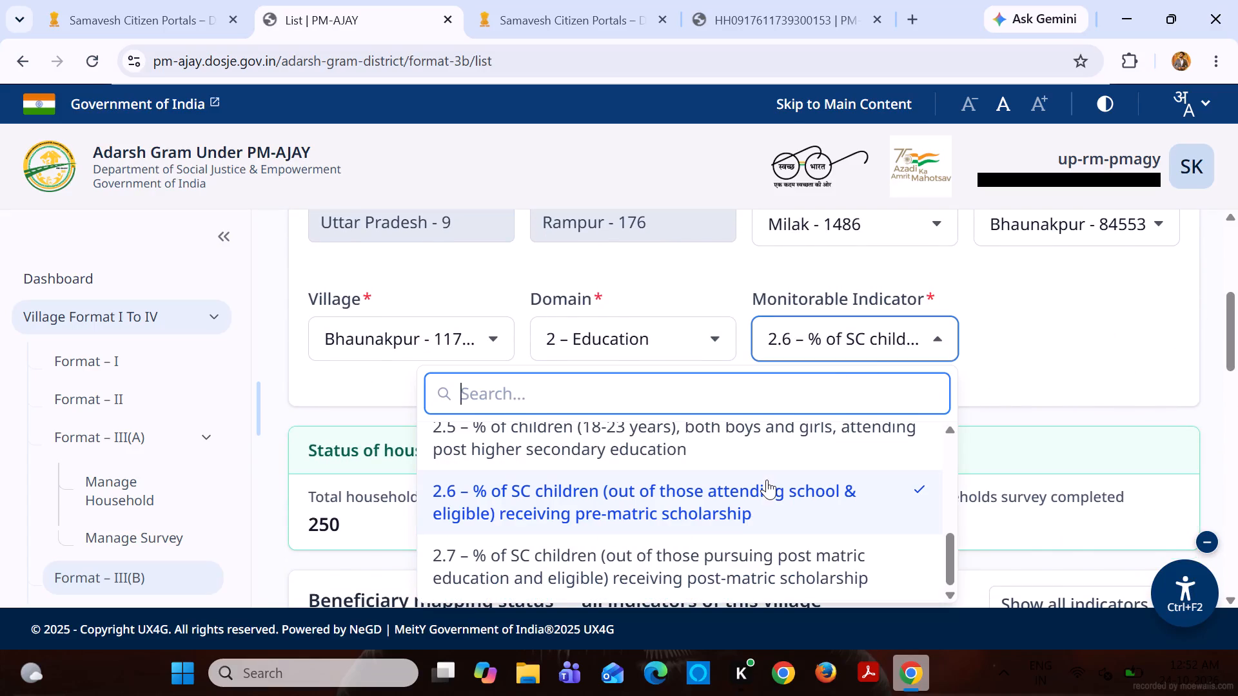
pyautogui.click(721, 556)
pyautogui.scroll(-4, 875, 501)
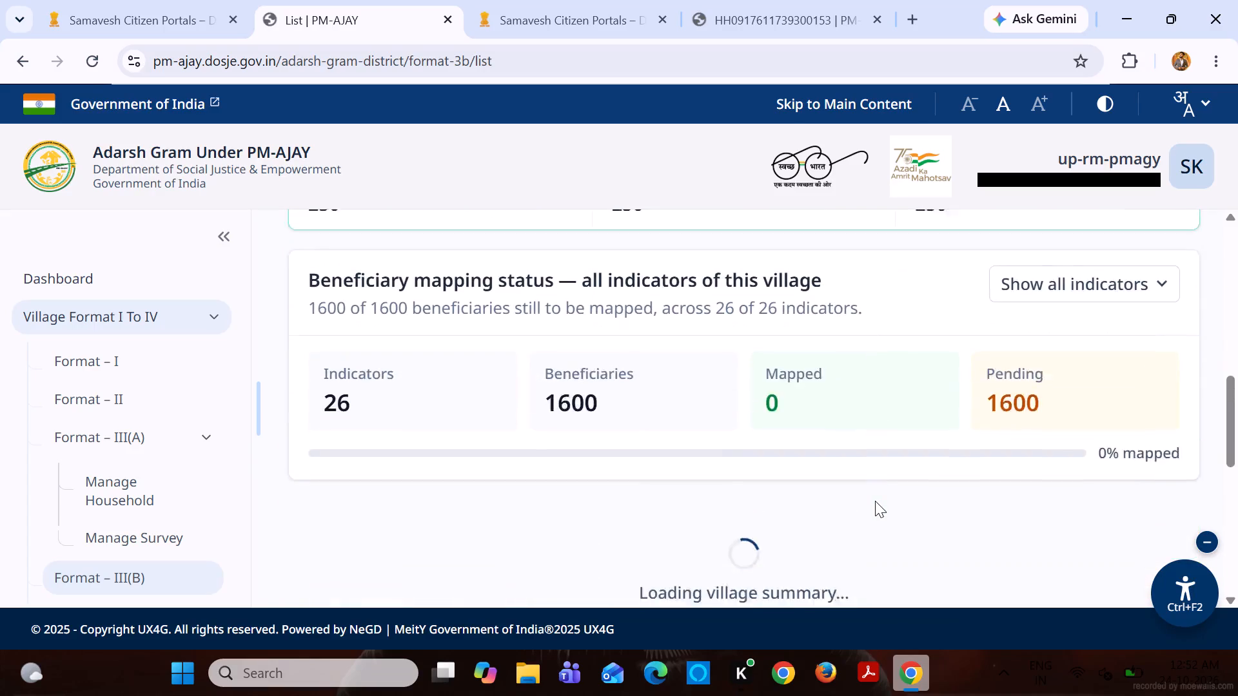
pyautogui.scroll(-6, 875, 501)
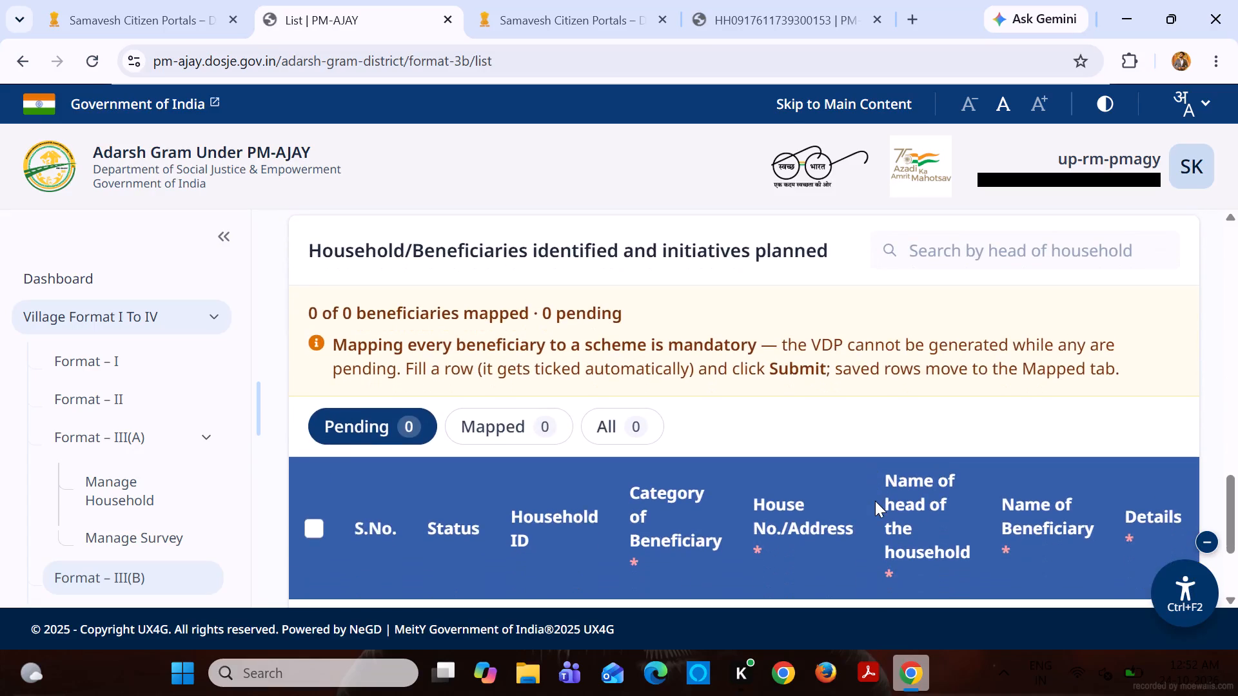
pyautogui.scroll(-2, 875, 501)
pyautogui.scroll(3, 875, 501)
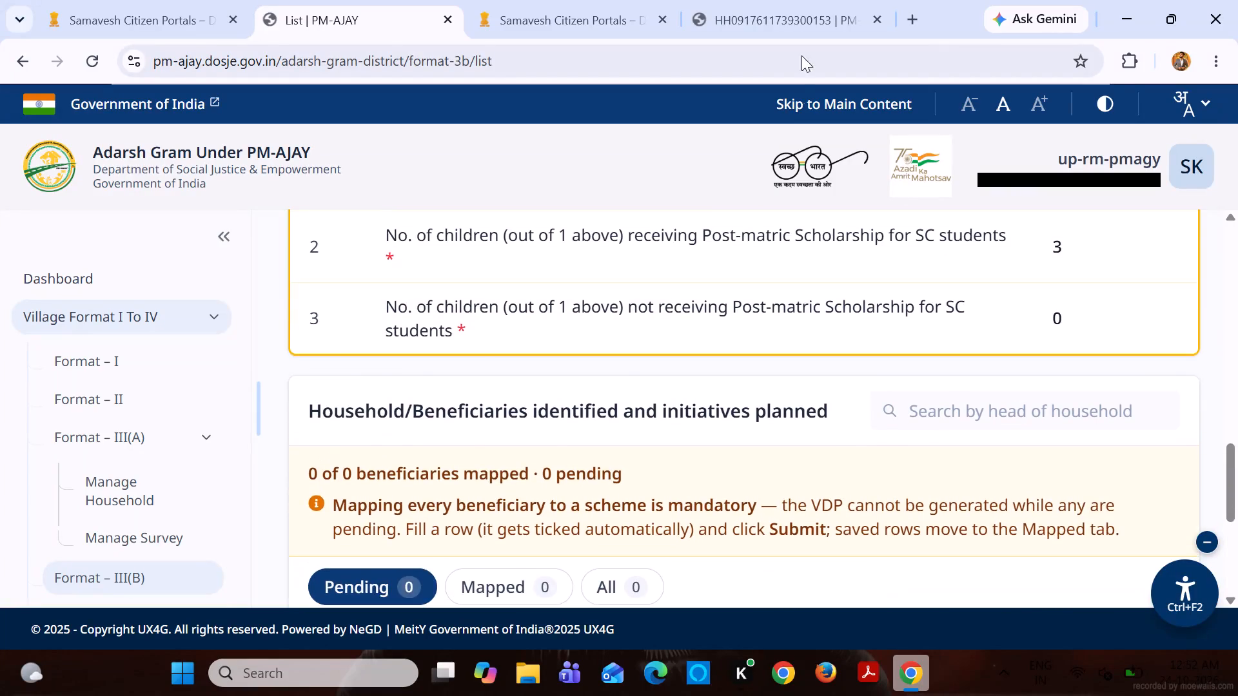
# Switch to the open Format – III(A) survey edit form and return to the Manage Survey household list.
pyautogui.click(807, 0)
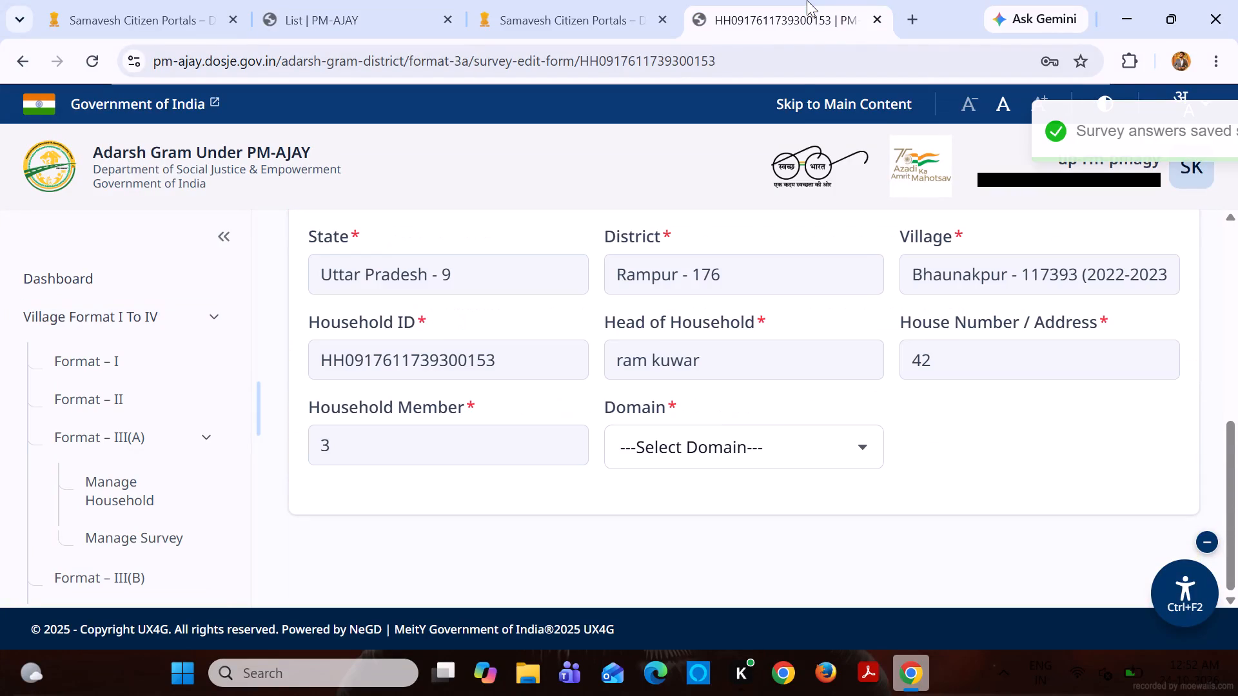
pyautogui.scroll(5, 994, 256)
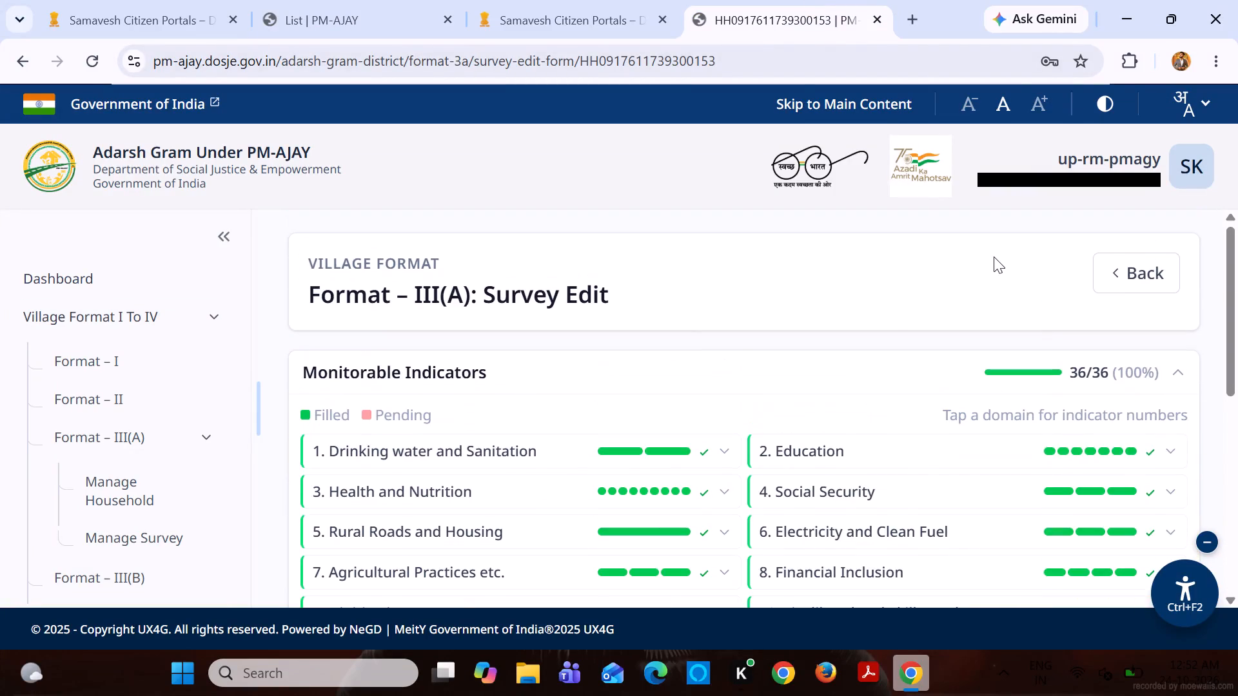
pyautogui.click(1144, 260)
# Find the household whose ID ends in 116 on page 2 of Bhaunakpur's survey list and open its survey for editing.
pyautogui.scroll(-1, 1063, 396)
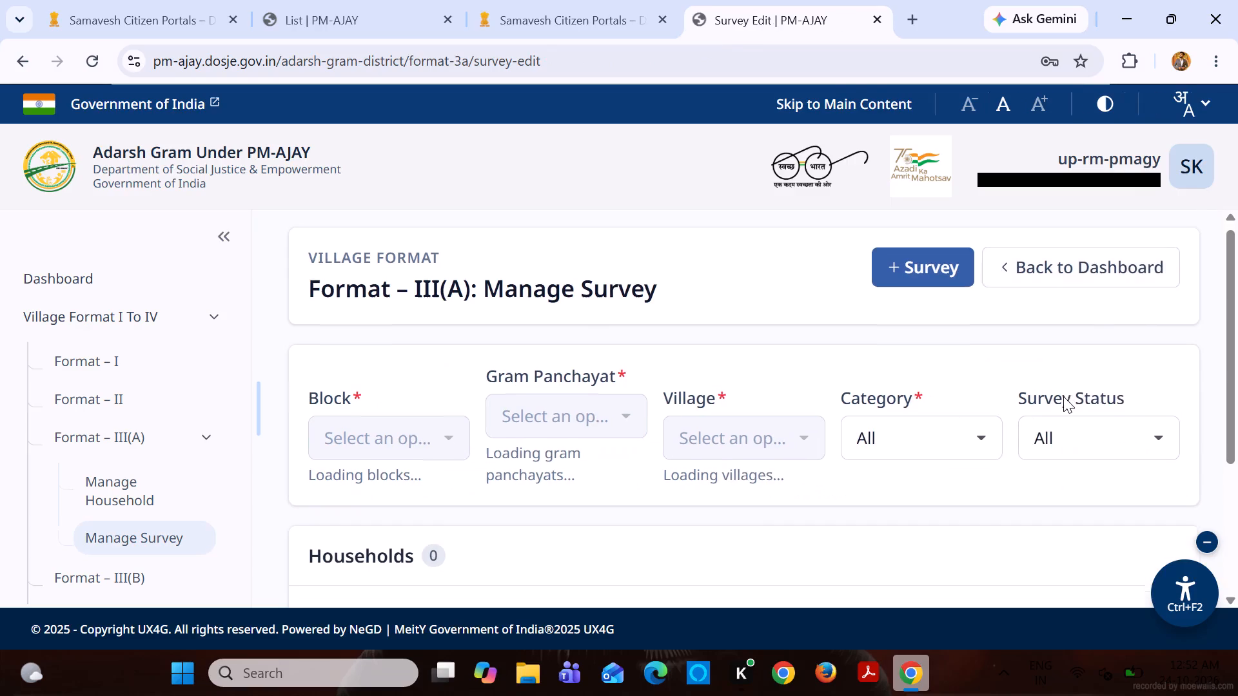
pyautogui.scroll(-7, 1063, 396)
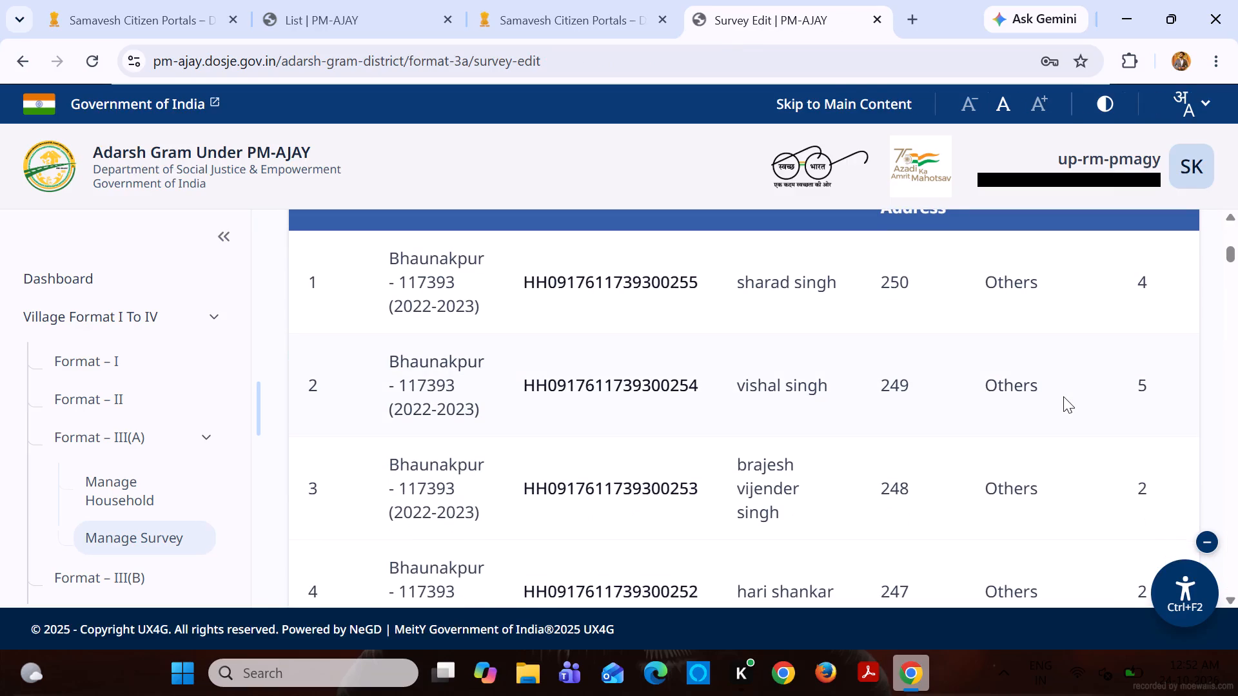
pyautogui.scroll(-10, 1063, 396)
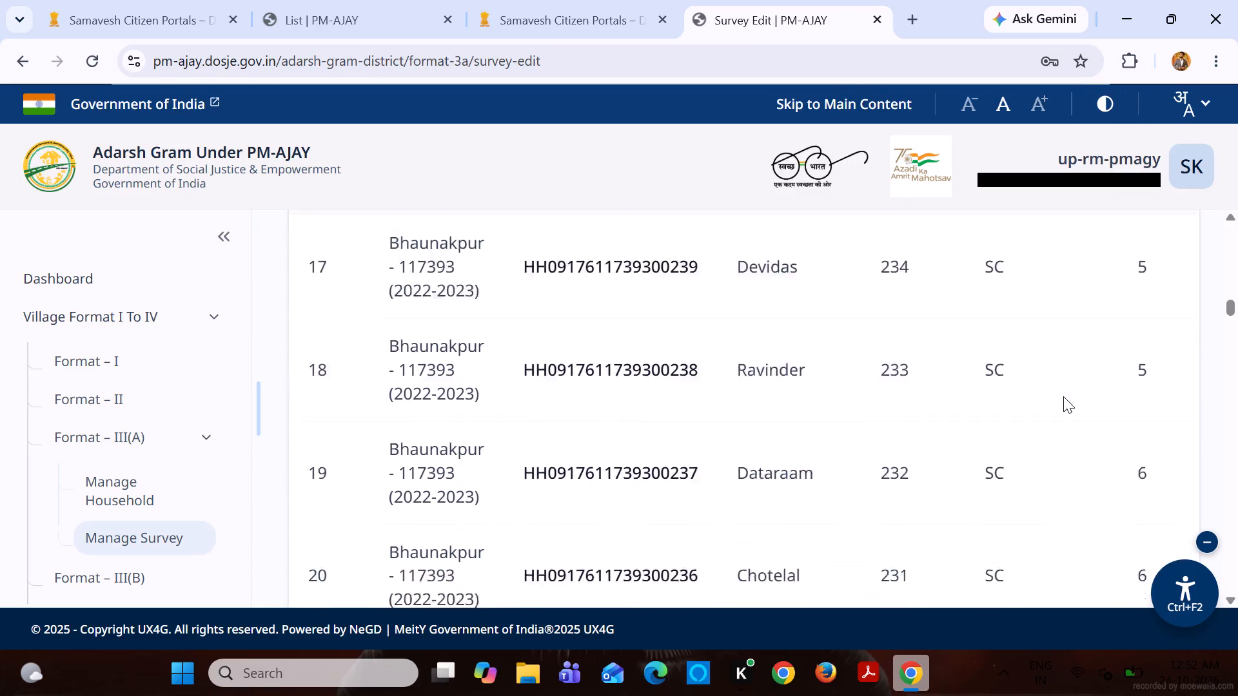
pyautogui.scroll(-8, 1063, 396)
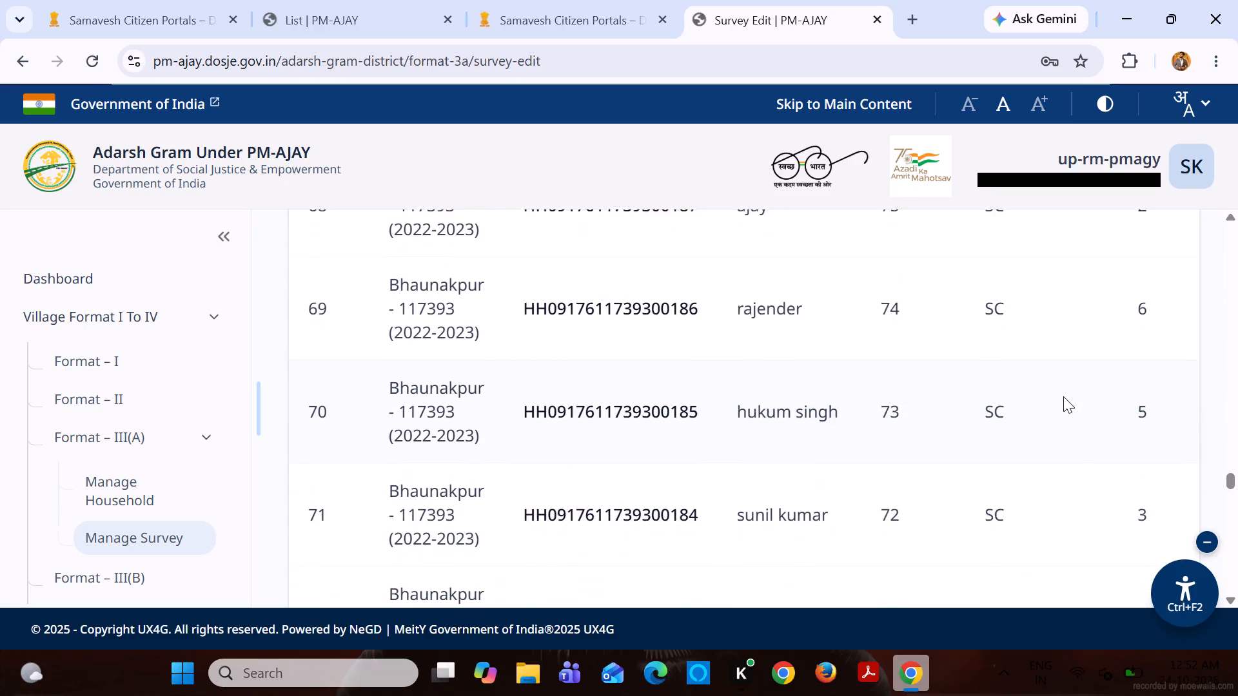
pyautogui.scroll(-12, 1063, 396)
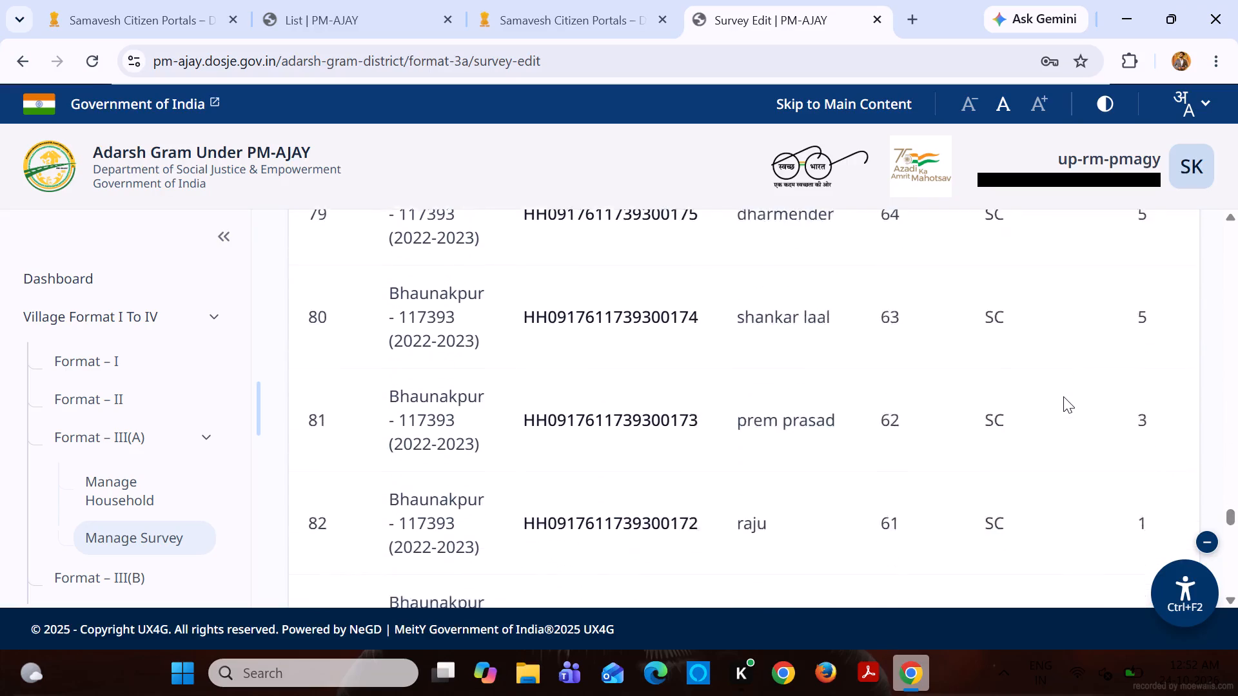
pyautogui.scroll(-11, 1063, 396)
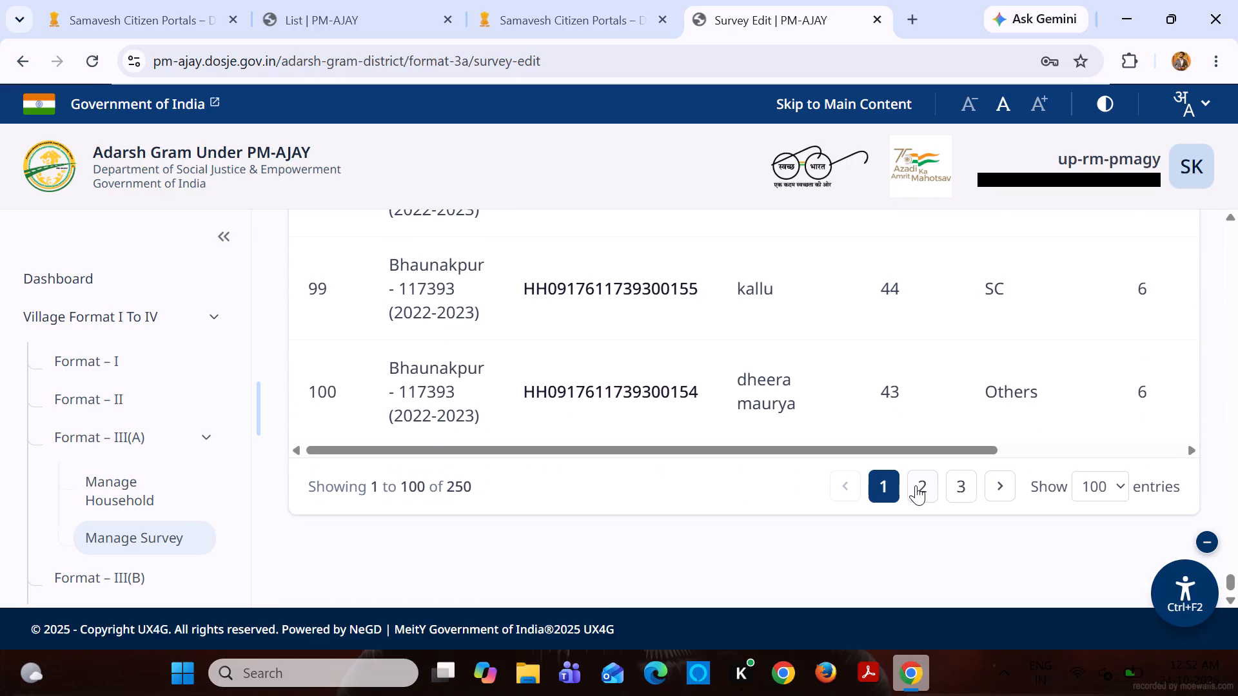
pyautogui.click(916, 485)
pyautogui.scroll(5, 947, 321)
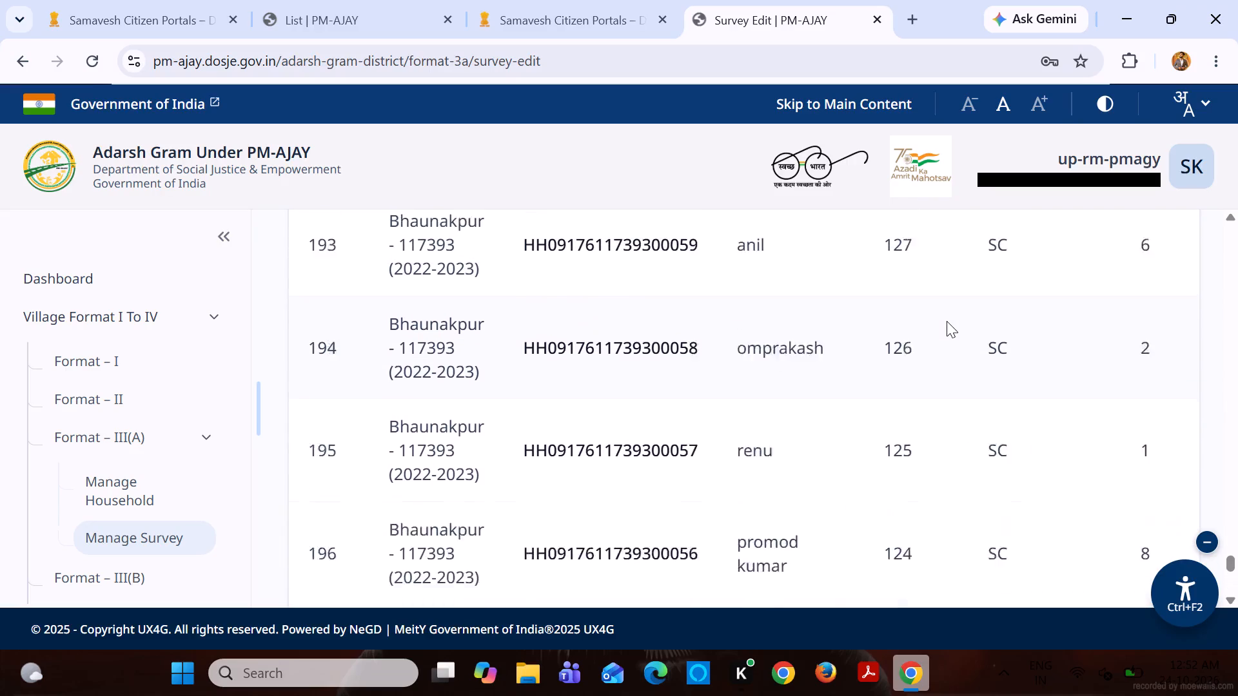
pyautogui.scroll(12, 947, 321)
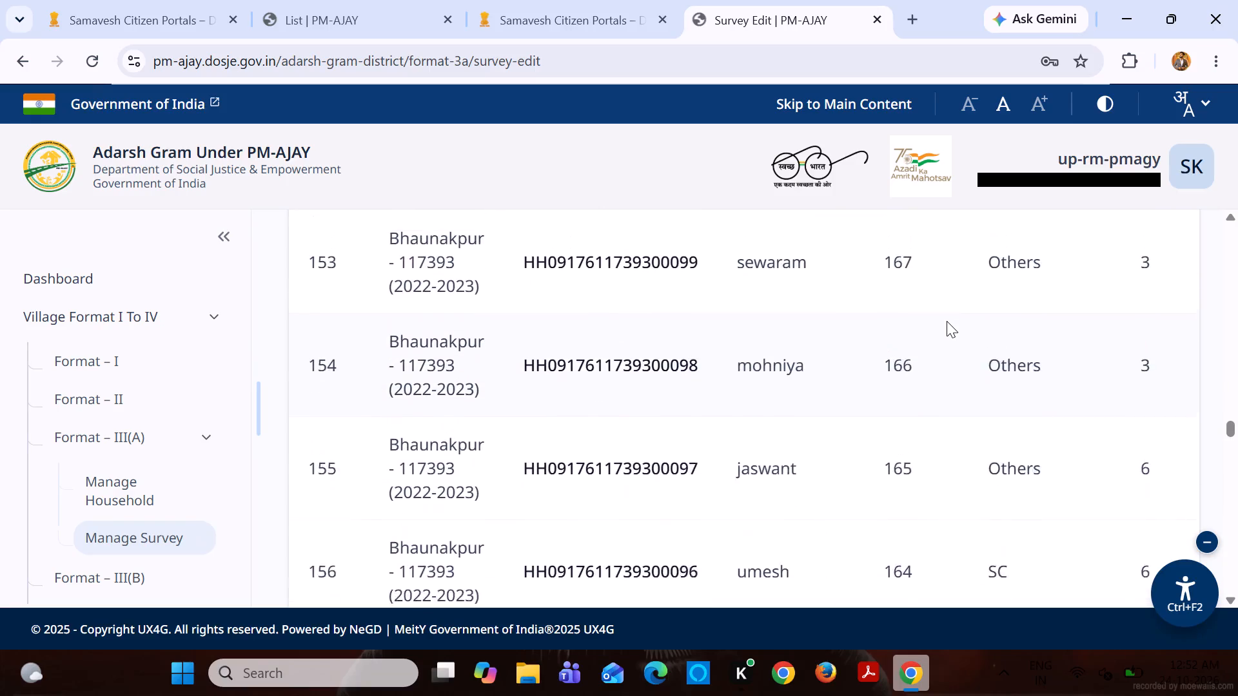
pyautogui.scroll(8, 947, 321)
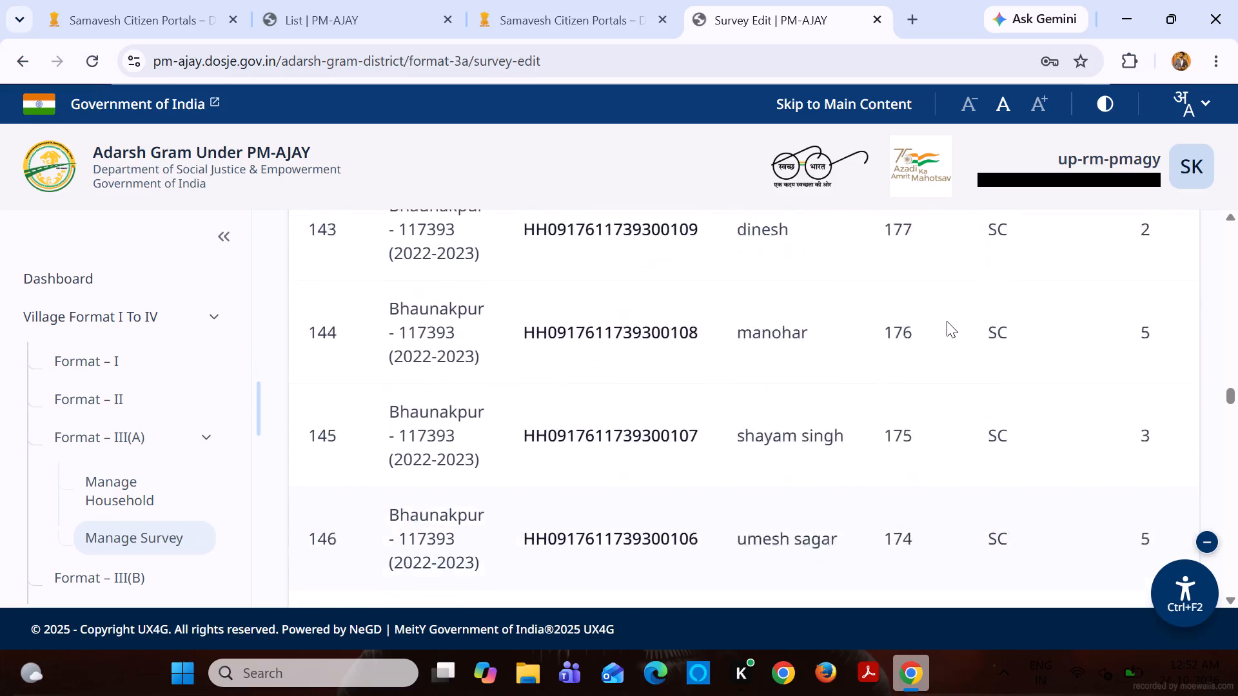
pyautogui.scroll(3, 947, 321)
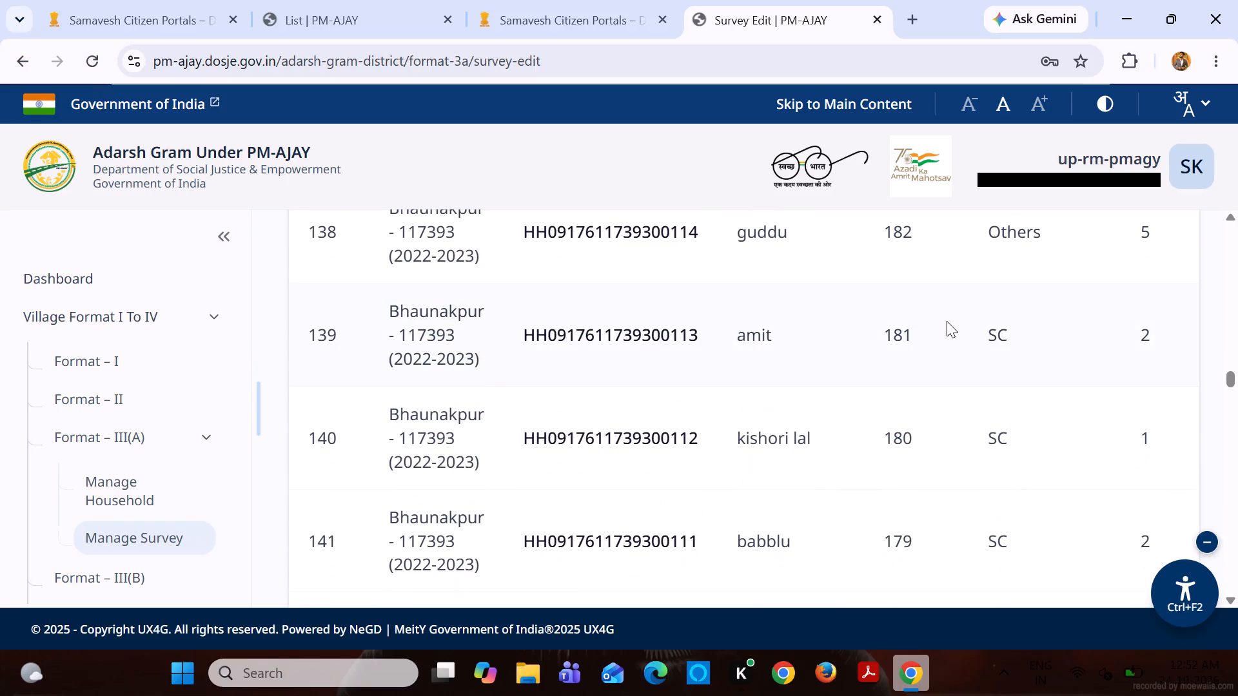
pyautogui.scroll(4, 947, 321)
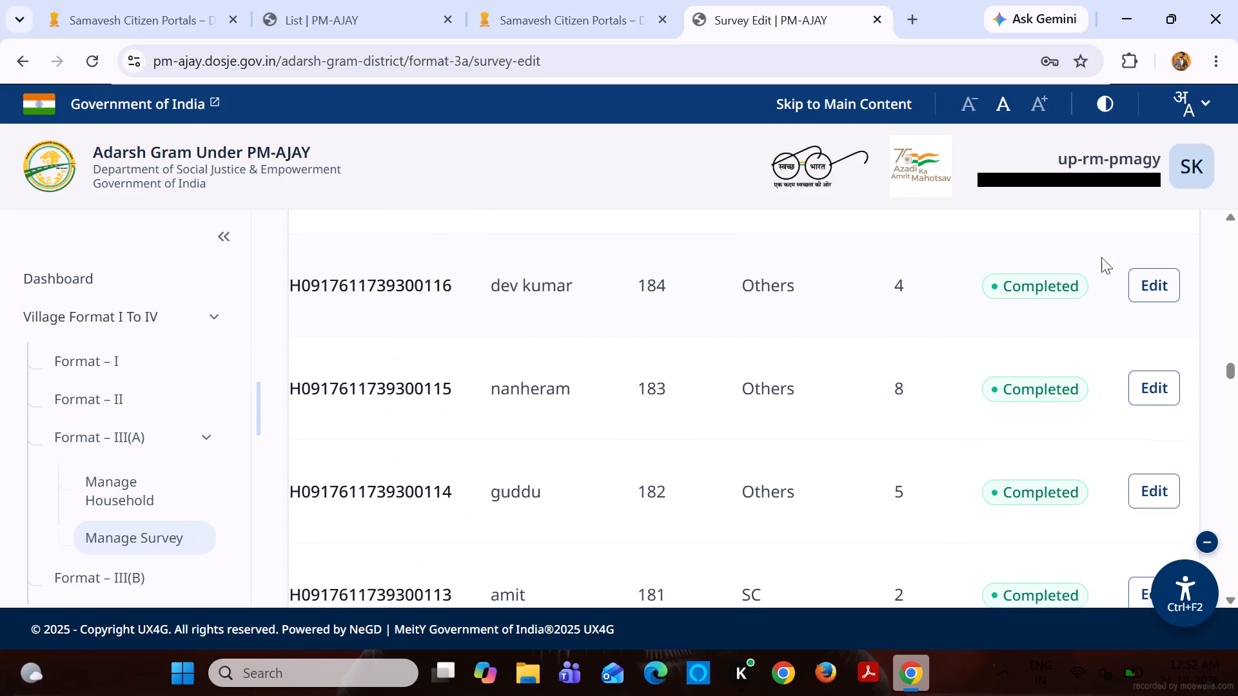
pyautogui.click(1142, 283)
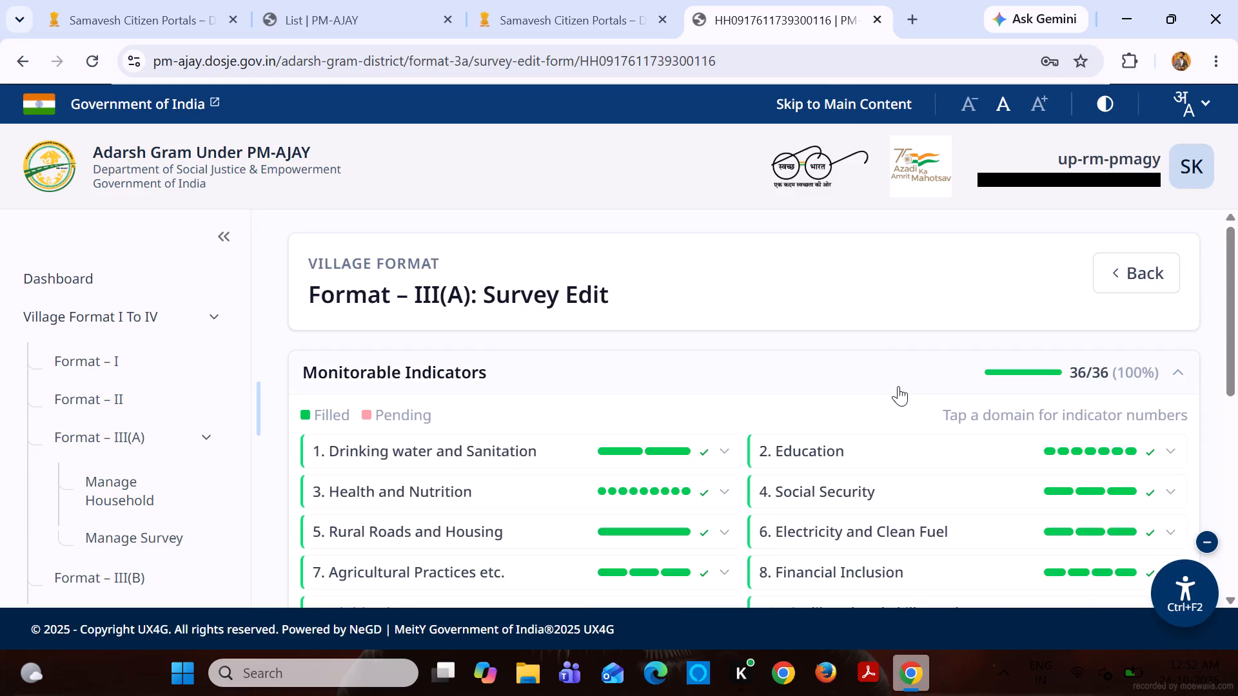
# In the Education domain, set the household's number of 6-10 year children attending primary school to 1 and save the survey.
pyautogui.scroll(-8, 898, 386)
pyautogui.click(826, 458)
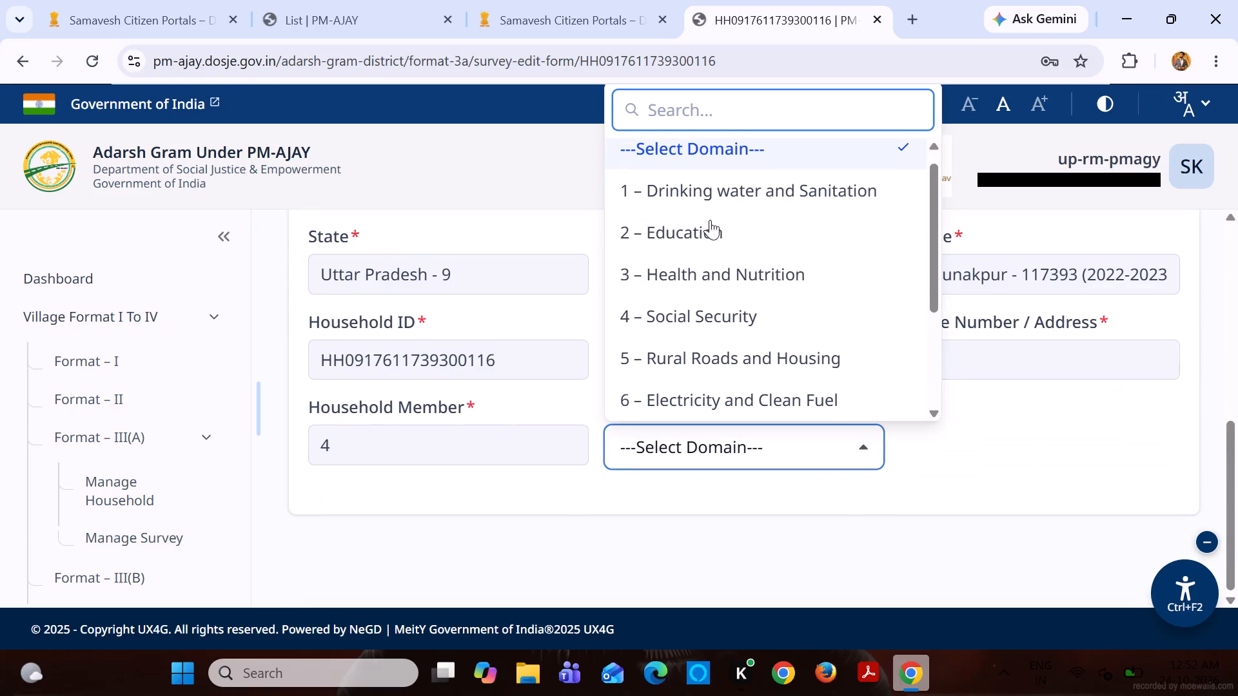
pyautogui.click(708, 213)
pyautogui.scroll(-5, 874, 409)
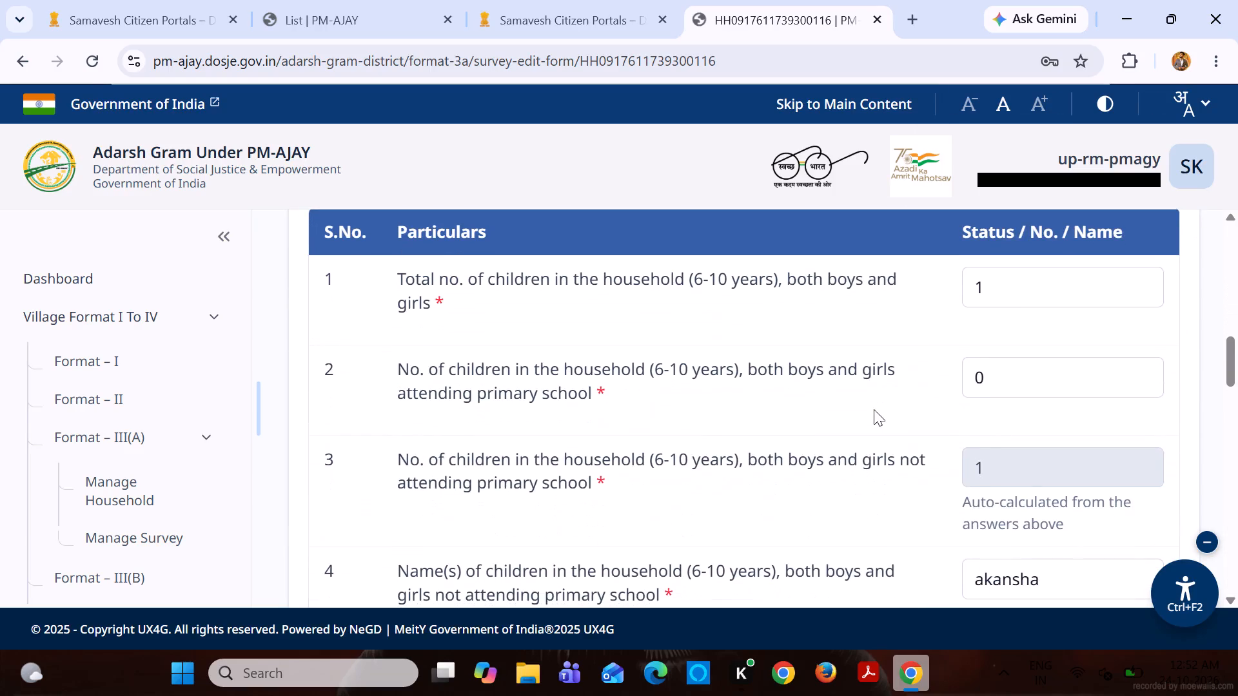
pyautogui.click(1026, 383)
pyautogui.press('BackSpace')
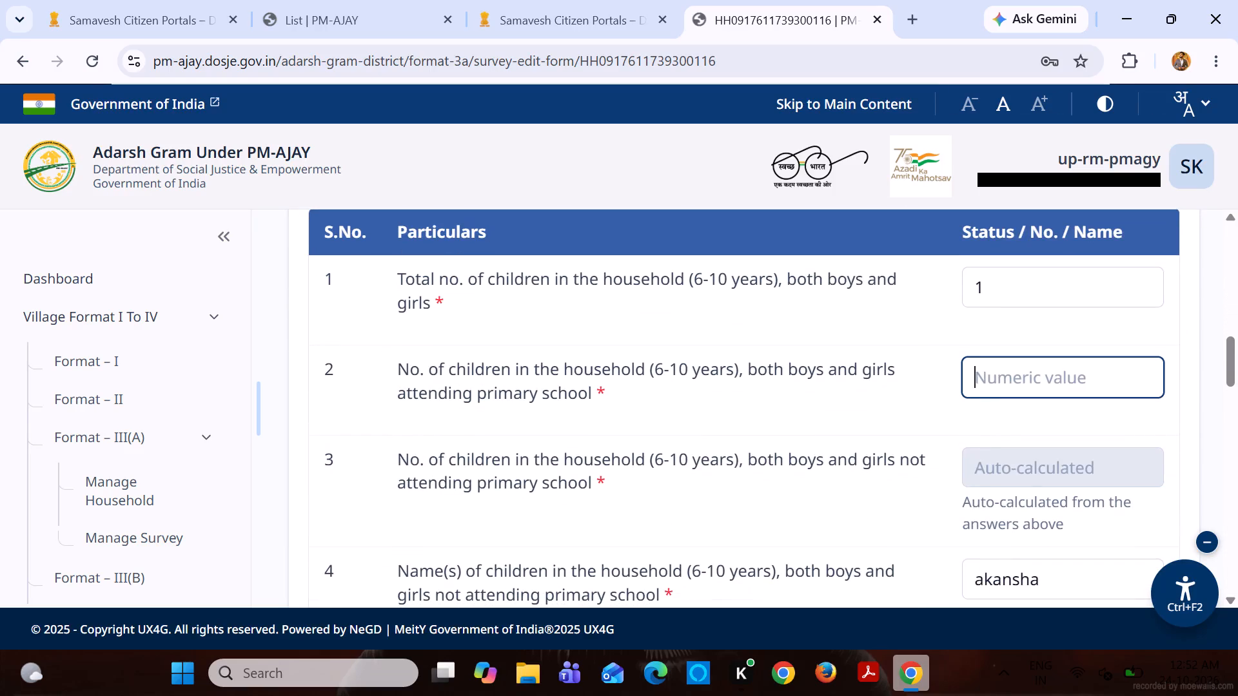
pyautogui.press('1')
pyautogui.scroll(-7, 1026, 383)
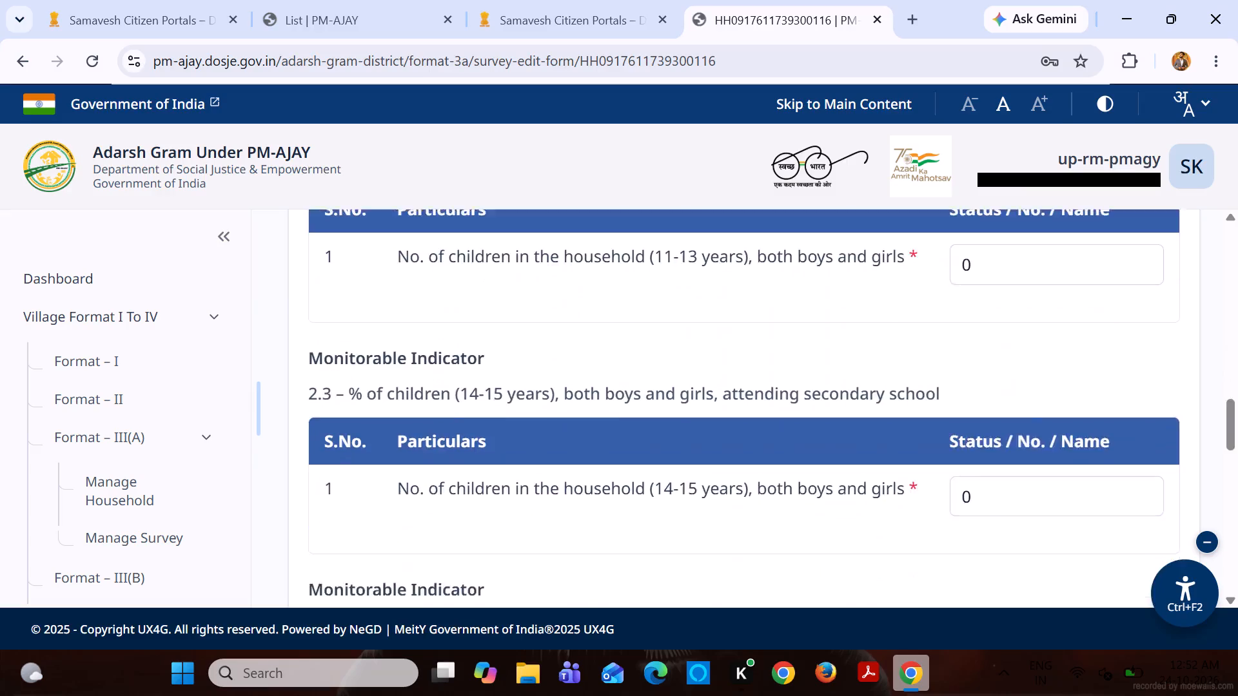
pyautogui.scroll(-11, 1026, 383)
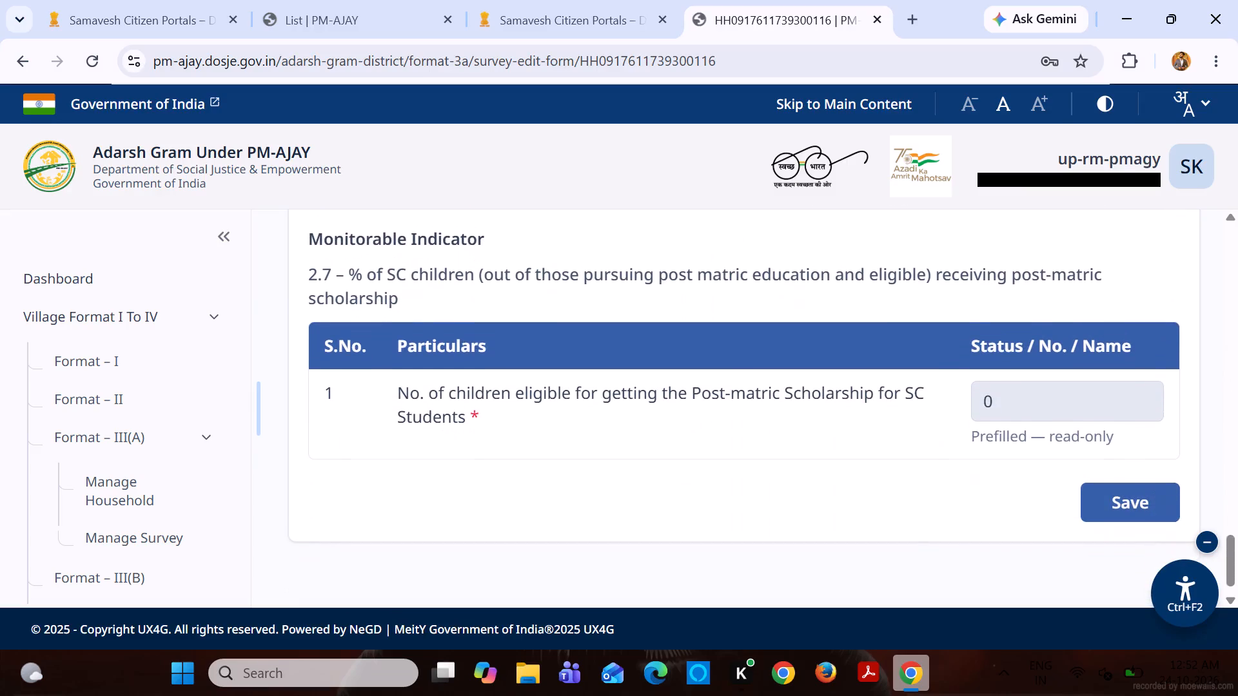
pyautogui.click(1140, 501)
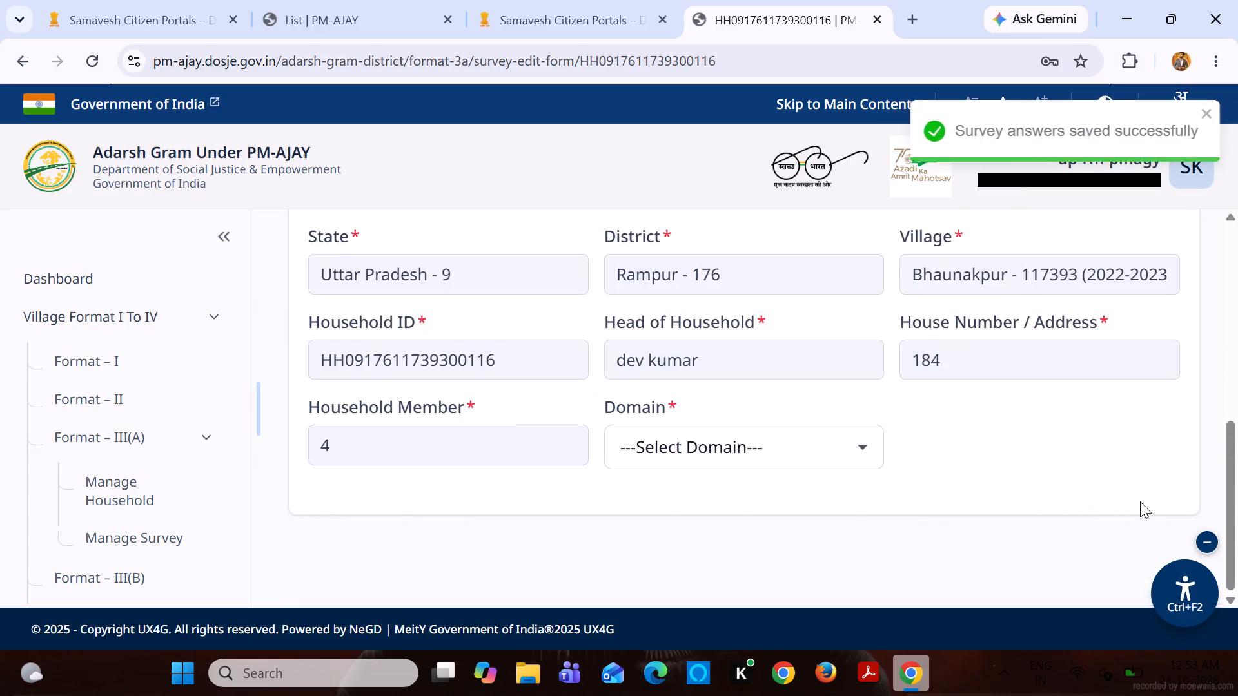
# Return to the Manage Survey list and open the survey of the household whose ID ends in 075, on page 2, for editing.
pyautogui.scroll(8, 952, 344)
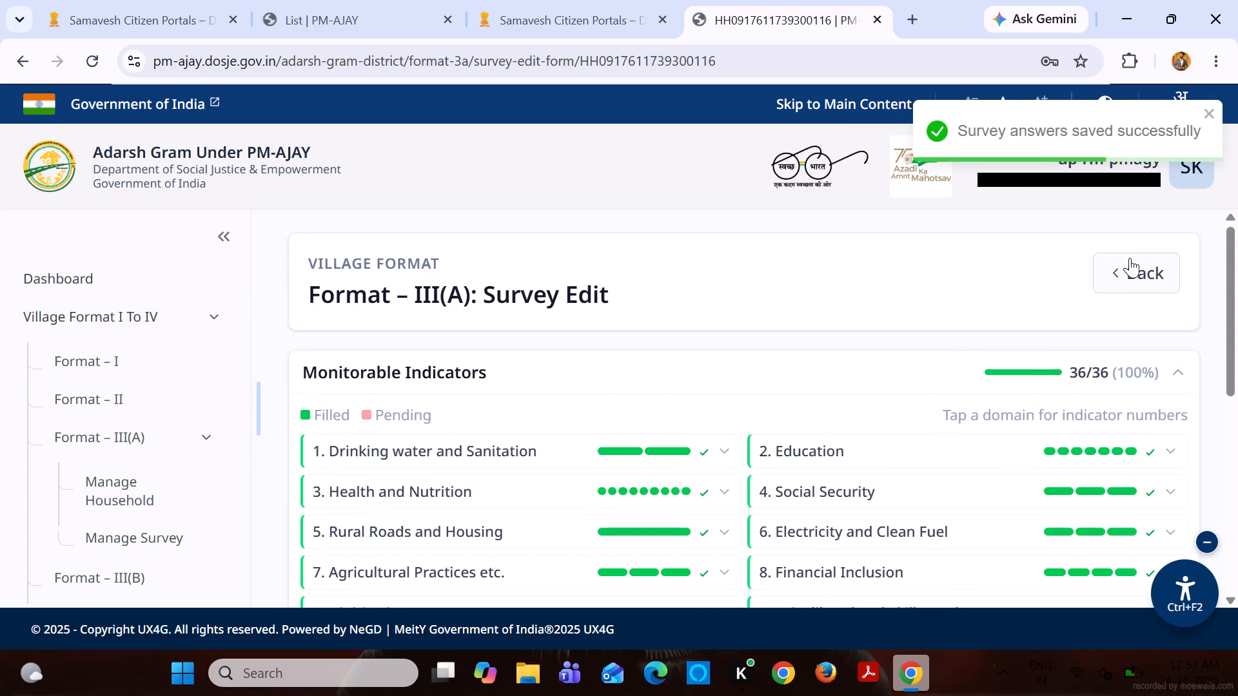
pyautogui.click(1130, 258)
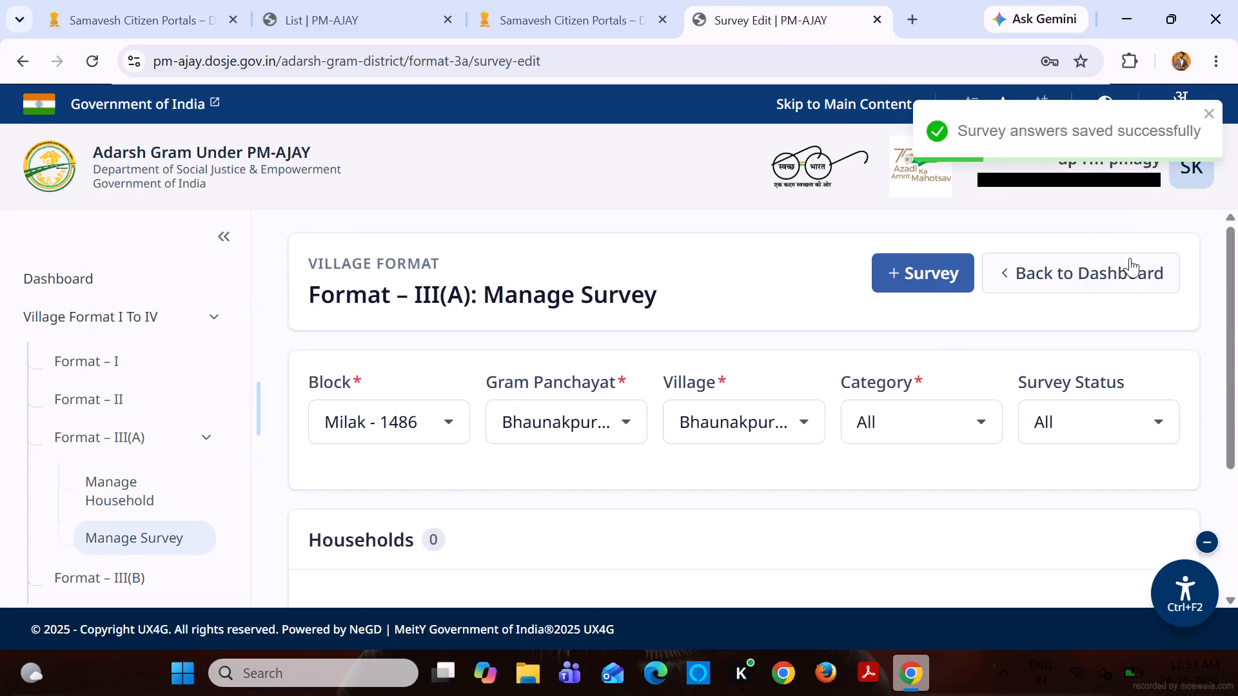
pyautogui.scroll(-6, 993, 414)
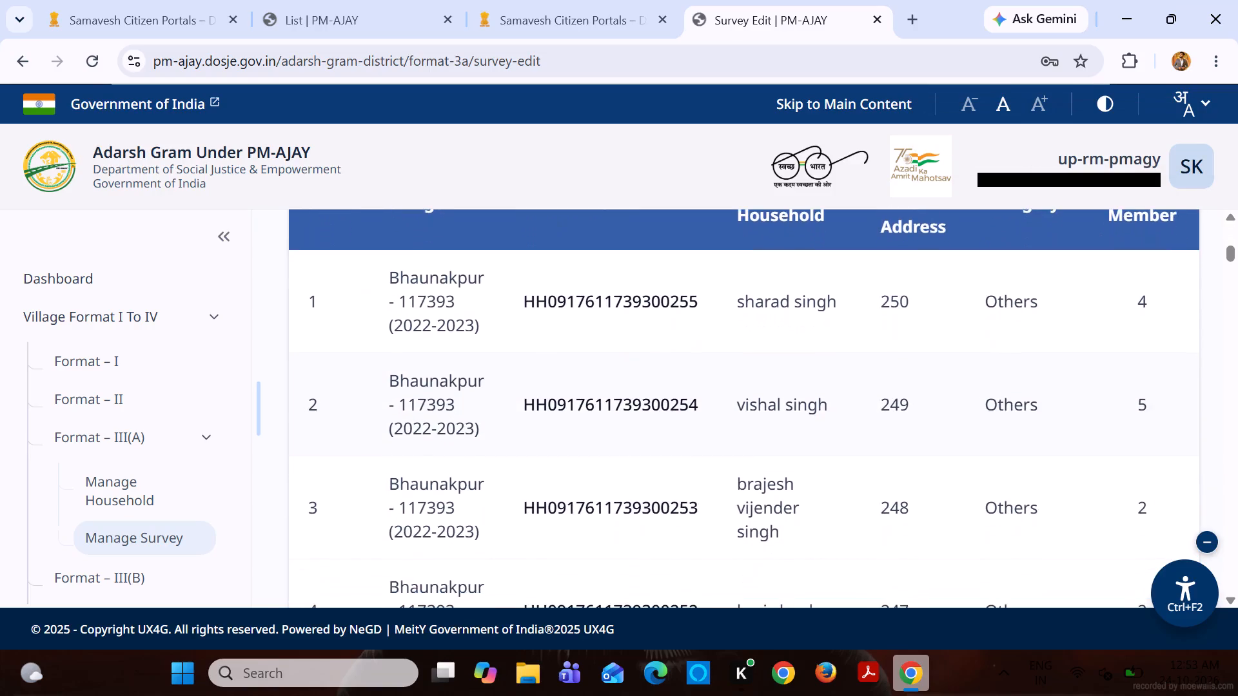
pyautogui.scroll(-9, 993, 414)
pyautogui.scroll(-20, 993, 414)
pyautogui.scroll(-16, 993, 414)
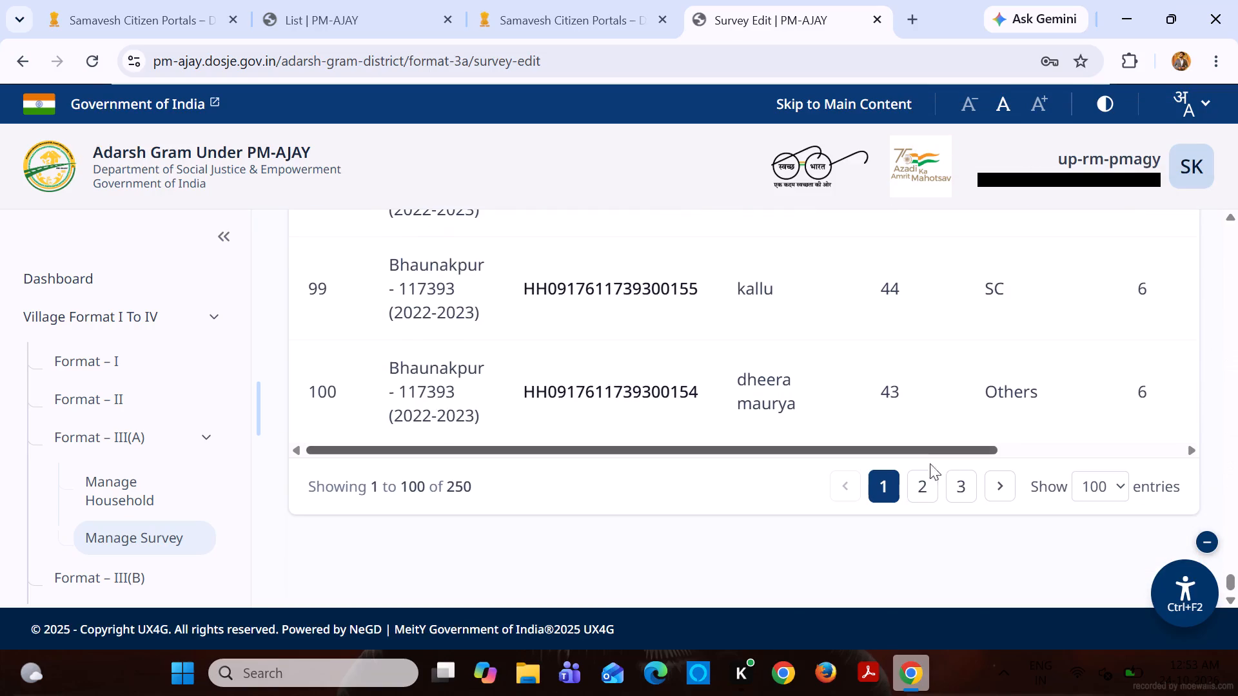
pyautogui.click(912, 493)
pyautogui.scroll(7, 954, 366)
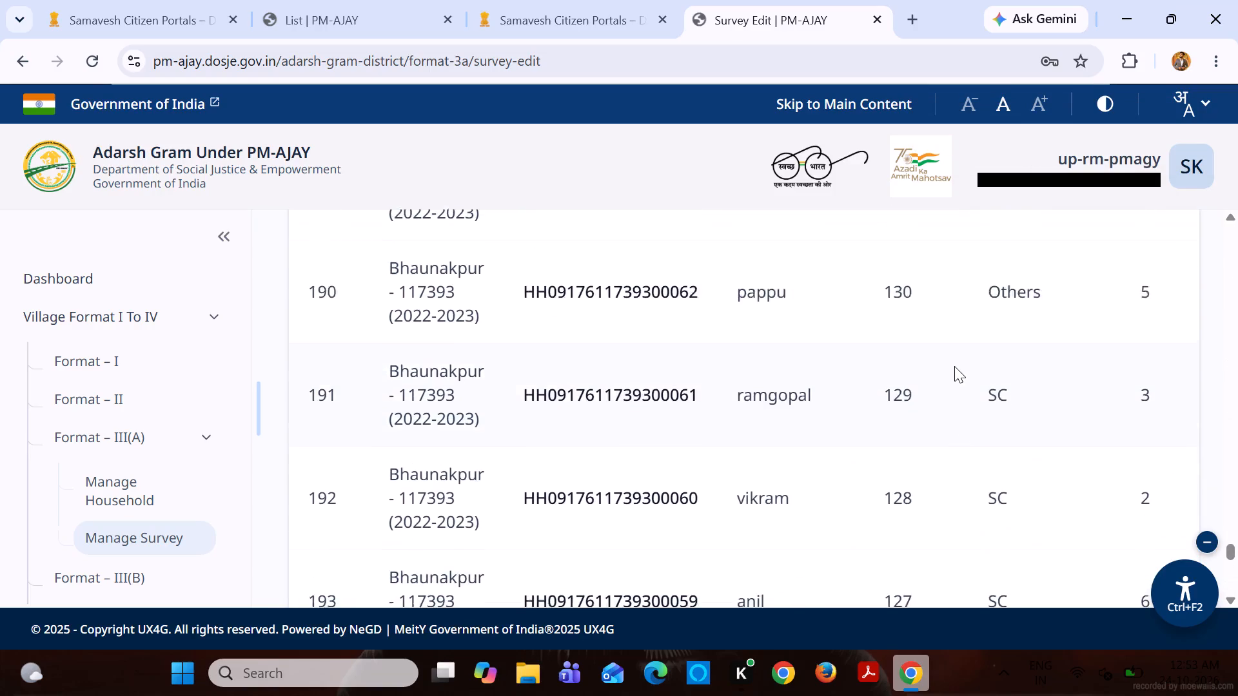
pyautogui.scroll(7, 954, 366)
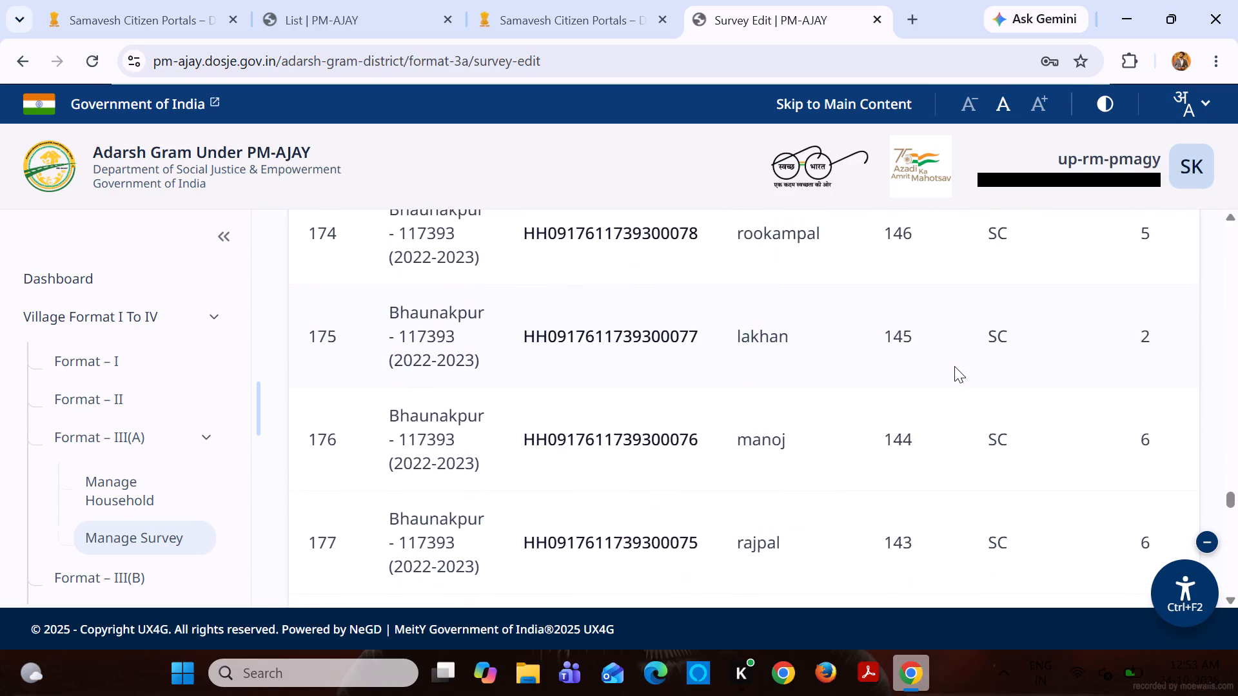
pyautogui.scroll(1, 954, 366)
pyautogui.hscroll(-6, 954, 366)
pyautogui.click(1147, 537)
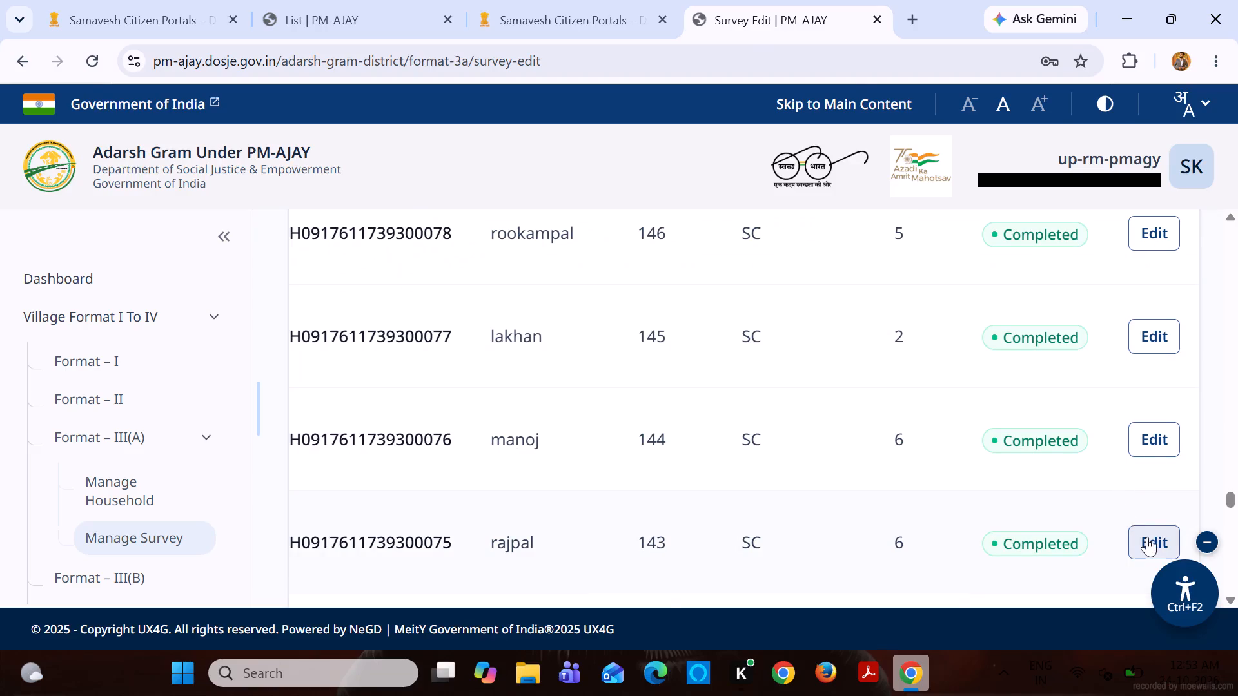
# Choose the Education domain and set the number of 6-10 year children attending primary school to 2.
pyautogui.scroll(-6, 981, 411)
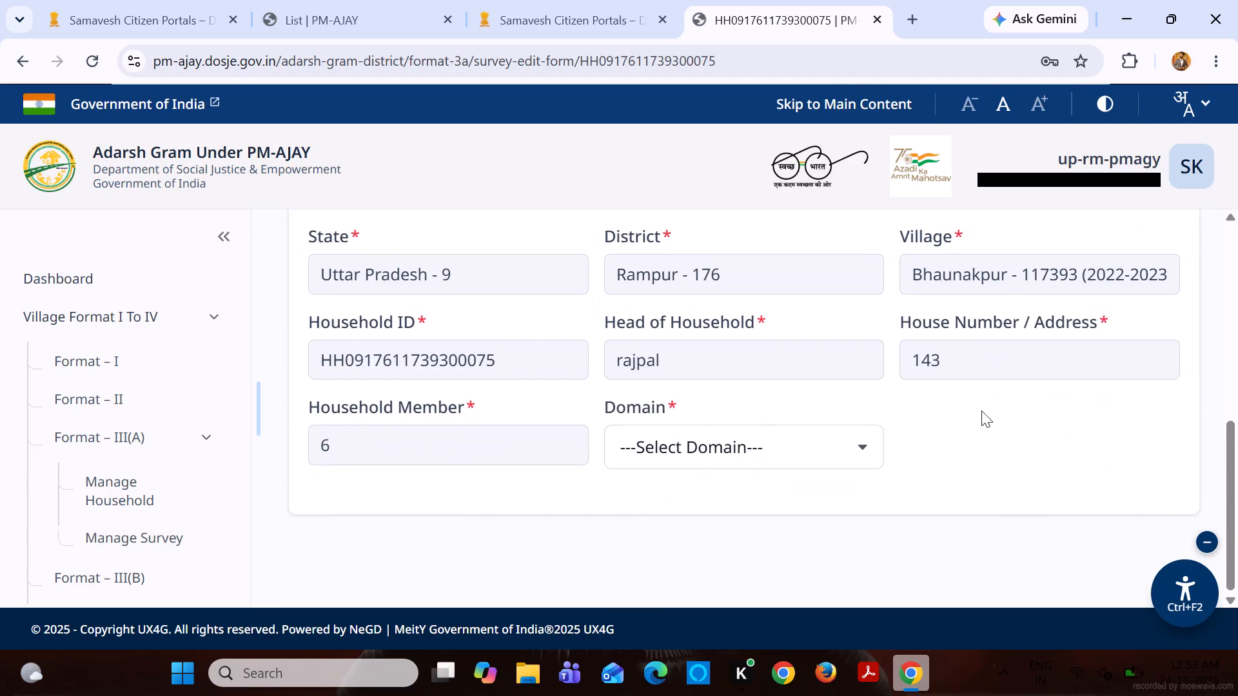
pyautogui.click(859, 430)
pyautogui.click(749, 234)
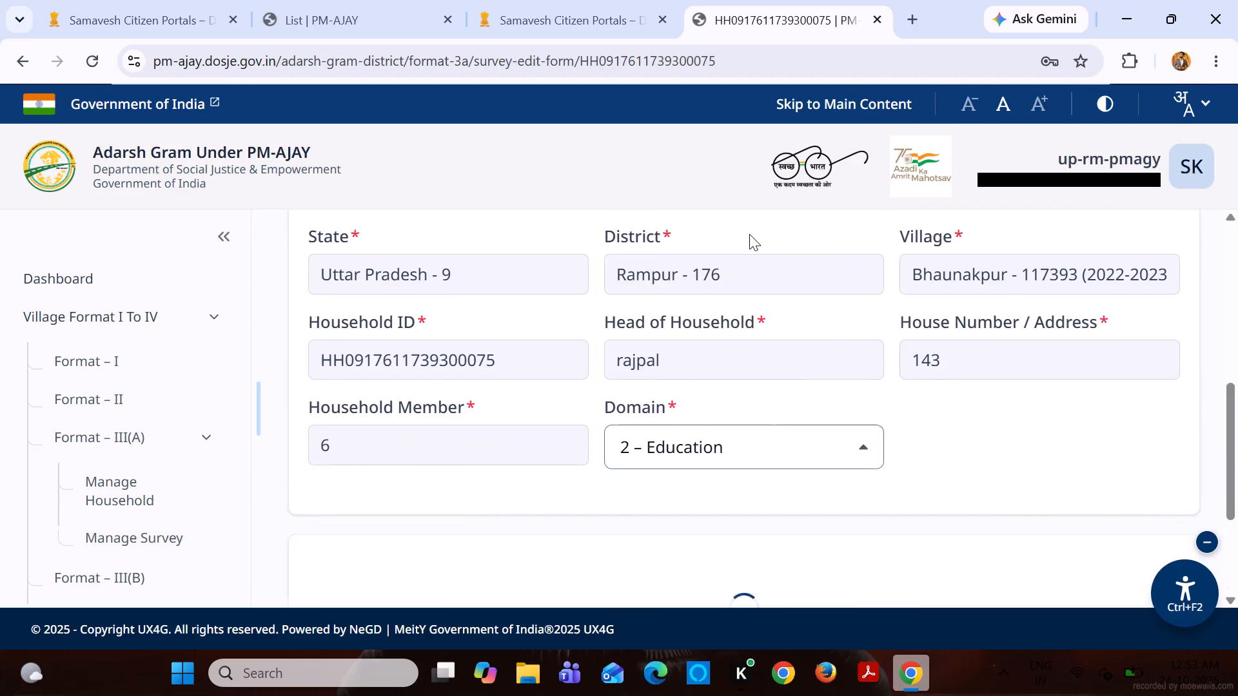
pyautogui.scroll(-5, 803, 406)
pyautogui.click(1009, 389)
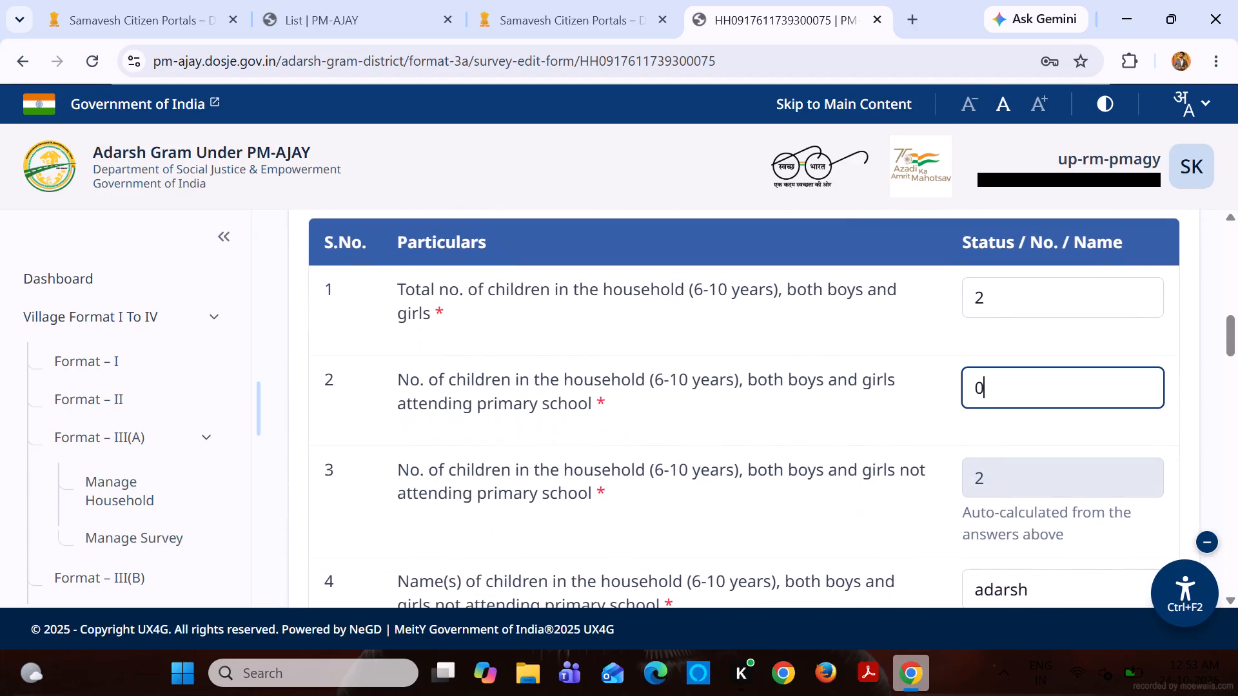
pyautogui.press('BackSpace')
pyautogui.press('2')
# Set the number of 14-15 year children attending secondary school to 1 under indicator 2.3.
pyautogui.scroll(-4, 1009, 389)
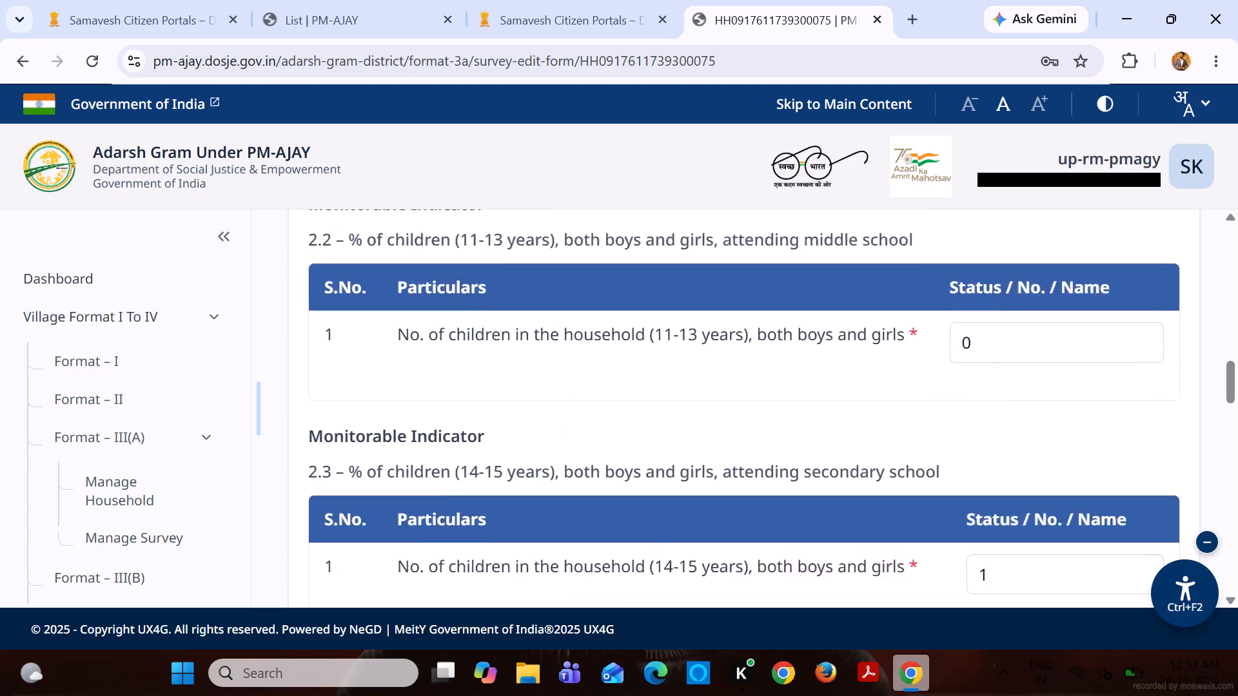
pyautogui.scroll(-3, 1009, 389)
pyautogui.click(1045, 424)
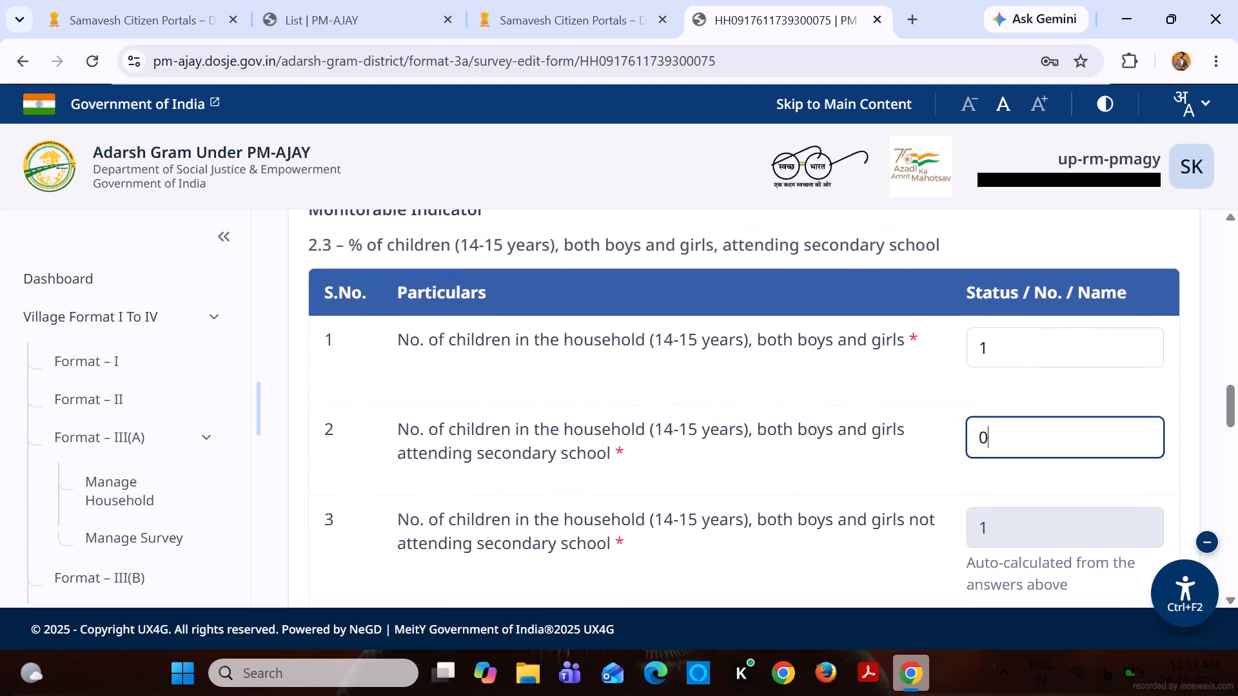
pyautogui.press('BackSpace')
pyautogui.press('1')
# Set the number of 18-23 year children attending post higher secondary education to 1 under indicator 2.5 and save the survey.
pyautogui.scroll(-6, 1045, 424)
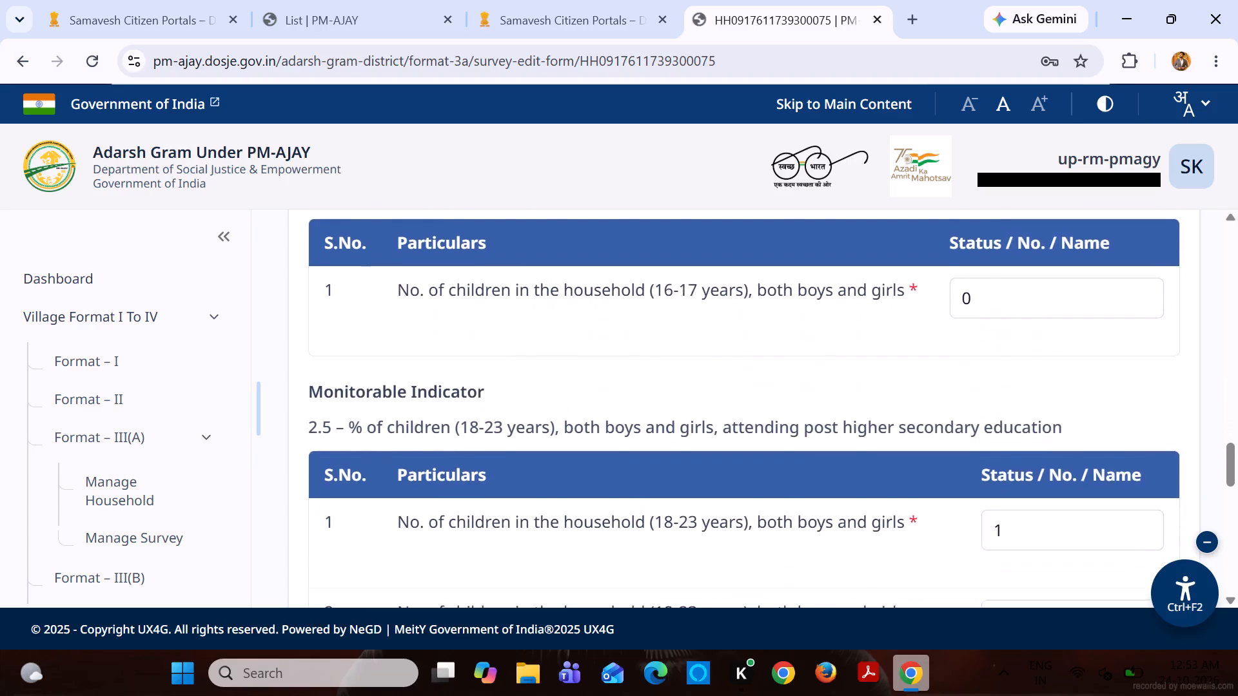
pyautogui.scroll(-3, 1045, 424)
pyautogui.click(1093, 410)
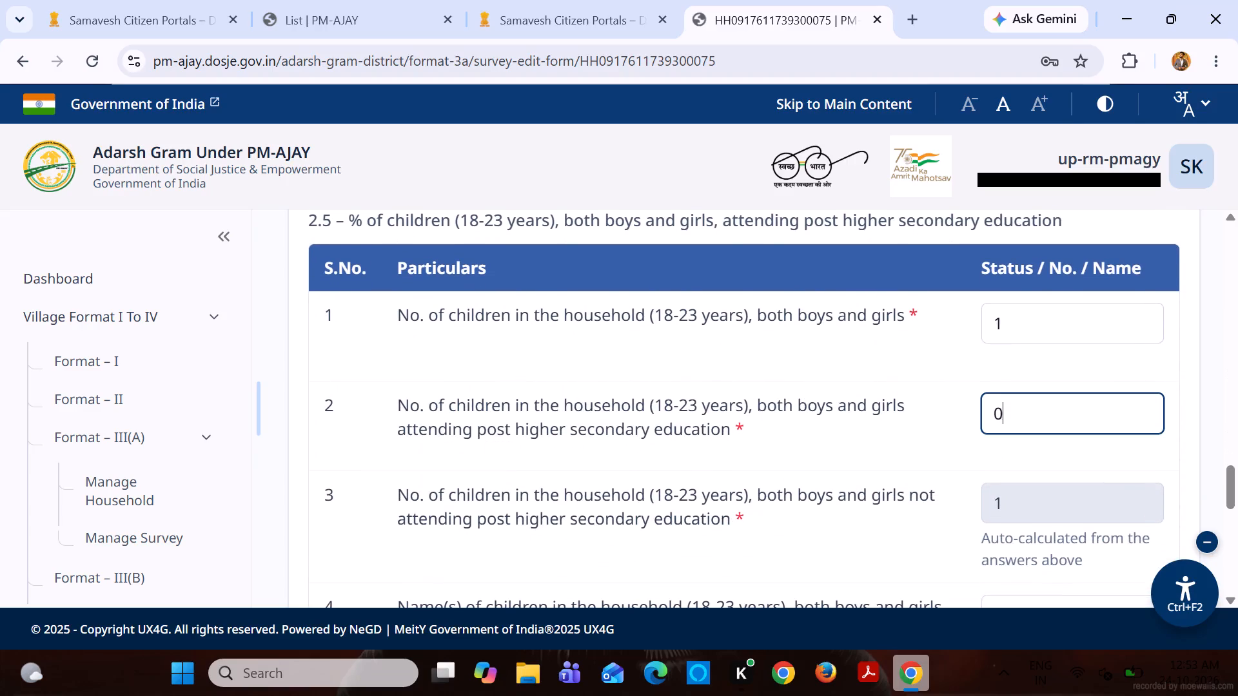
pyautogui.press('BackSpace')
pyautogui.press('1')
pyautogui.scroll(-5, 1093, 410)
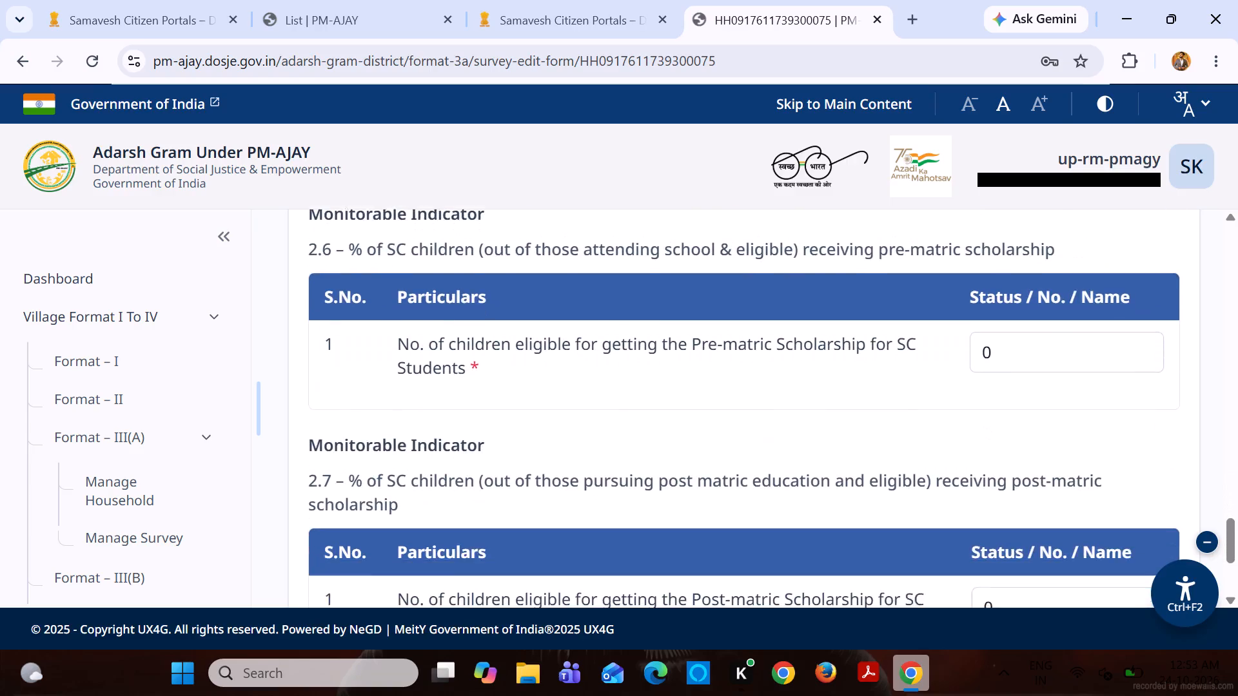
pyautogui.scroll(-6, 1093, 410)
pyautogui.click(1149, 472)
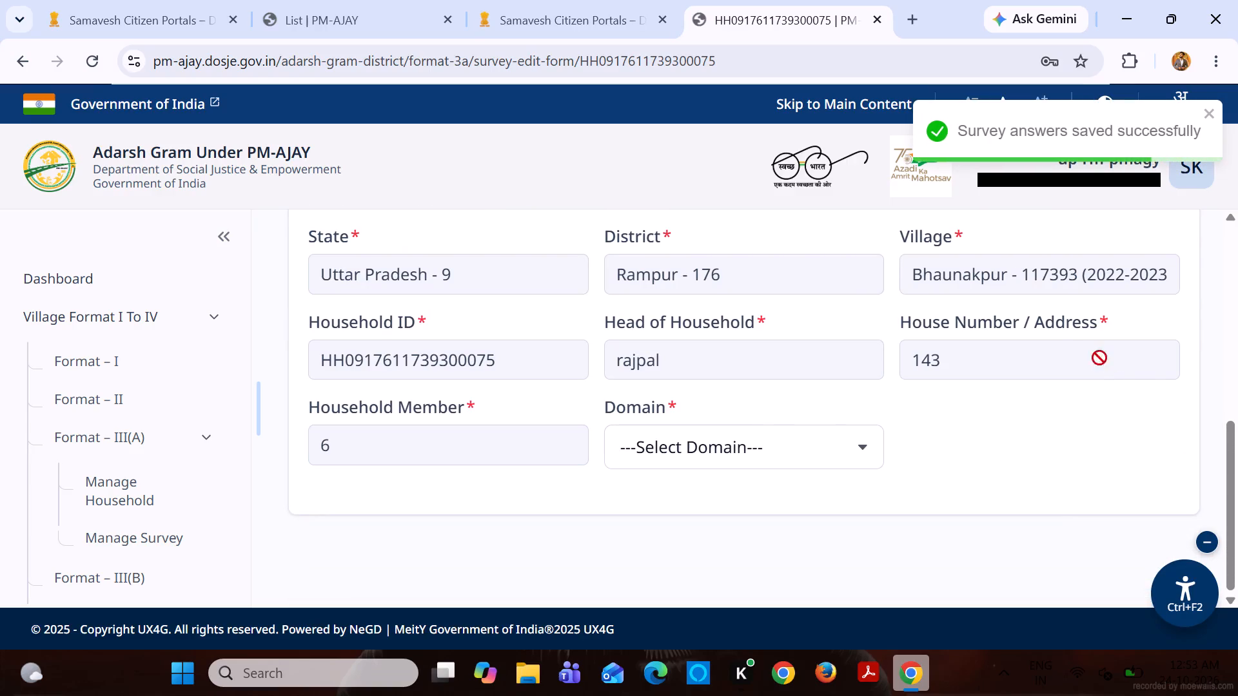
# Return to the Manage Survey list and open the survey of the household whose ID ends in 084, on page 2, for editing.
pyautogui.scroll(7, 1060, 356)
pyautogui.click(1137, 266)
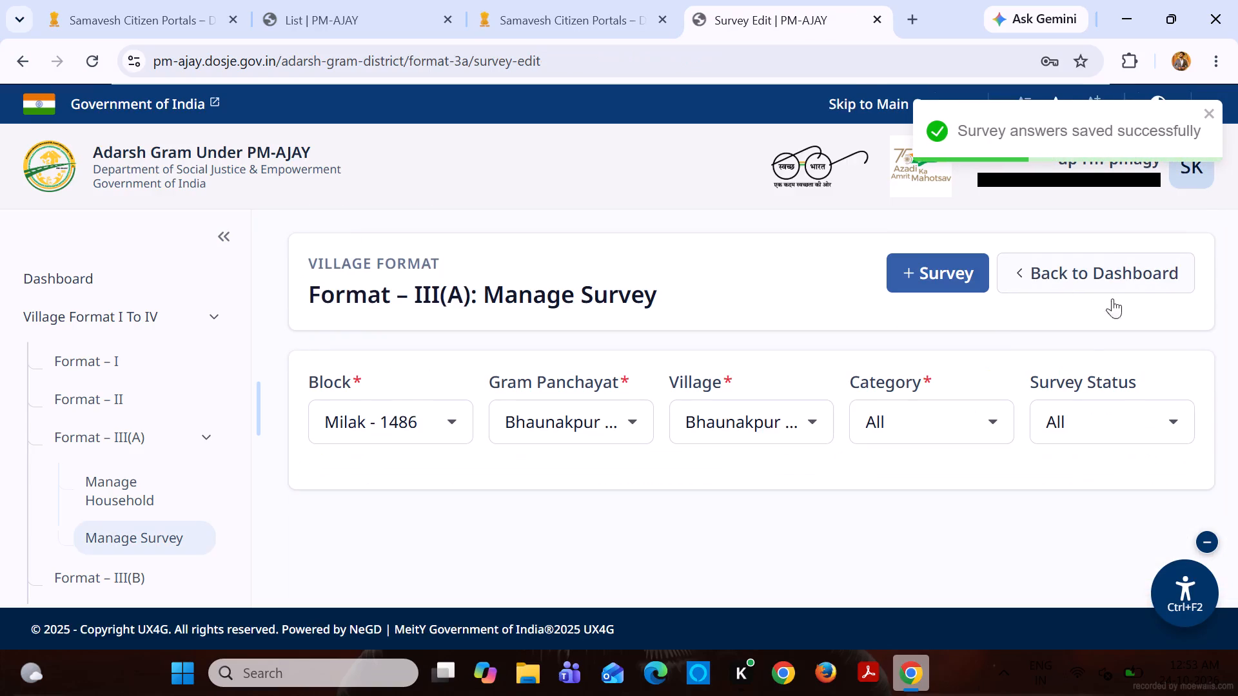
pyautogui.scroll(-7, 1066, 374)
pyautogui.scroll(-20, 1066, 374)
pyautogui.scroll(-9, 1066, 374)
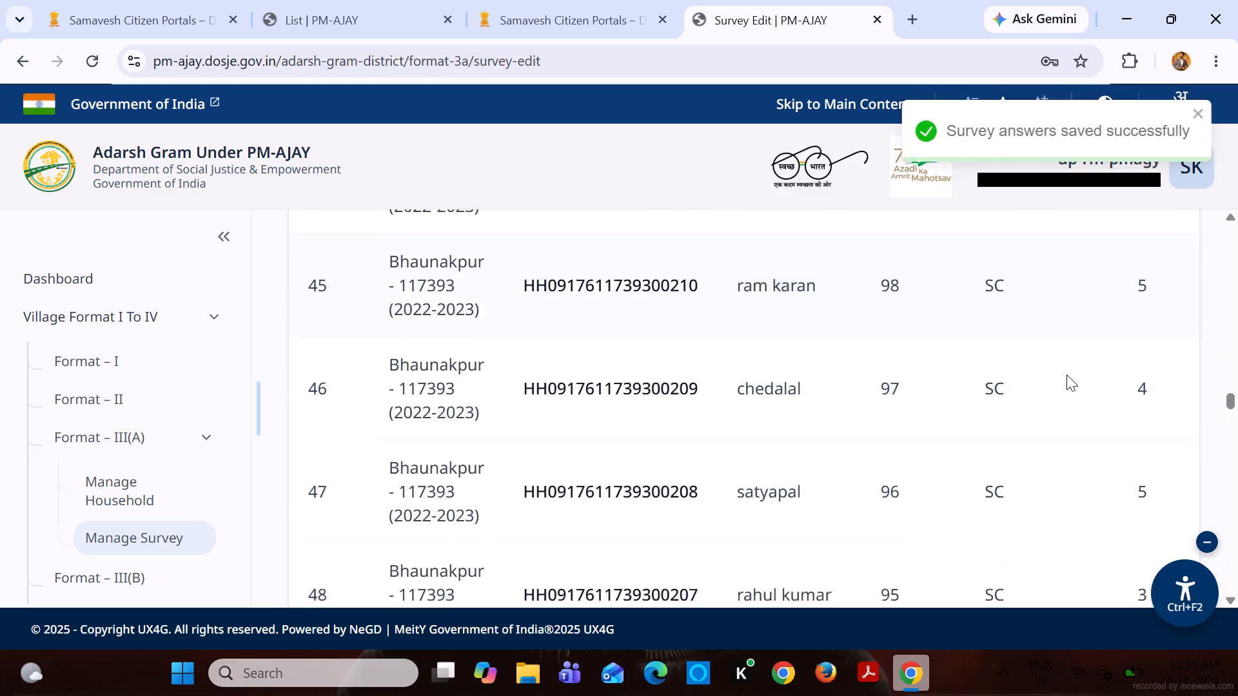
pyautogui.scroll(-15, 1066, 374)
pyautogui.click(925, 474)
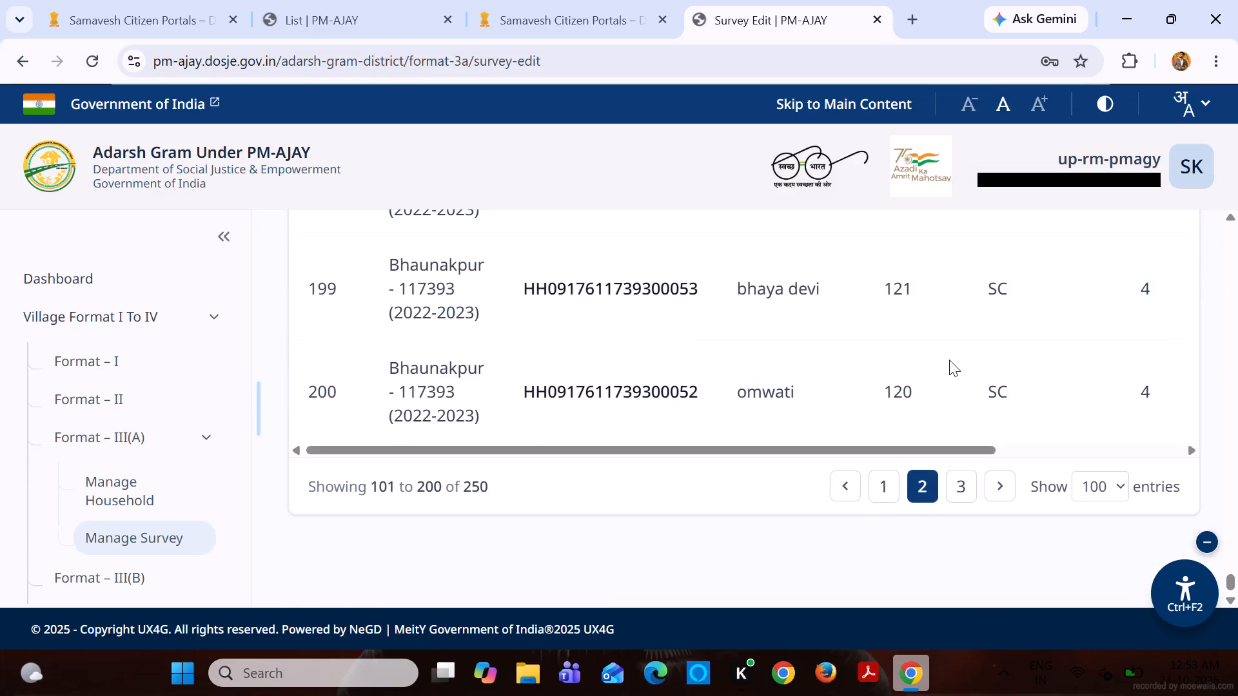
pyautogui.scroll(10, 949, 360)
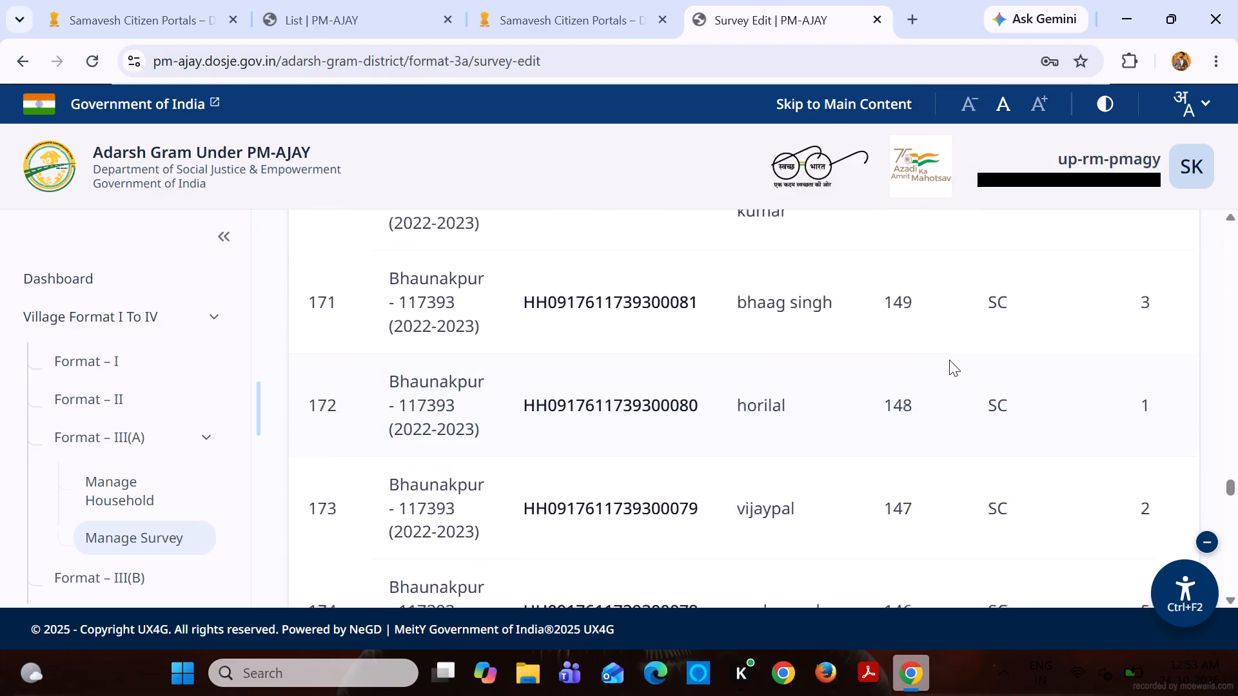
pyautogui.scroll(2, 949, 360)
pyautogui.hscroll(-7, 949, 360)
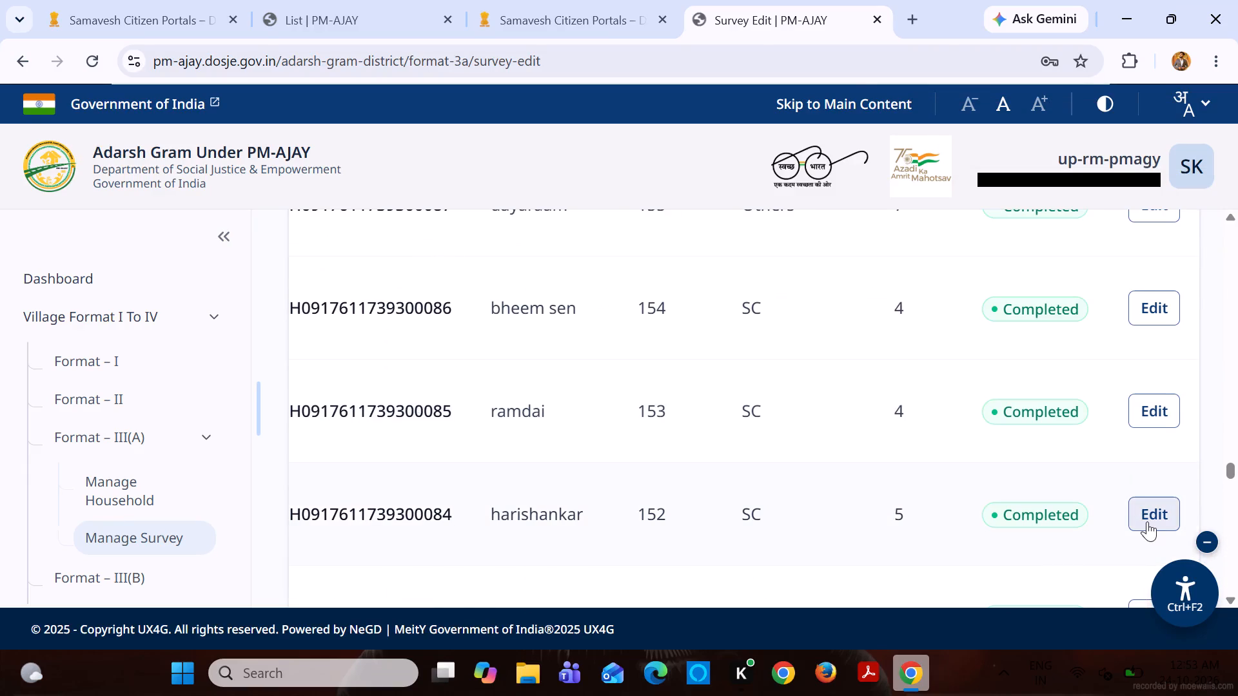
pyautogui.click(1147, 521)
# In the Education domain, set the number of 18-23 year children attending post higher secondary education to 3 and save the survey.
pyautogui.scroll(-9, 1005, 358)
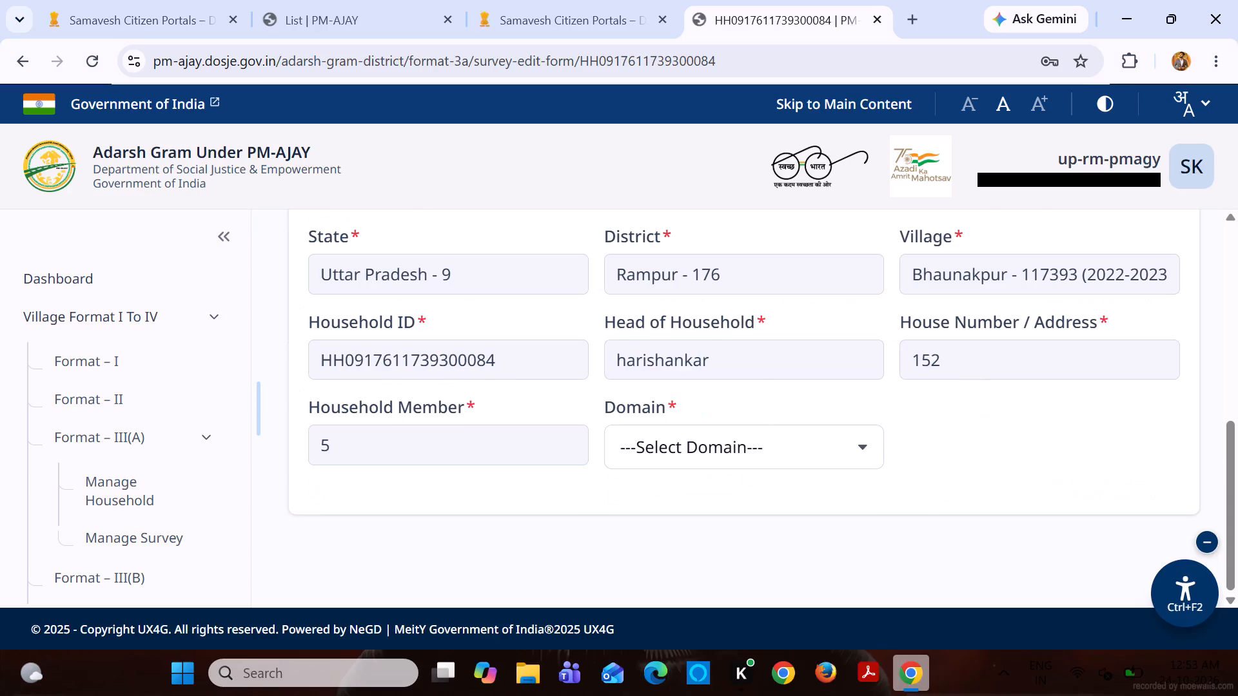
pyautogui.click(863, 447)
pyautogui.click(759, 234)
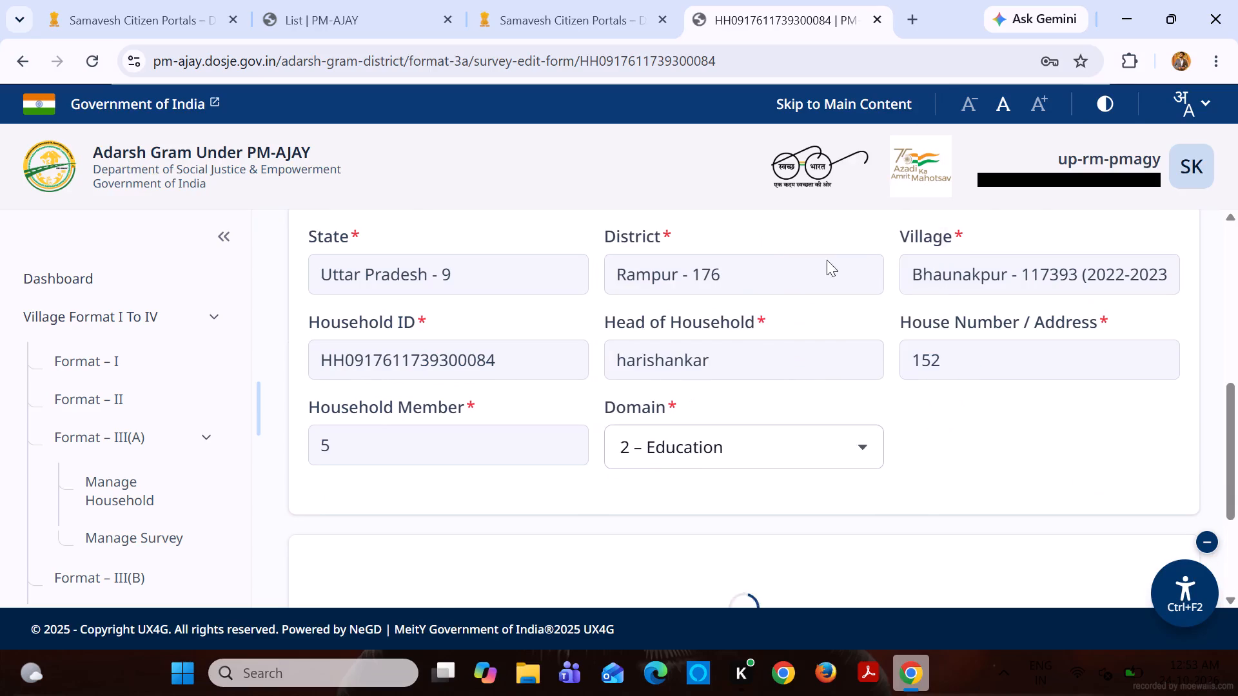
pyautogui.scroll(-5, 889, 426)
pyautogui.scroll(-4, 998, 440)
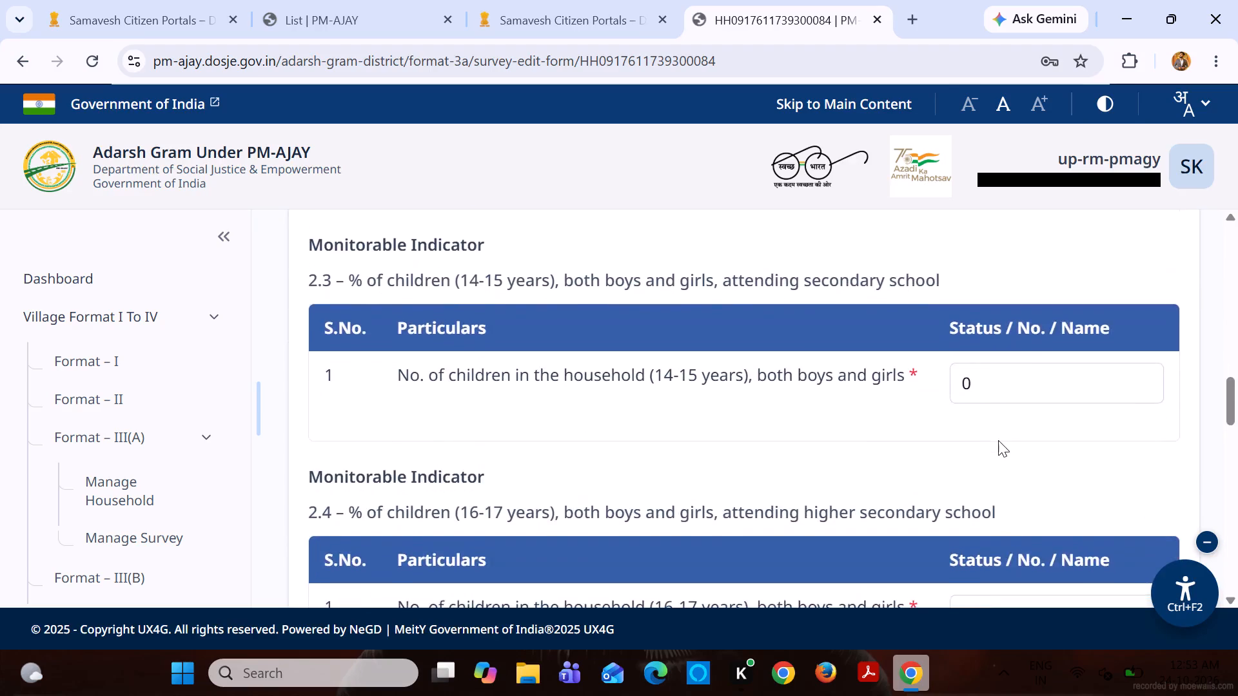
pyautogui.scroll(-4, 998, 440)
pyautogui.click(1028, 421)
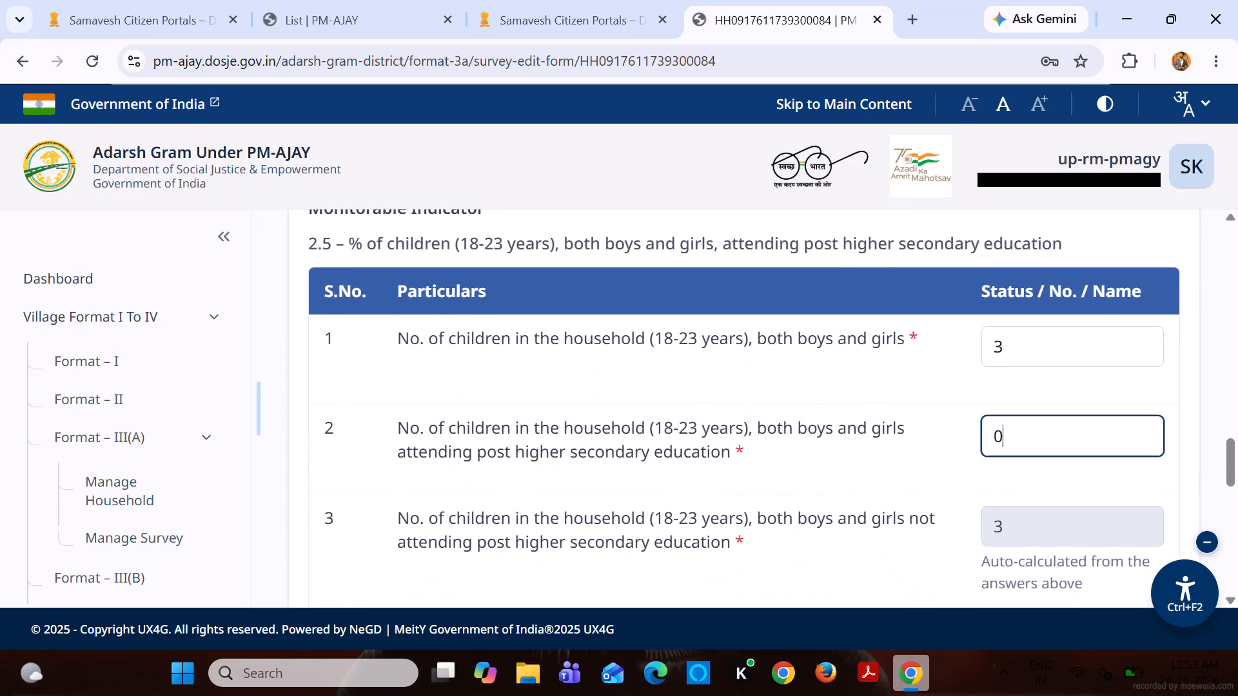
pyautogui.press('BackSpace')
pyautogui.press('3')
pyautogui.scroll(-3, 1028, 421)
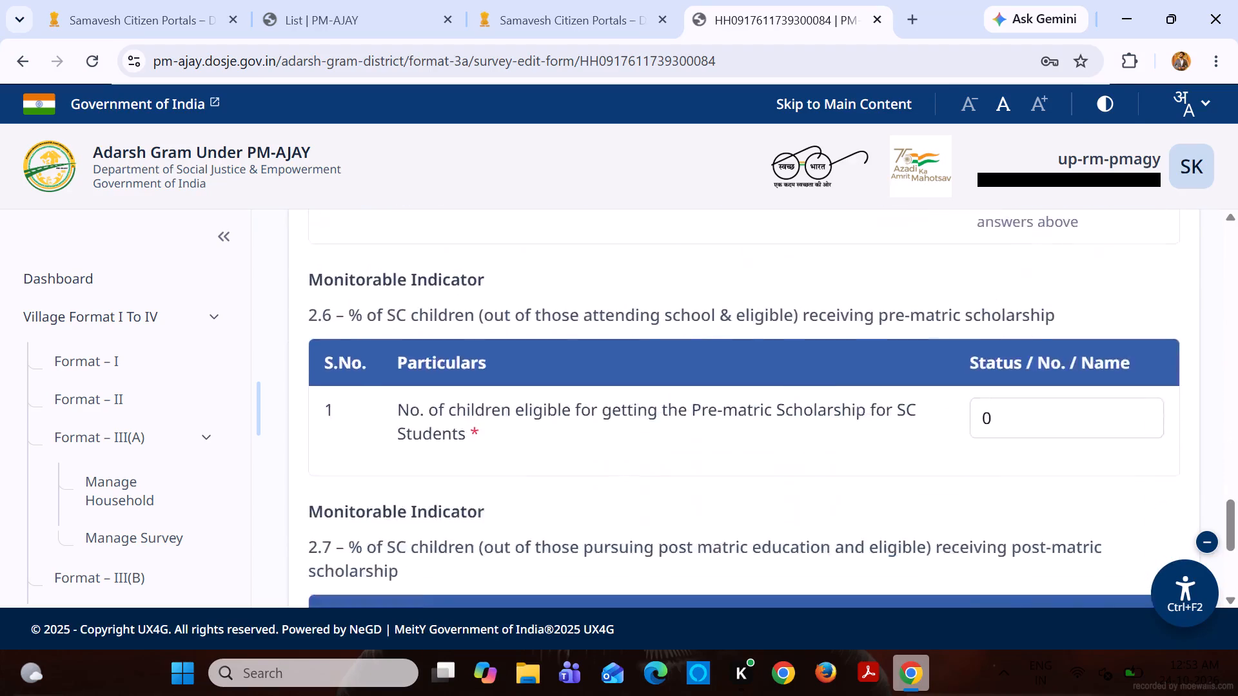
pyautogui.scroll(-7, 1028, 421)
pyautogui.click(1140, 474)
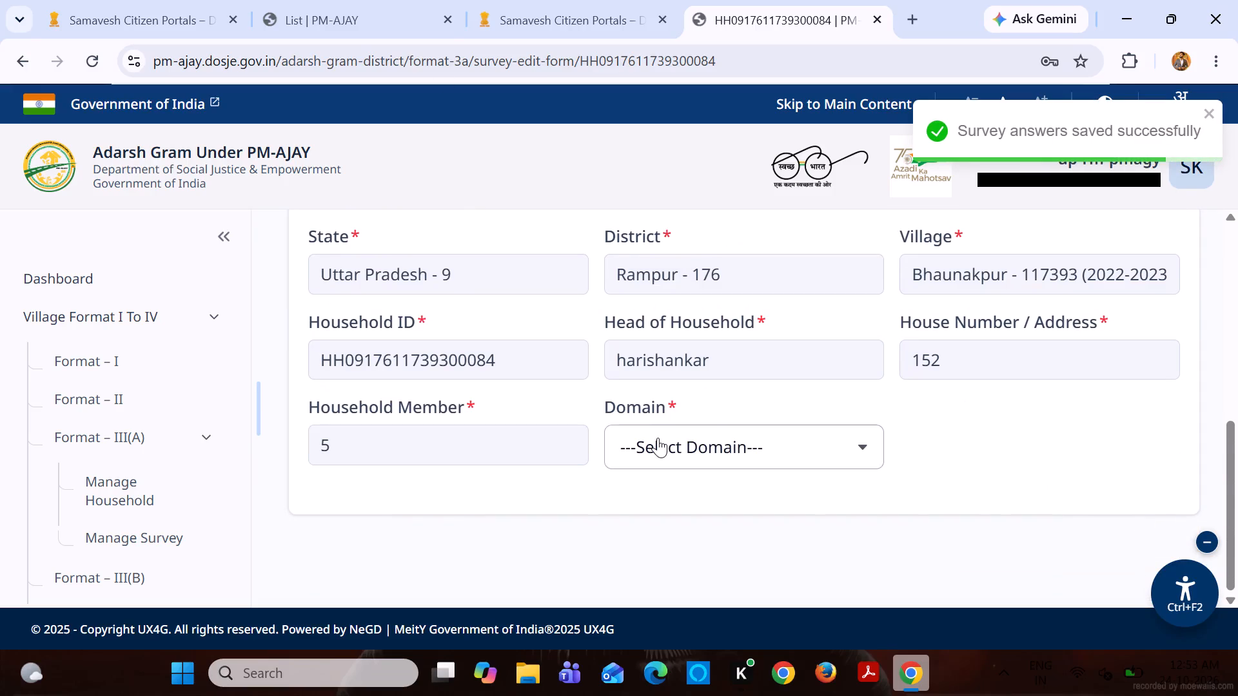
# Switch to the open Format – III(B) list and reload the page.
pyautogui.click(319, 3)
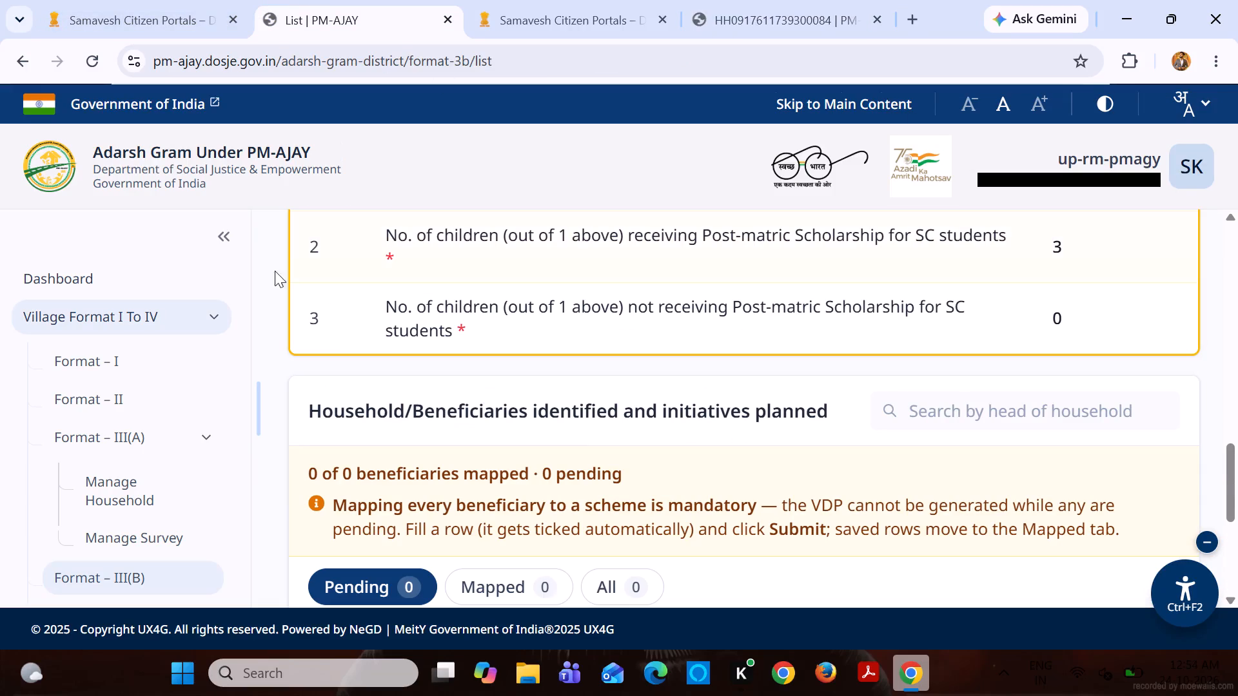
pyautogui.click(72, 60)
pyautogui.click(83, 56)
# Select block Milak - 1486, gram panchayat Bhaunakpur - 84553 and village Bhaunakpur, and check the list of monitorable indicators with pending beneficiaries.
pyautogui.scroll(-3, 536, 354)
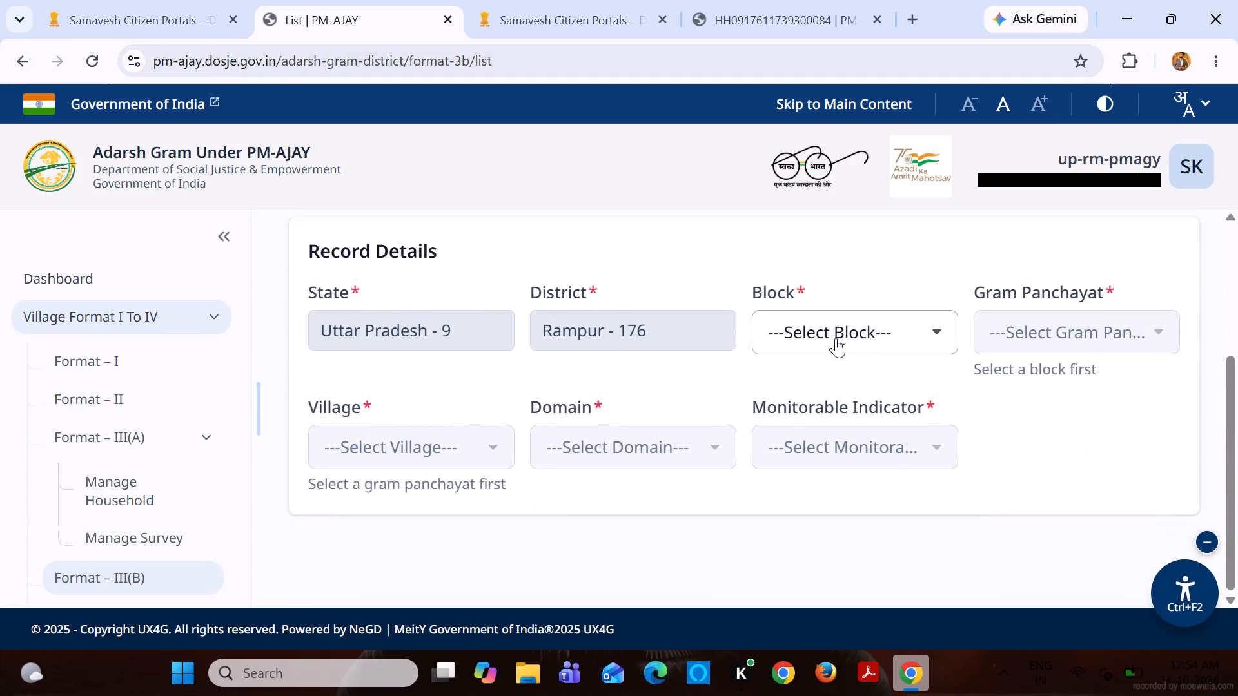
pyautogui.click(863, 337)
pyautogui.click(776, 556)
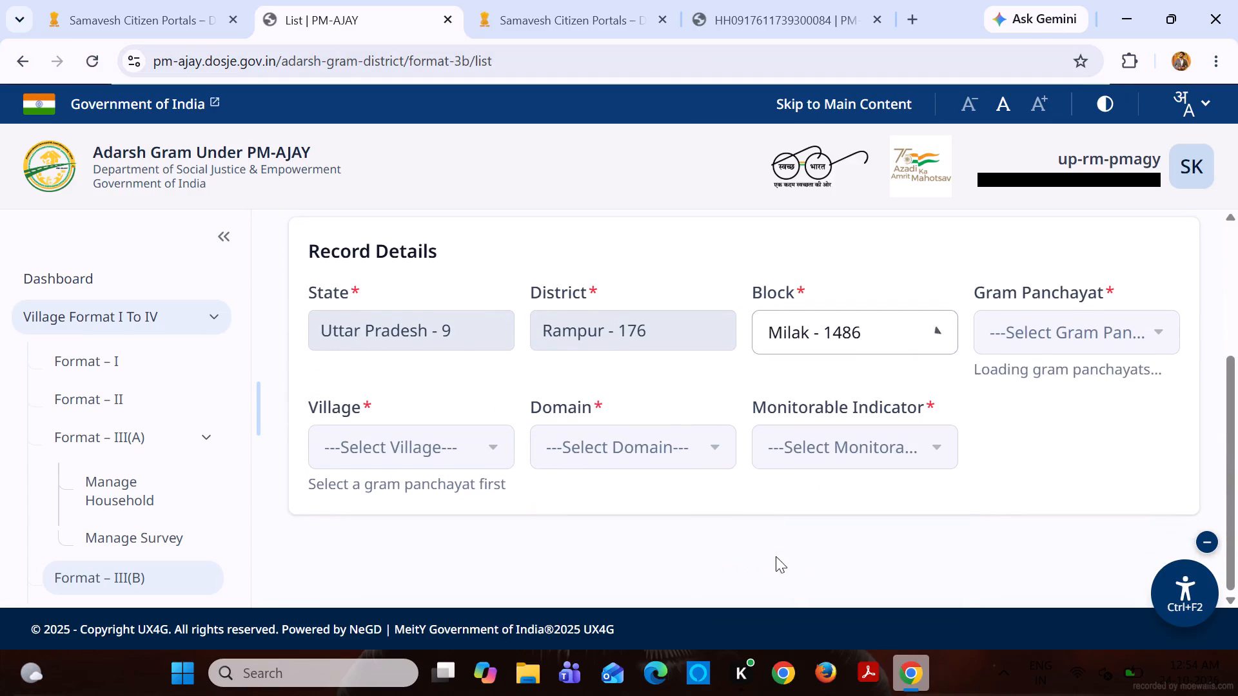
pyautogui.click(1130, 320)
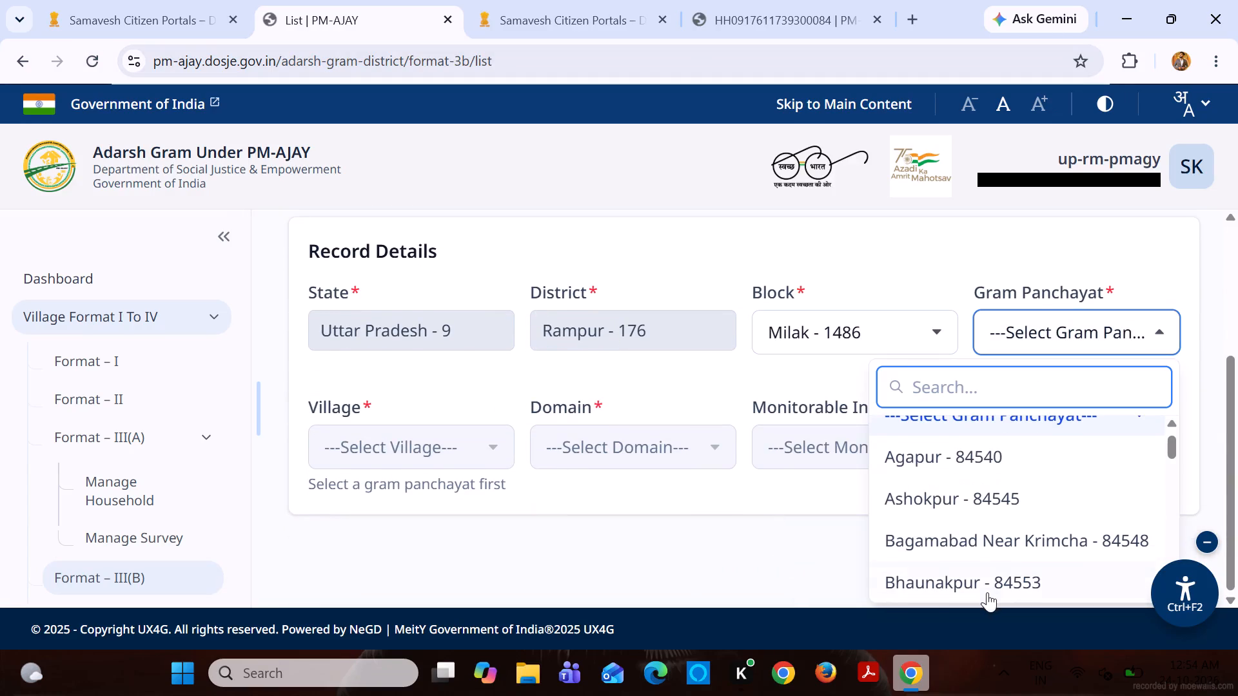
pyautogui.click(988, 585)
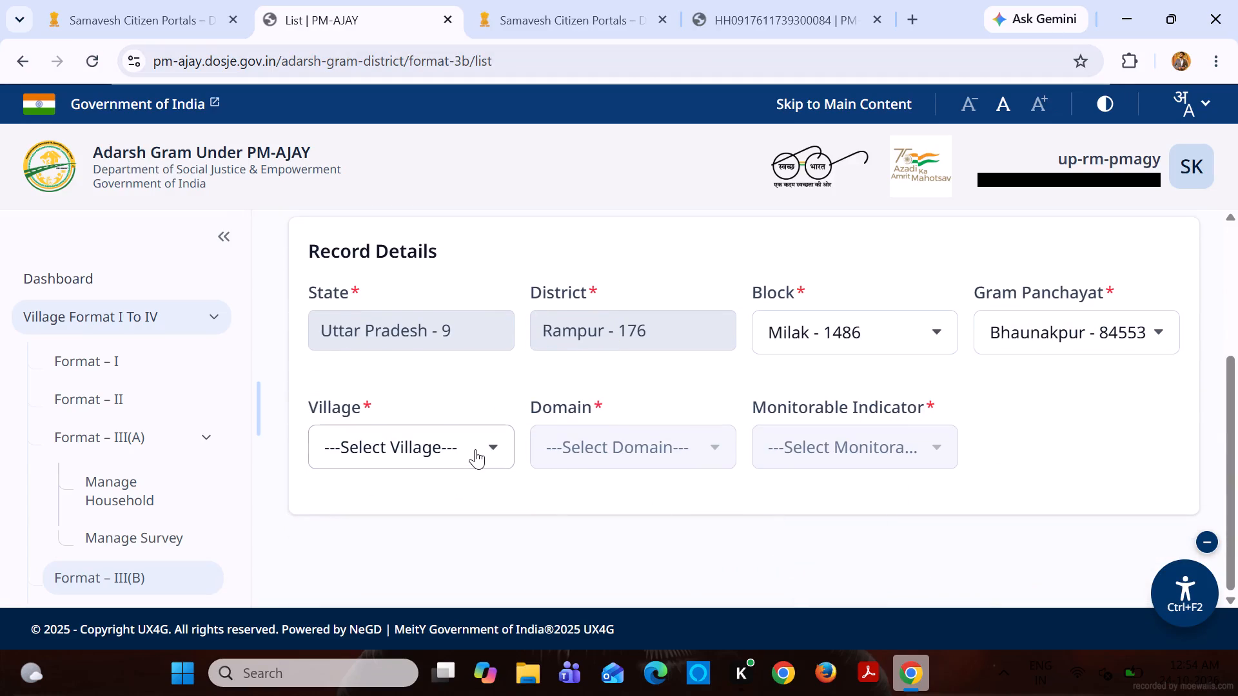
pyautogui.click(475, 449)
pyautogui.click(391, 343)
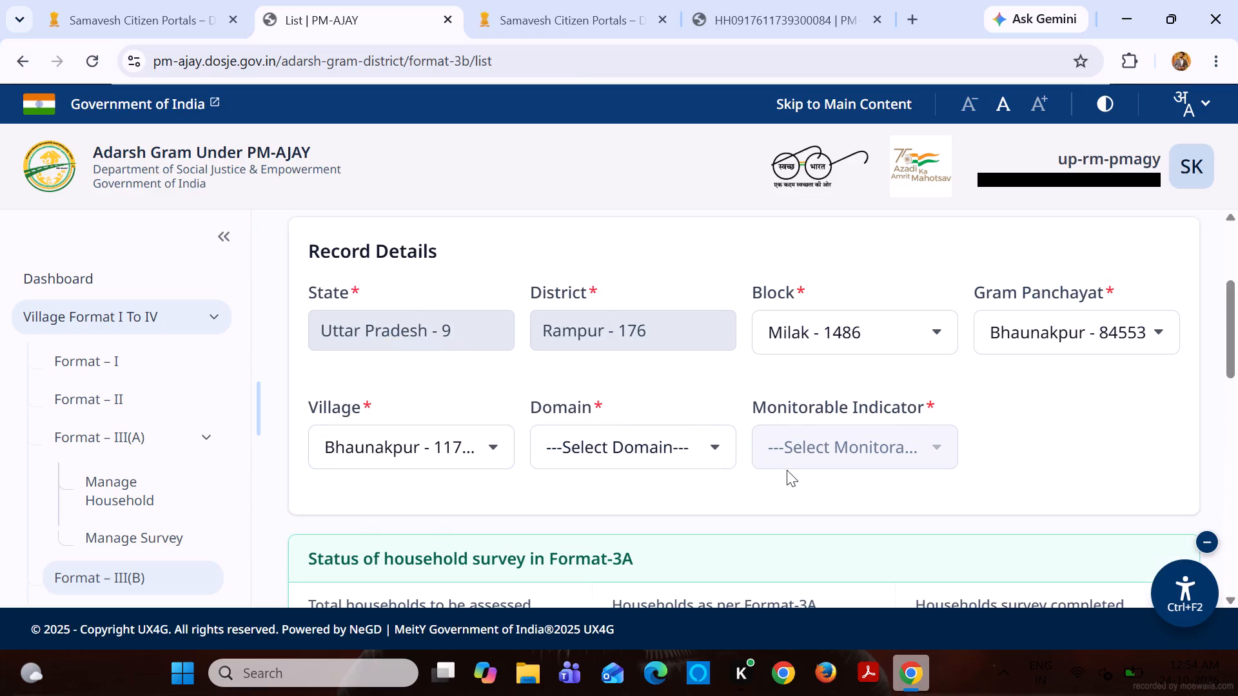
pyautogui.scroll(-8, 787, 470)
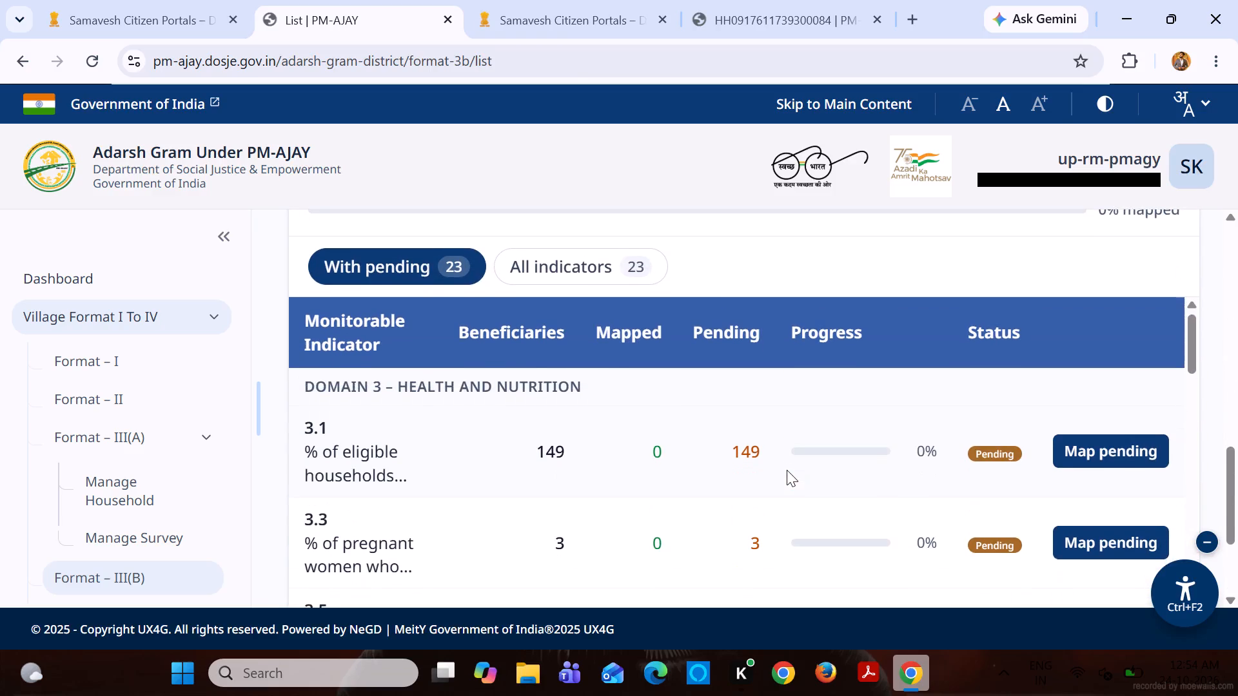